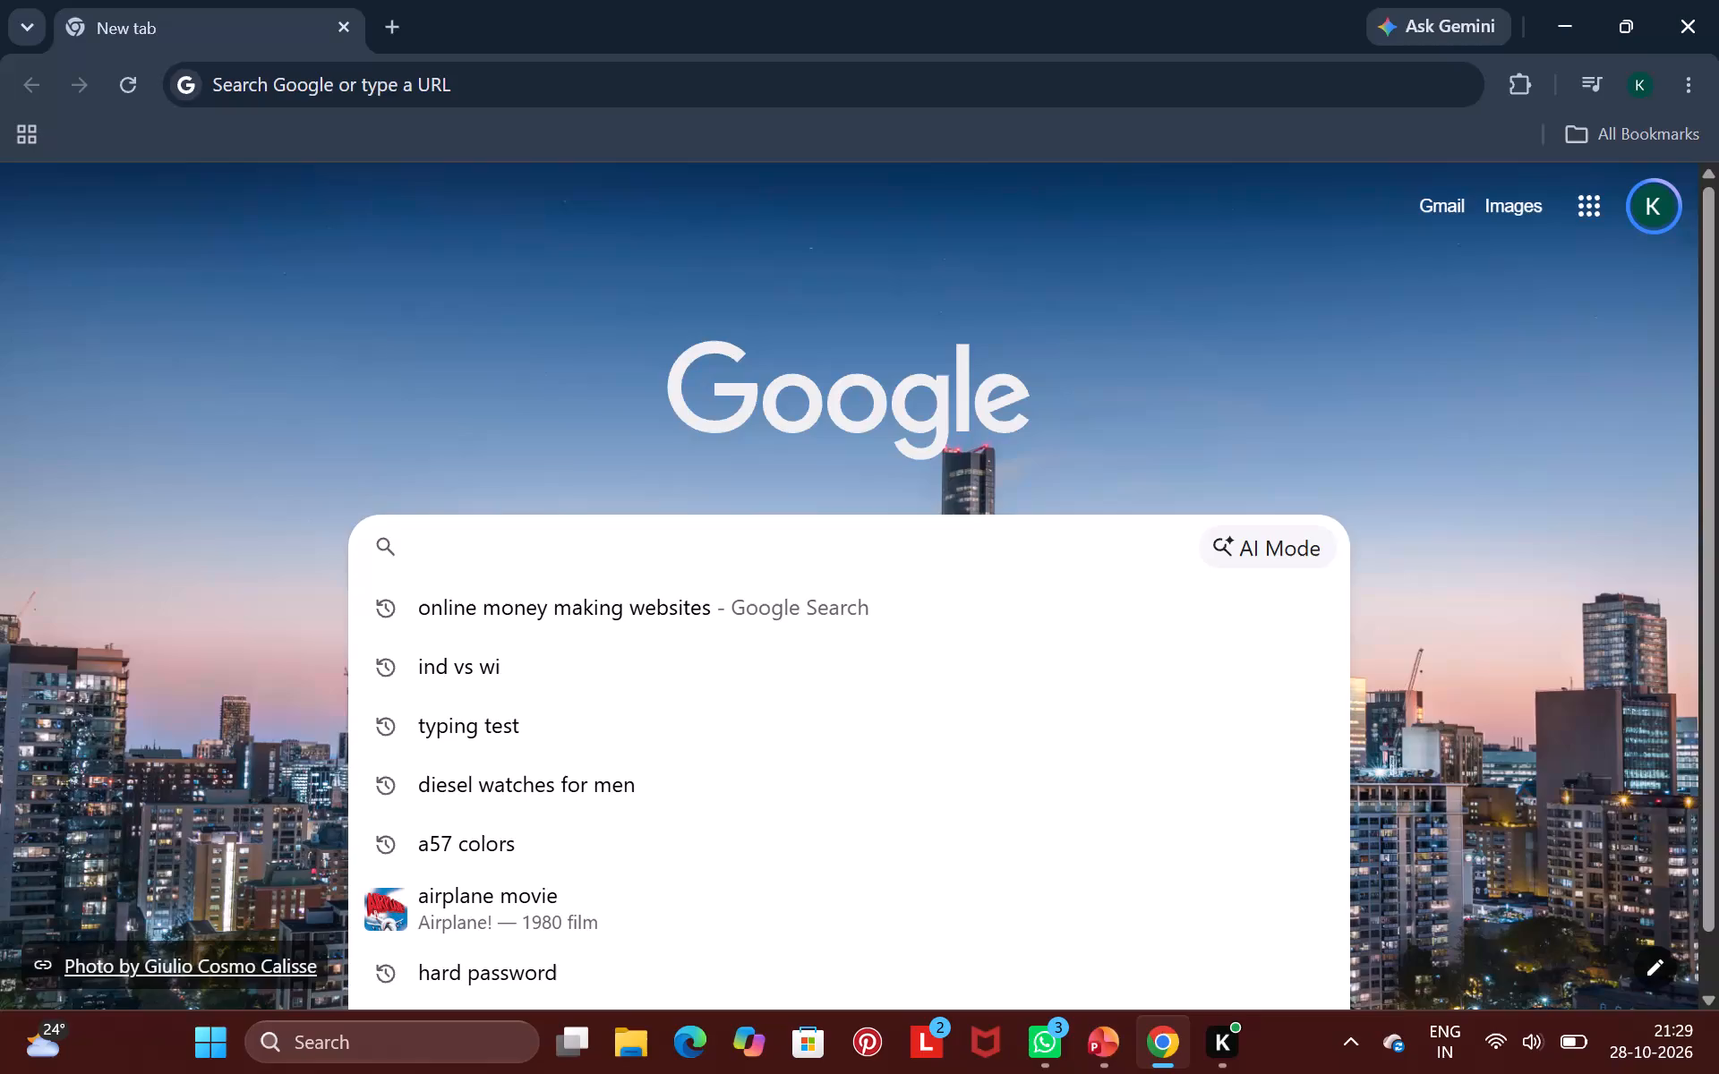
Search the web for "register transfer language in computer organization" and open the GeeksforGeeks article on Register Transfer Language (RTL).
key("ctrl+v")
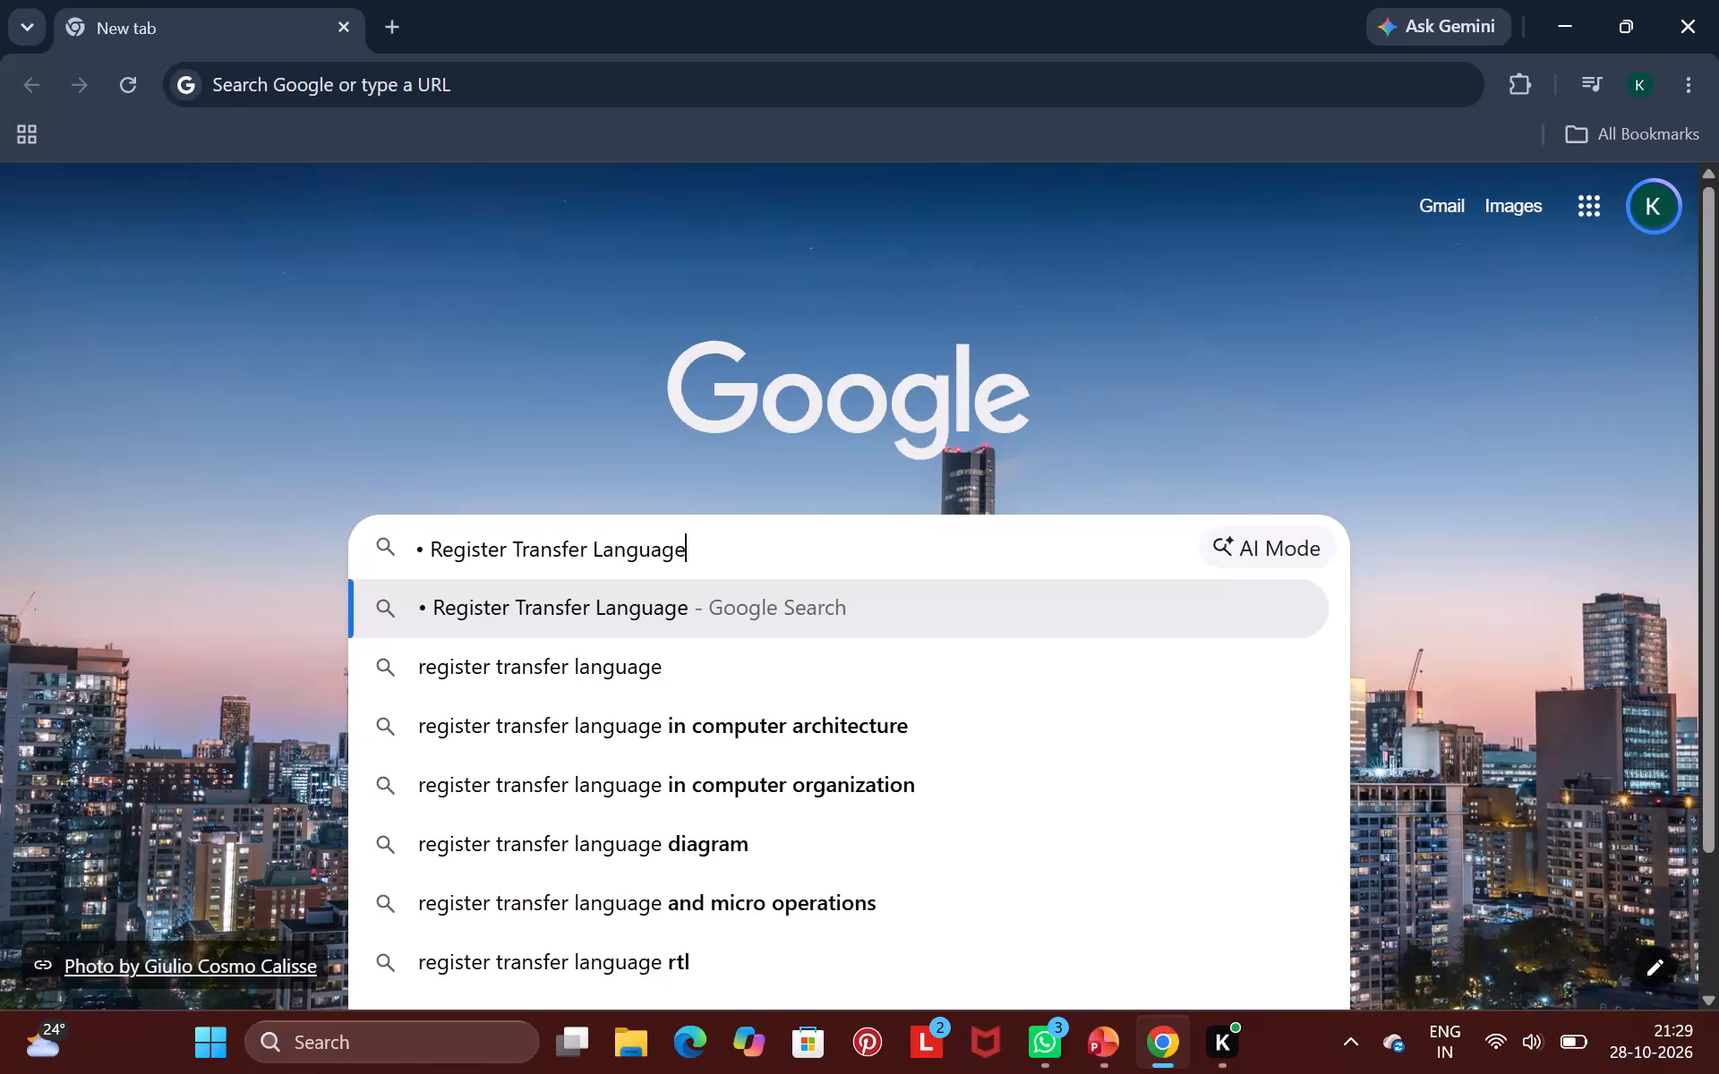
left_click(825, 770)
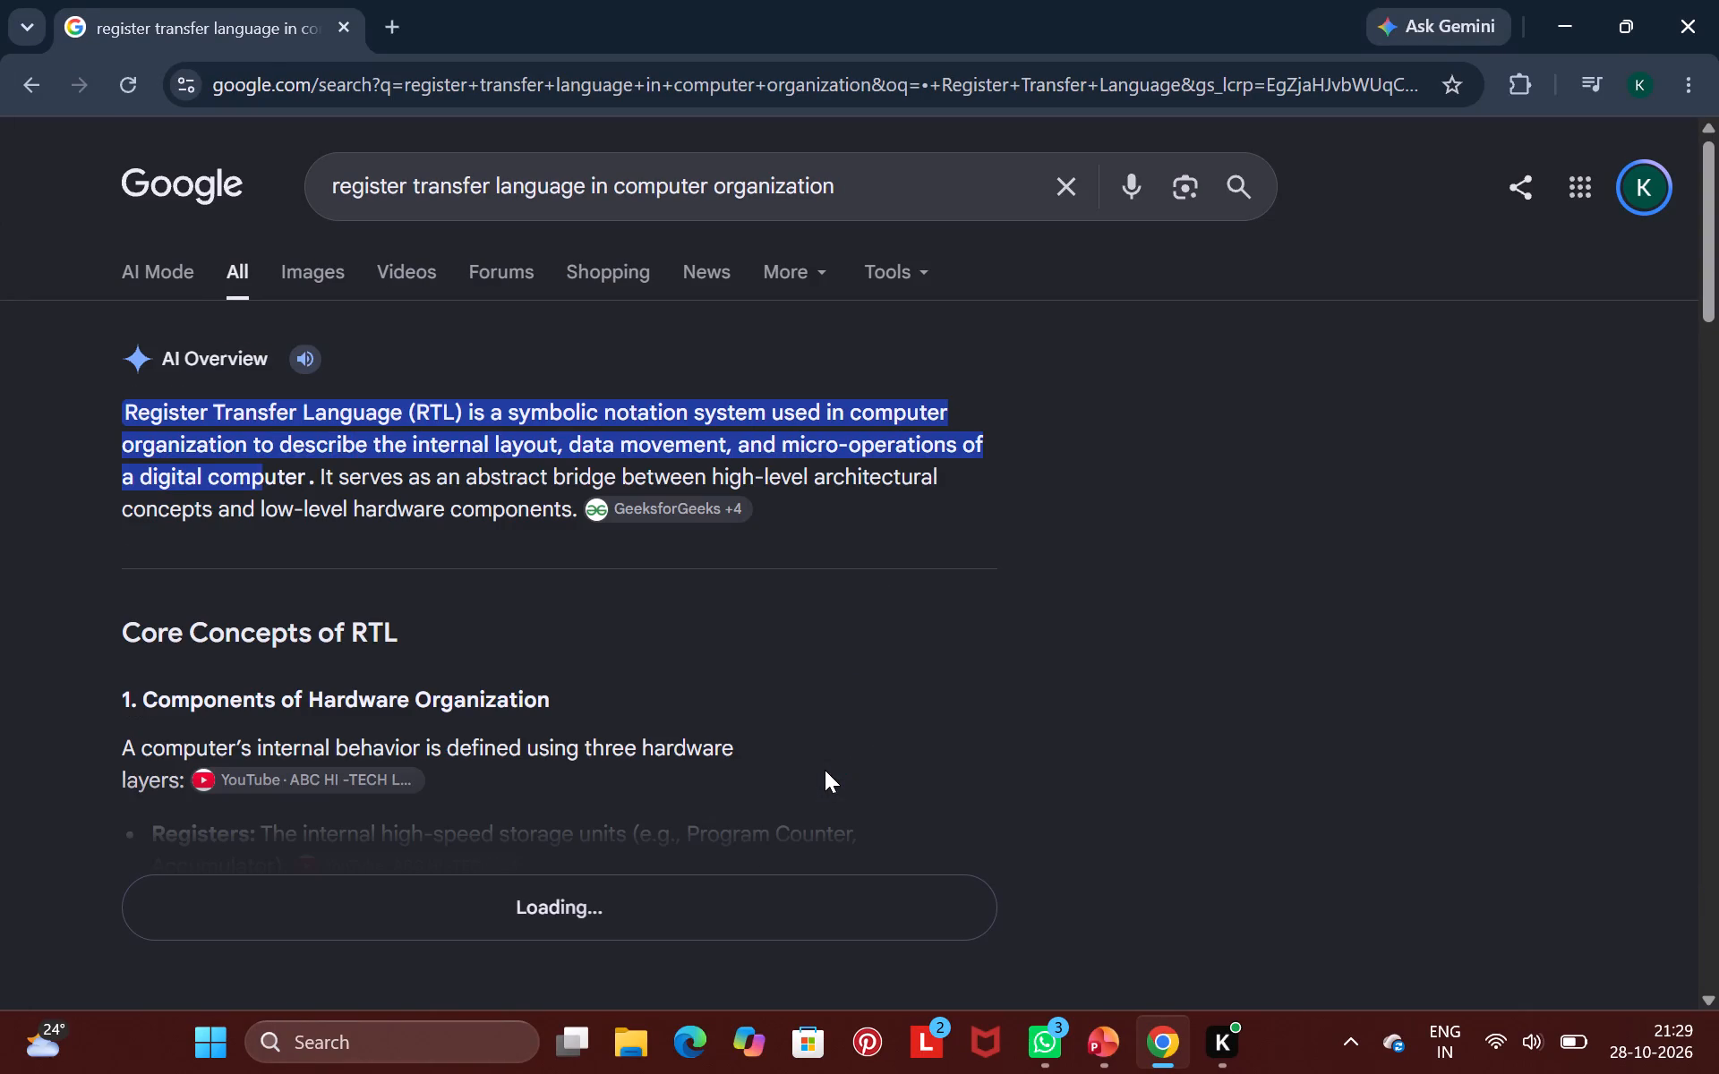
scroll(808, 712, "down", 1)
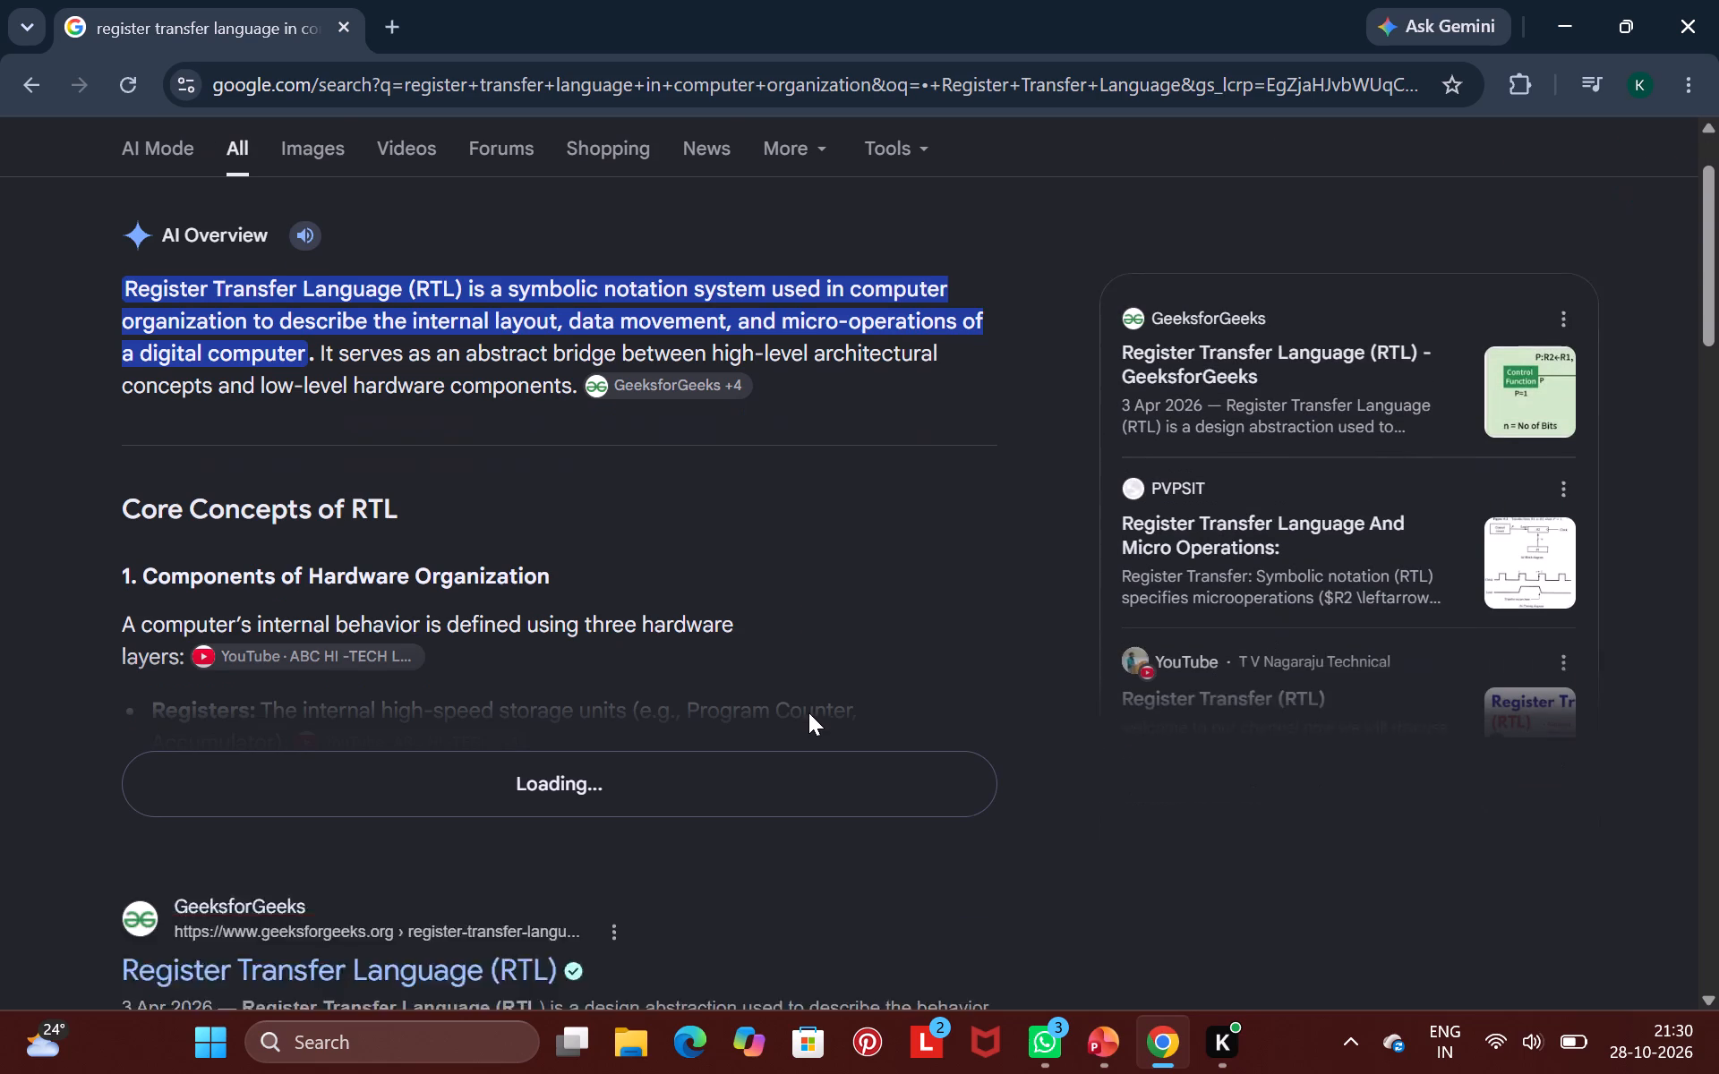
scroll(808, 712, "down", 2)
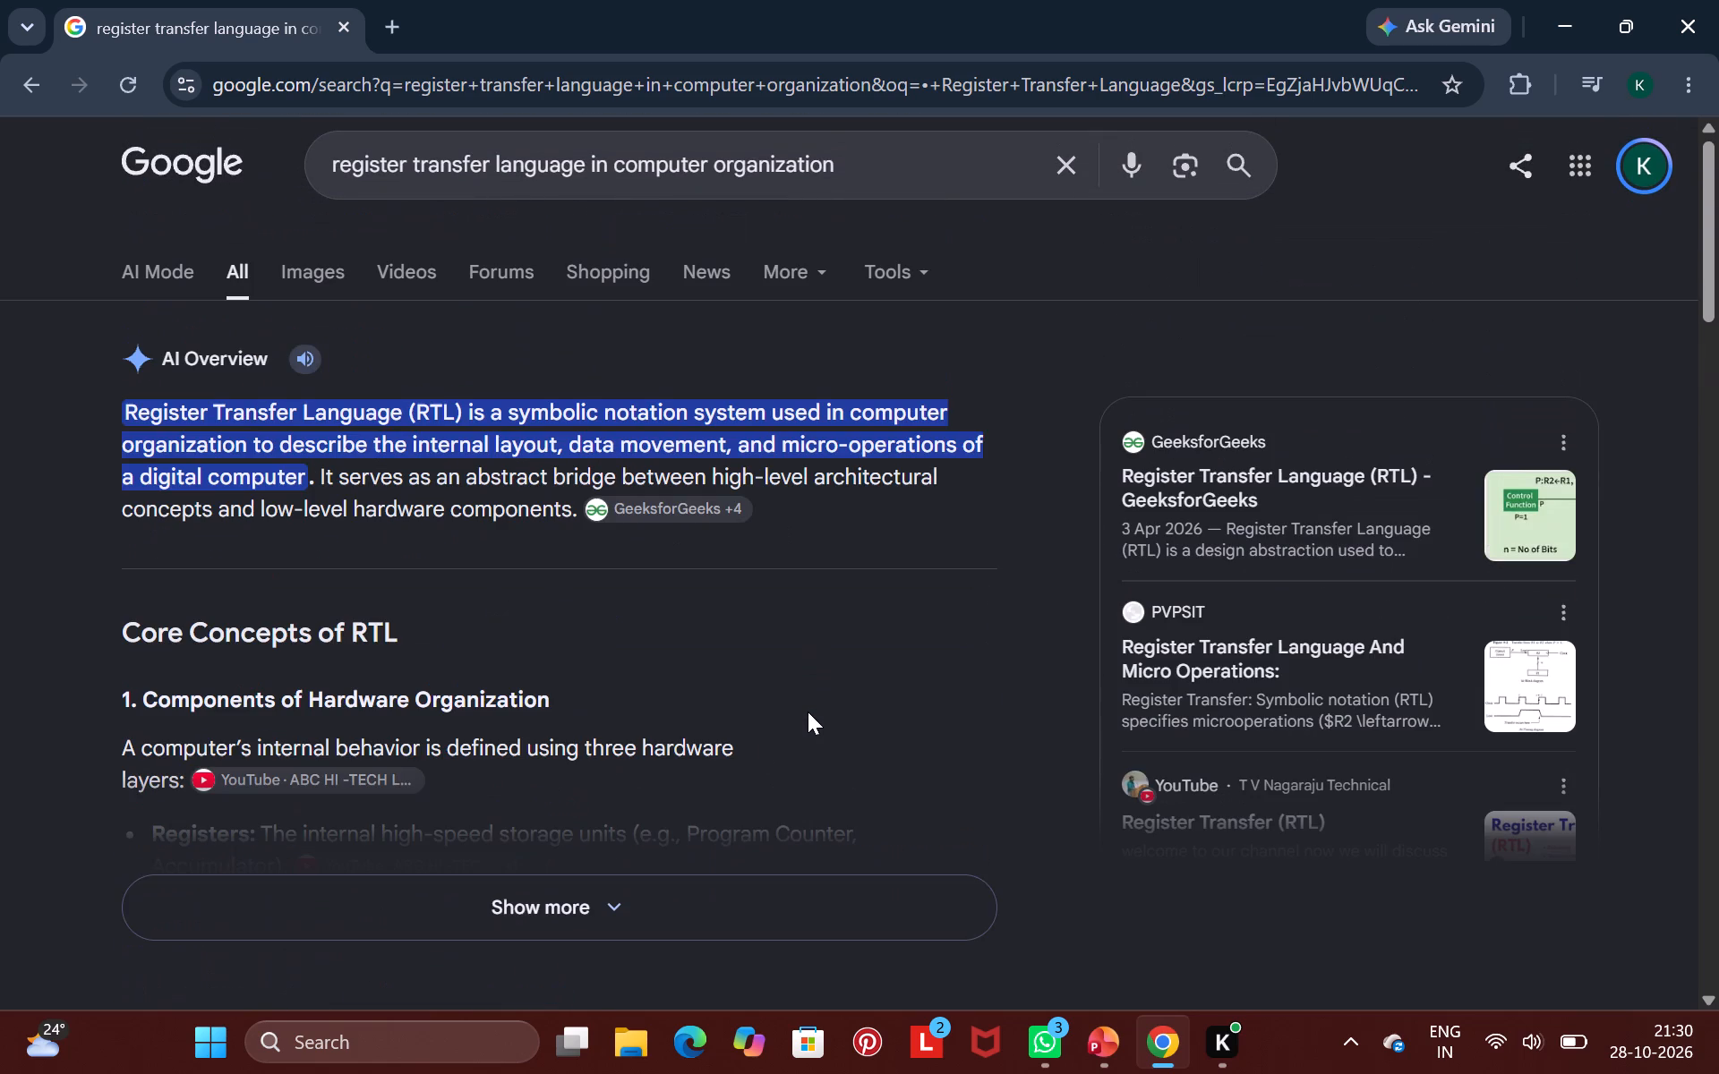
scroll(658, 589, "down", 2)
left_click(440, 676)
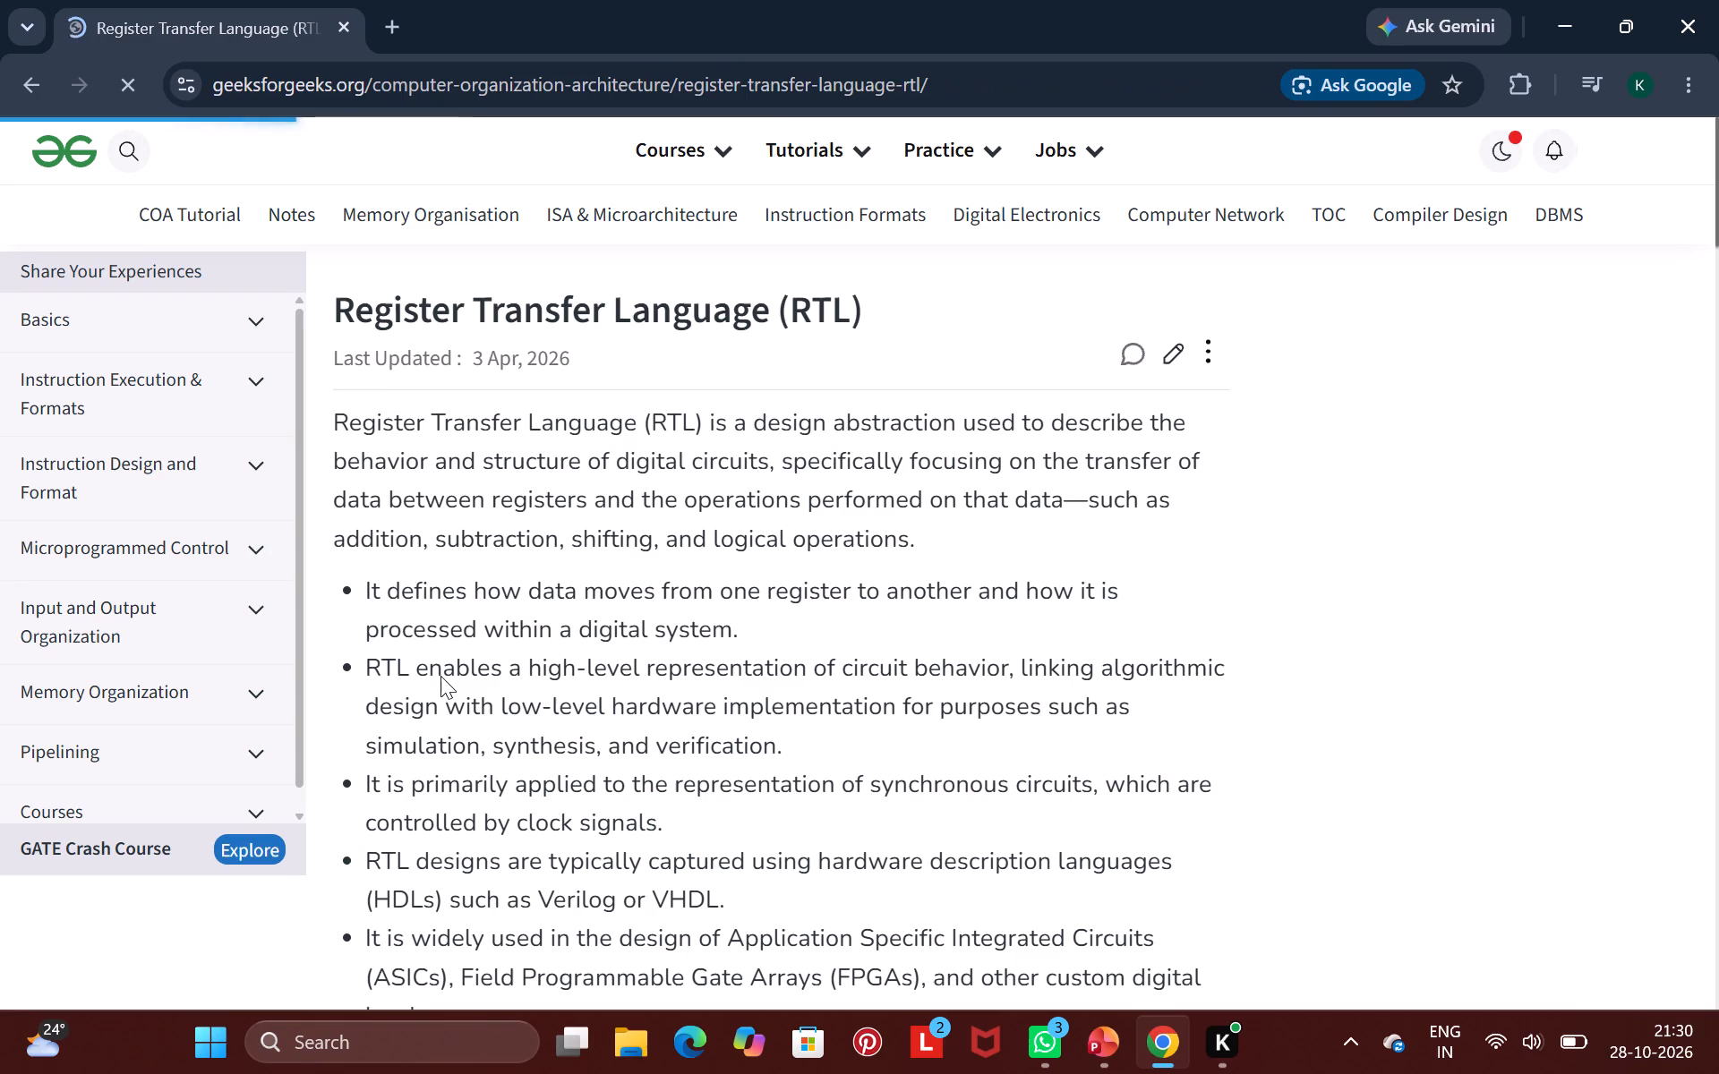
Examine the article's introduction and the register diagram under Usage of RTL in Digital Design, including its enlarged view.
scroll(675, 592, "down", 5)
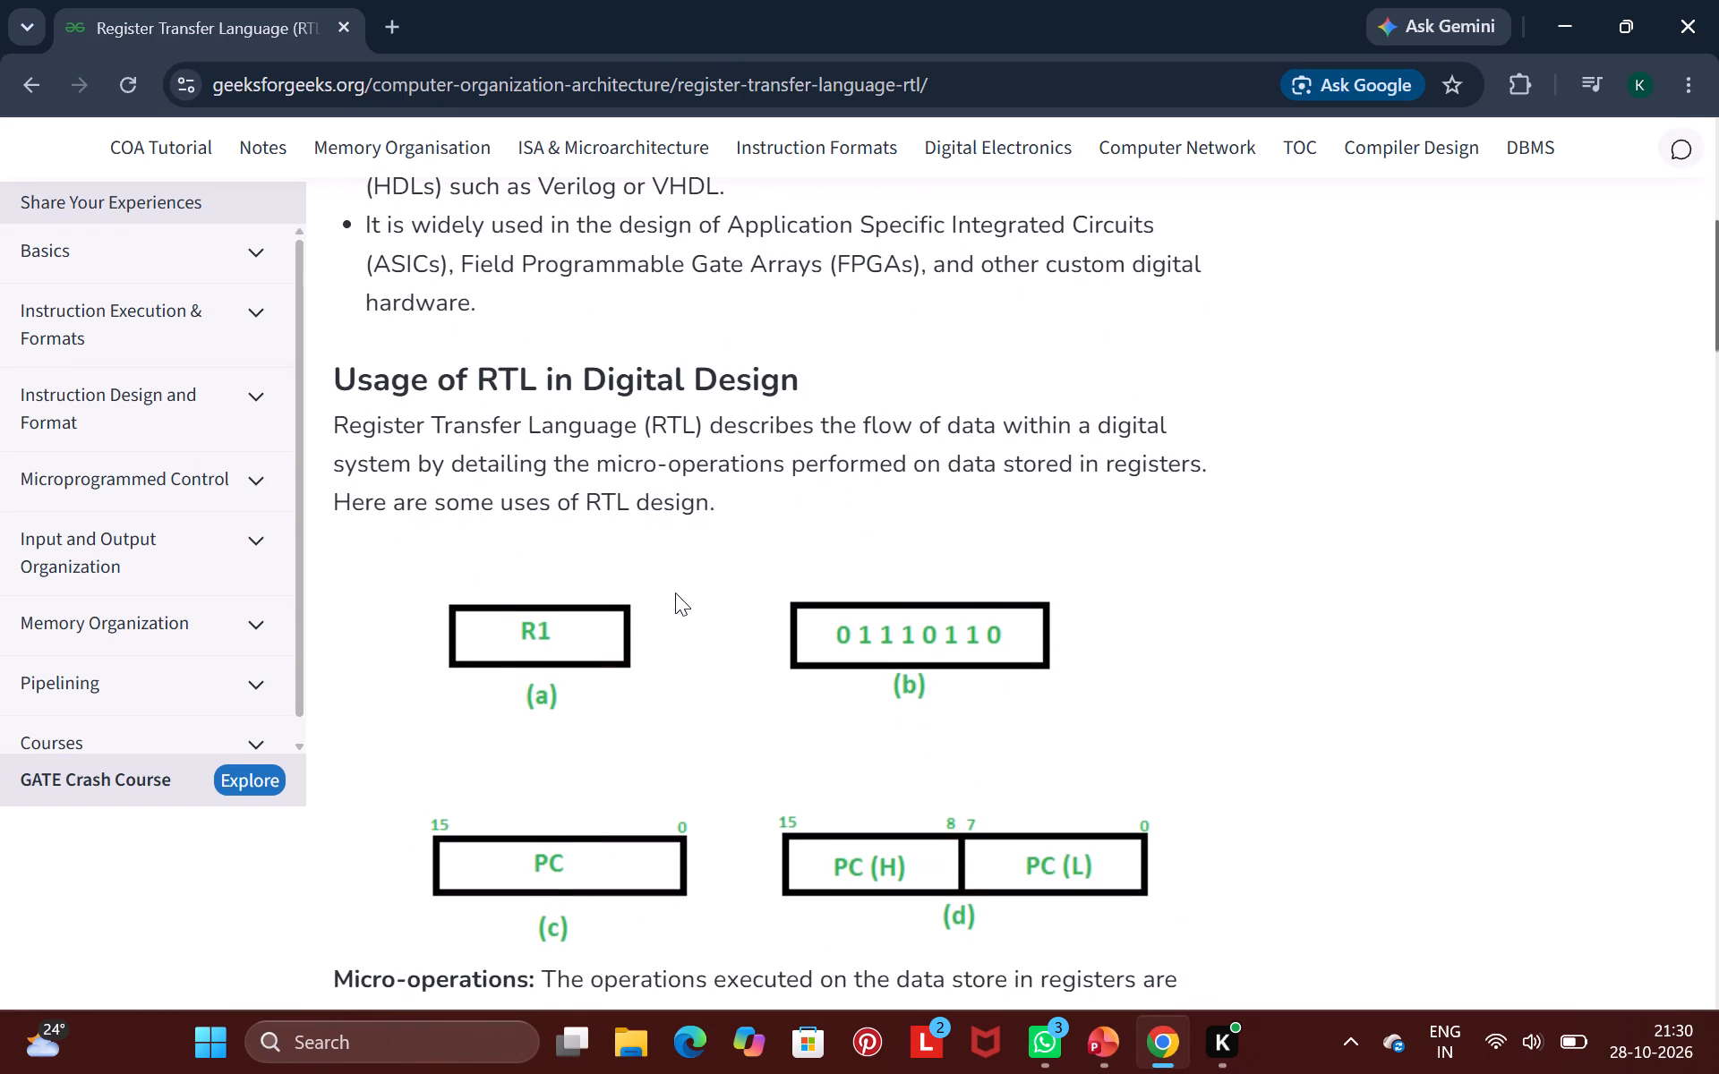
scroll(675, 592, "down", 2)
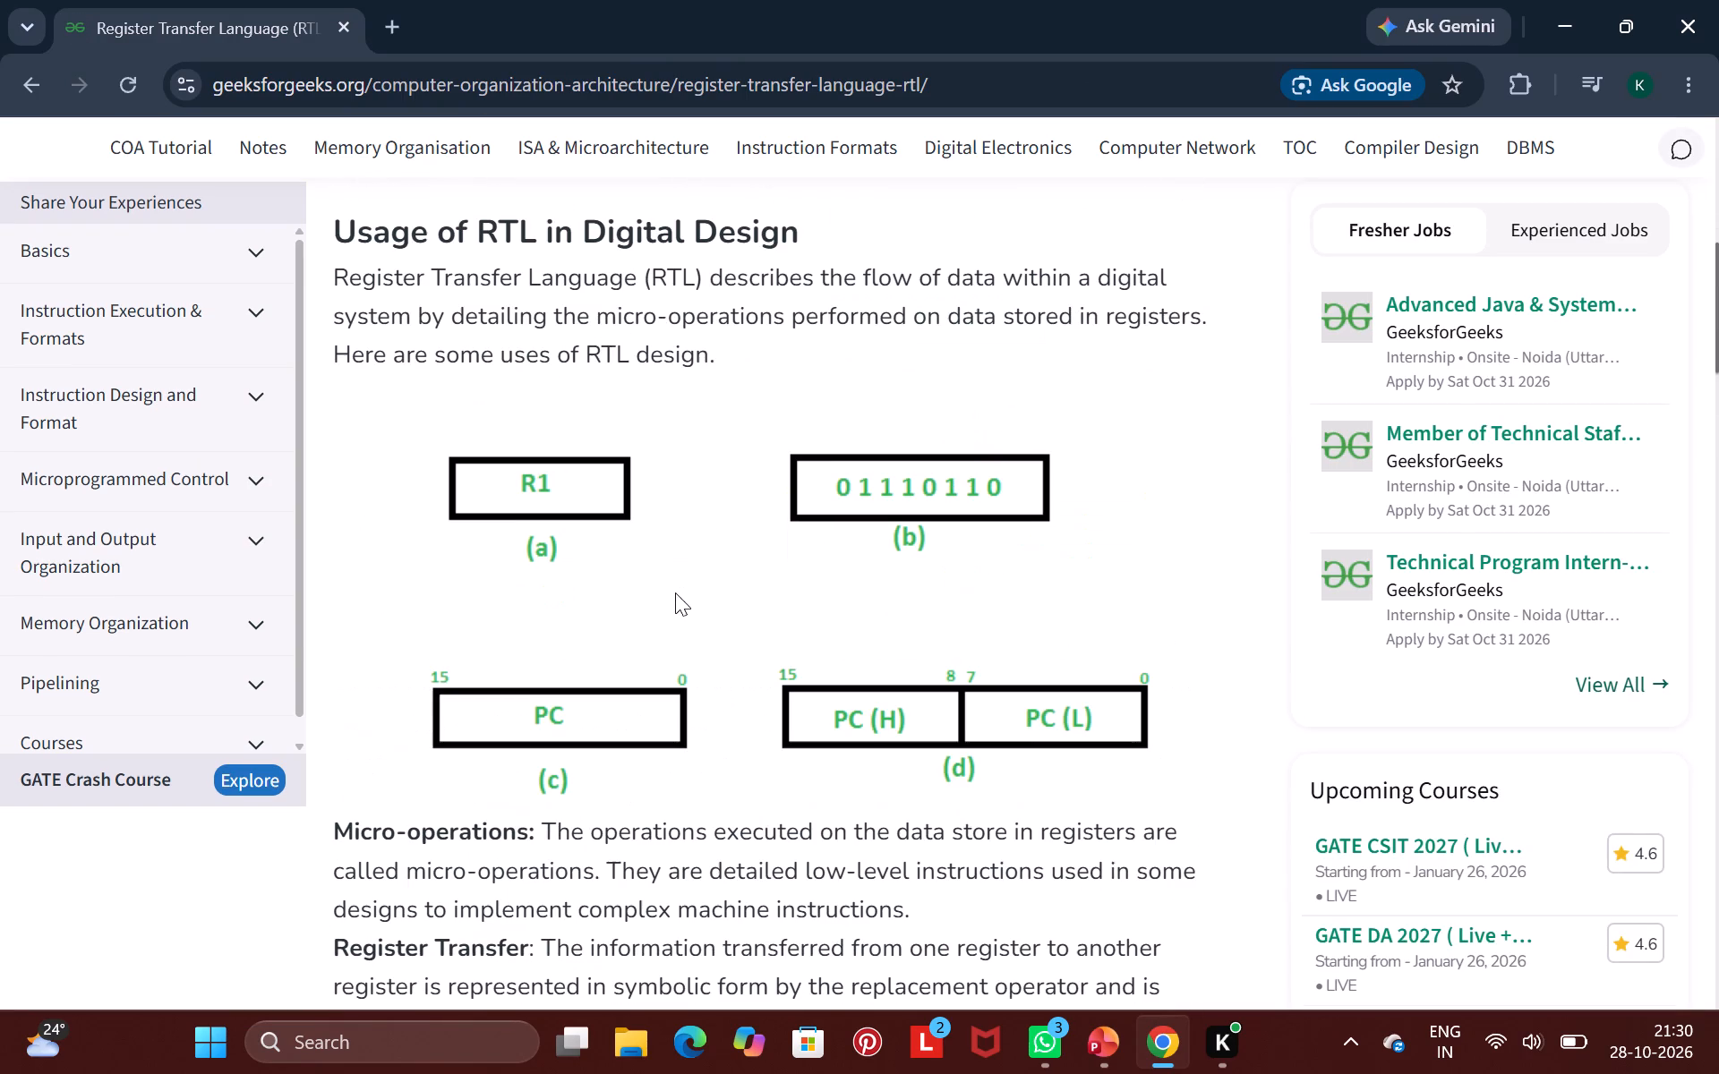
right_click(675, 592)
left_click(660, 577)
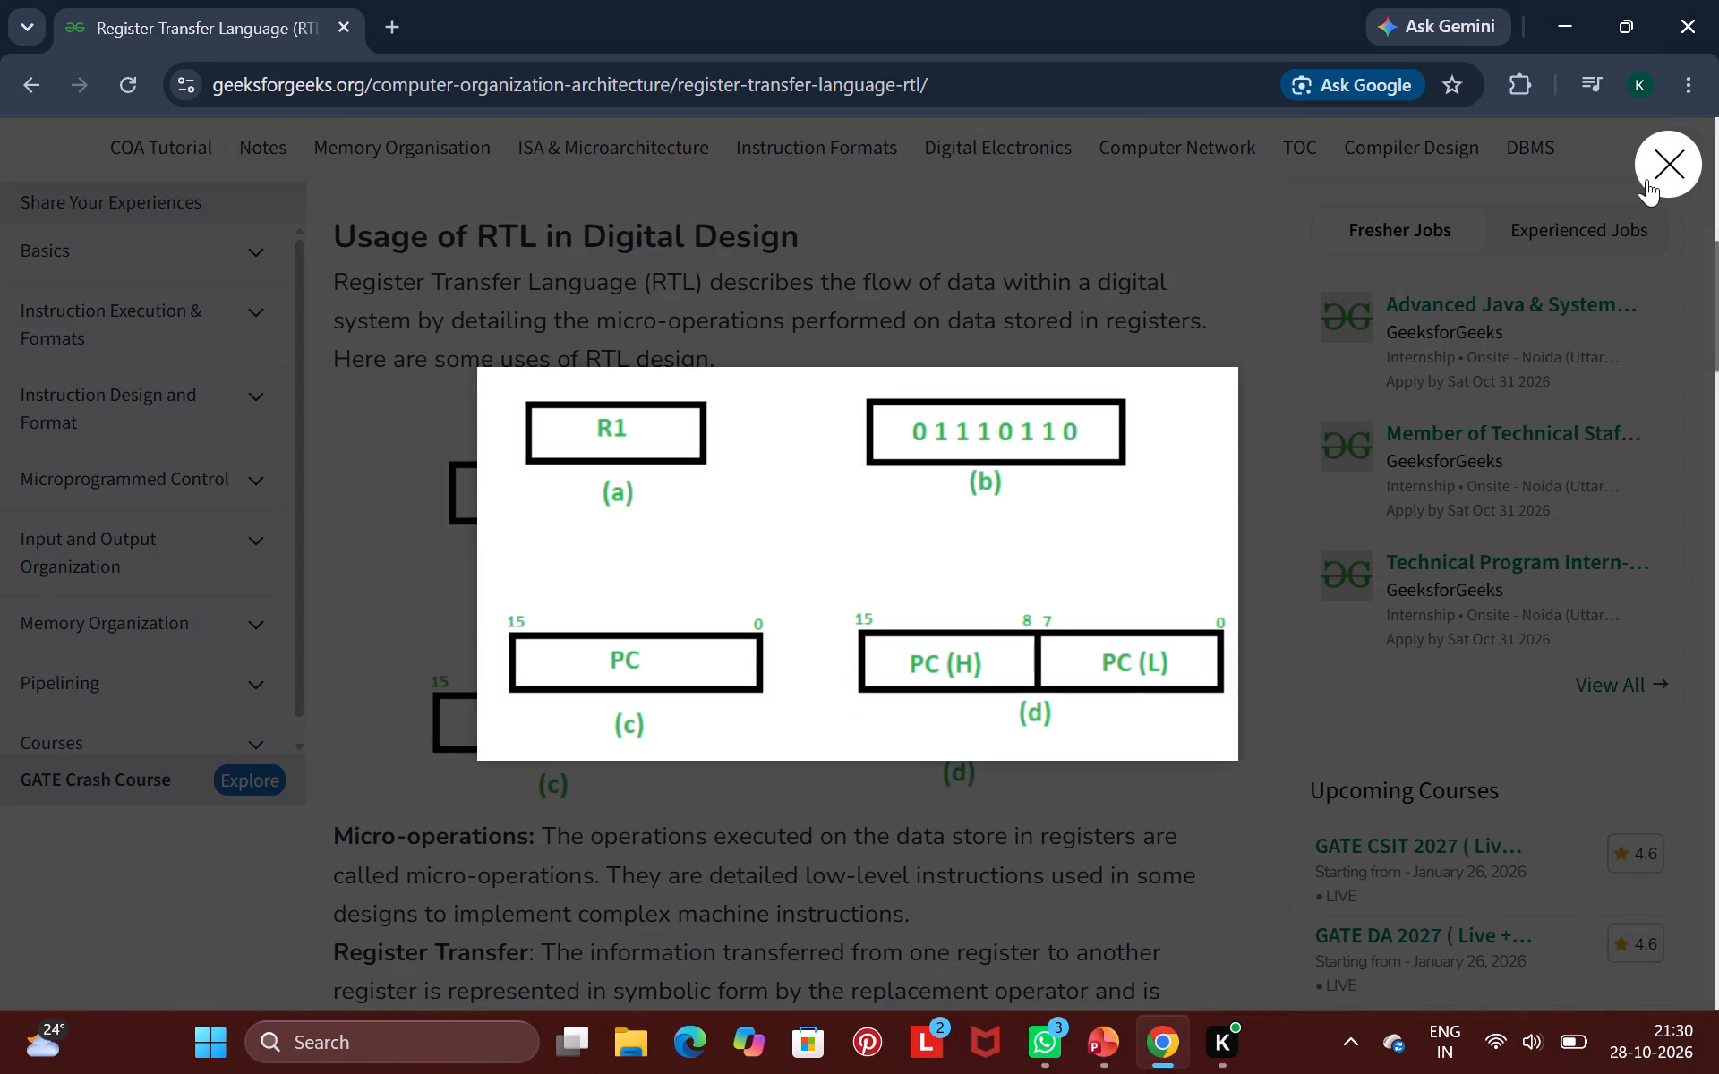
left_click(1650, 172)
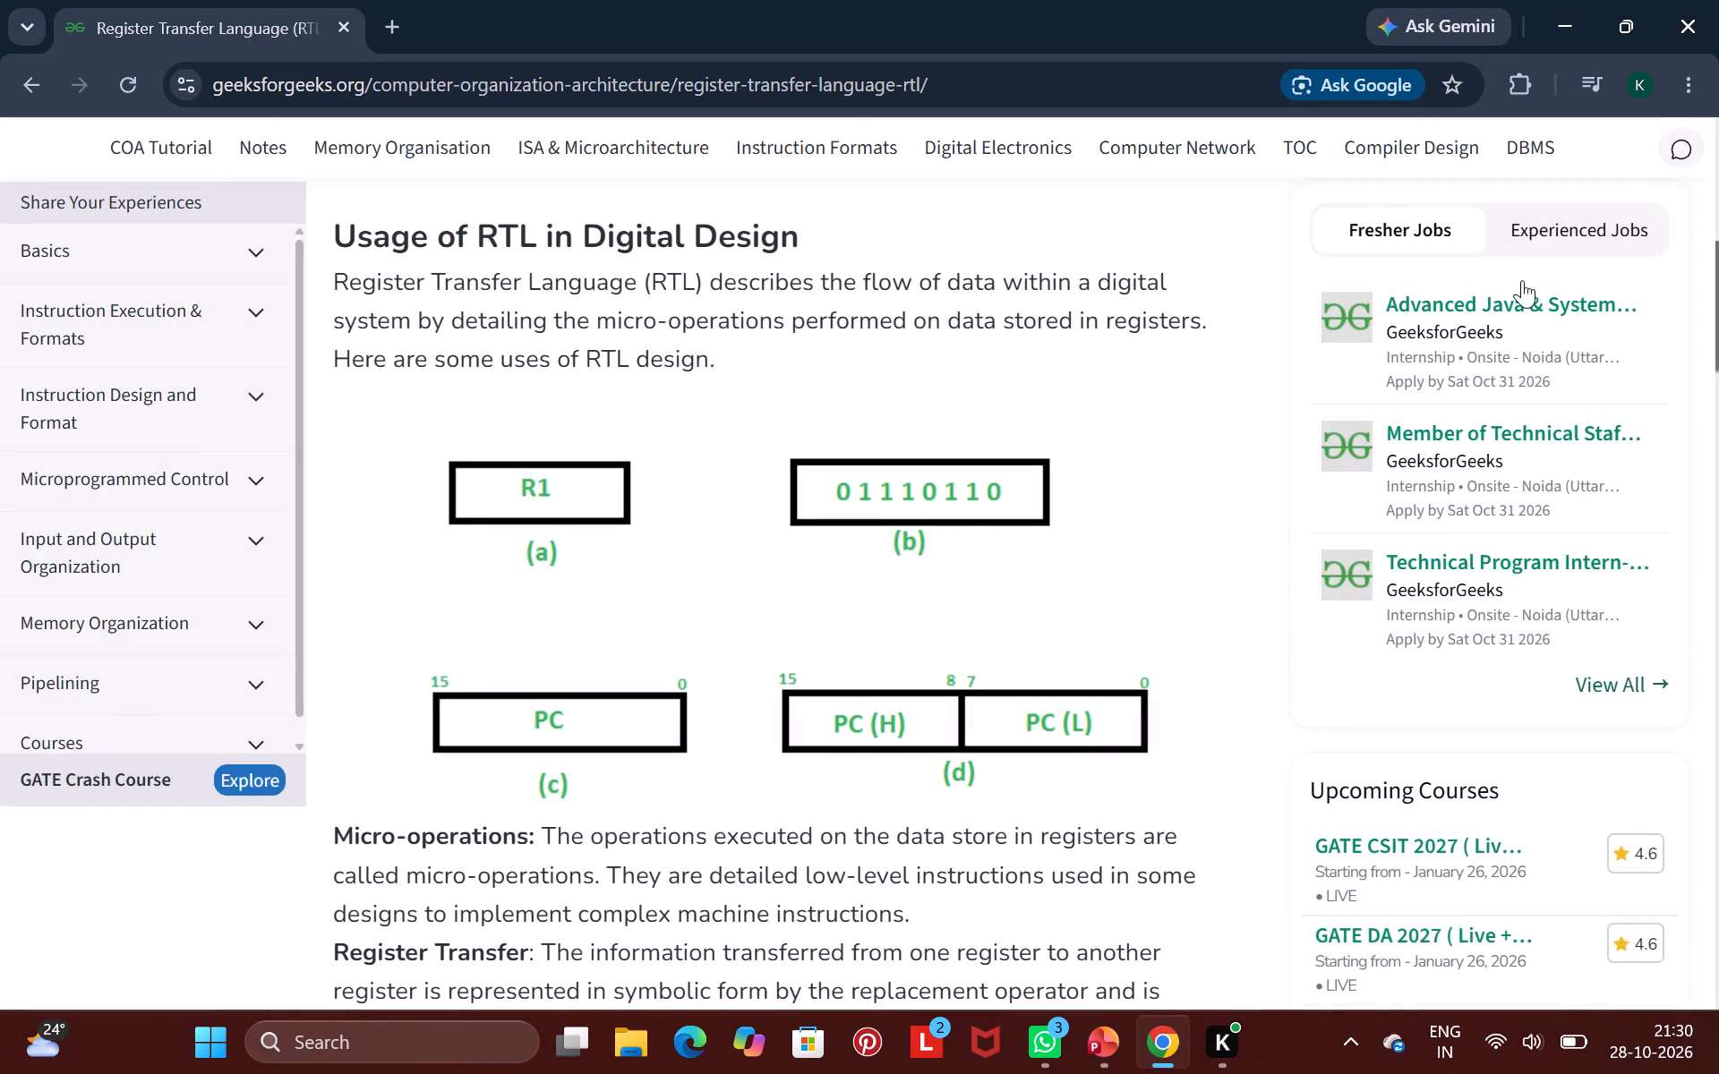
scroll(1113, 503, "up", 5)
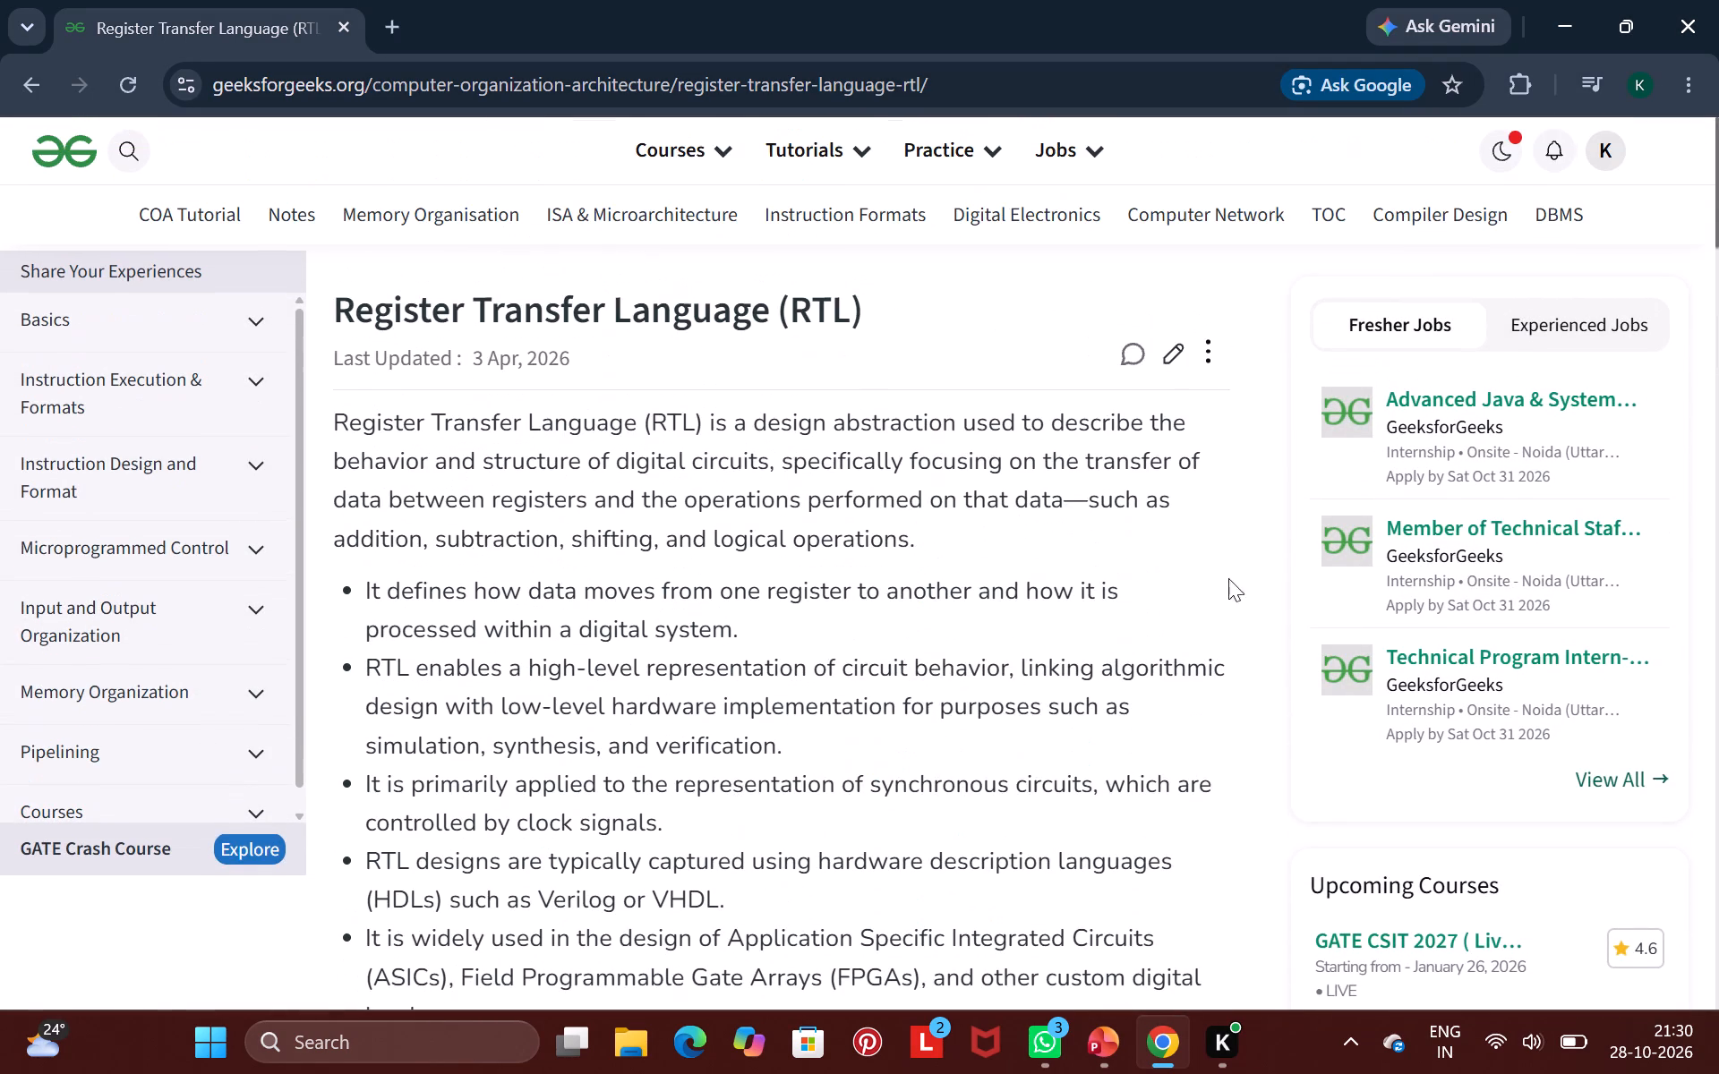
Switch to the DL and CO ppt (M4) presentation in PowerPoint and apply the Comparison layout to blank slide 4.
left_click(1099, 1033)
left_click(1217, 692)
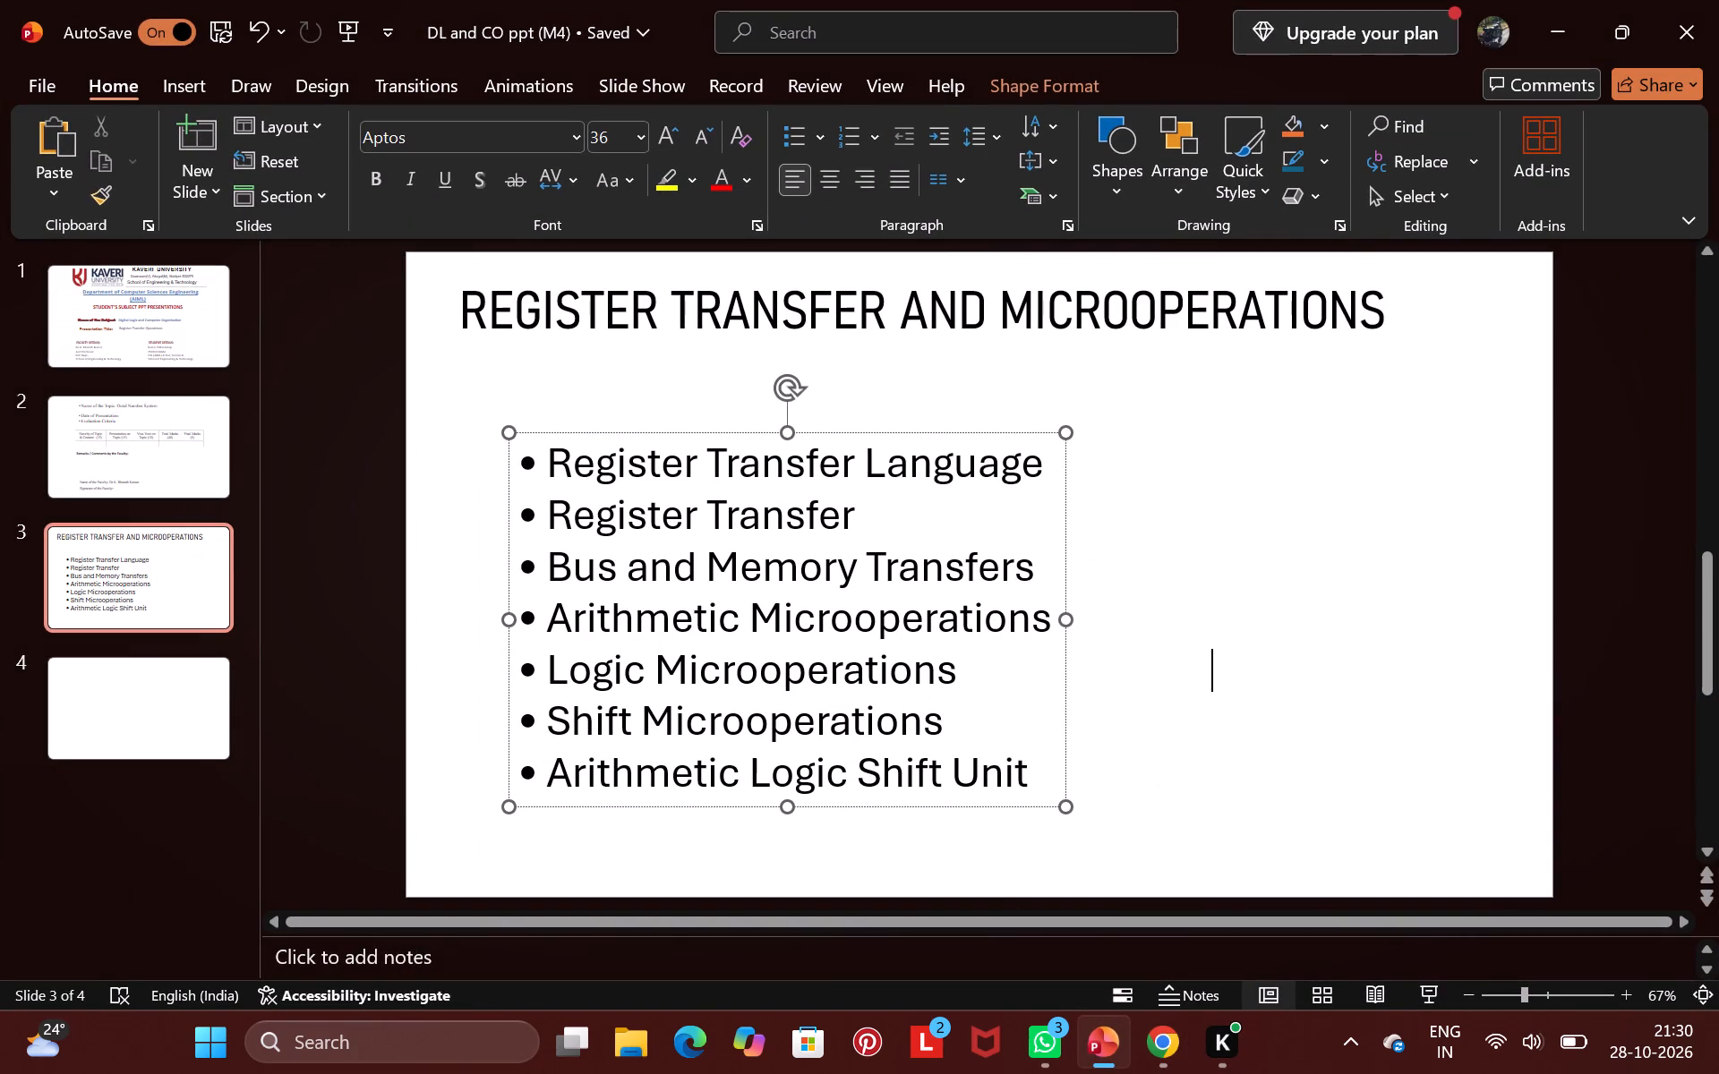
left_click(373, 732)
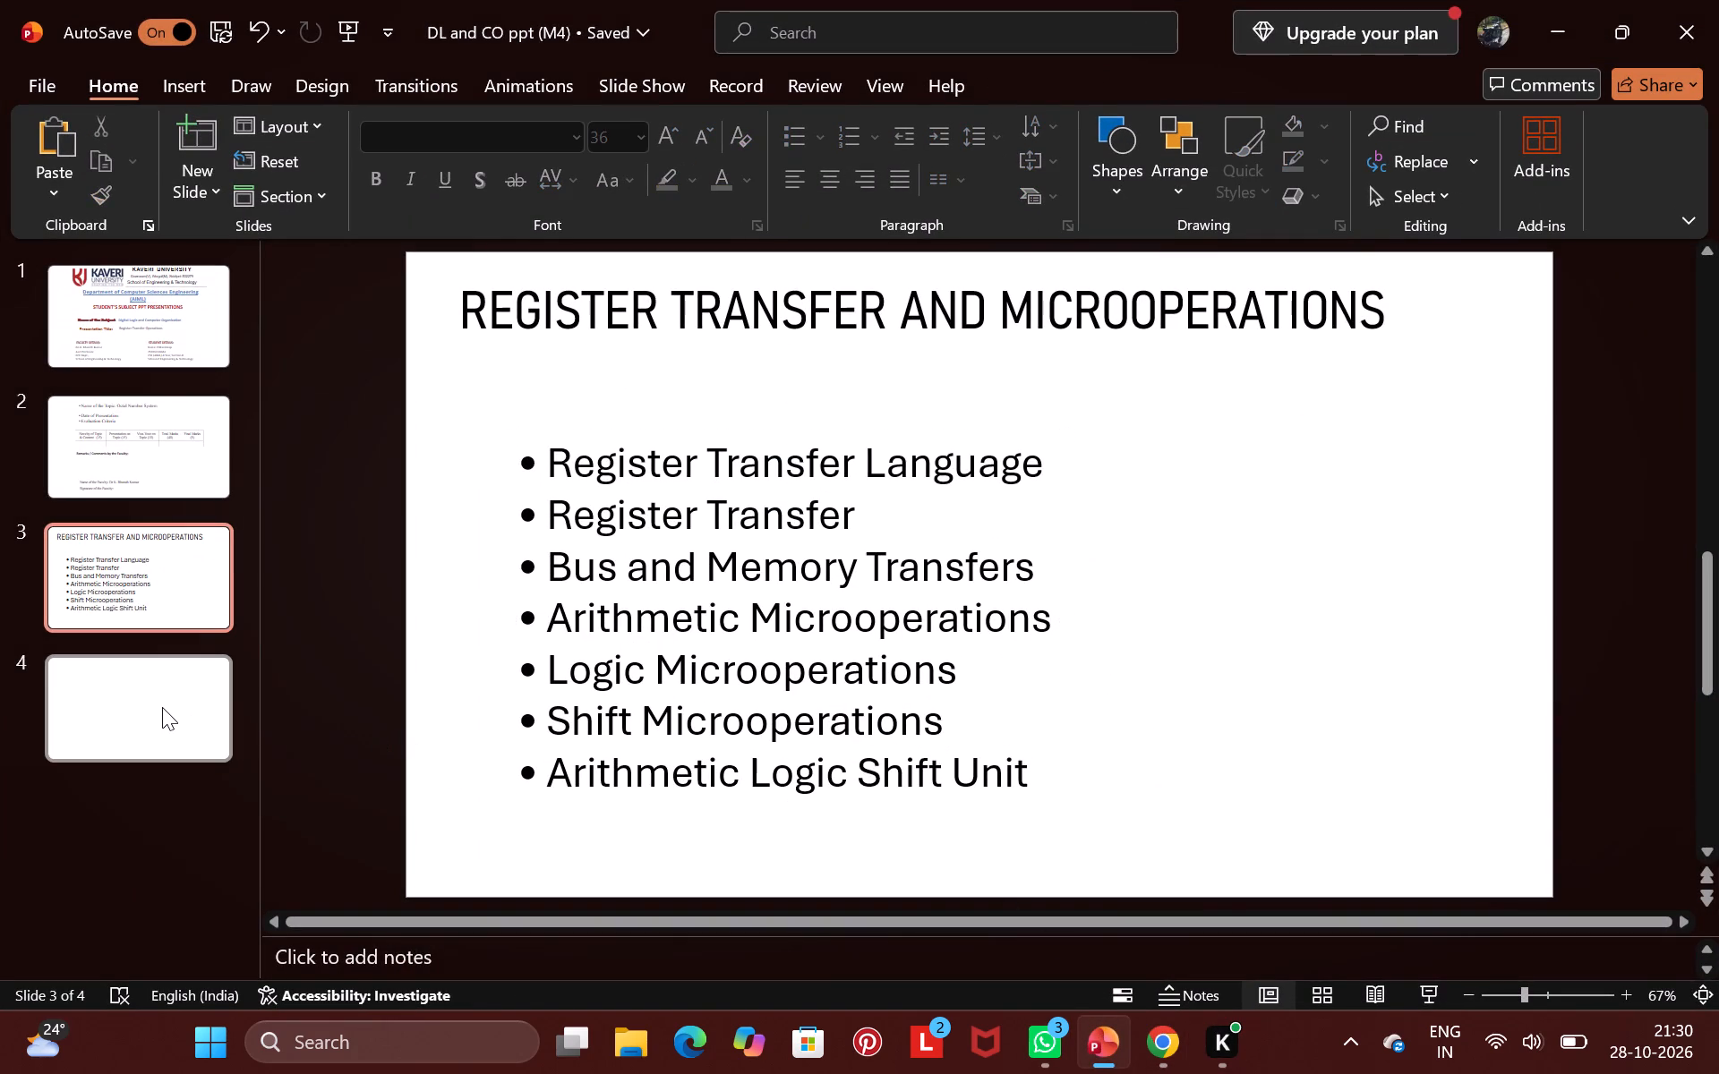
left_click(150, 707)
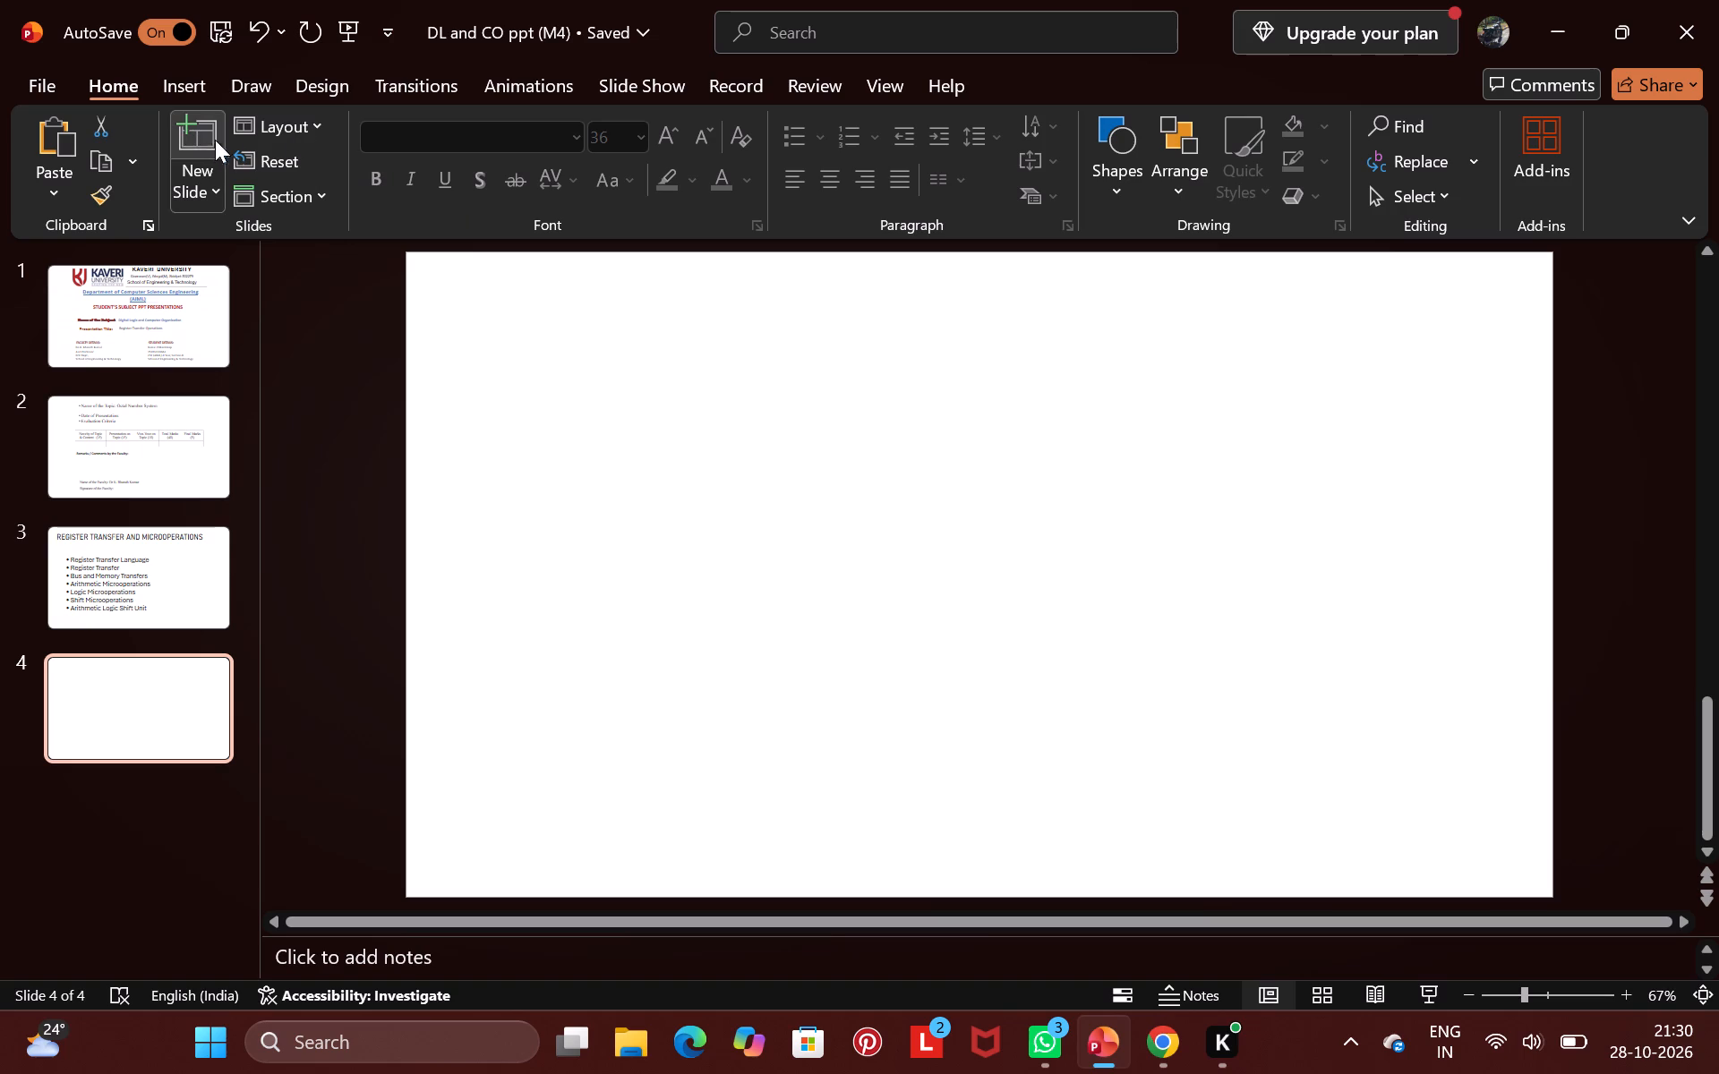
left_click(322, 113)
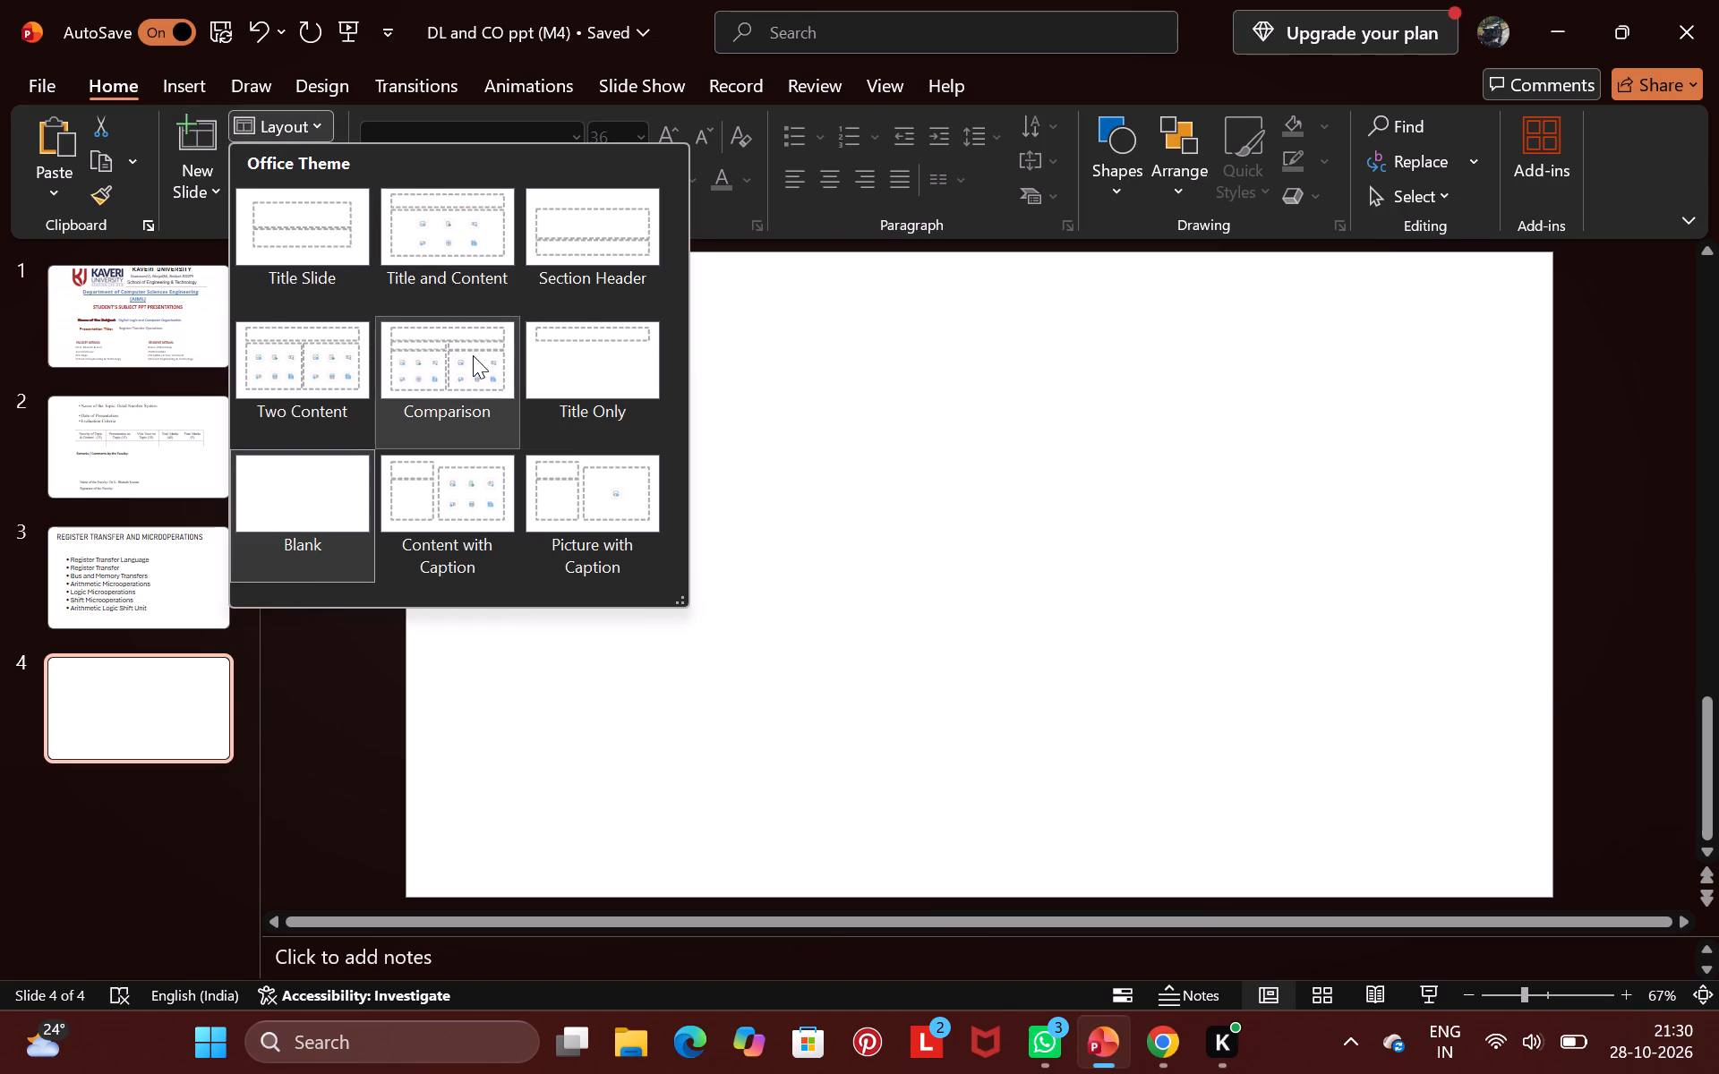
left_click(473, 354)
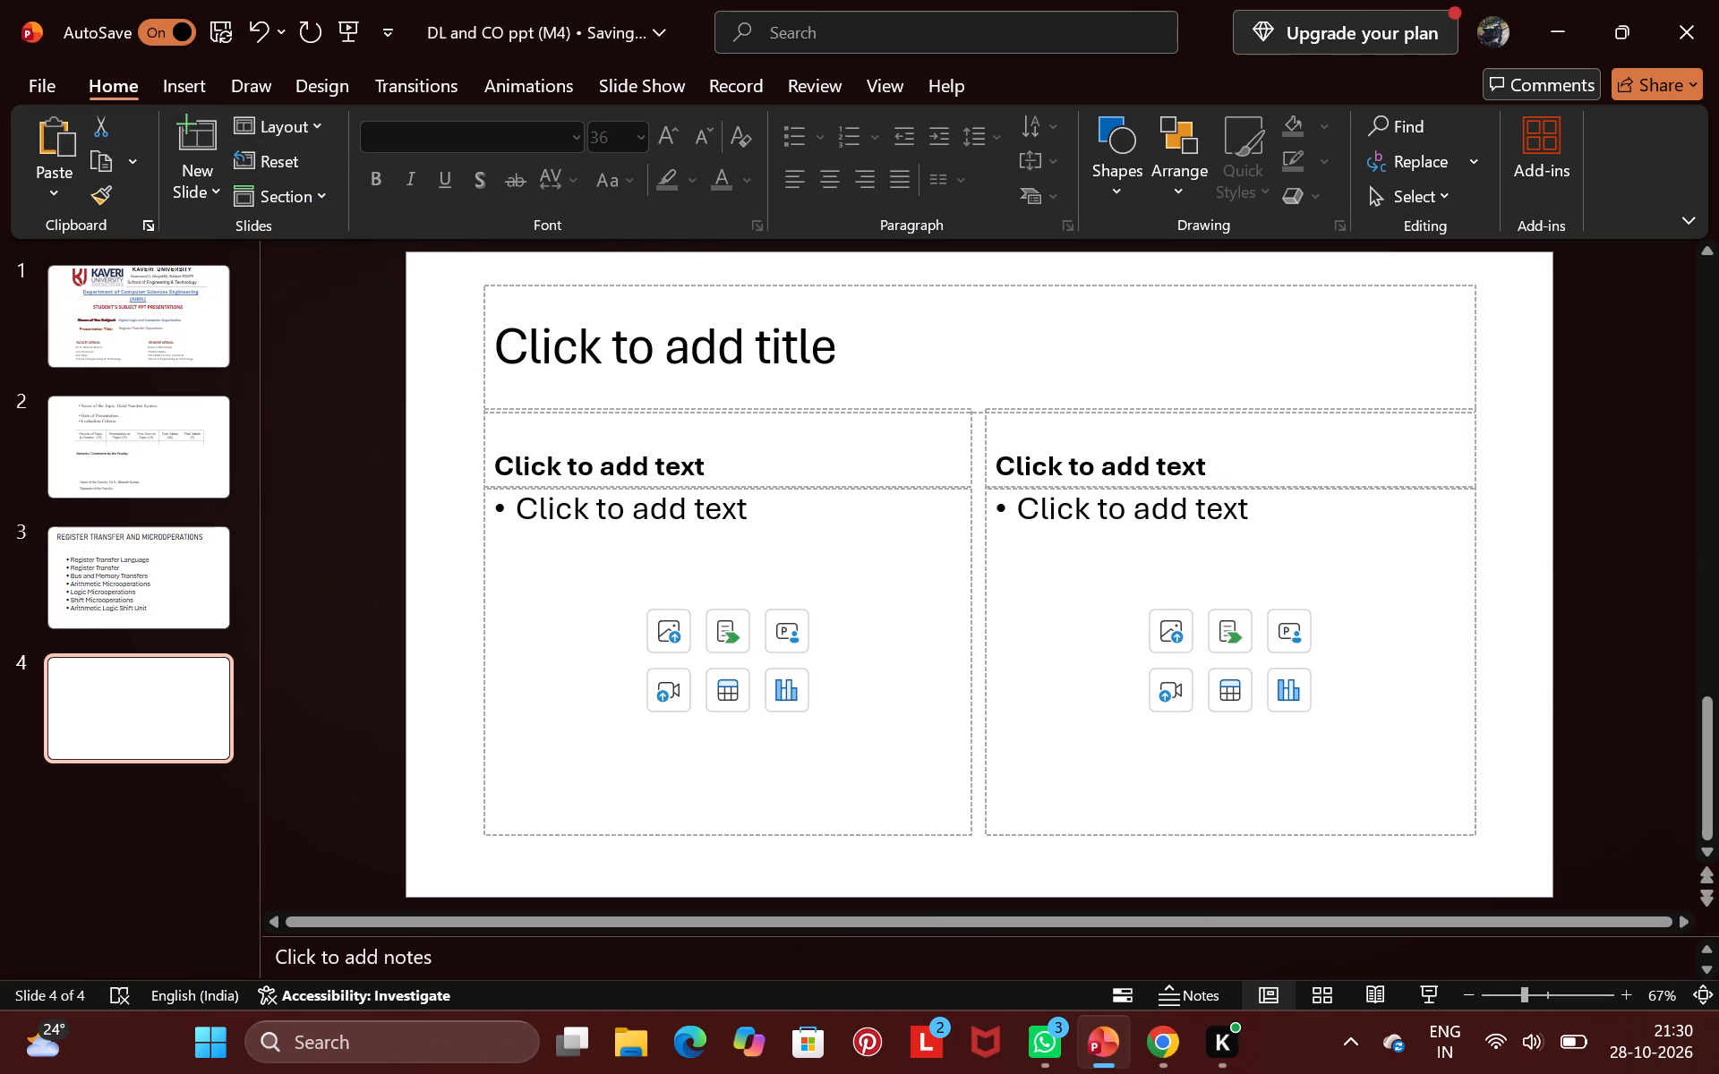
Delete the two small heading placeholders above the content boxes on slide 4.
left_click(630, 451)
left_click(487, 447)
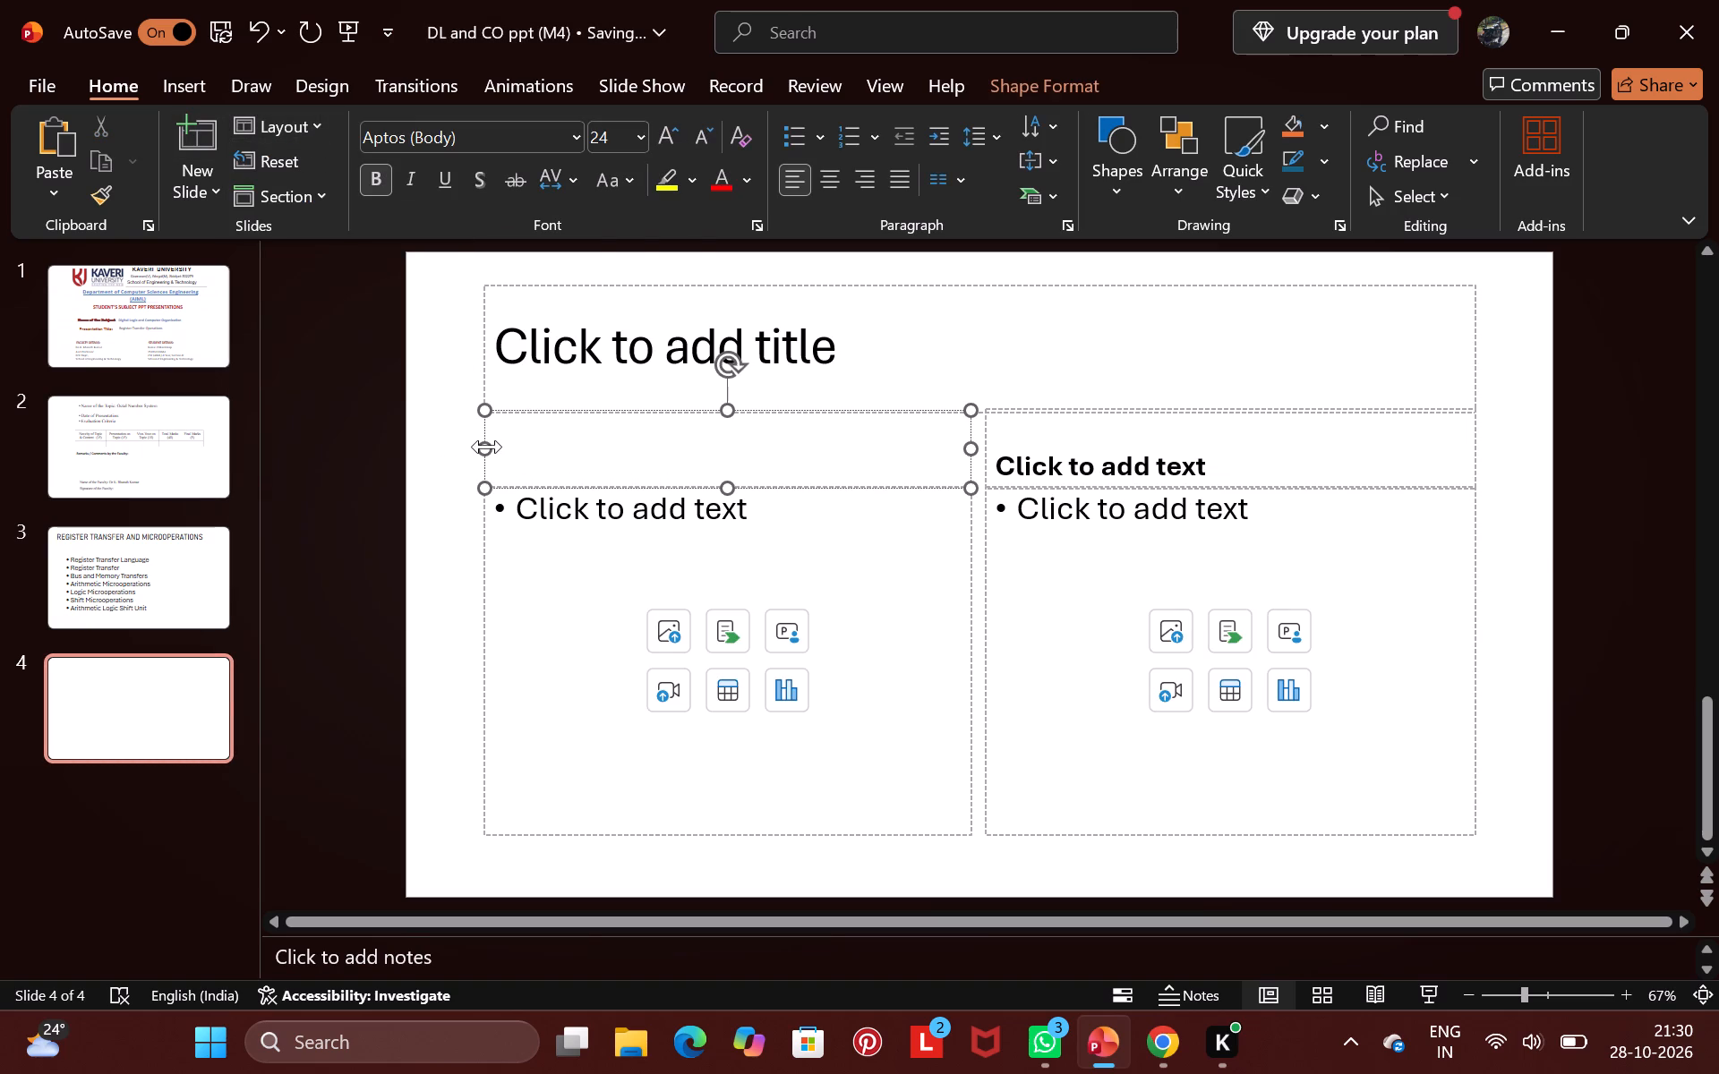
key("Delete")
left_click(1045, 446)
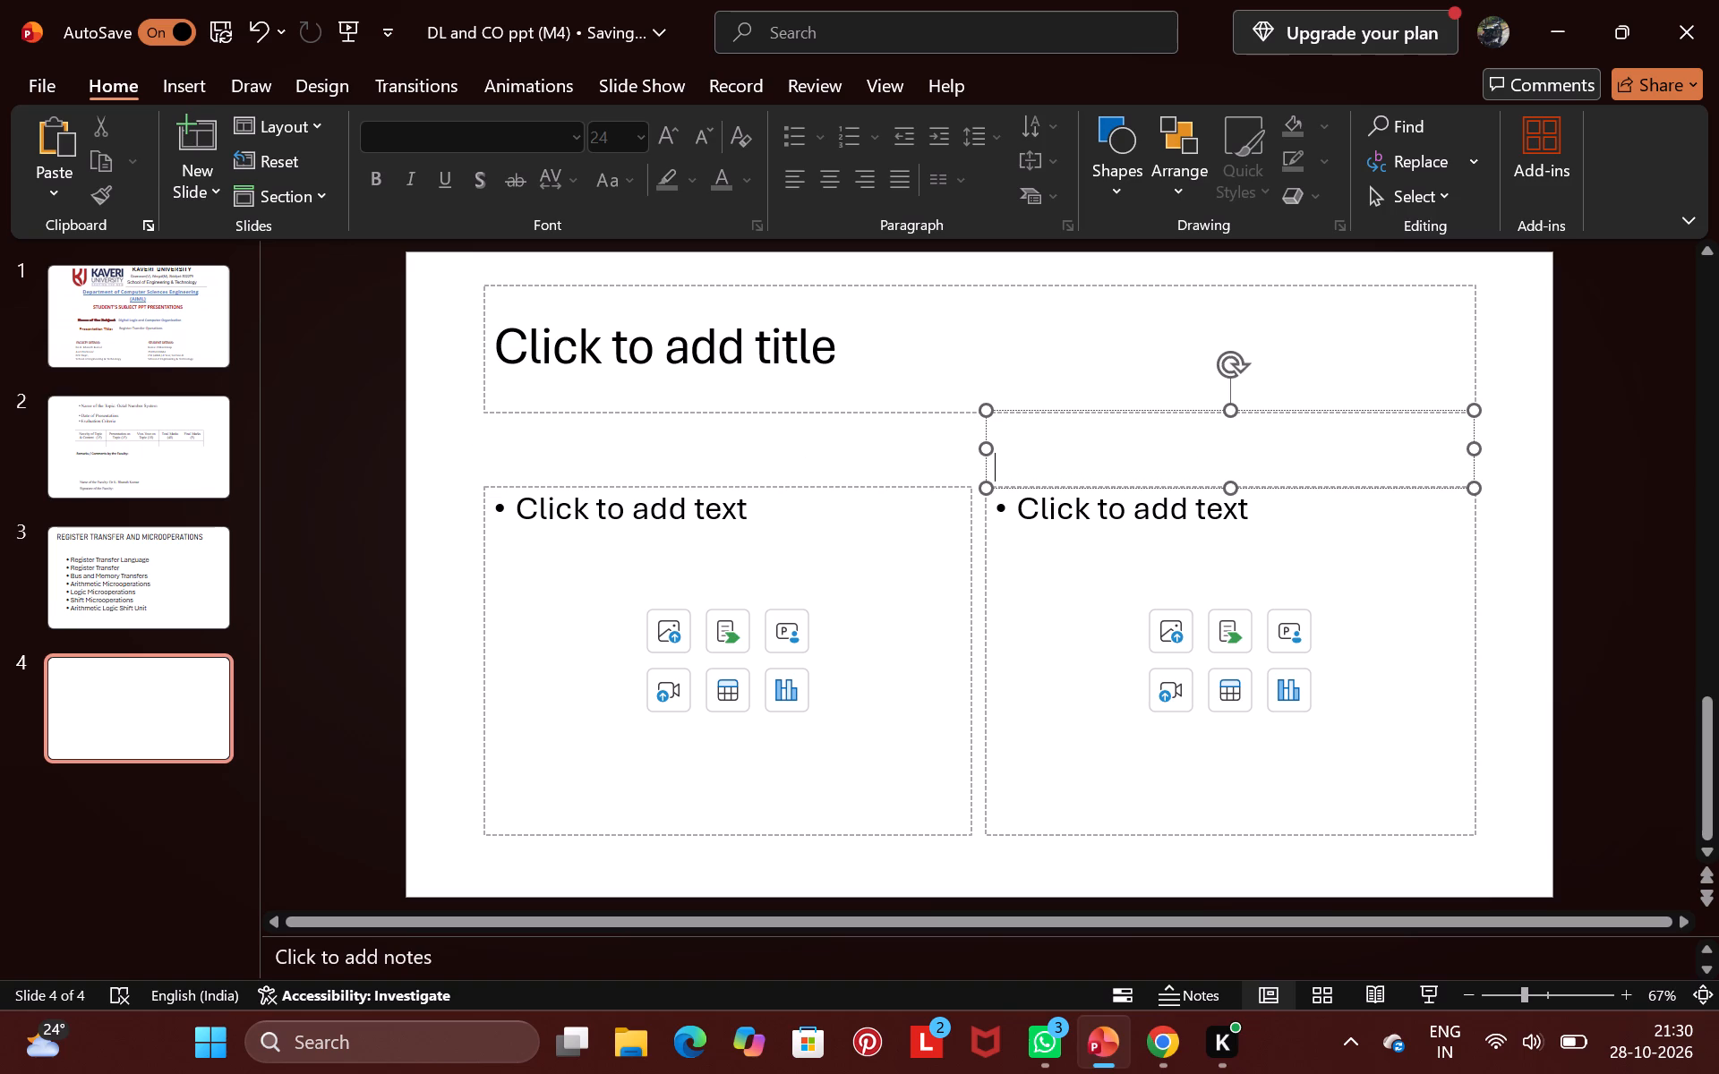
left_click(981, 452)
key("Delete")
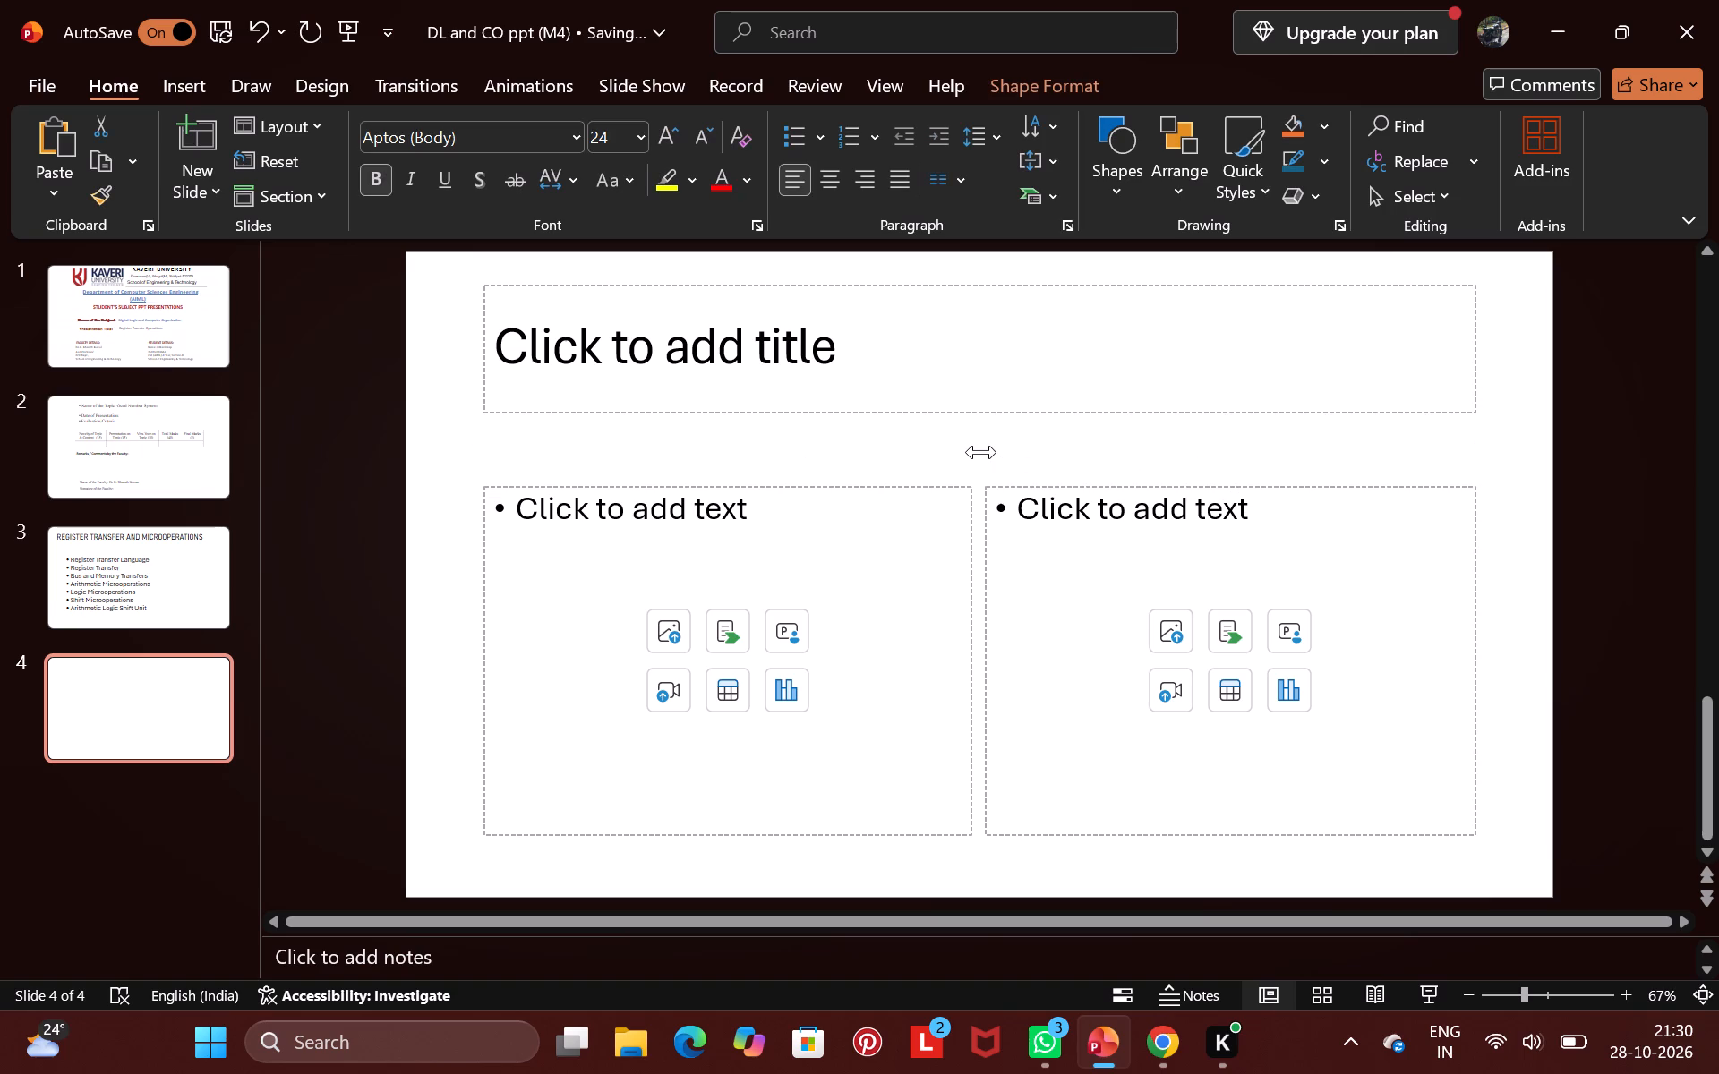
Paste "Register Transfer Language" into slide 4's title placeholder and remove its leading bullet.
left_click(933, 382)
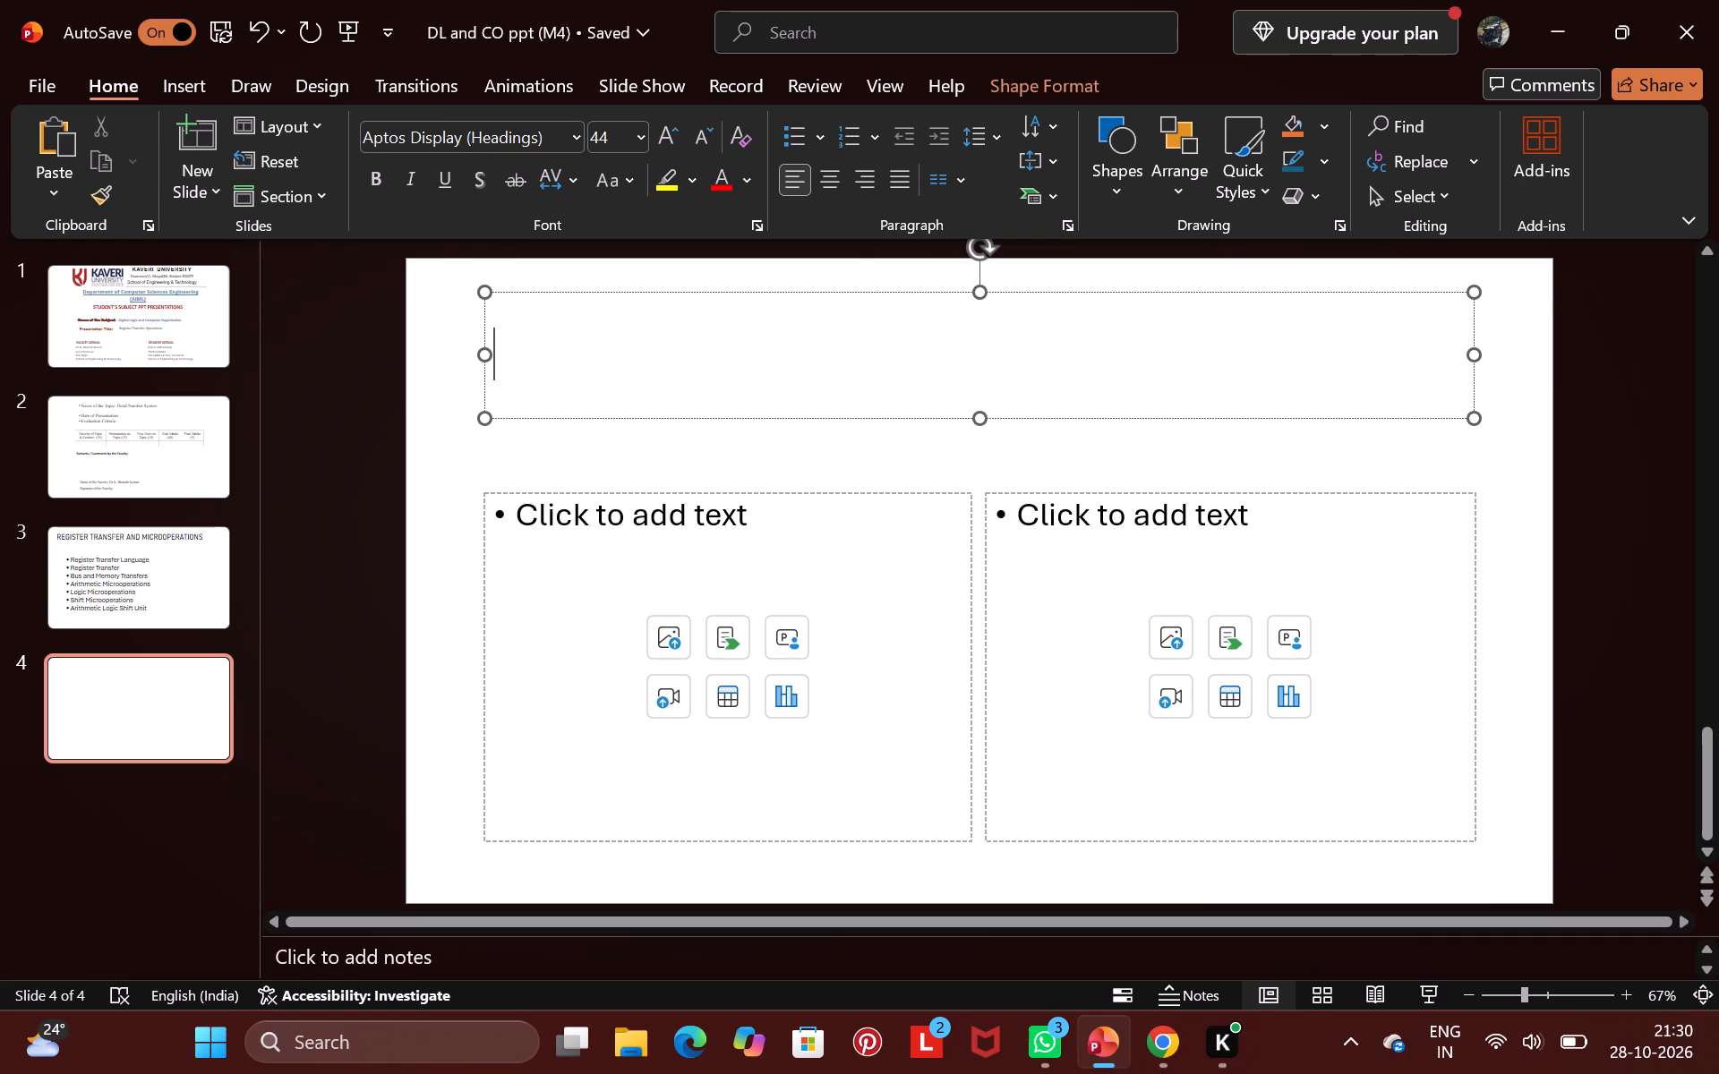
key("ctrl+v")
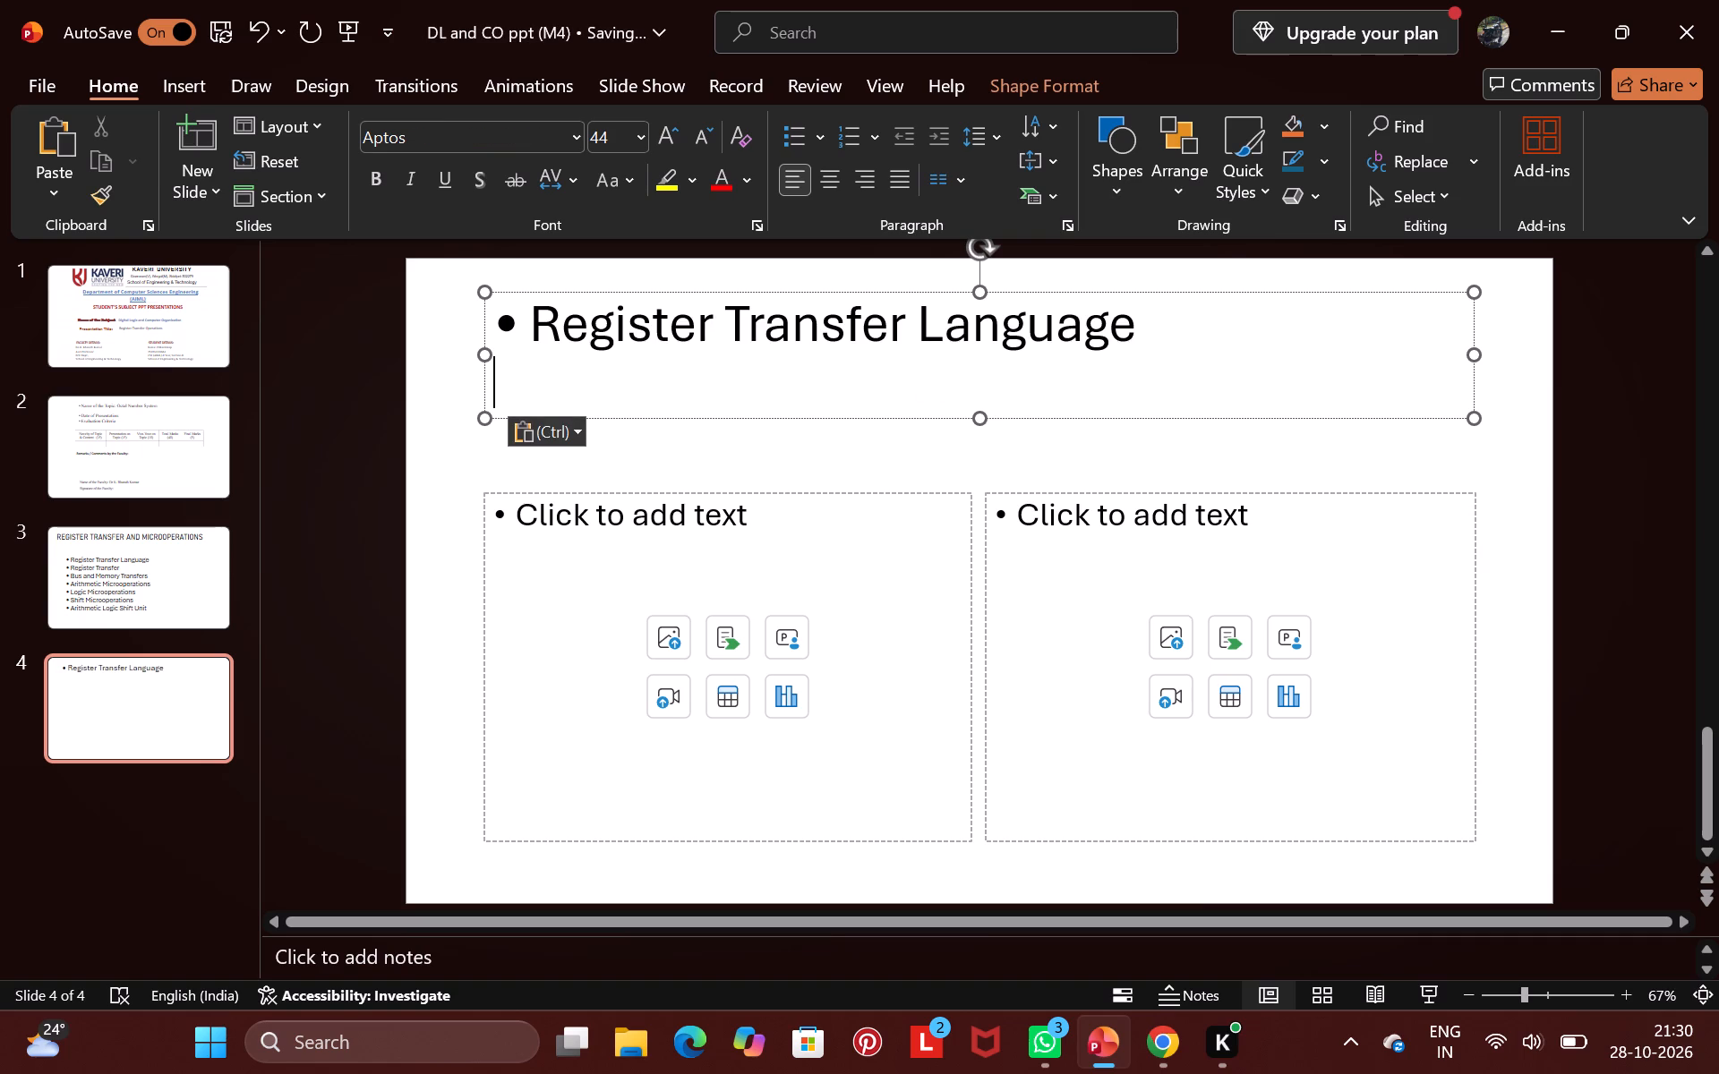
left_click(527, 328)
key("Delete")
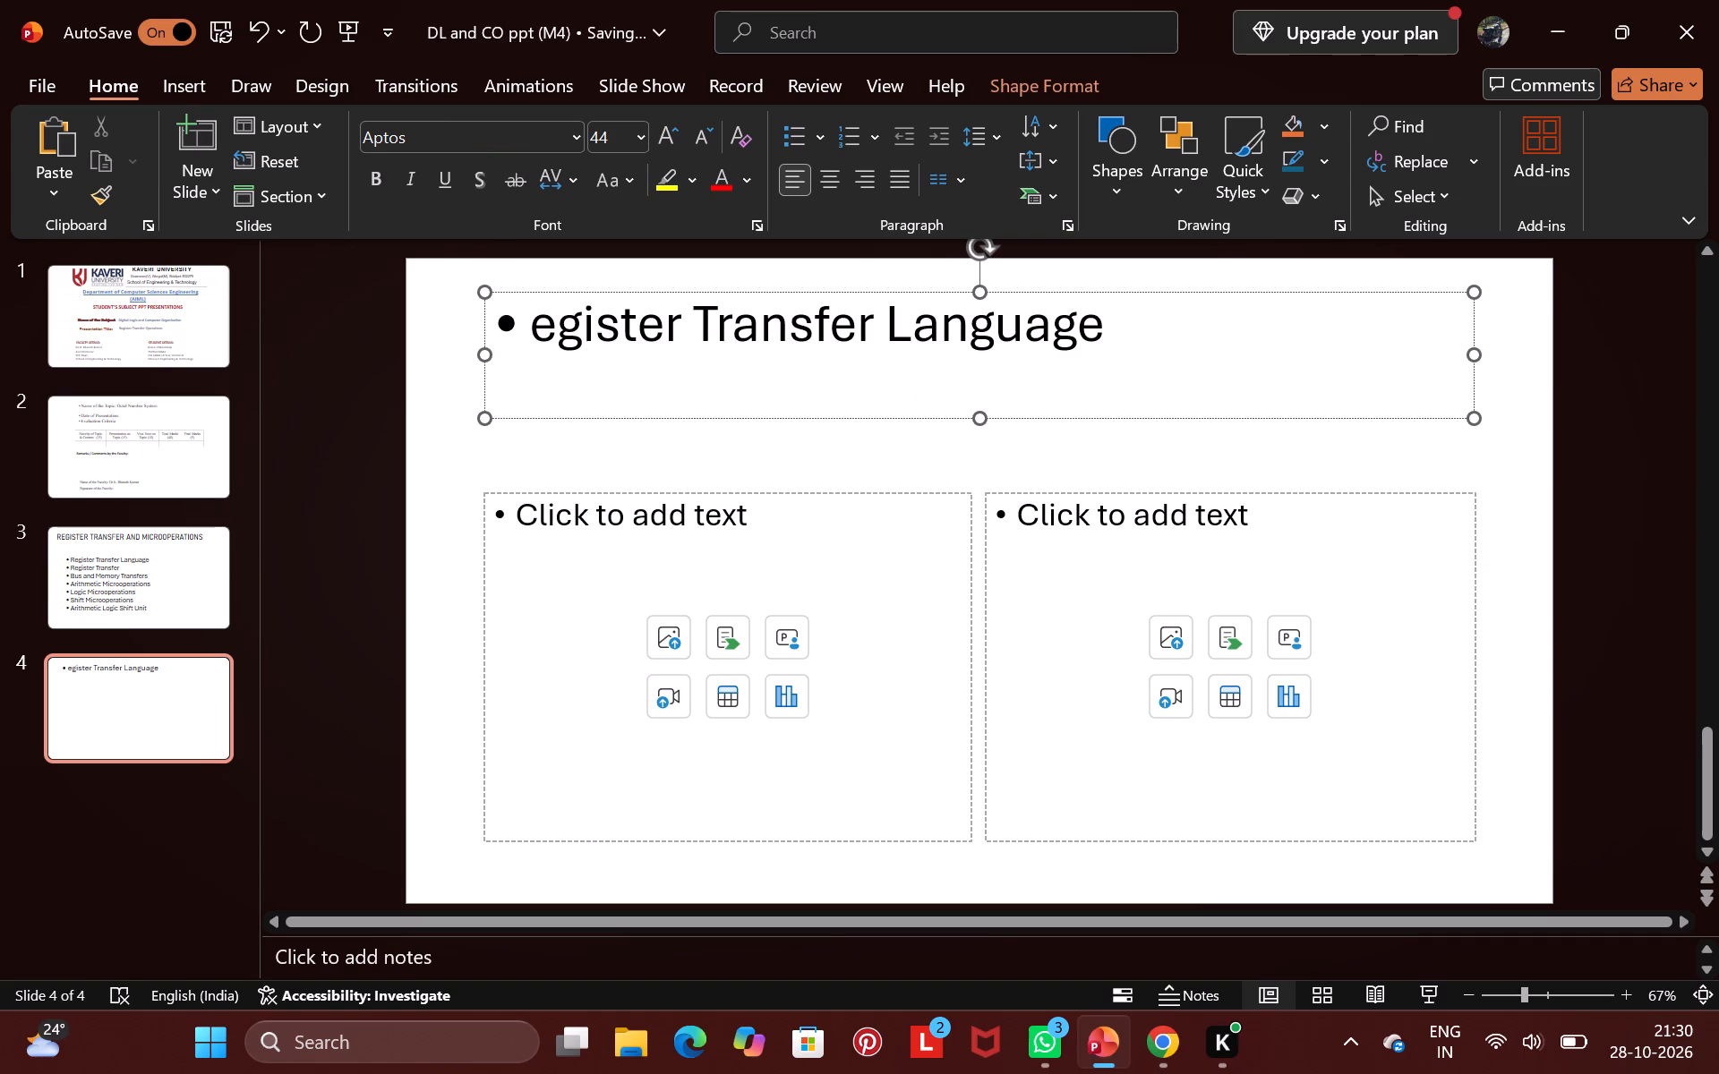
key("r")
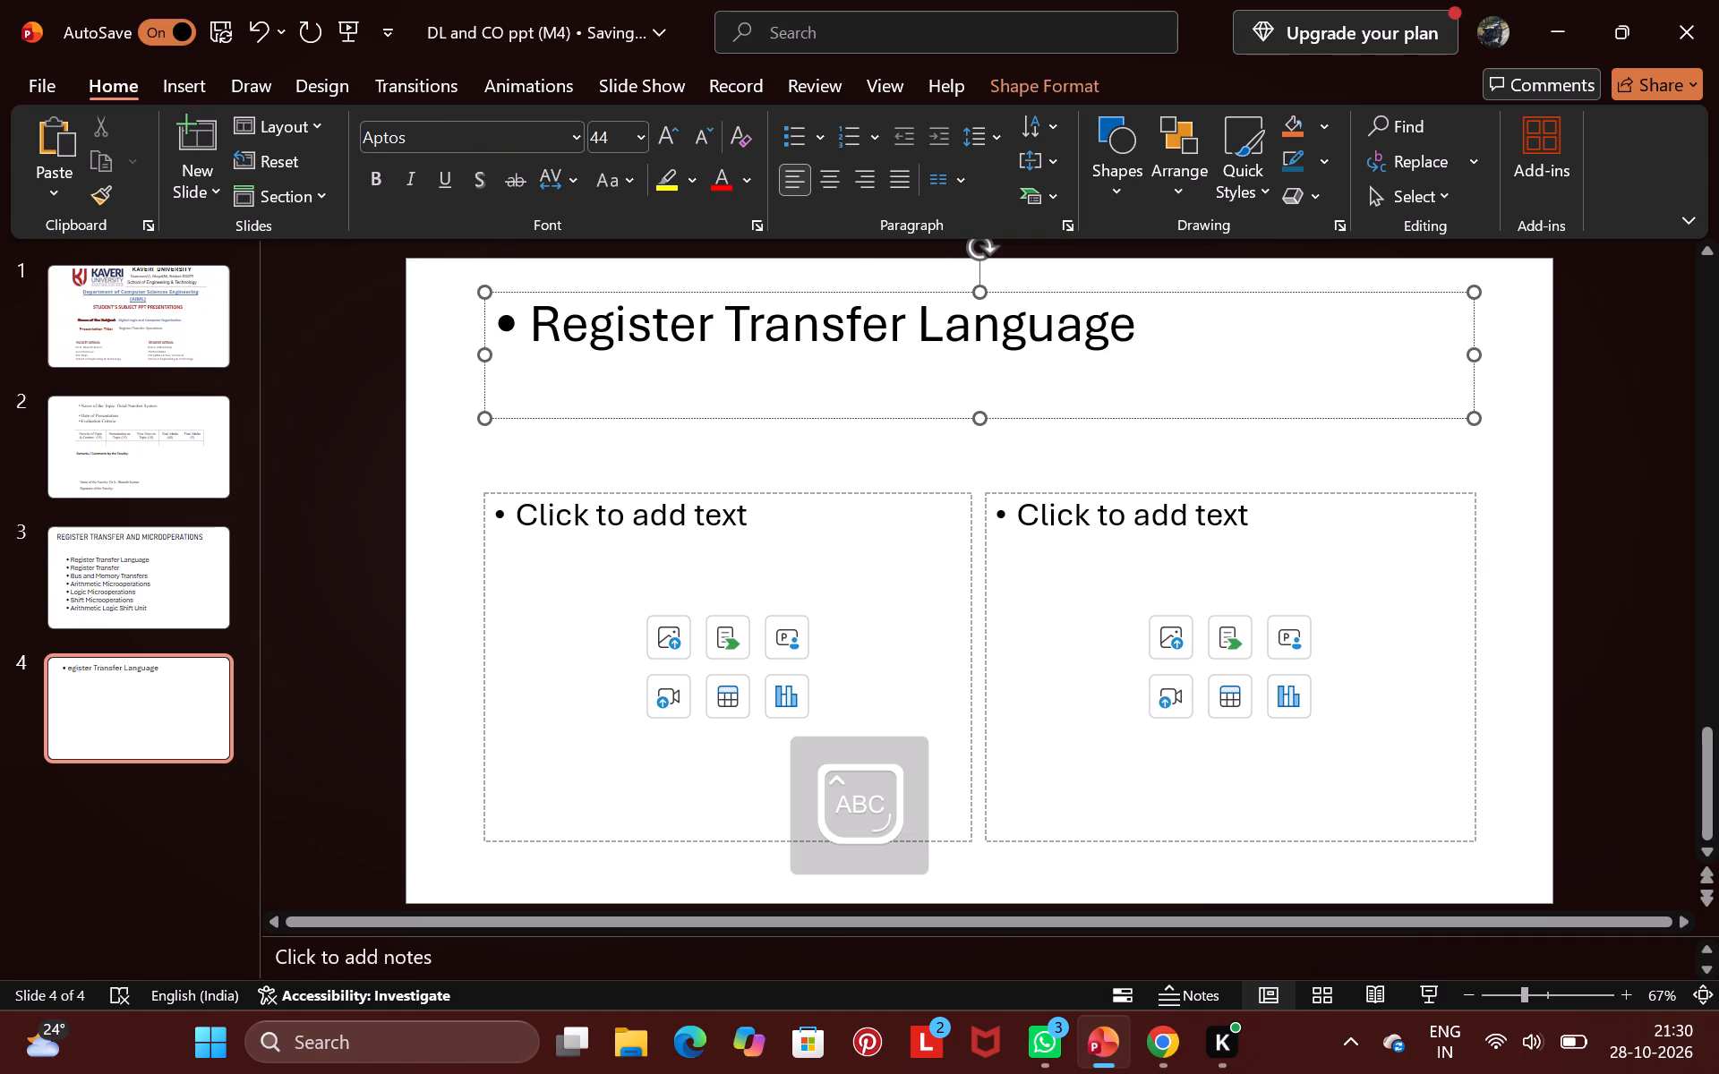
key("Left")
key("BackSpace")
key("BackSpace")
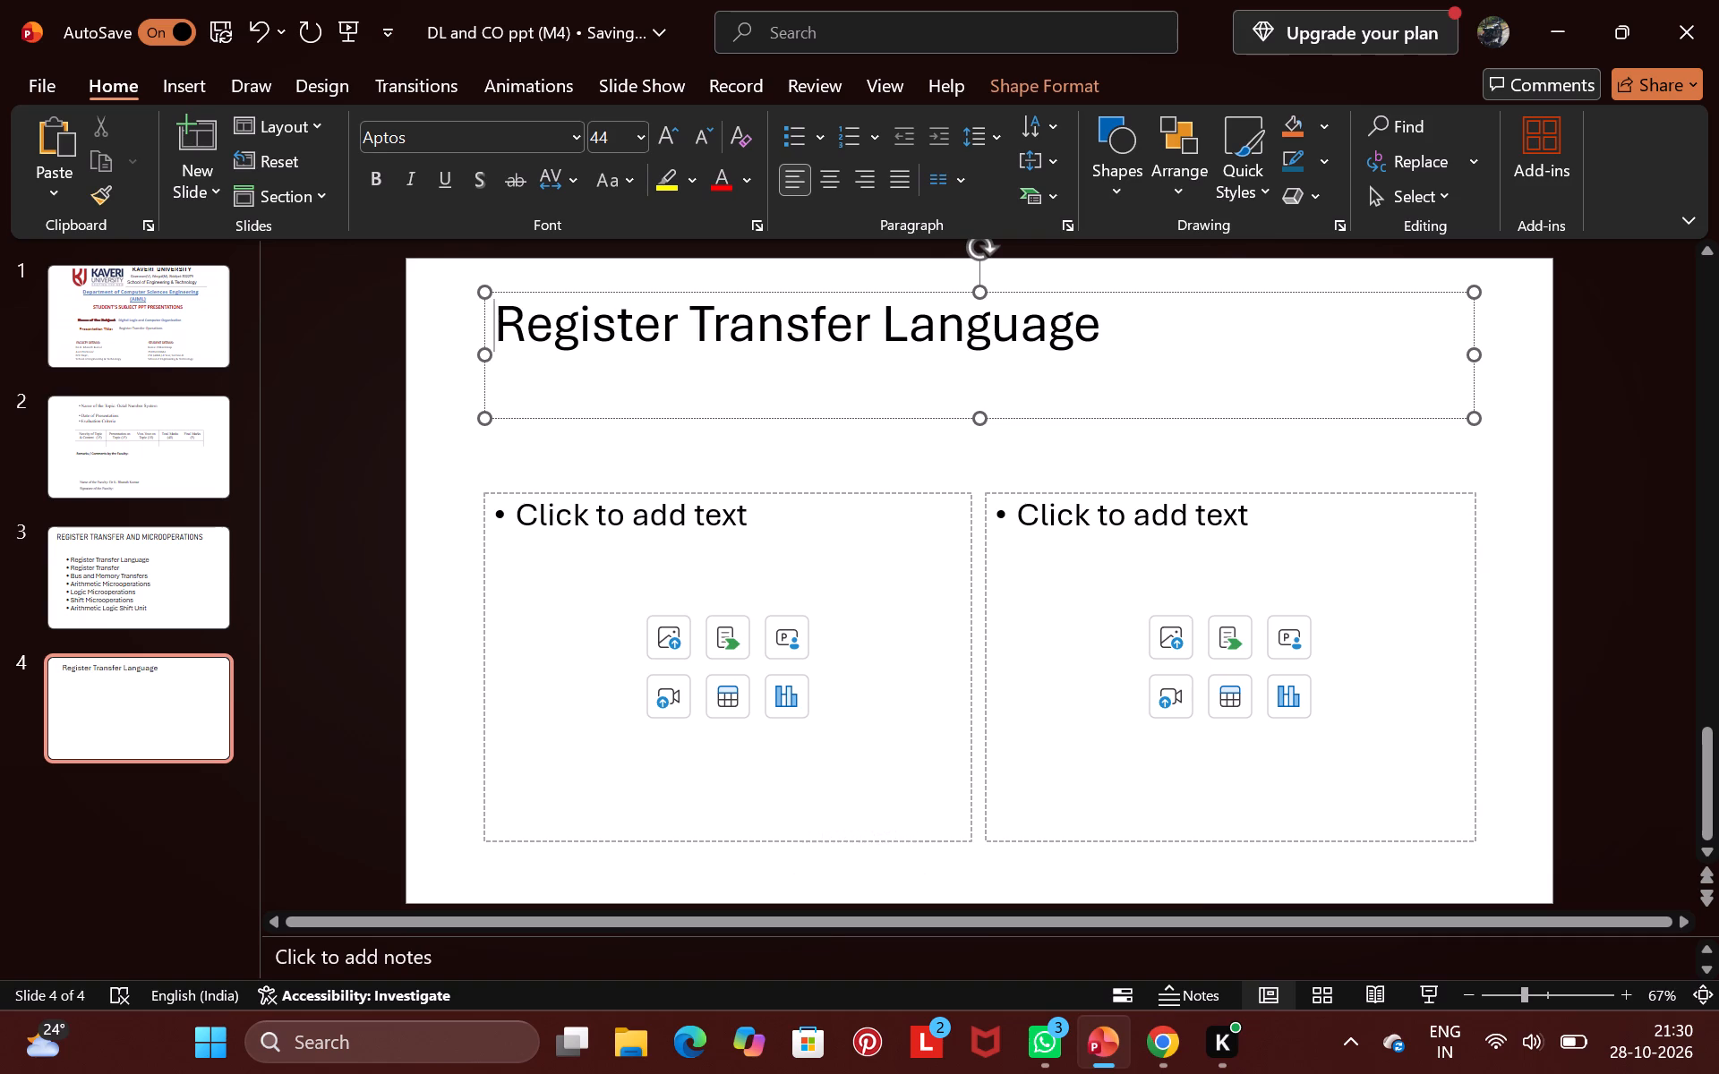
Format the "Register Transfer Language" title on slide 4 in Britannic Bold at size 44.
left_click_drag(499, 323, 1025, 329)
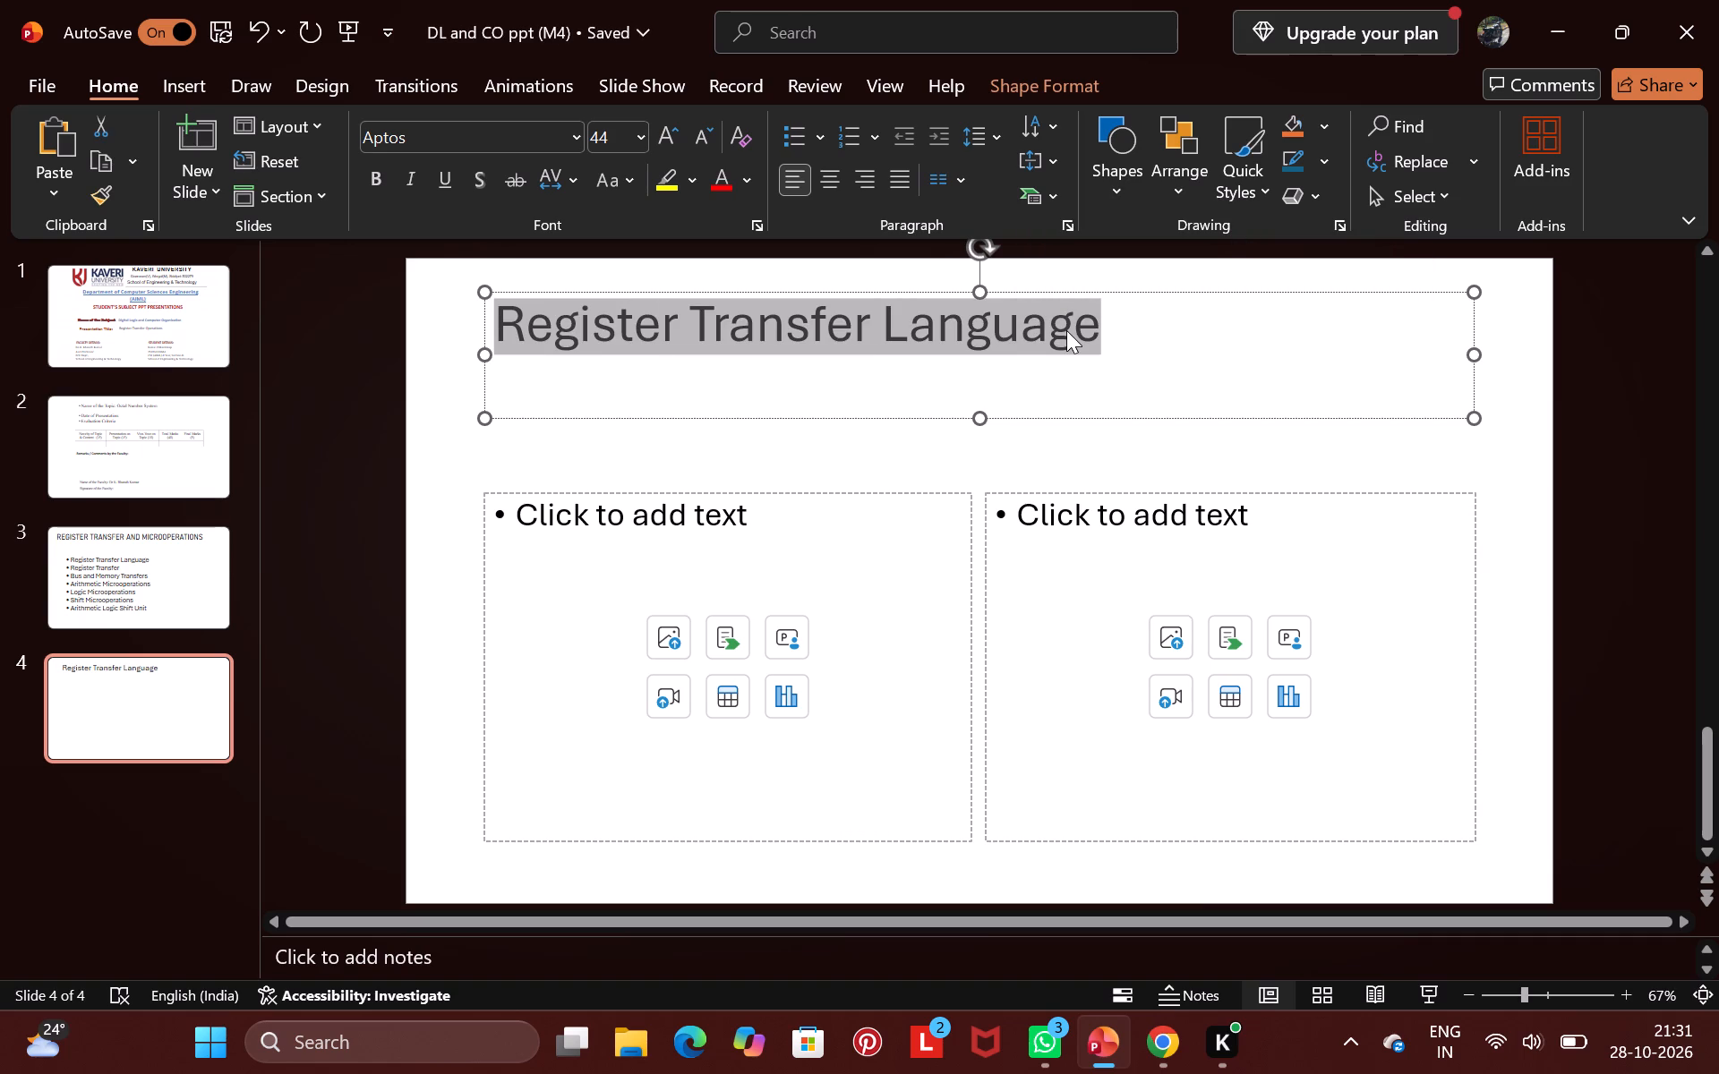
left_click(646, 379)
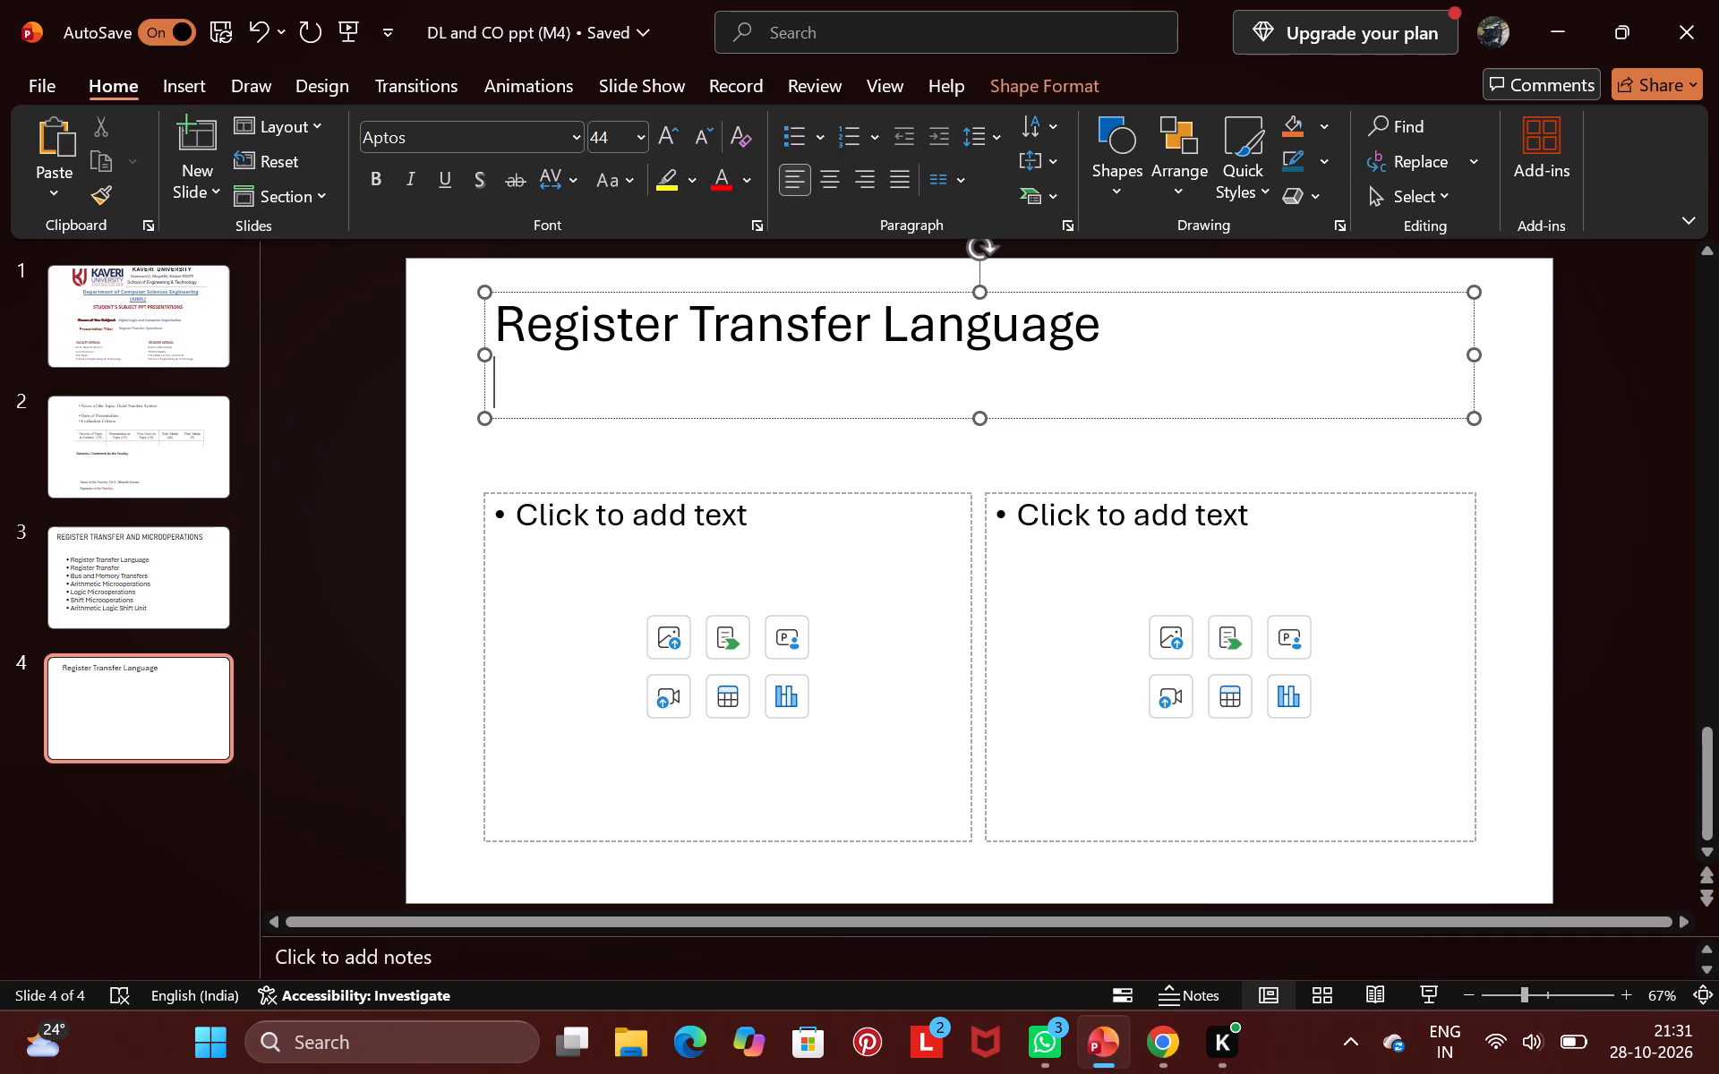
left_click_drag(492, 324, 995, 307)
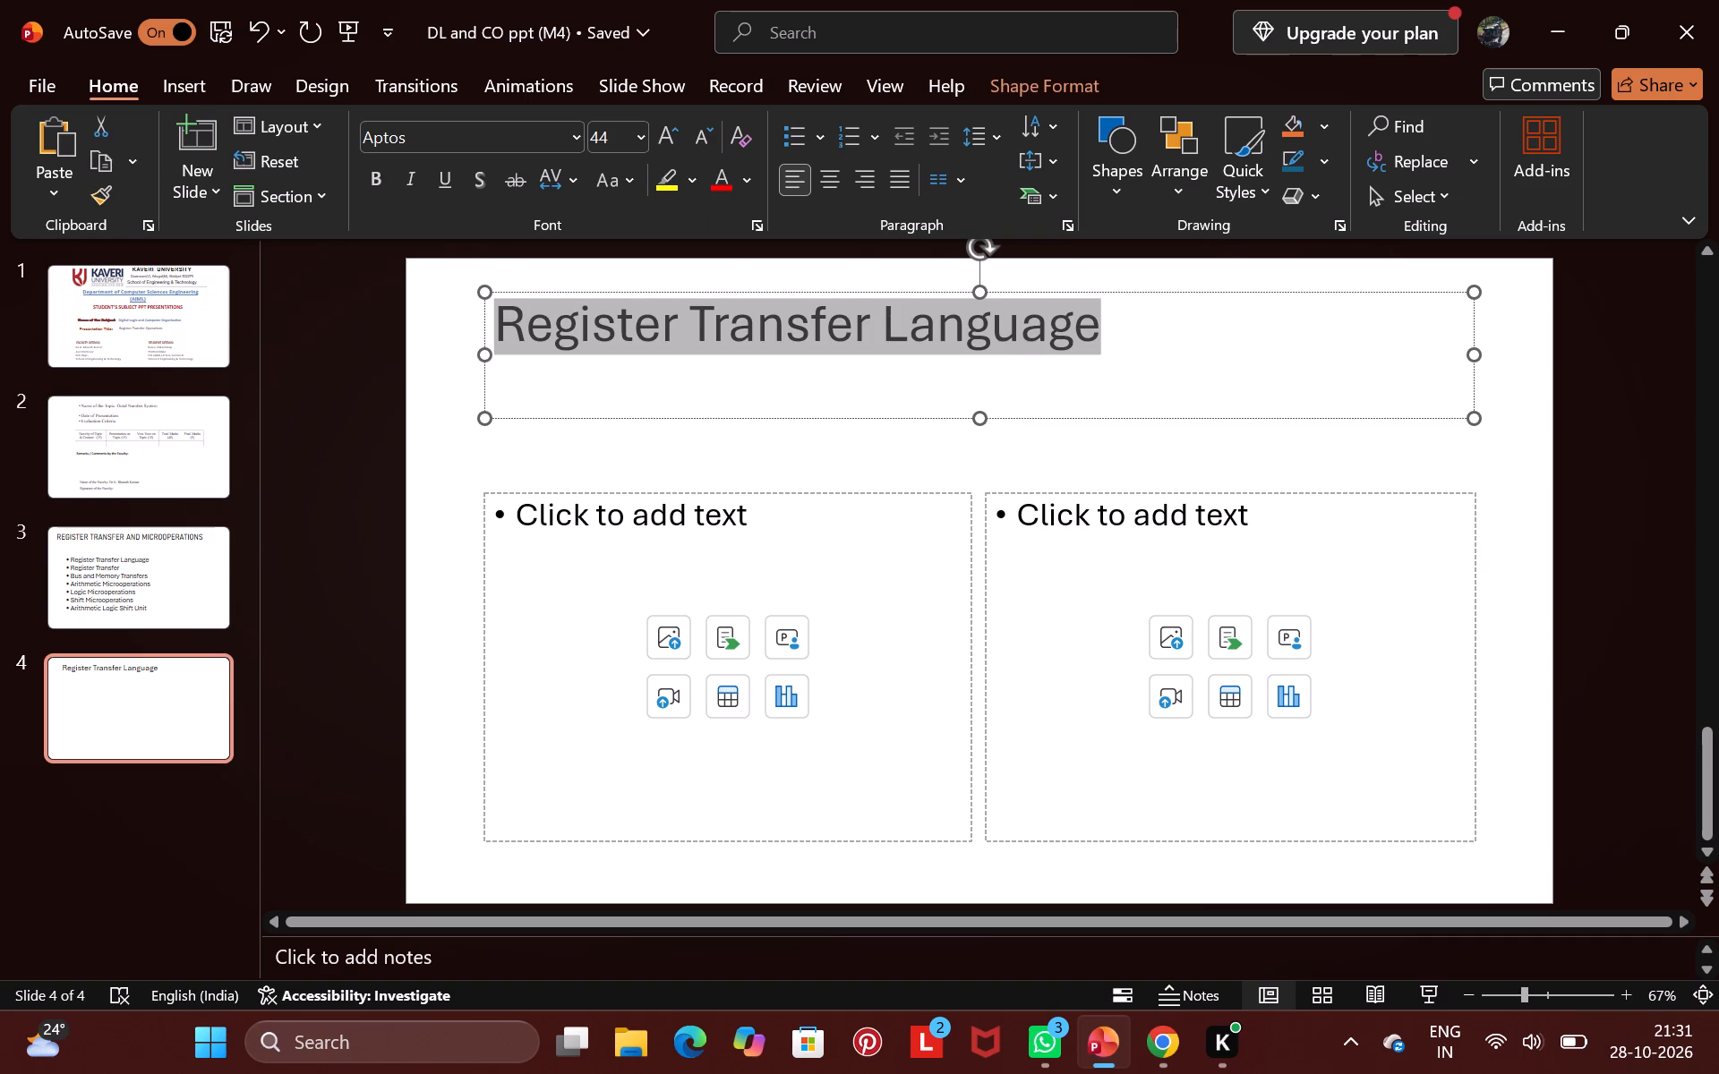
left_click_drag(995, 307, 1055, 314)
left_click(1236, 230)
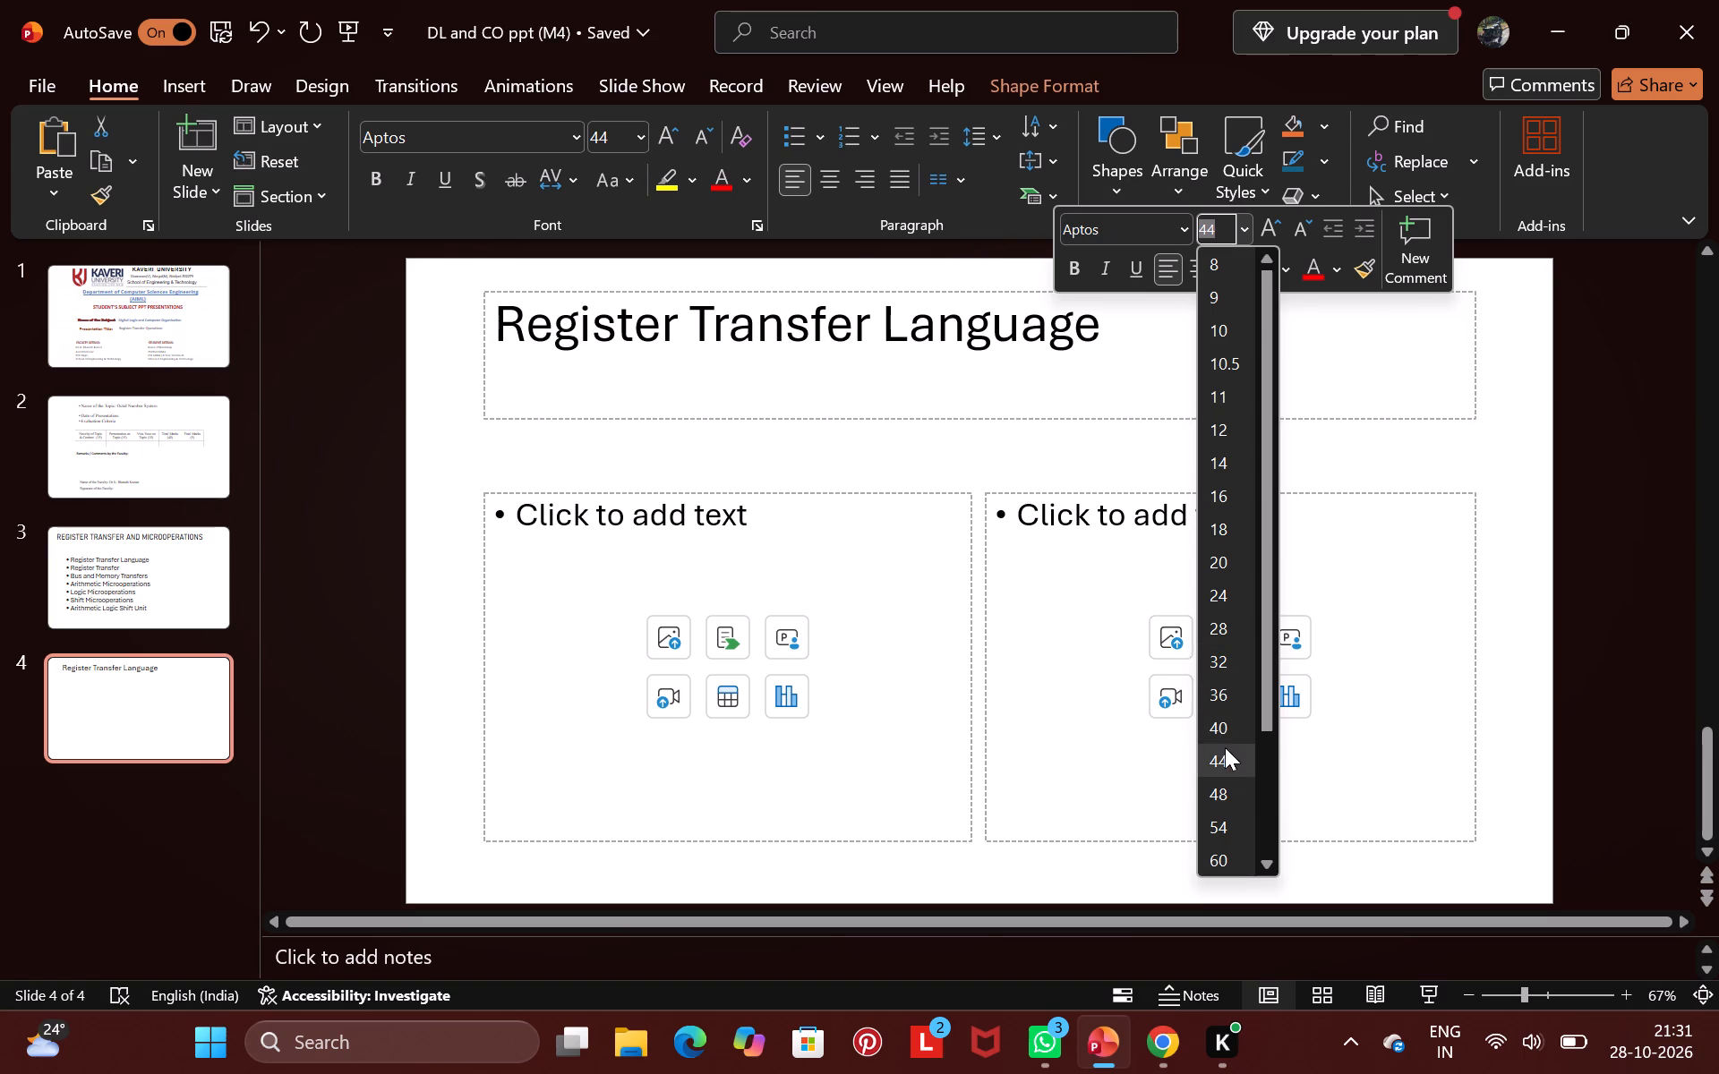
left_click(1225, 747)
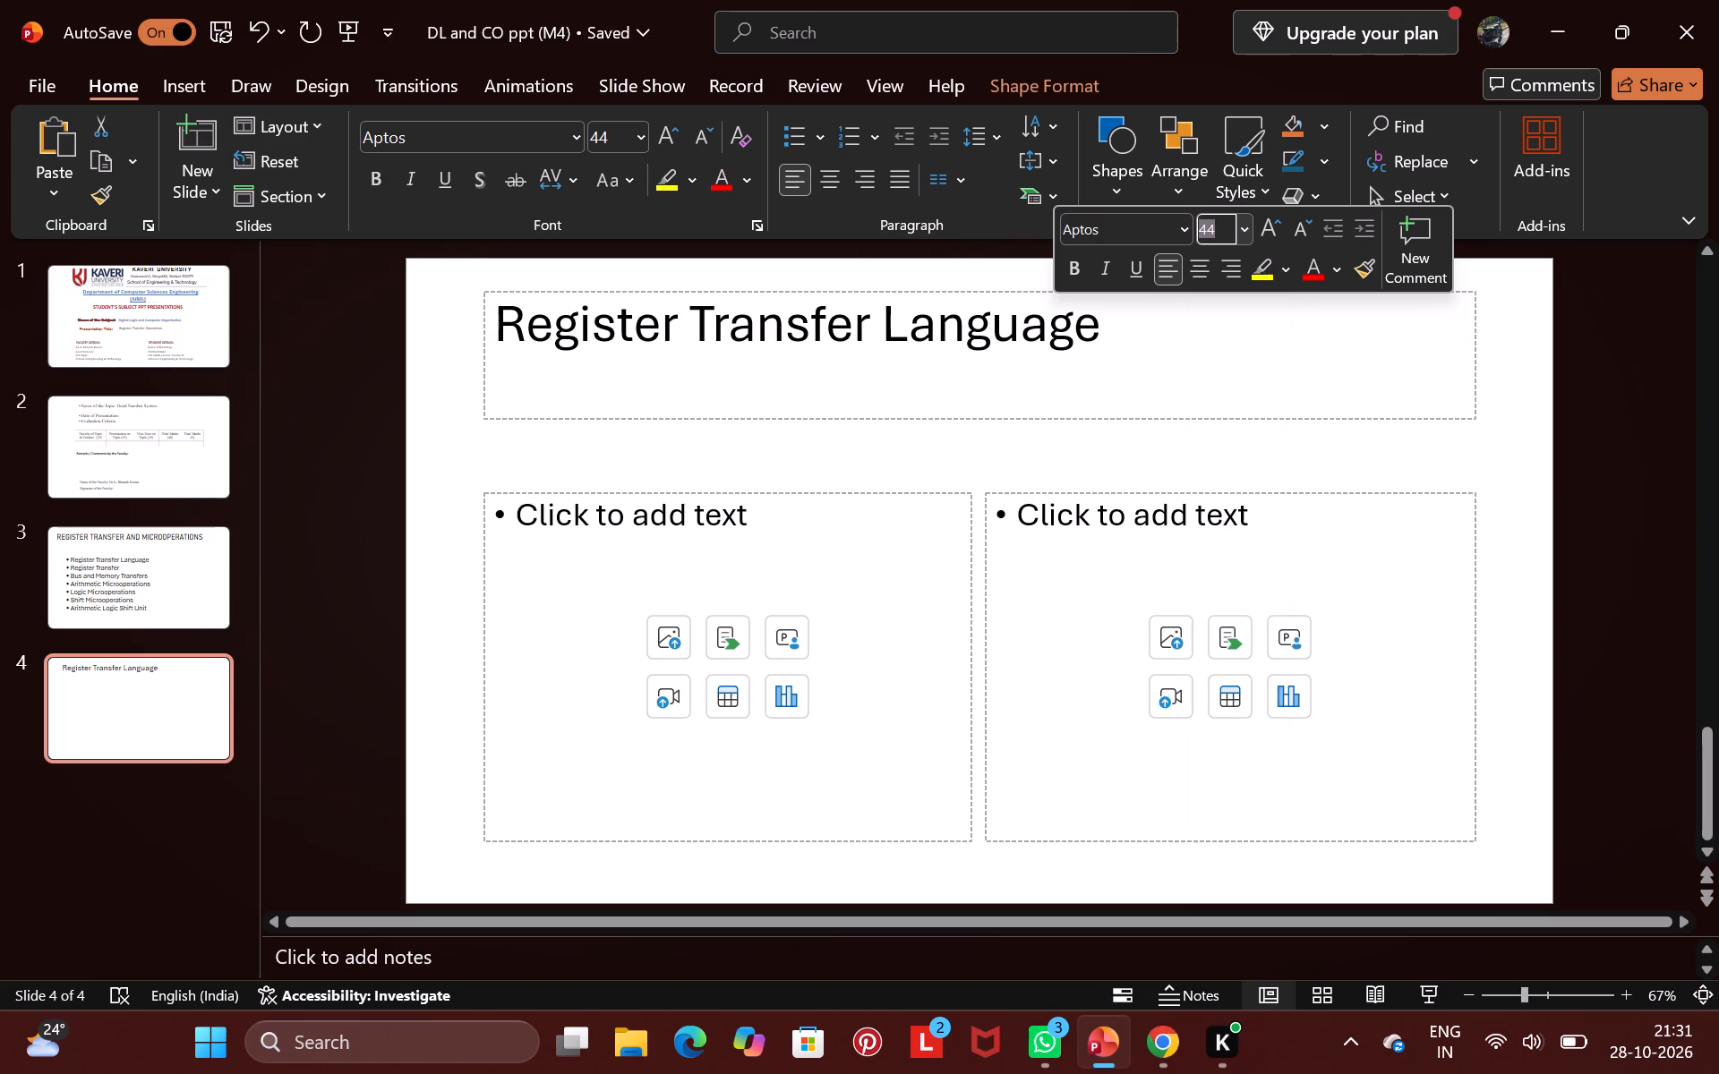
double_click(1180, 233)
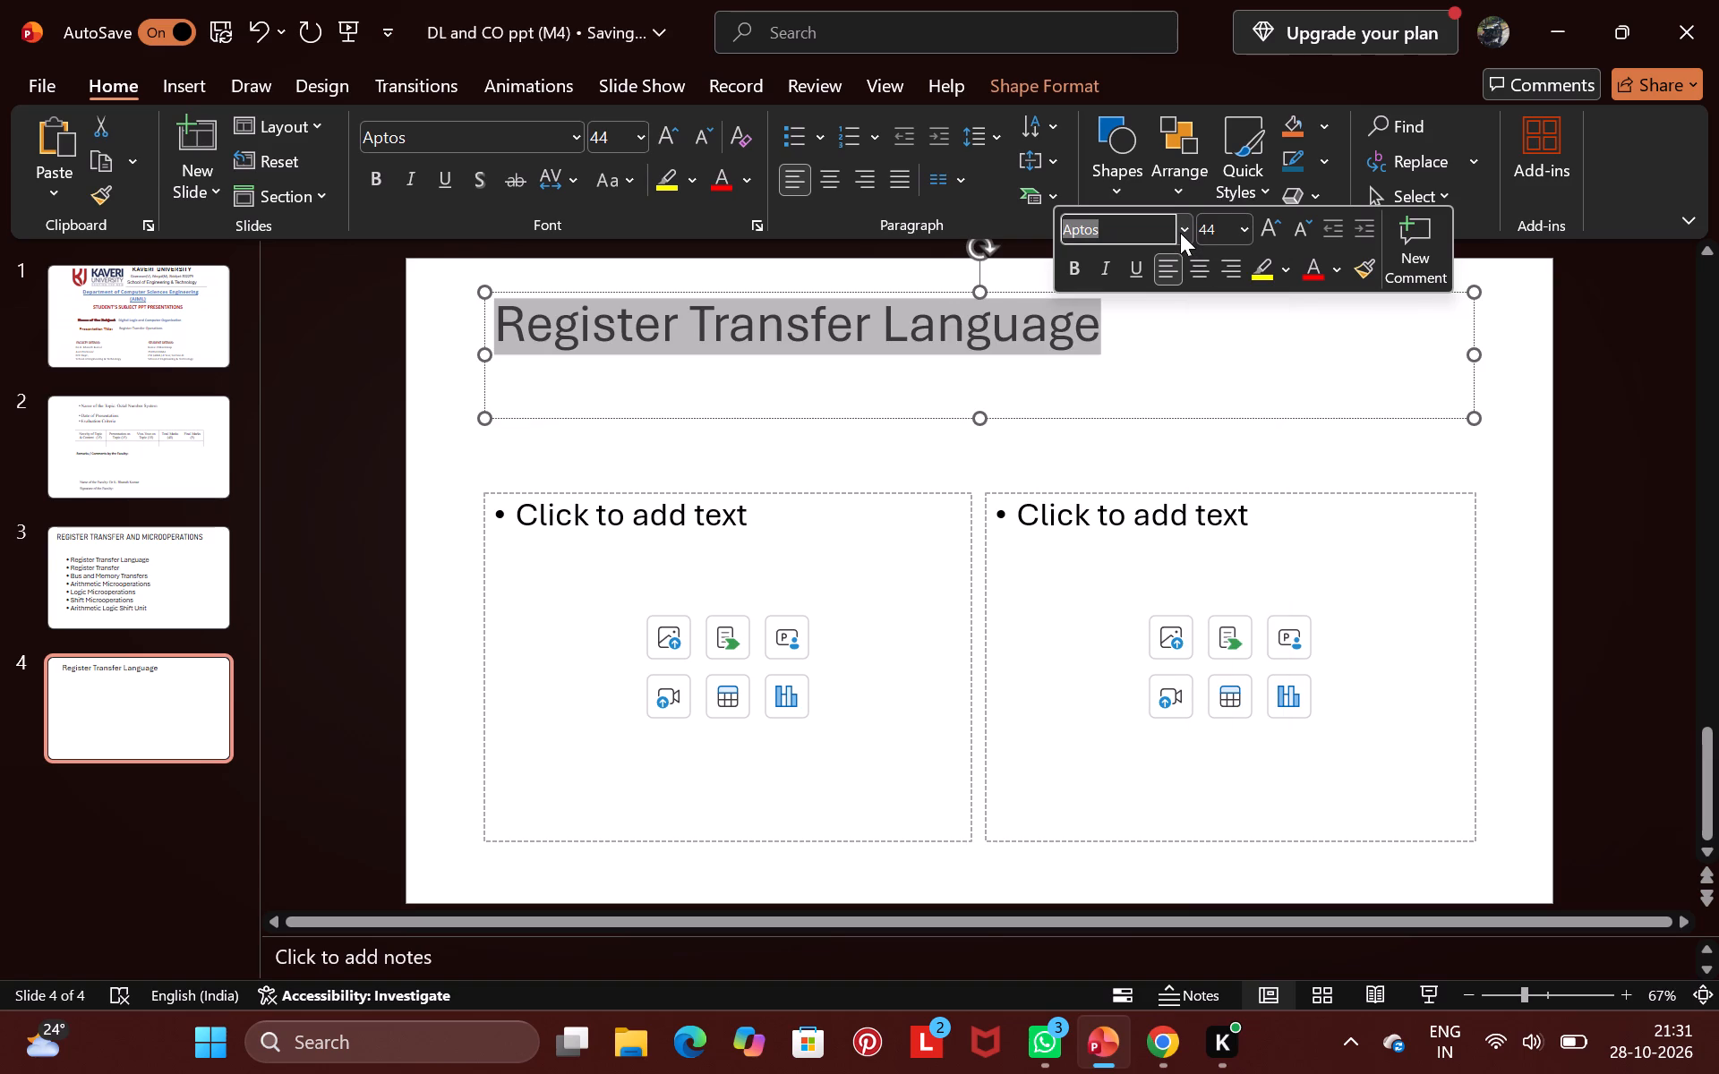
double_click(1180, 233)
left_click(1180, 233)
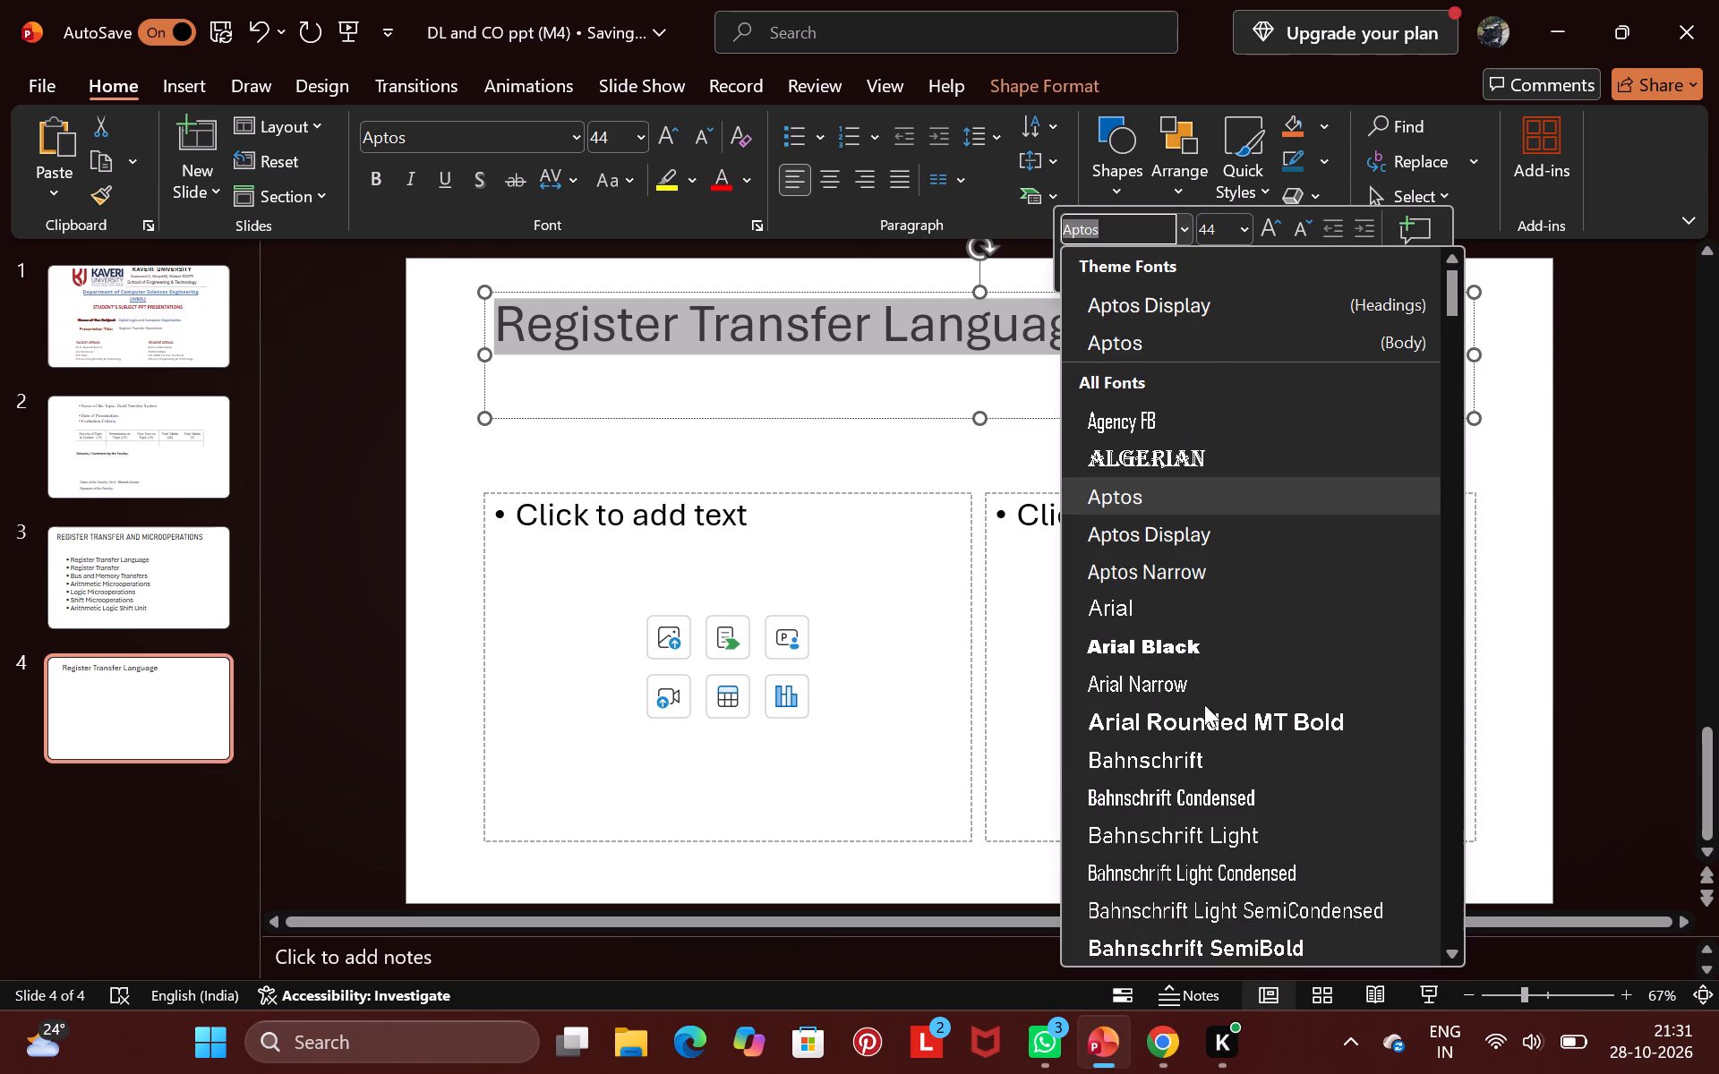
scroll(1205, 760, "down", 3)
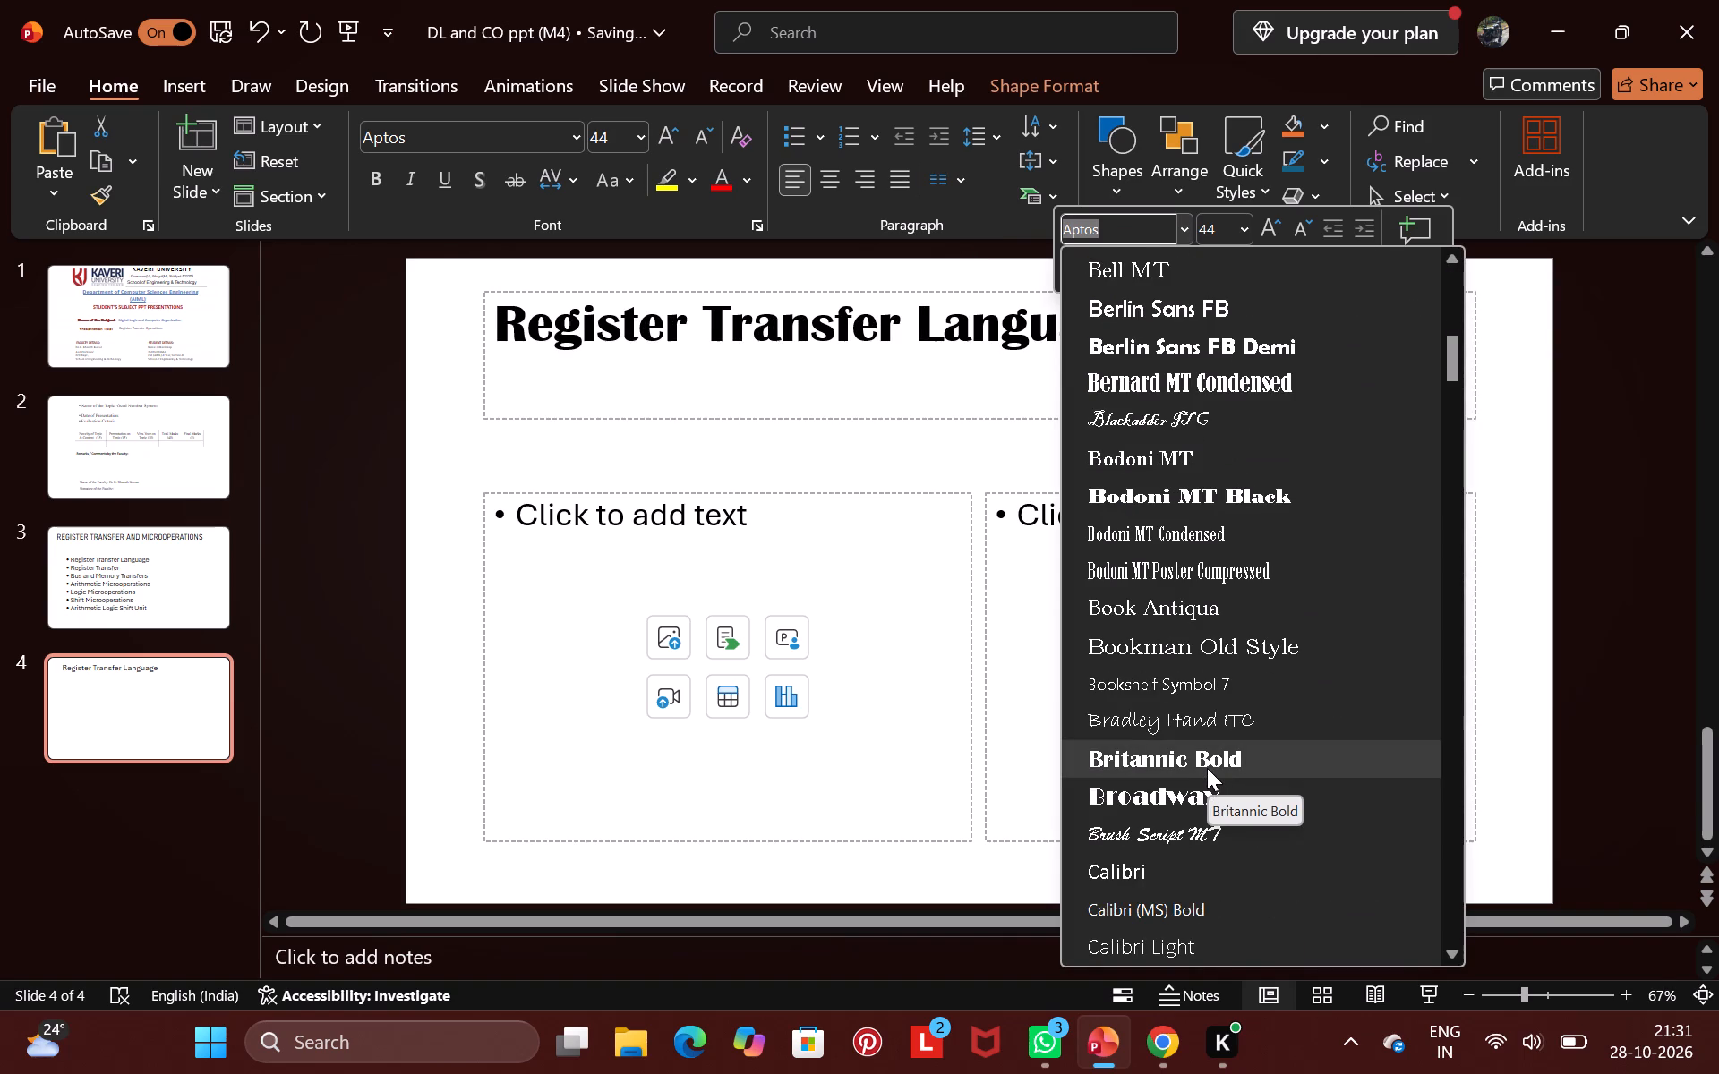
left_click(1207, 768)
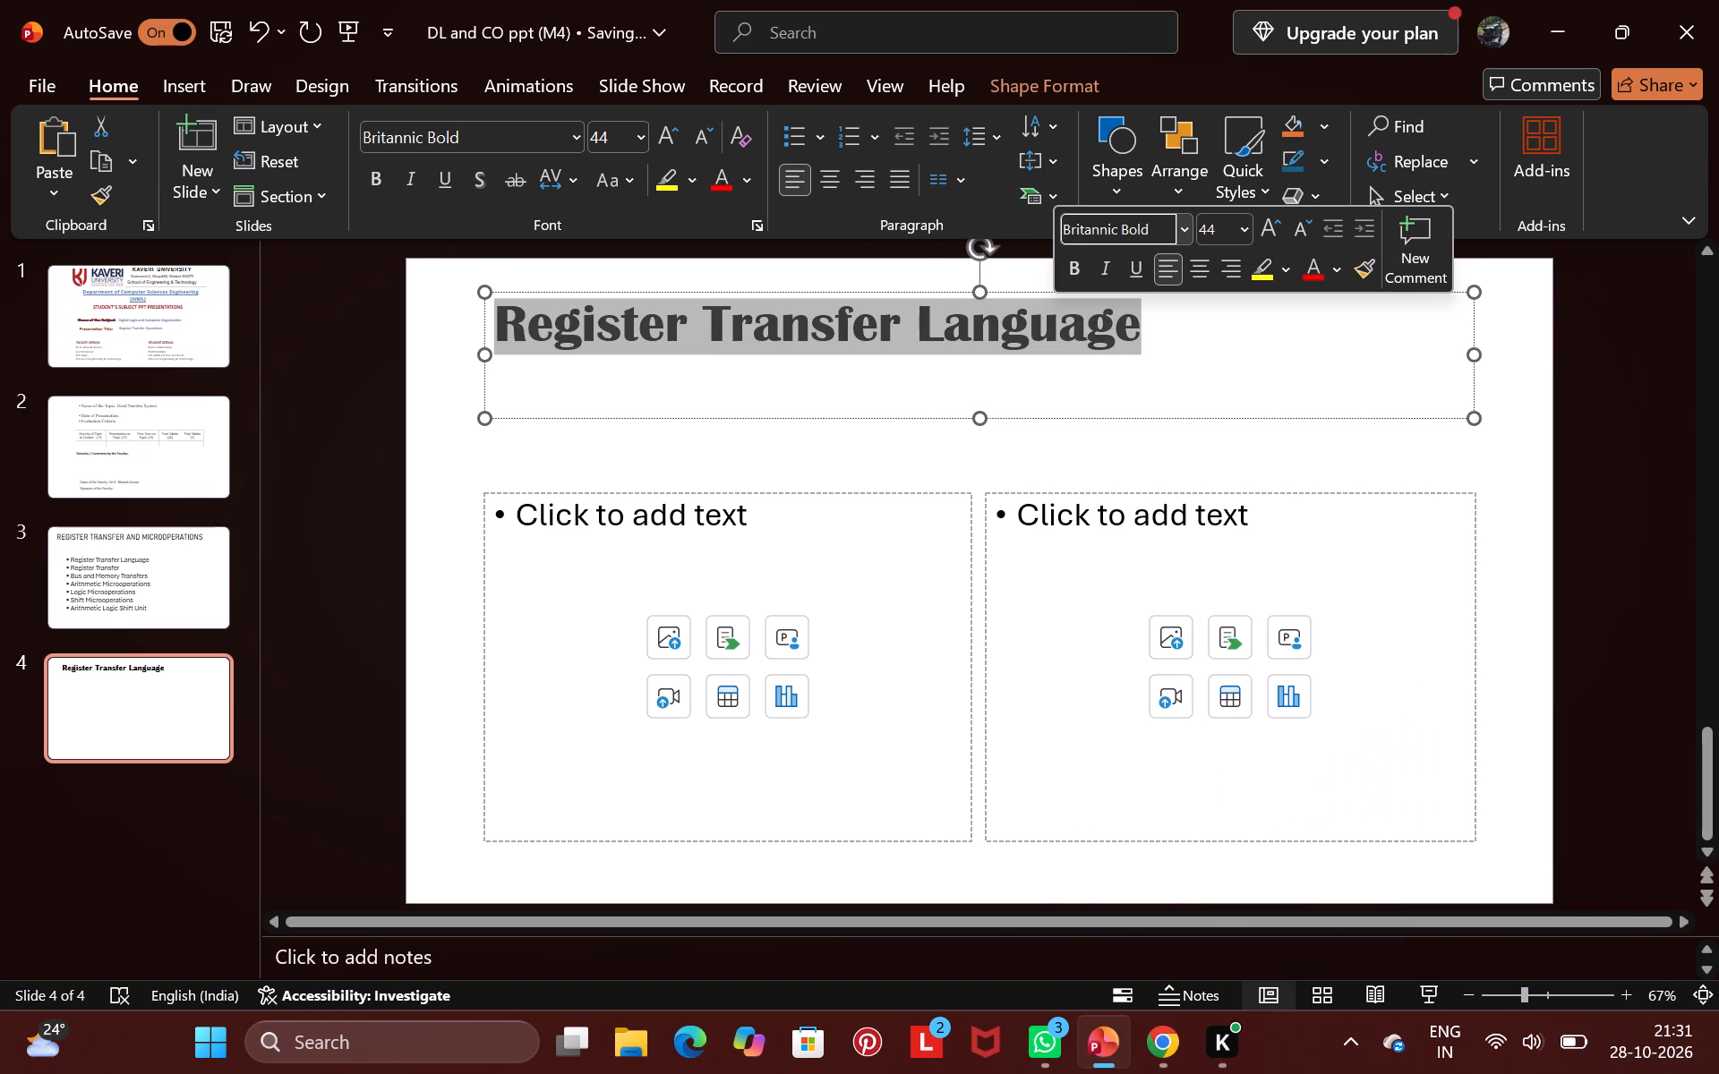
left_click(976, 439)
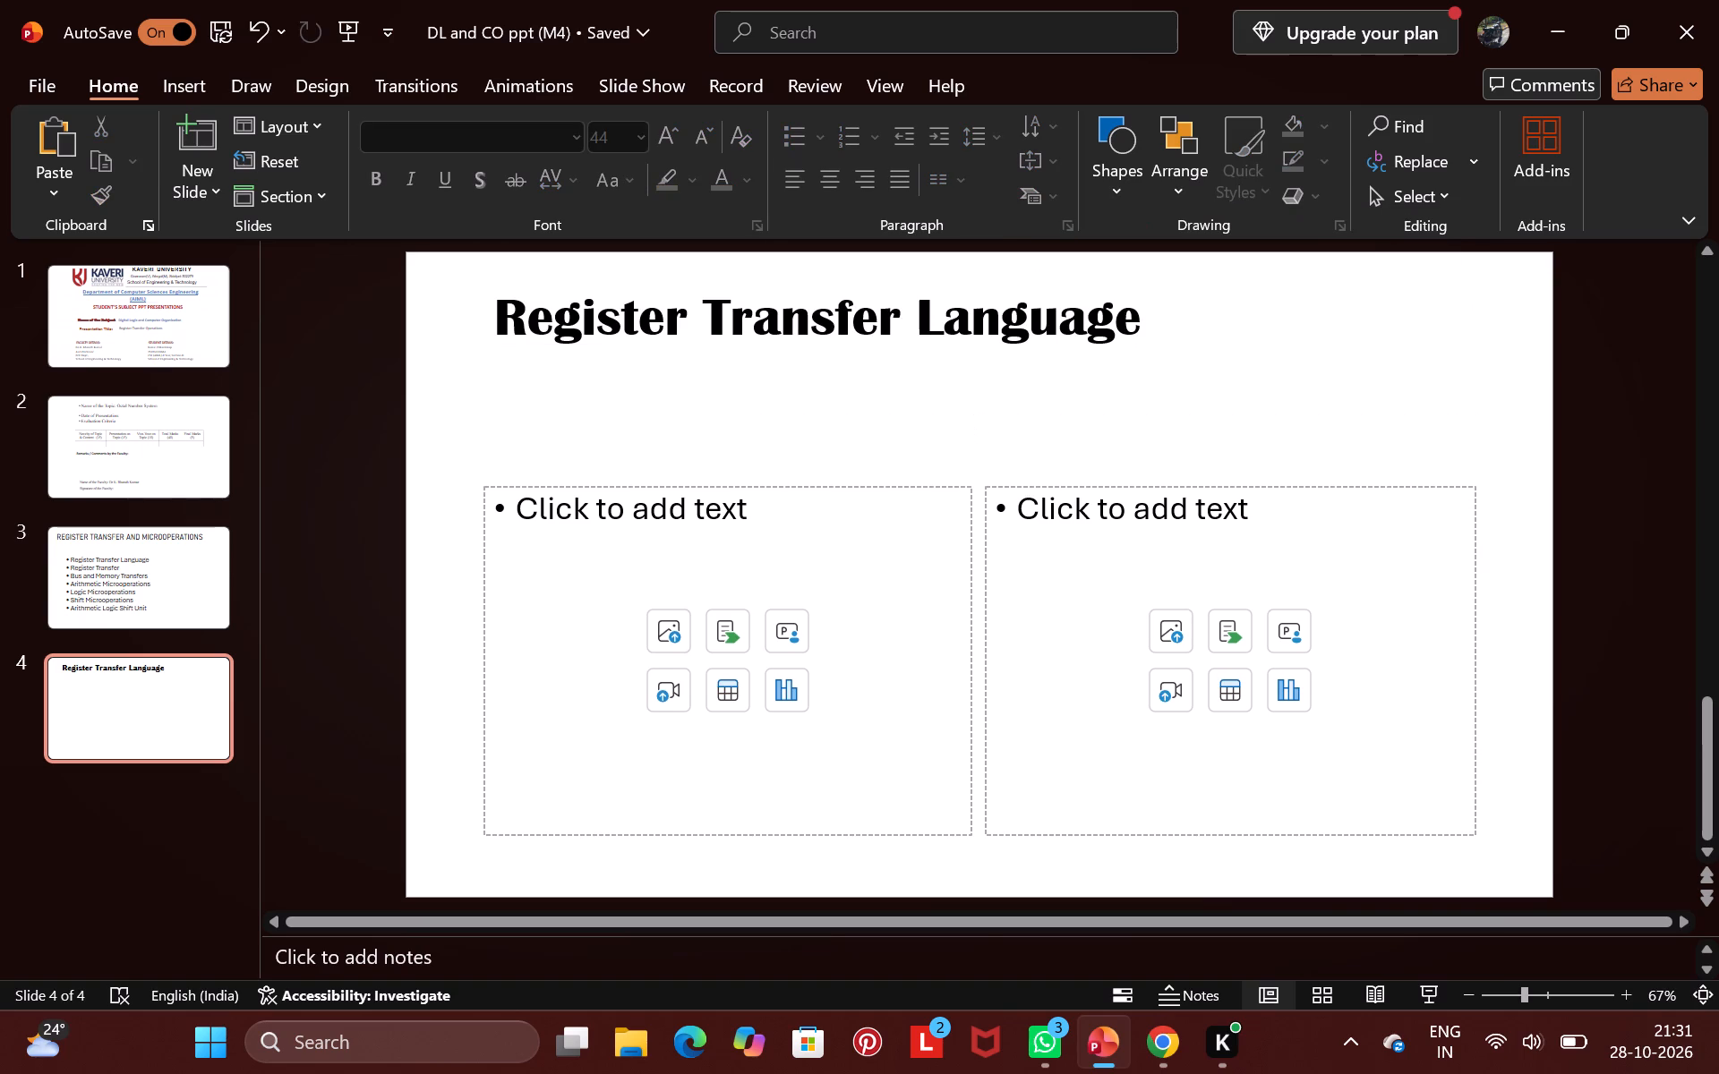
left_click(991, 328)
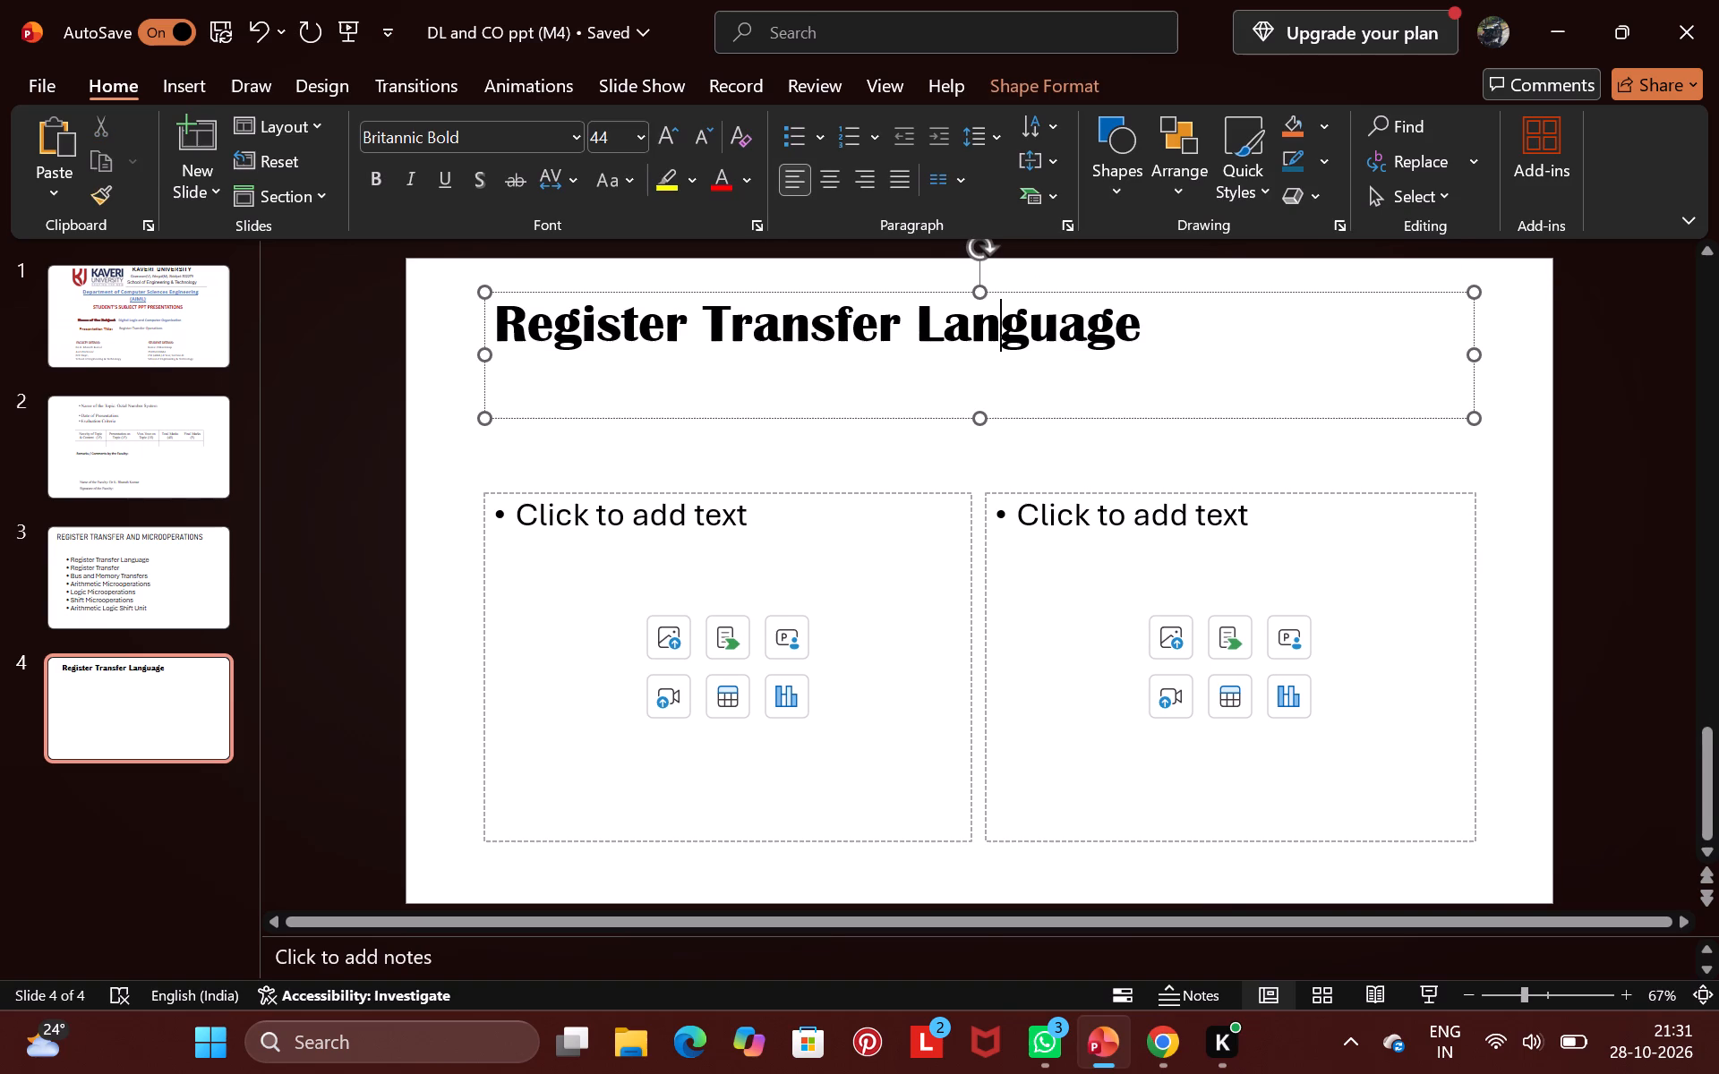
Extend the tops of both content placeholders on slide 4 upward to just below the title box, keeping them level.
left_click_drag(982, 415, 992, 357)
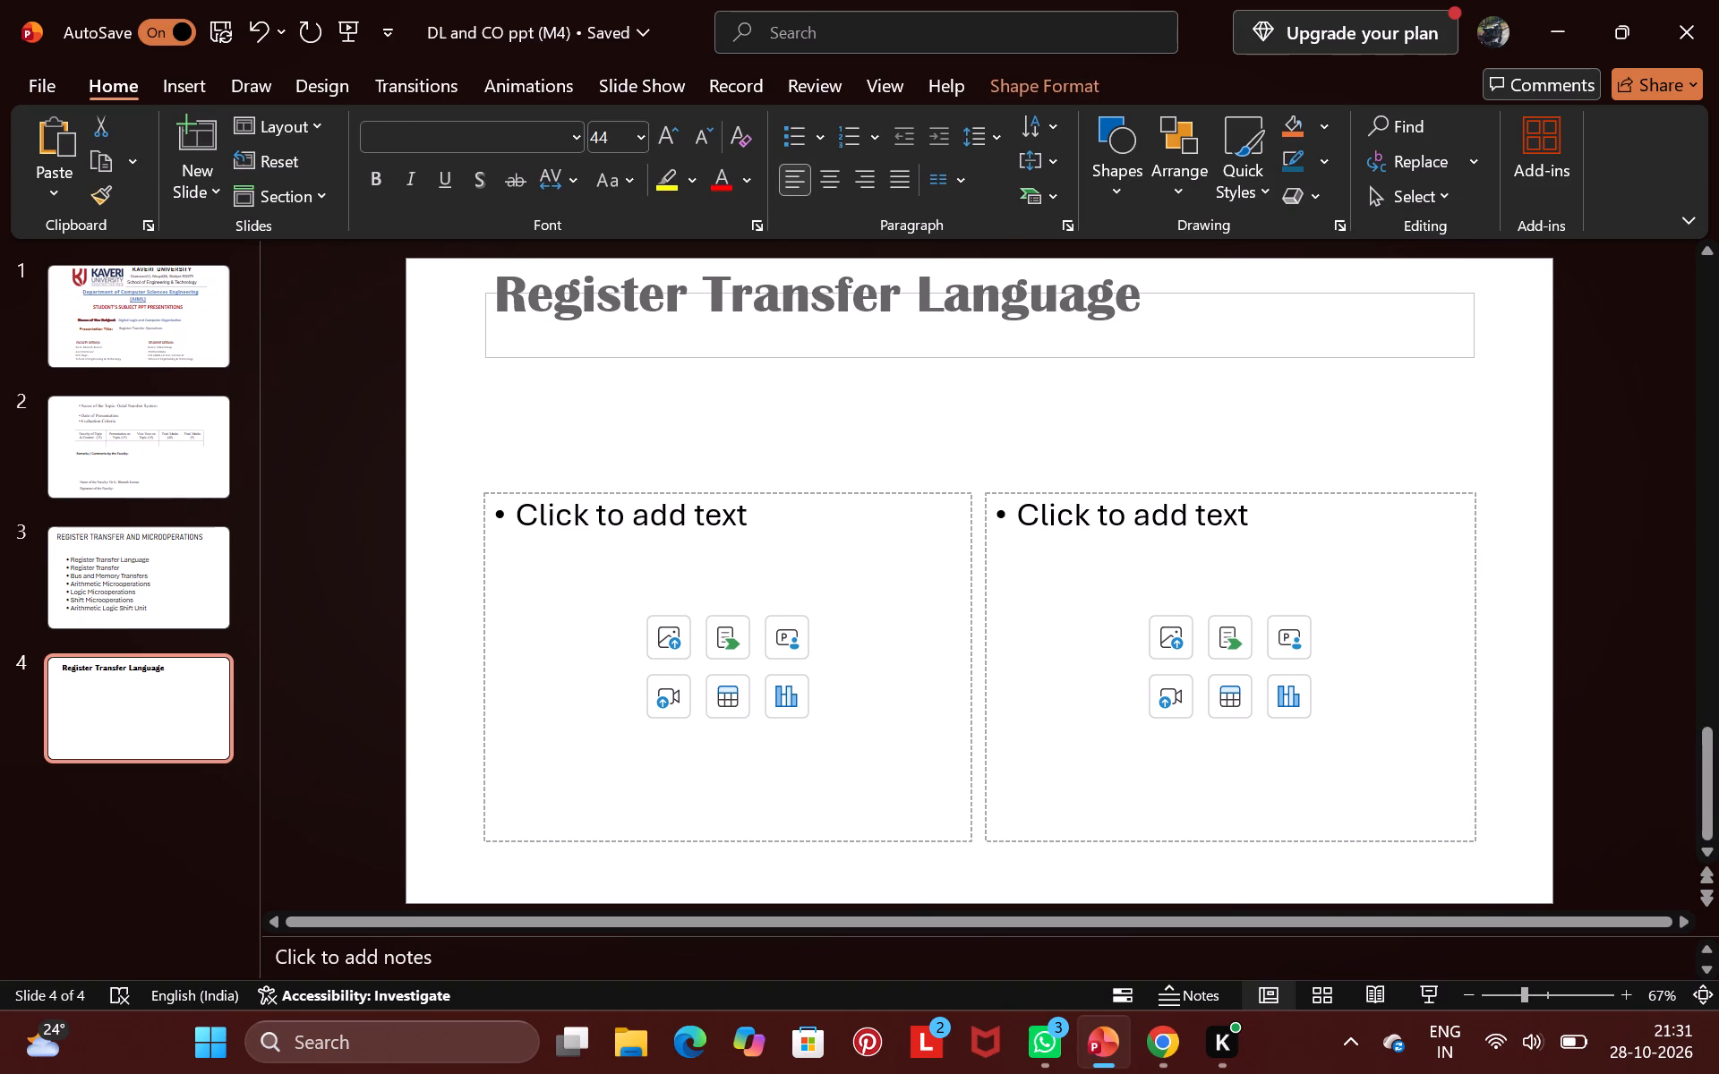
left_click_drag(992, 357, 993, 414)
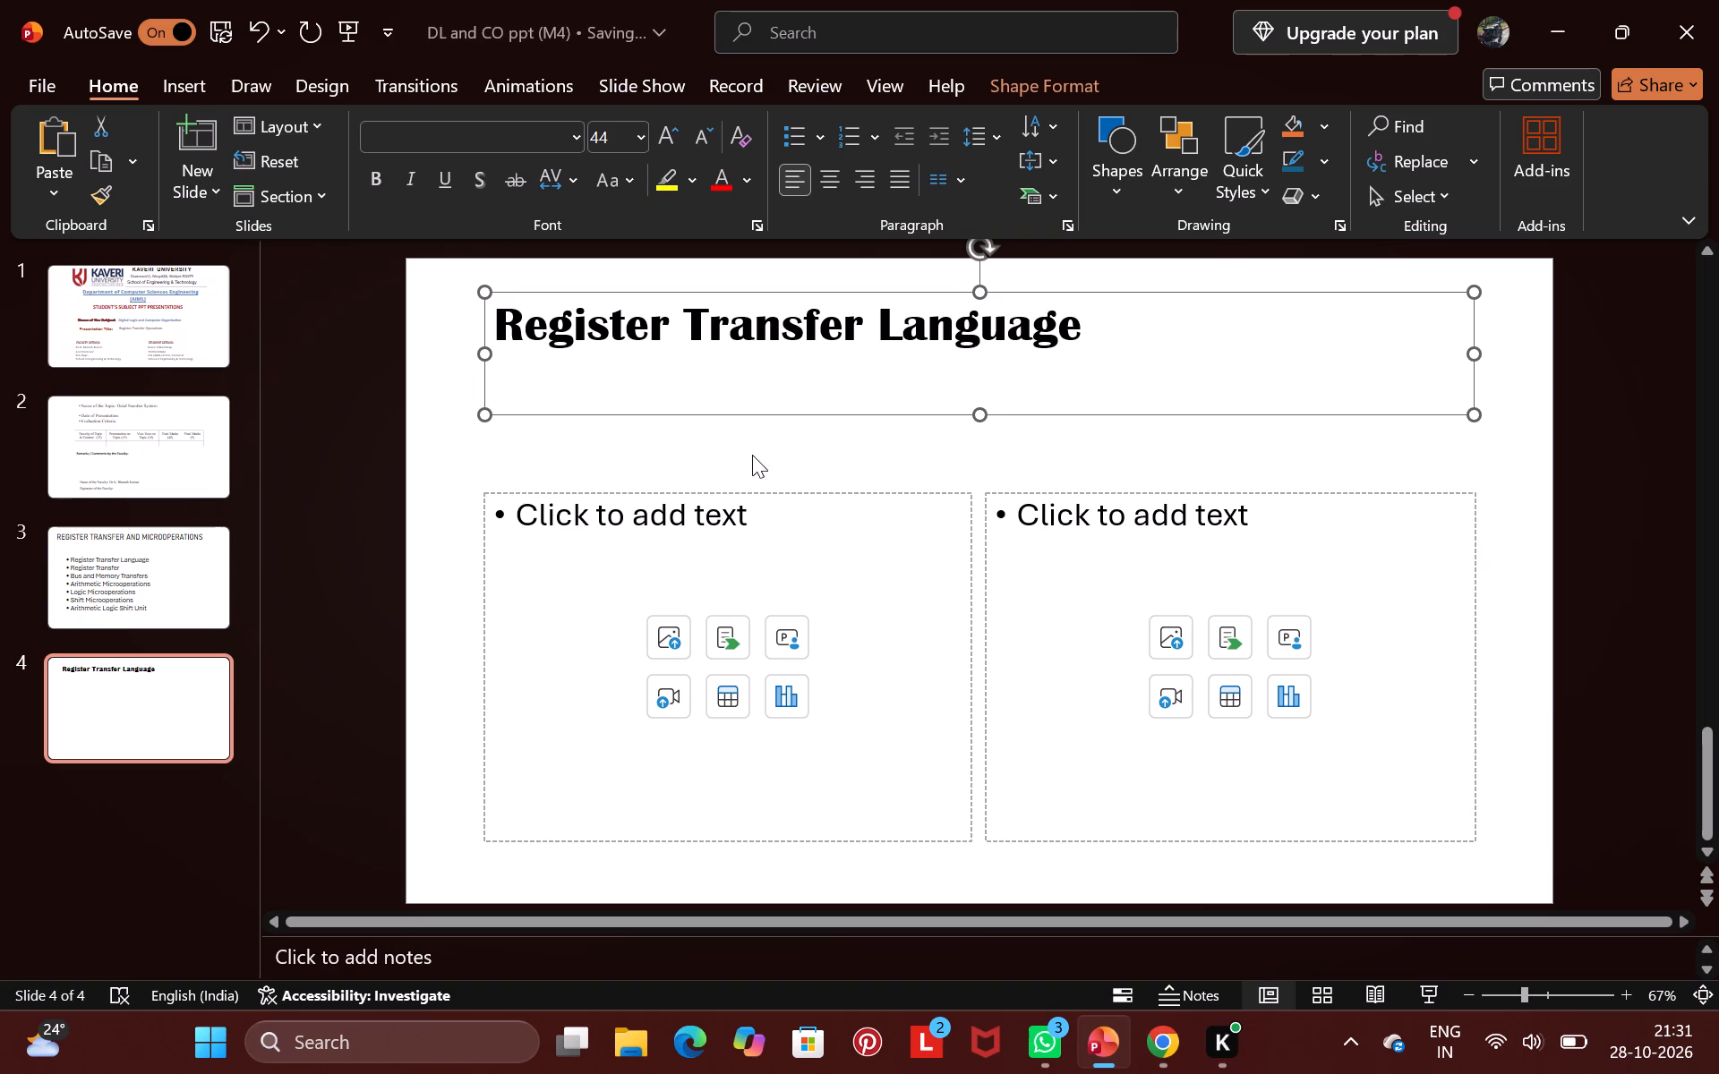
left_click(750, 491)
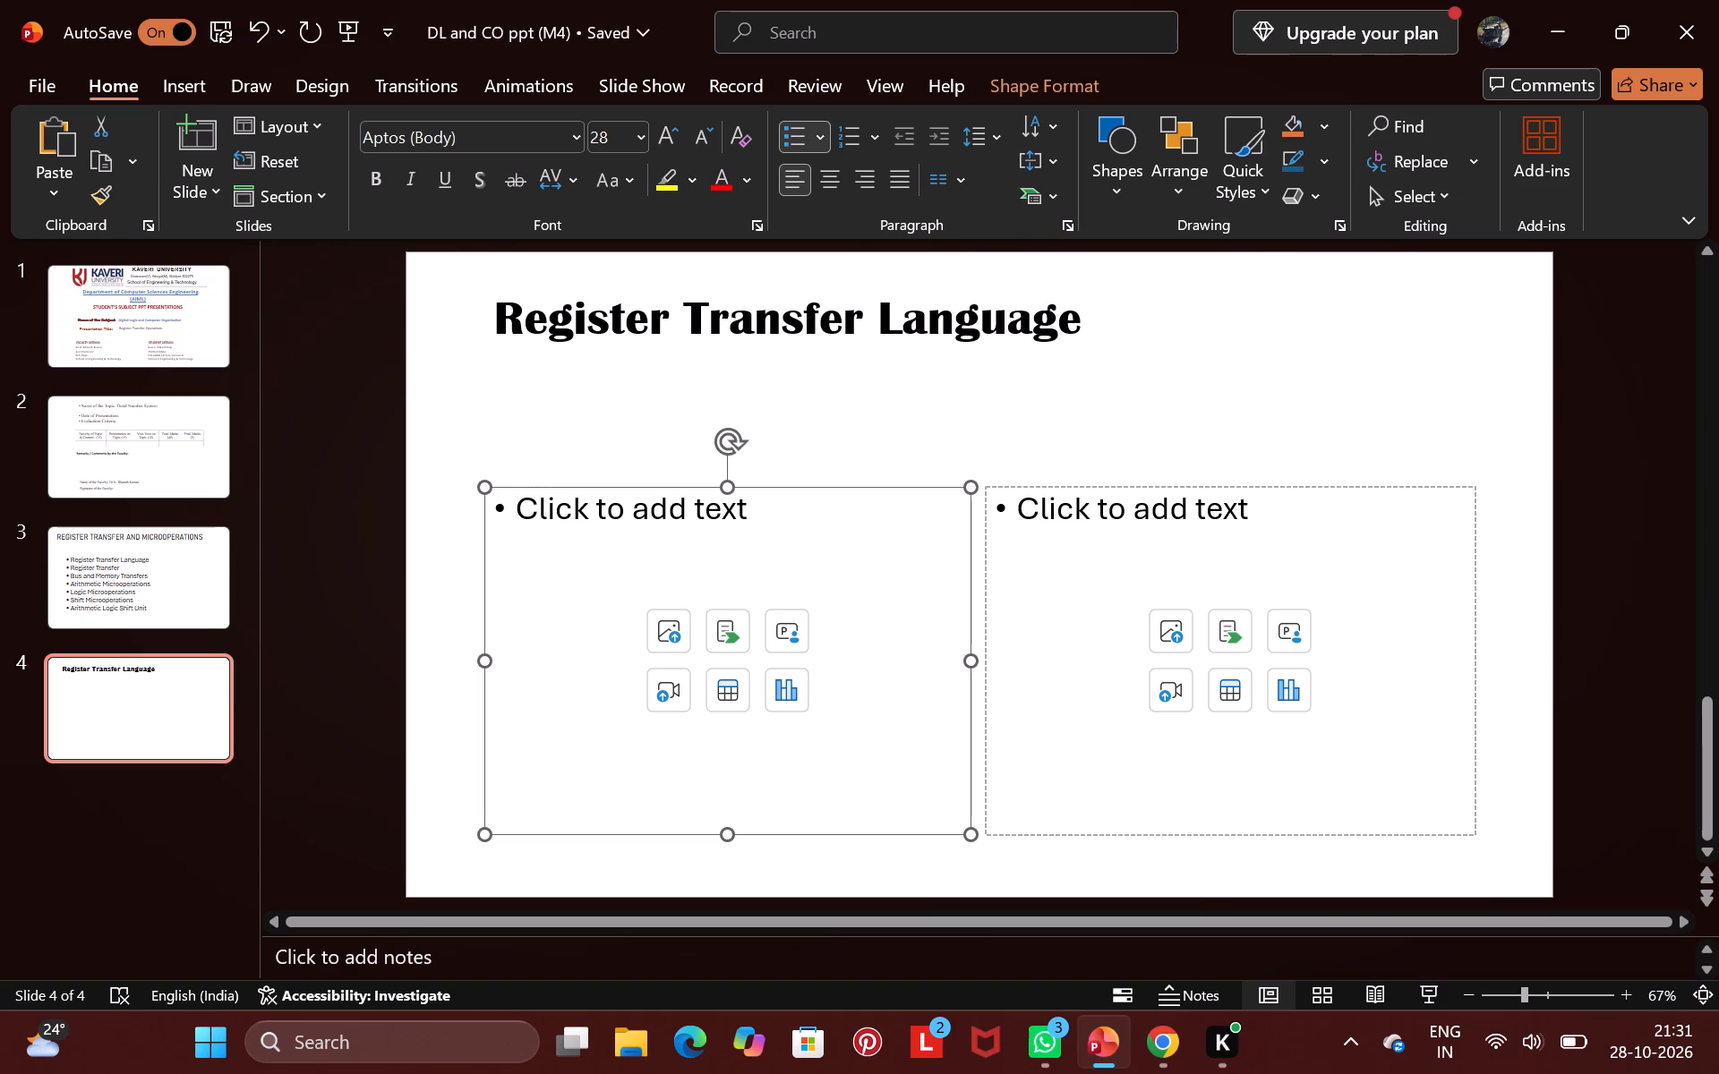
left_click_drag(727, 490, 729, 425)
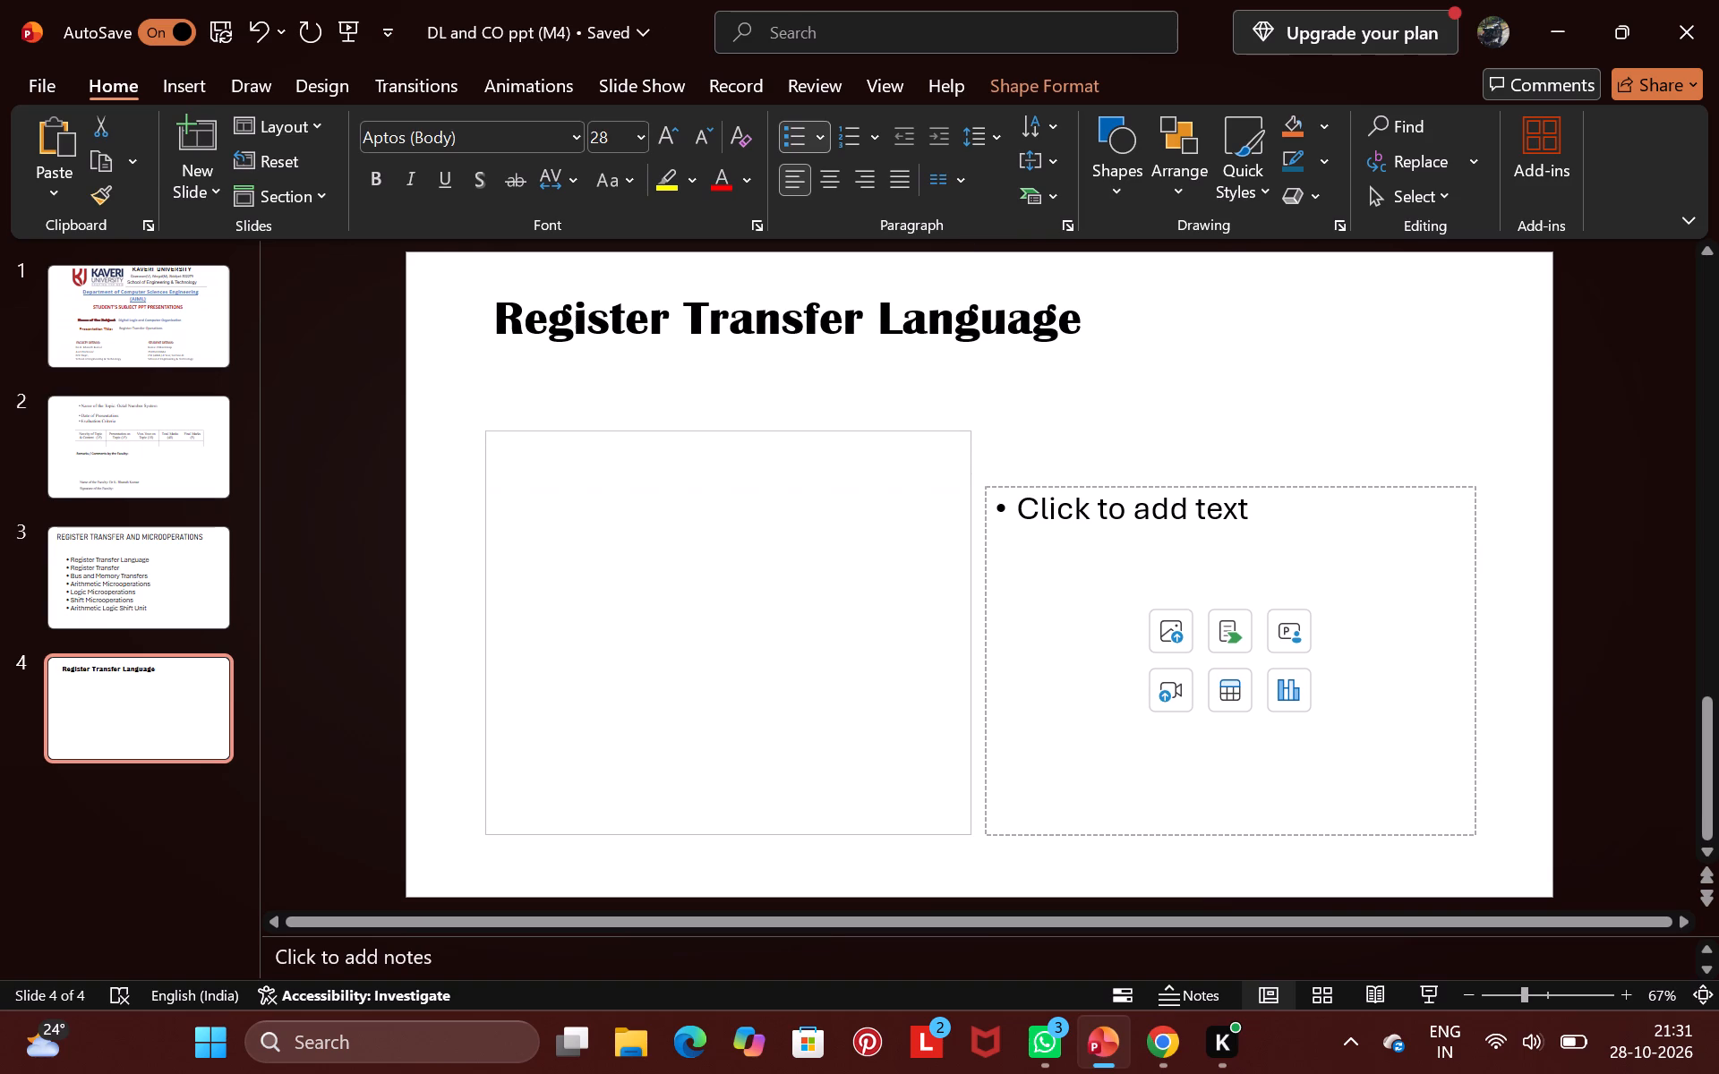
left_click_drag(729, 425, 738, 406)
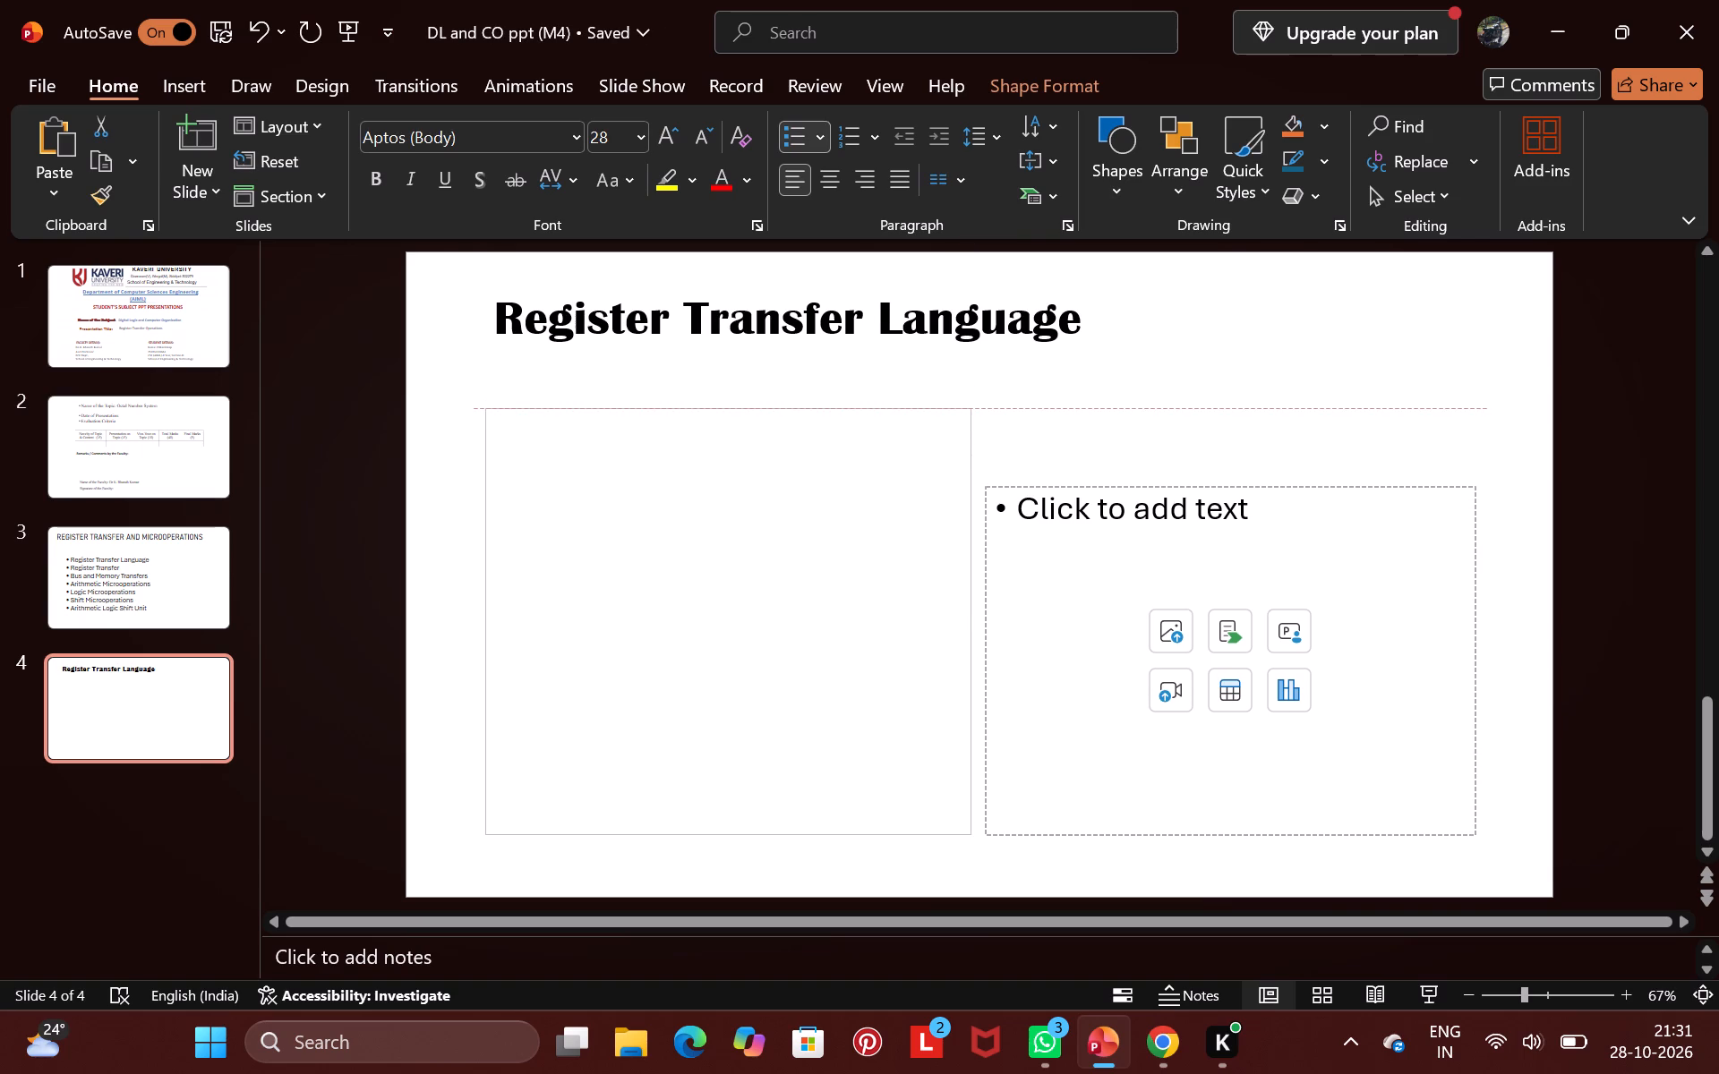
left_click_drag(738, 406, 738, 408)
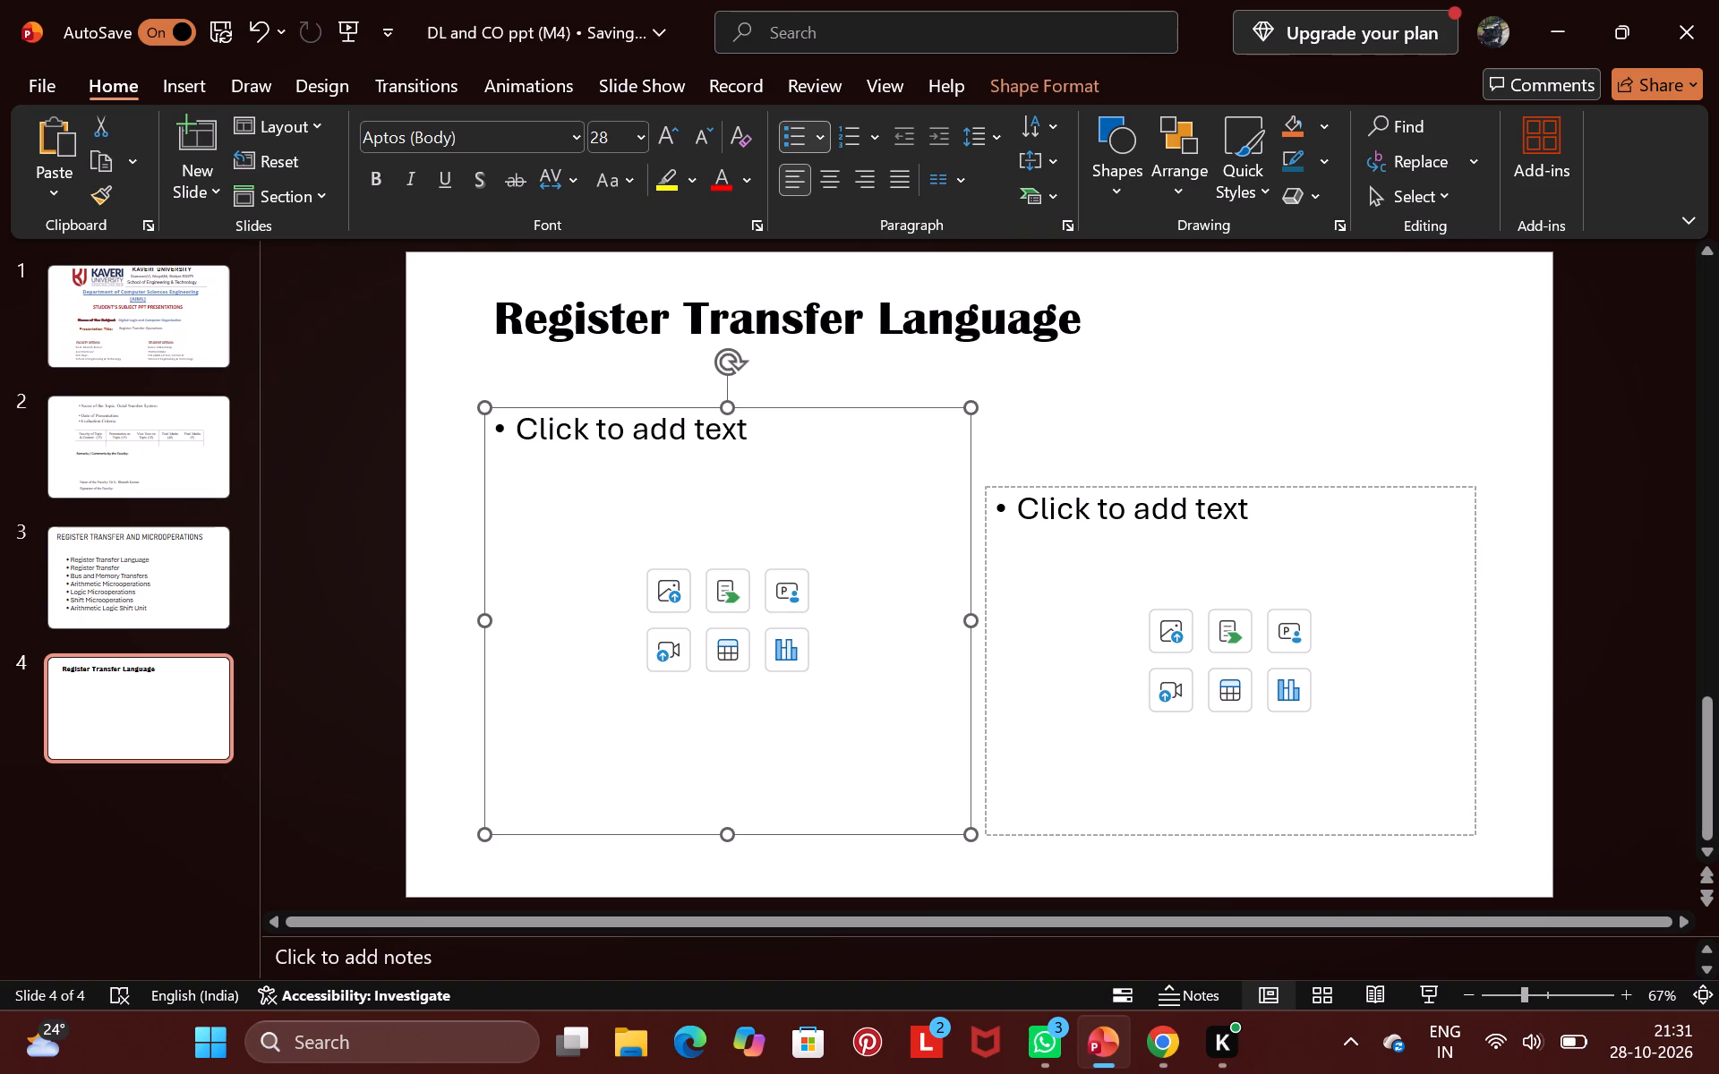
left_click(1201, 486)
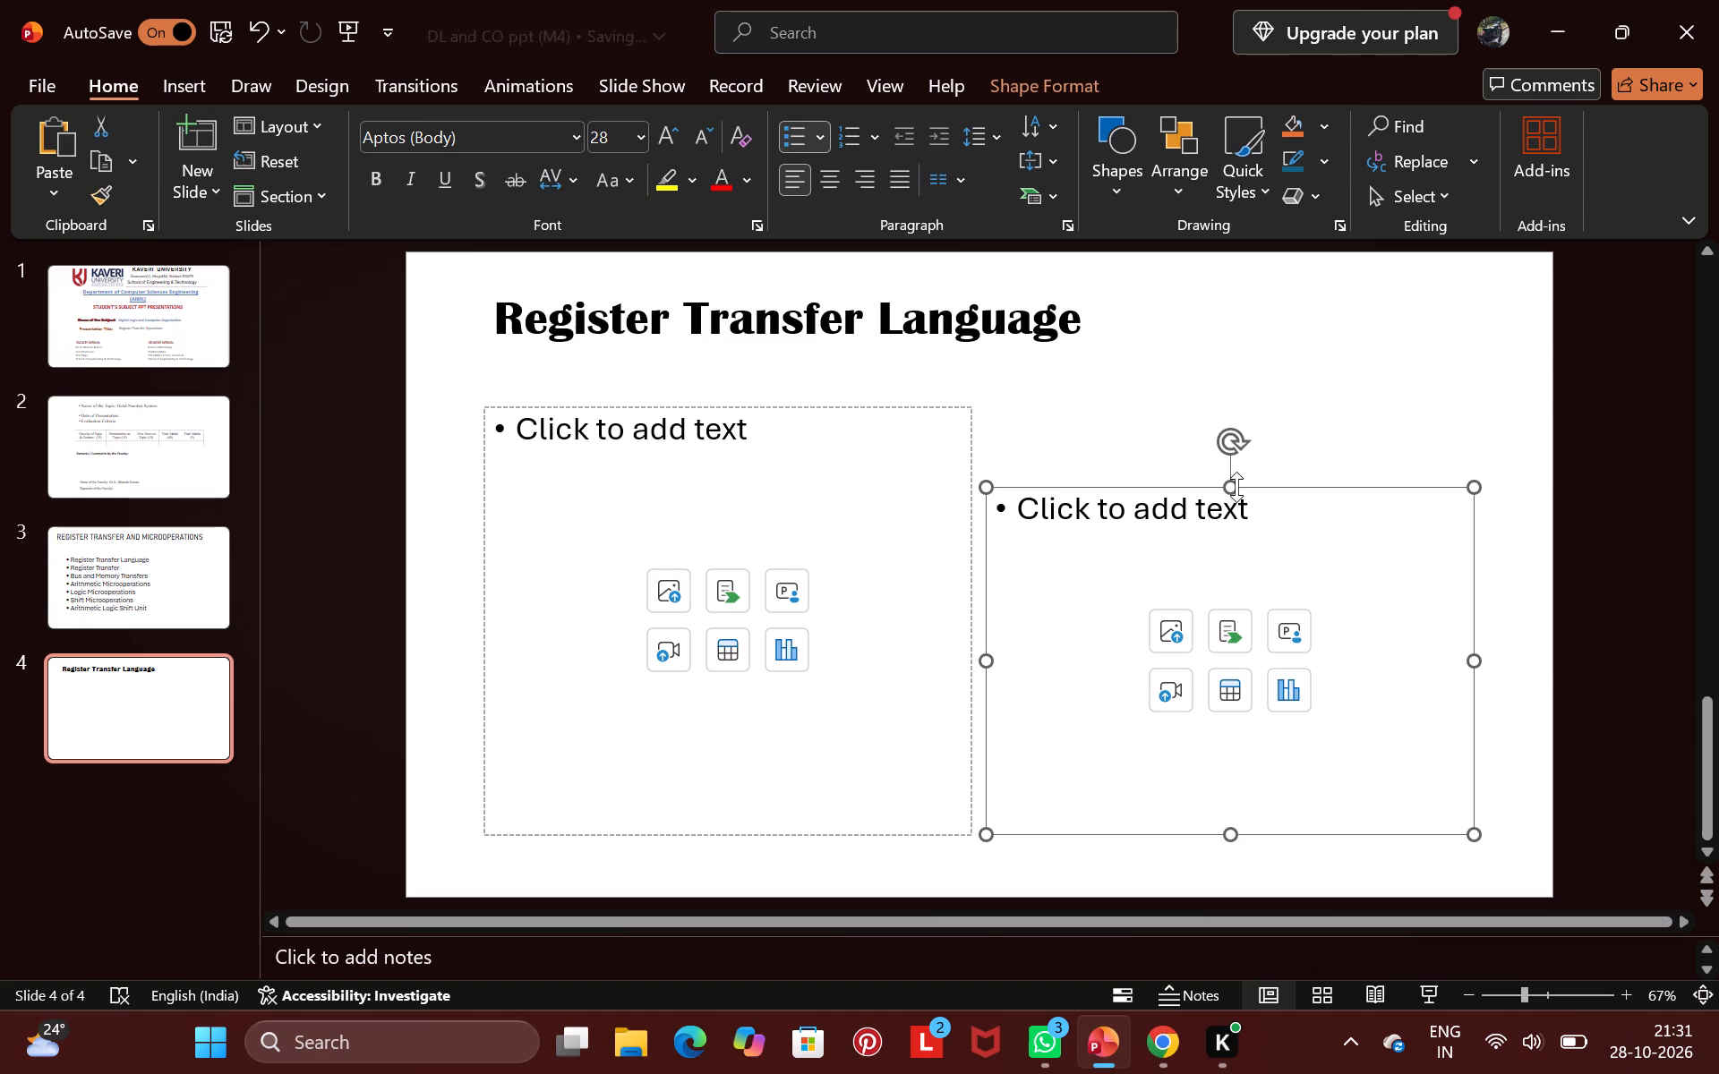
left_click_drag(1236, 487, 1230, 404)
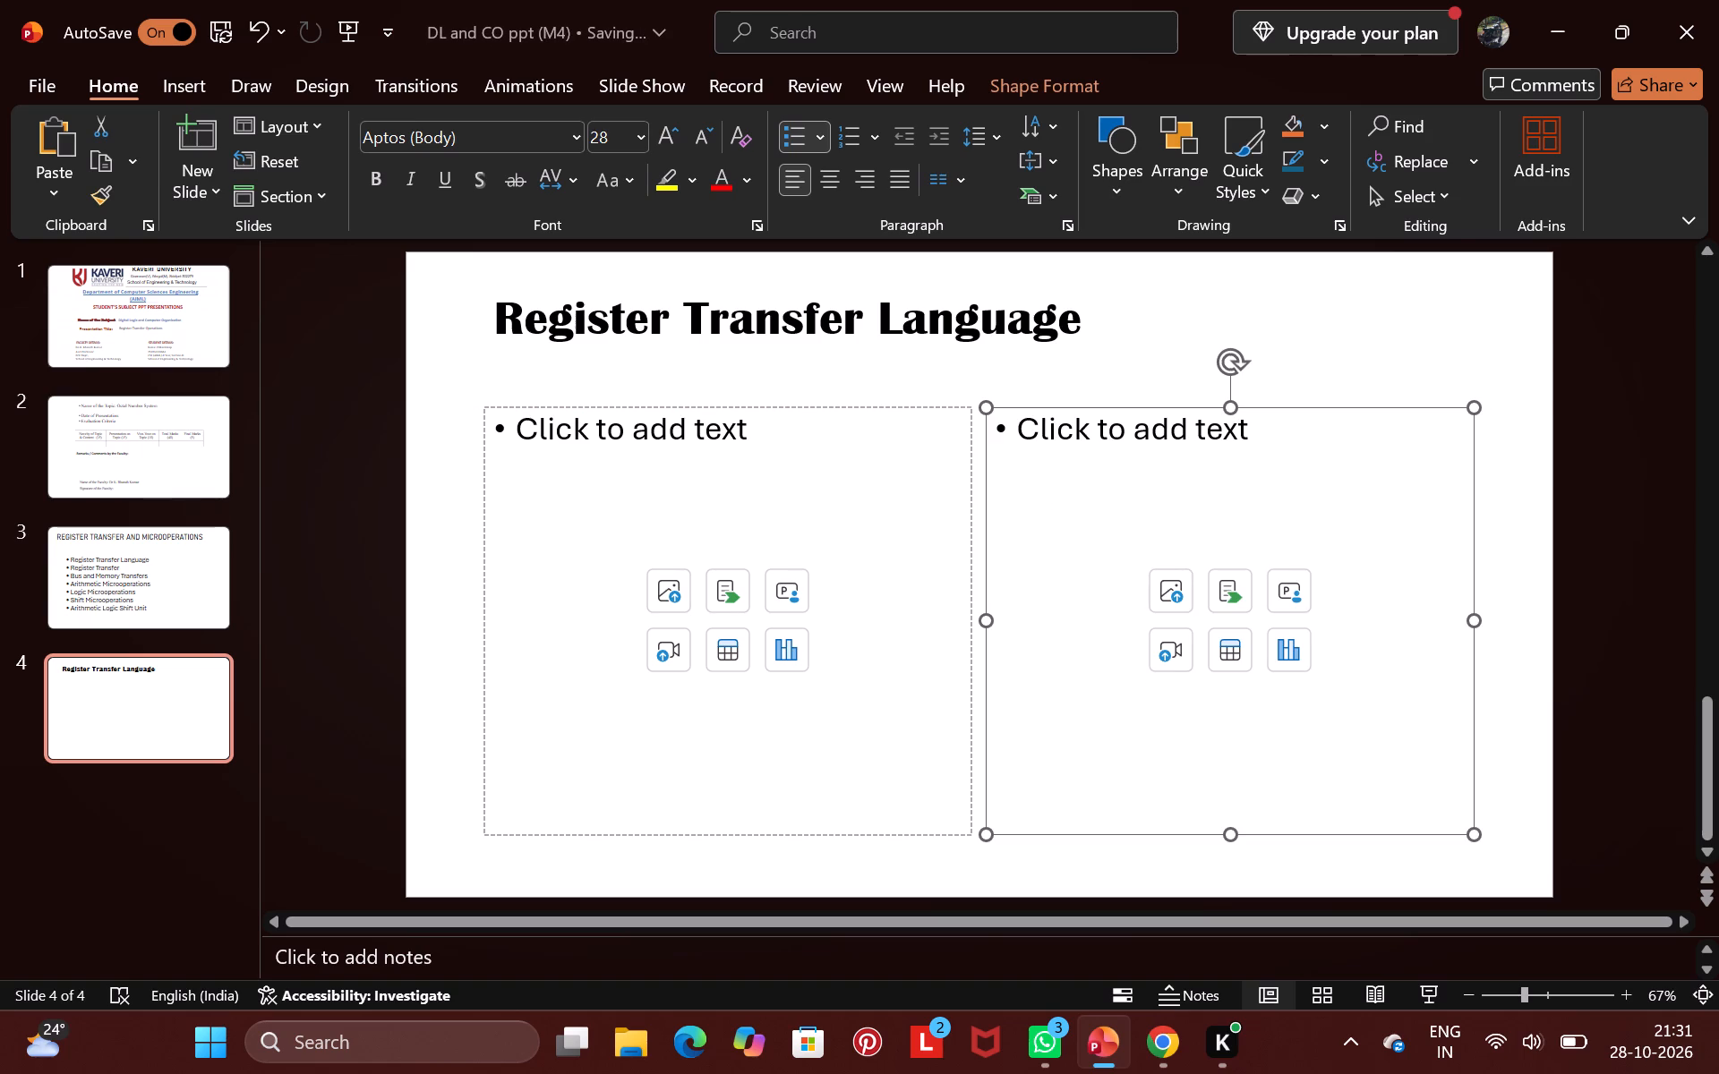
Copy the opening RTL definition paragraph from the GeeksforGeeks article in Chrome and paste it into slide 4's left content placeholder in PowerPoint.
left_click(888, 618)
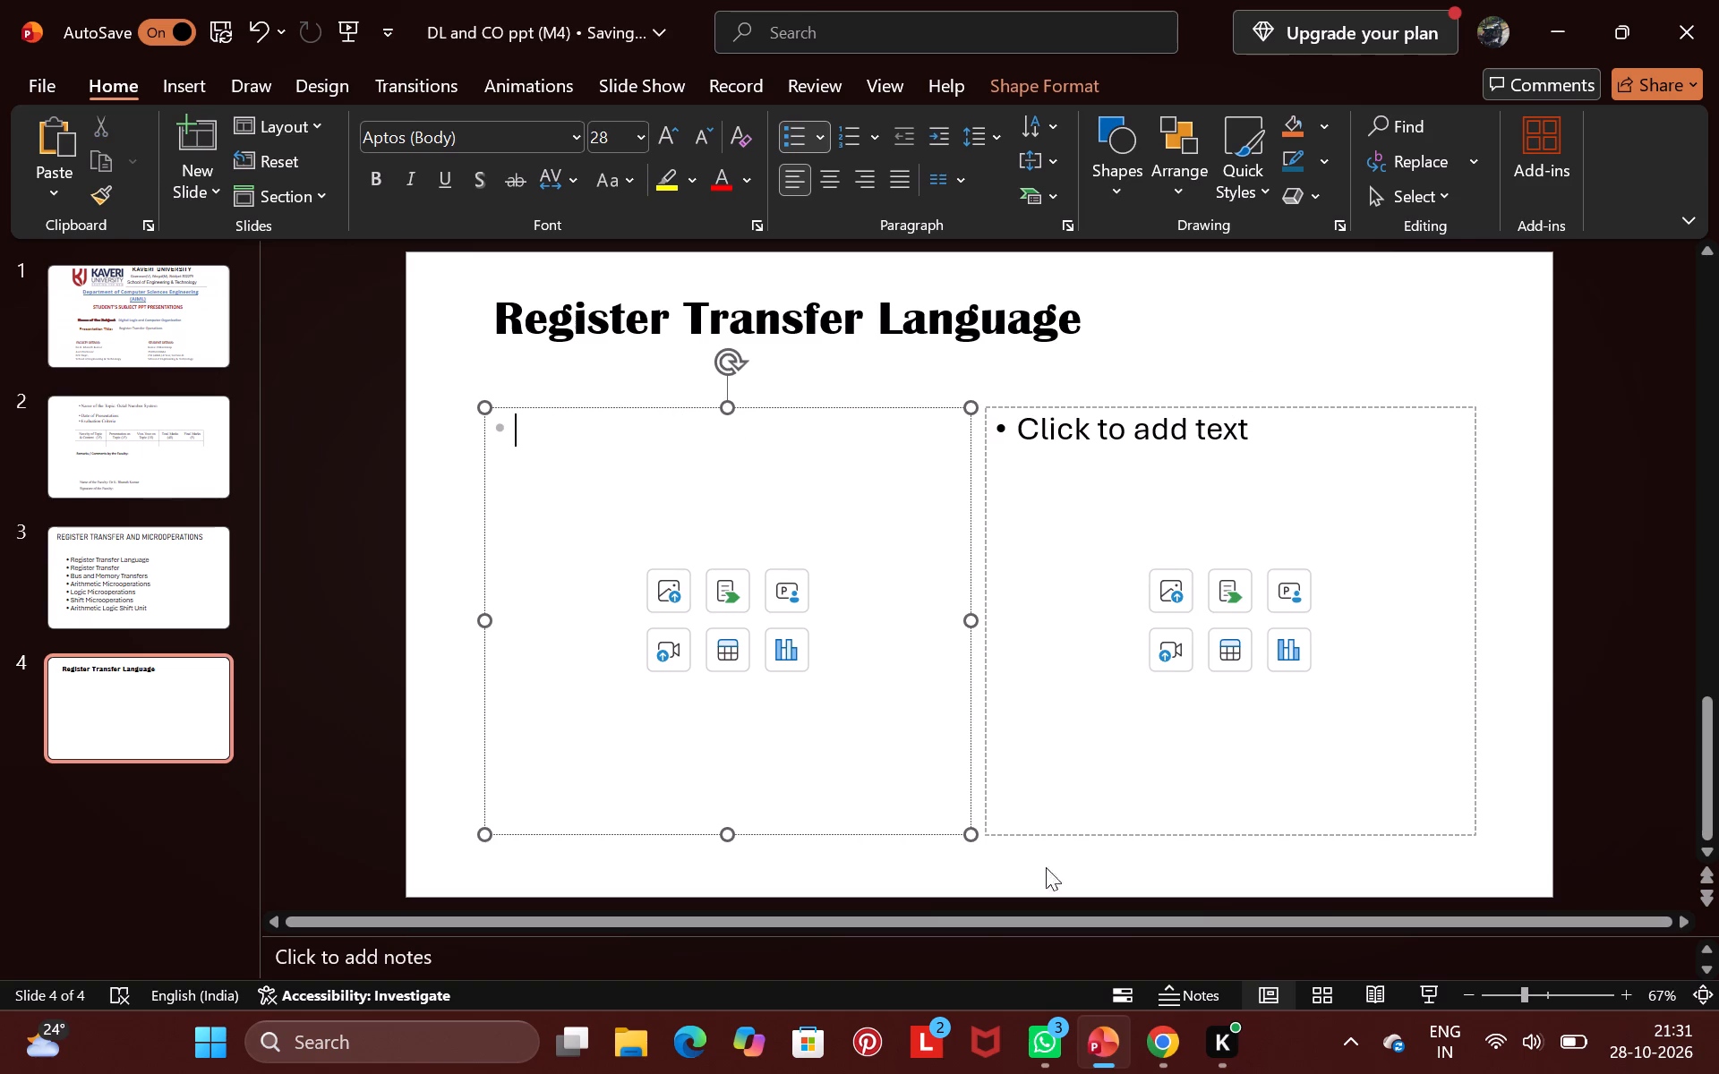
left_click(1147, 1041)
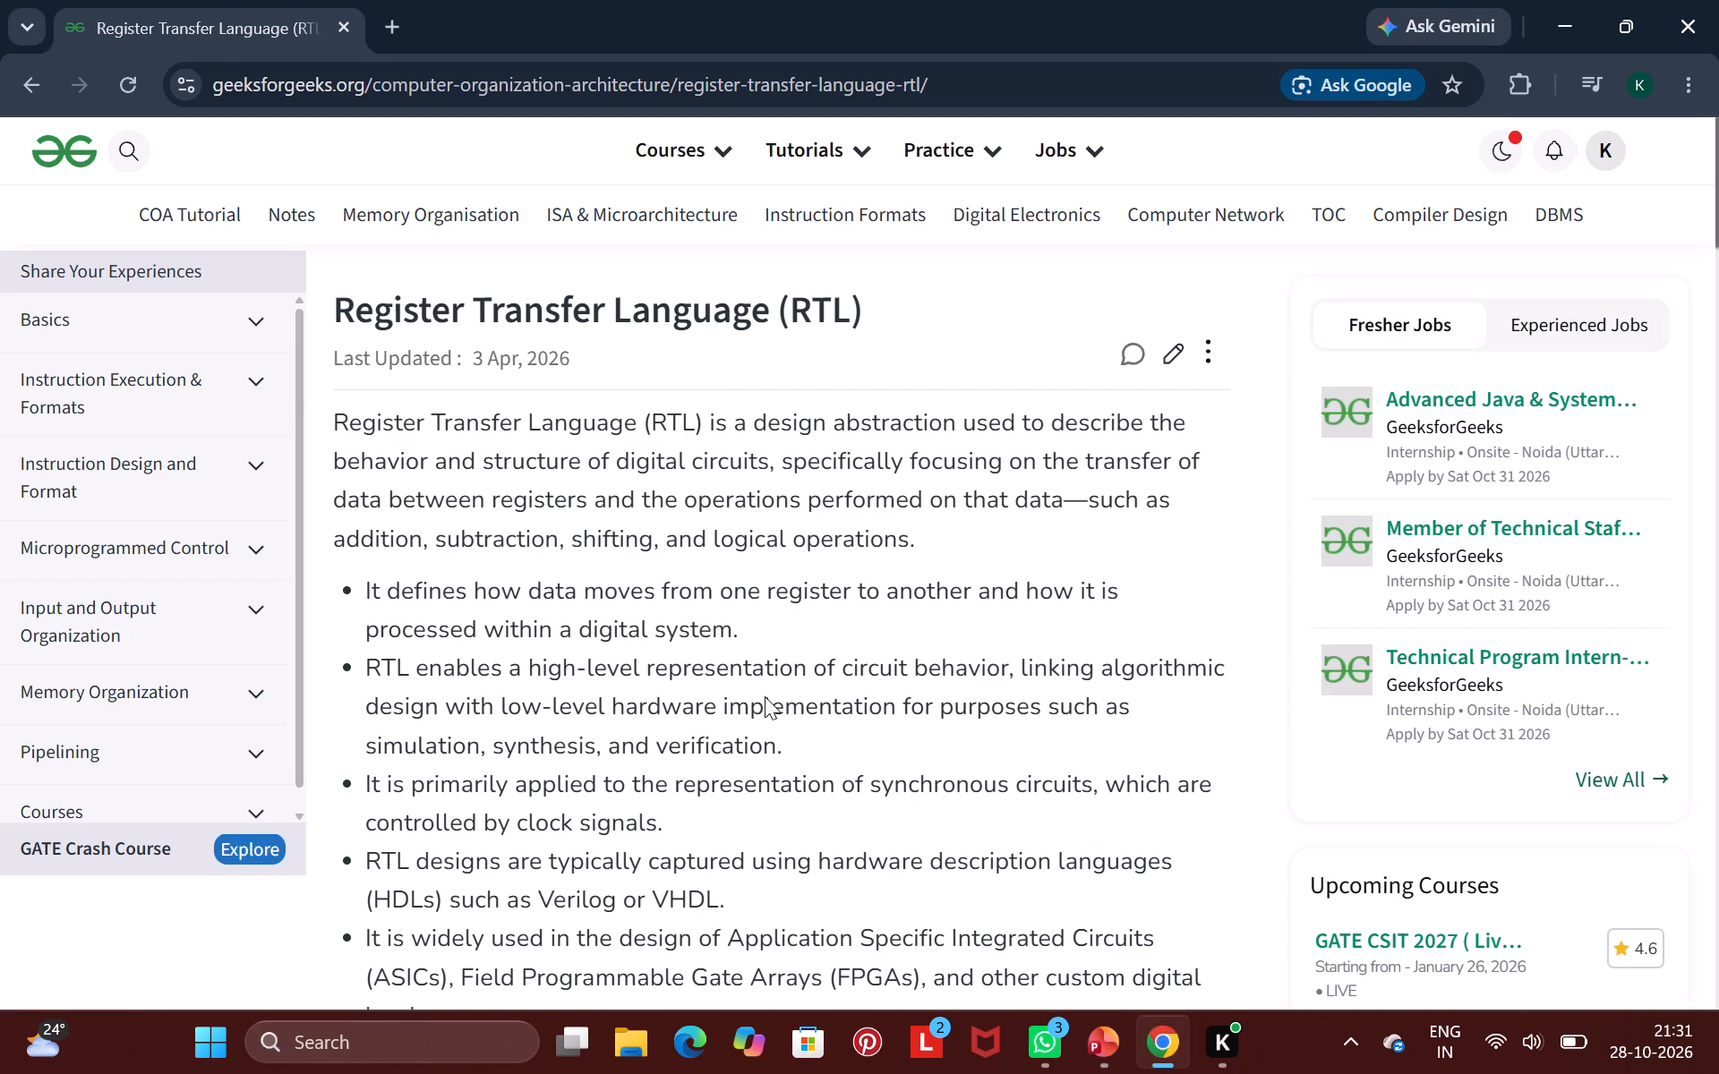
left_click_drag(339, 416, 918, 529)
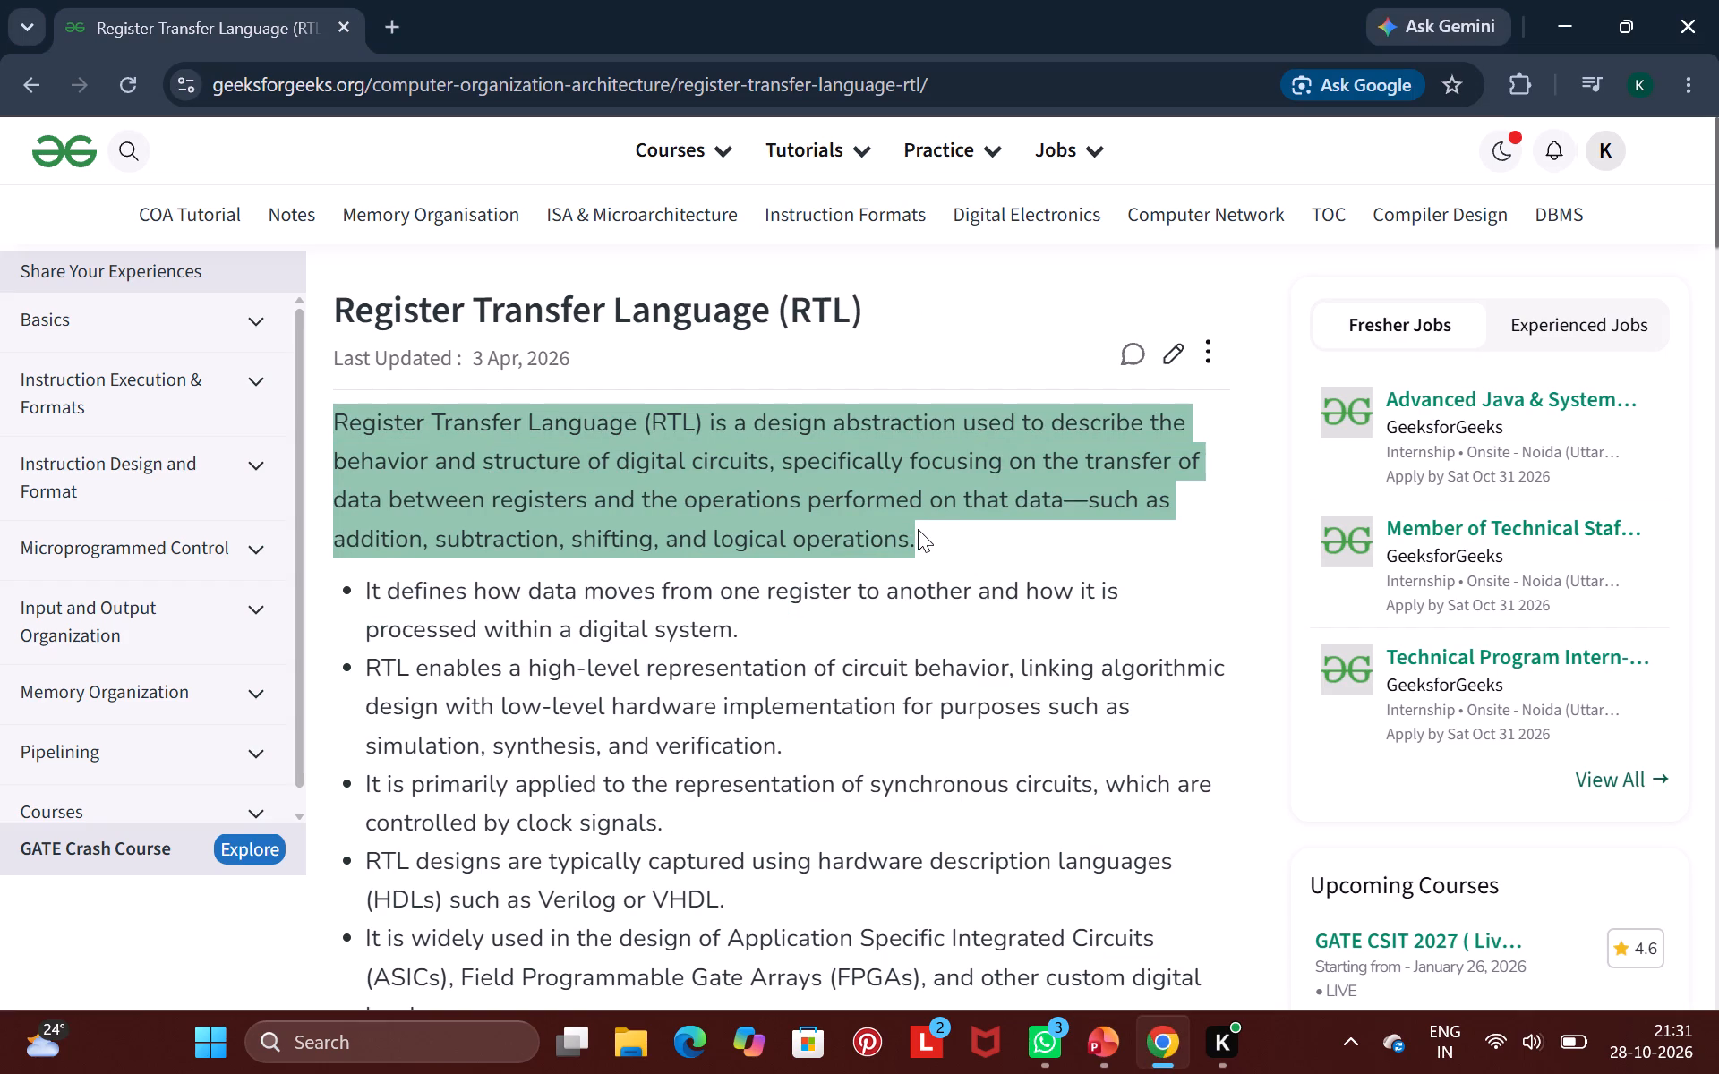
key("ctrl+c")
left_click(1108, 1042)
left_click(796, 780)
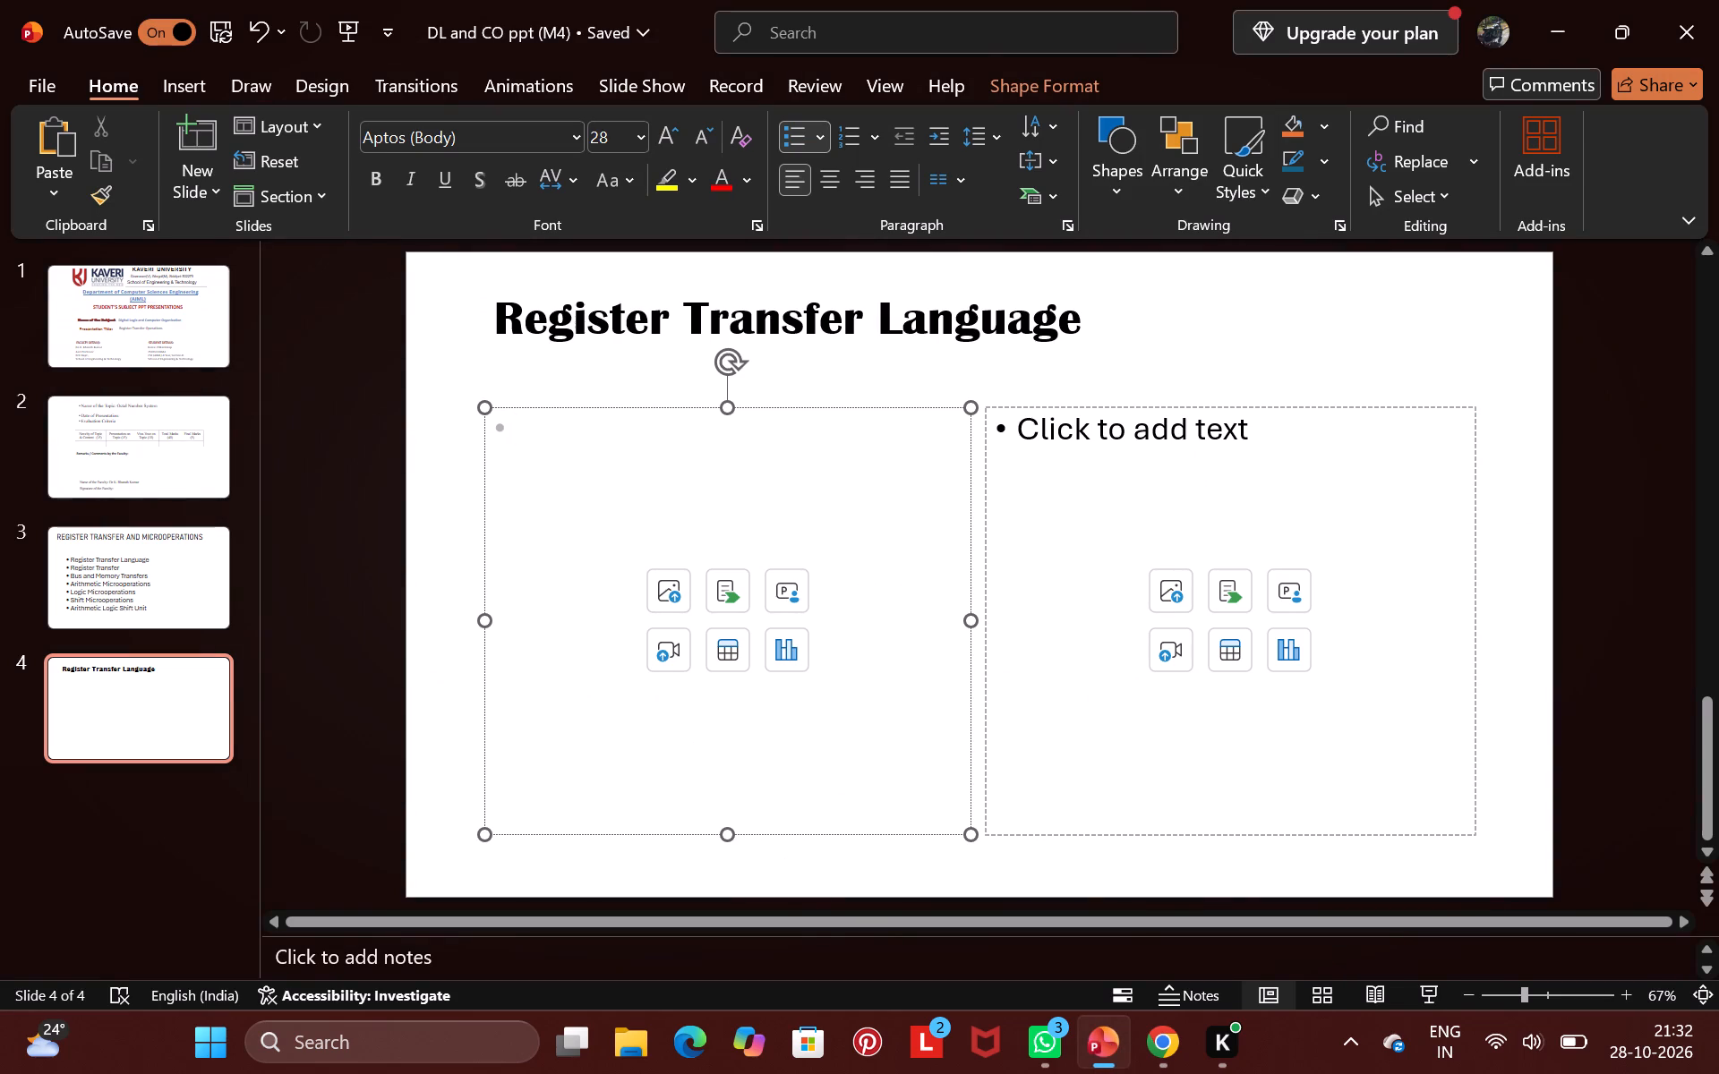
key("ctrl+v")
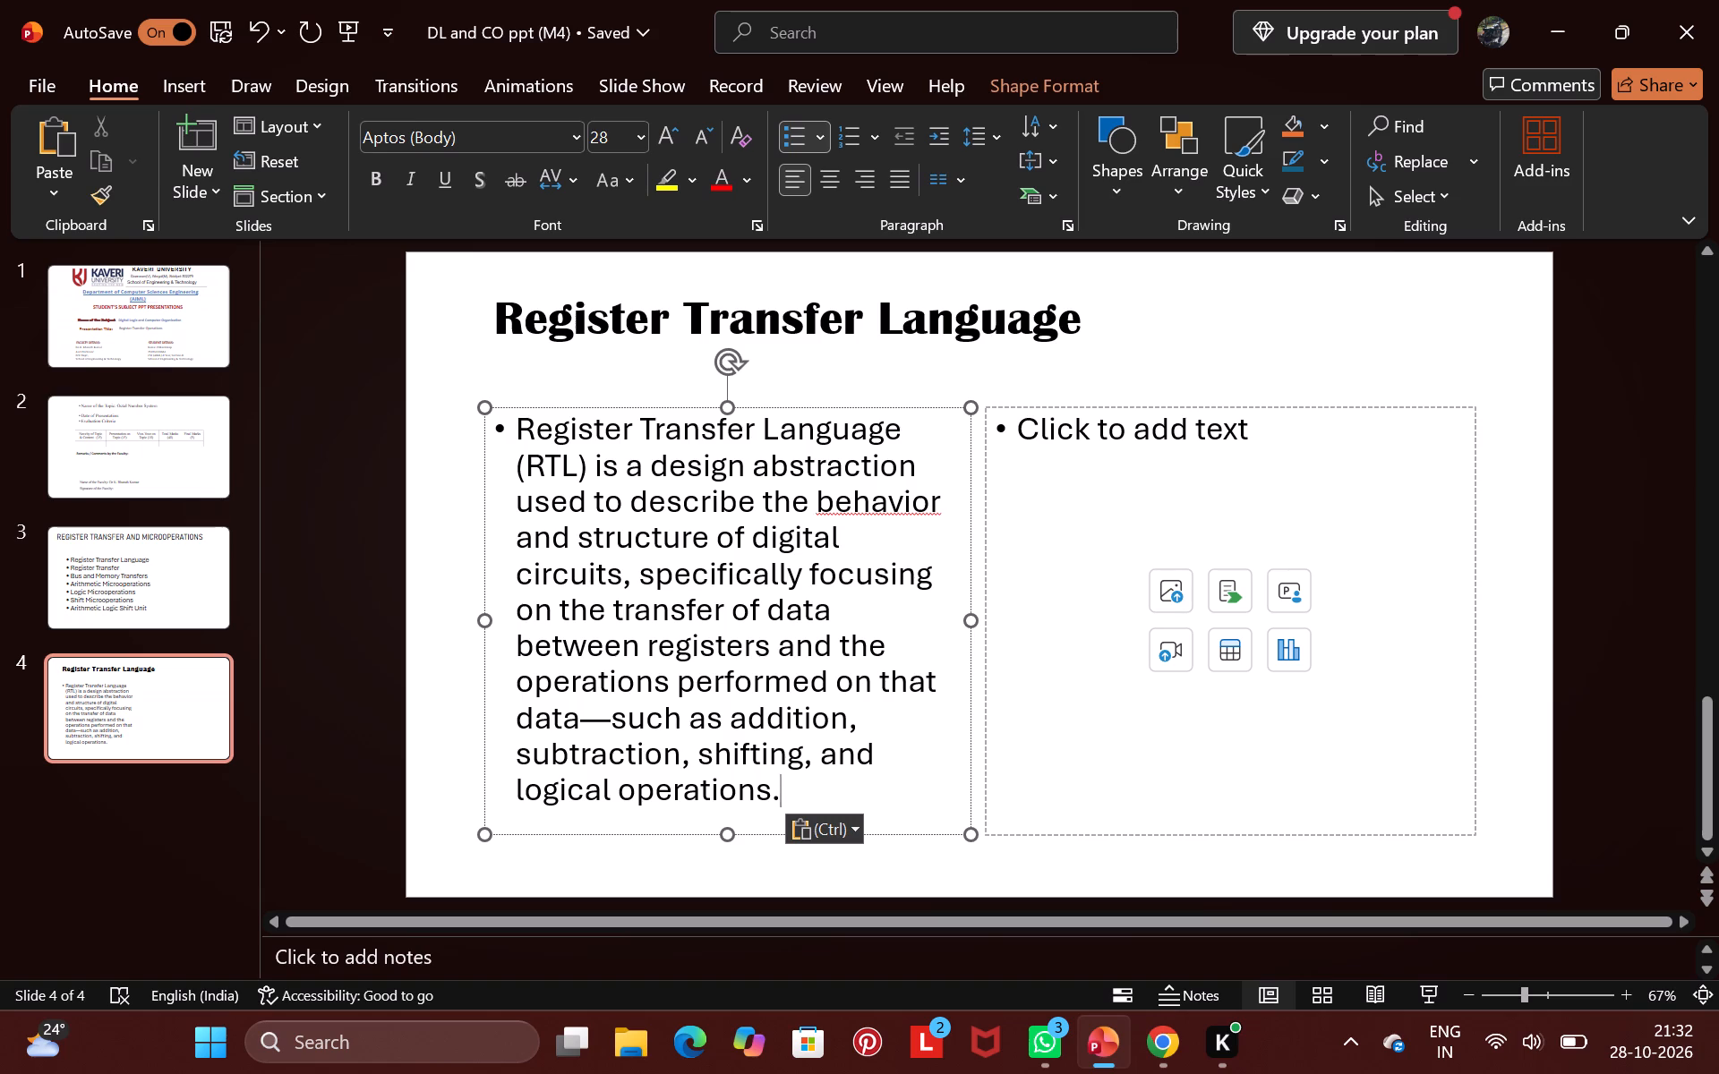
Set the font size of the pasted RTL definition on slide 4 to 28.
left_click_drag(513, 426, 849, 784)
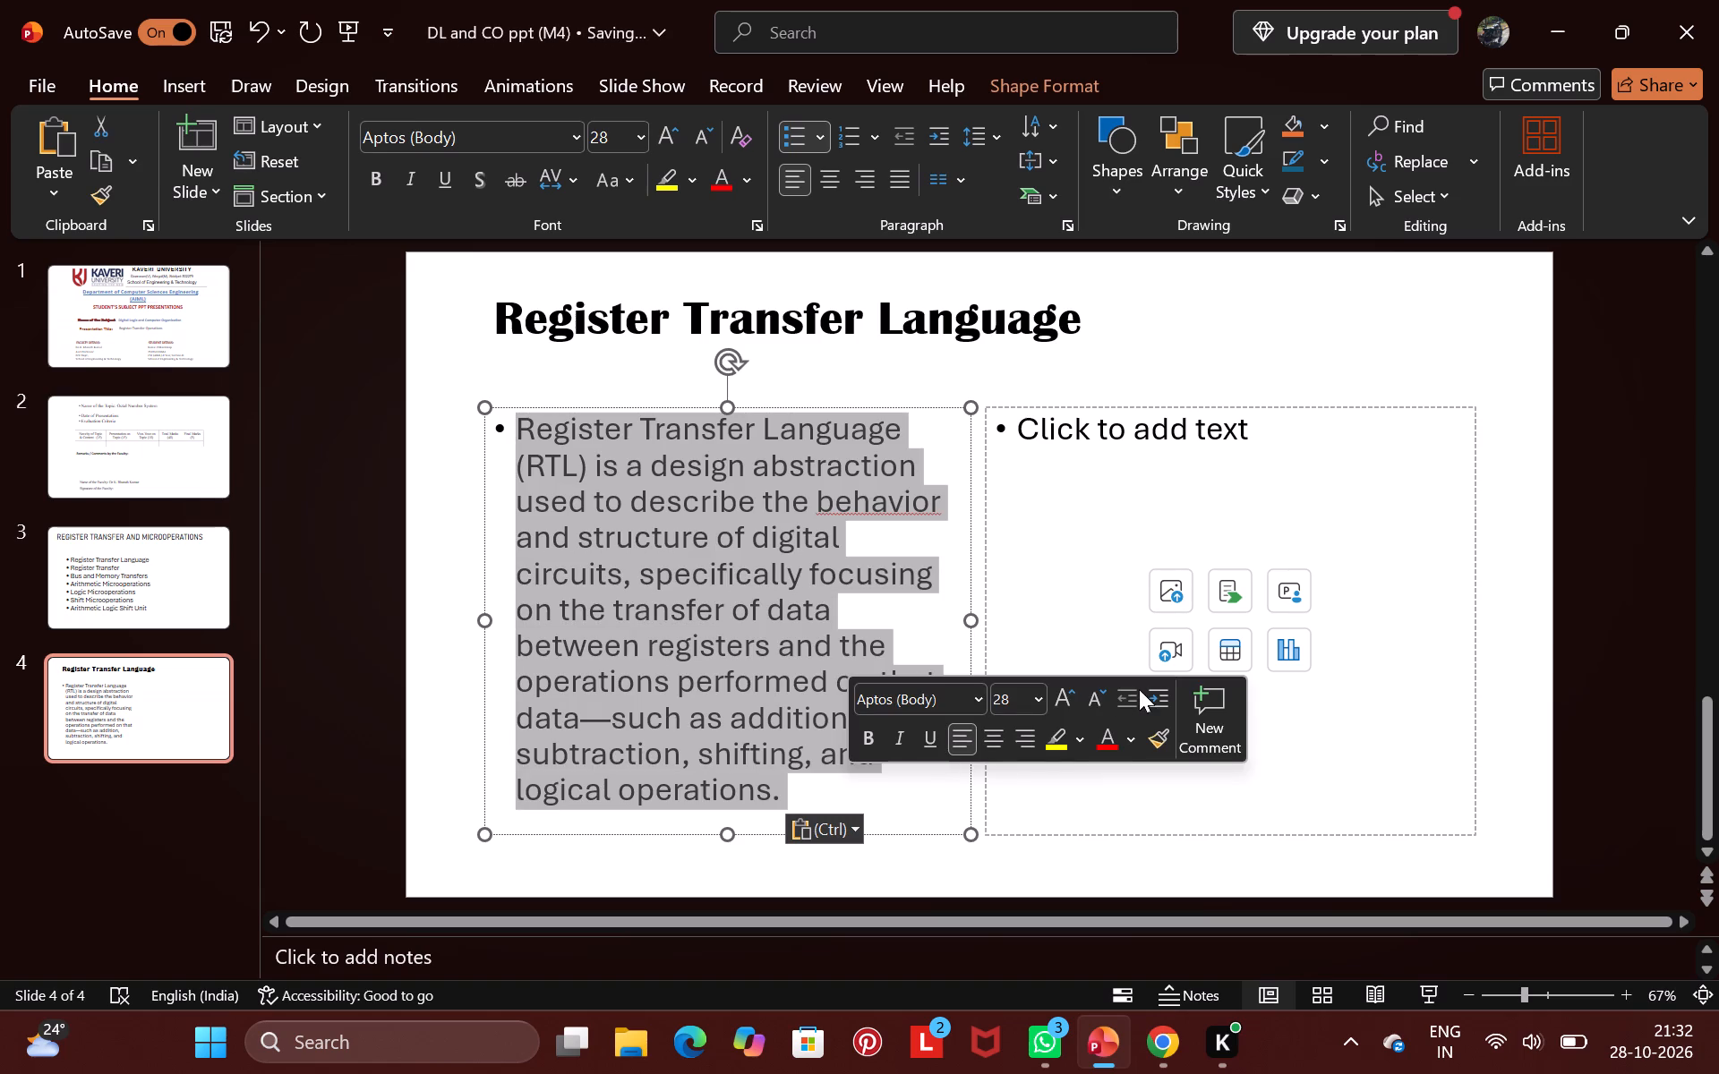
left_click(1039, 698)
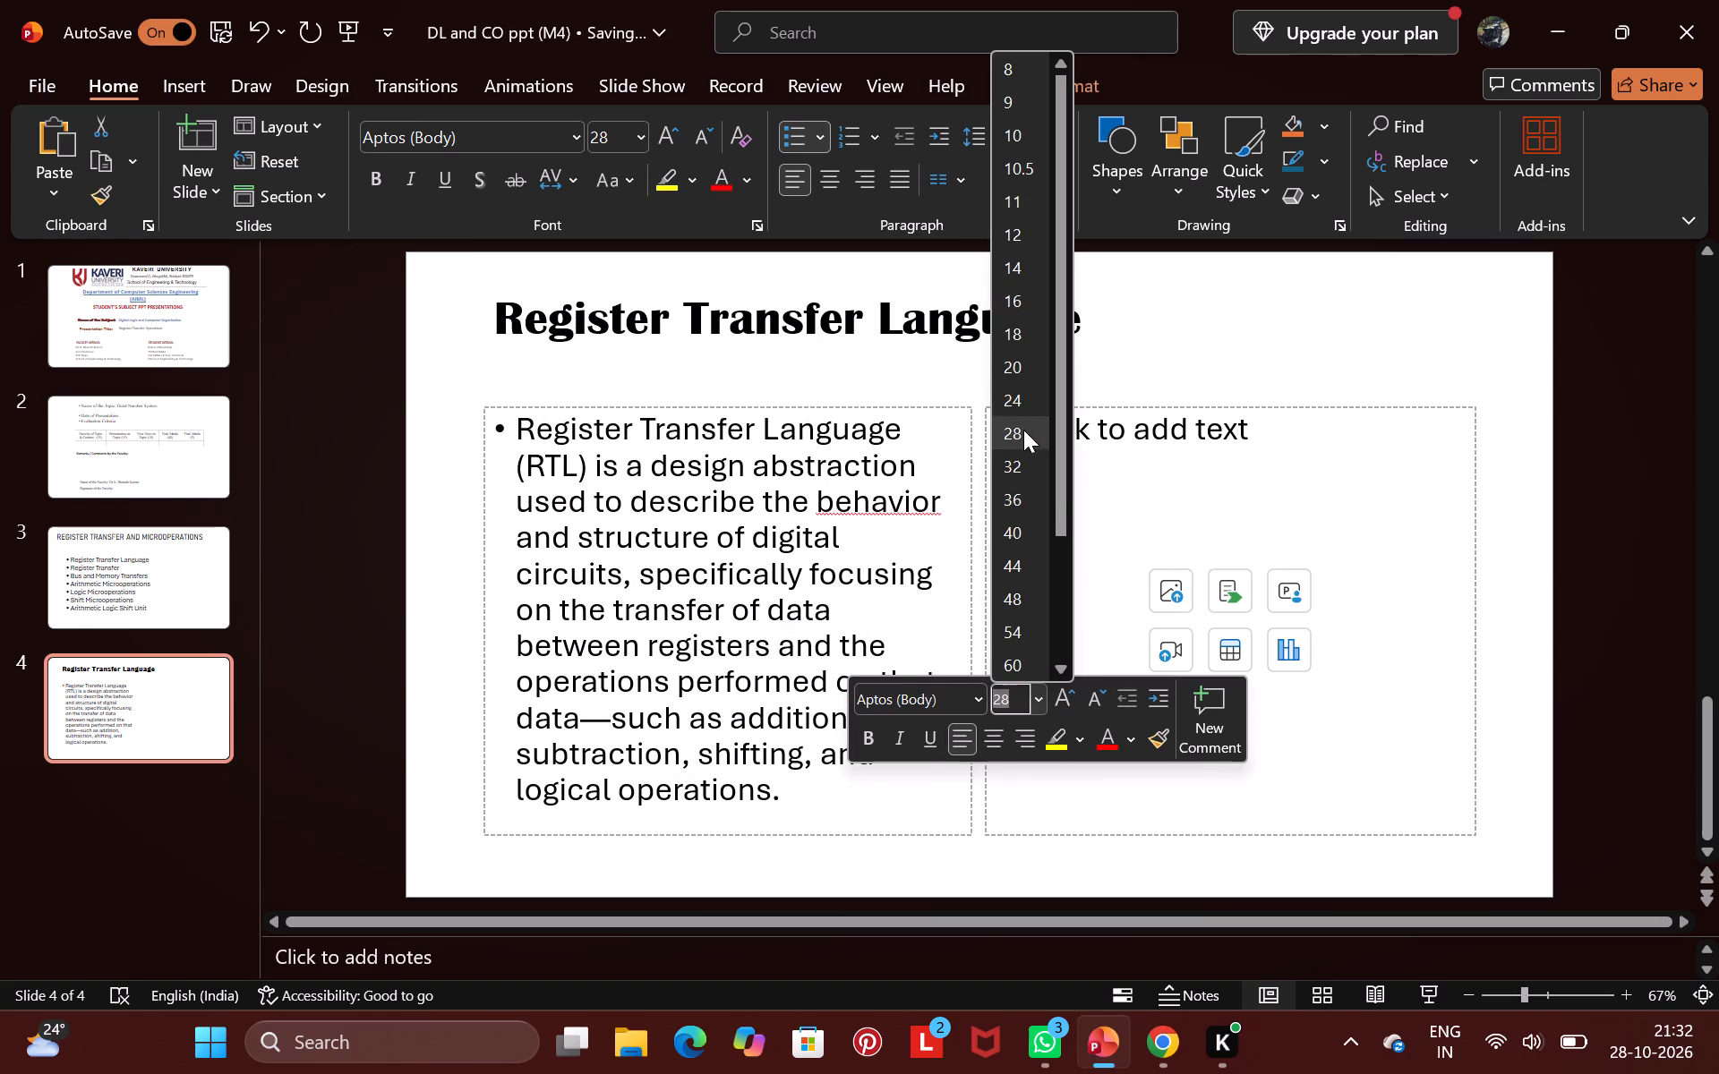
left_click(1023, 430)
Copy the register diagram under "Usage of RTL in Digital Design" in the Chrome article and paste it into slide 4's right content placeholder.
left_click(1449, 694)
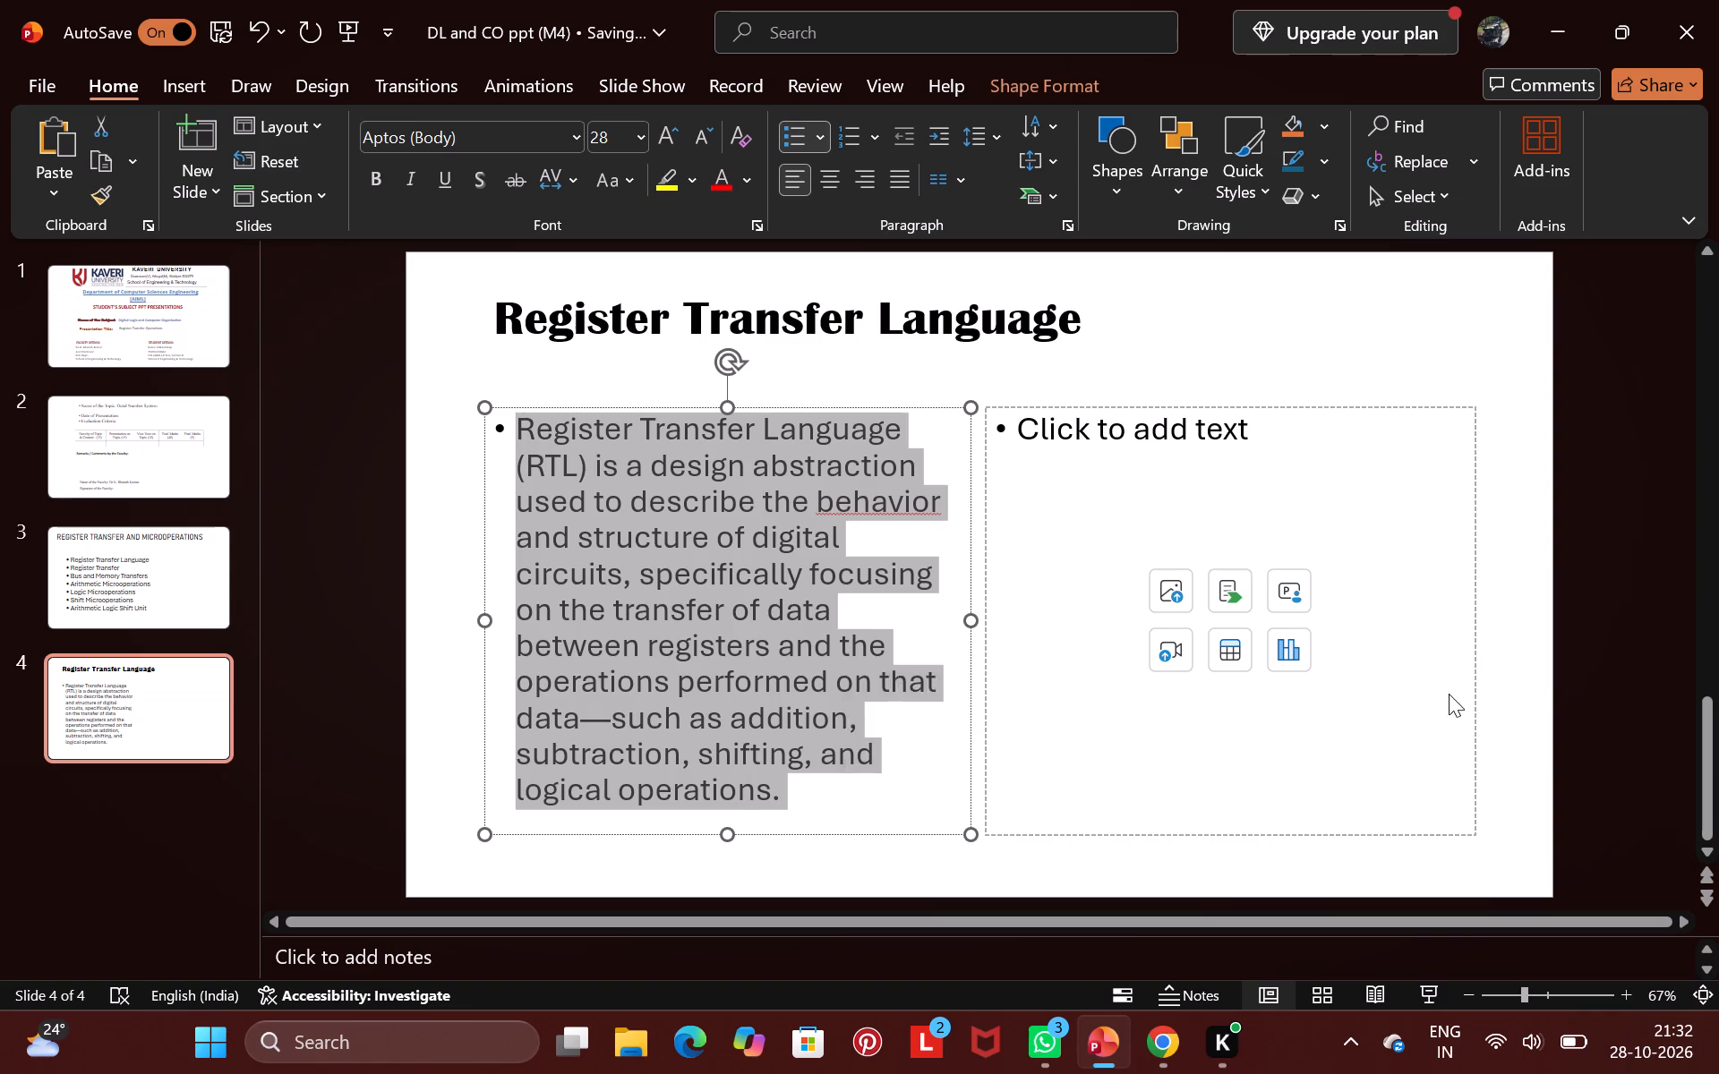
left_click(1170, 1039)
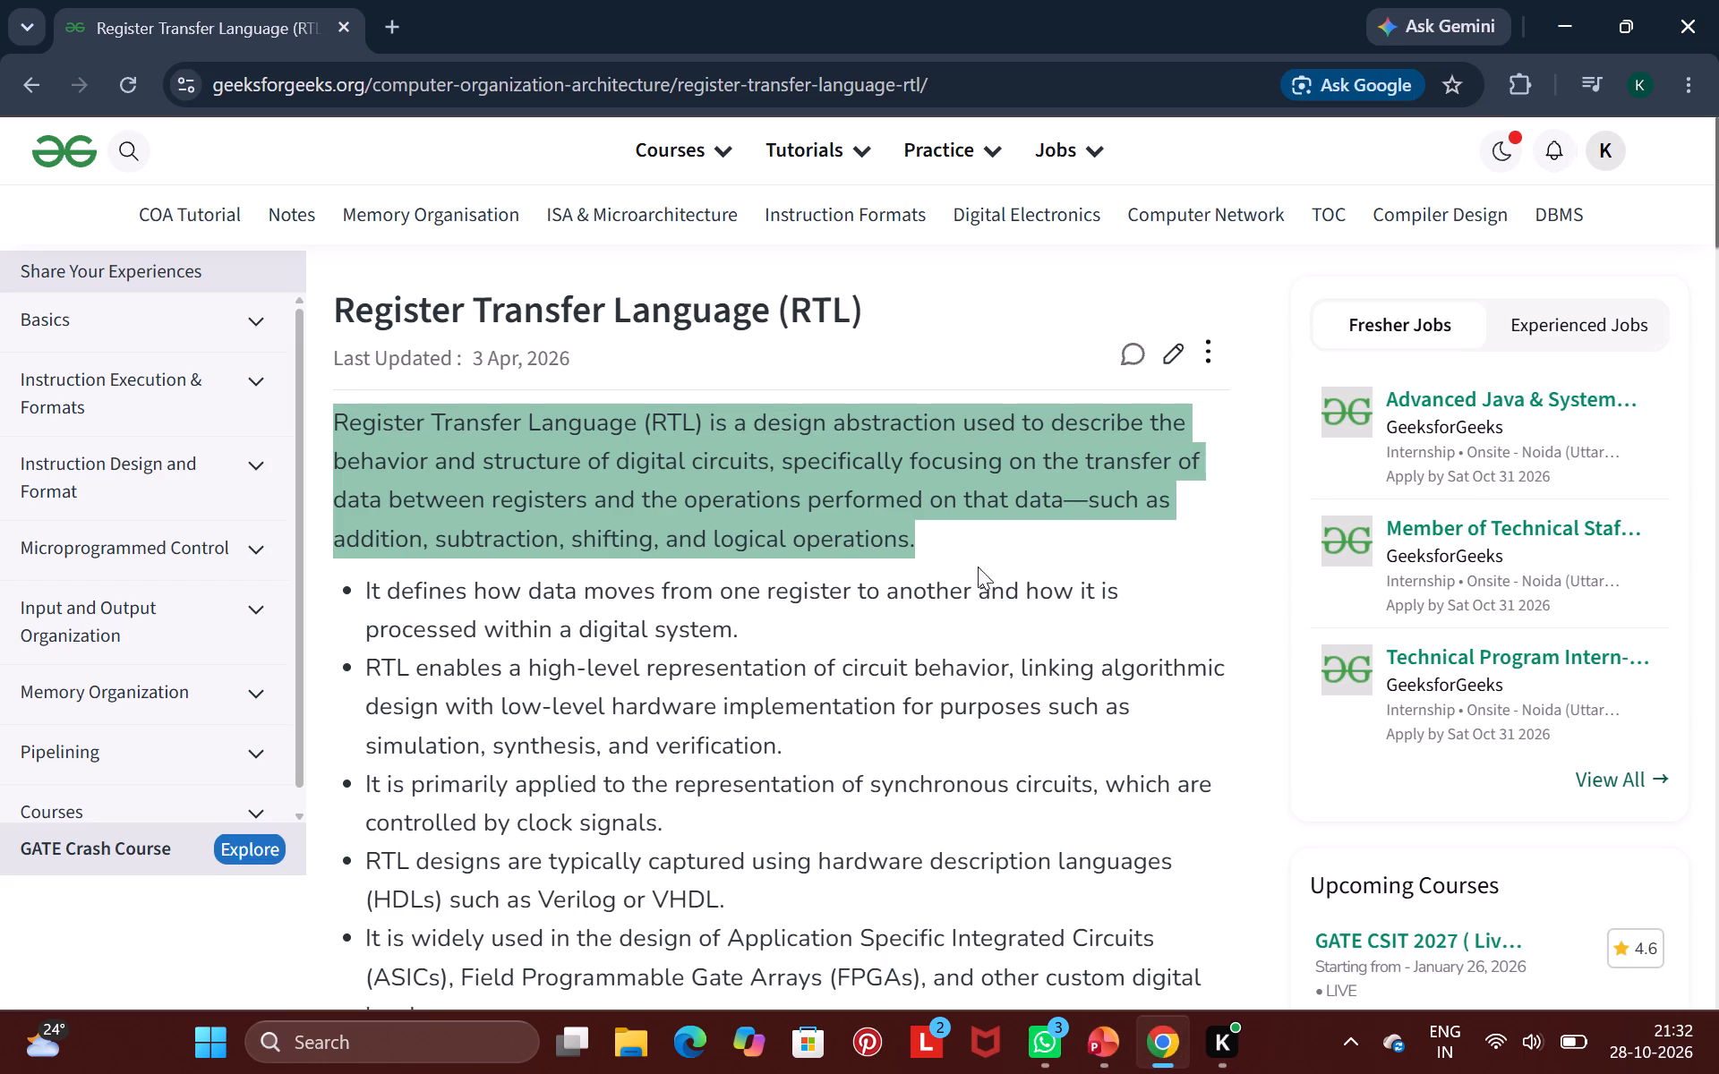
left_click(985, 529)
scroll(834, 728, "down", 3)
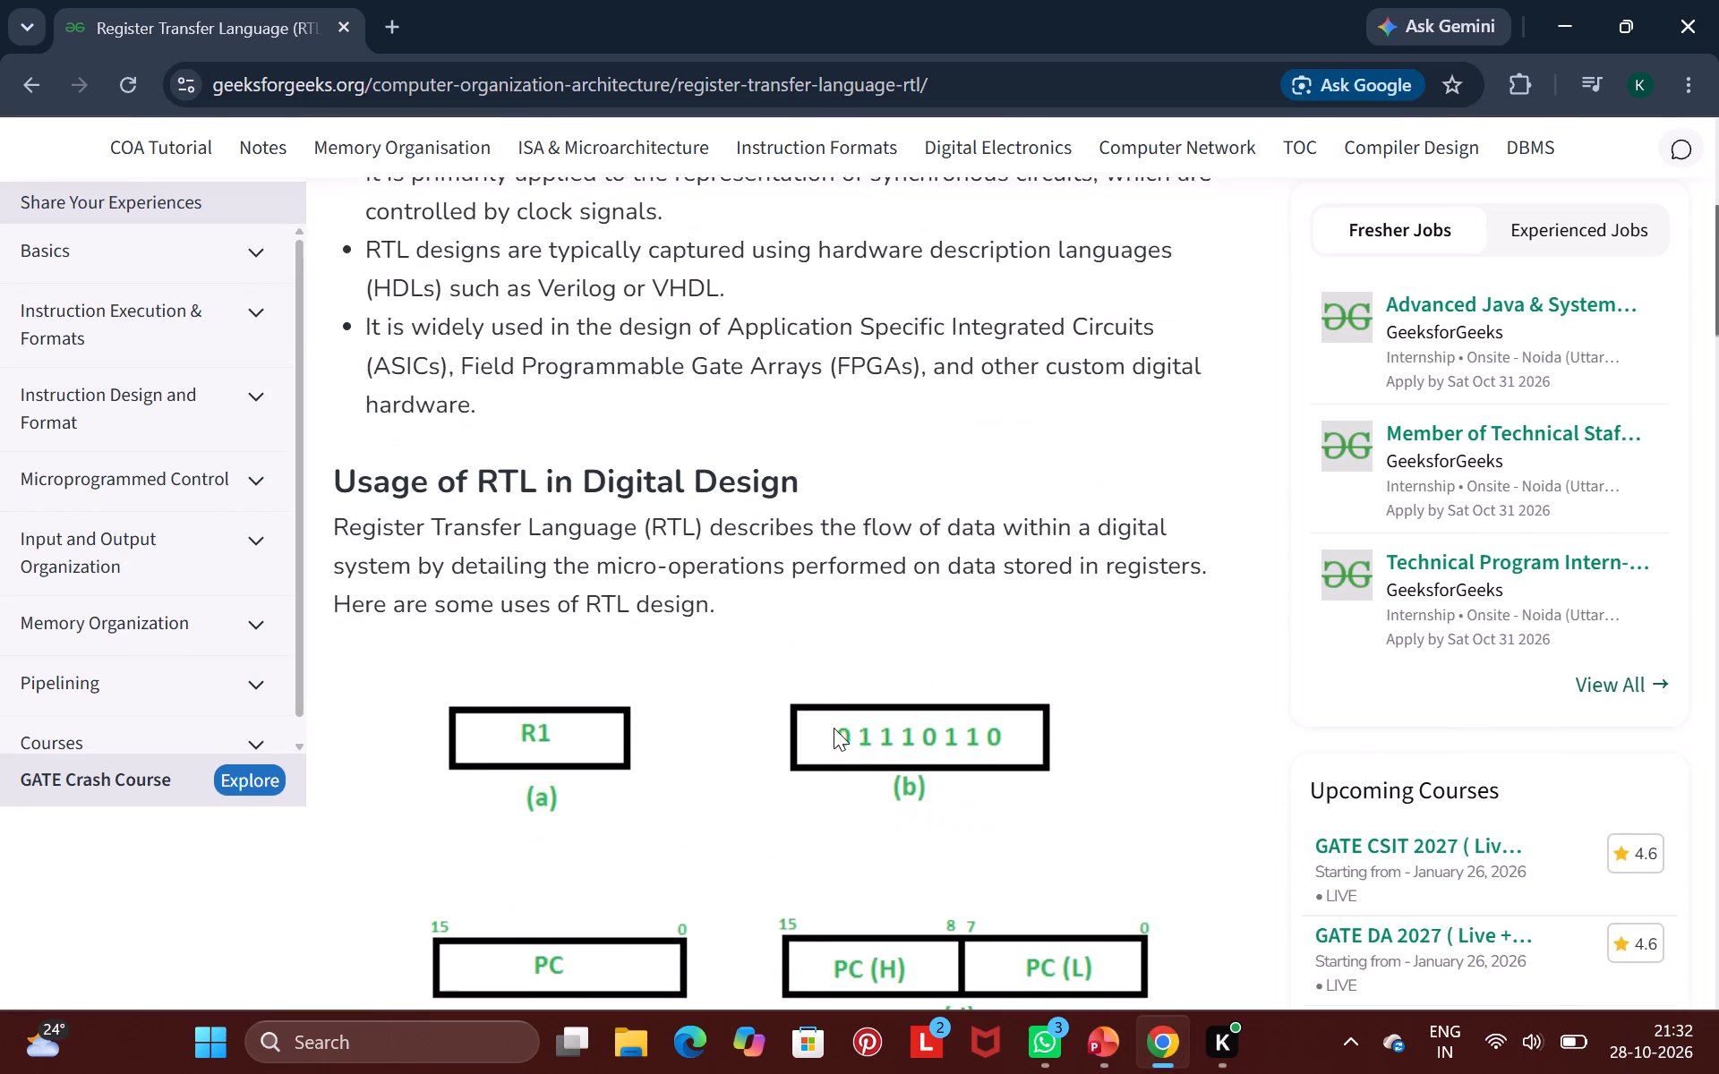
scroll(834, 728, "down", 1)
right_click(690, 802)
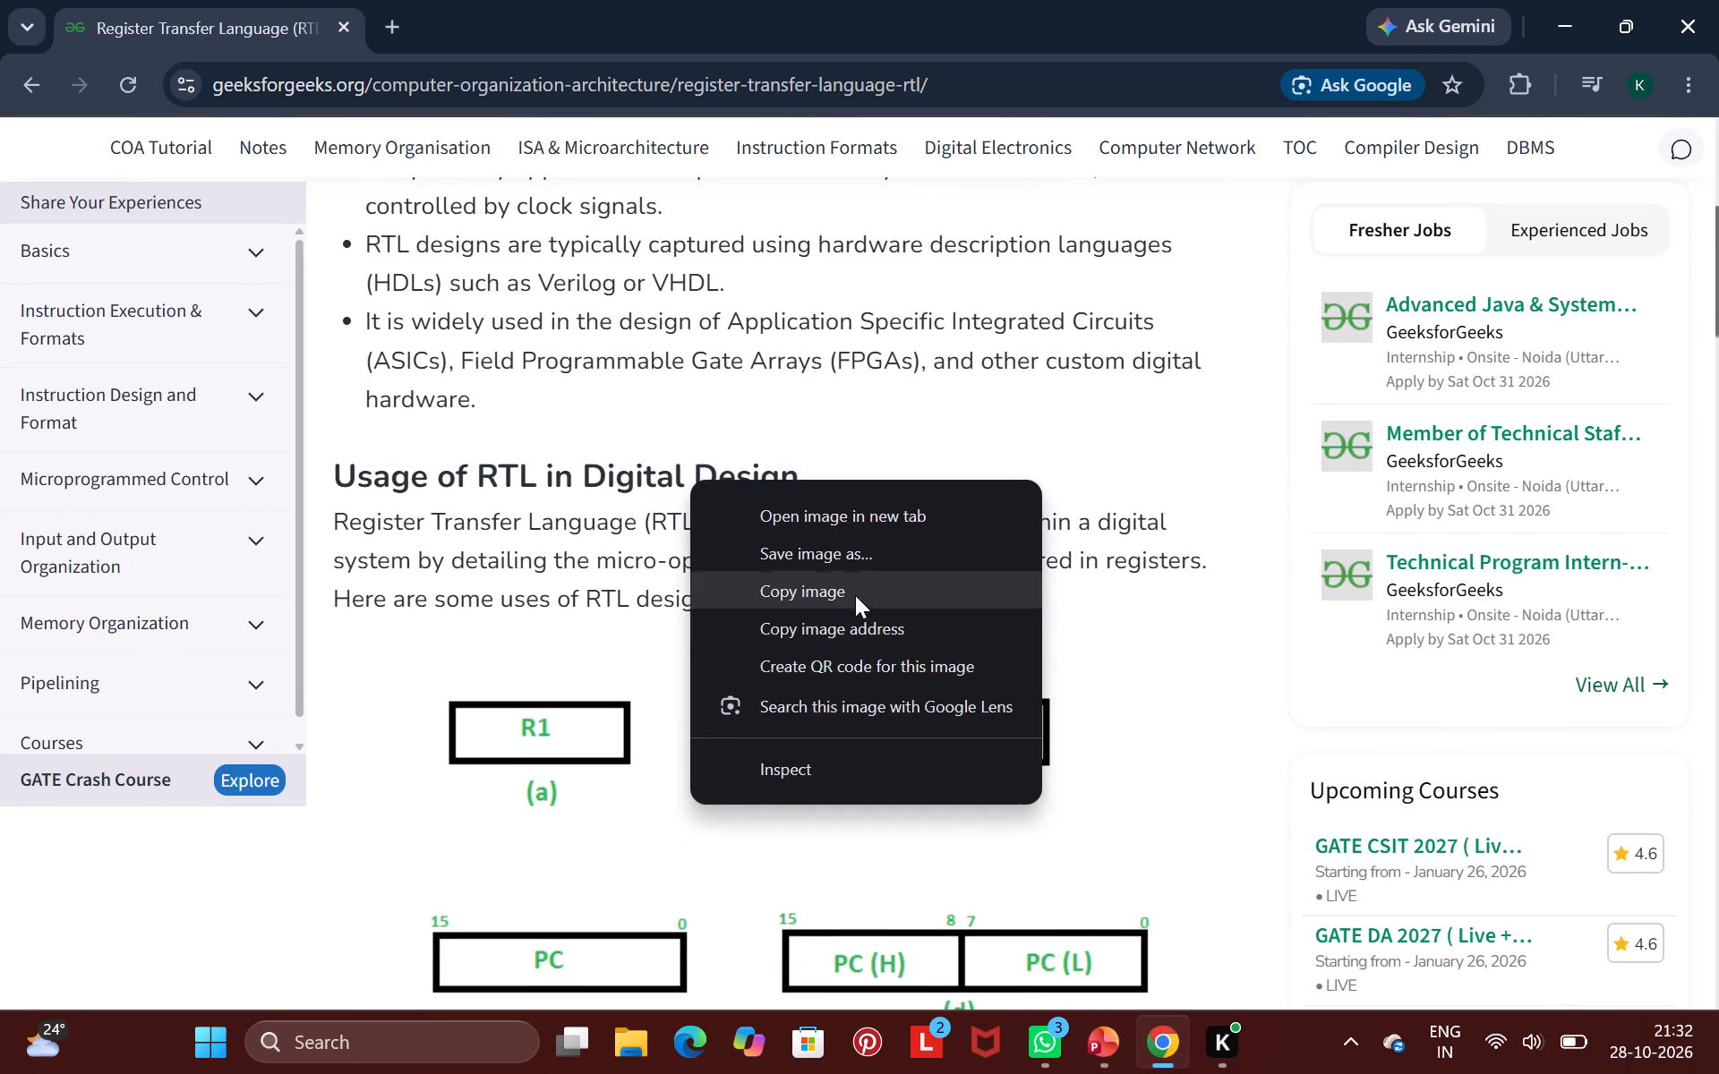
left_click(857, 587)
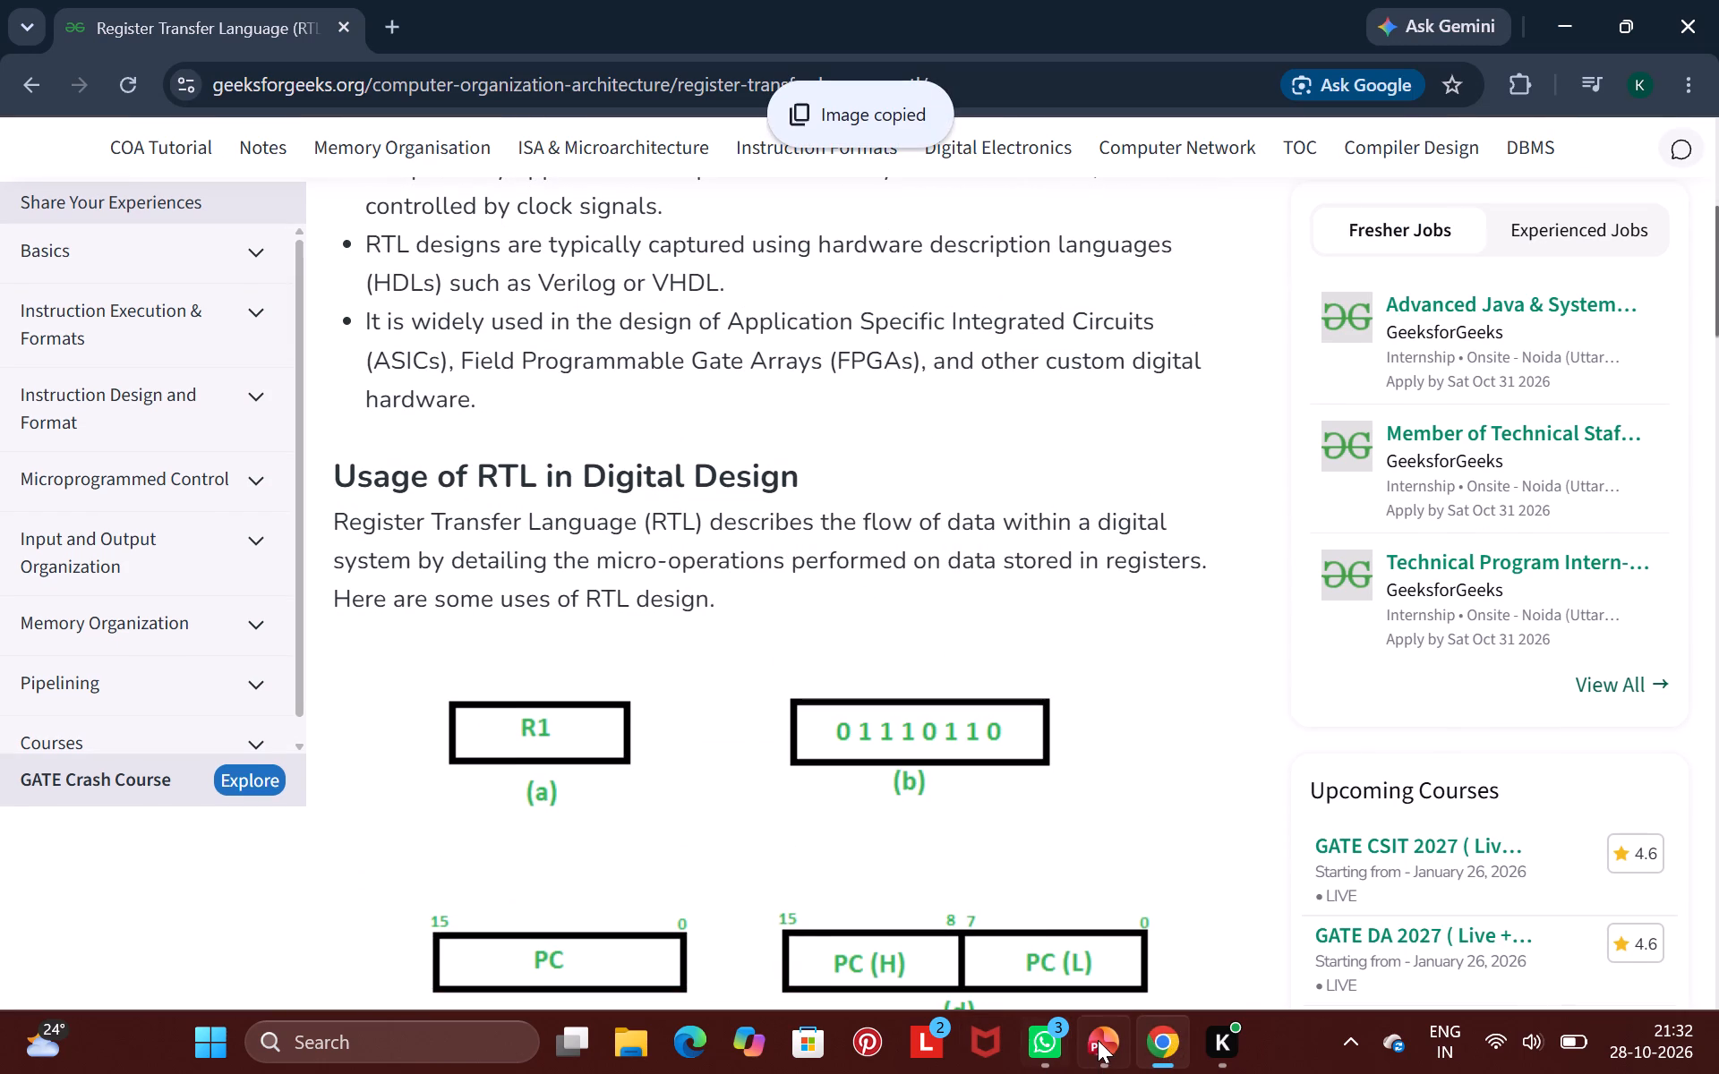
left_click(1098, 1040)
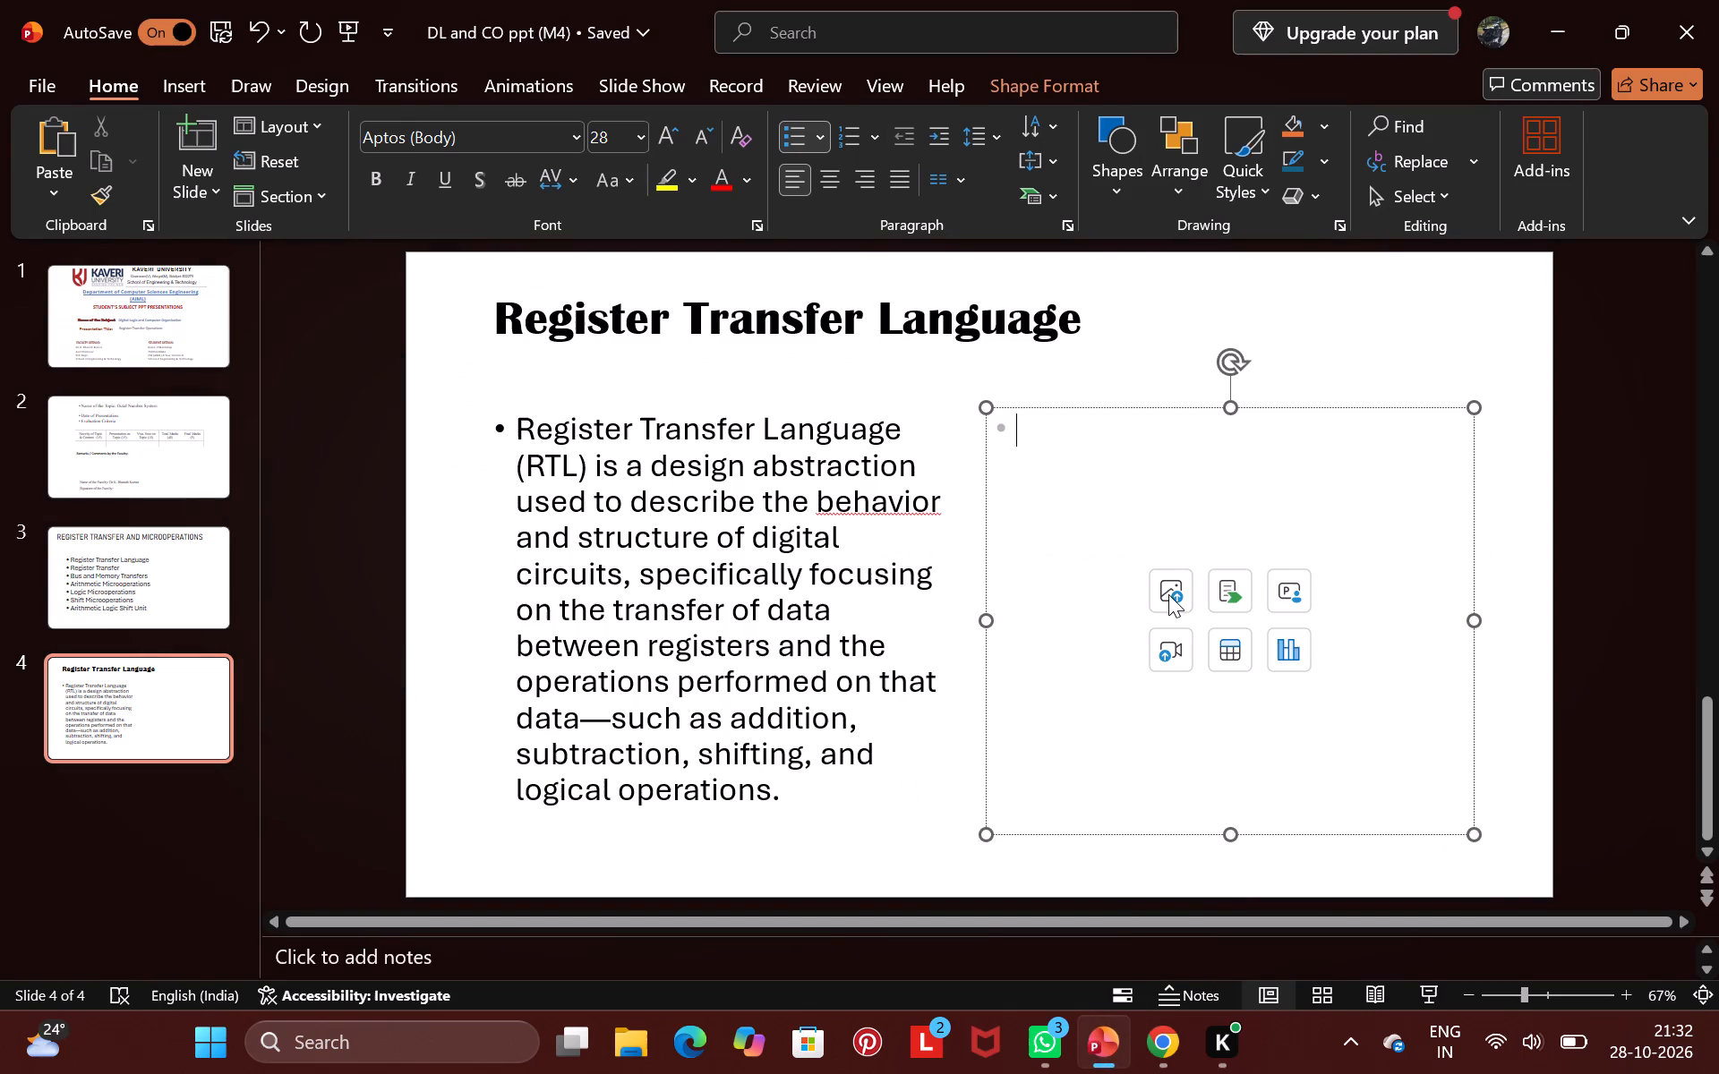
left_click(1168, 594)
left_click(1219, 786)
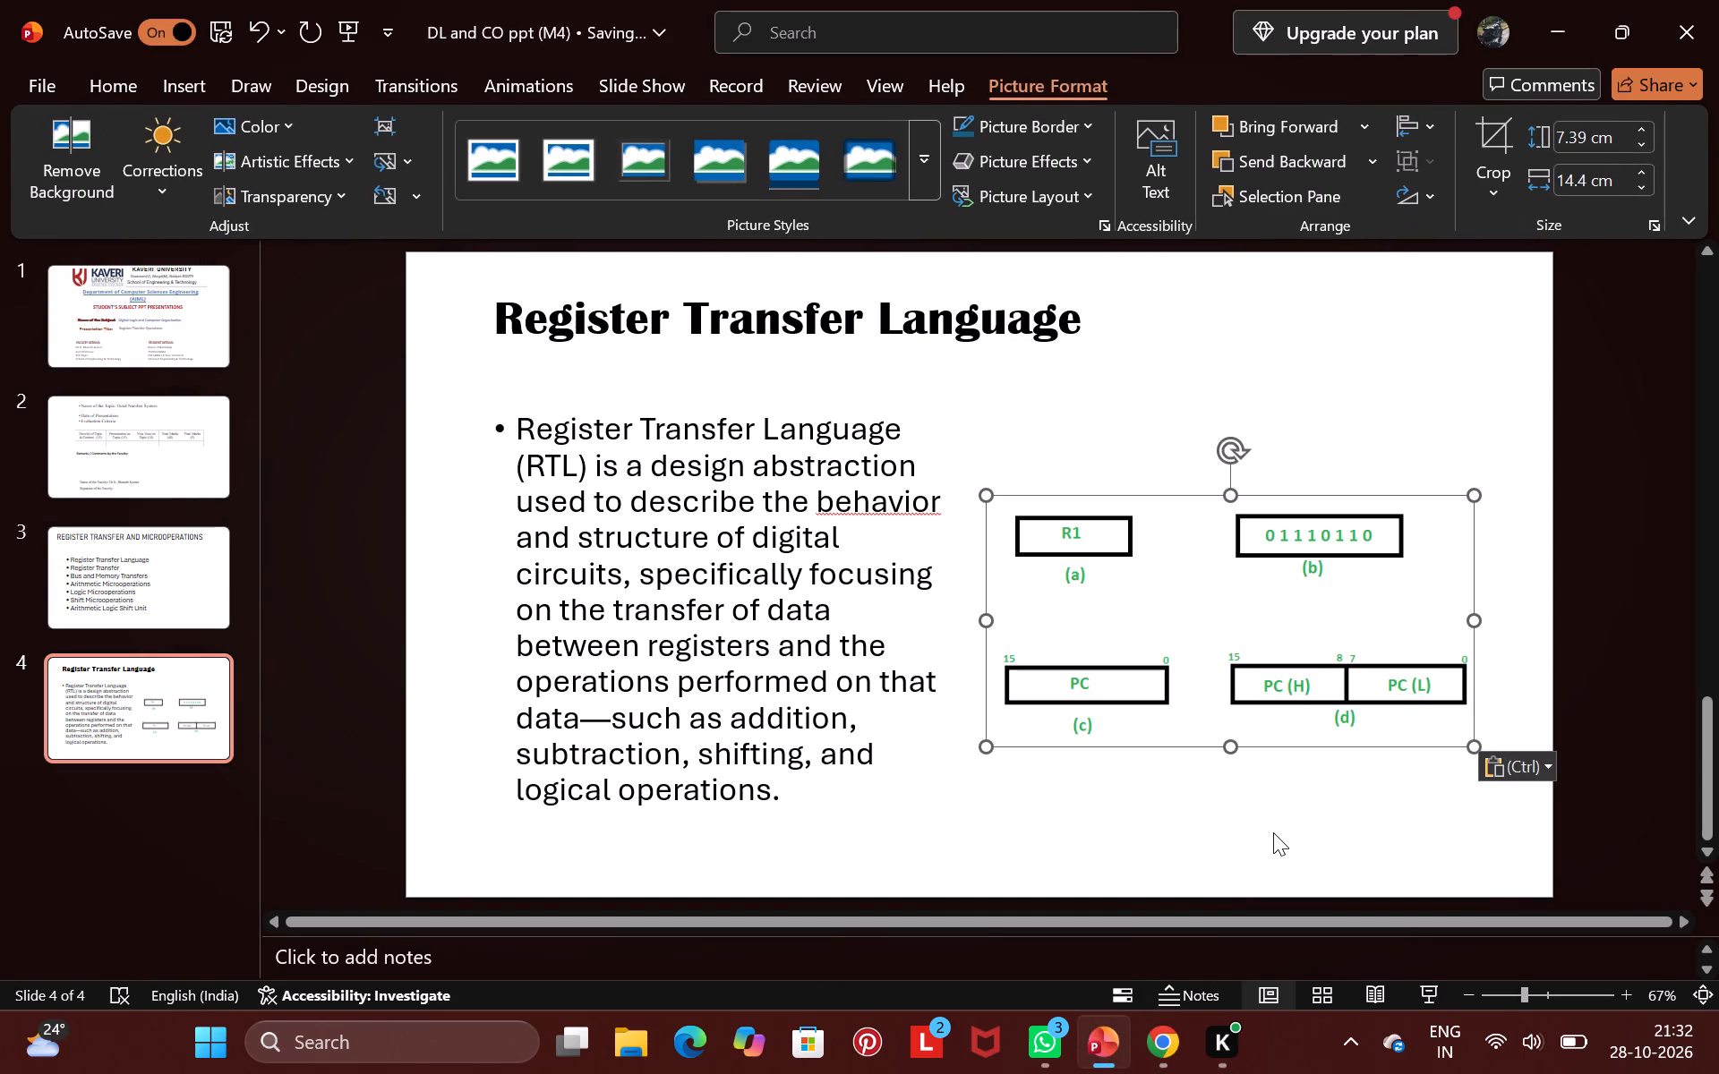
left_click(1609, 567)
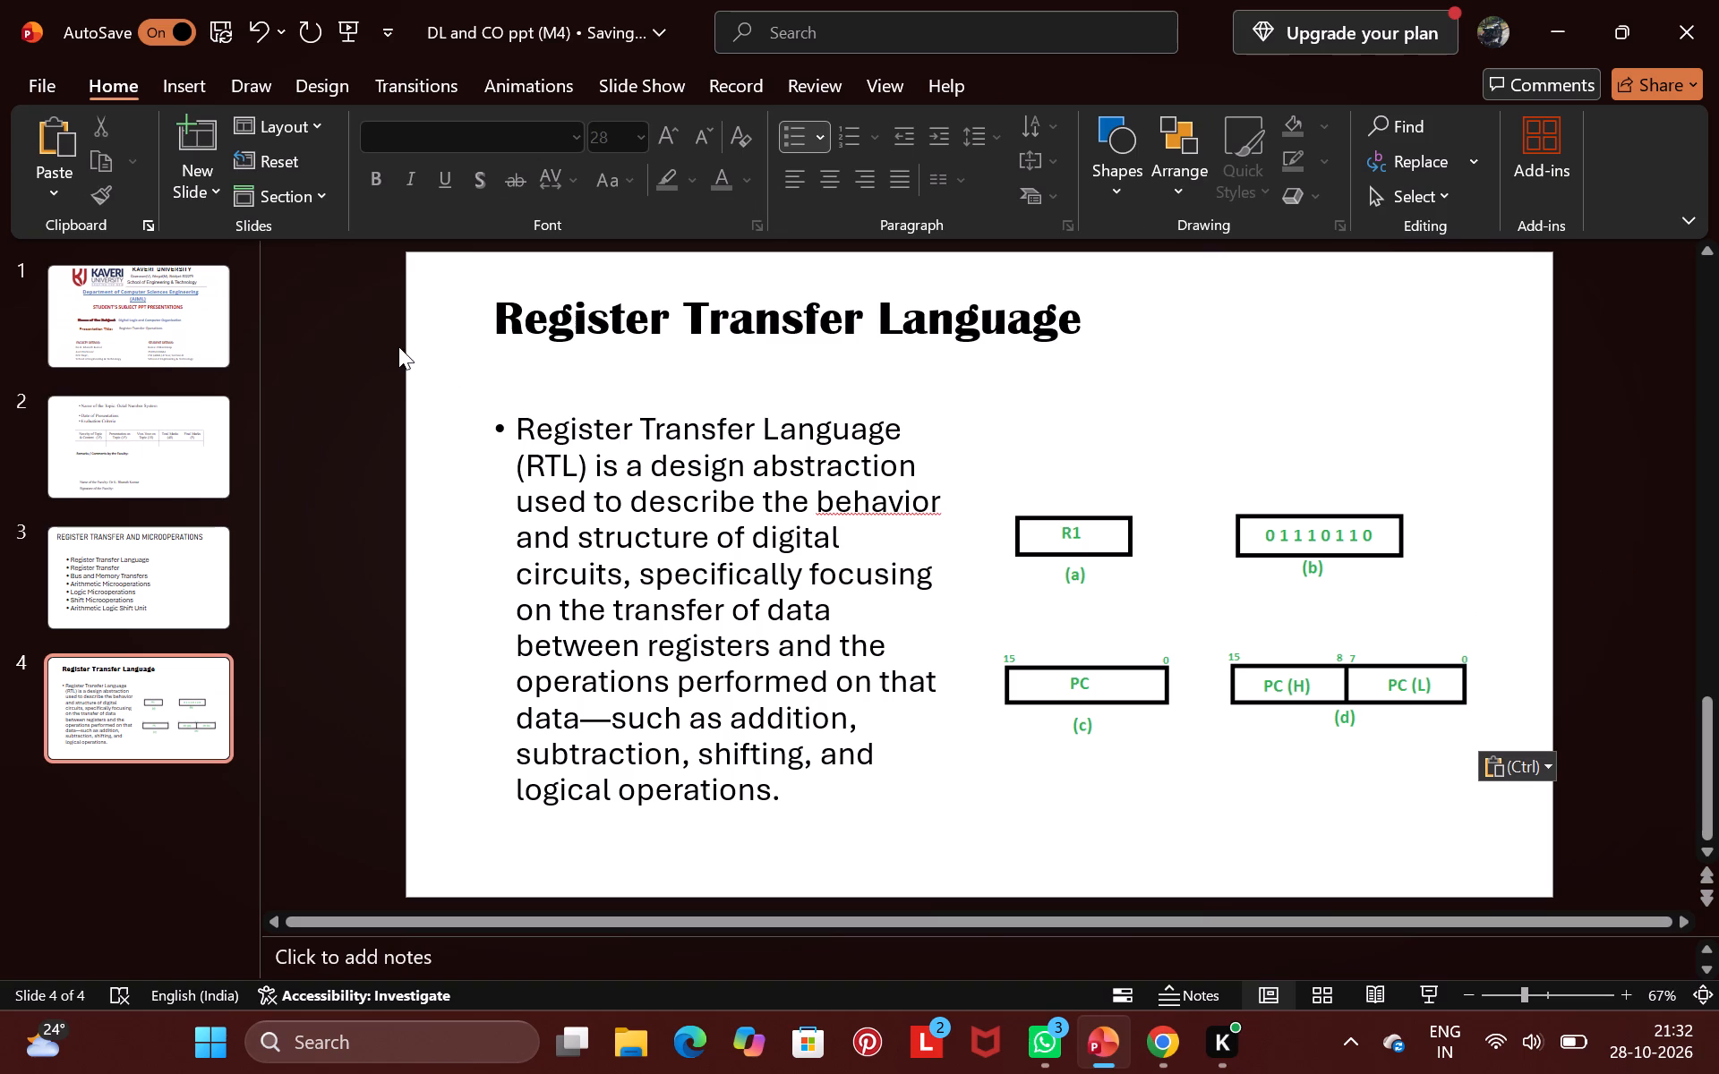
Add a new slide 5 with the Comparison layout and delete its two small heading placeholders.
left_click(198, 125)
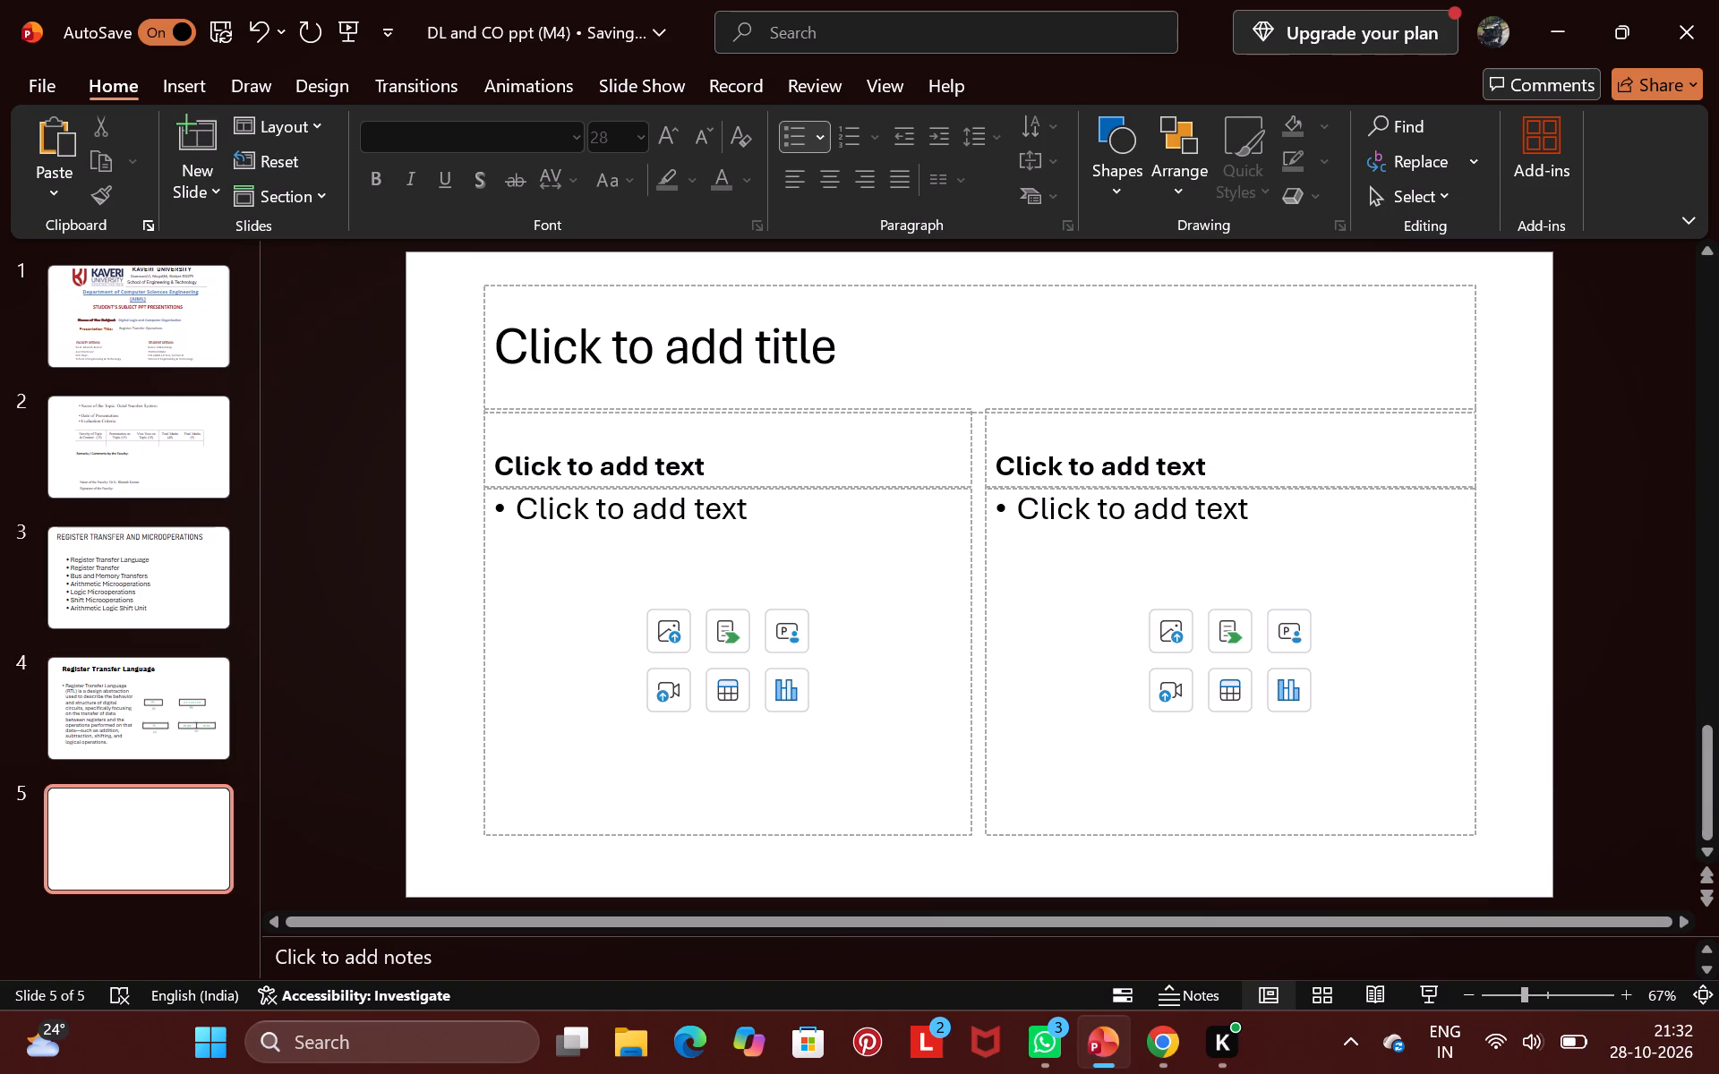
left_click(481, 446)
left_click(481, 446)
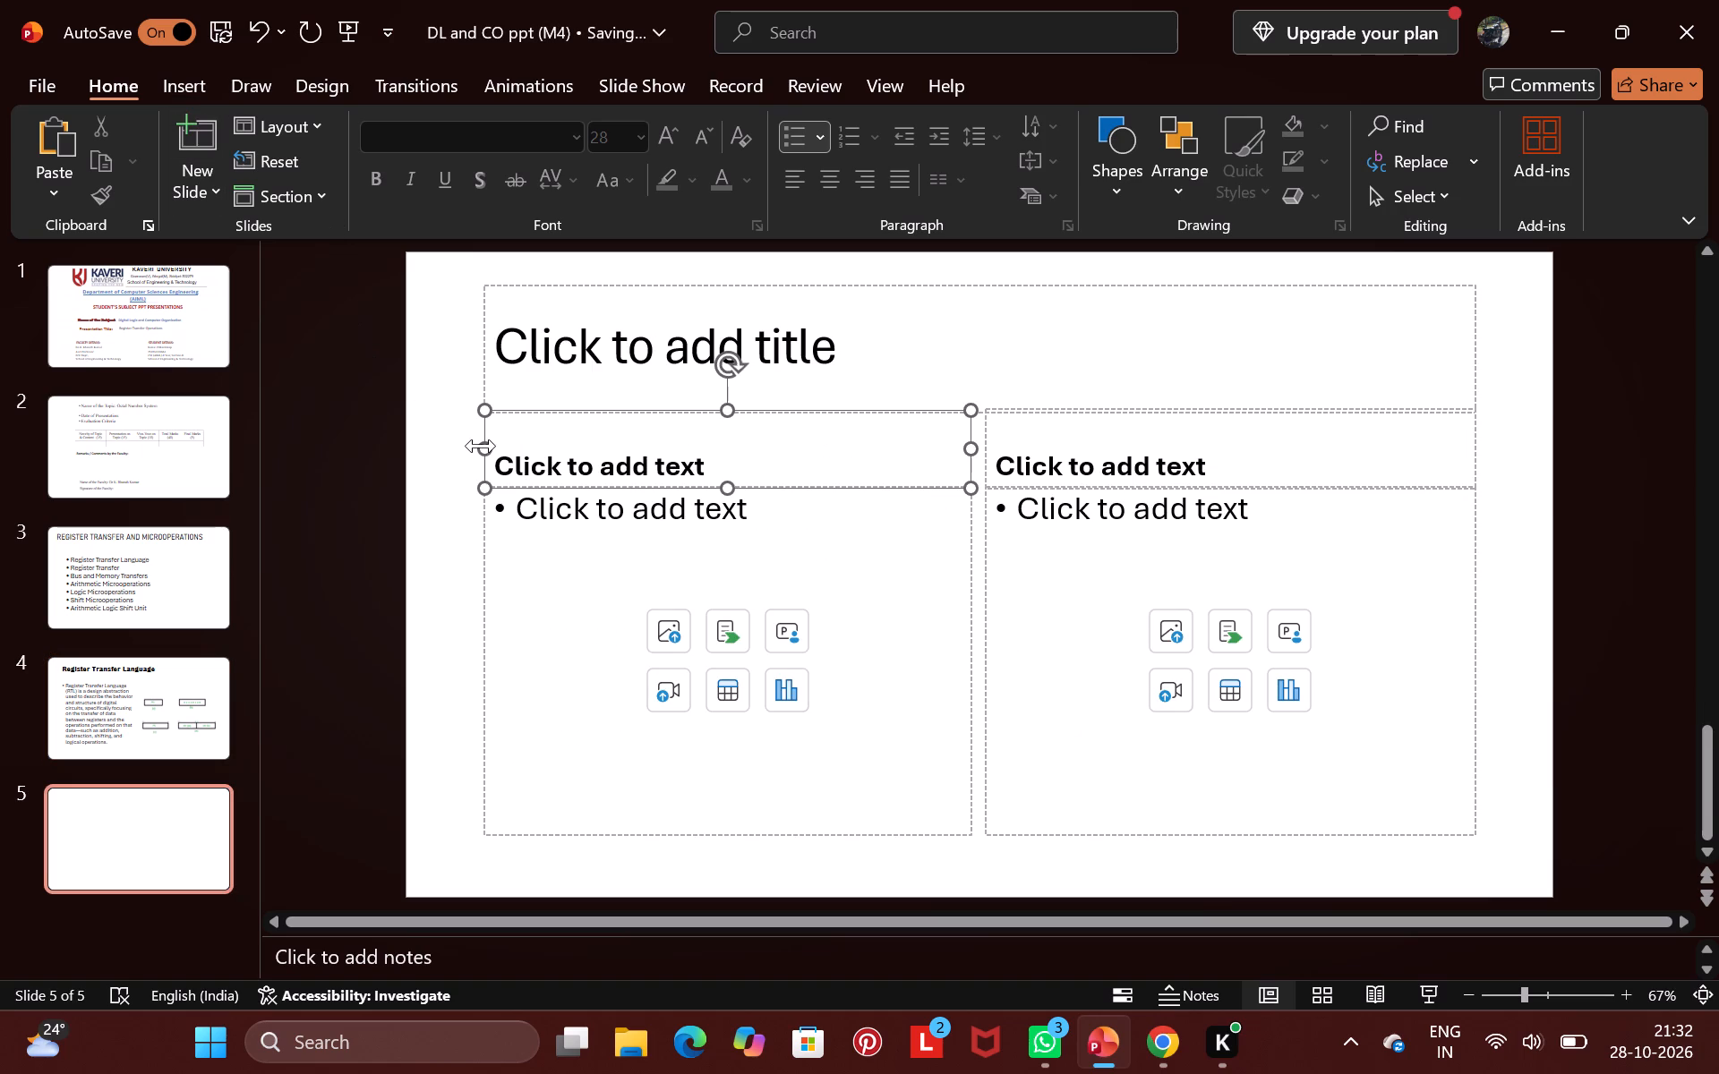
key("Delete")
left_click(1007, 447)
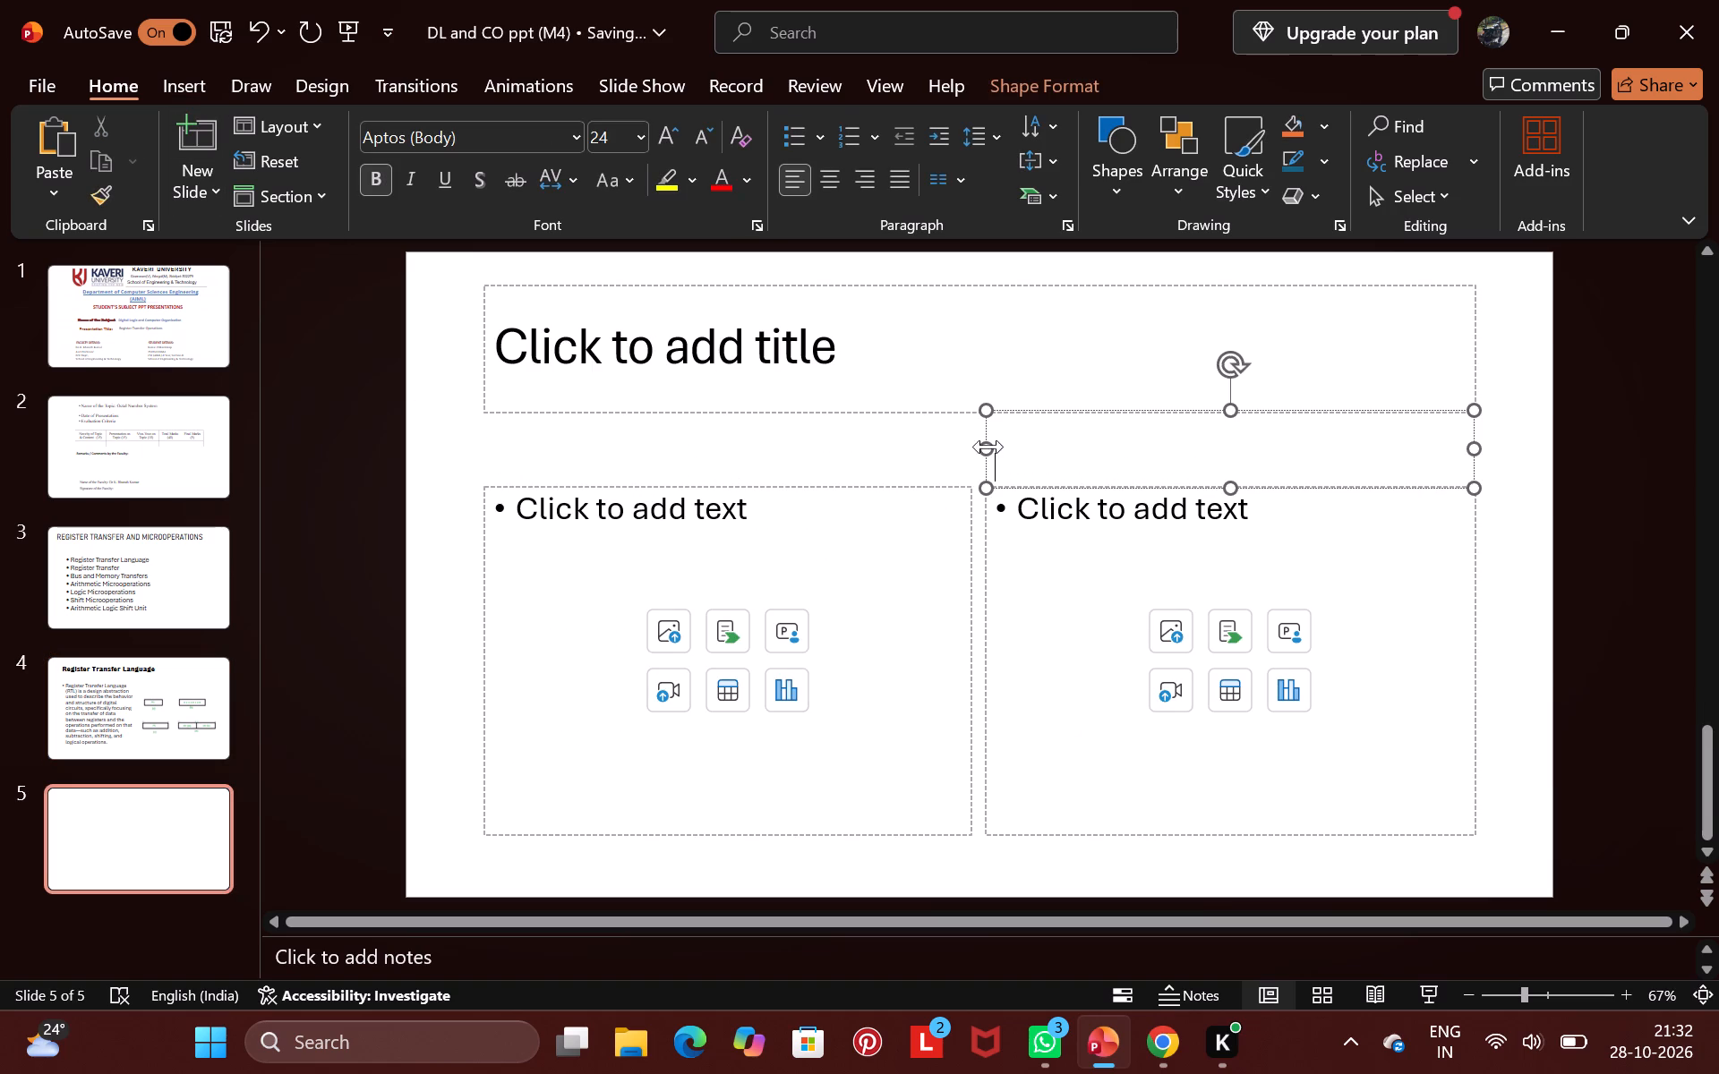
left_click(988, 447)
key("Delete")
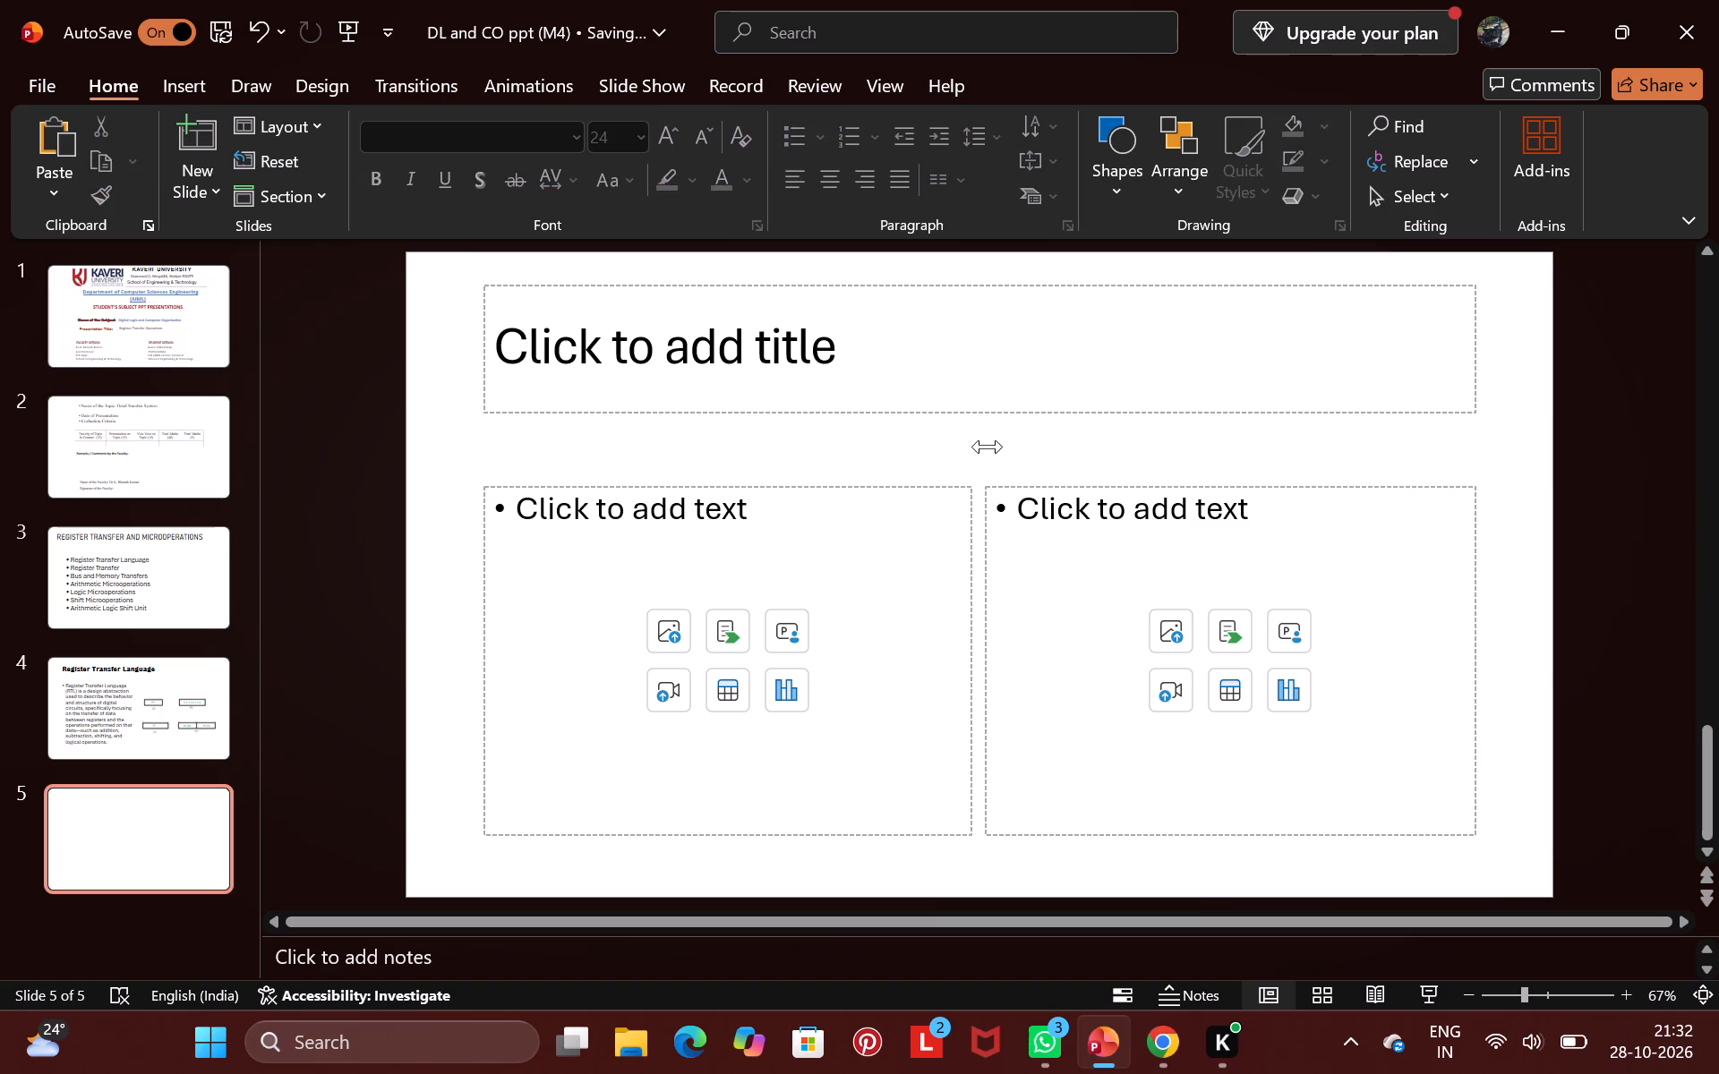
Copy the "Register Transfer" bullet text from slide 3's topic list and return to slide 5.
left_click(134, 580)
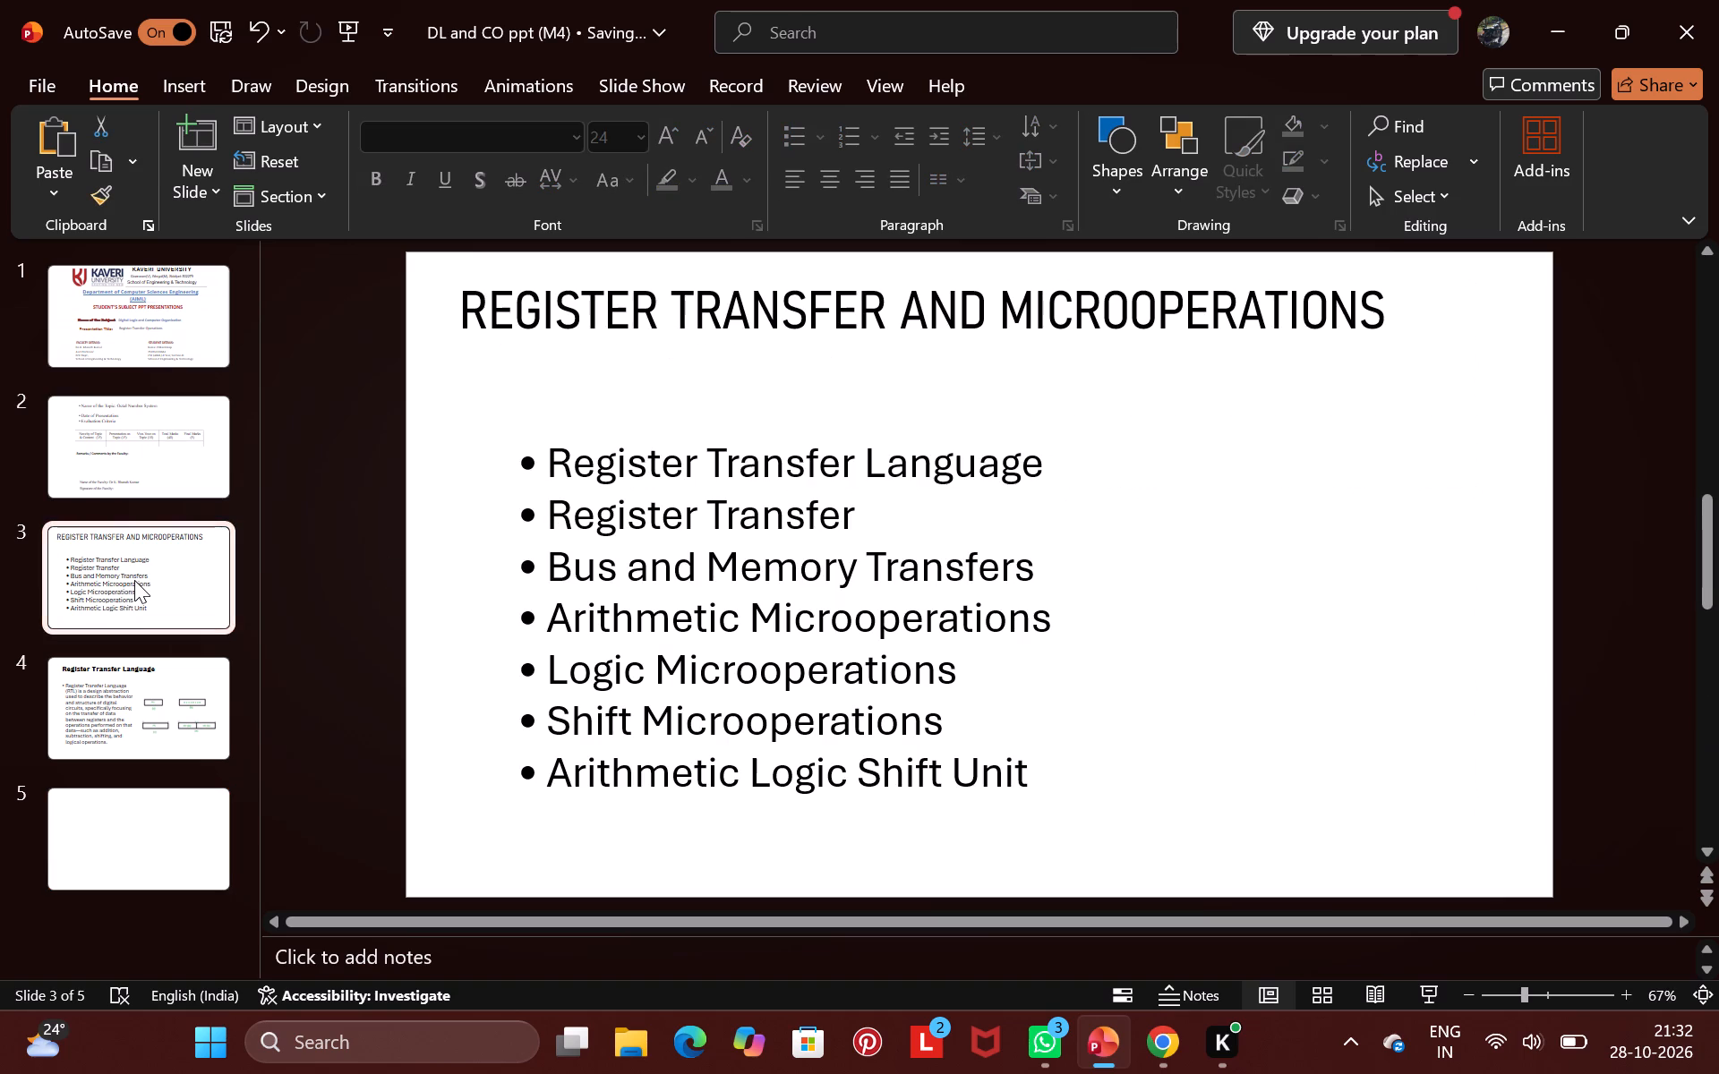
left_click_drag(543, 516, 558, 512)
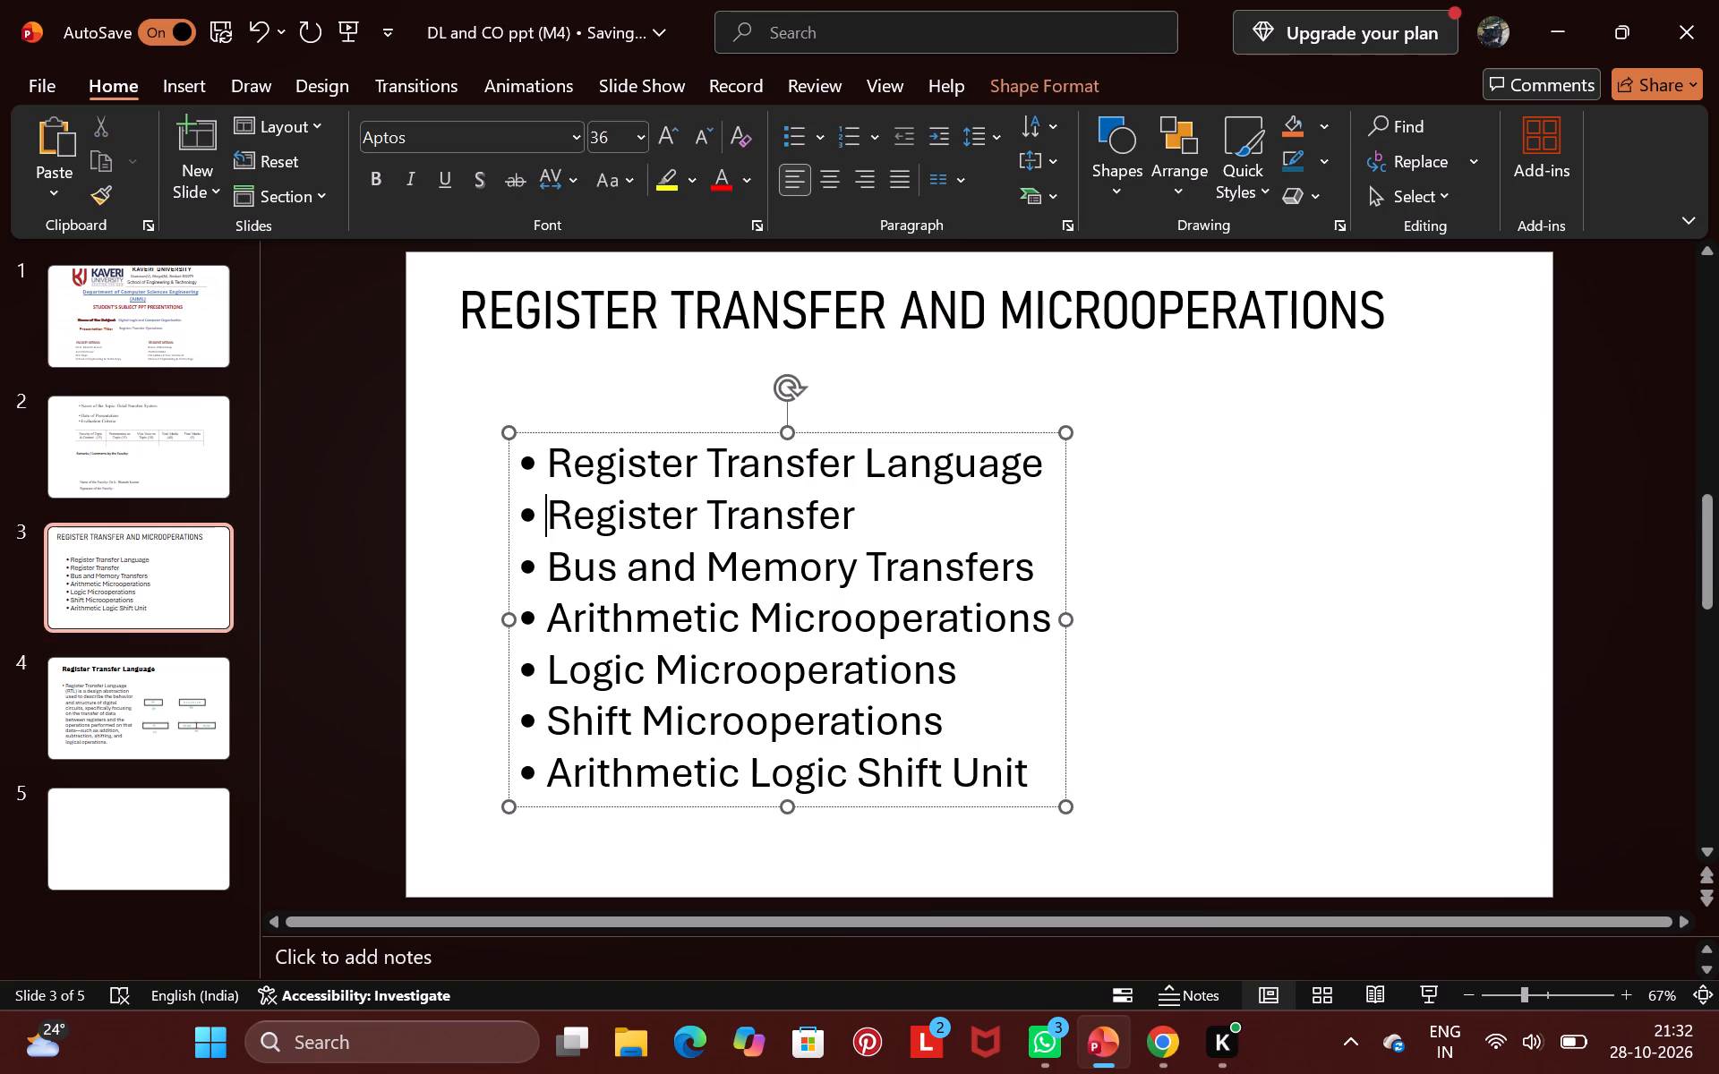
left_click_drag(558, 512, 785, 519)
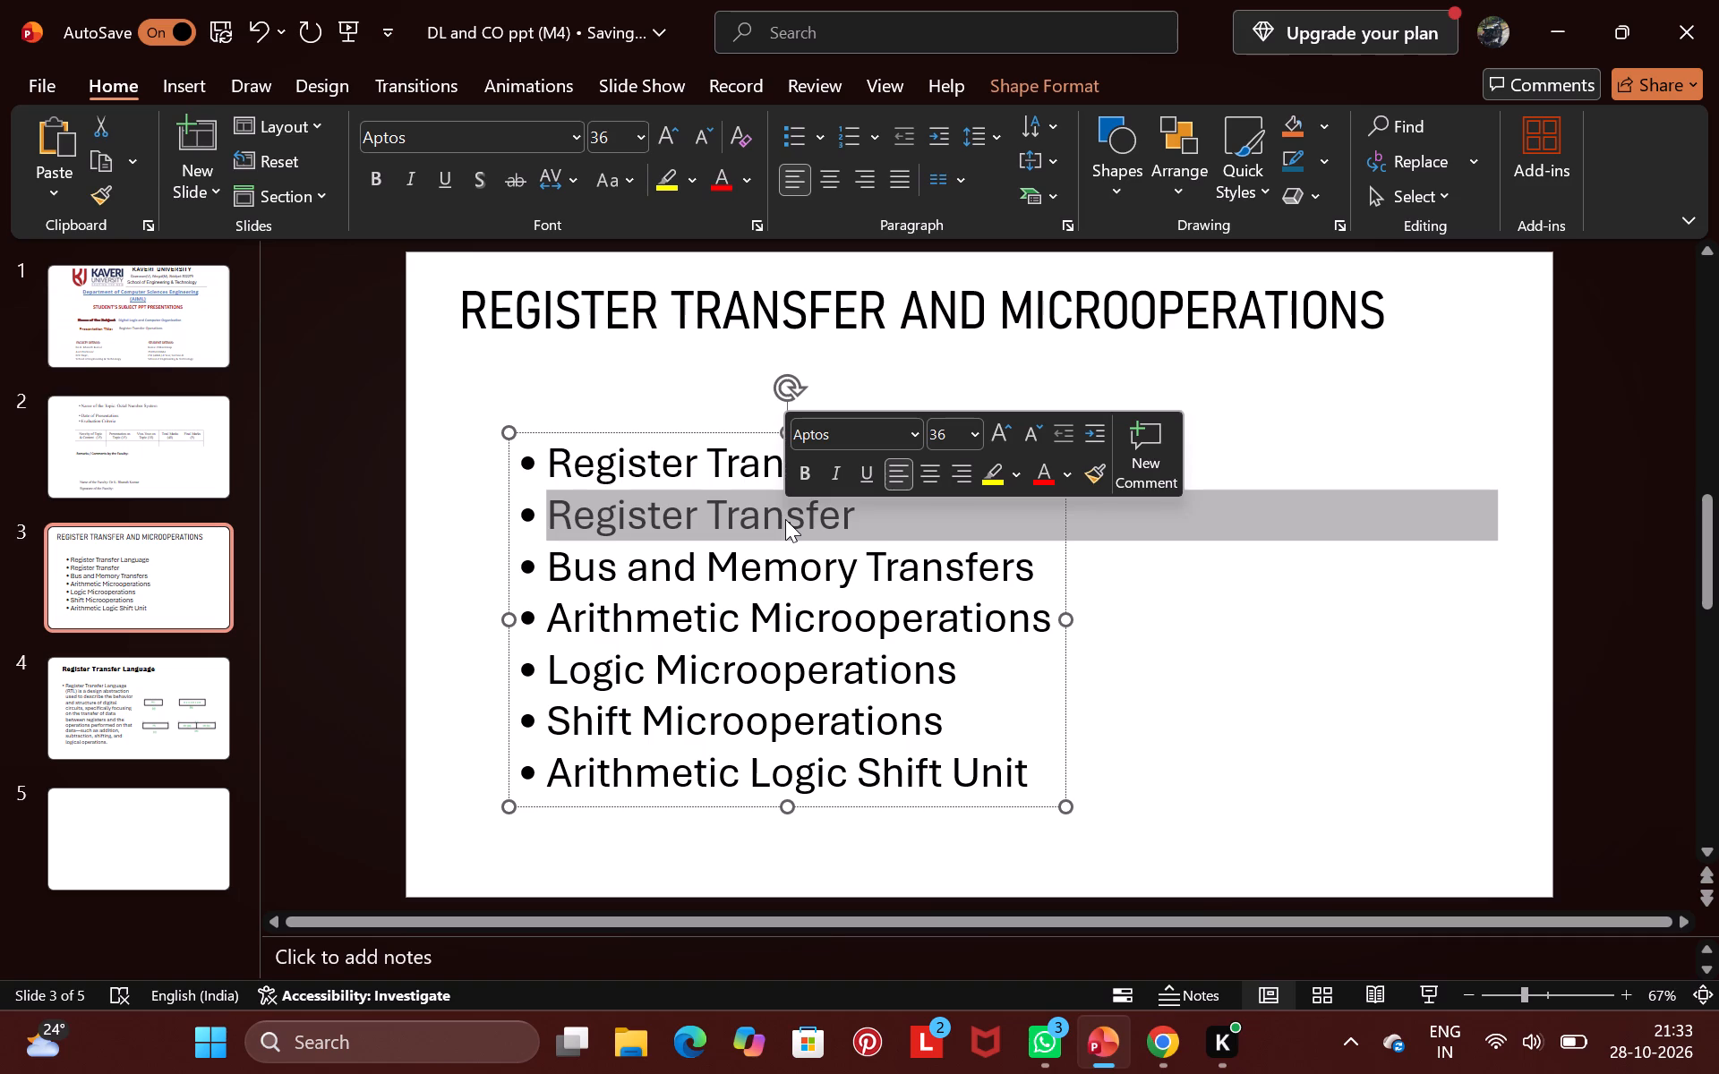
key("ctrl+c")
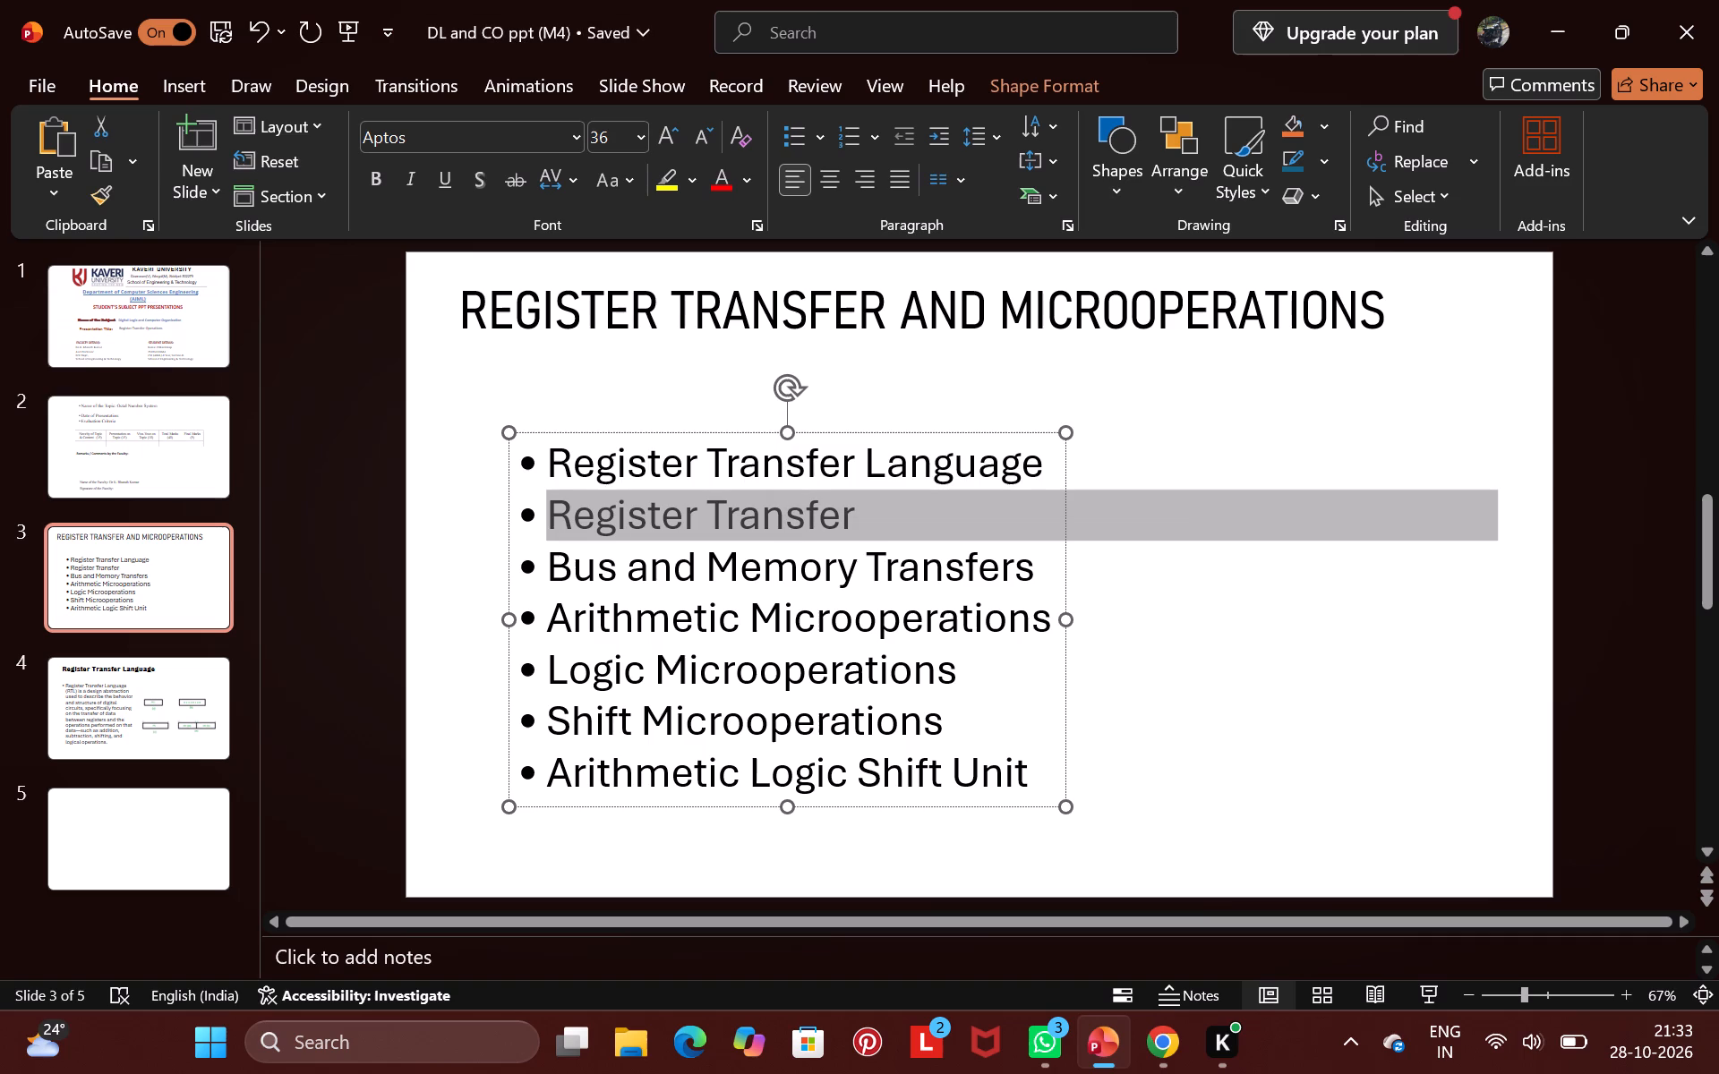
left_click(1600, 618)
left_click(143, 841)
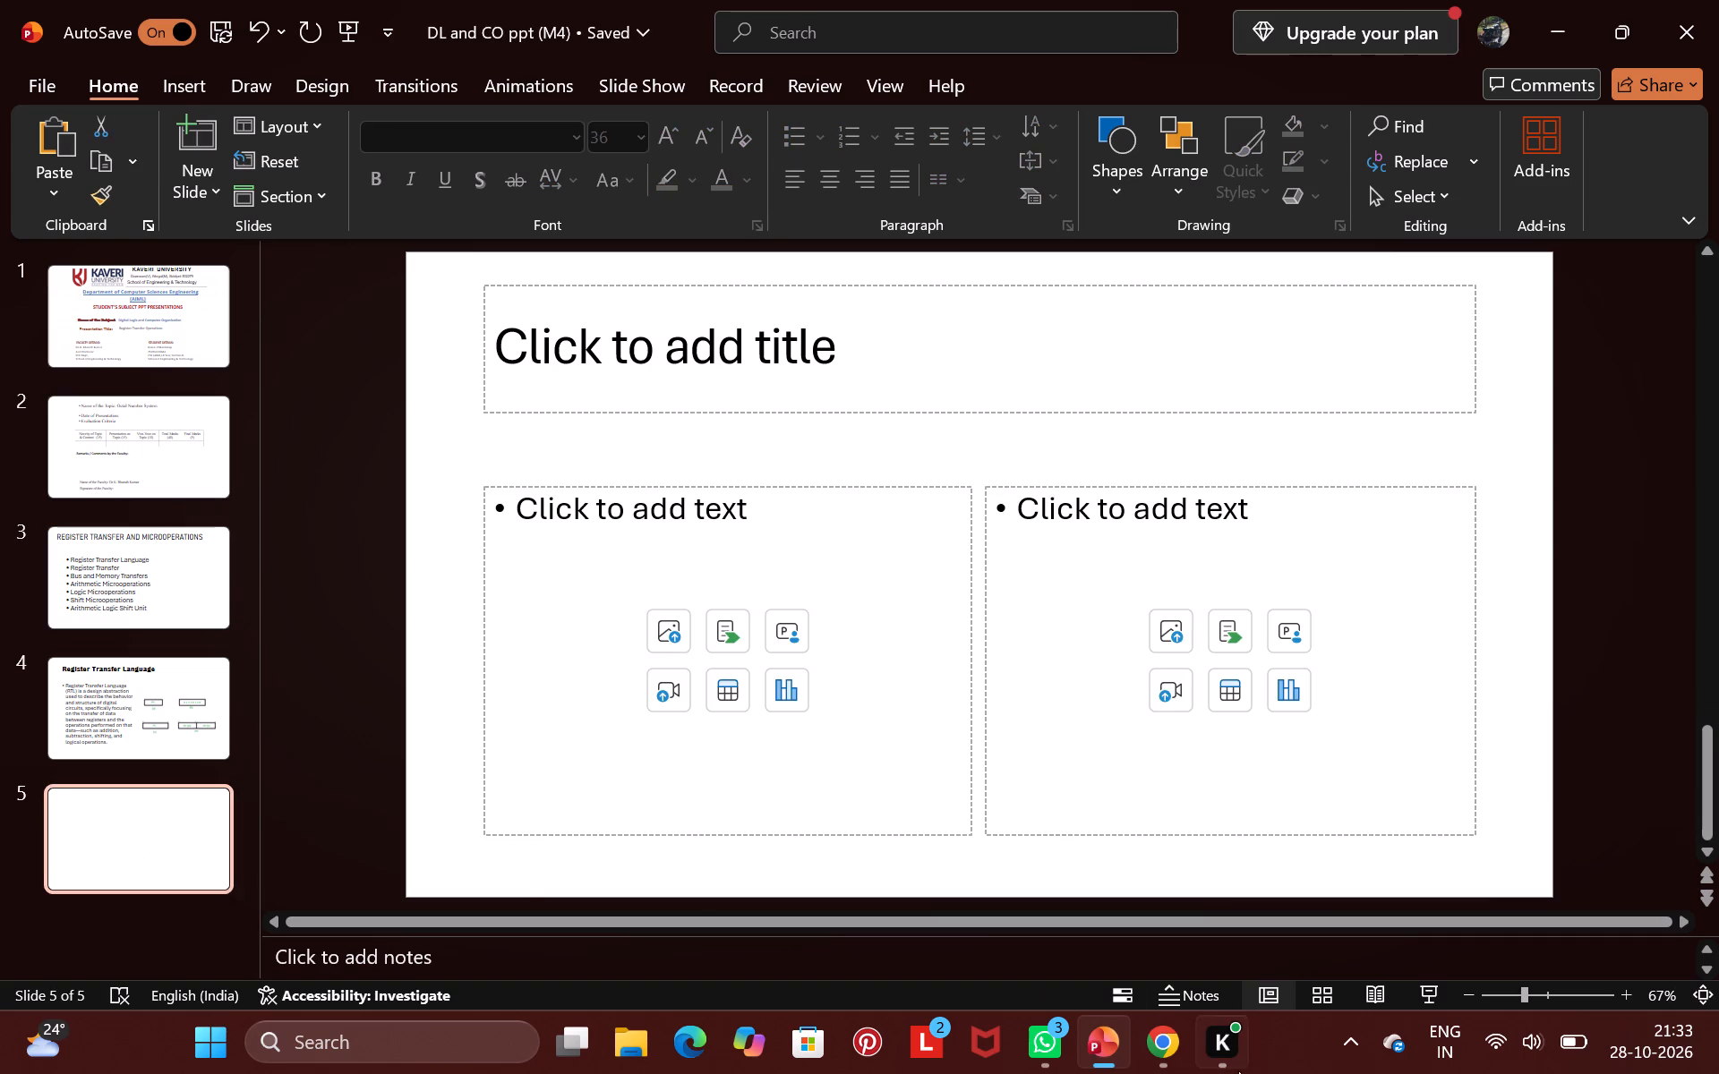
Look through the rest of the GeeksforGeeks RTL article in Chrome for material on register transfer.
left_click(1168, 1048)
scroll(964, 687, "down", 3)
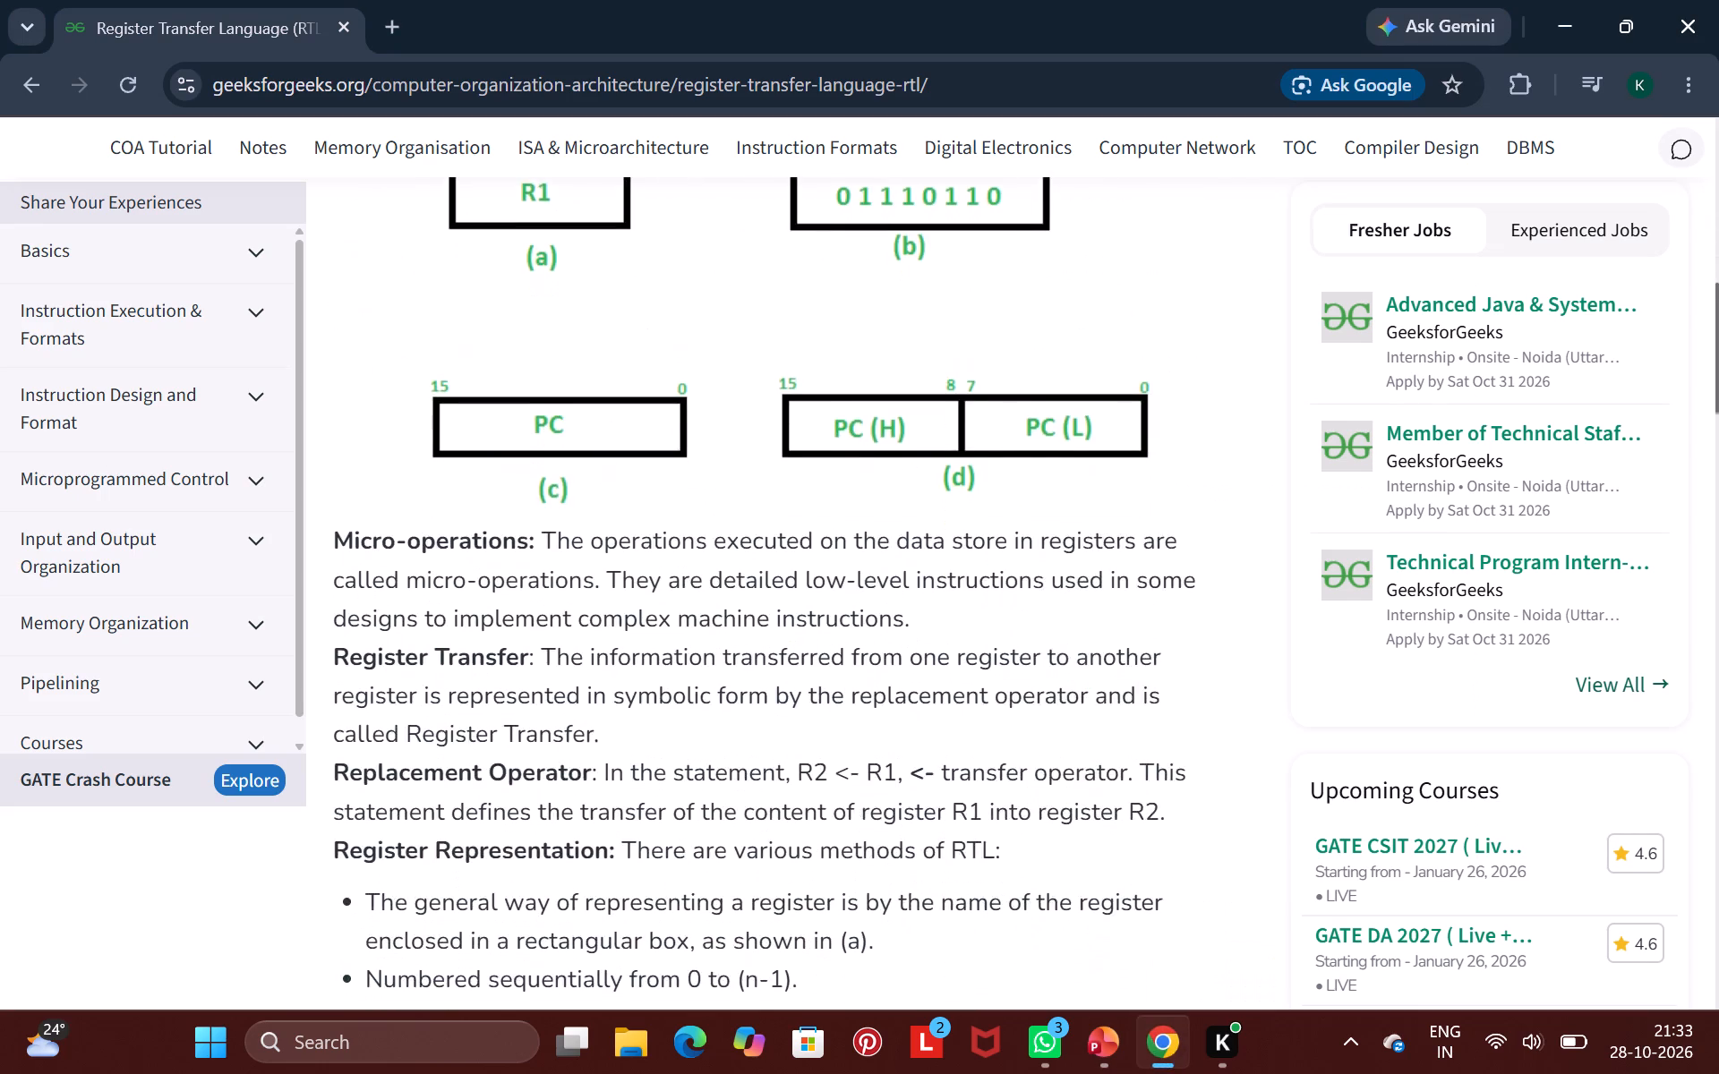
scroll(964, 687, "down", 9)
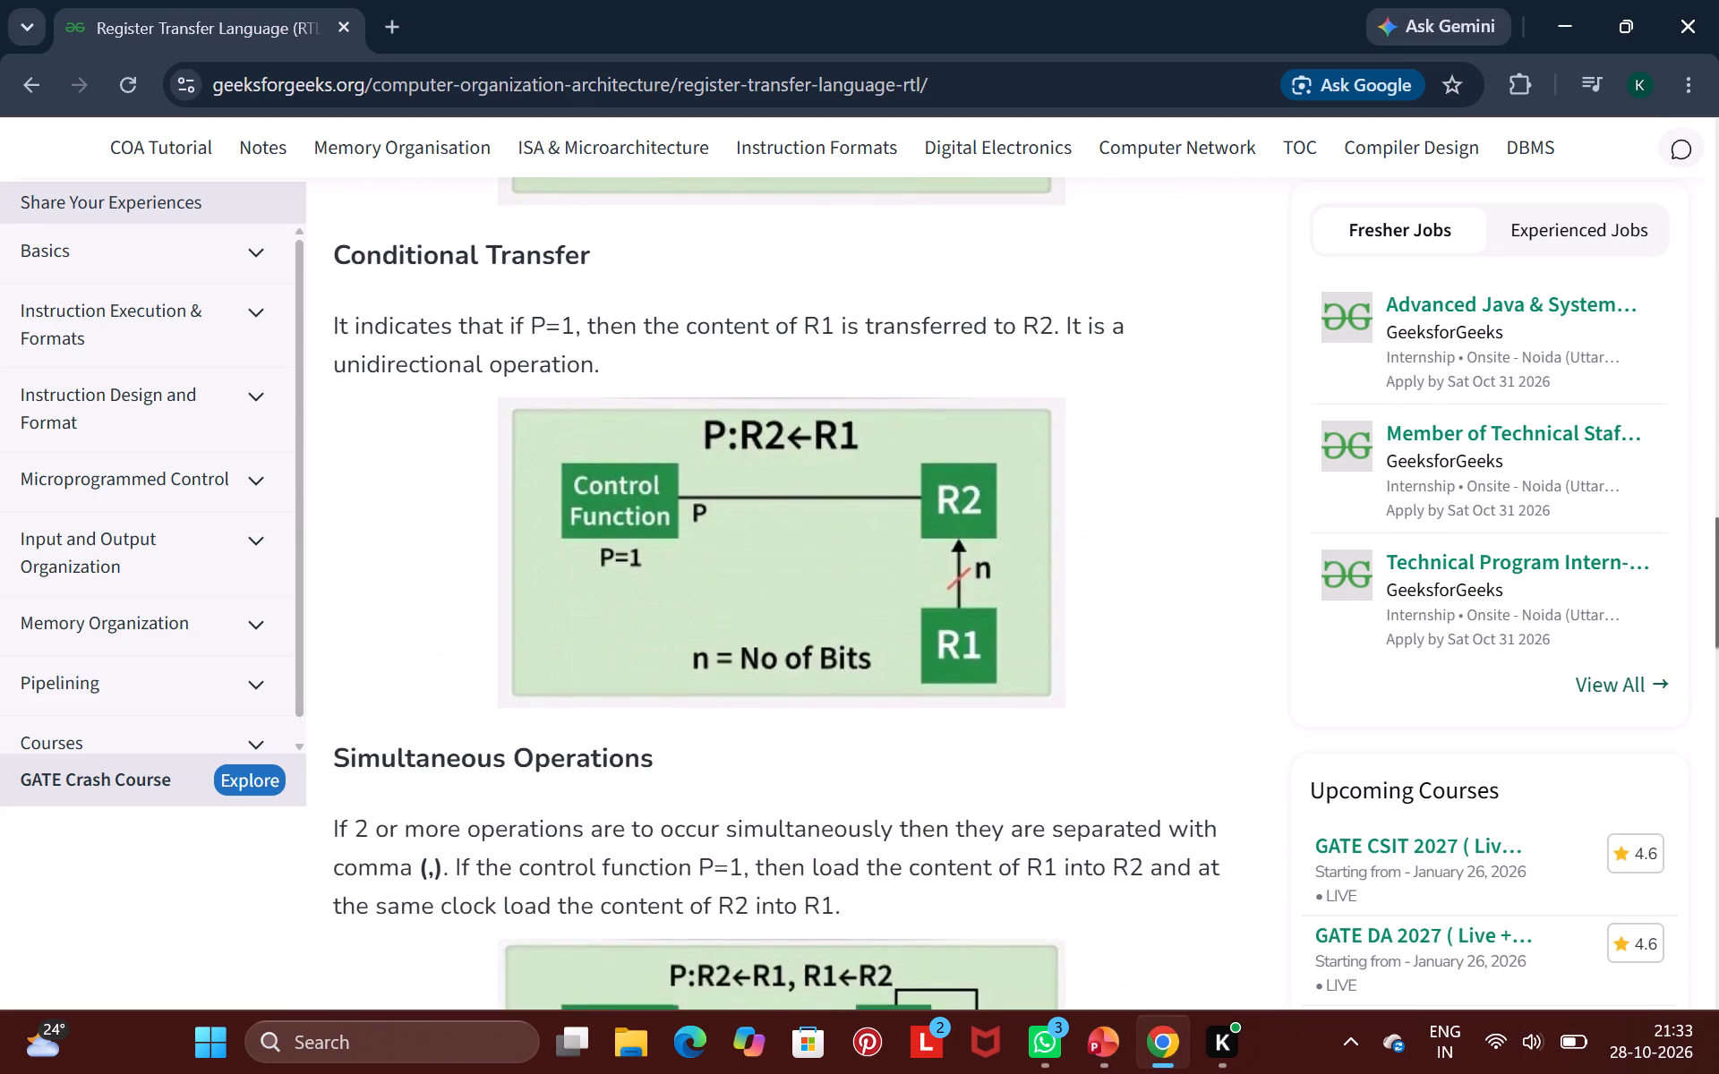
scroll(964, 687, "down", 8)
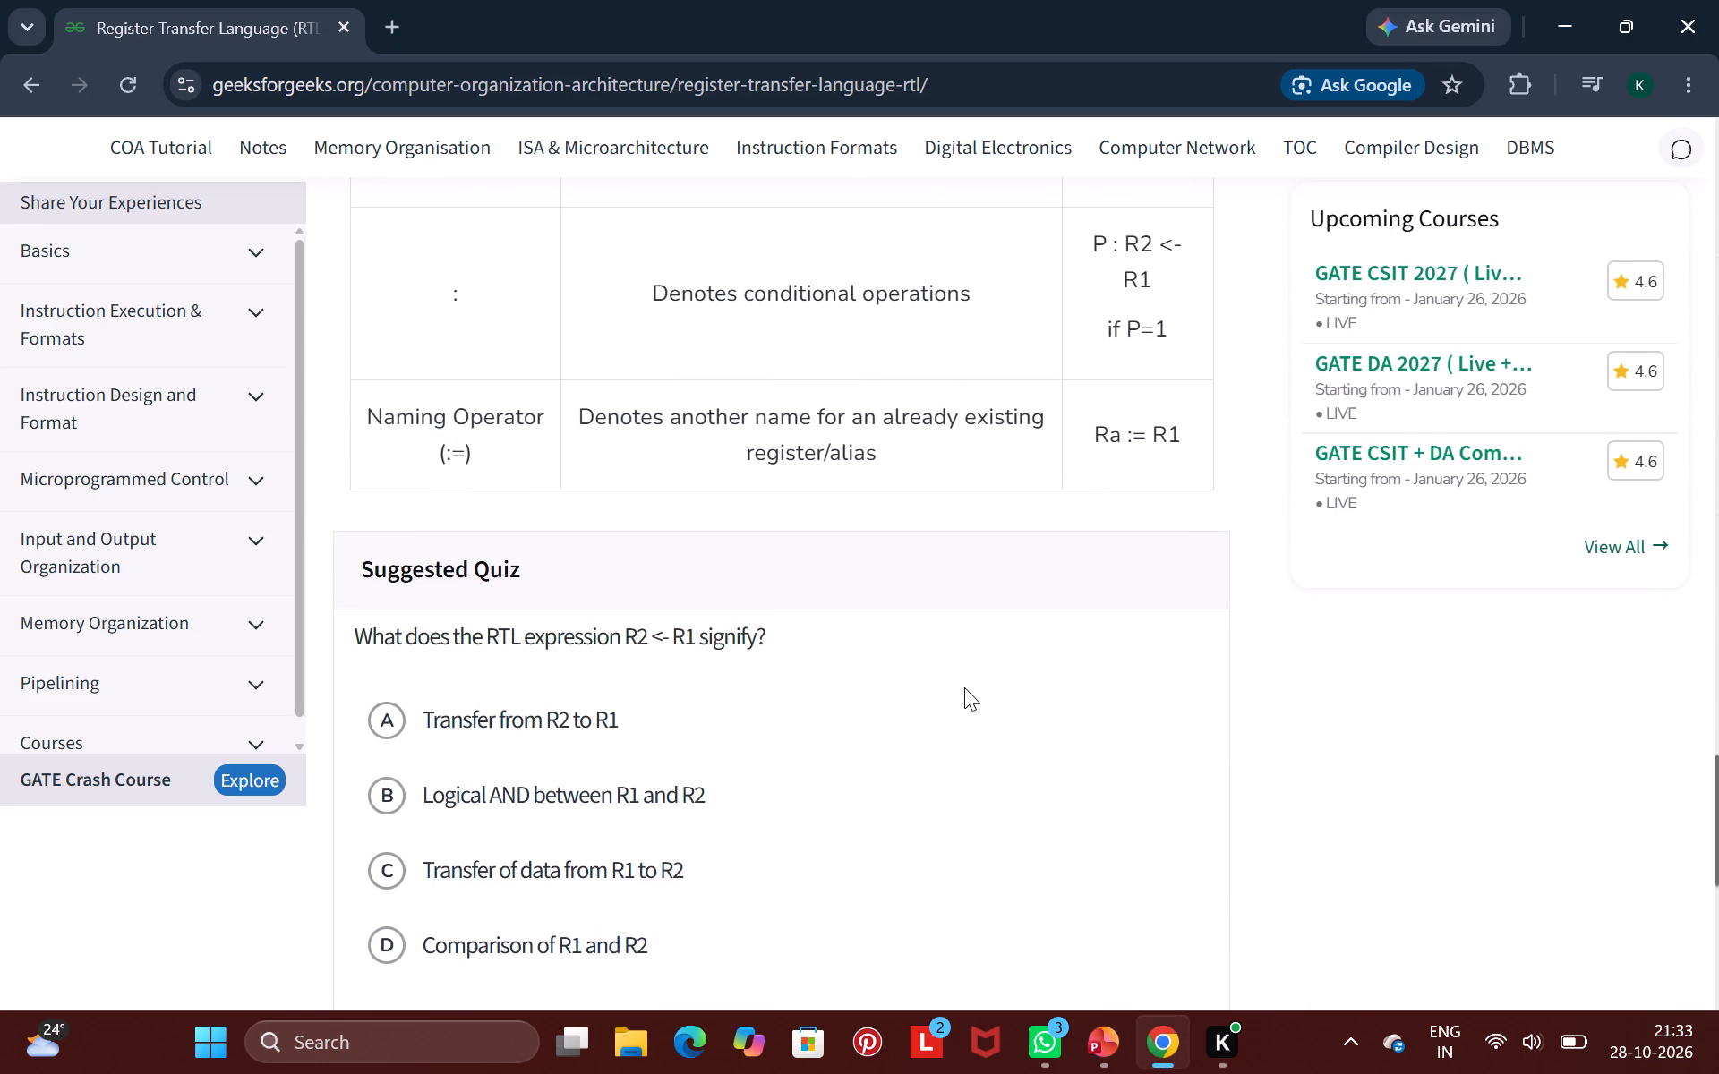
scroll(964, 687, "down", 3)
scroll(964, 687, "up", 1)
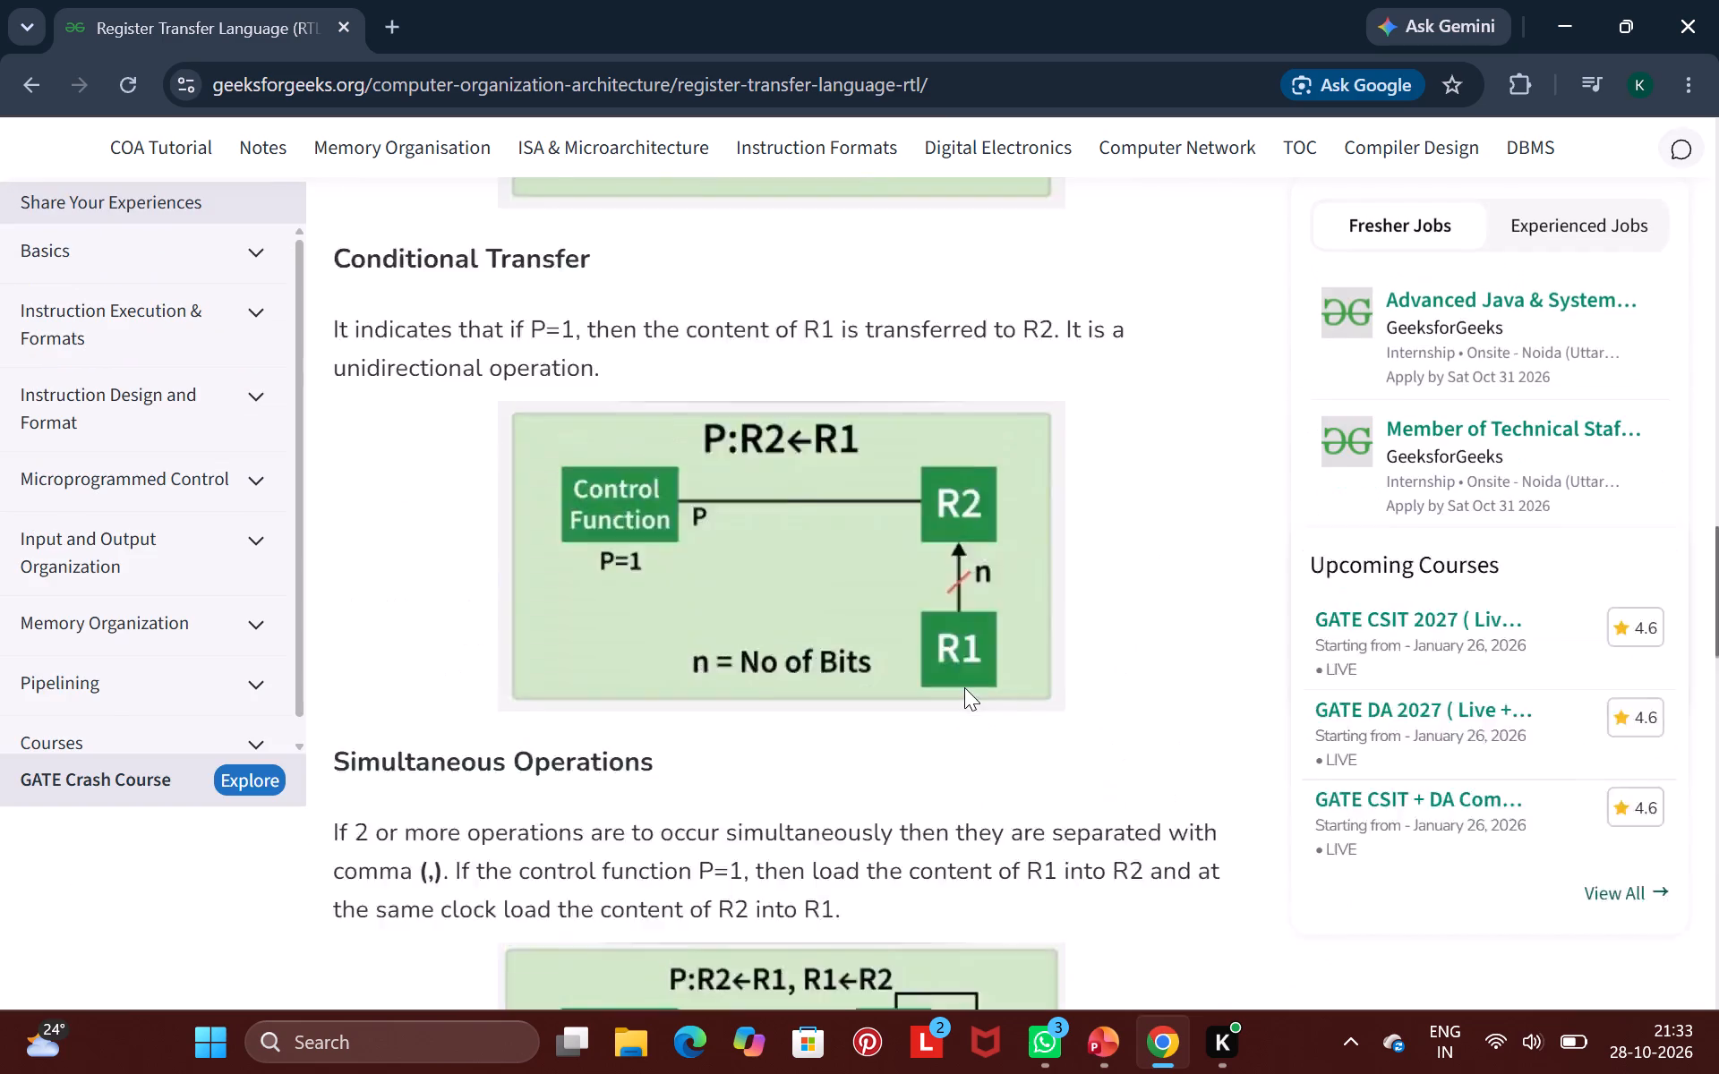
scroll(964, 687, "up", 8)
Return to the Google results and search for "Register Transfer in computer organization", reusing the copied topic text.
left_click(34, 77)
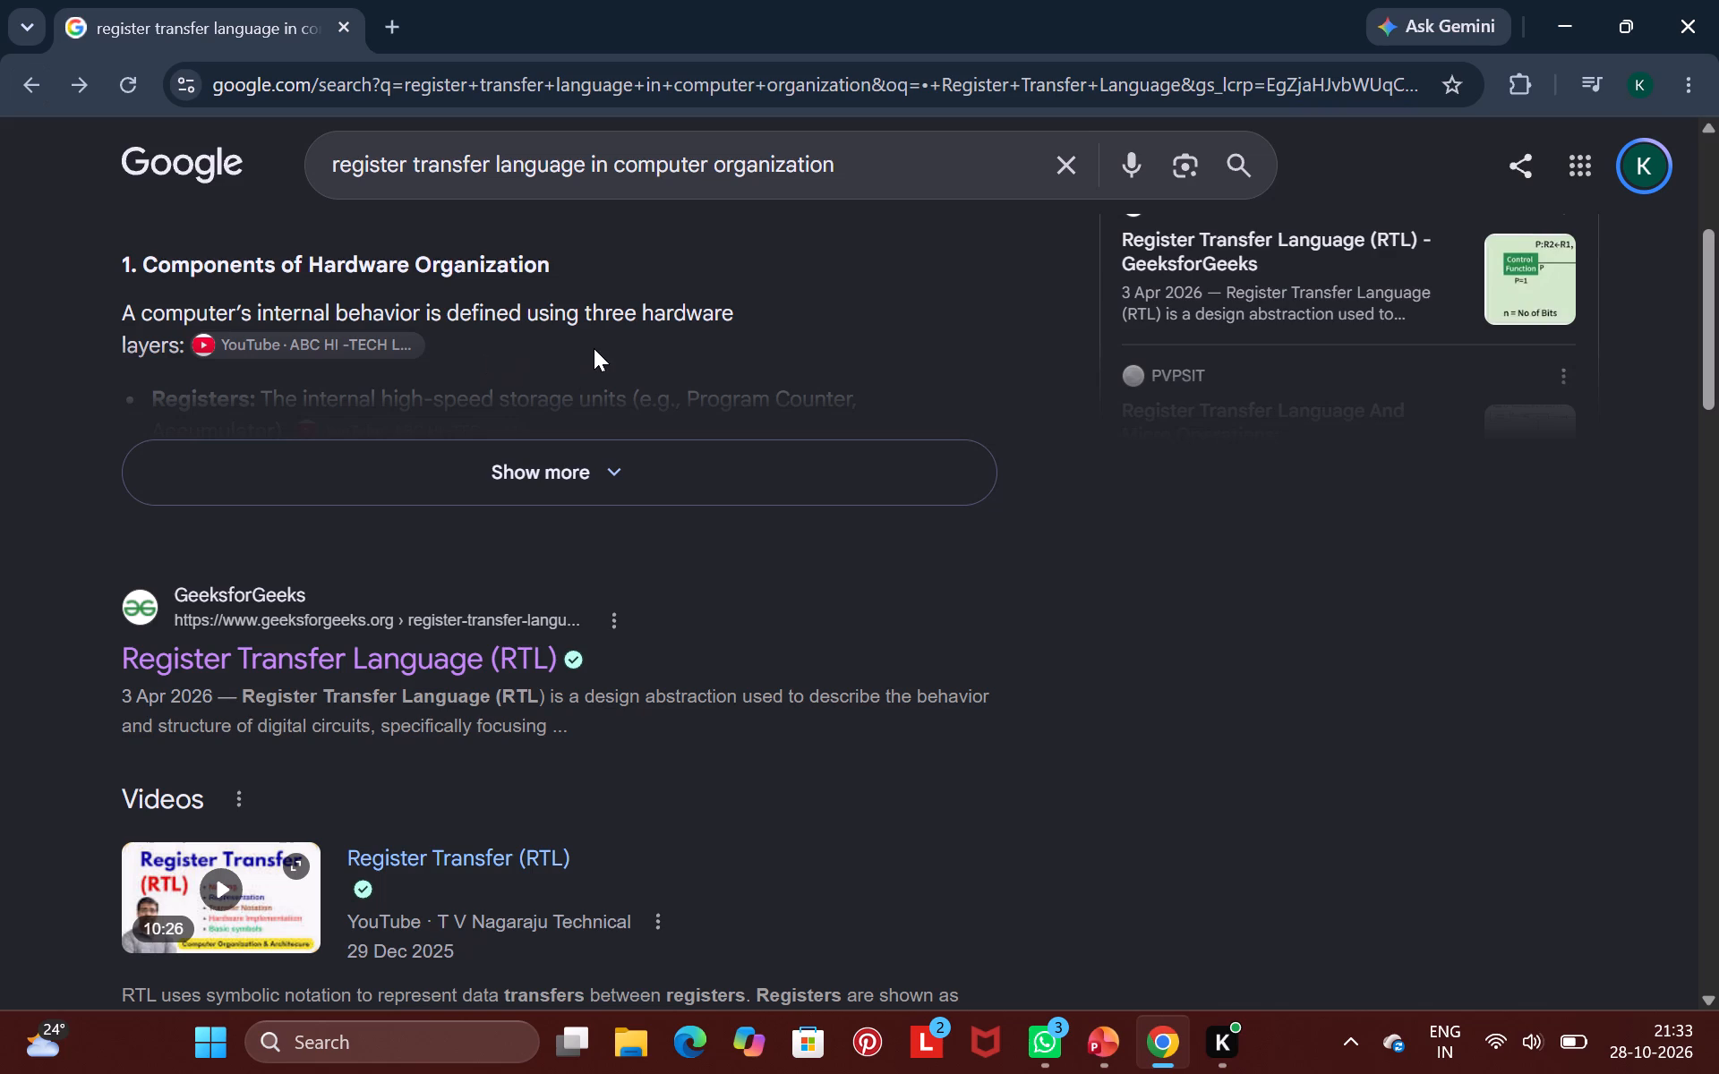
left_click(583, 162)
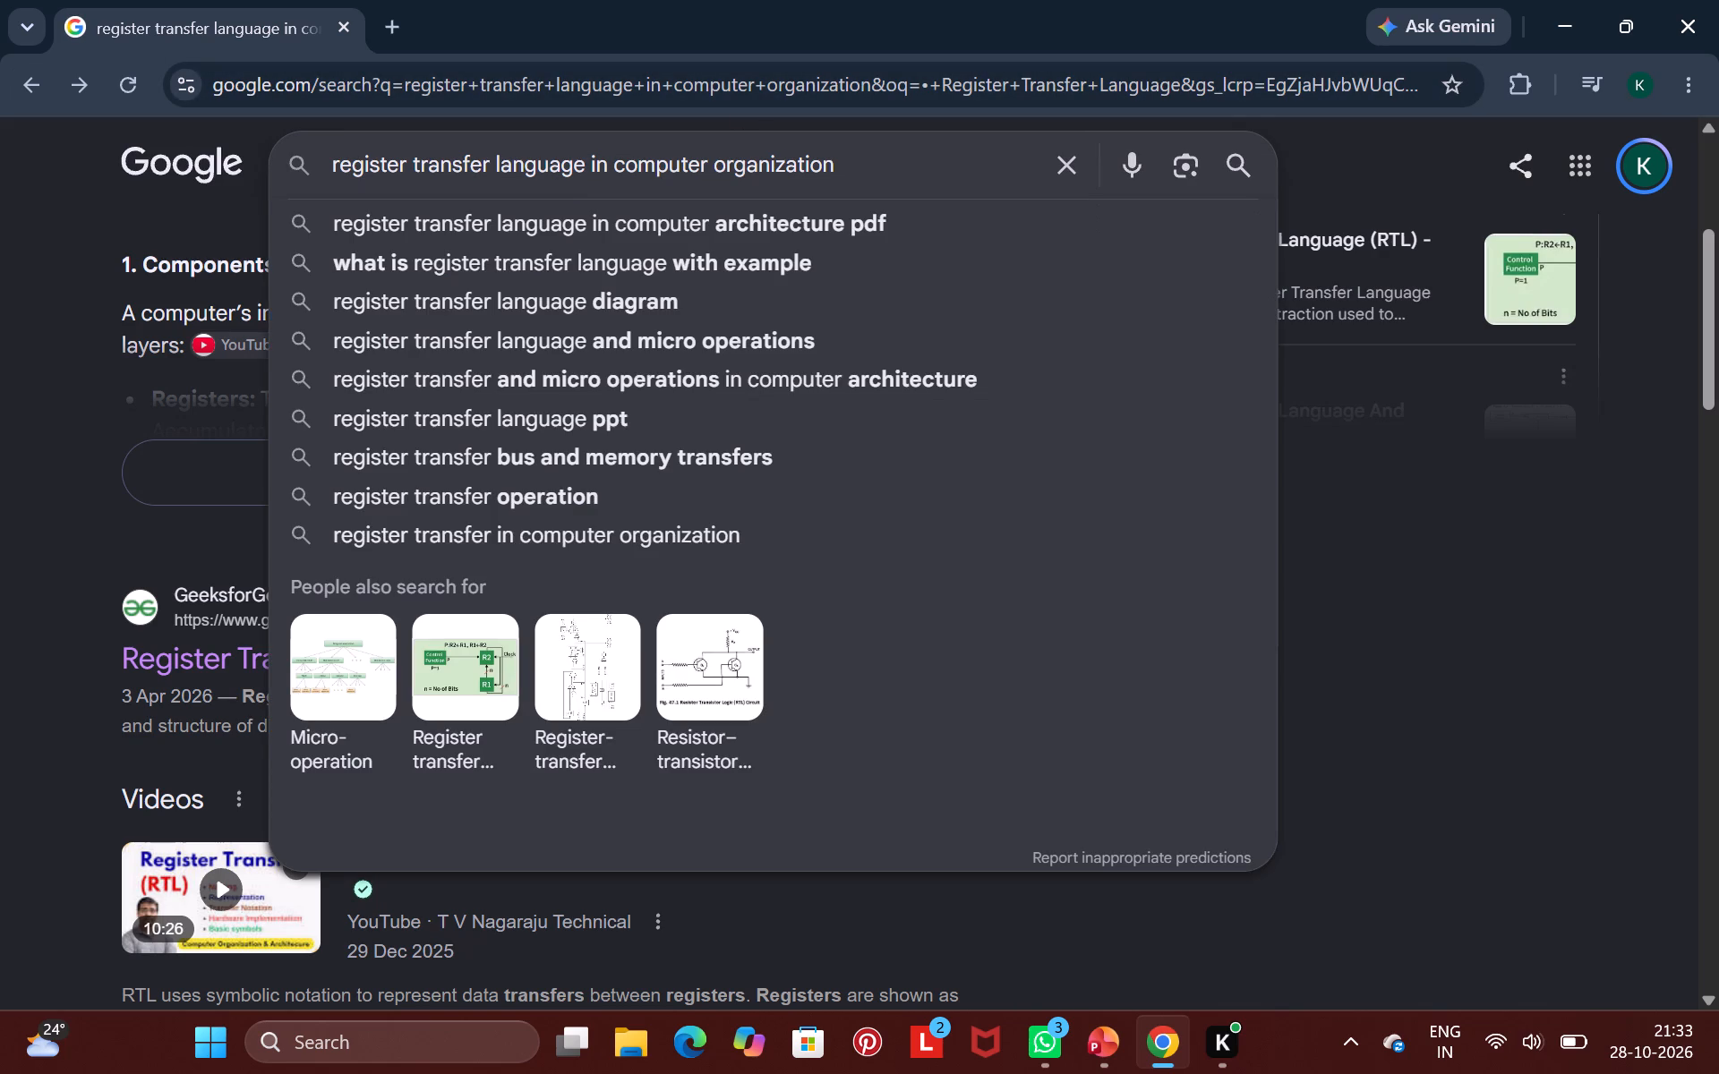
key("BackSpace")
key("BackSpace")
key("BackSpace")
key("BackSpace")
key("BackSpace")
key("BackSpace")
key("BackSpace")
key("BackSpace")
key("BackSpace")
key("BackSpace")
key("BackSpace")
key("BackSpace")
key("BackSpace")
key("BackSpace")
key("BackSpace")
key("BackSpace")
key("BackSpace")
key("BackSpace")
key("BackSpace")
key("BackSpace")
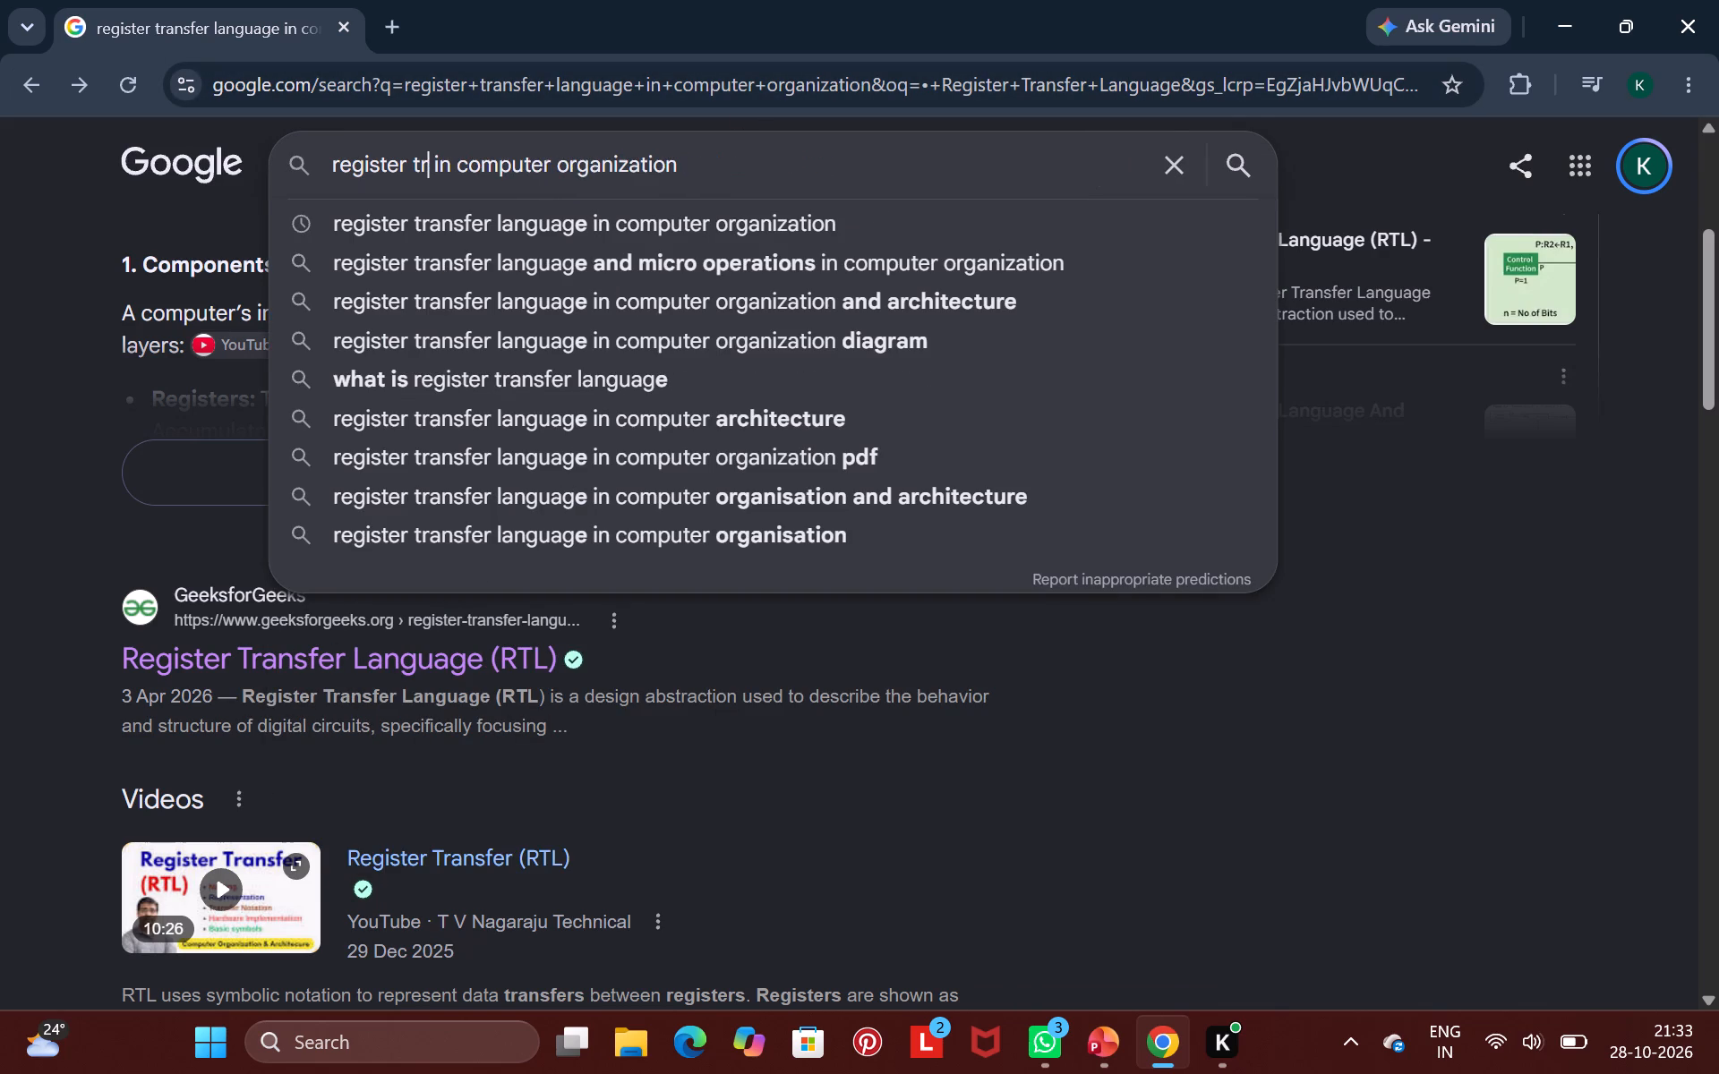
key("ctrl+v")
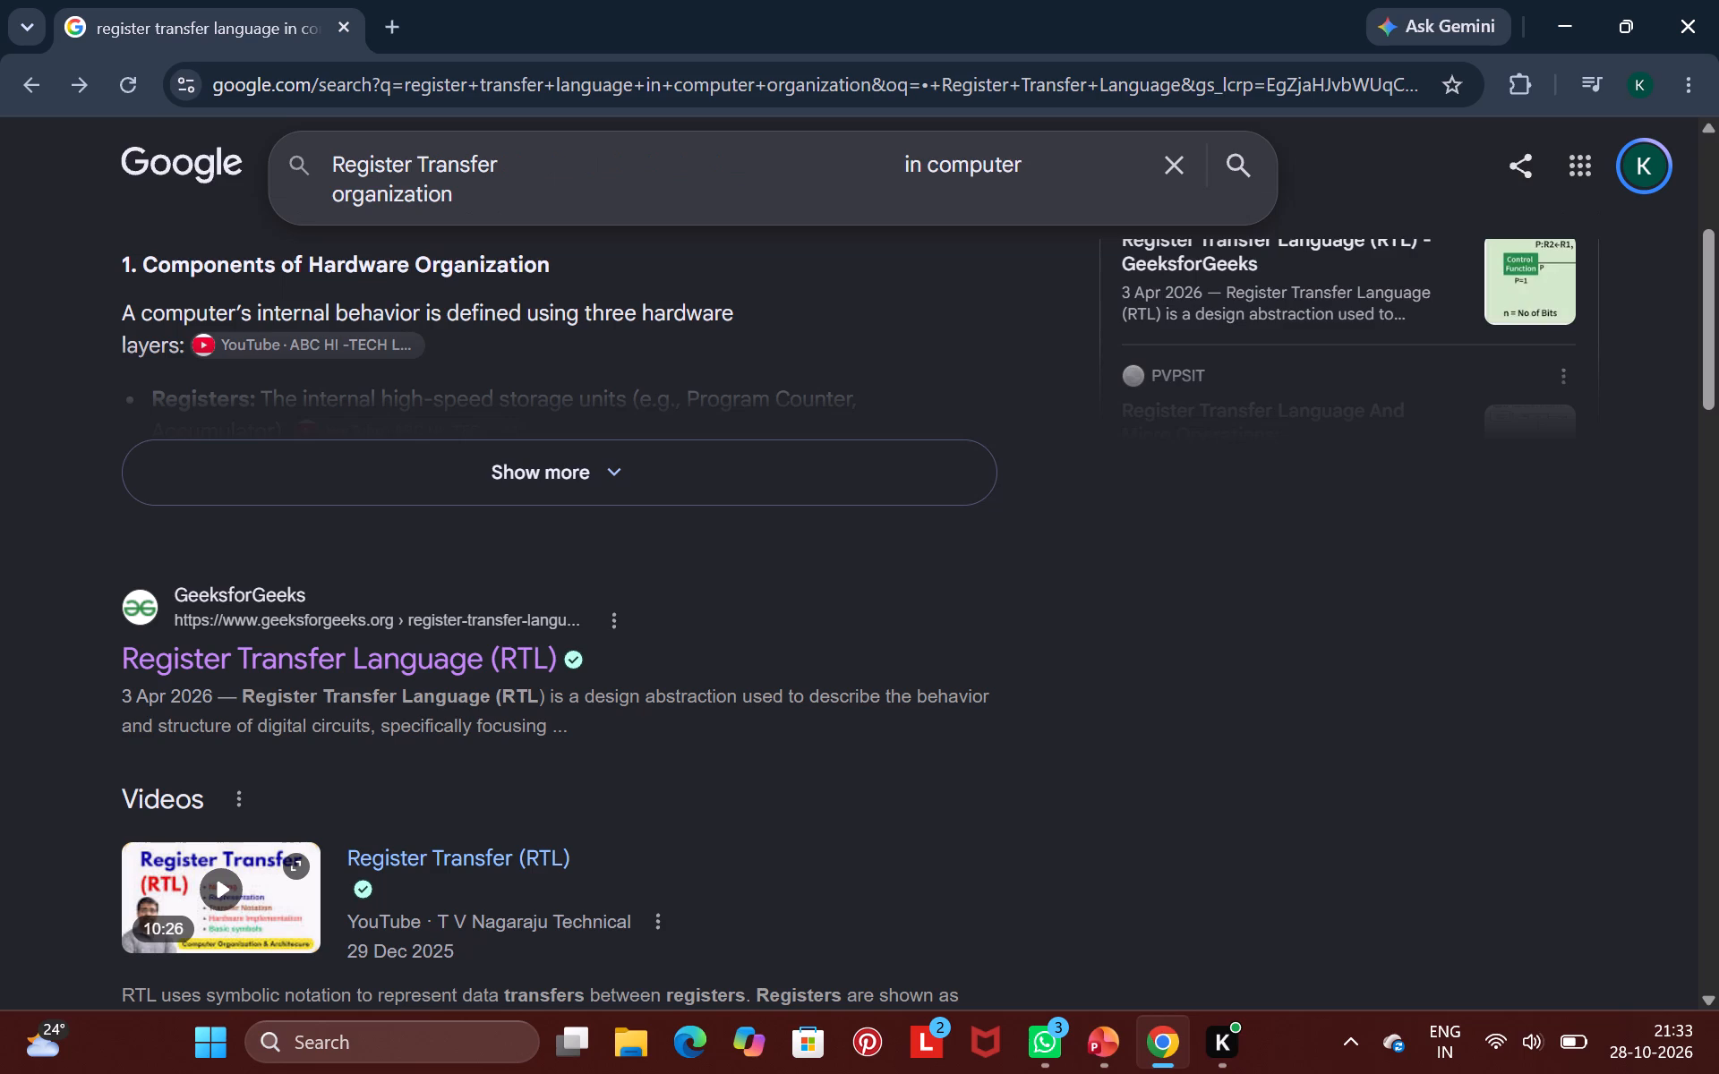
key("BackSpace")
key("BackSpace")
key("BackSpace")
key("BackSpace")
key("BackSpace")
key("BackSpace")
key("BackSpace")
key("BackSpace")
key("BackSpace")
key("BackSpace")
key("BackSpace")
key("BackSpace")
key("BackSpace")
key("BackSpace")
key("BackSpace")
key("BackSpace")
key("BackSpace")
key("BackSpace")
key("BackSpace")
key("BackSpace")
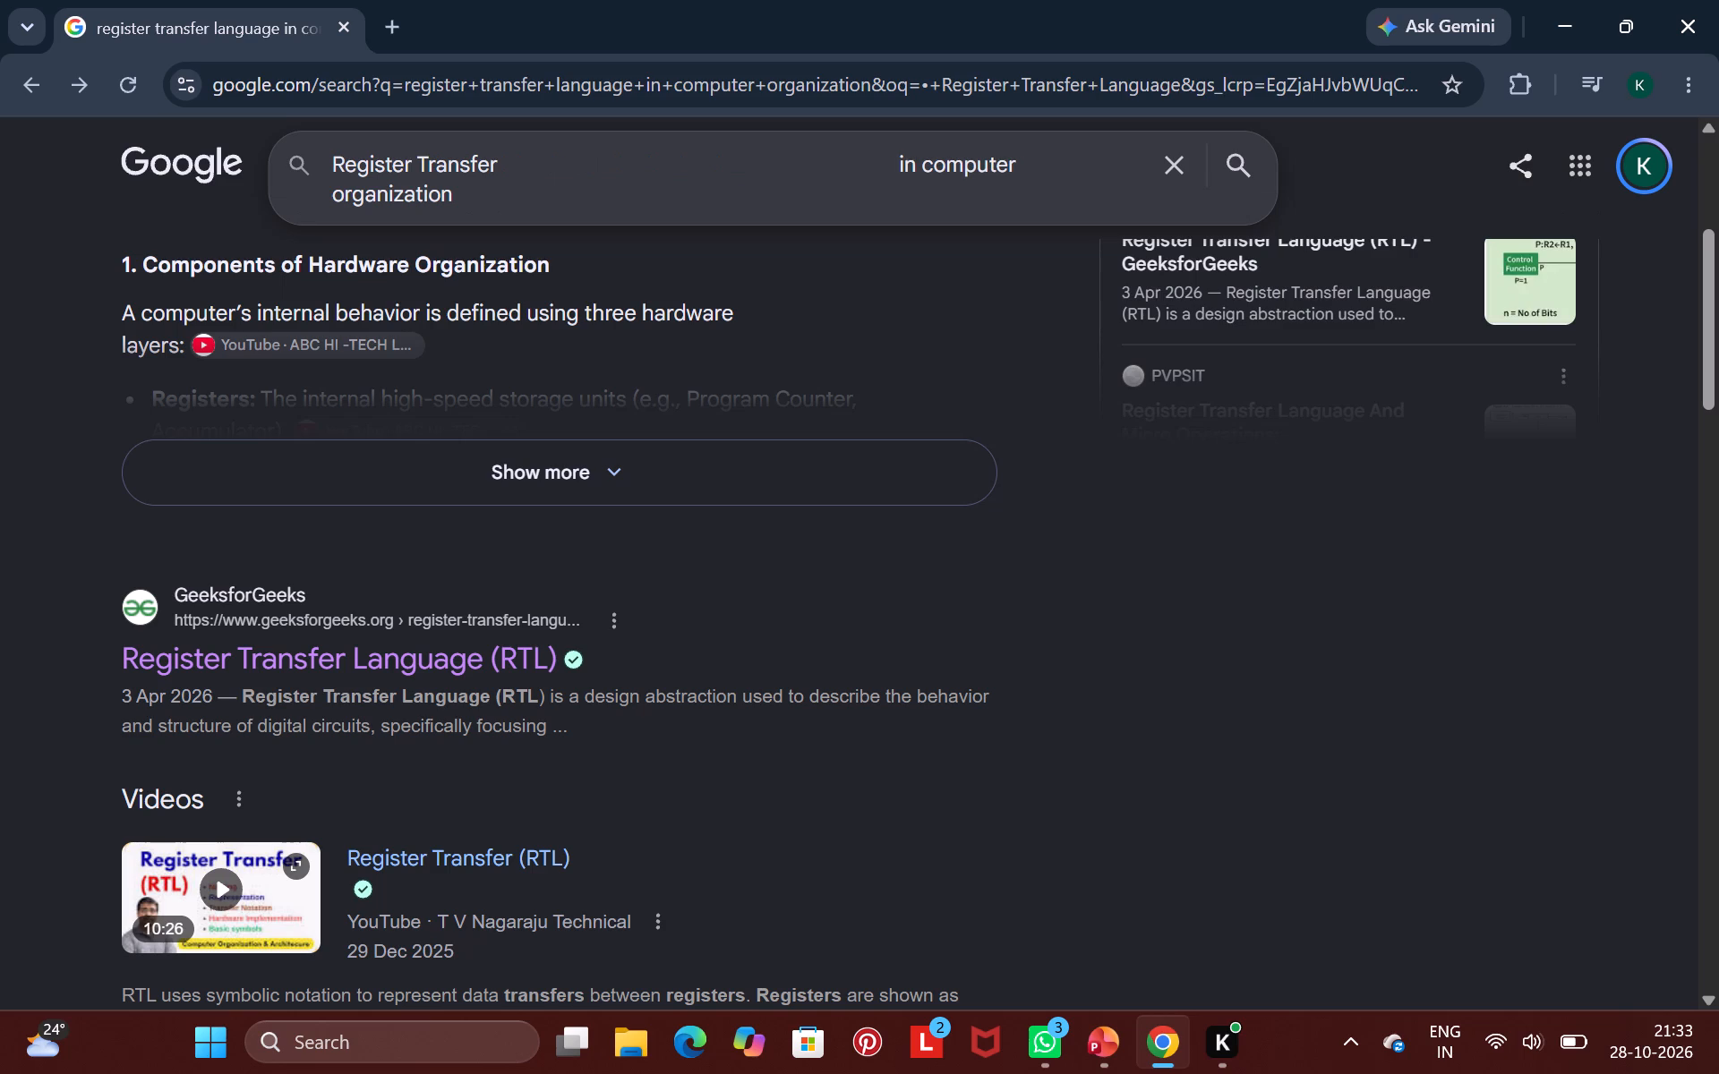
key("BackSpace")
key("BackSpace")
key("BackSpace")
key("BackSpace")
key("BackSpace")
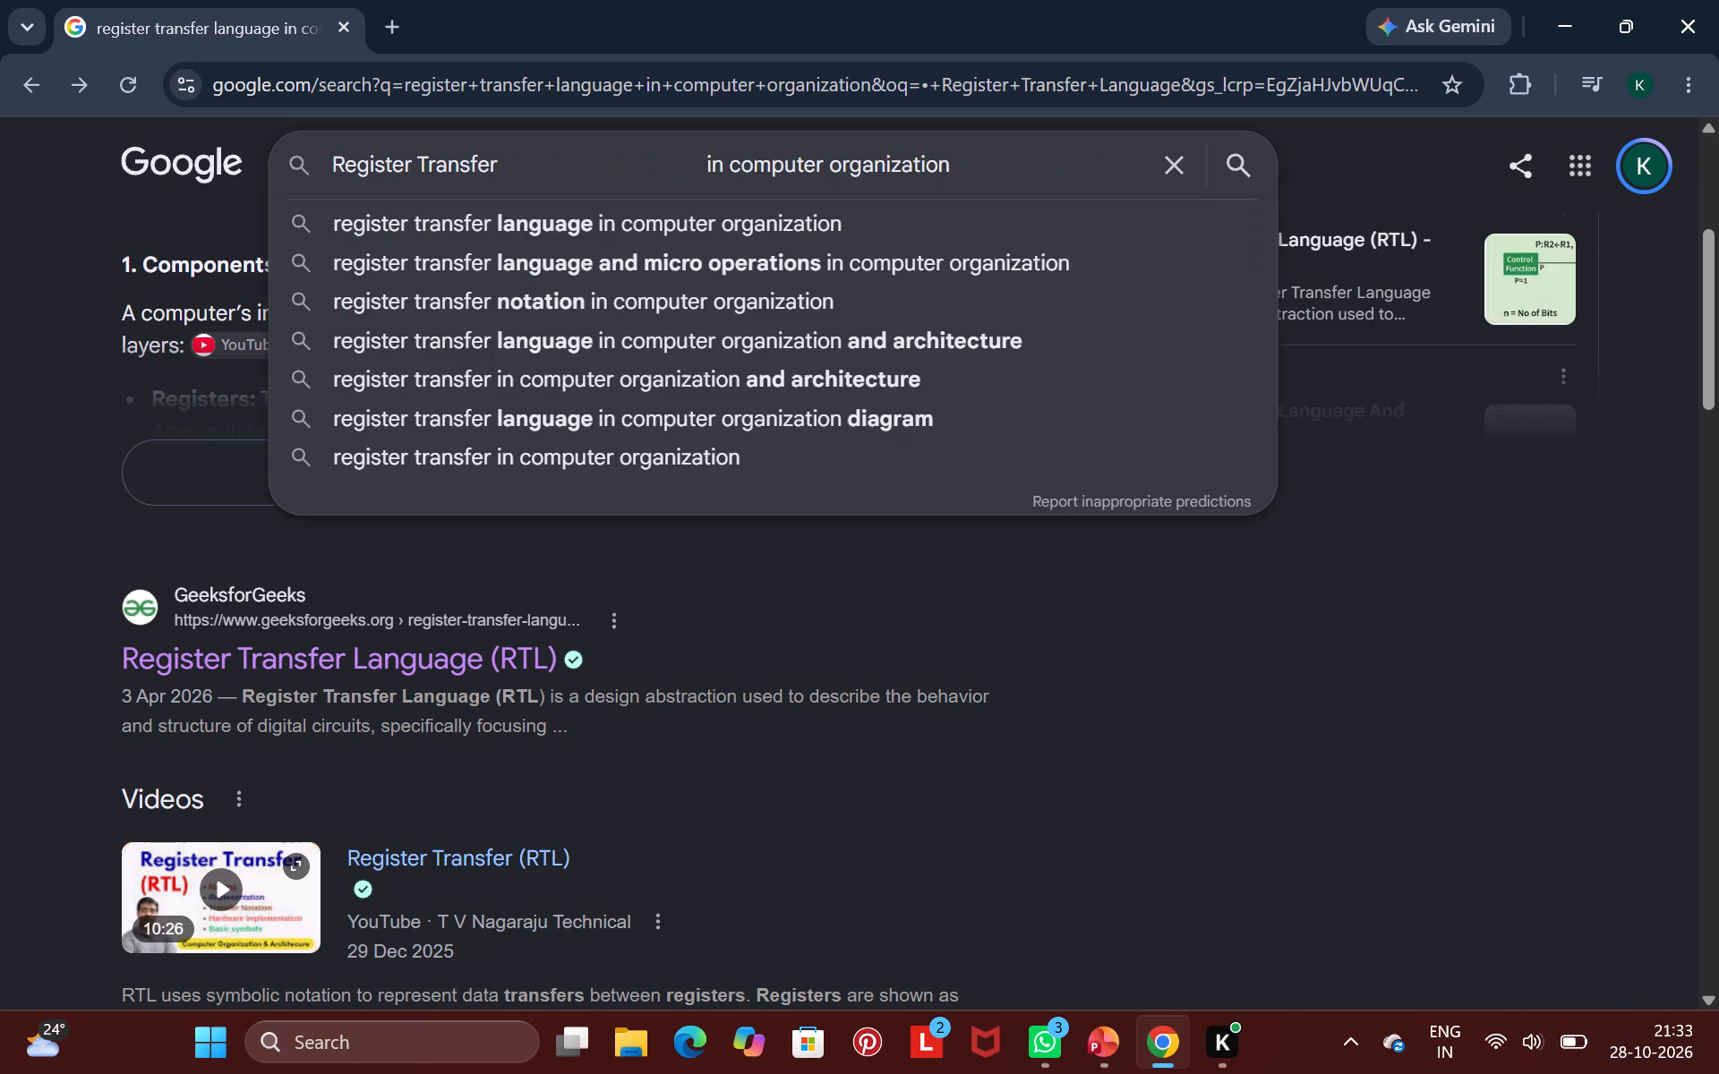
key("BackSpace")
key("BackSpace")
key("BackSpace")
key("BackSpace")
key("BackSpace")
key("BackSpace")
key("BackSpace")
key("BackSpace")
key("BackSpace")
key("BackSpace")
key("BackSpace")
key("BackSpace")
key("BackSpace")
key("BackSpace")
key("BackSpace")
key("BackSpace")
key("BackSpace")
key("BackSpace")
key("BackSpace")
key("BackSpace")
key("BackSpace")
key("BackSpace")
key("BackSpace")
key("BackSpace")
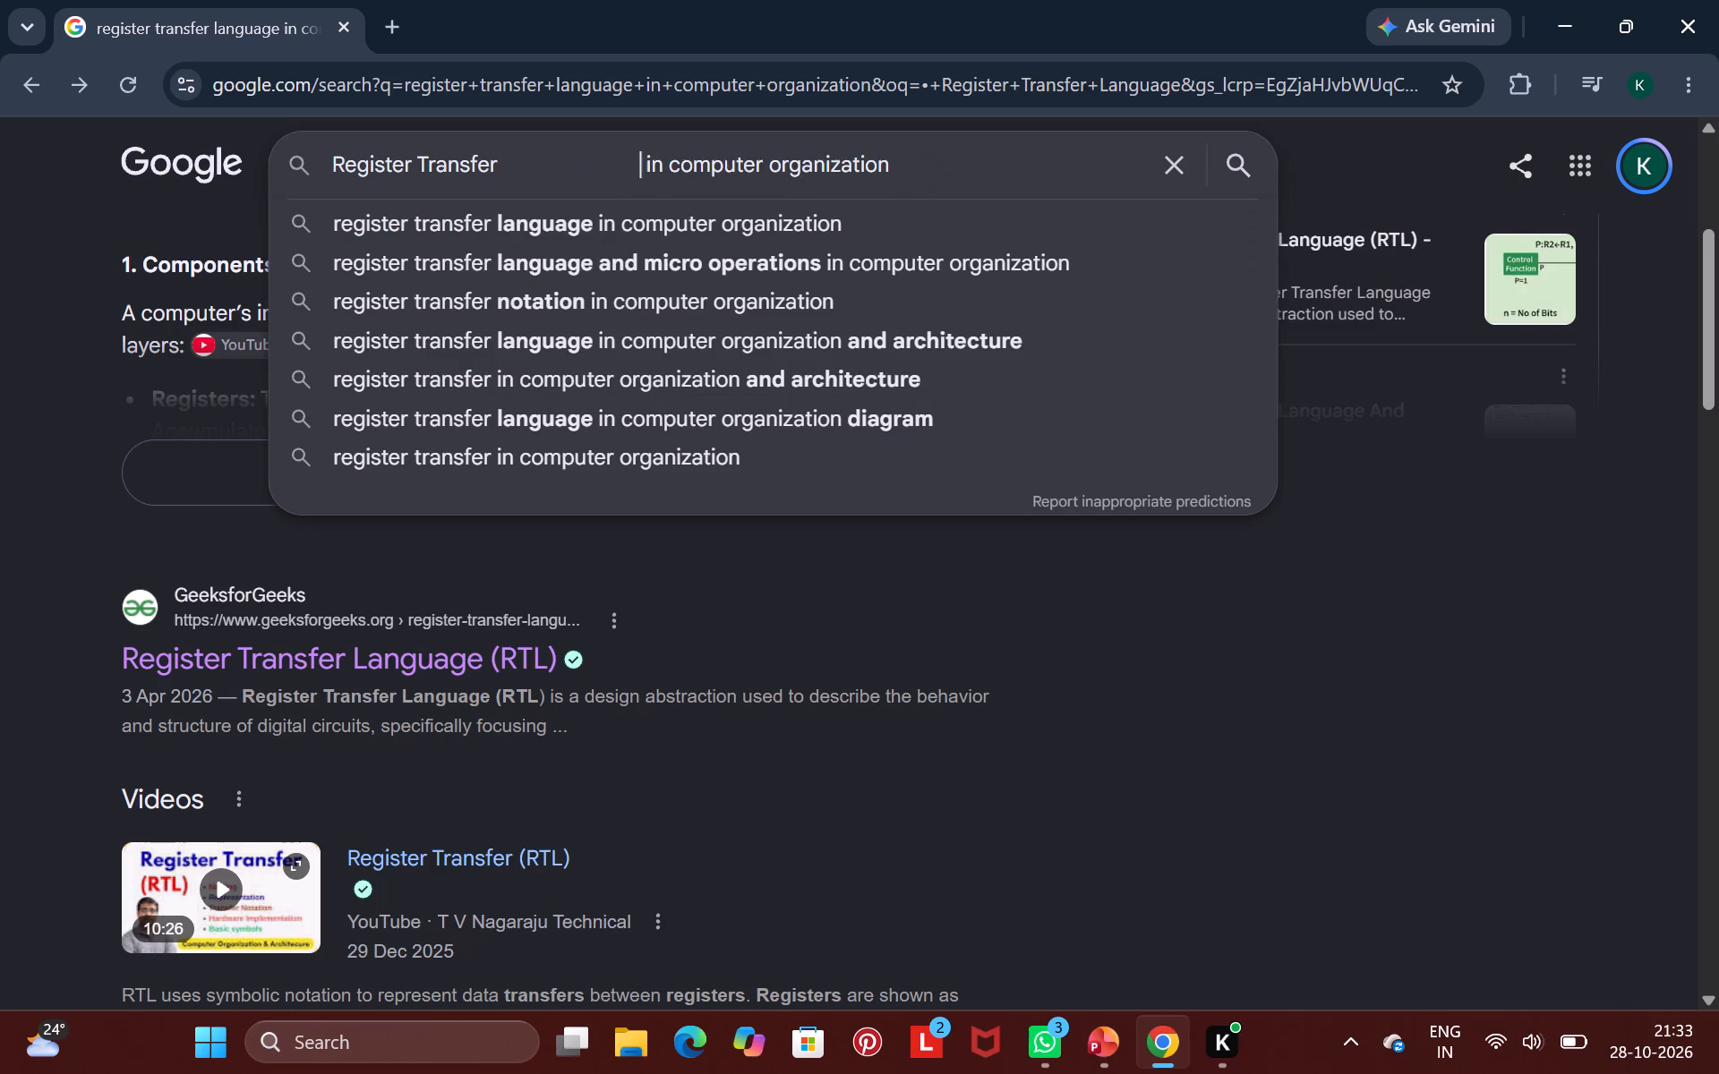
key("BackSpace")
key("BackSpace")
key("BackSpace")
key("BackSpace")
key("BackSpace")
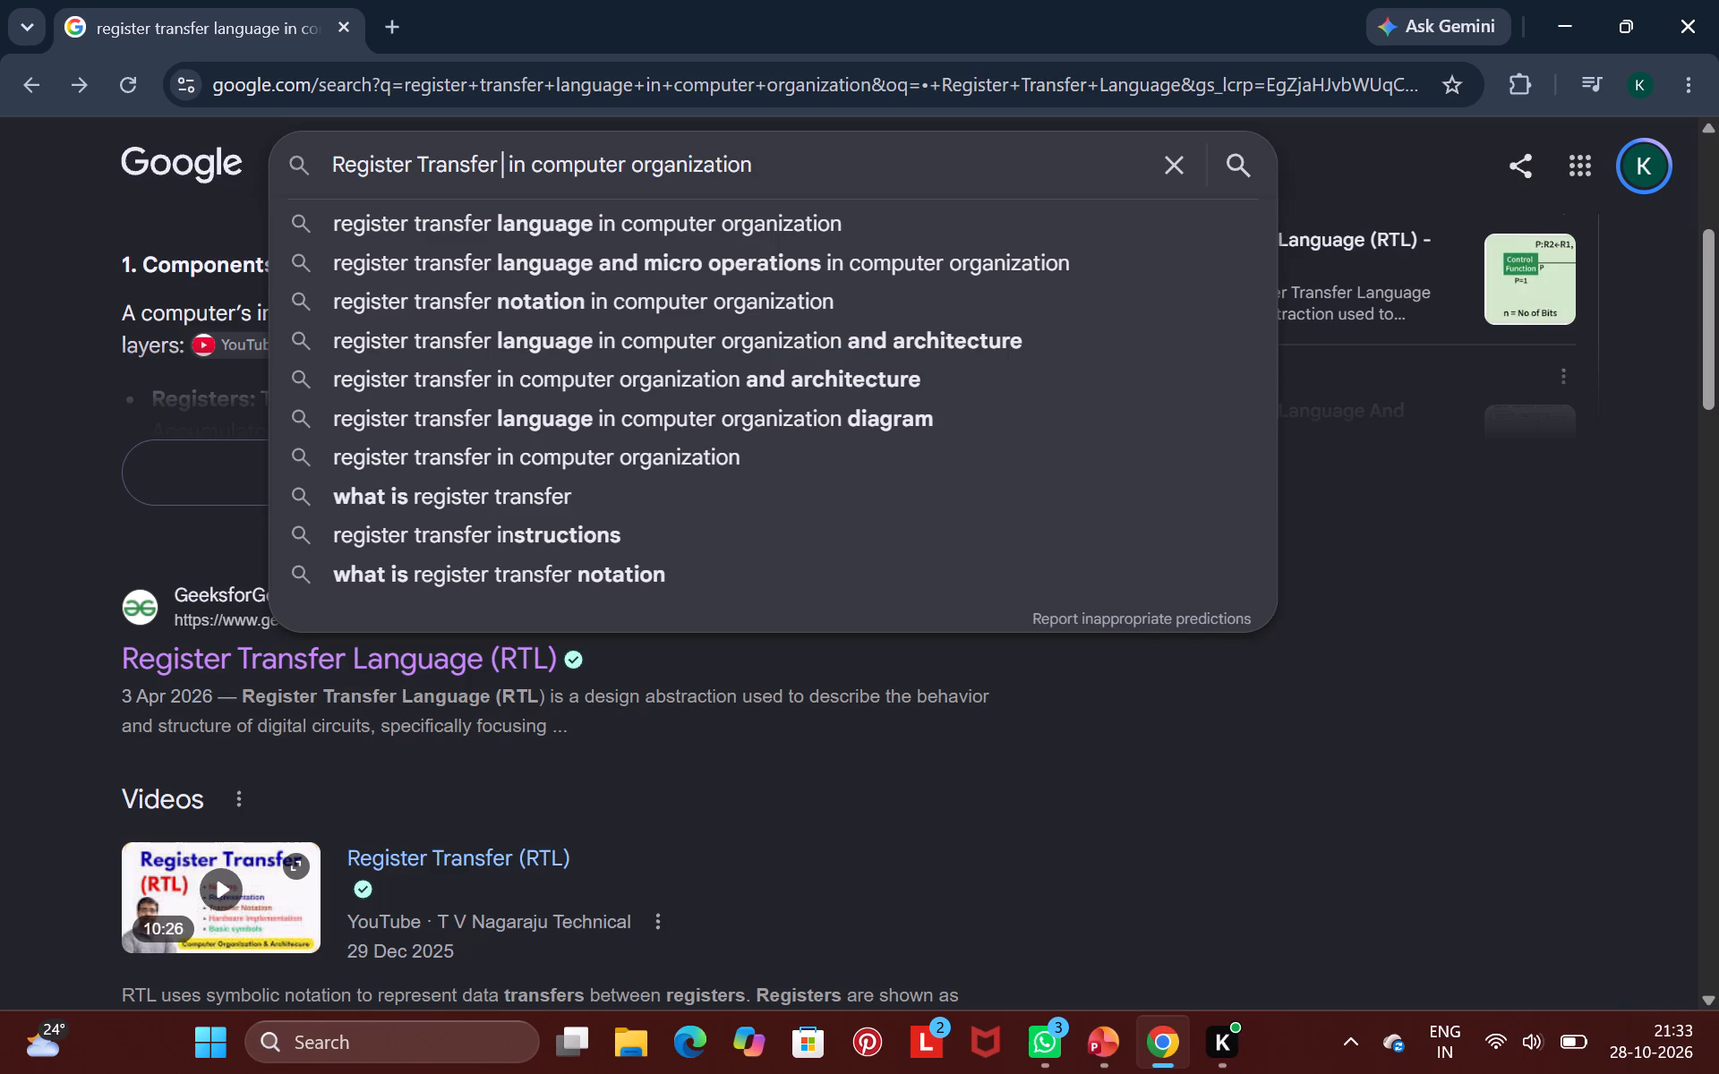
key("Return")
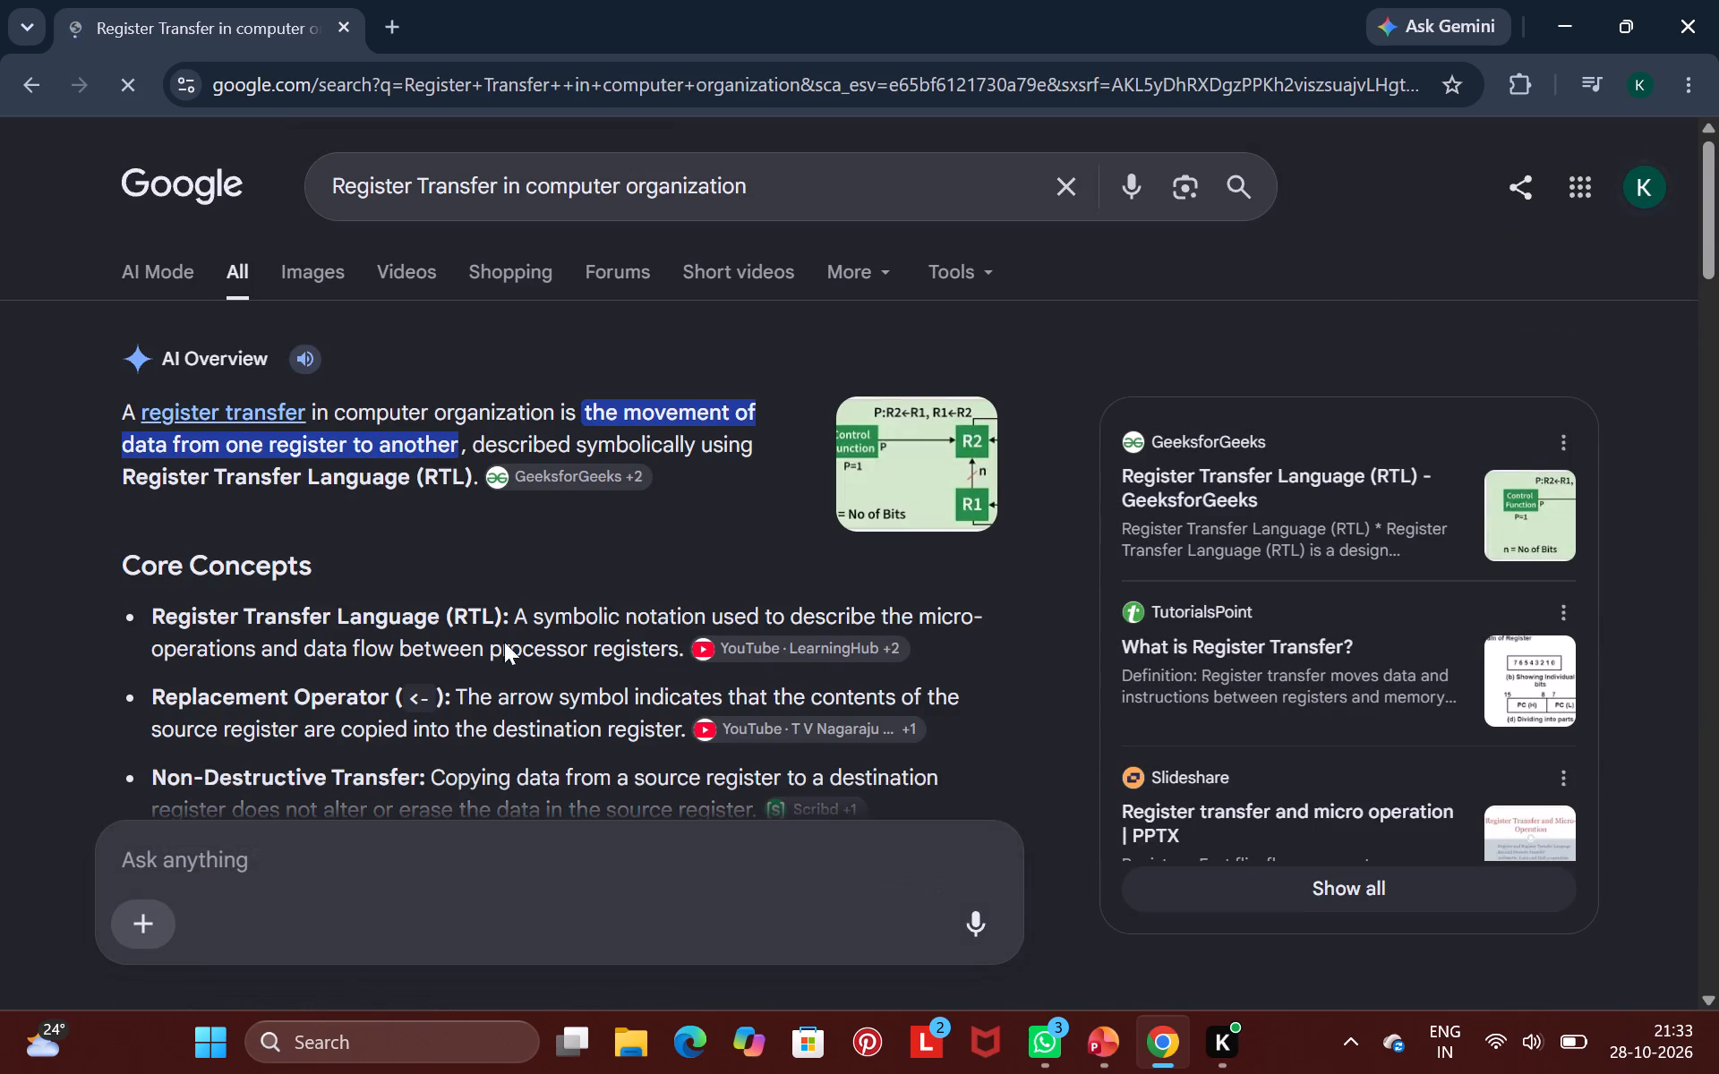
Open the TutorialsPoint article "What is Register Transfer?" from the search results.
scroll(506, 658, "down", 5)
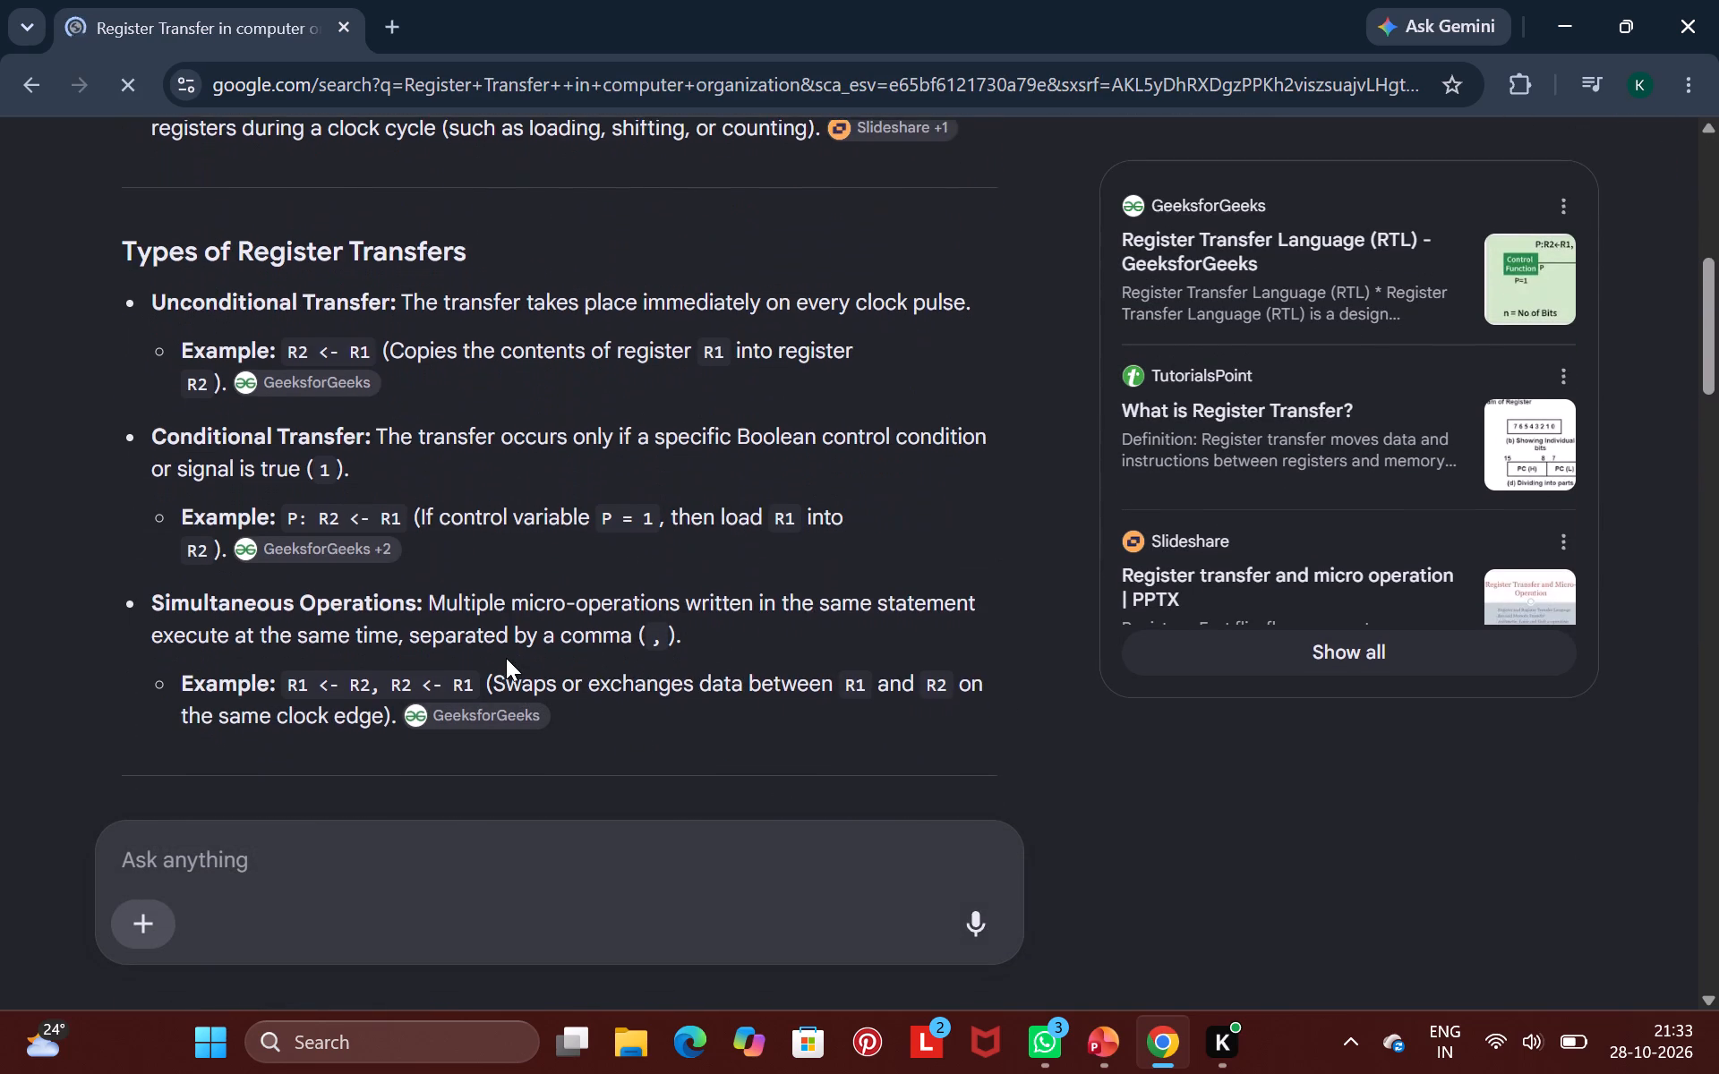
scroll(506, 658, "down", 3)
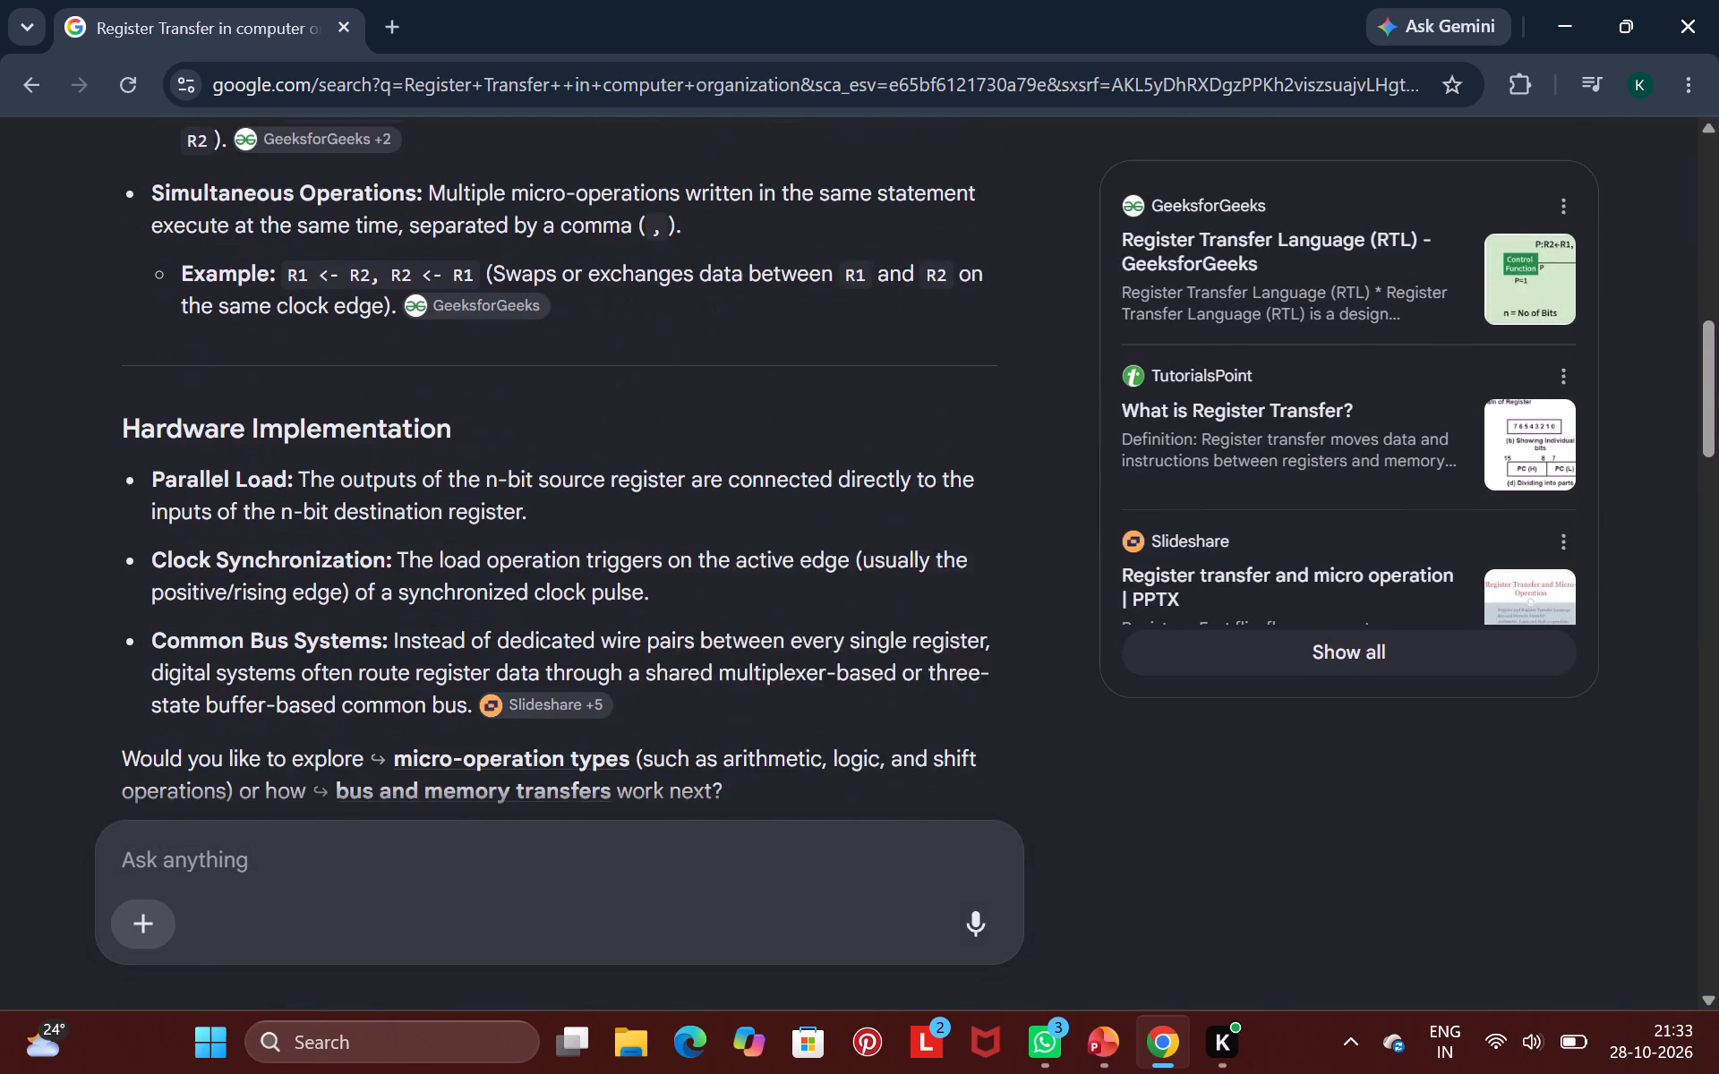
scroll(506, 658, "down", 5)
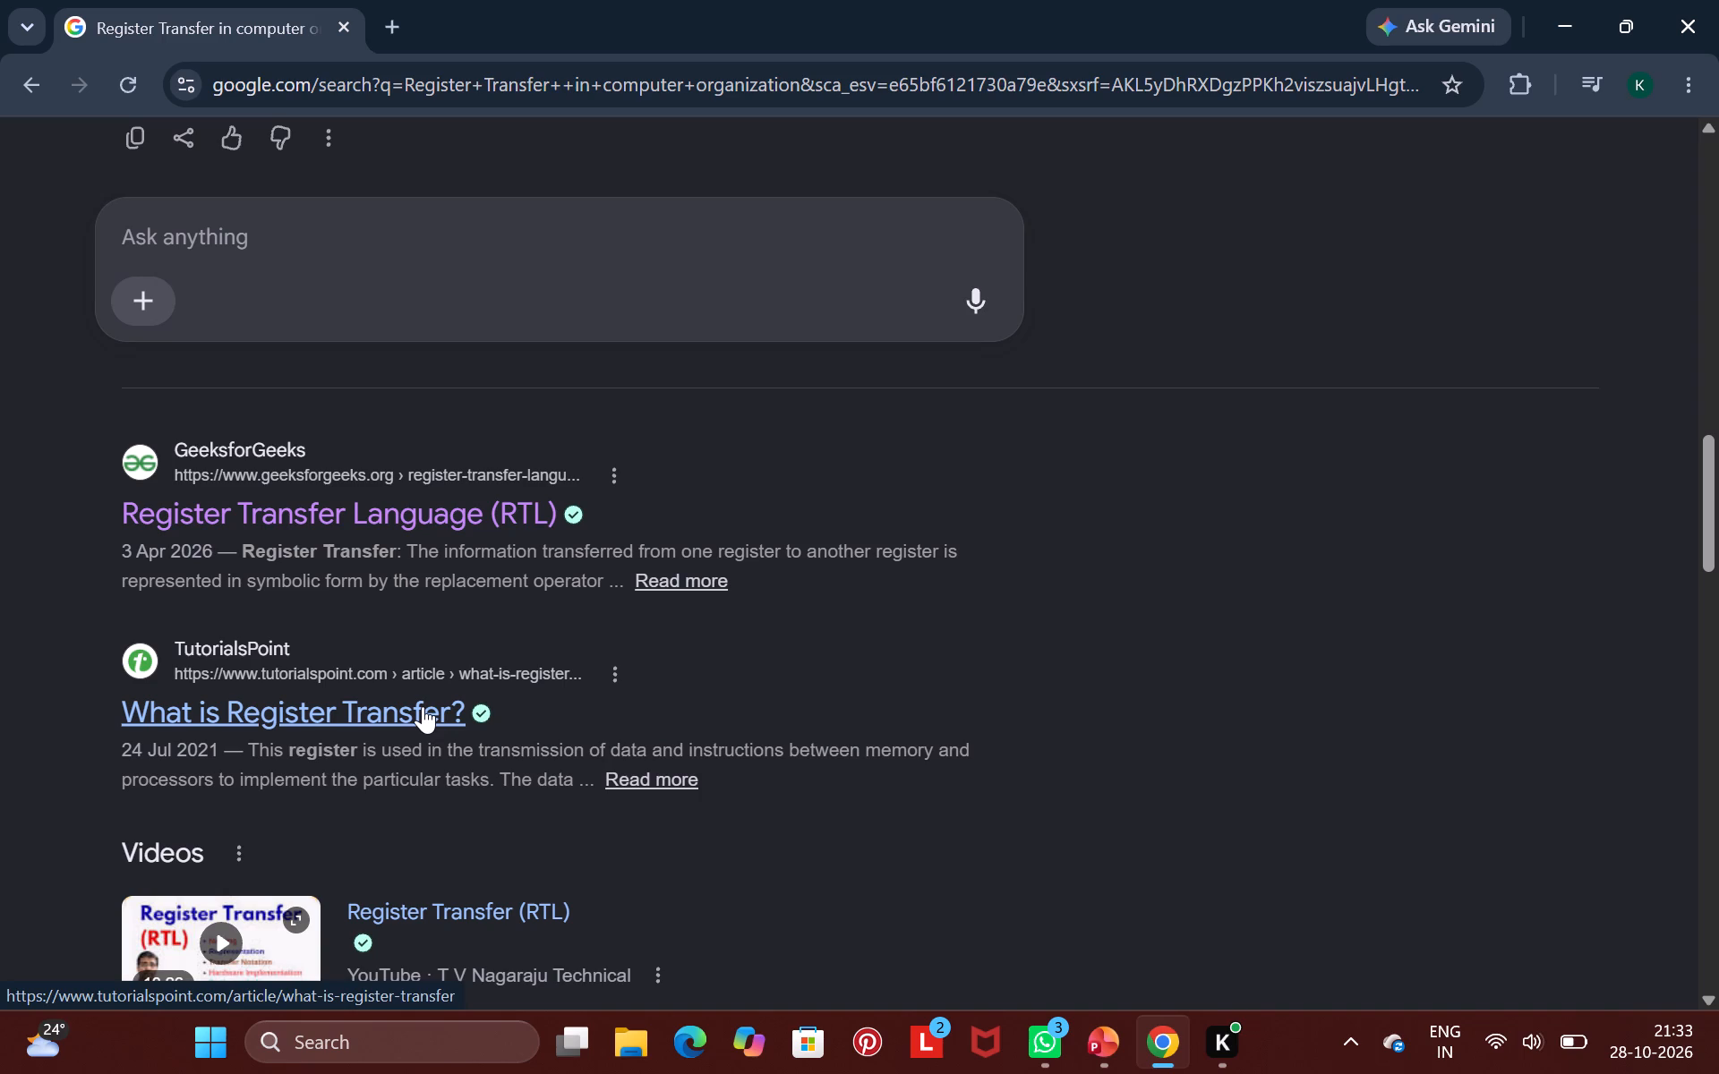
left_click(423, 706)
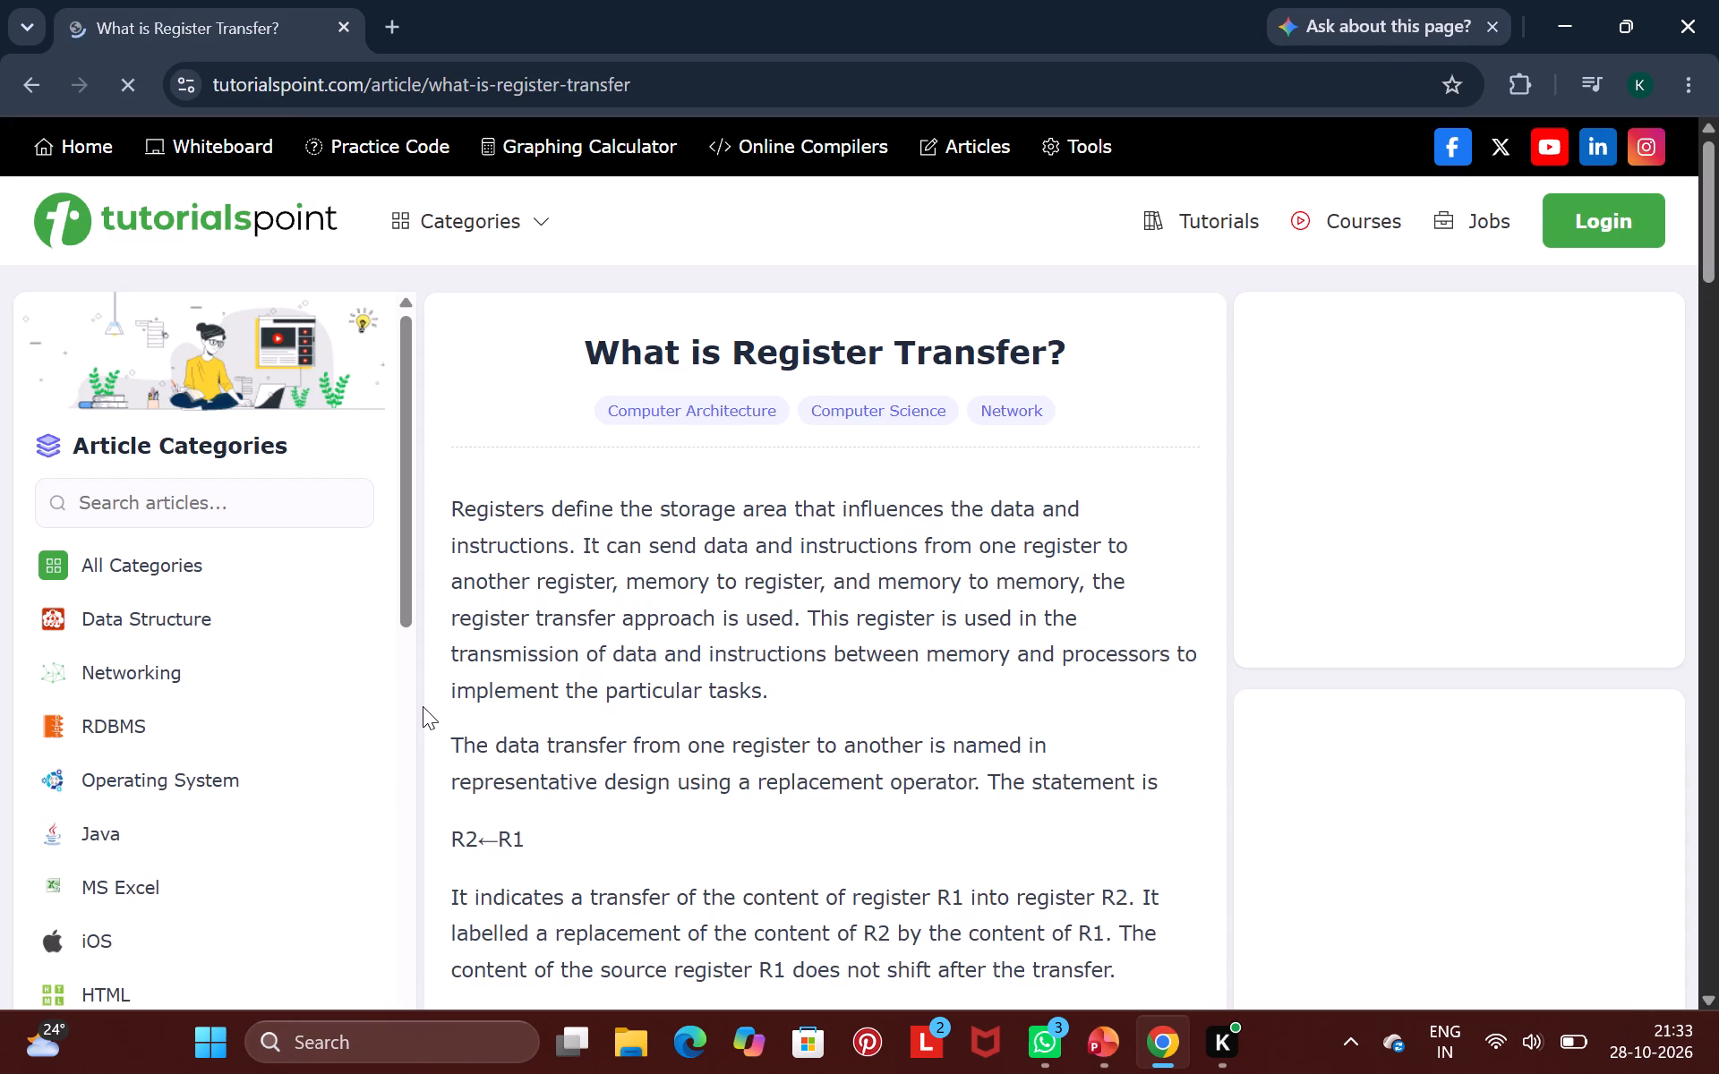
Examine the TutorialsPoint article's explanation of register transfer and its block diagram of a register.
scroll(781, 791, "down", 3)
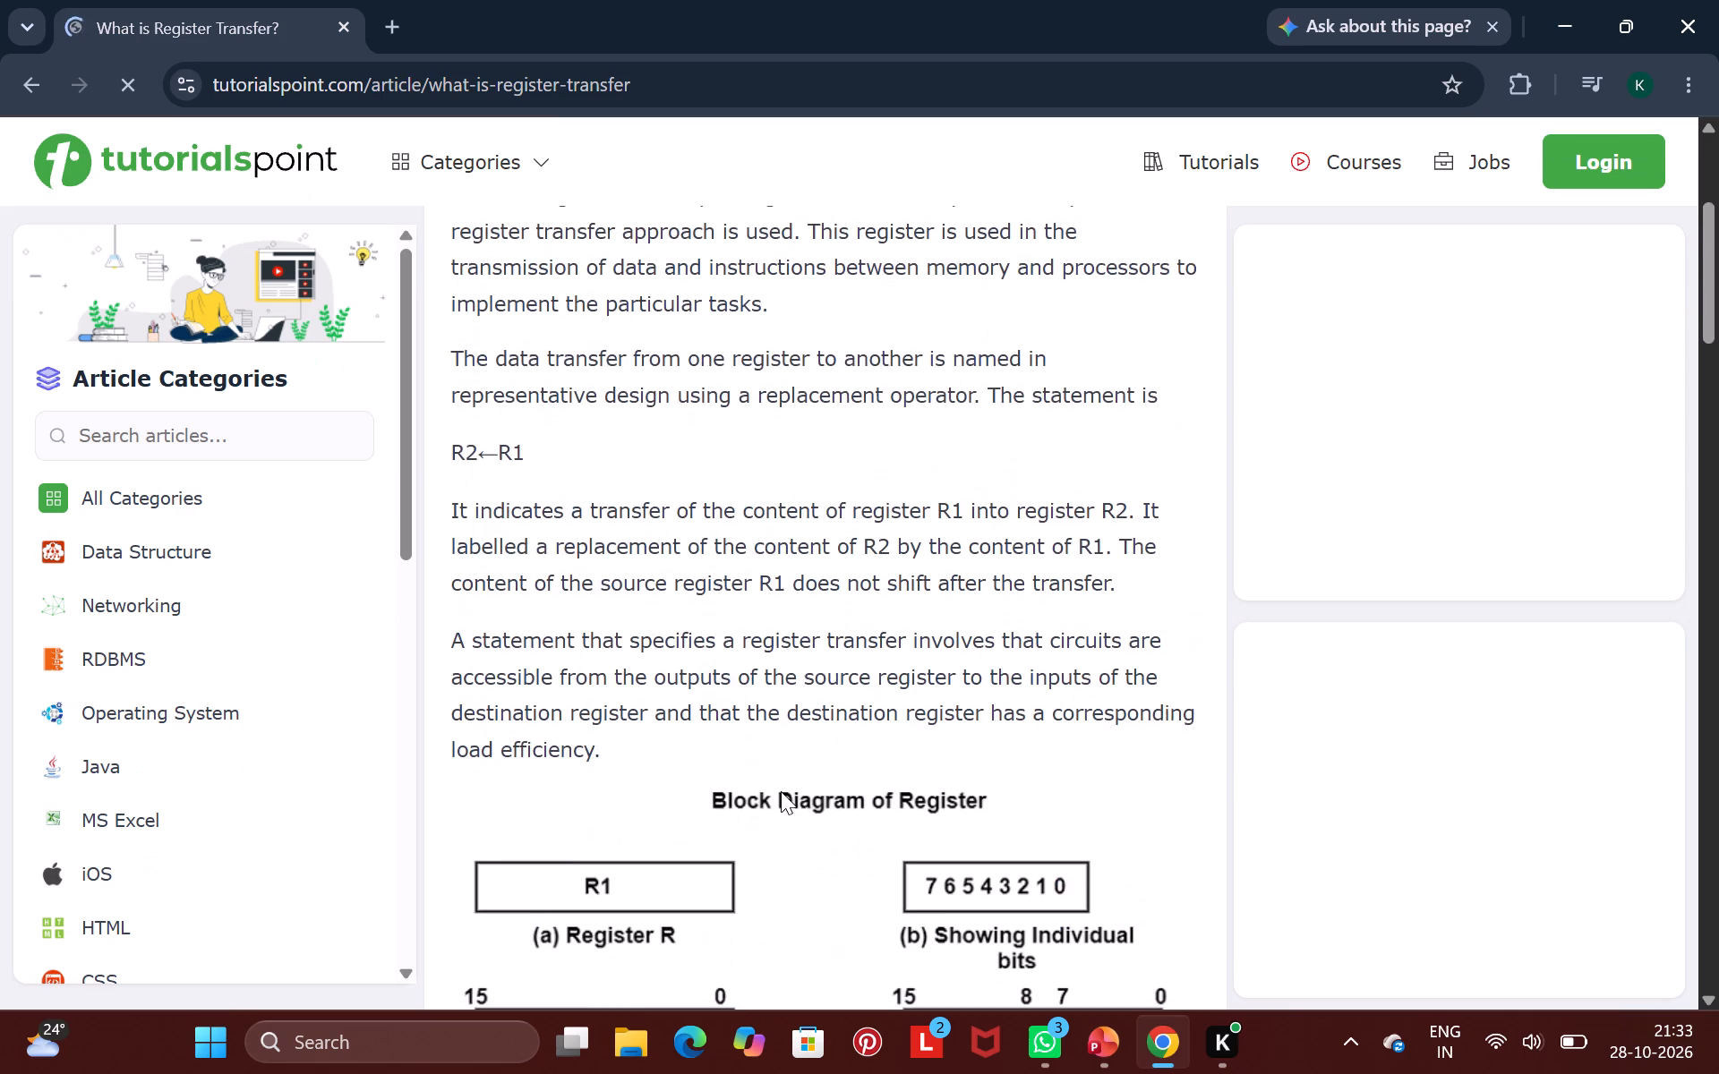
scroll(781, 791, "down", 1)
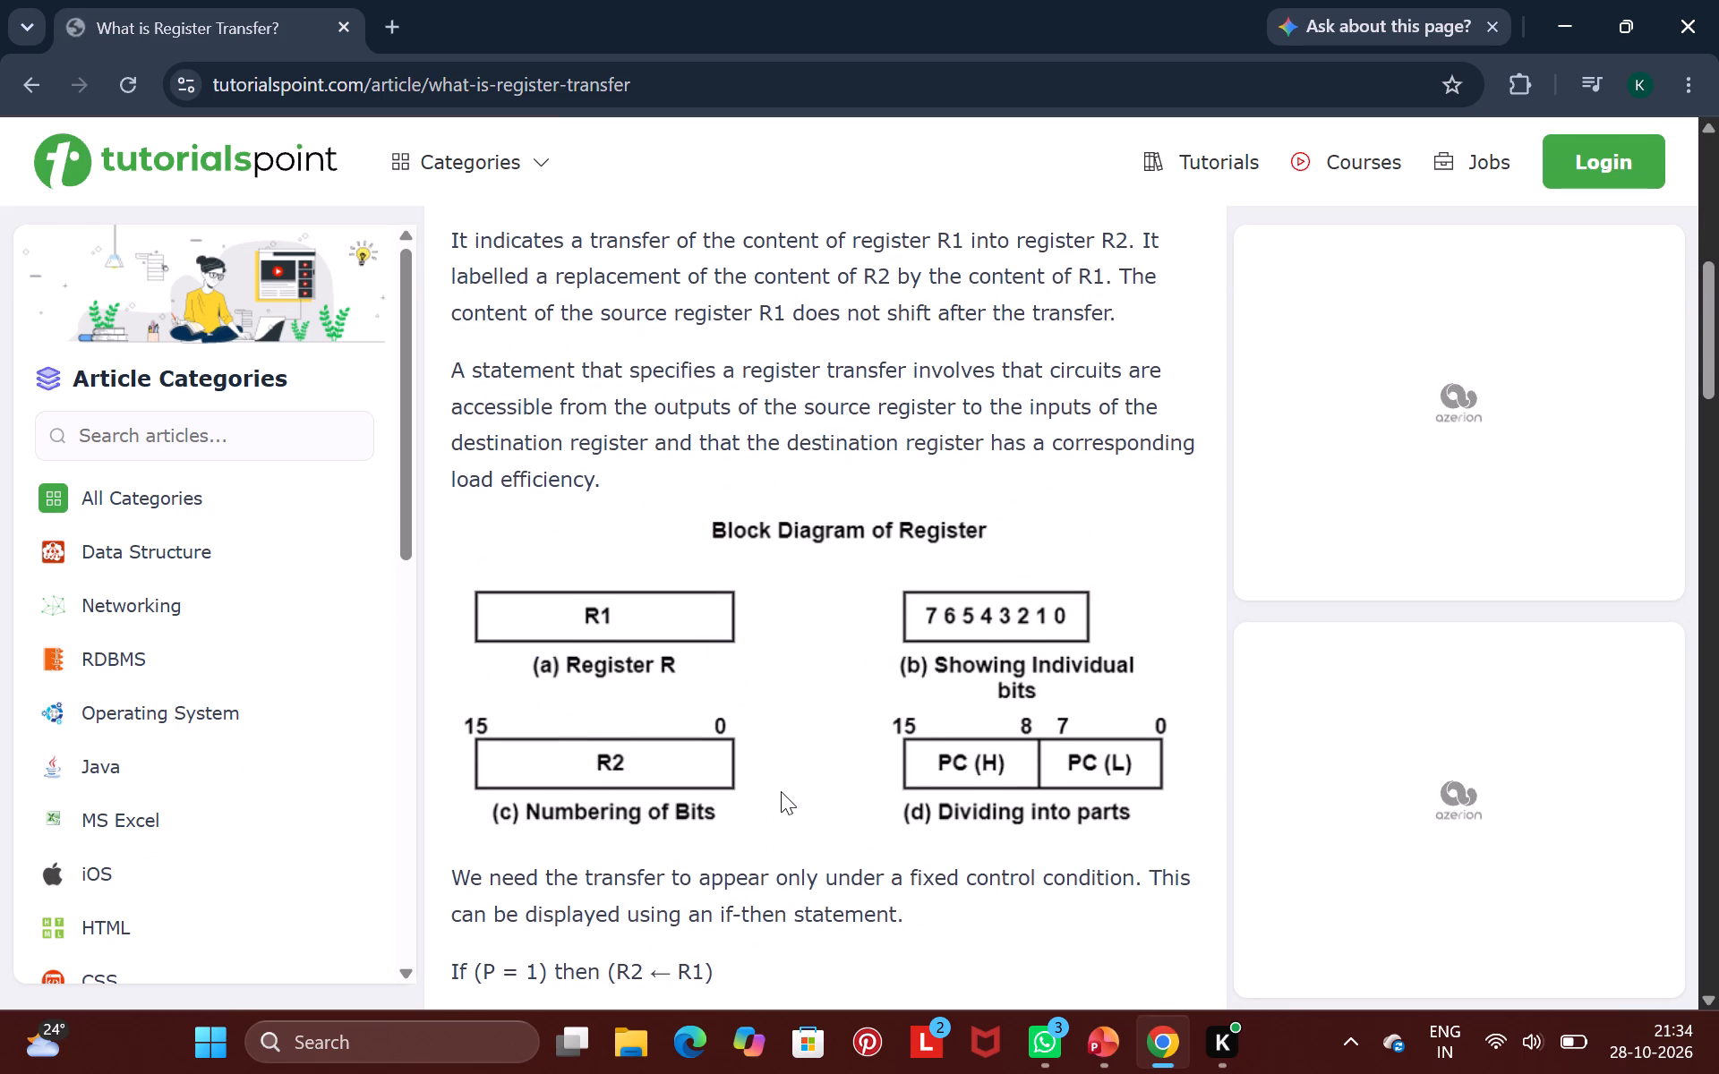
scroll(781, 791, "down", 2)
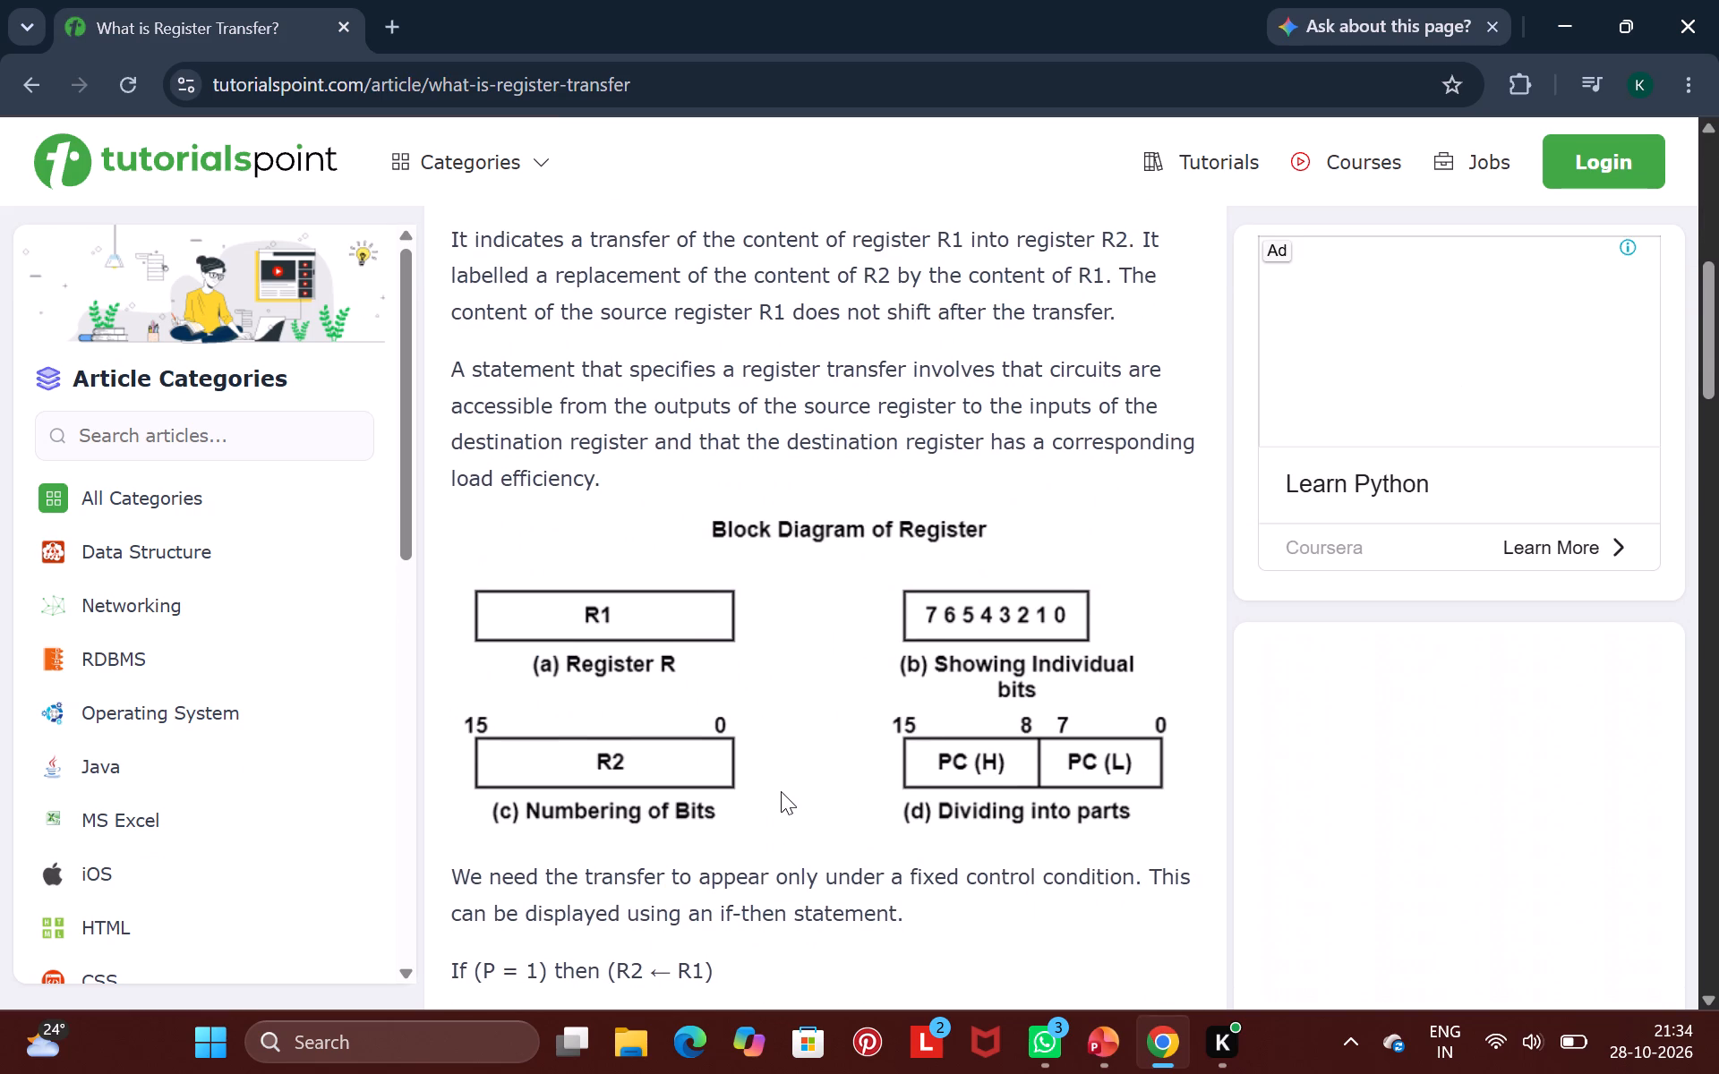
scroll(781, 791, "down", 1)
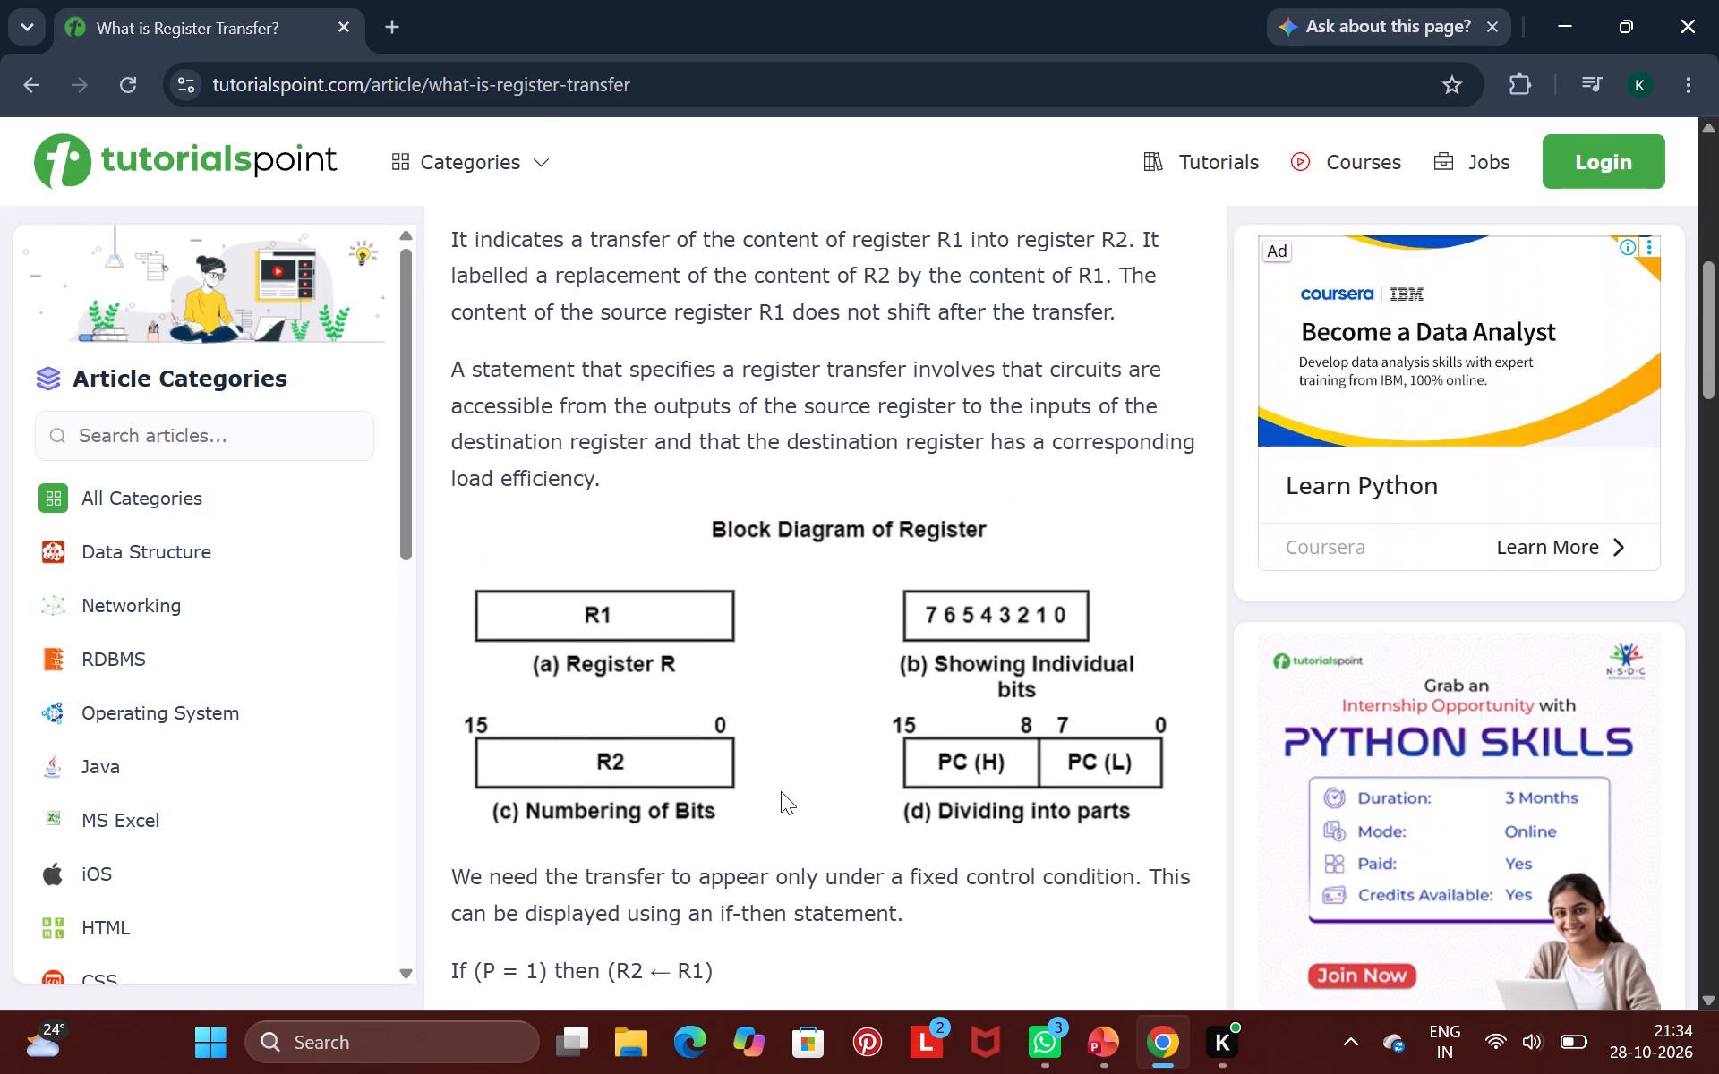
scroll(781, 791, "down", 2)
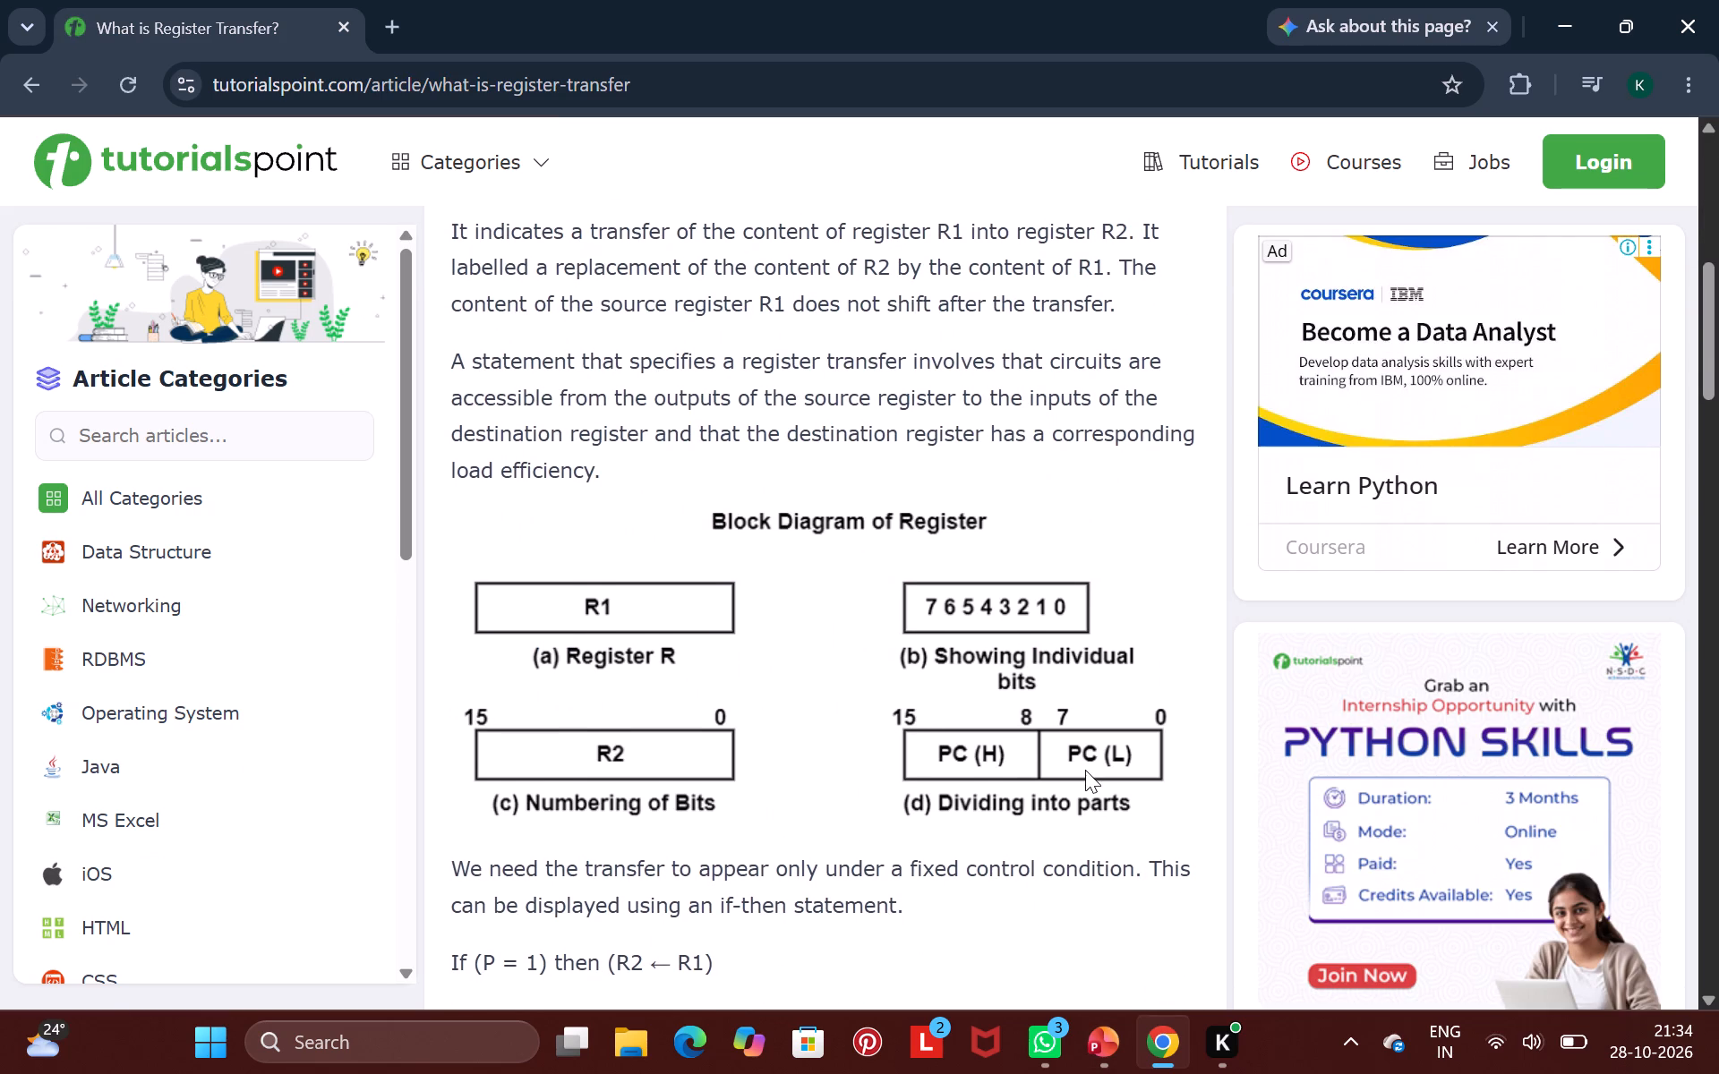
scroll(917, 495, "up", 5)
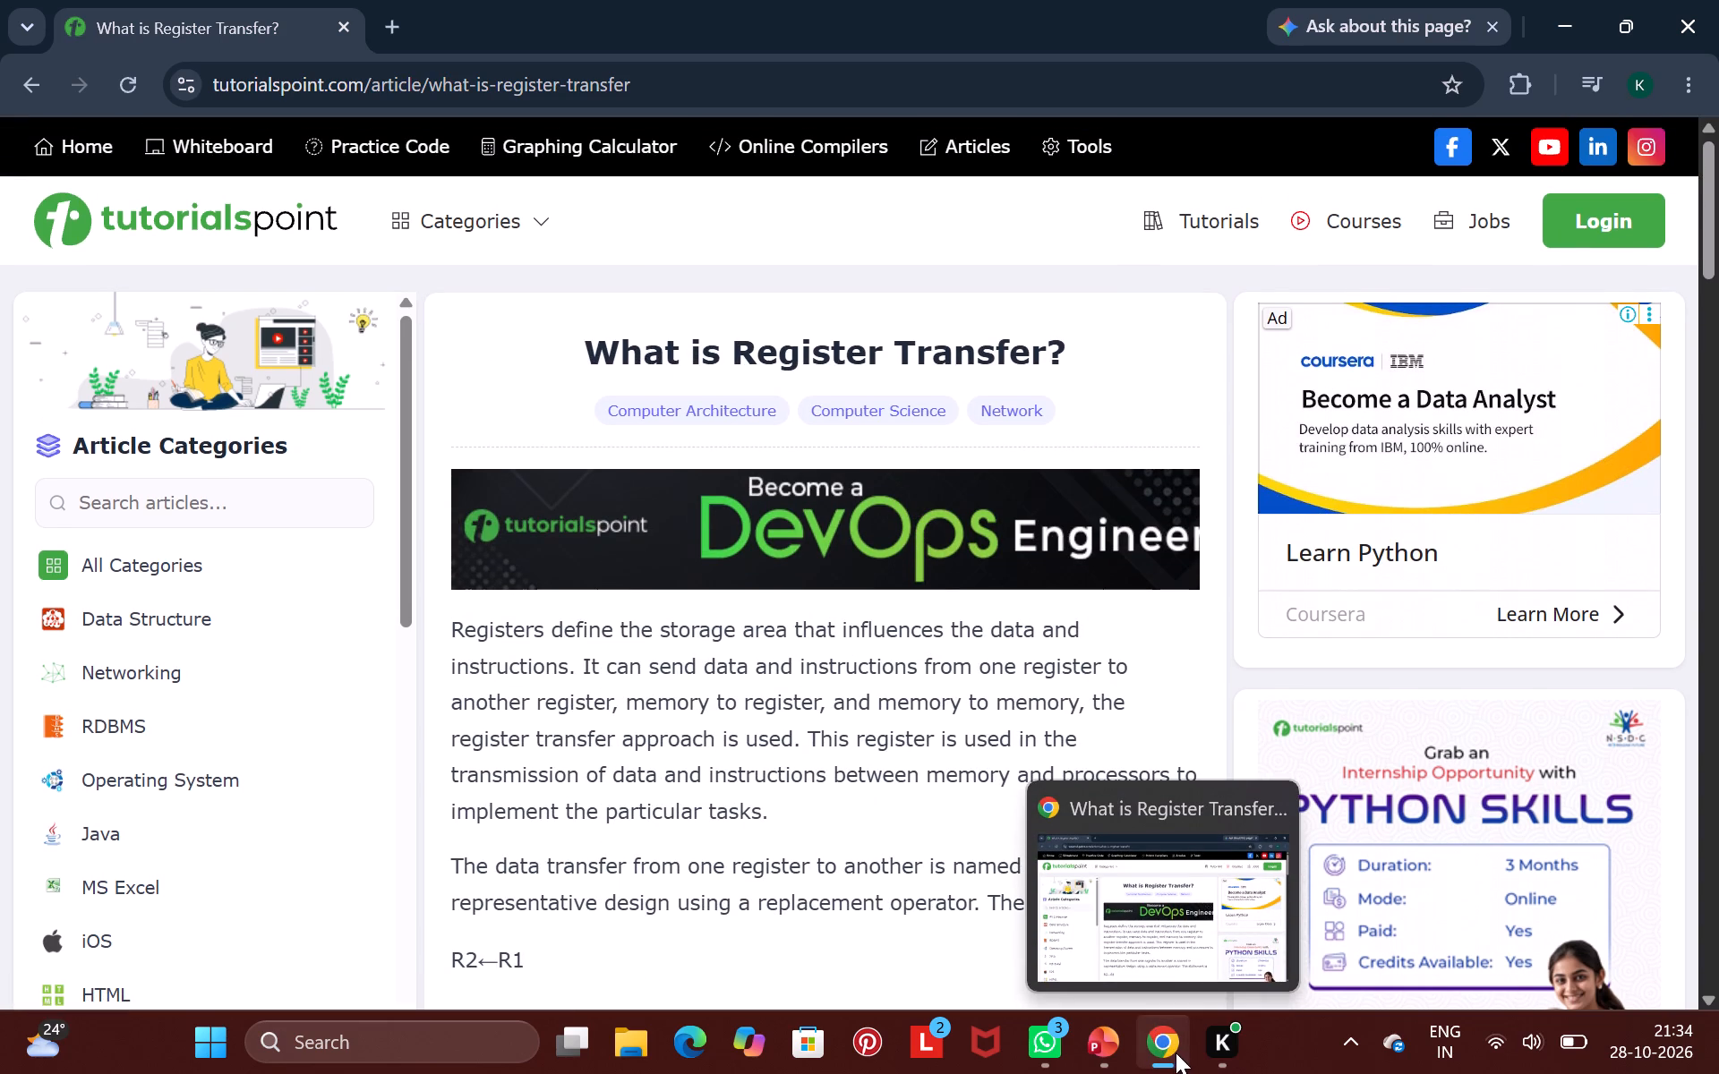
Check slide 4's Register Transfer Language text and diagram in PowerPoint against the TutorialsPoint article in Chrome.
left_click(1108, 1040)
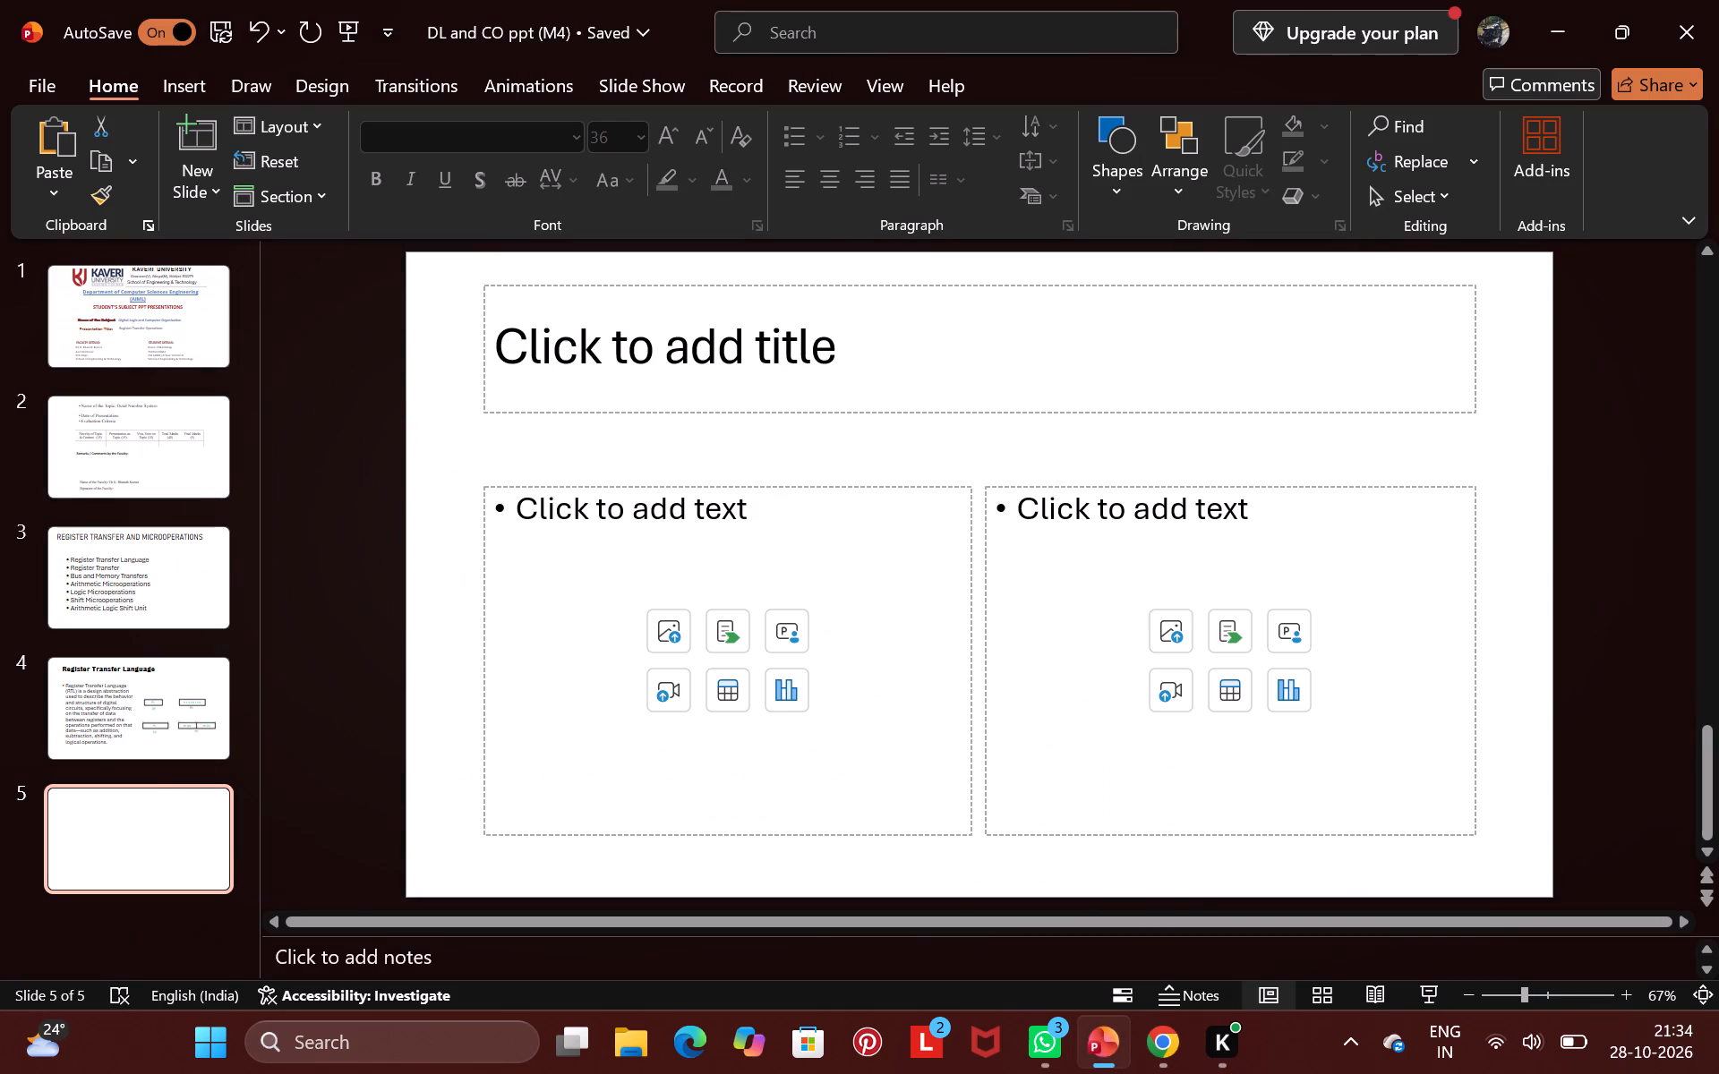
left_click(146, 709)
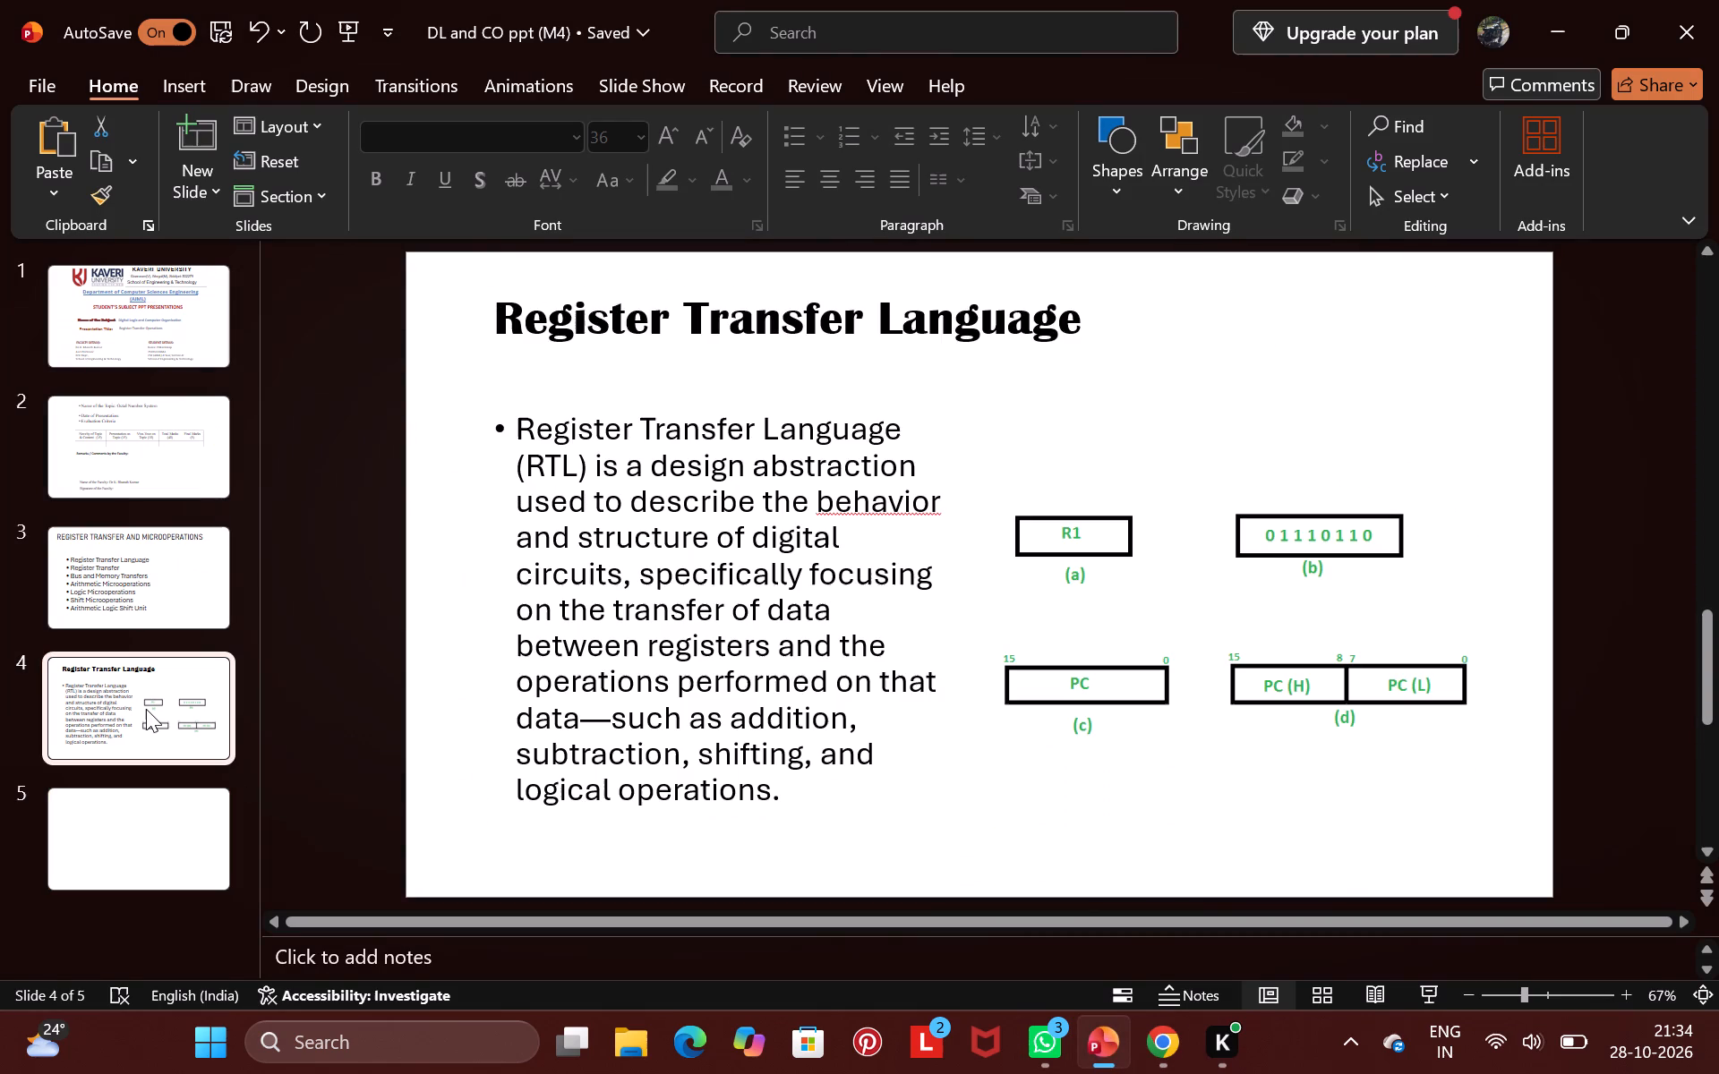
left_click(1164, 1036)
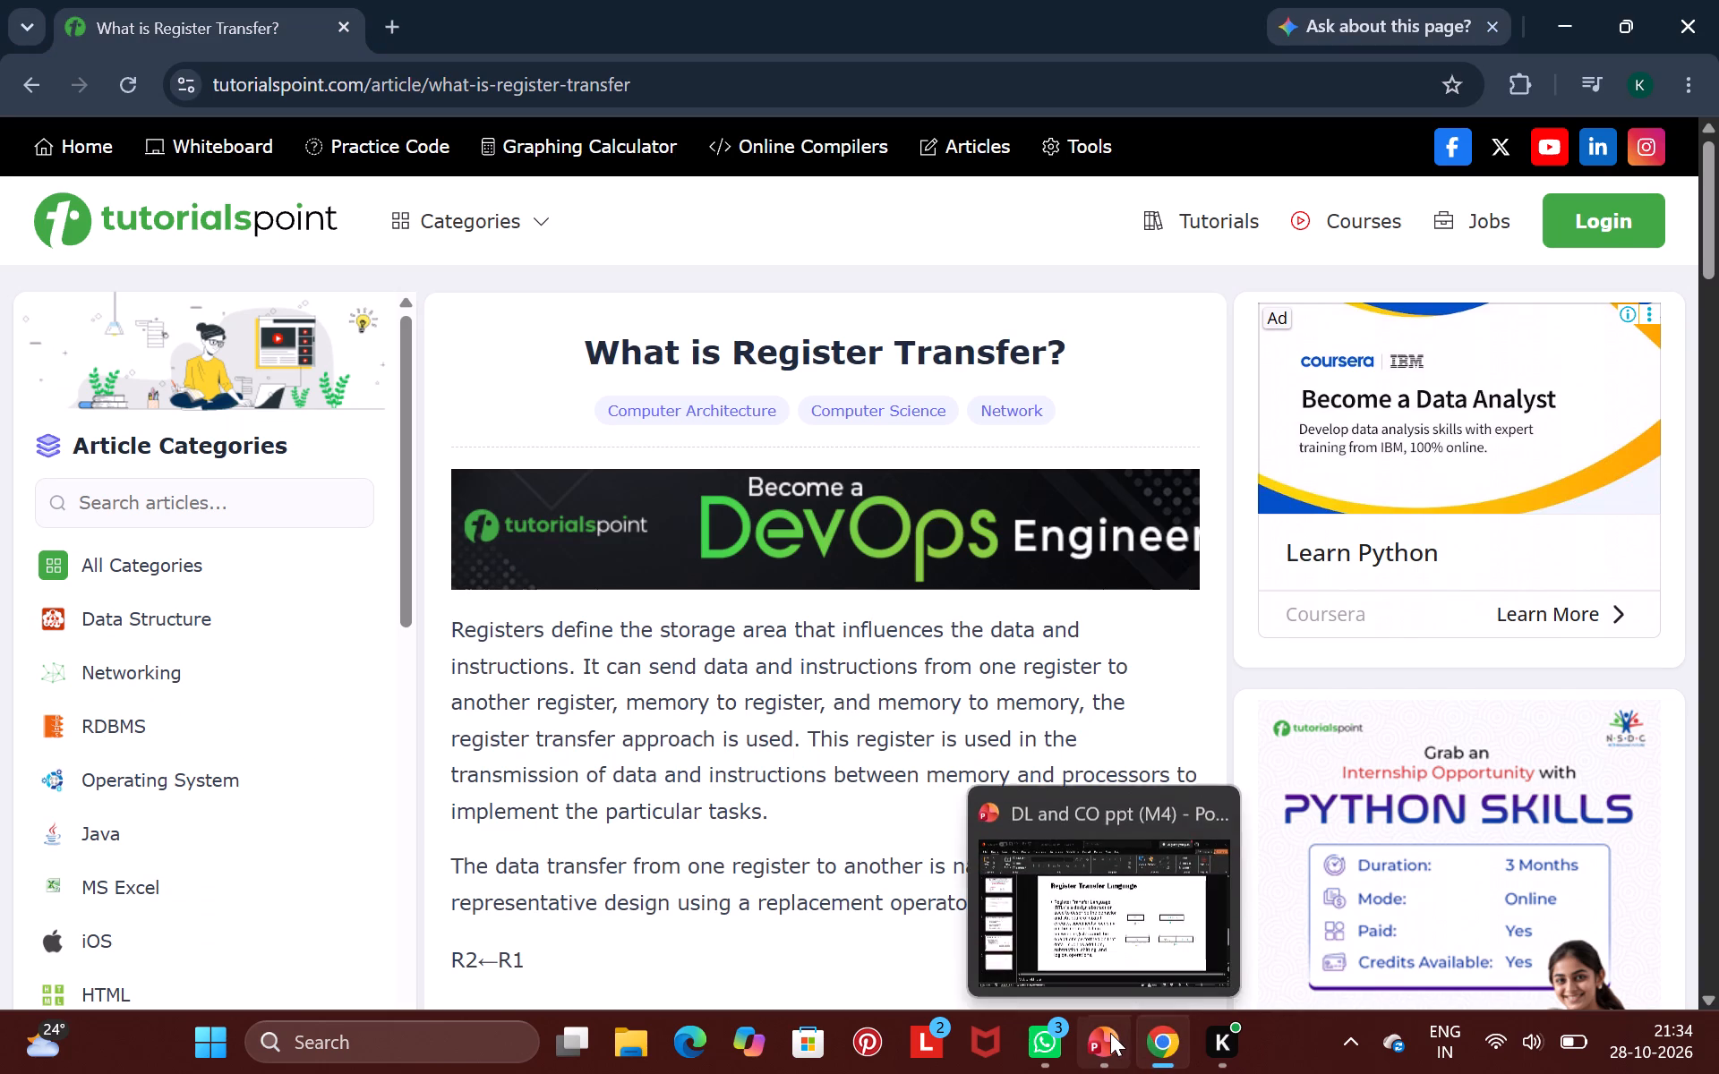
left_click(1110, 1033)
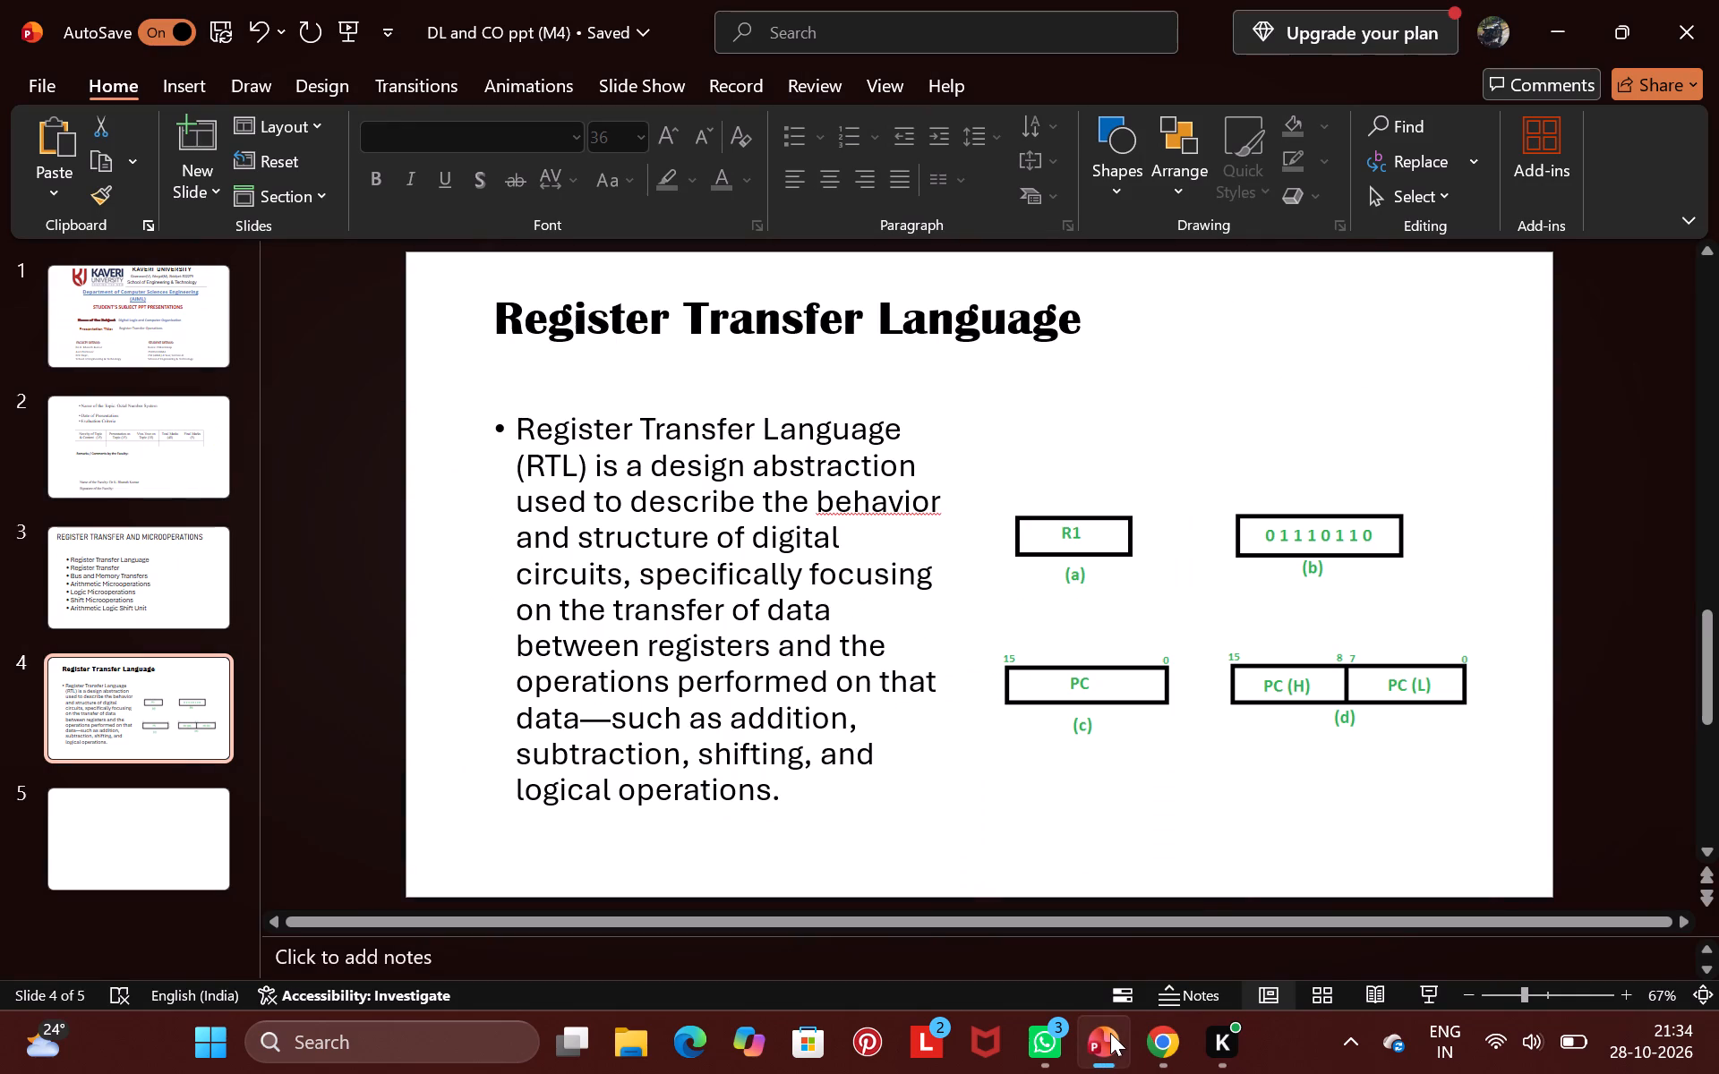
left_click(1159, 1056)
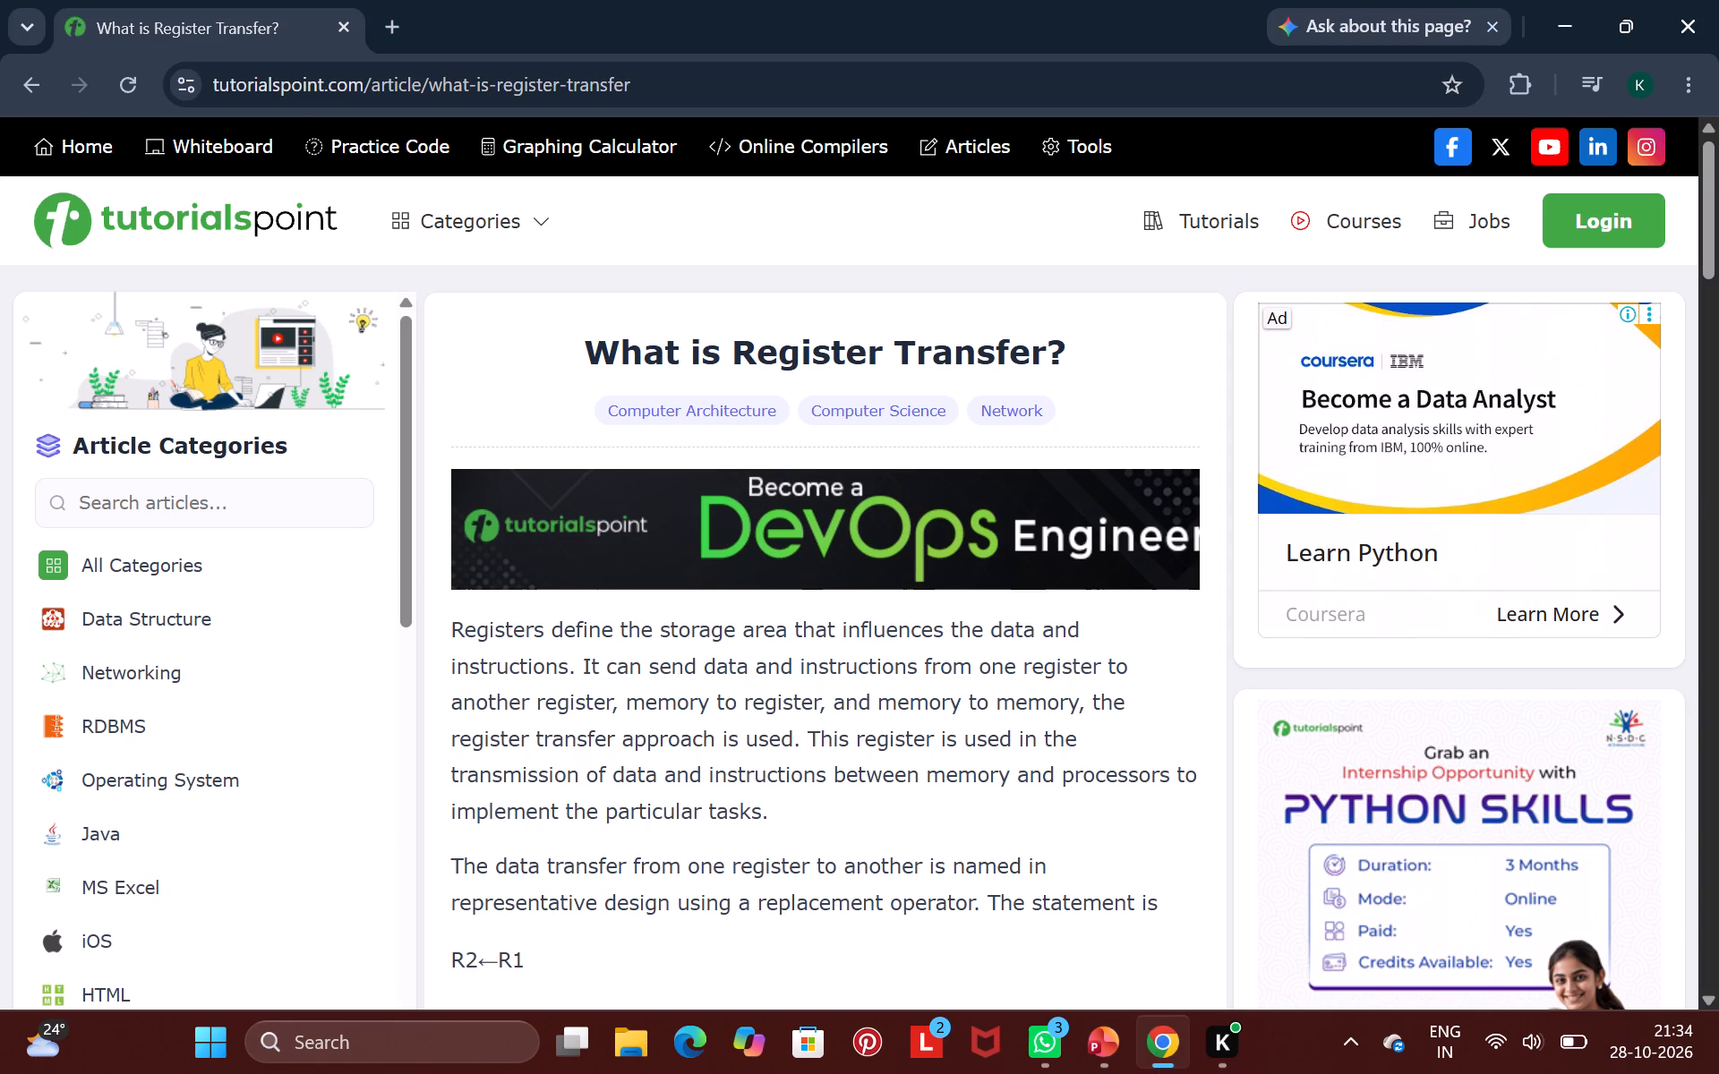
Return to PowerPoint and paste the copied "Register Transfer" text as the title of slide 5.
left_click(1084, 1033)
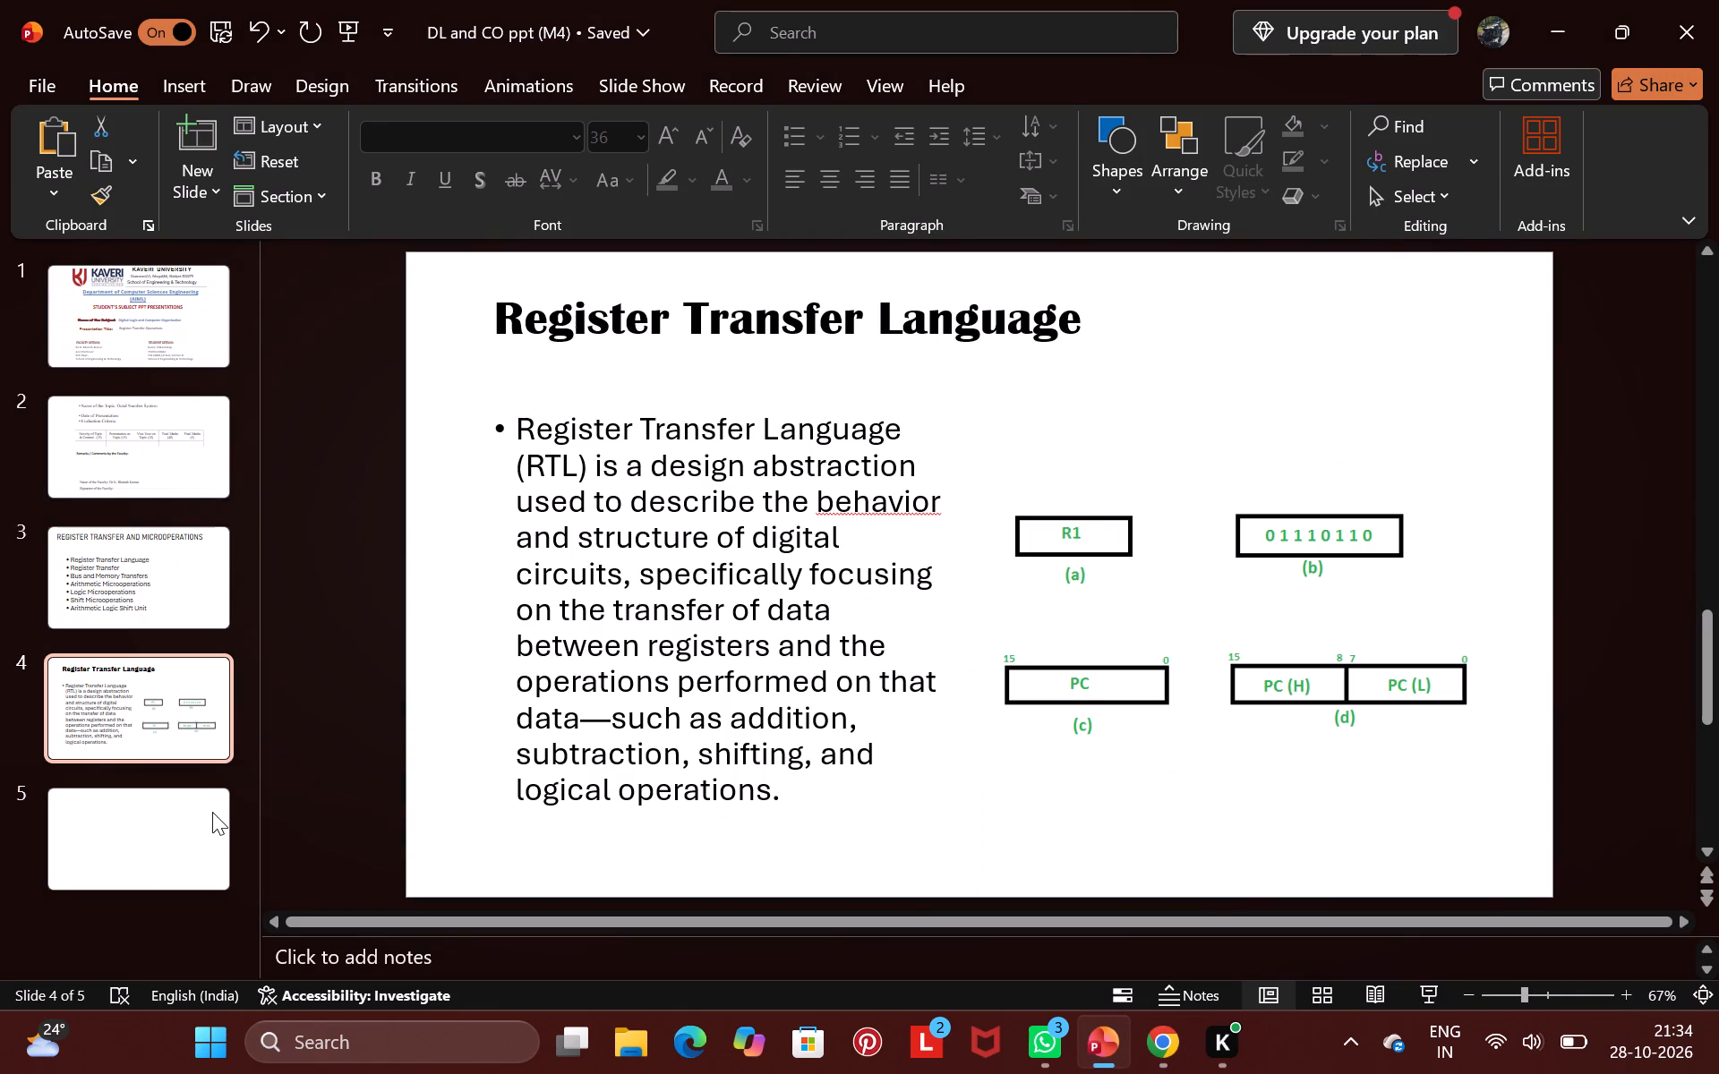
left_click(212, 812)
left_click(781, 352)
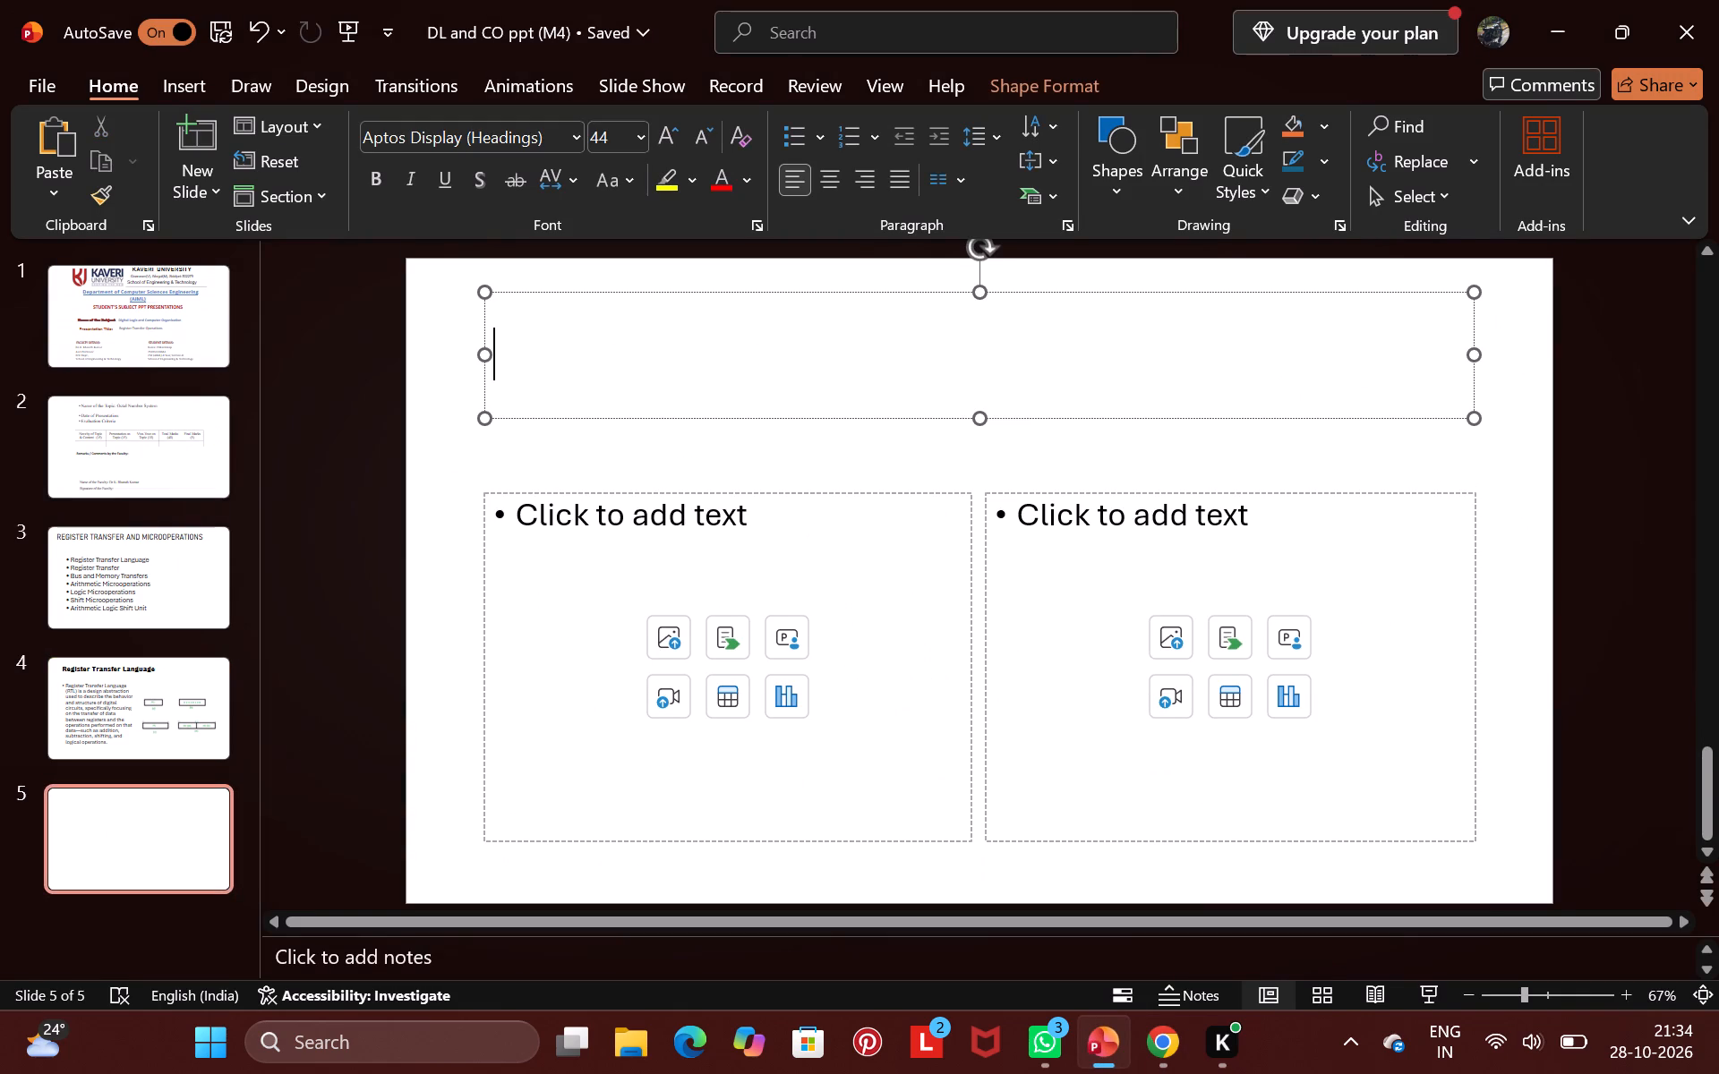
key("ctrl+v")
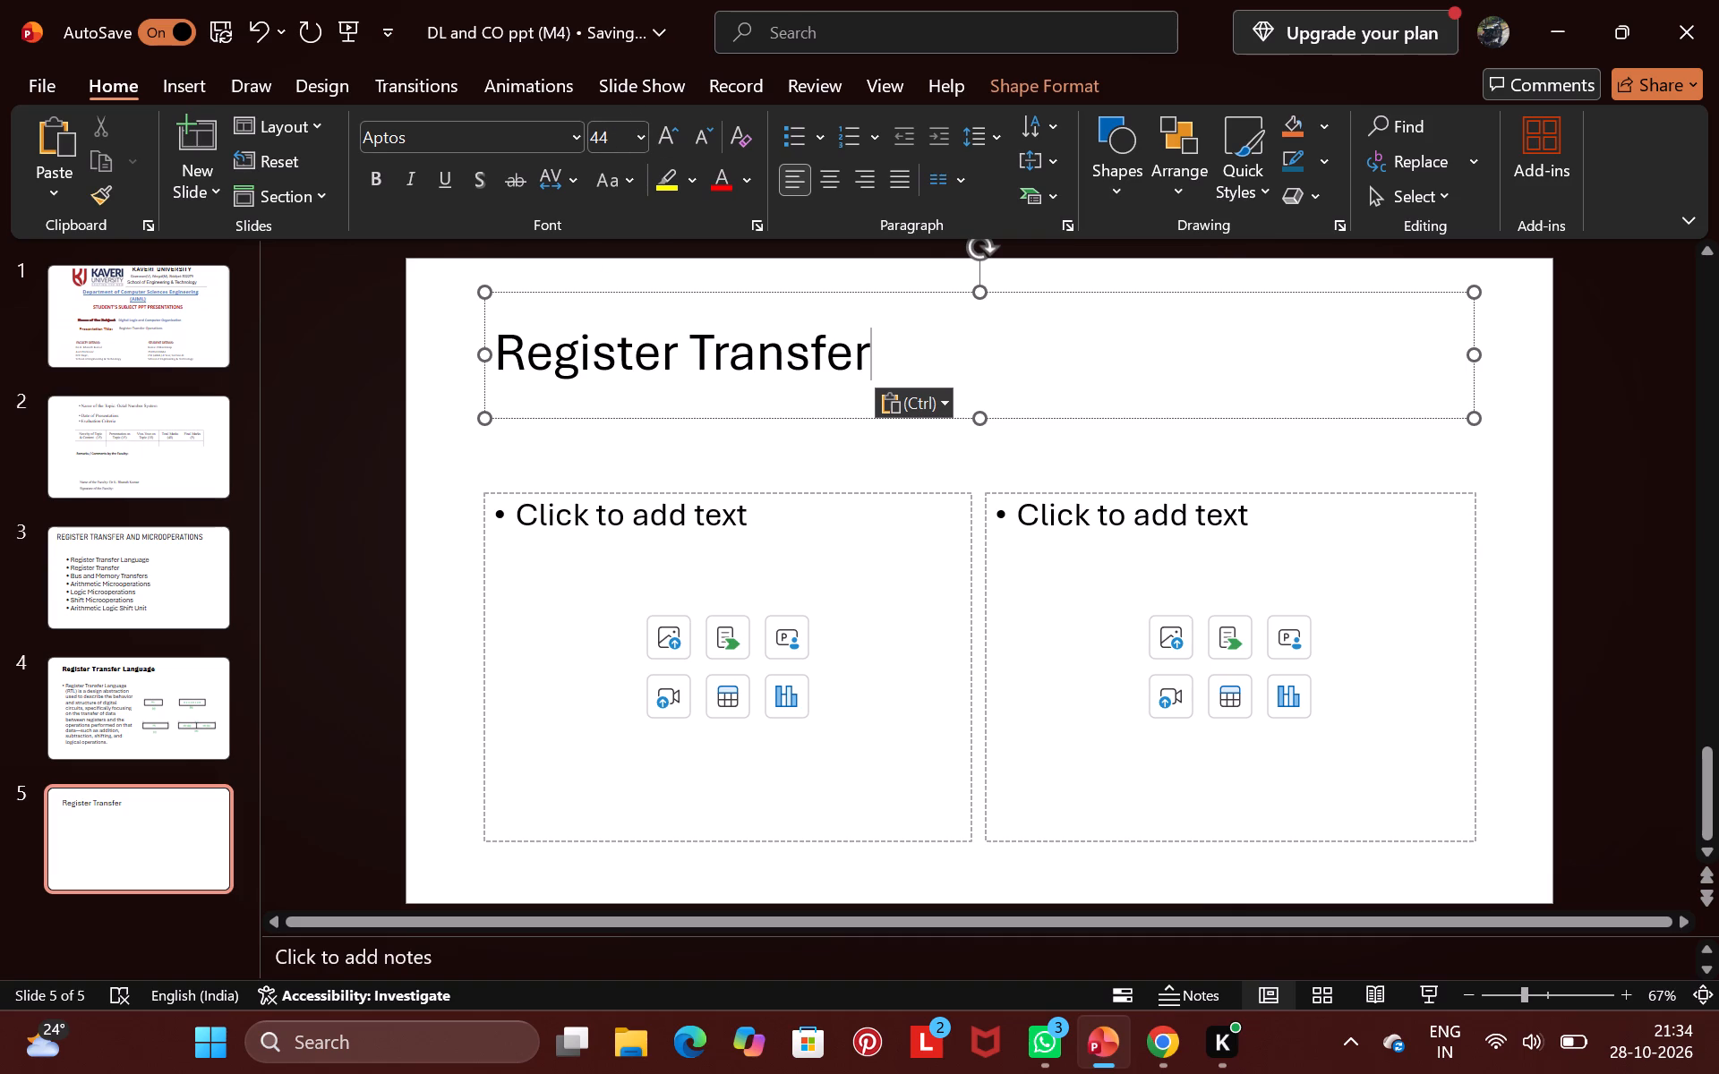
Change the font of slide 5's "Register Transfer" title to Britannic Bold.
left_click_drag(496, 362, 817, 356)
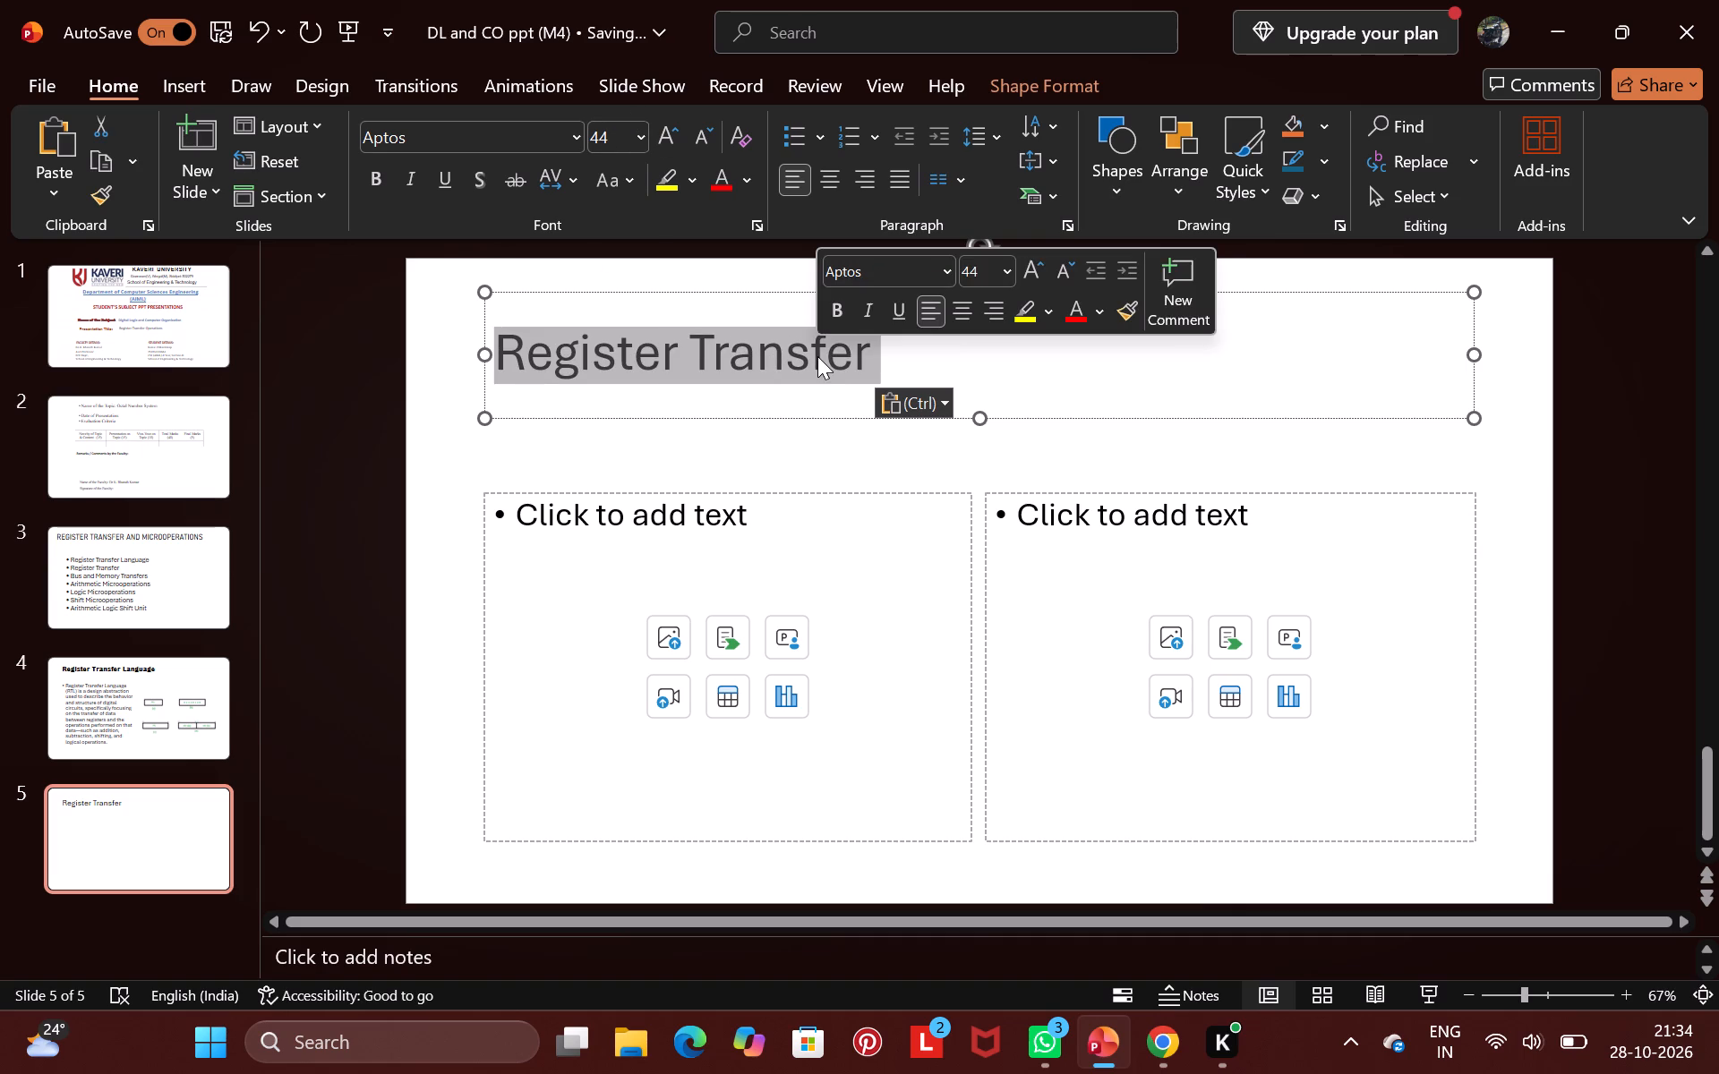
left_click(945, 273)
scroll(912, 730, "down", 6)
scroll(912, 730, "up", 1)
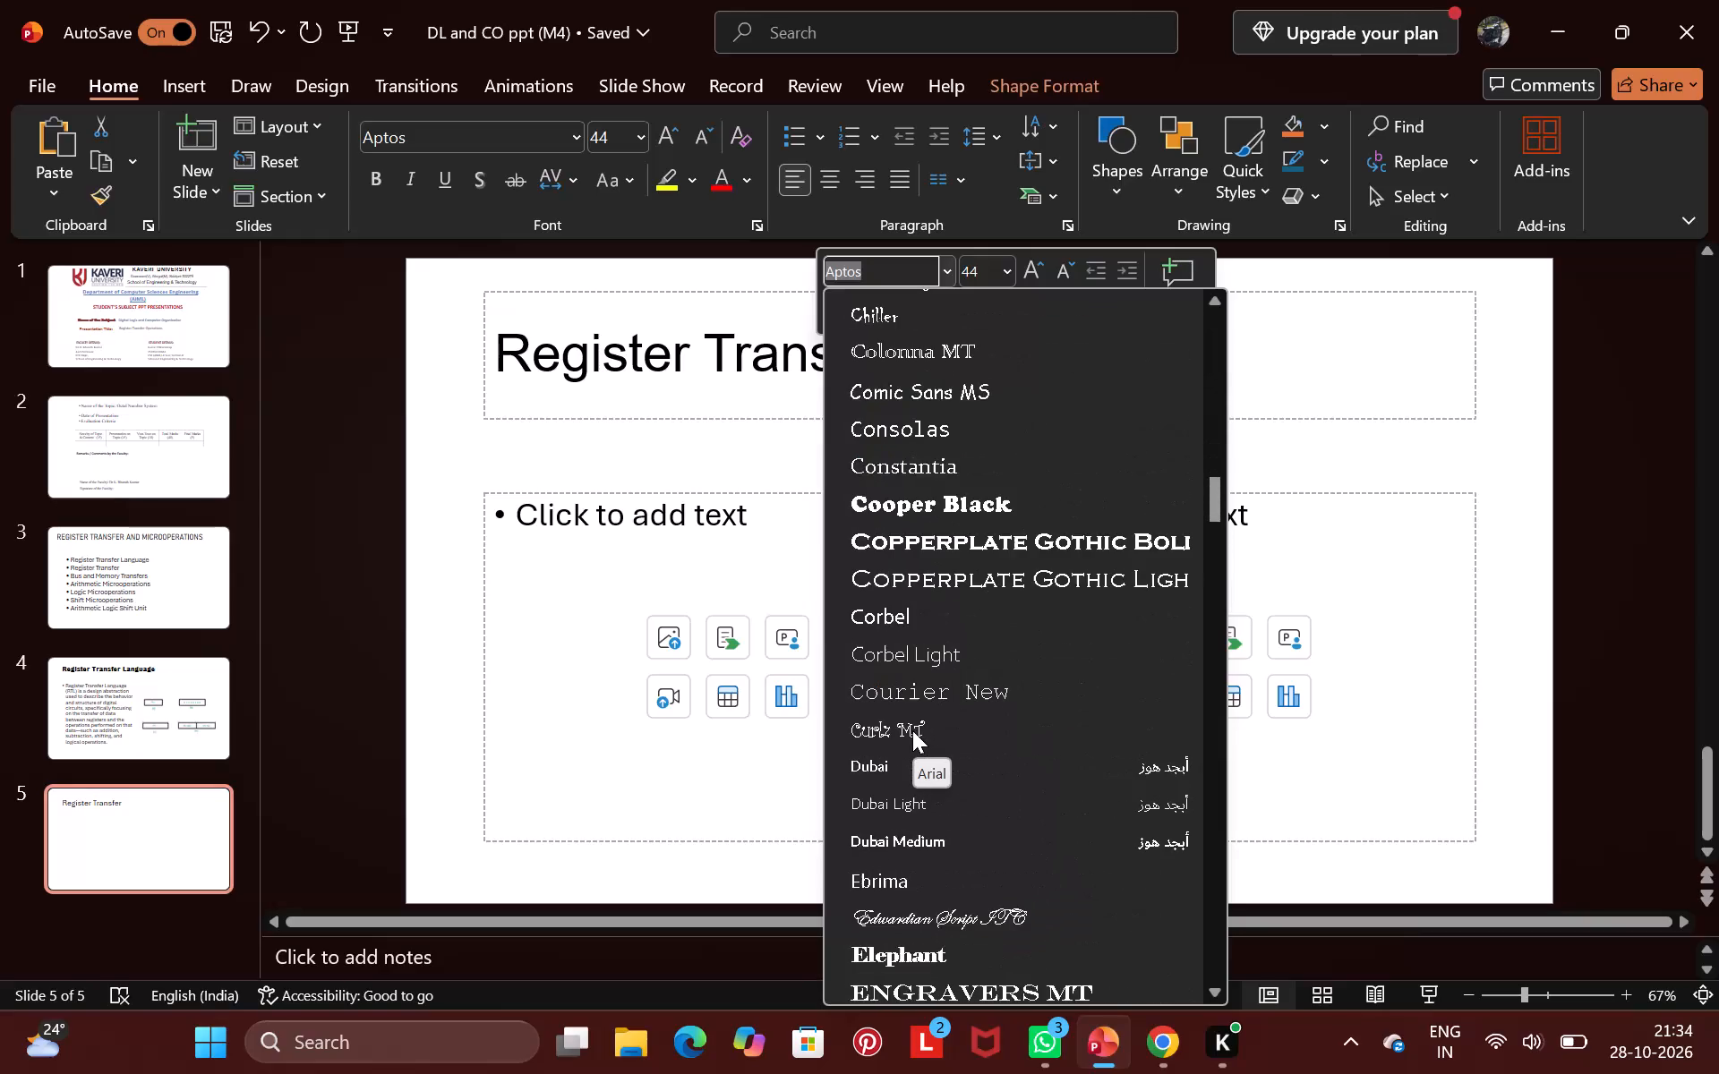
scroll(912, 730, "up", 3)
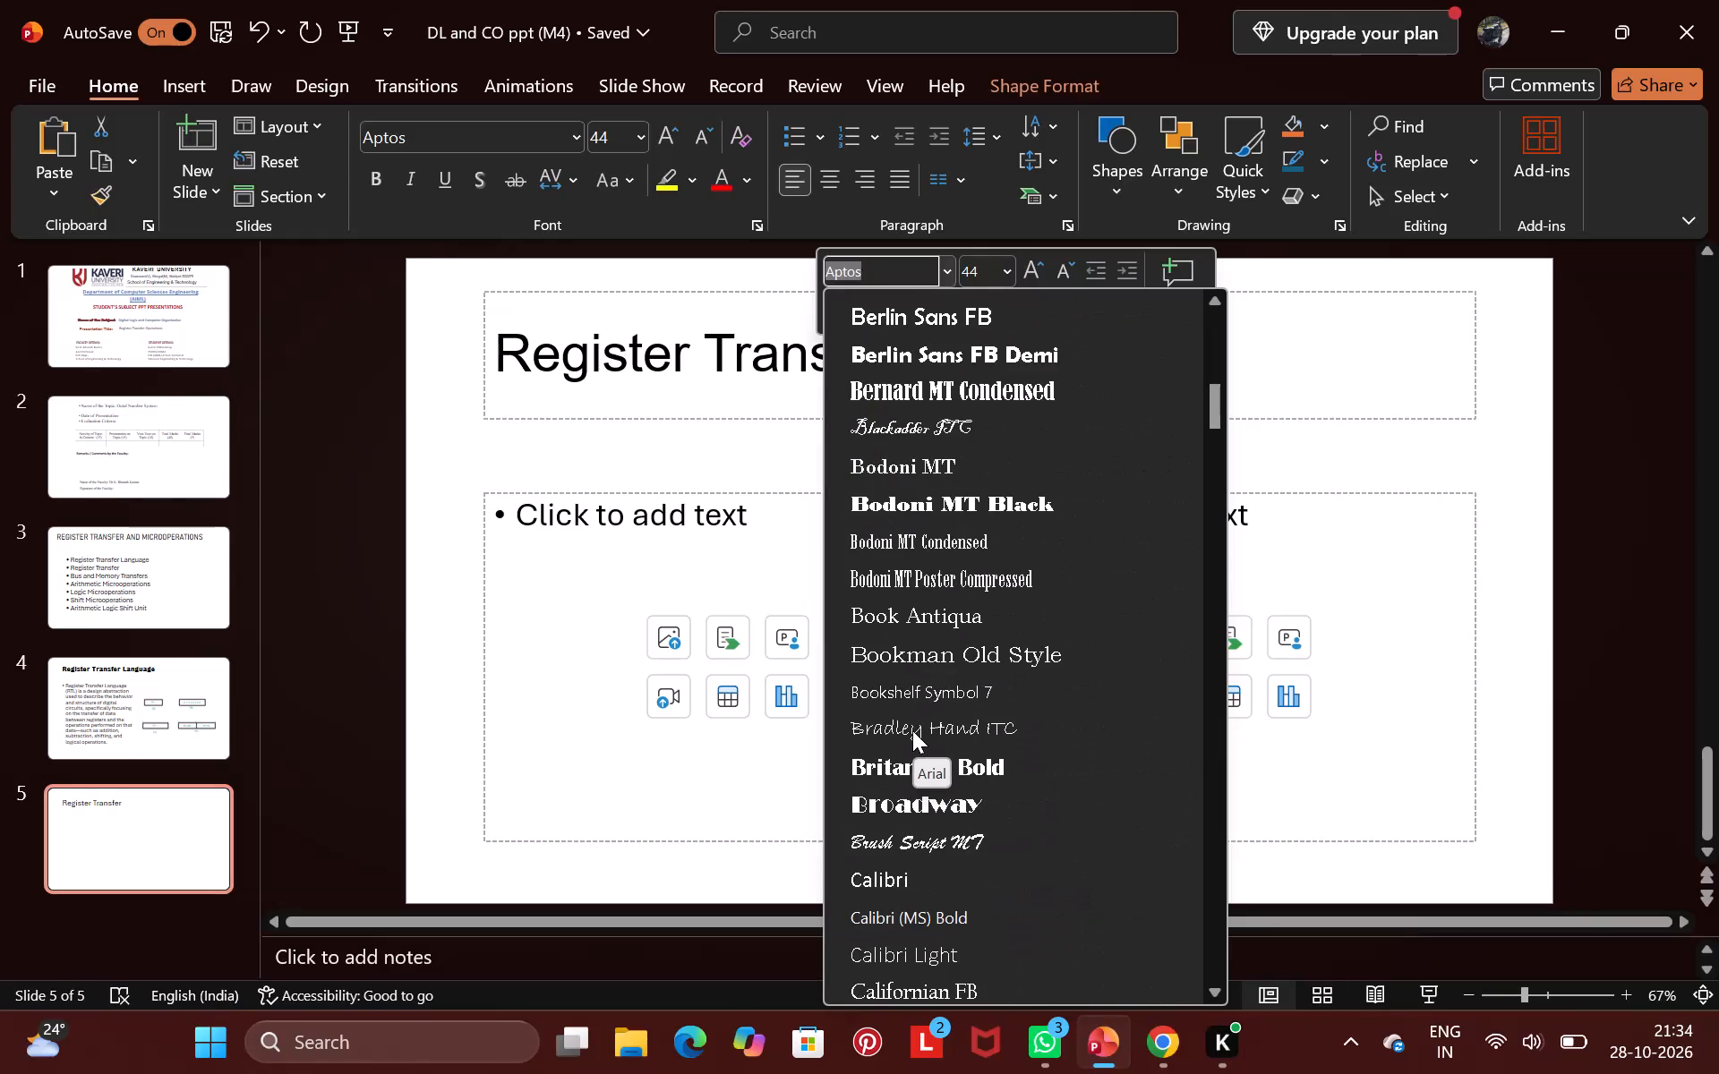
scroll(912, 730, "up", 1)
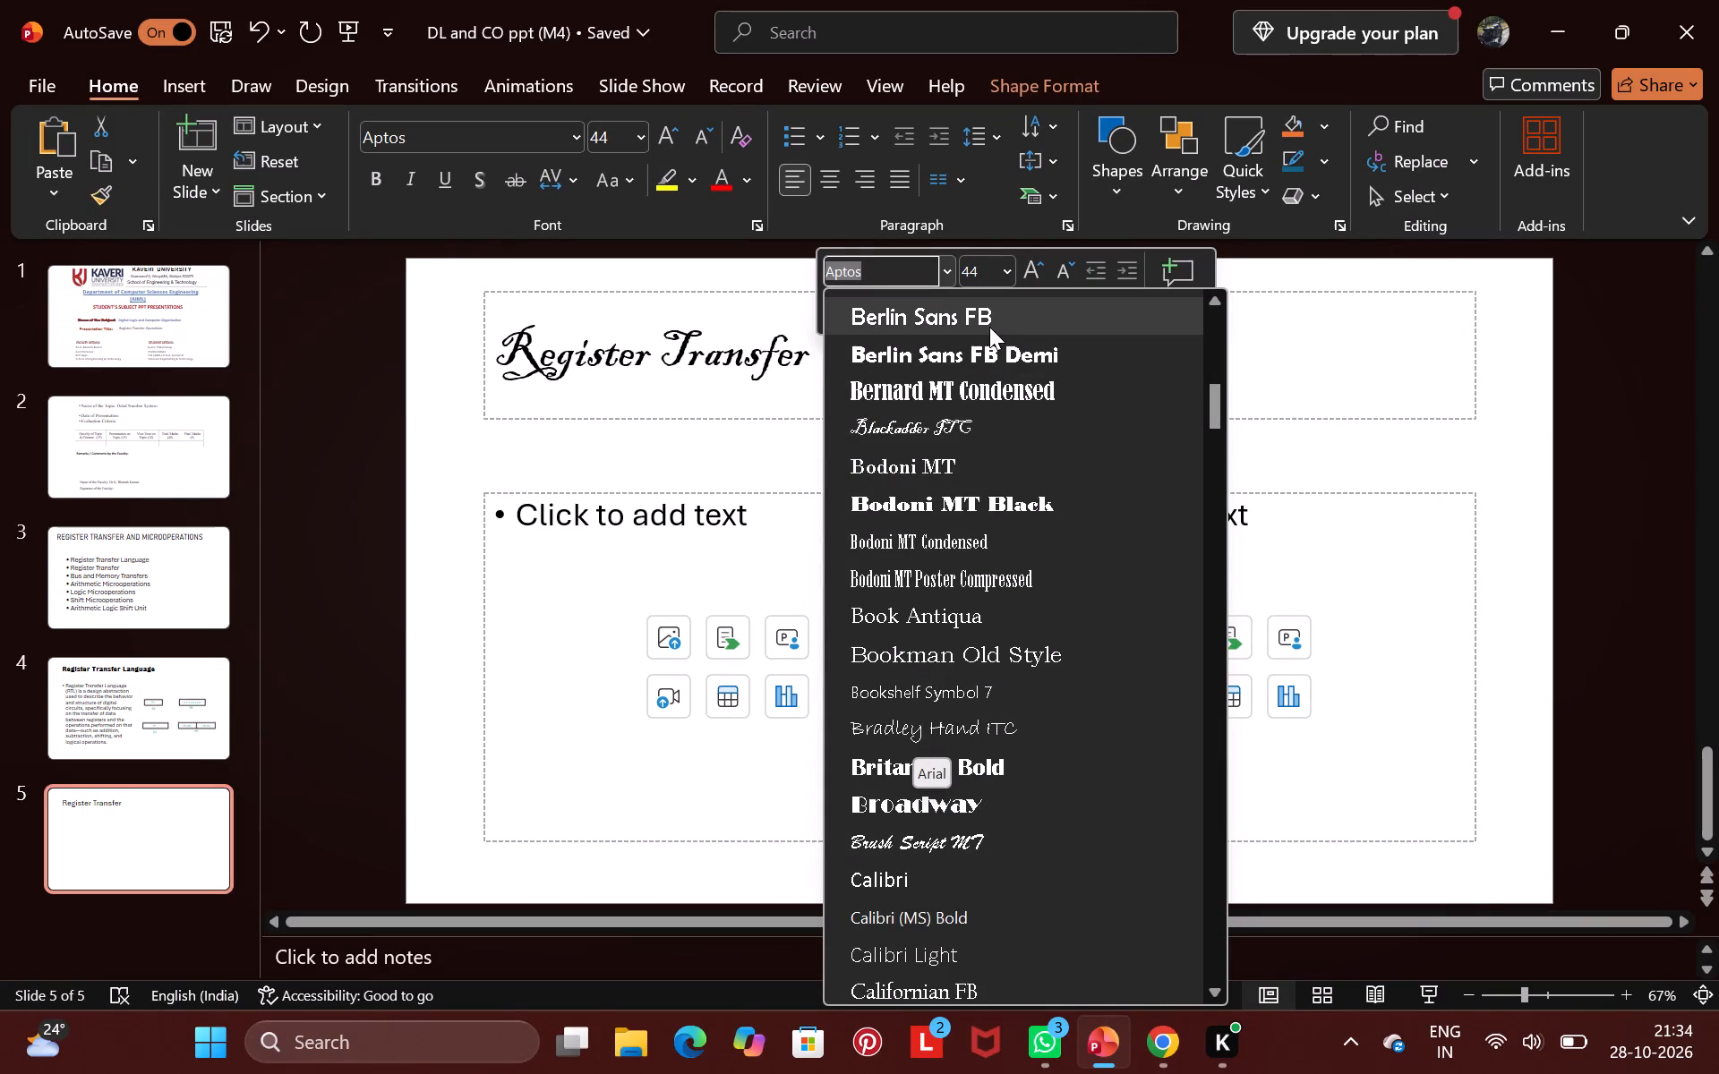
left_click(1010, 767)
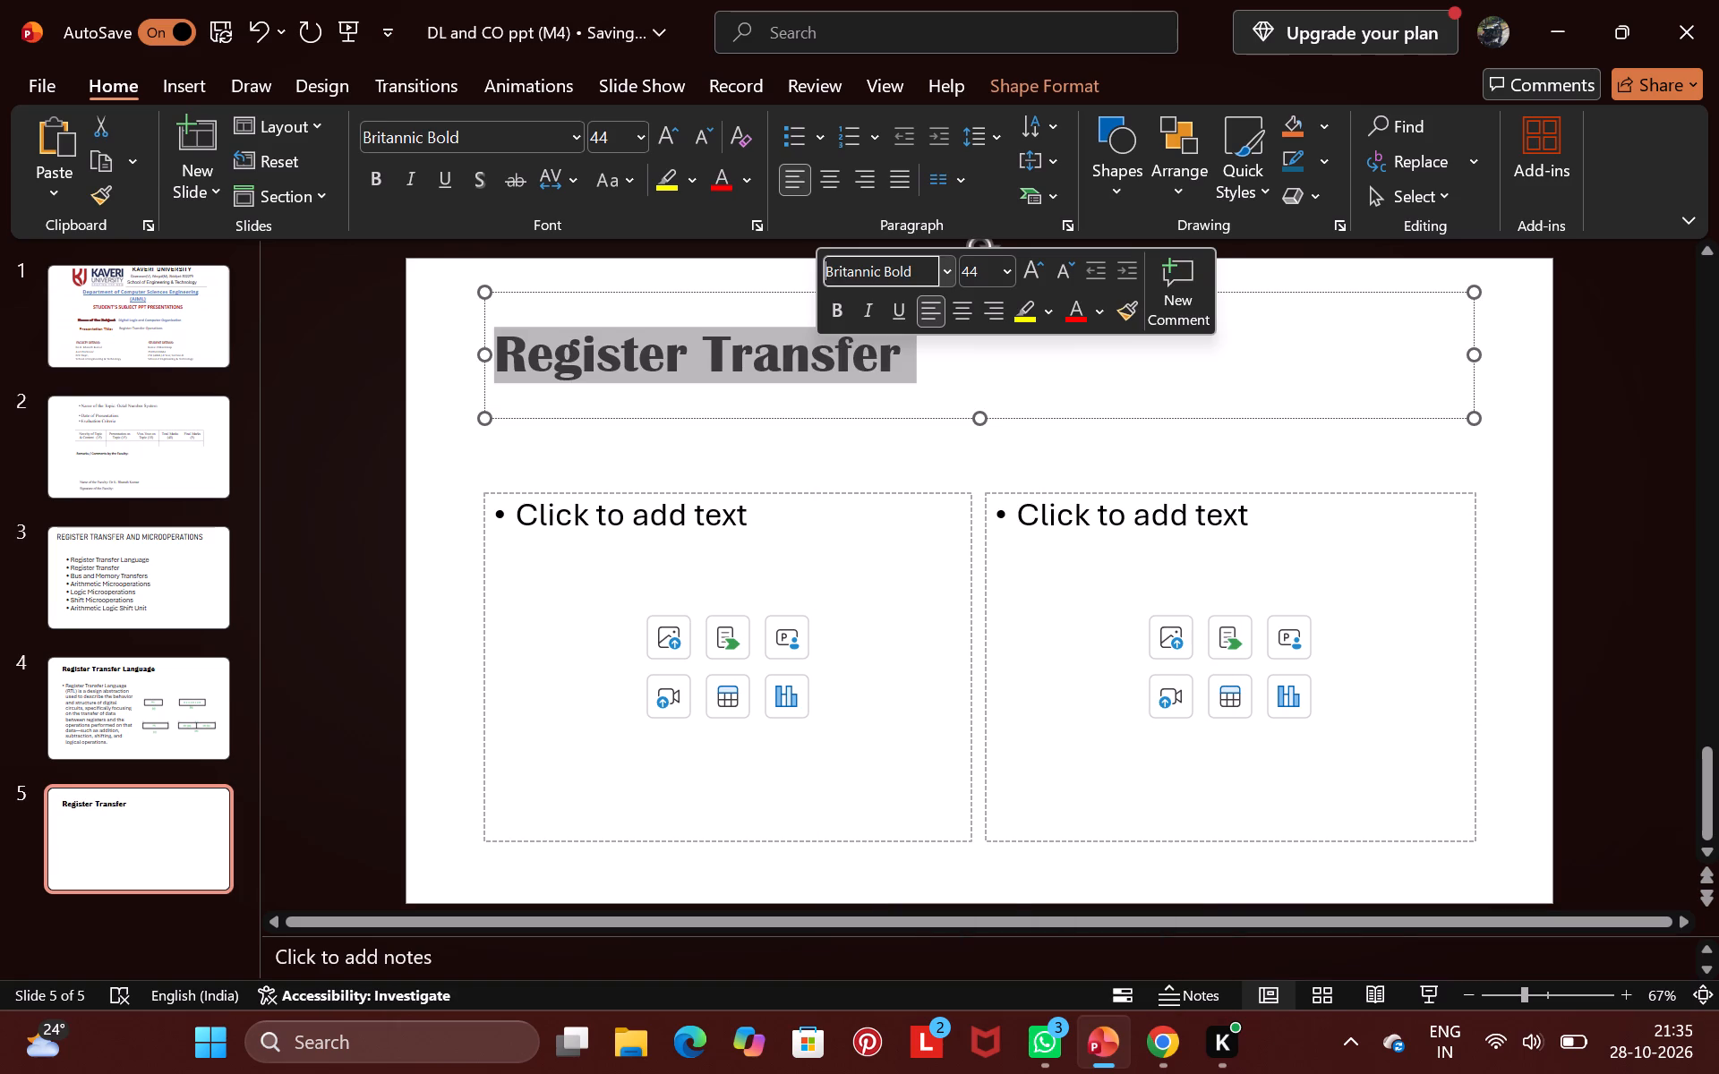
Extend both content placeholders on slide 5 upward so their top edges align just below the title.
left_click(757, 496)
left_click_drag(725, 487, 722, 403)
left_click_drag(731, 403, 732, 415)
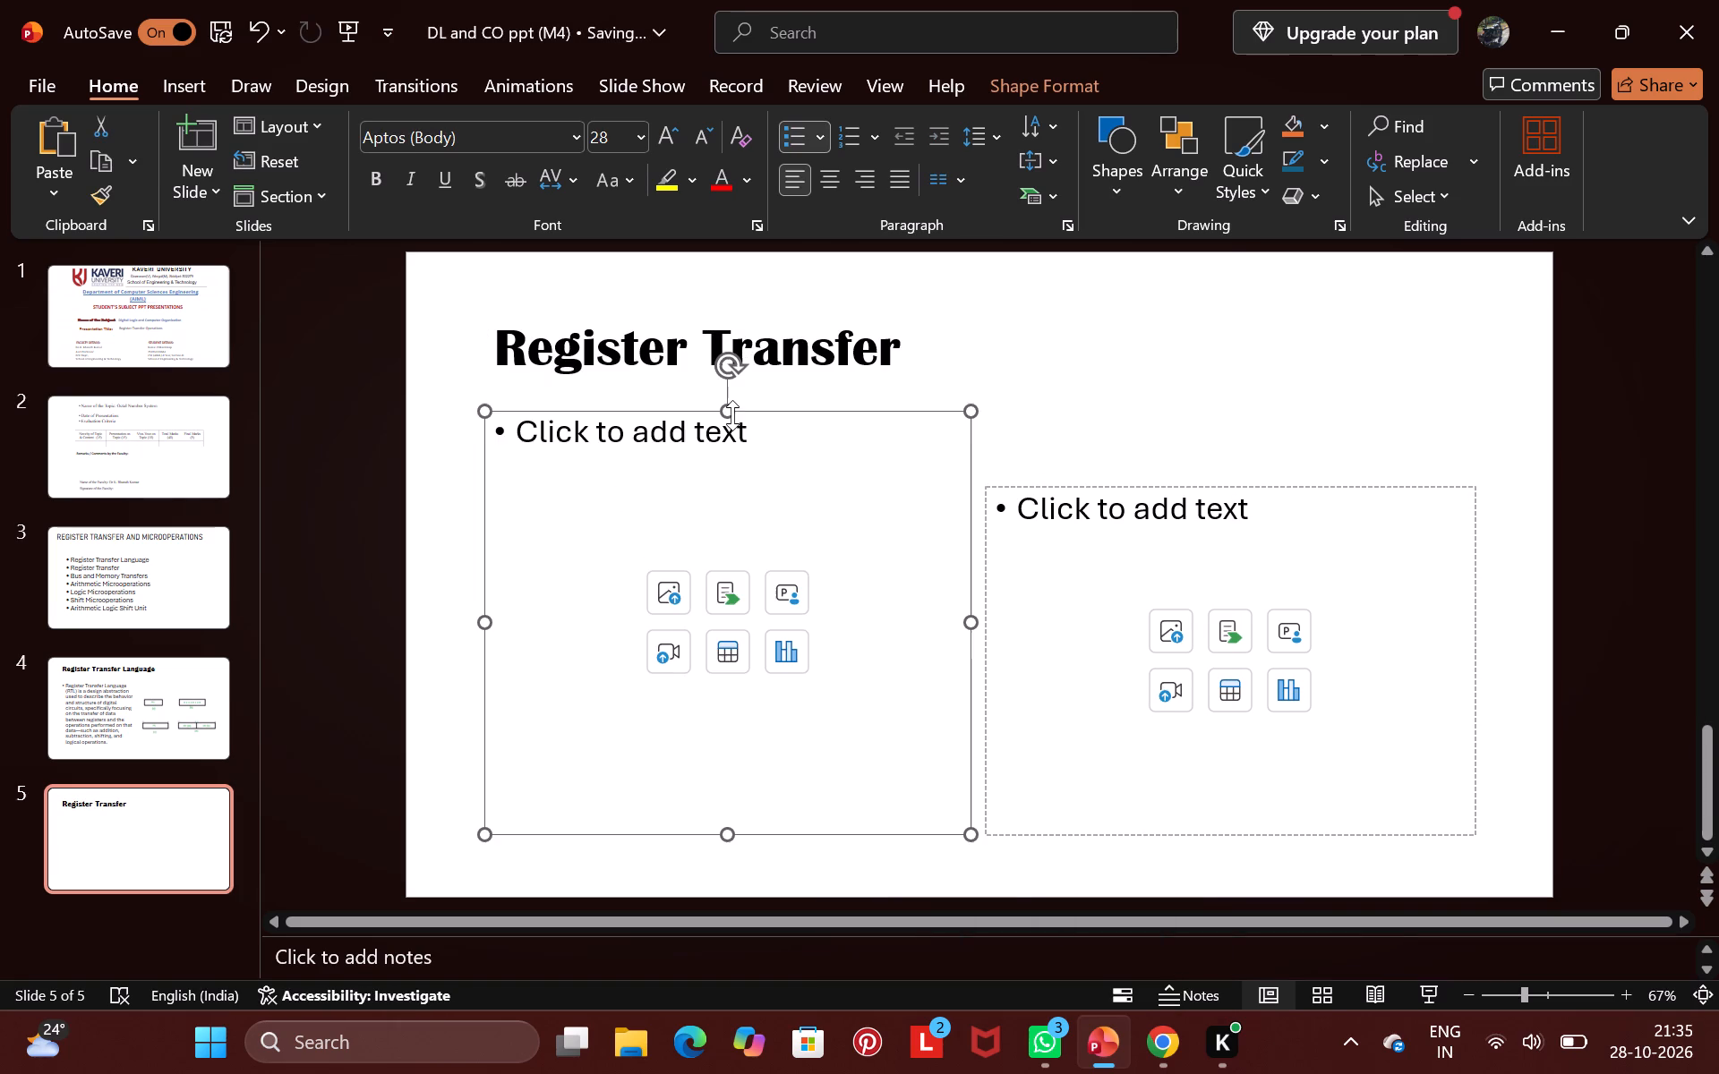
left_click(1240, 478)
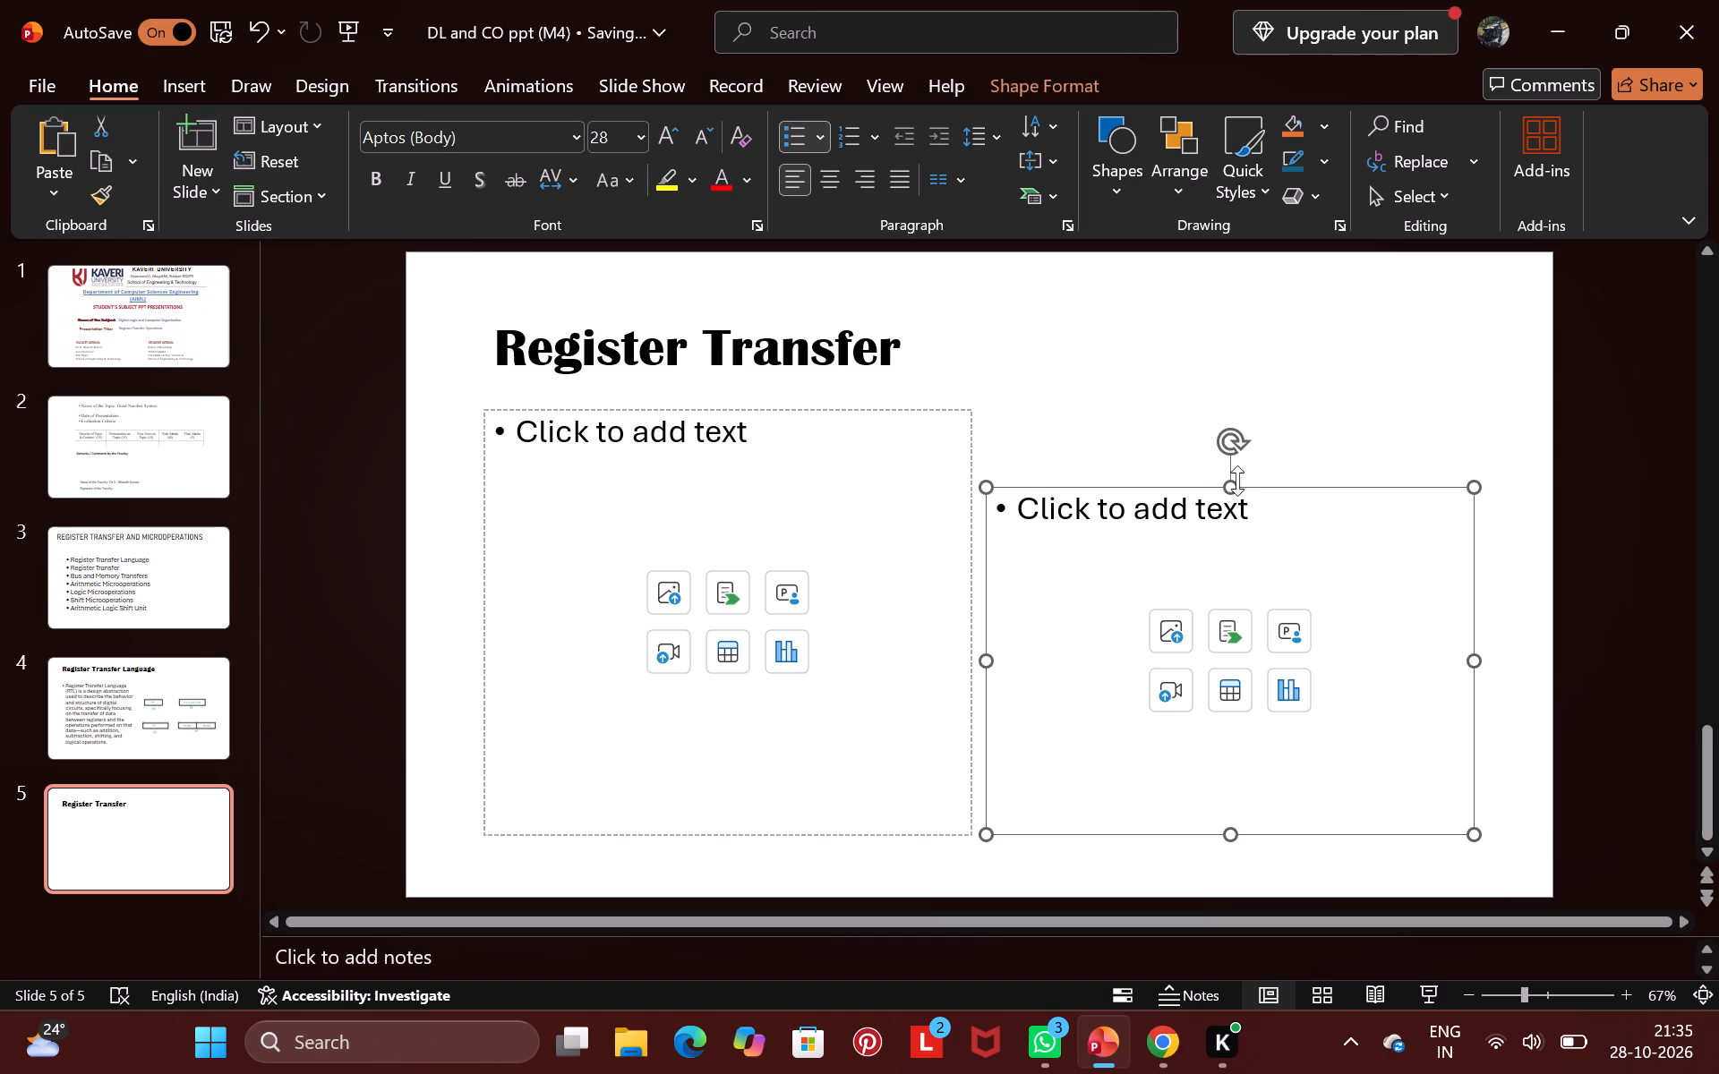
left_click_drag(1223, 486, 1206, 412)
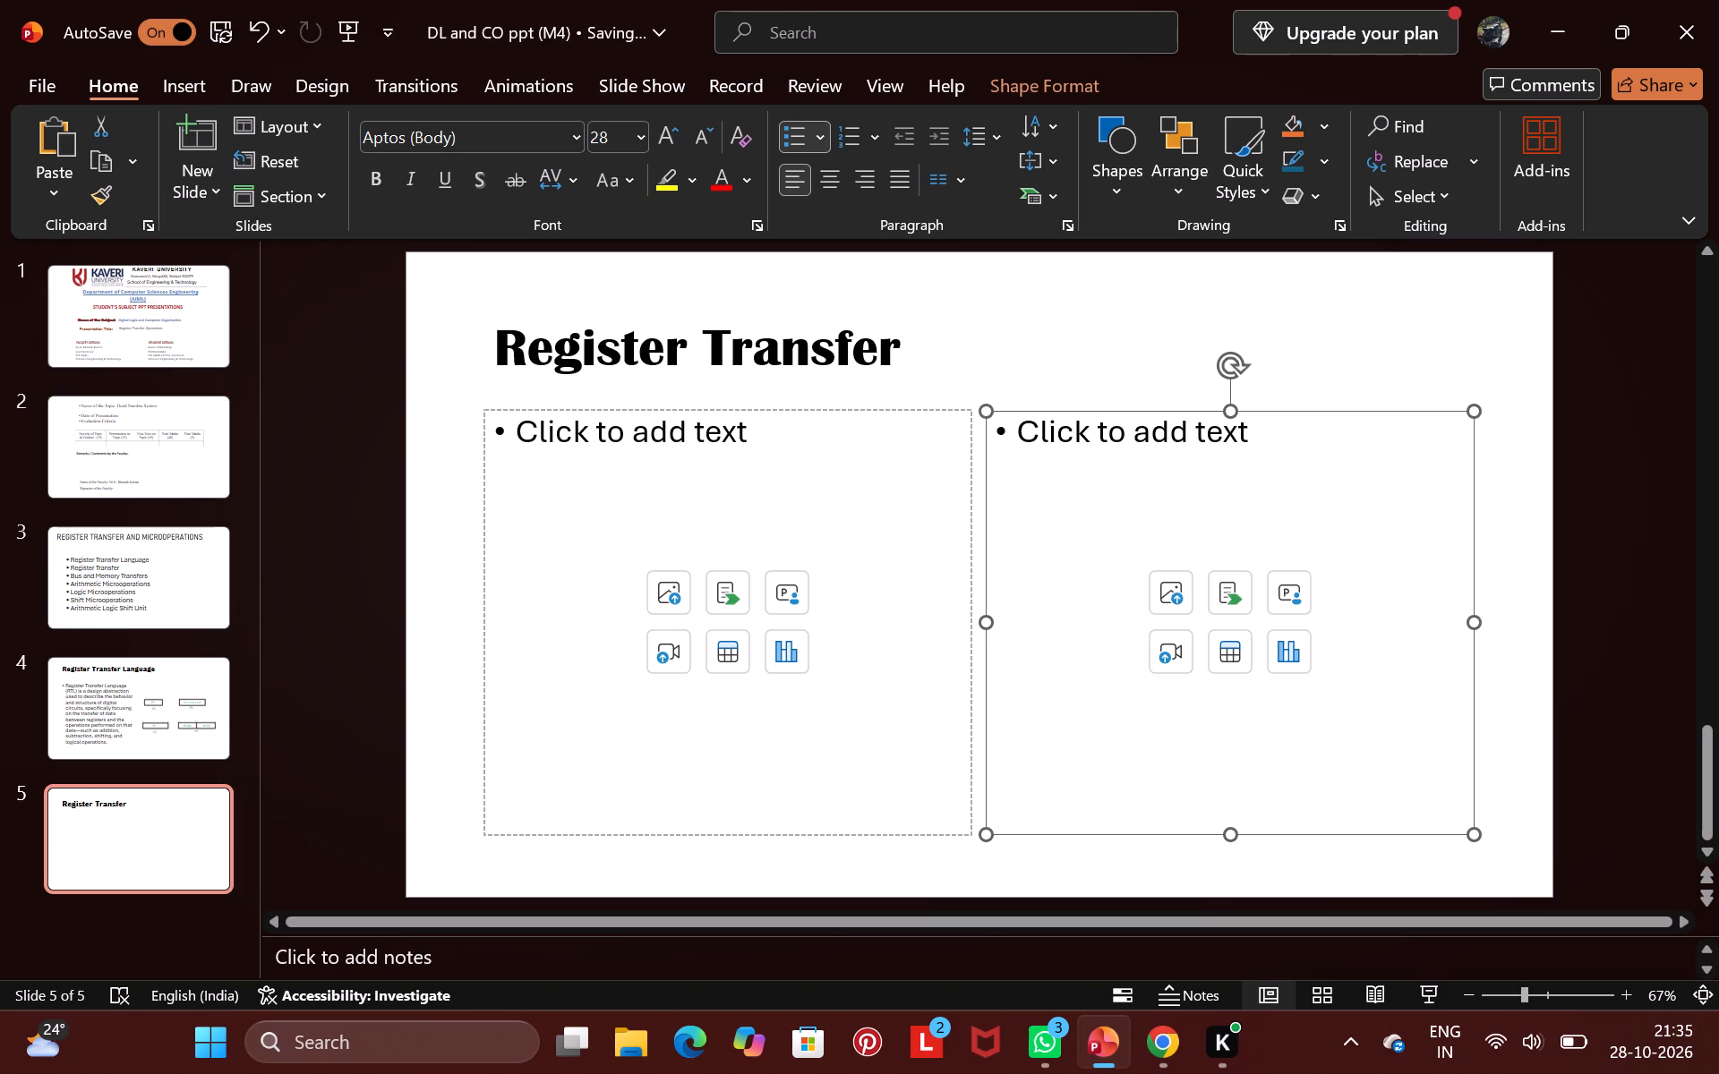
Copy the opening paragraph, "Registers define the storage area...", from the TutorialsPoint article in Chrome and return to PowerPoint.
left_click(1161, 1044)
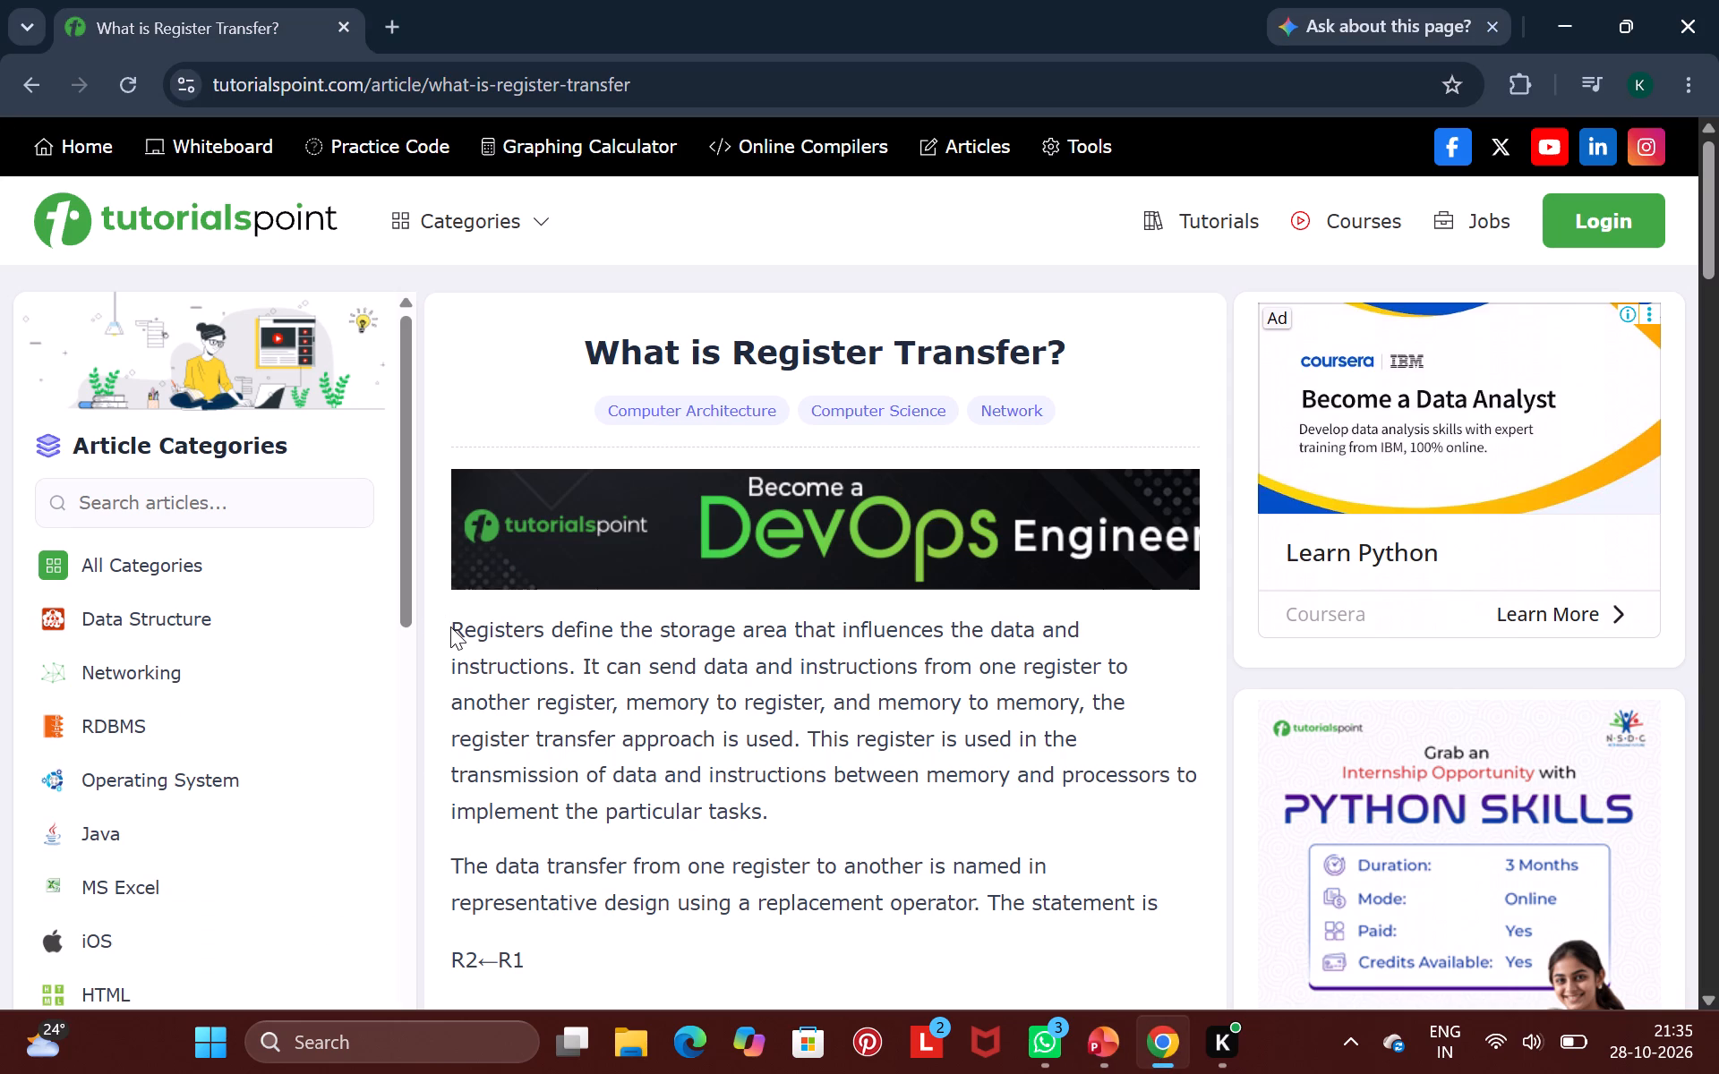
left_click_drag(453, 627, 783, 814)
key("ctrl+c")
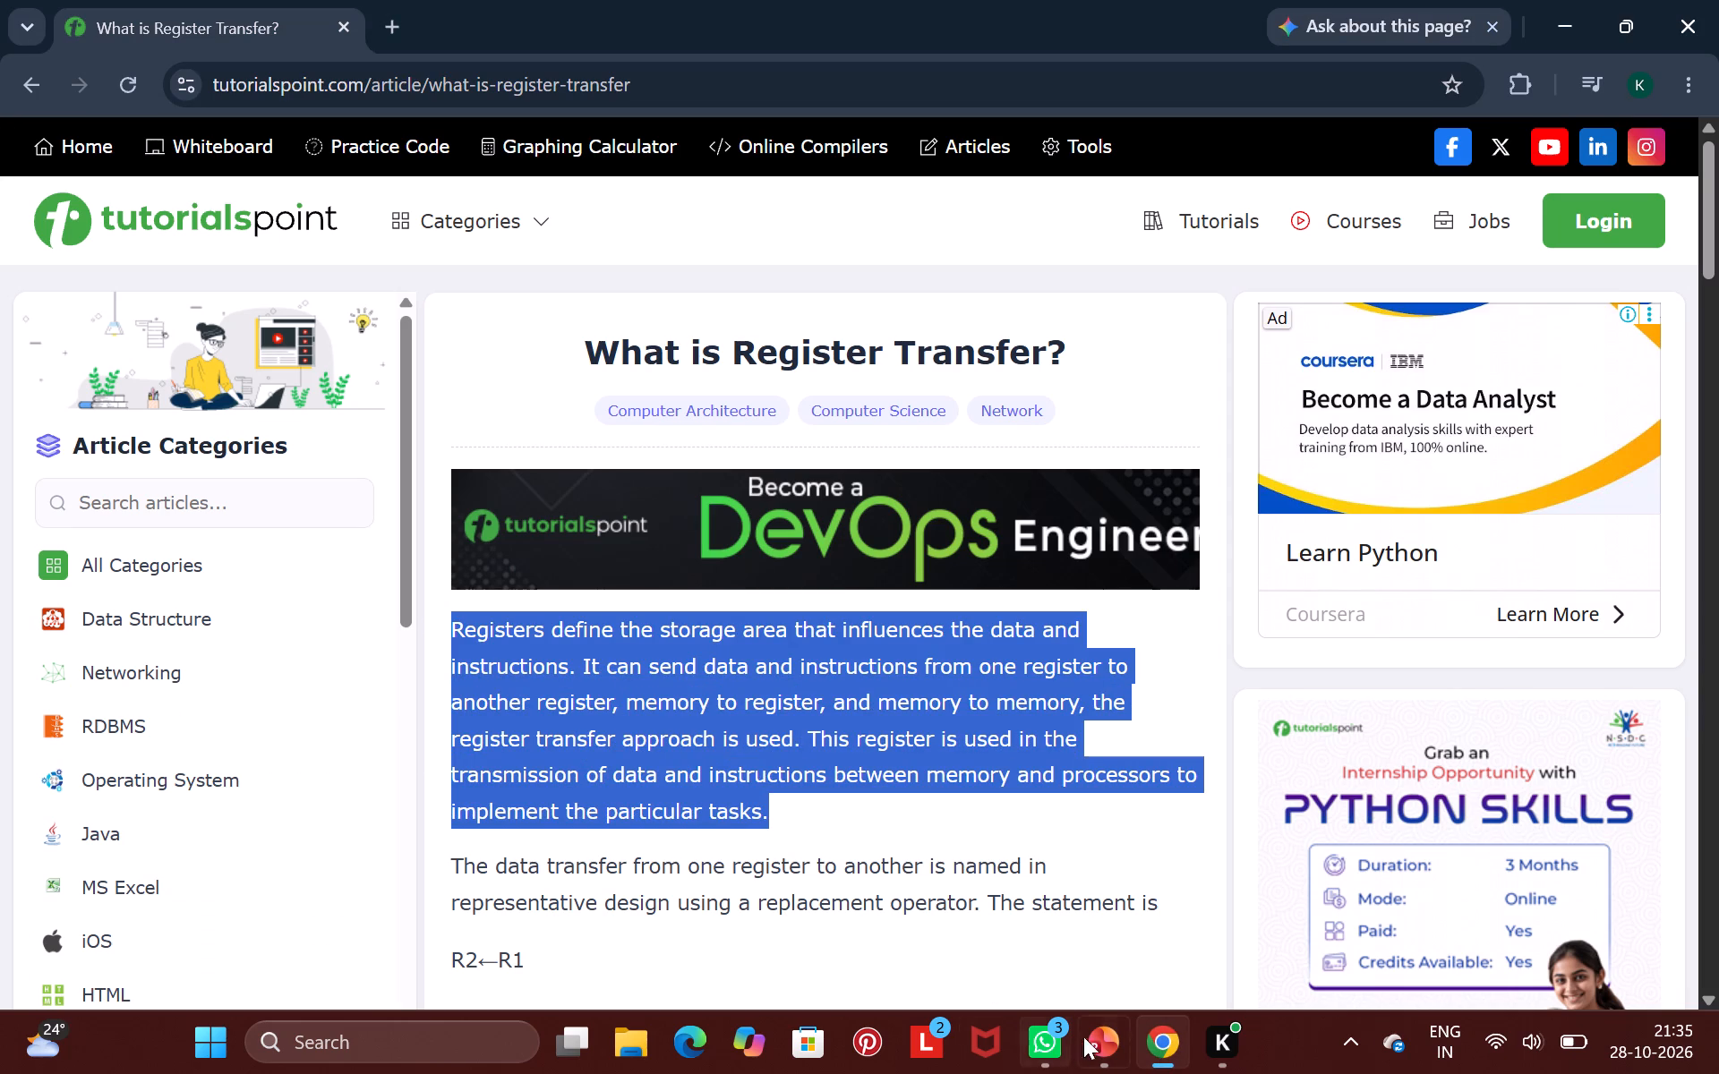
left_click(1104, 1036)
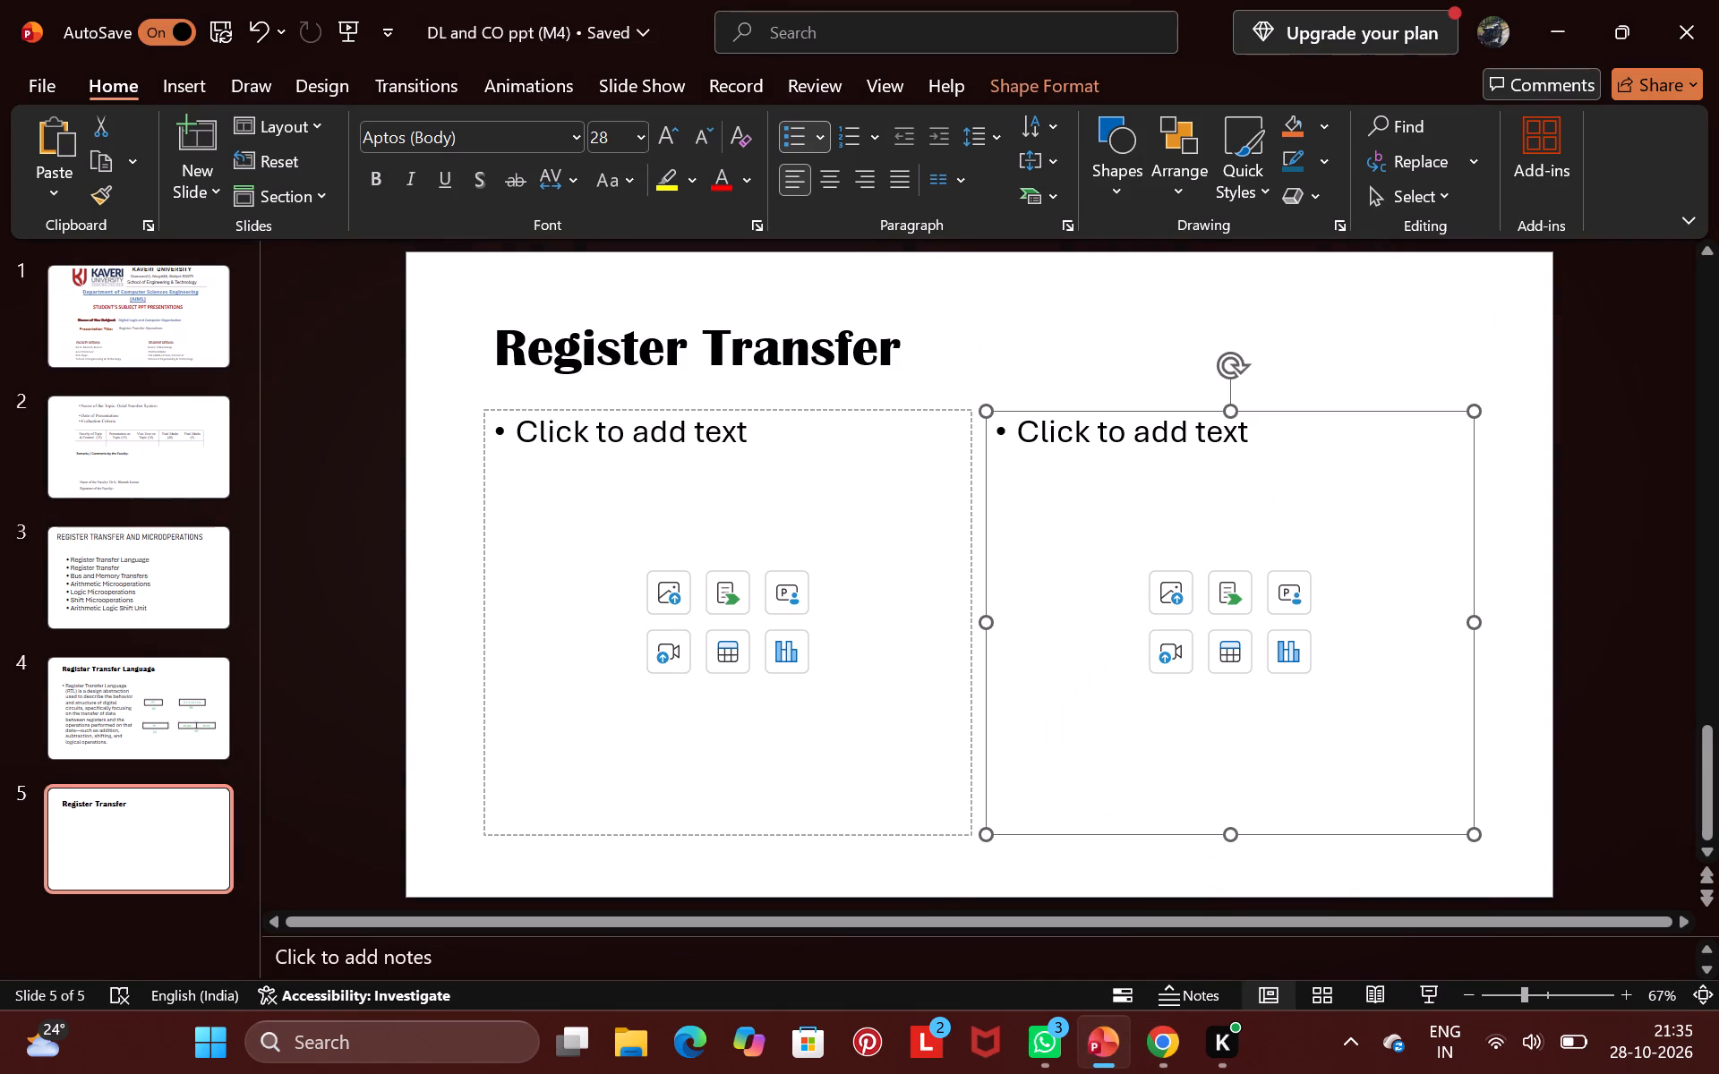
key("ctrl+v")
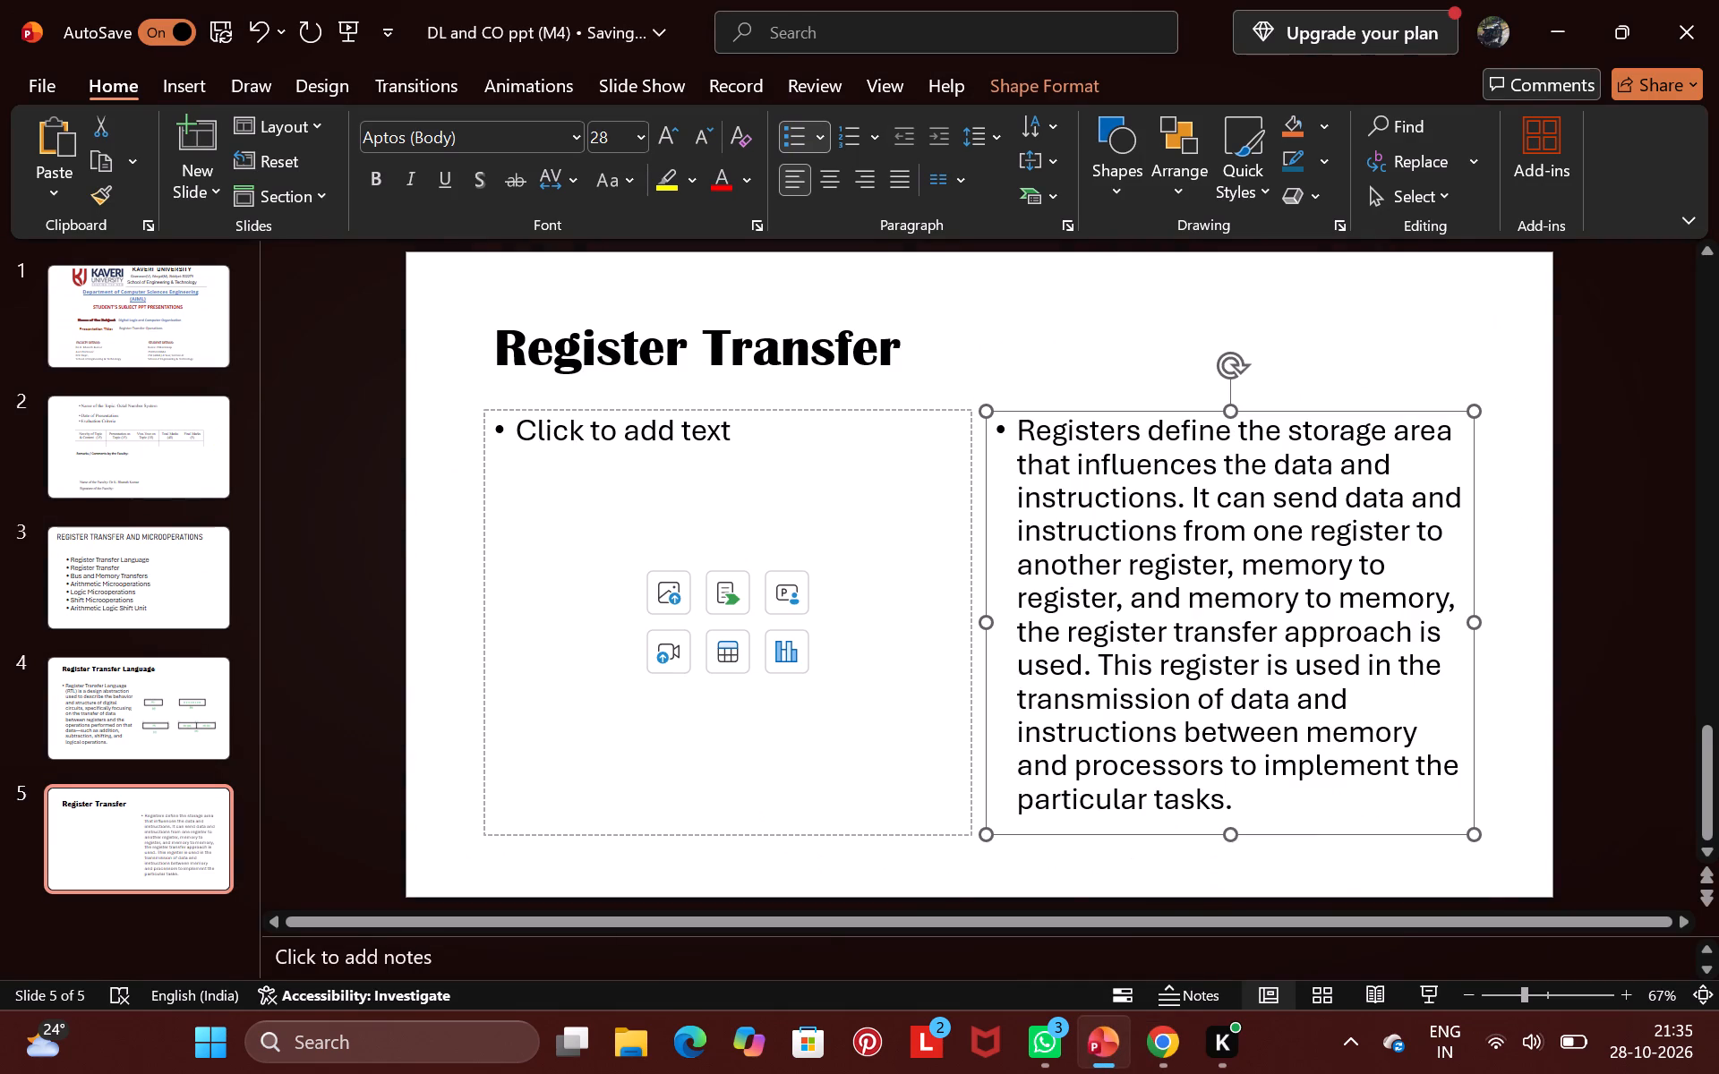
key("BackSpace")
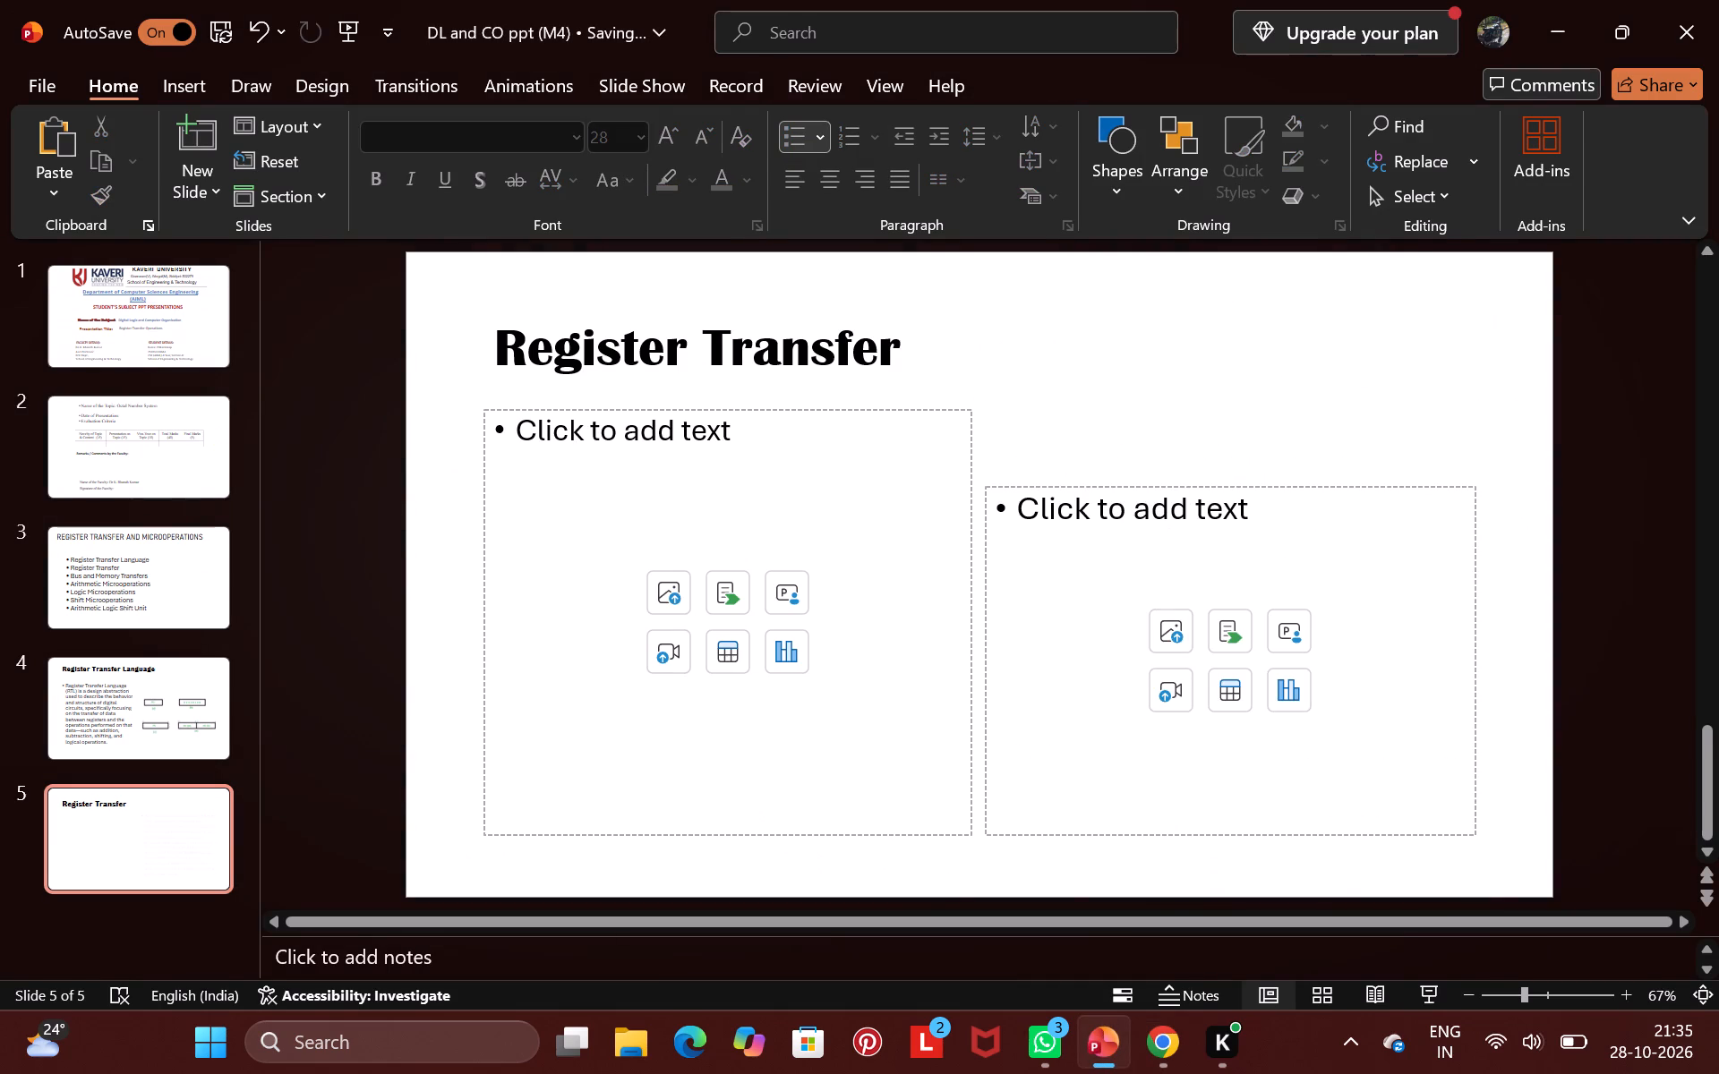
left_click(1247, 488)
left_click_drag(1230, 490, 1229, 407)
Paste the copied registers paragraph into slide 5's left content placeholder.
left_click(851, 510)
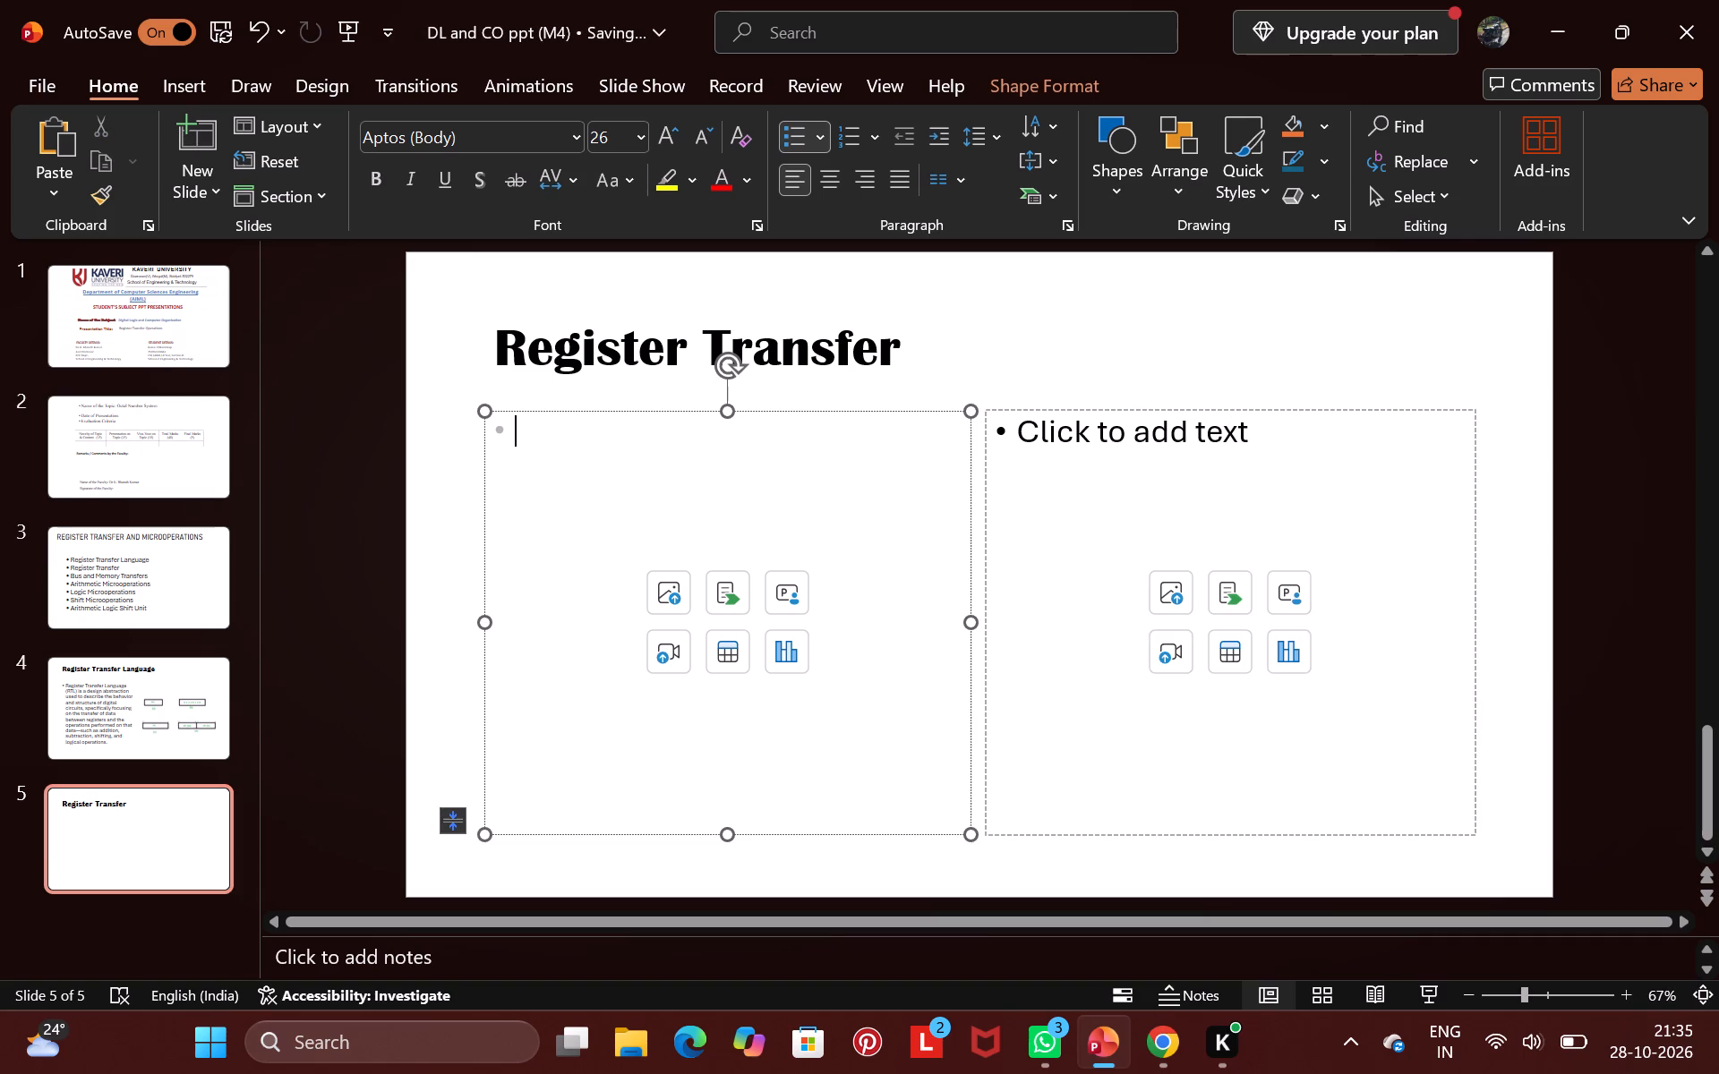
key("ctrl+v")
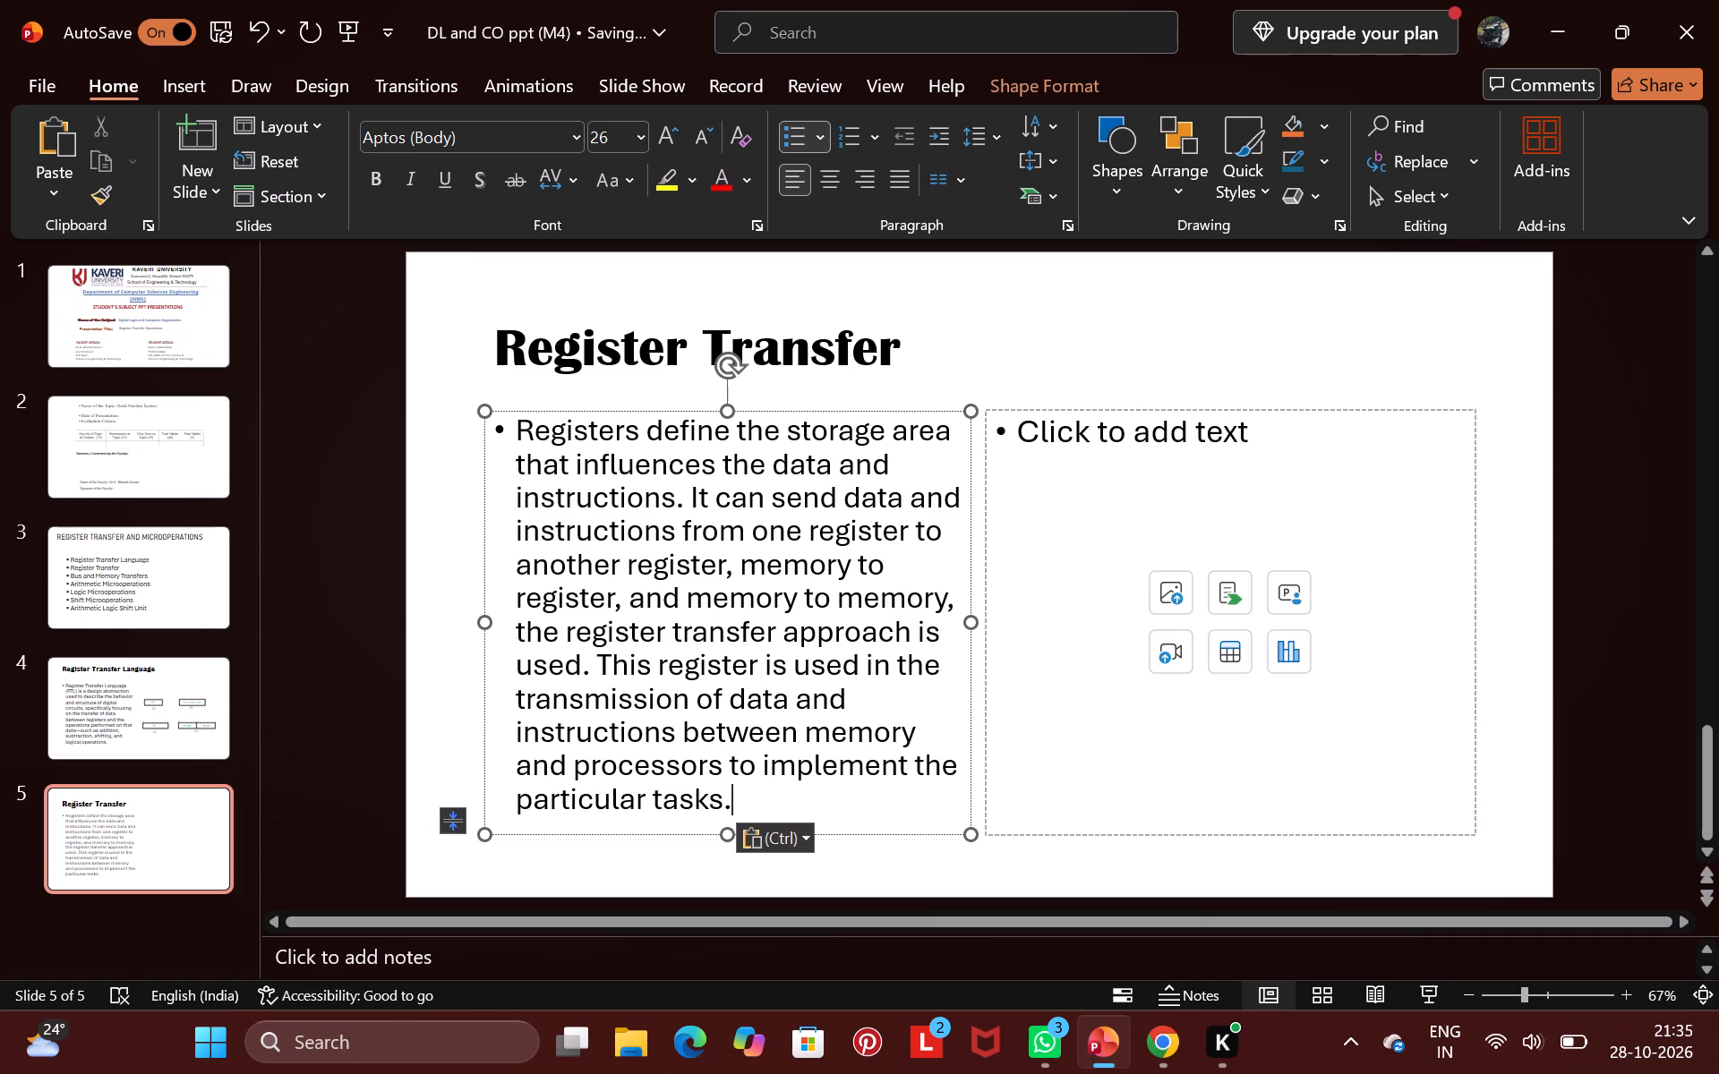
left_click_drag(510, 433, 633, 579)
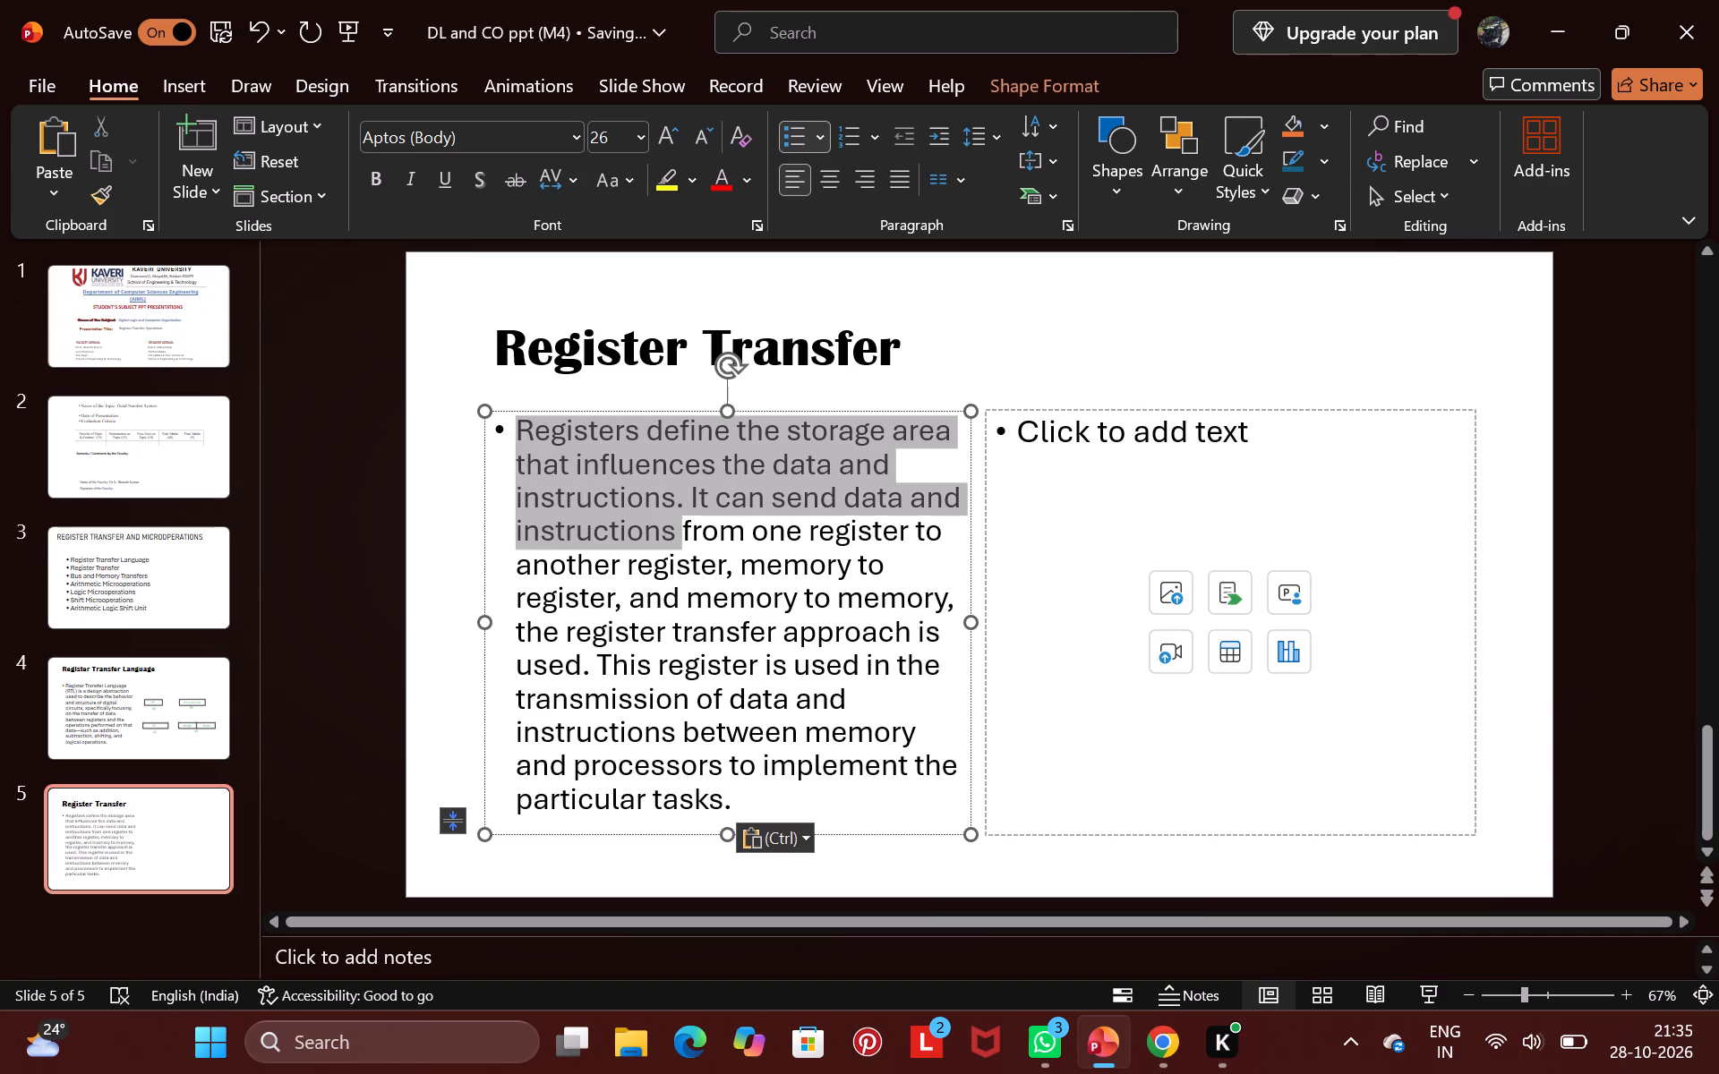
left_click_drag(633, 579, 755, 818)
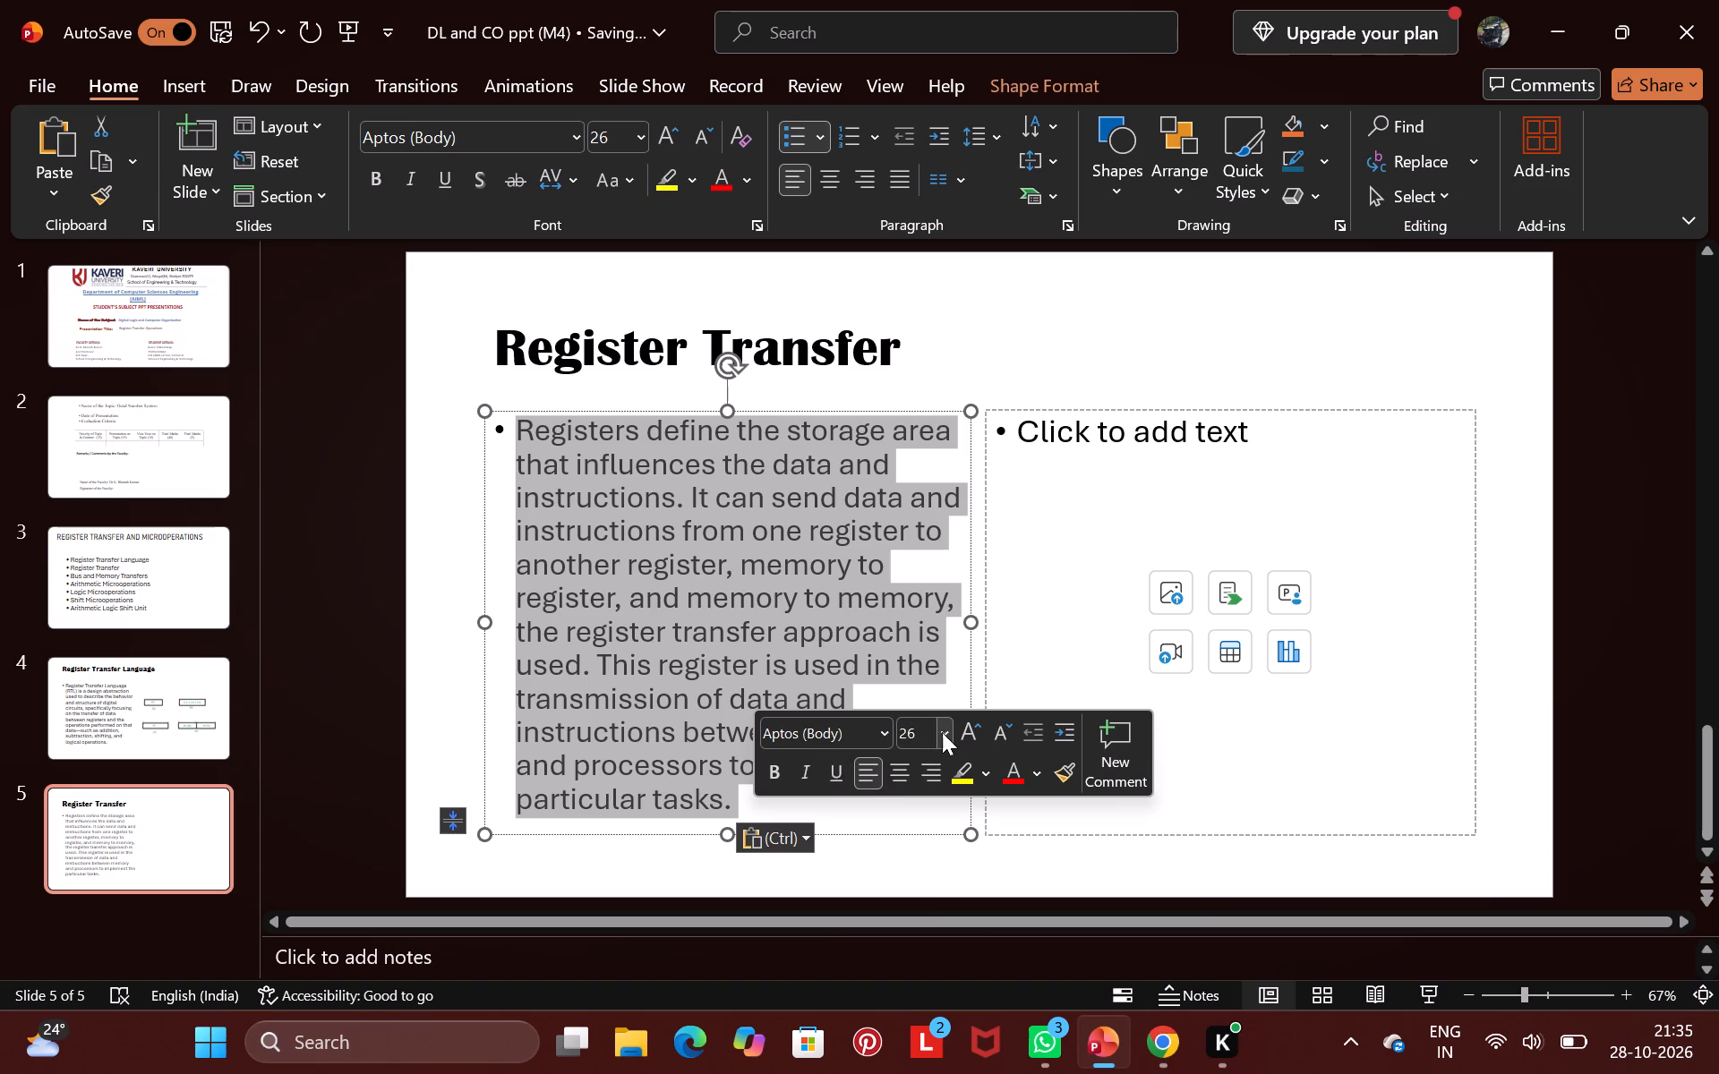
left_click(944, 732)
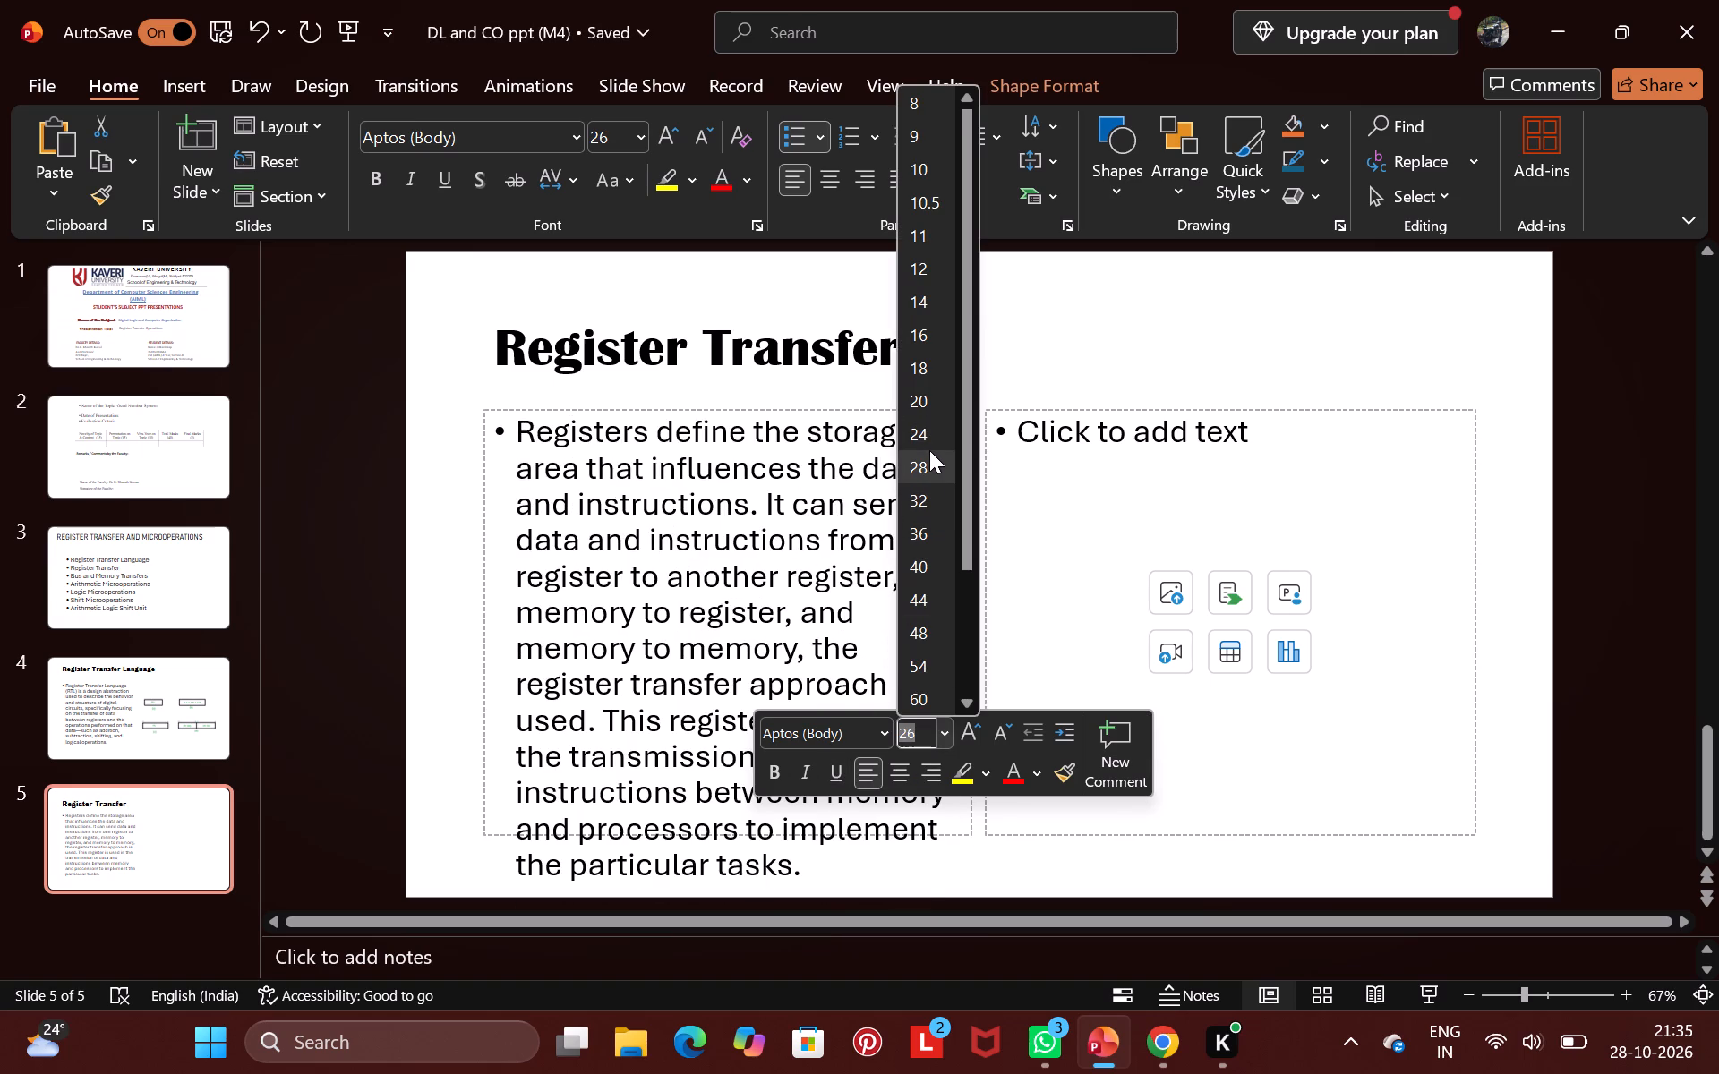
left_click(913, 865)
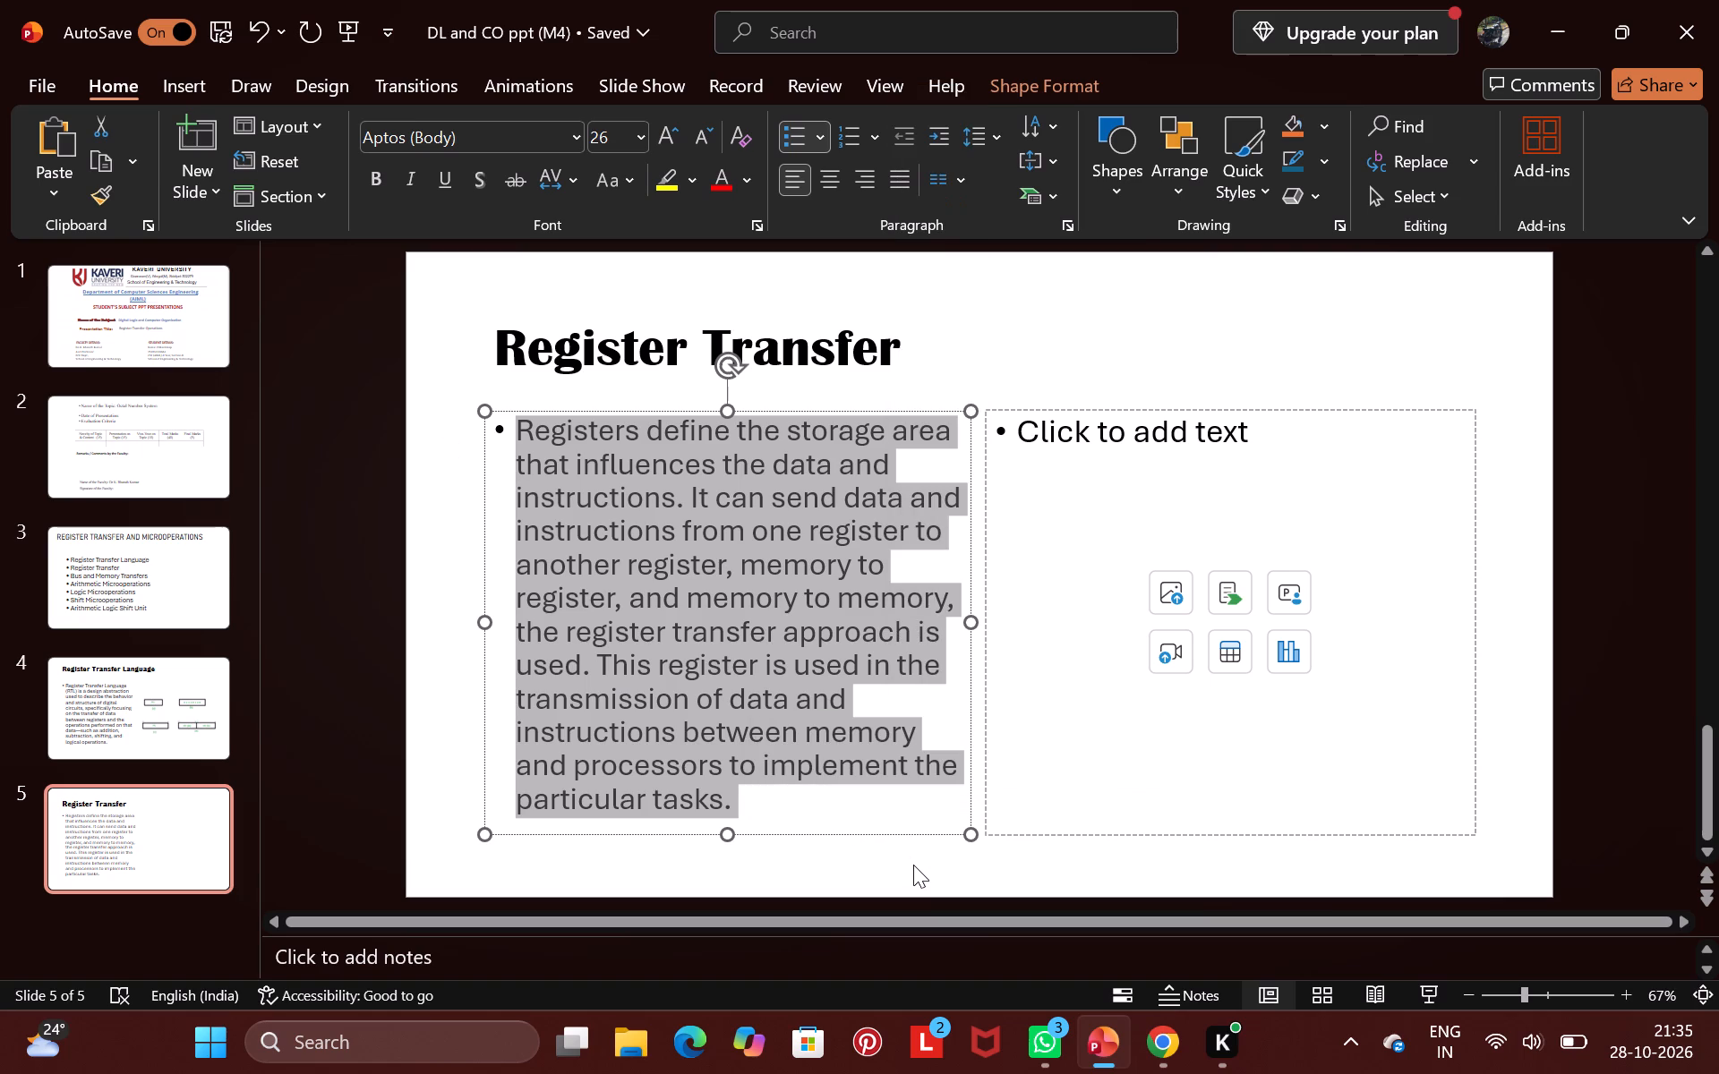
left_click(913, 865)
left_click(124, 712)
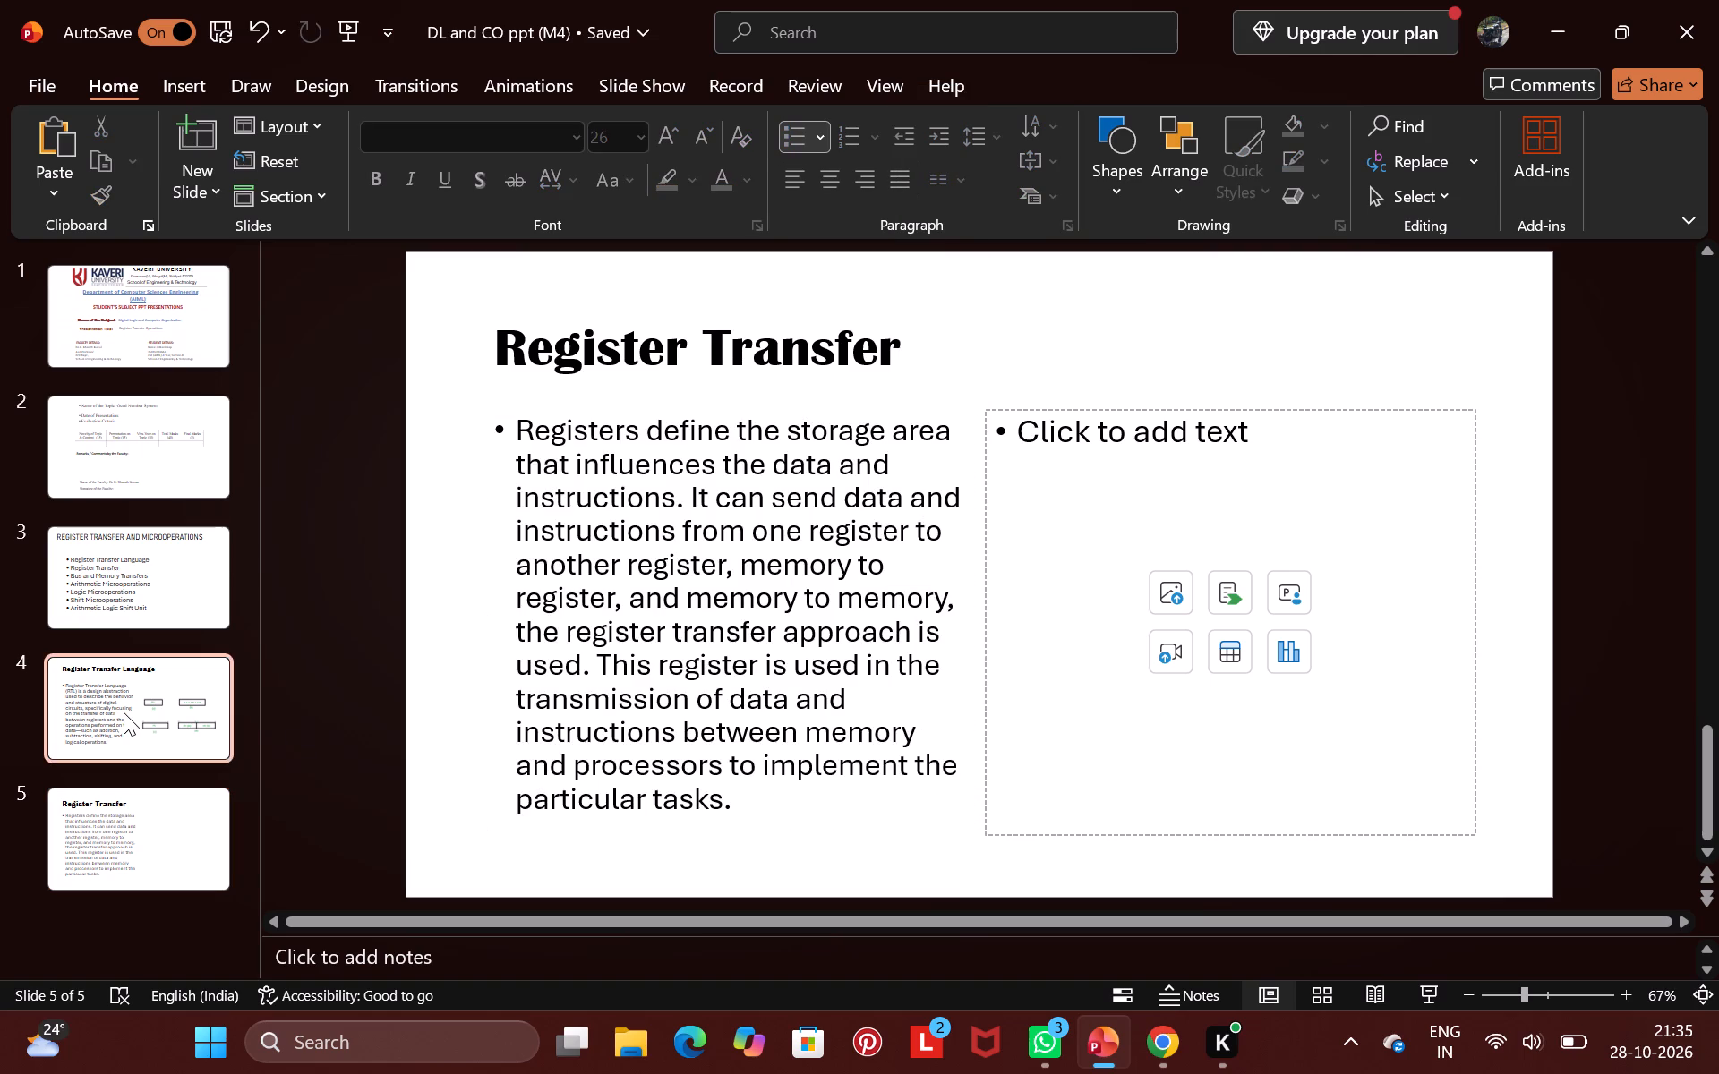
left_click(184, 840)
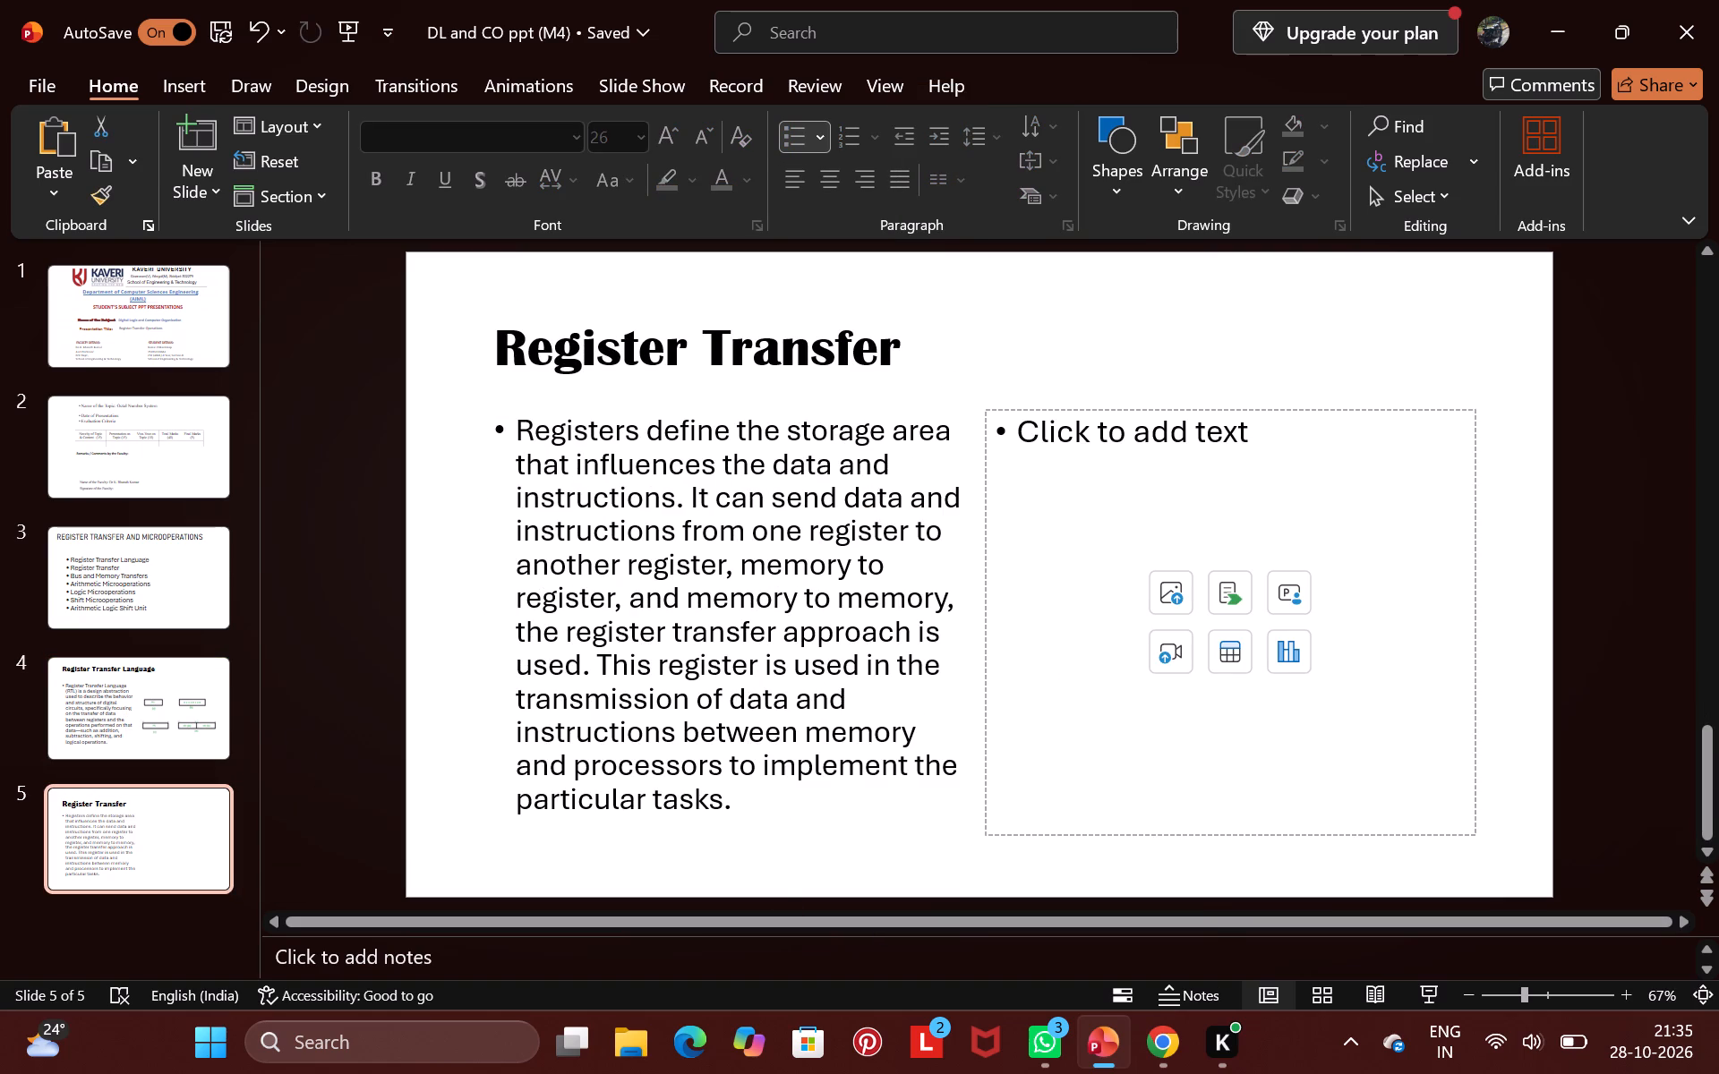
Copy the "Block Diagram of Register" image from the article in Chrome and insert it into slide 5's right content placeholder.
left_click(1163, 1051)
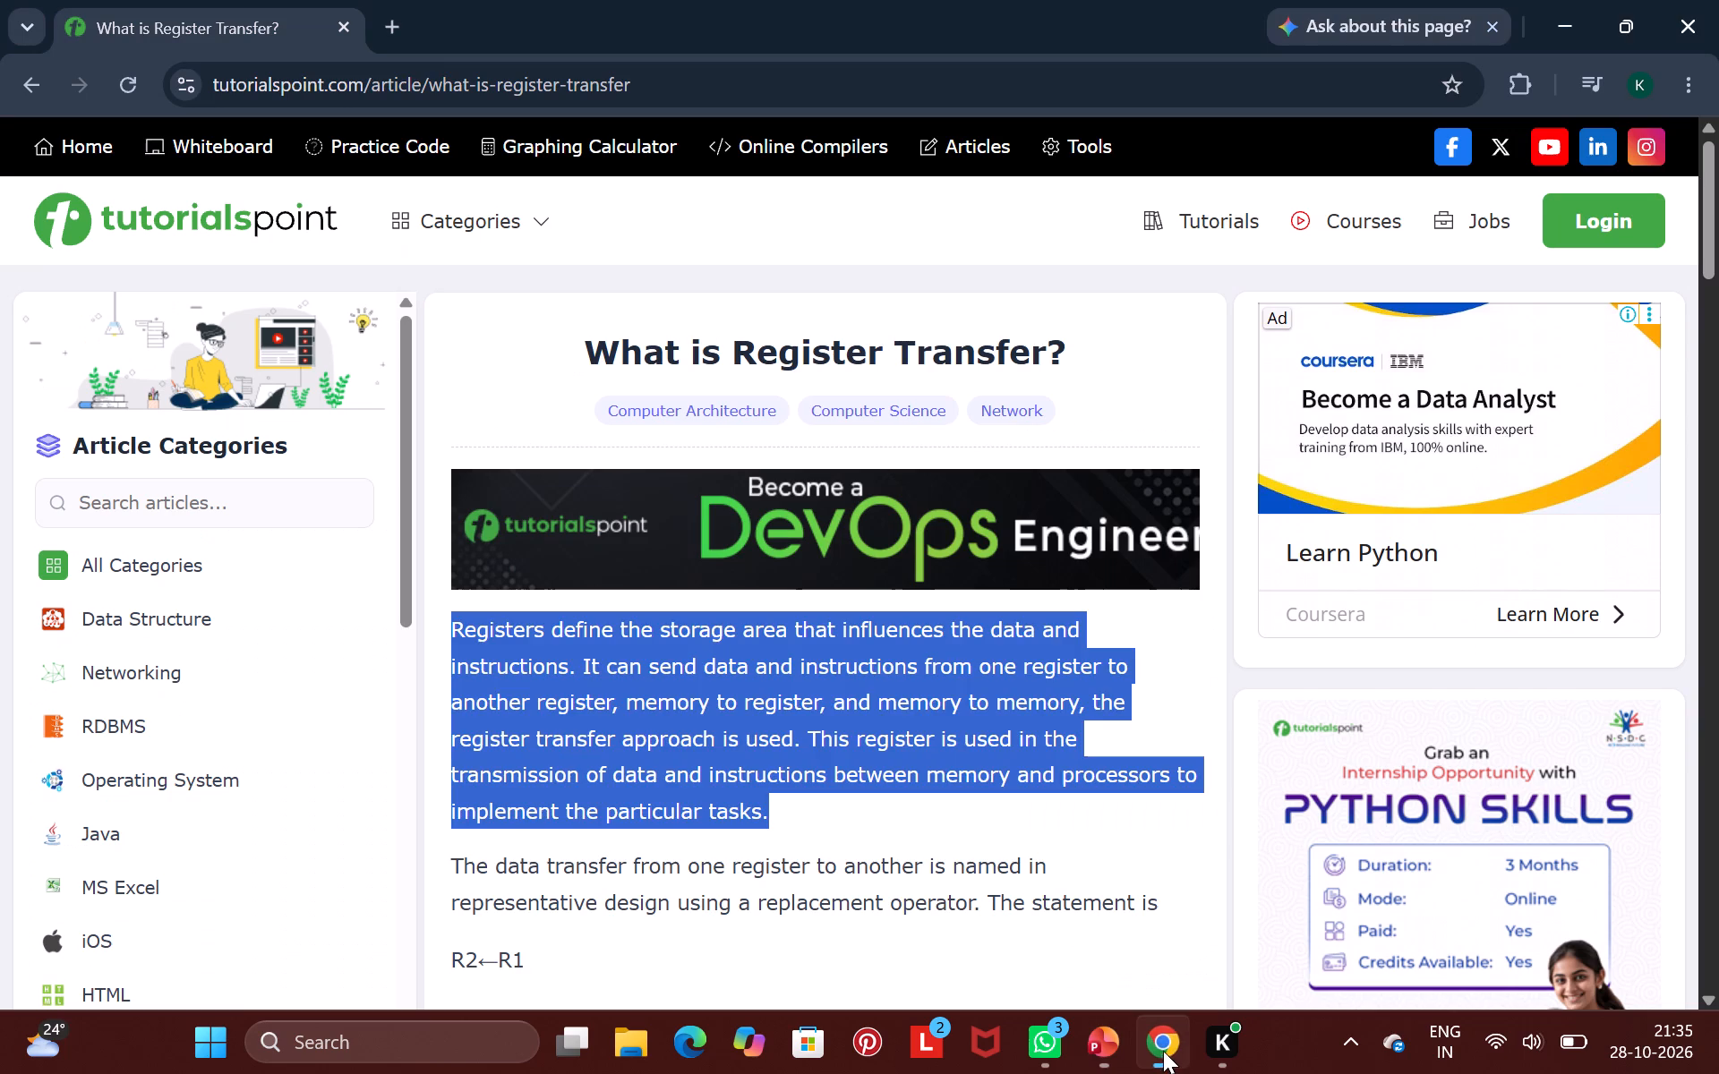
scroll(888, 725, "down", 5)
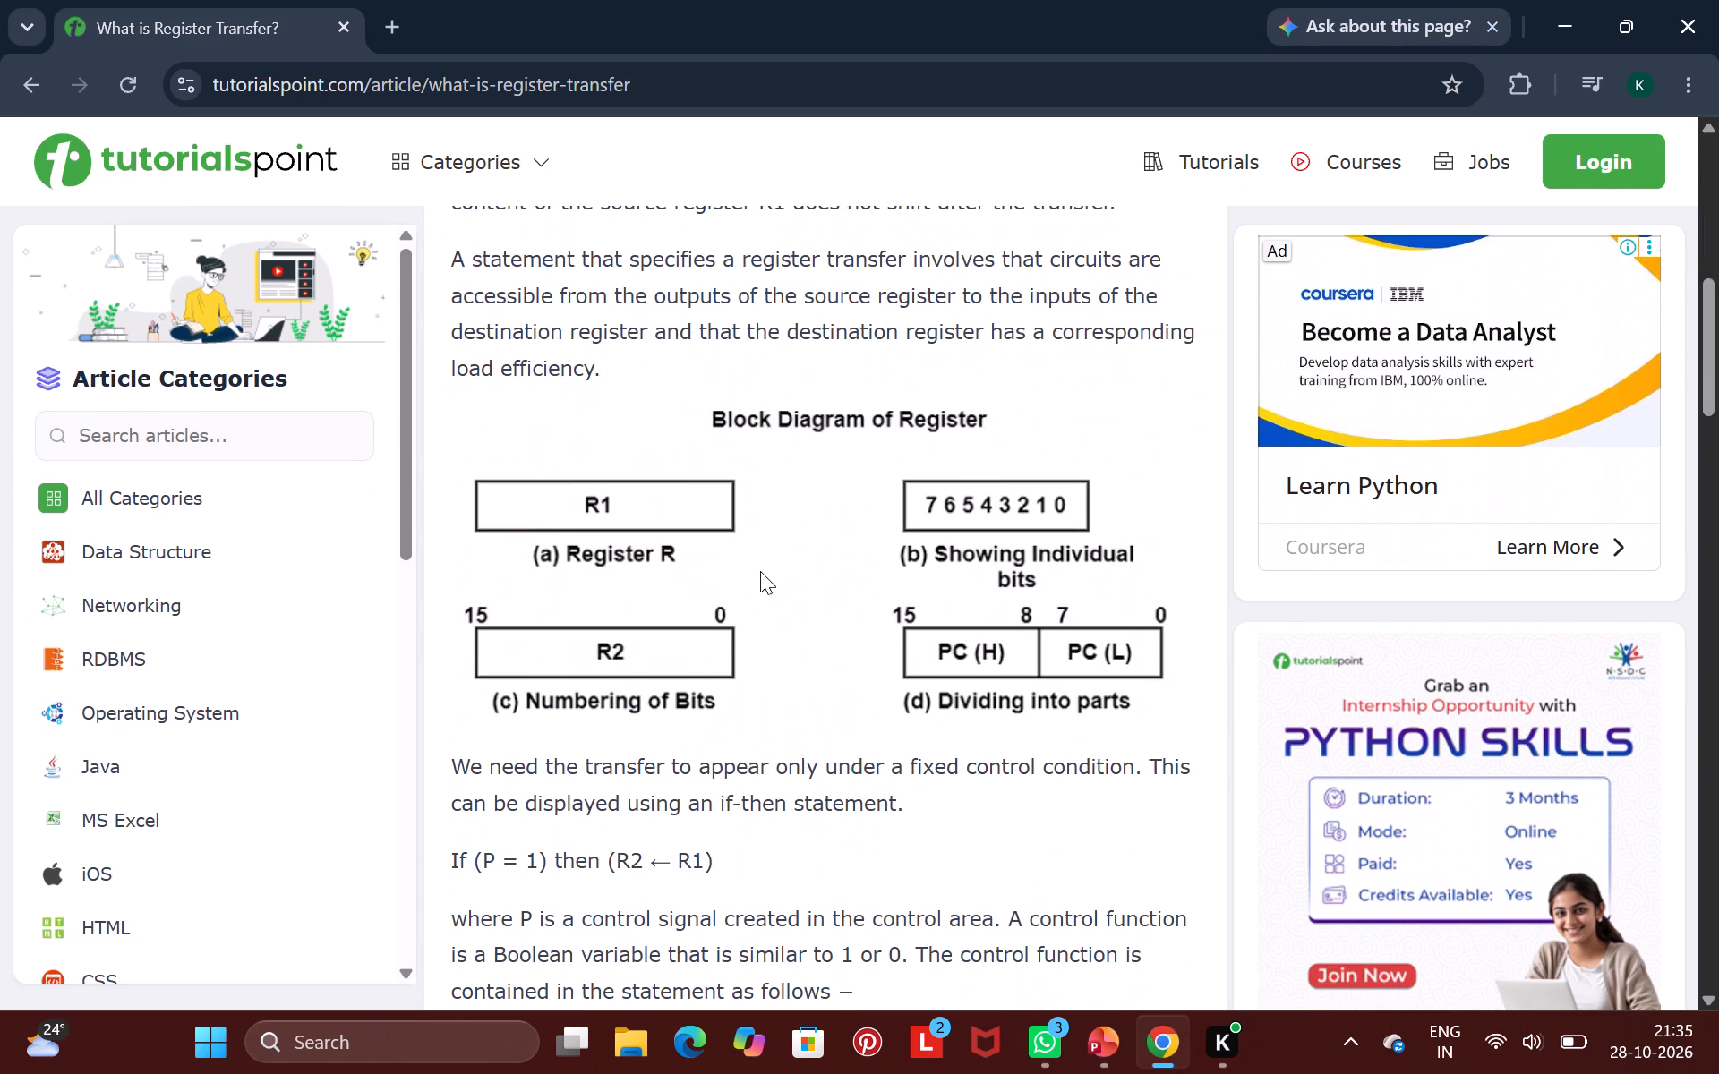
right_click(760, 571)
left_click(852, 684)
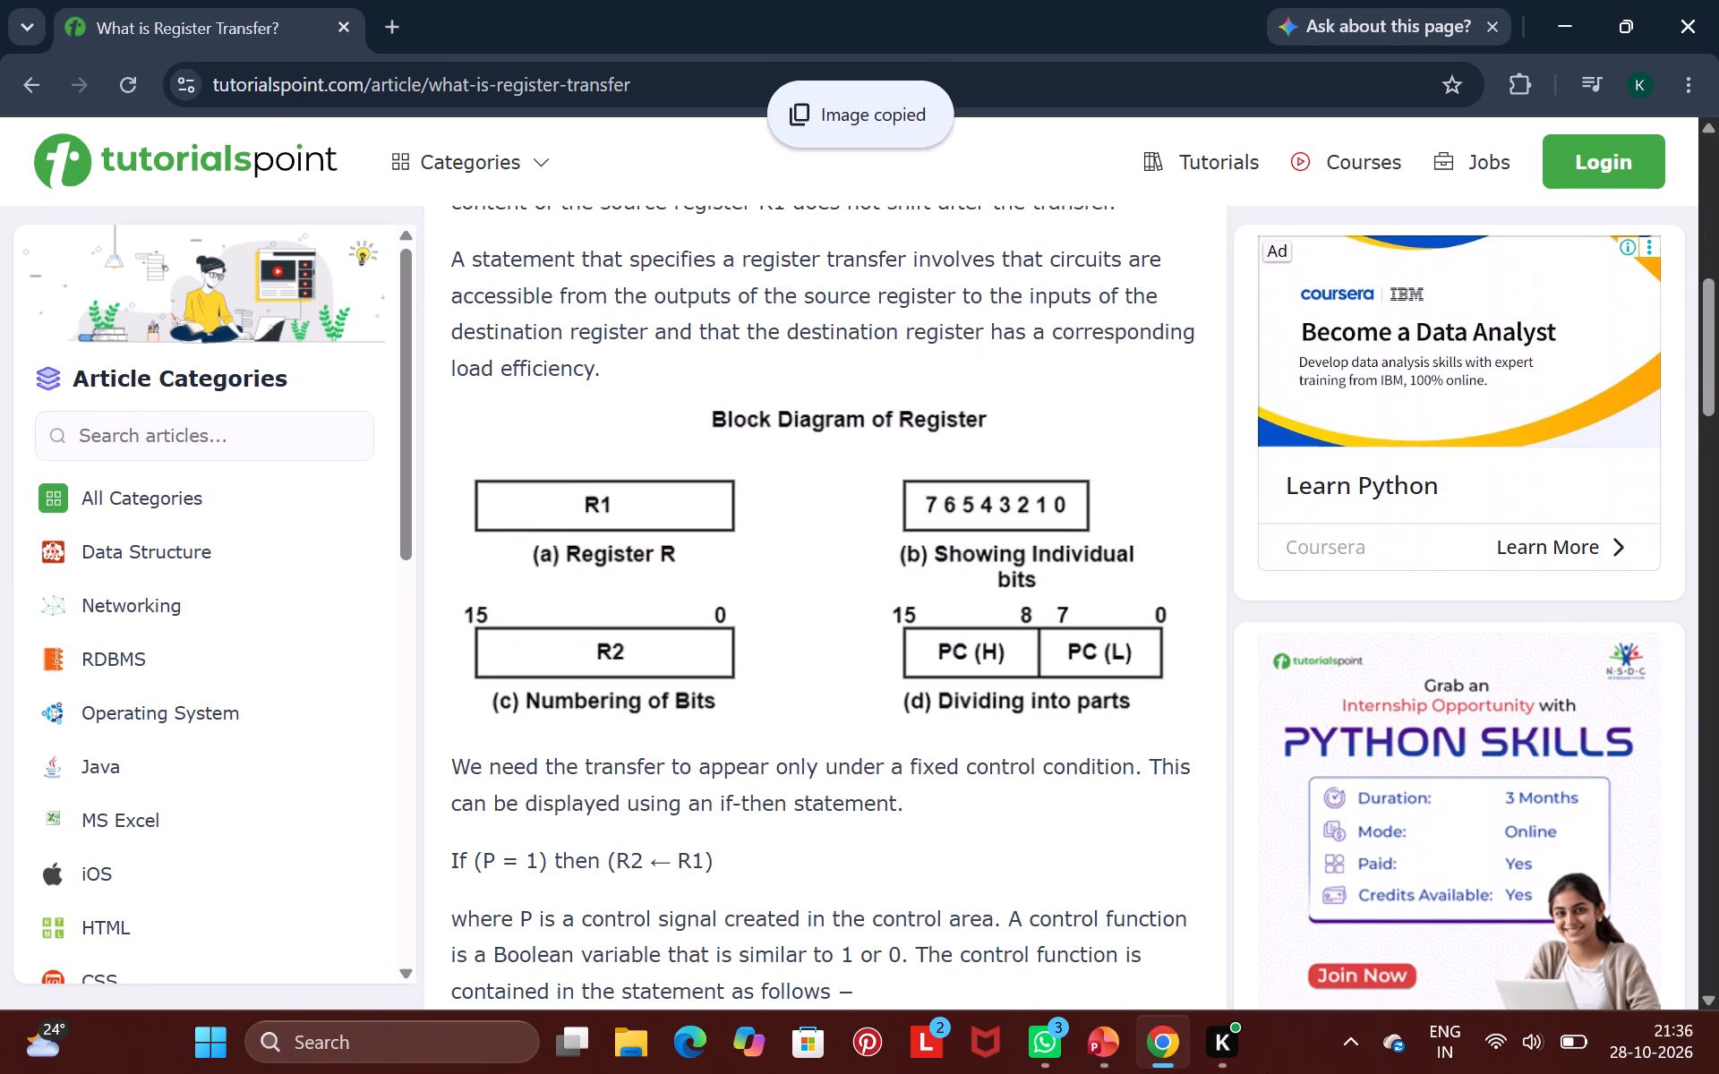
left_click(1118, 1029)
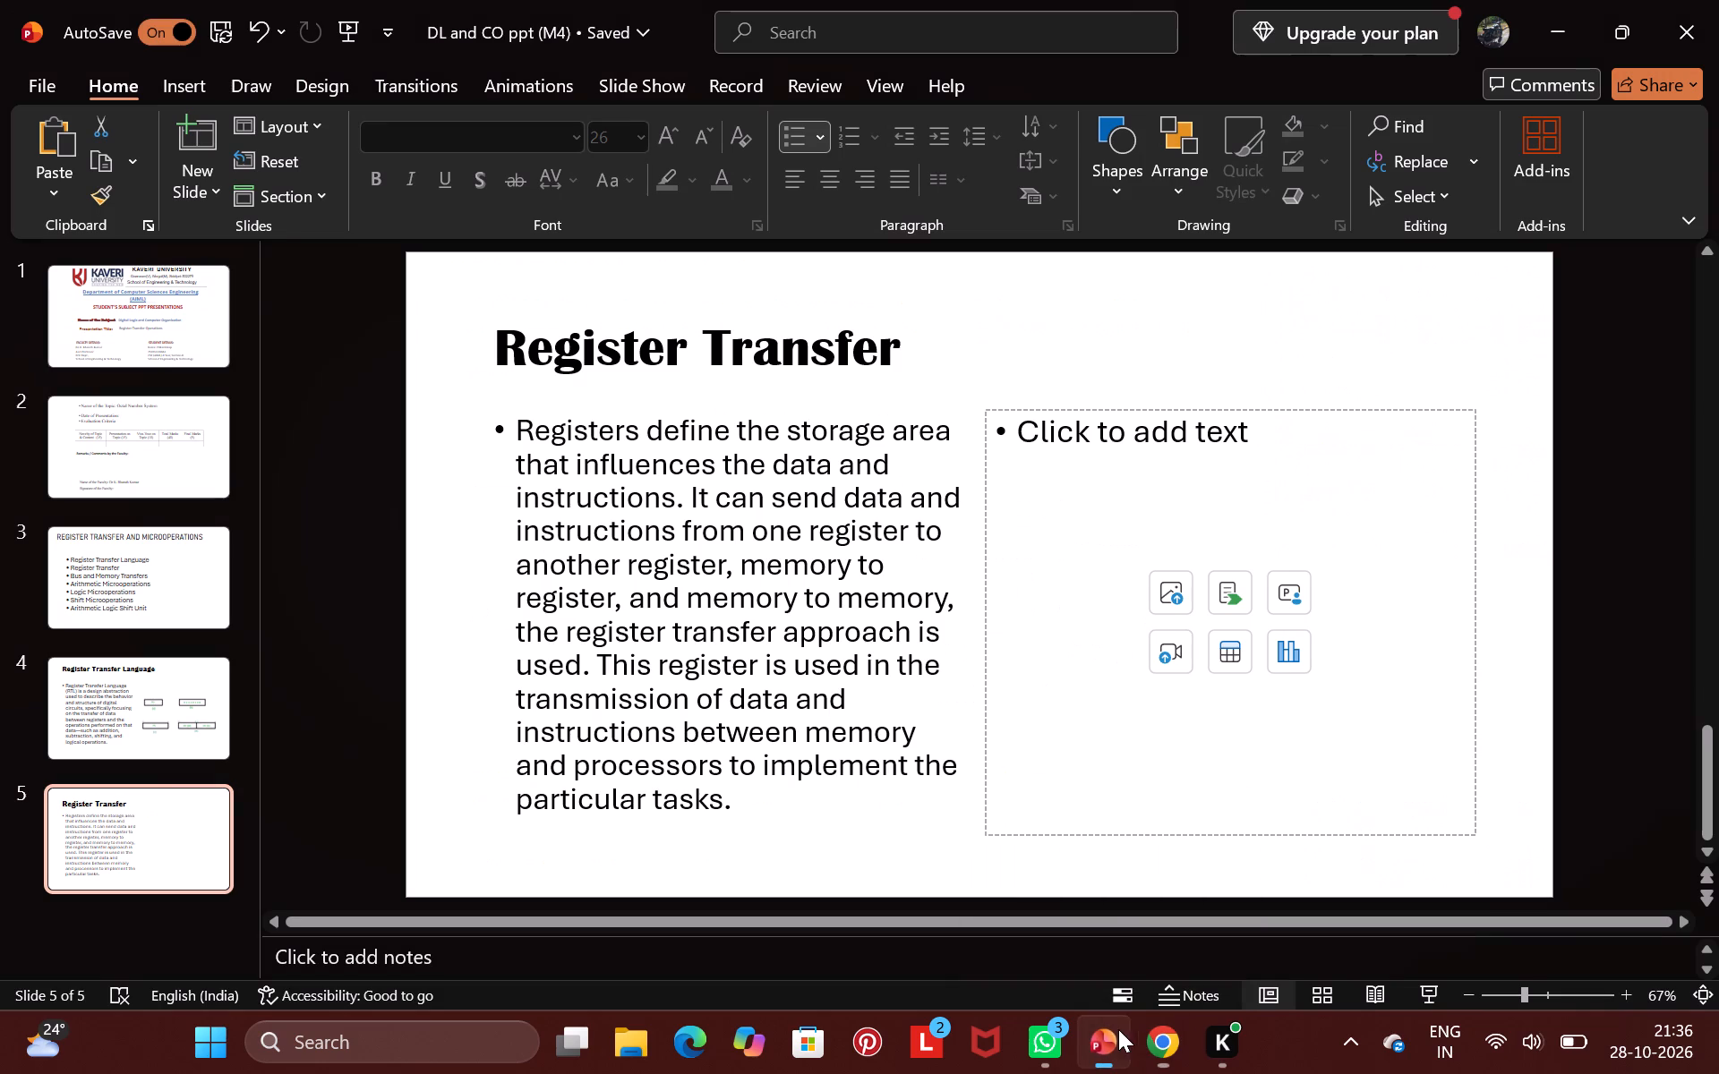
left_click(1177, 592)
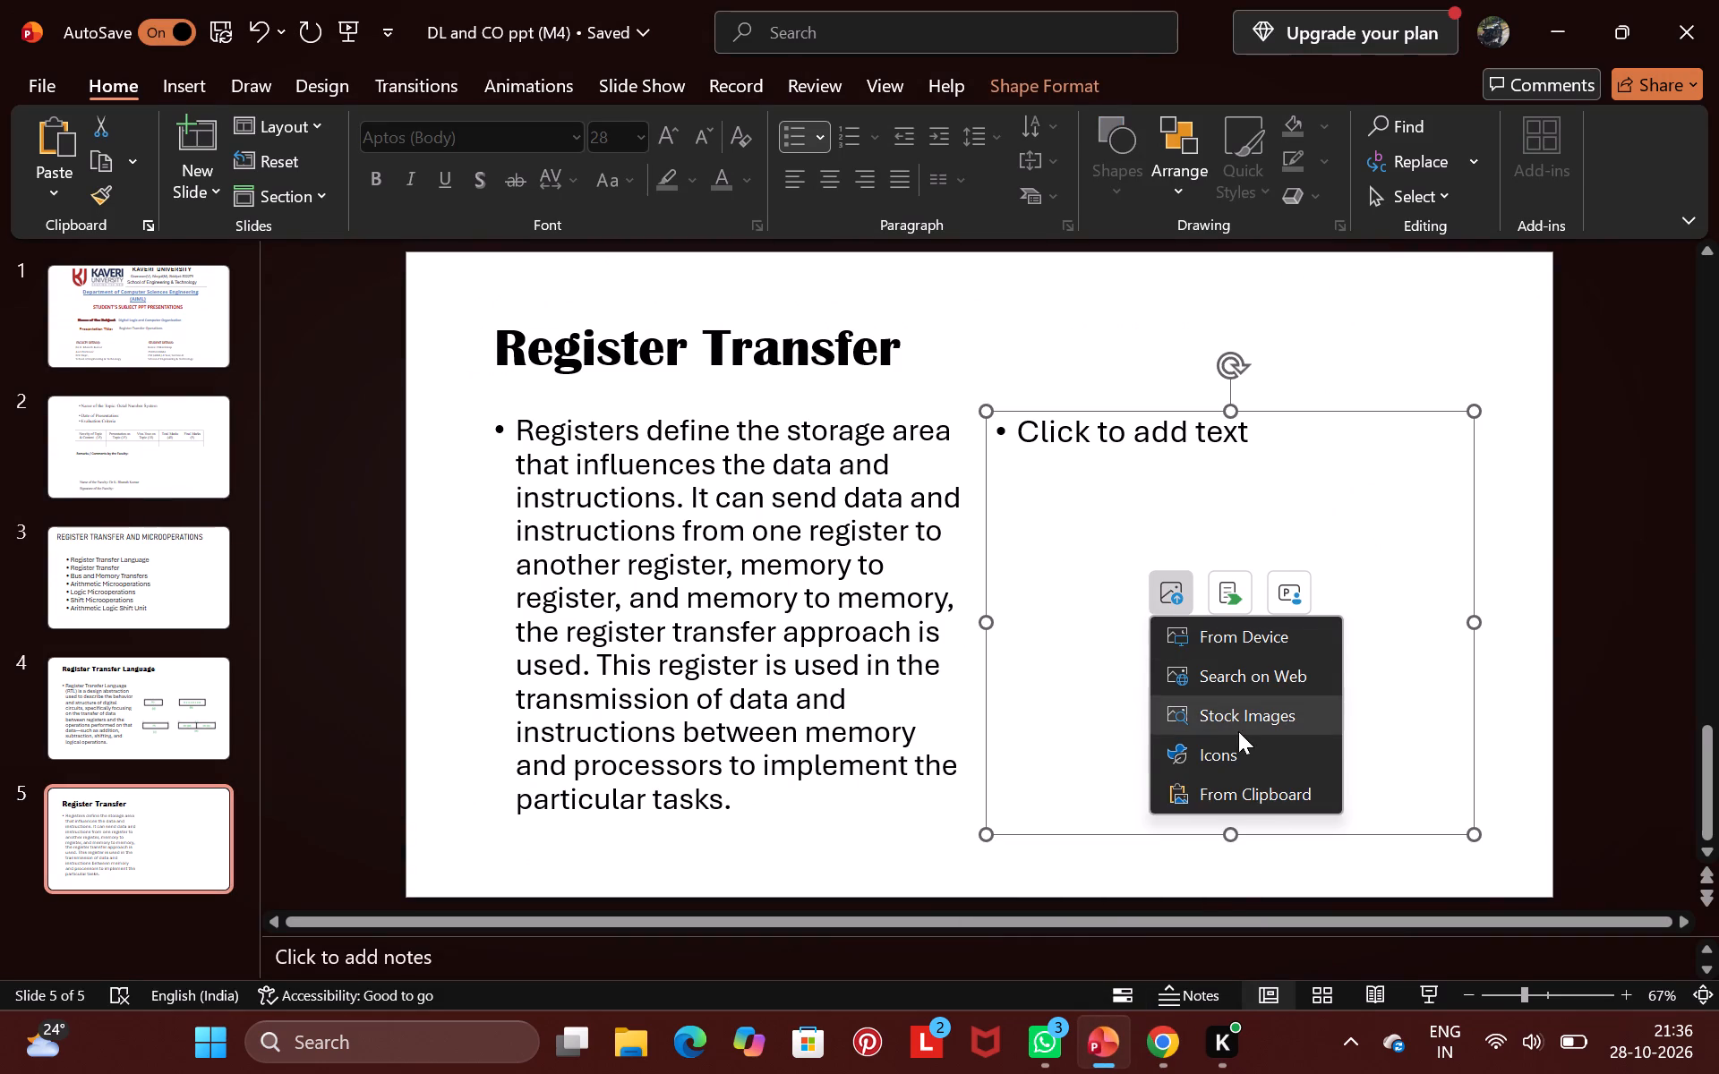
left_click(1244, 797)
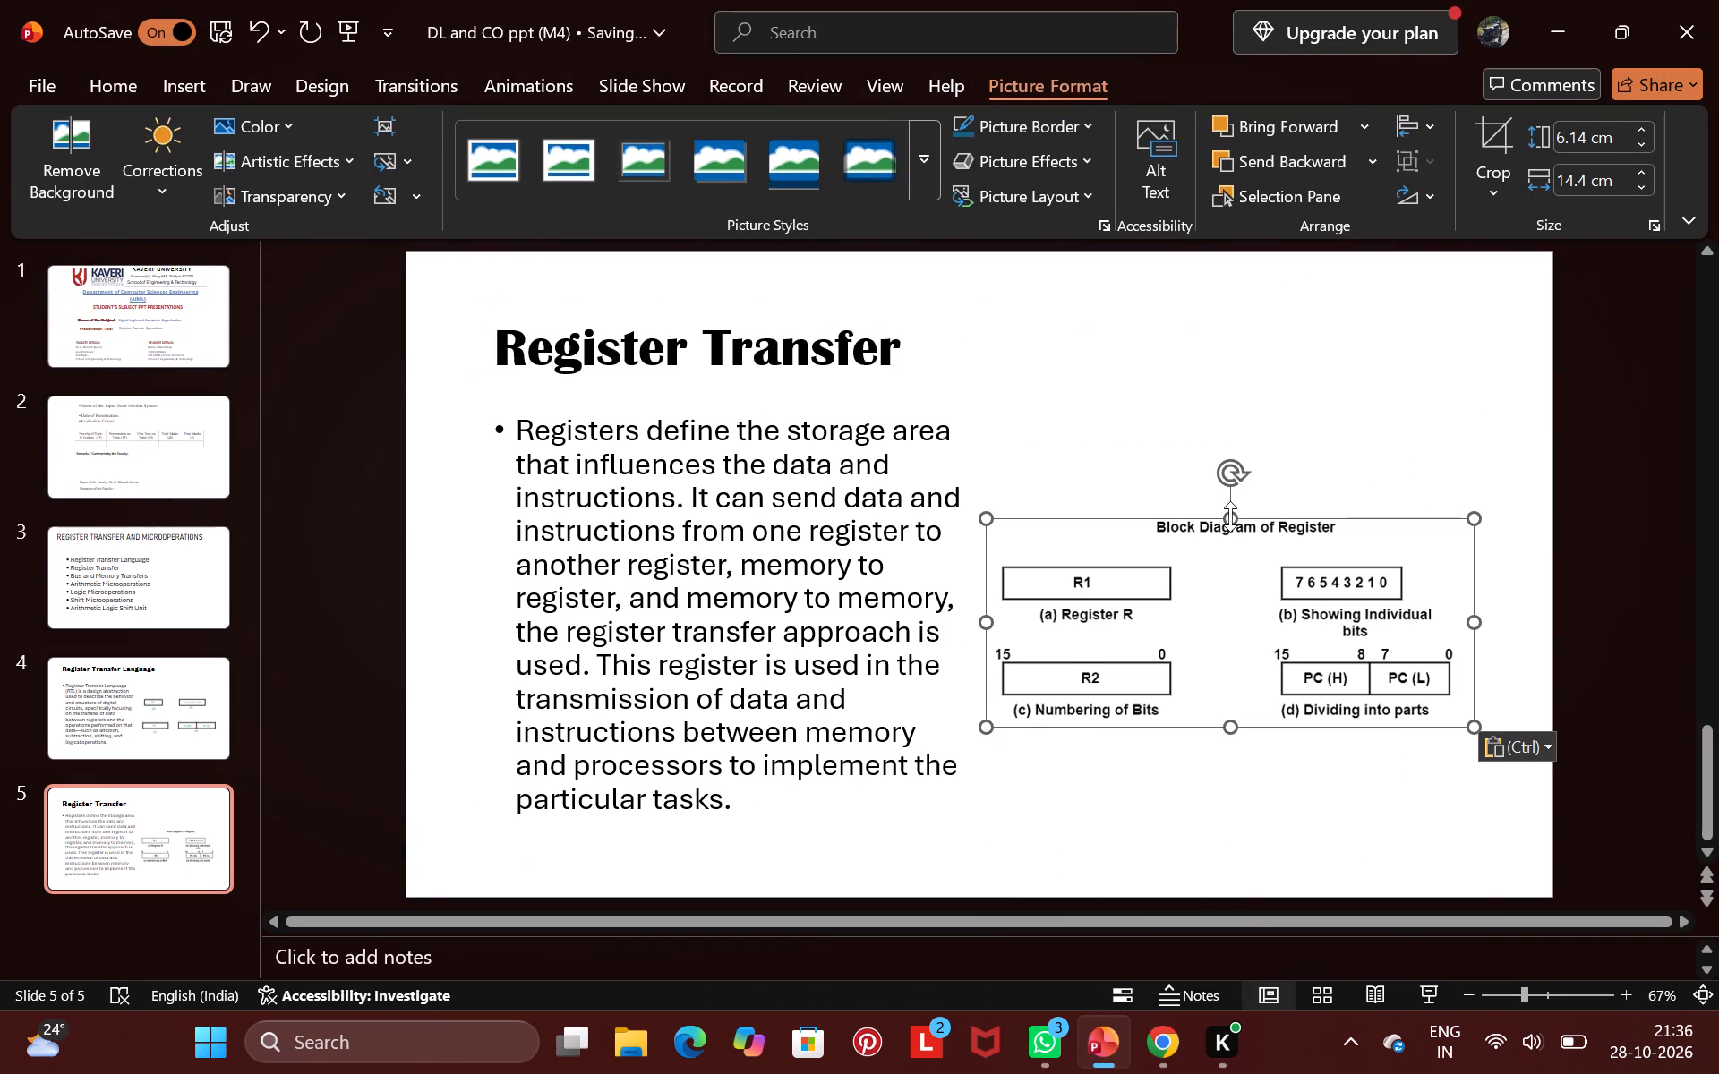
Stretch the block diagram picture to about 8.8 cm high and widen it slightly toward the slide's right edge.
left_click_drag(1230, 516, 1226, 473)
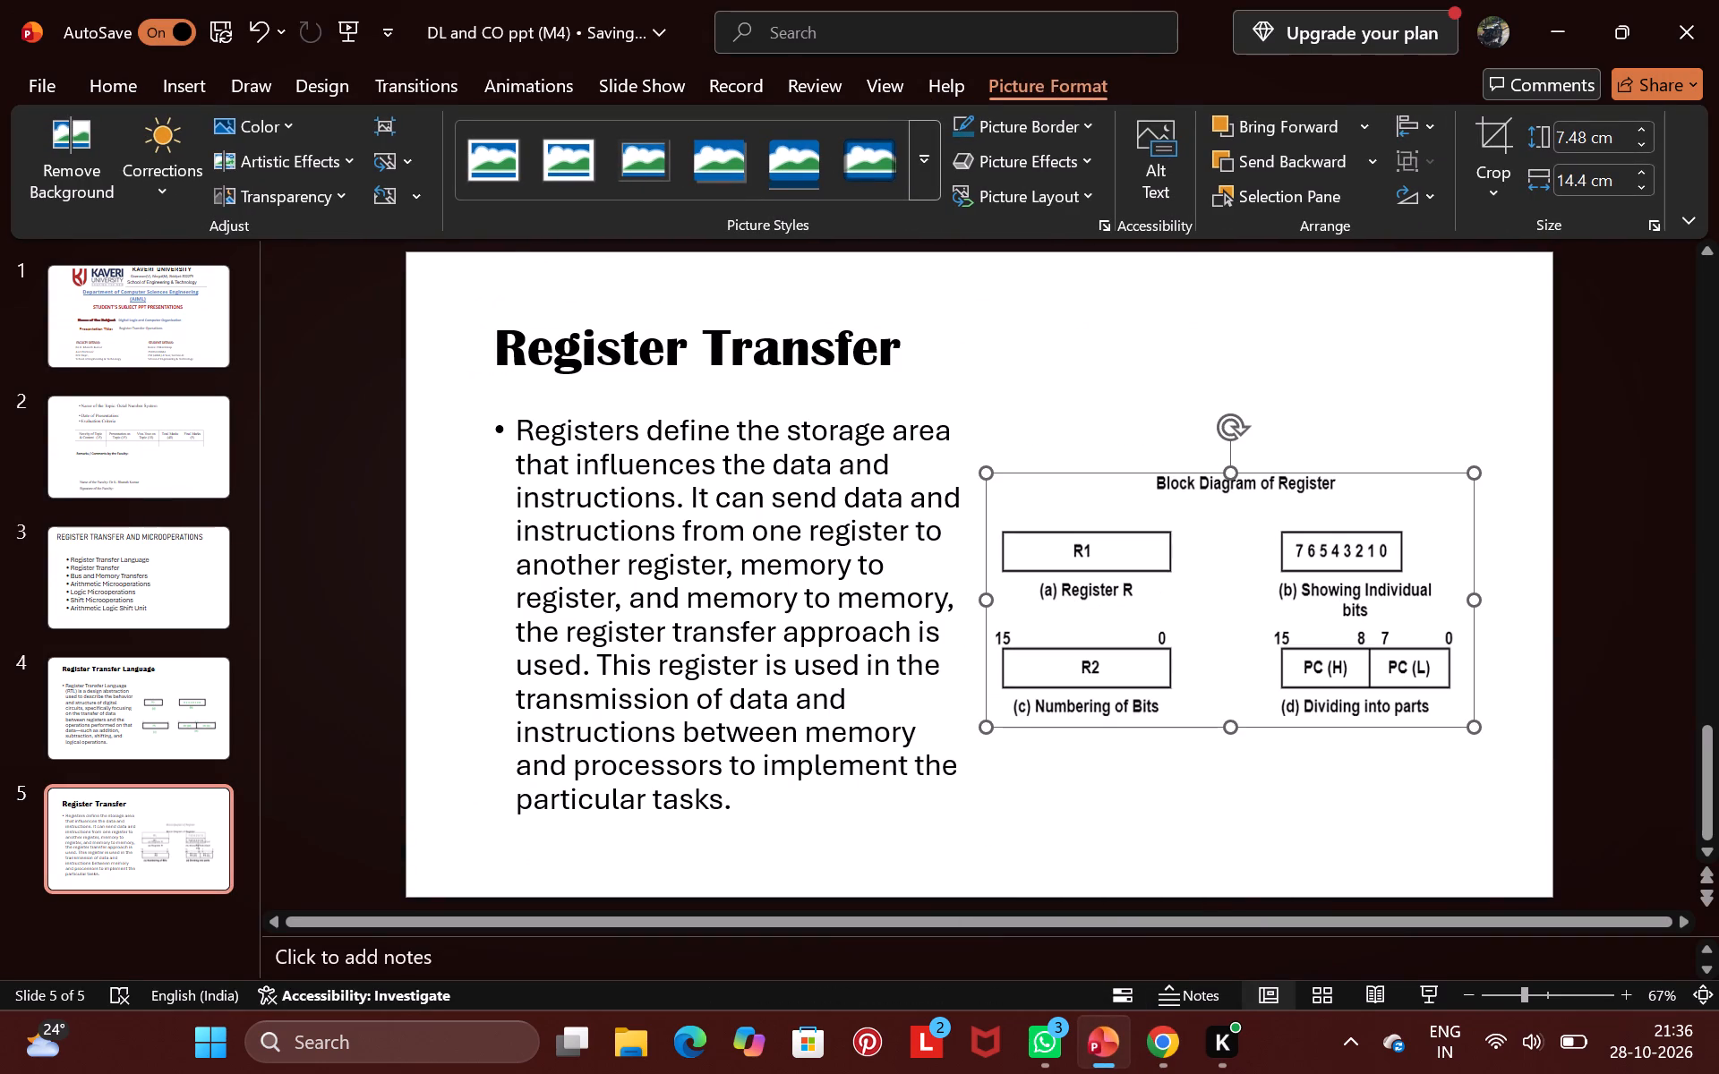
left_click_drag(1234, 720, 1239, 771)
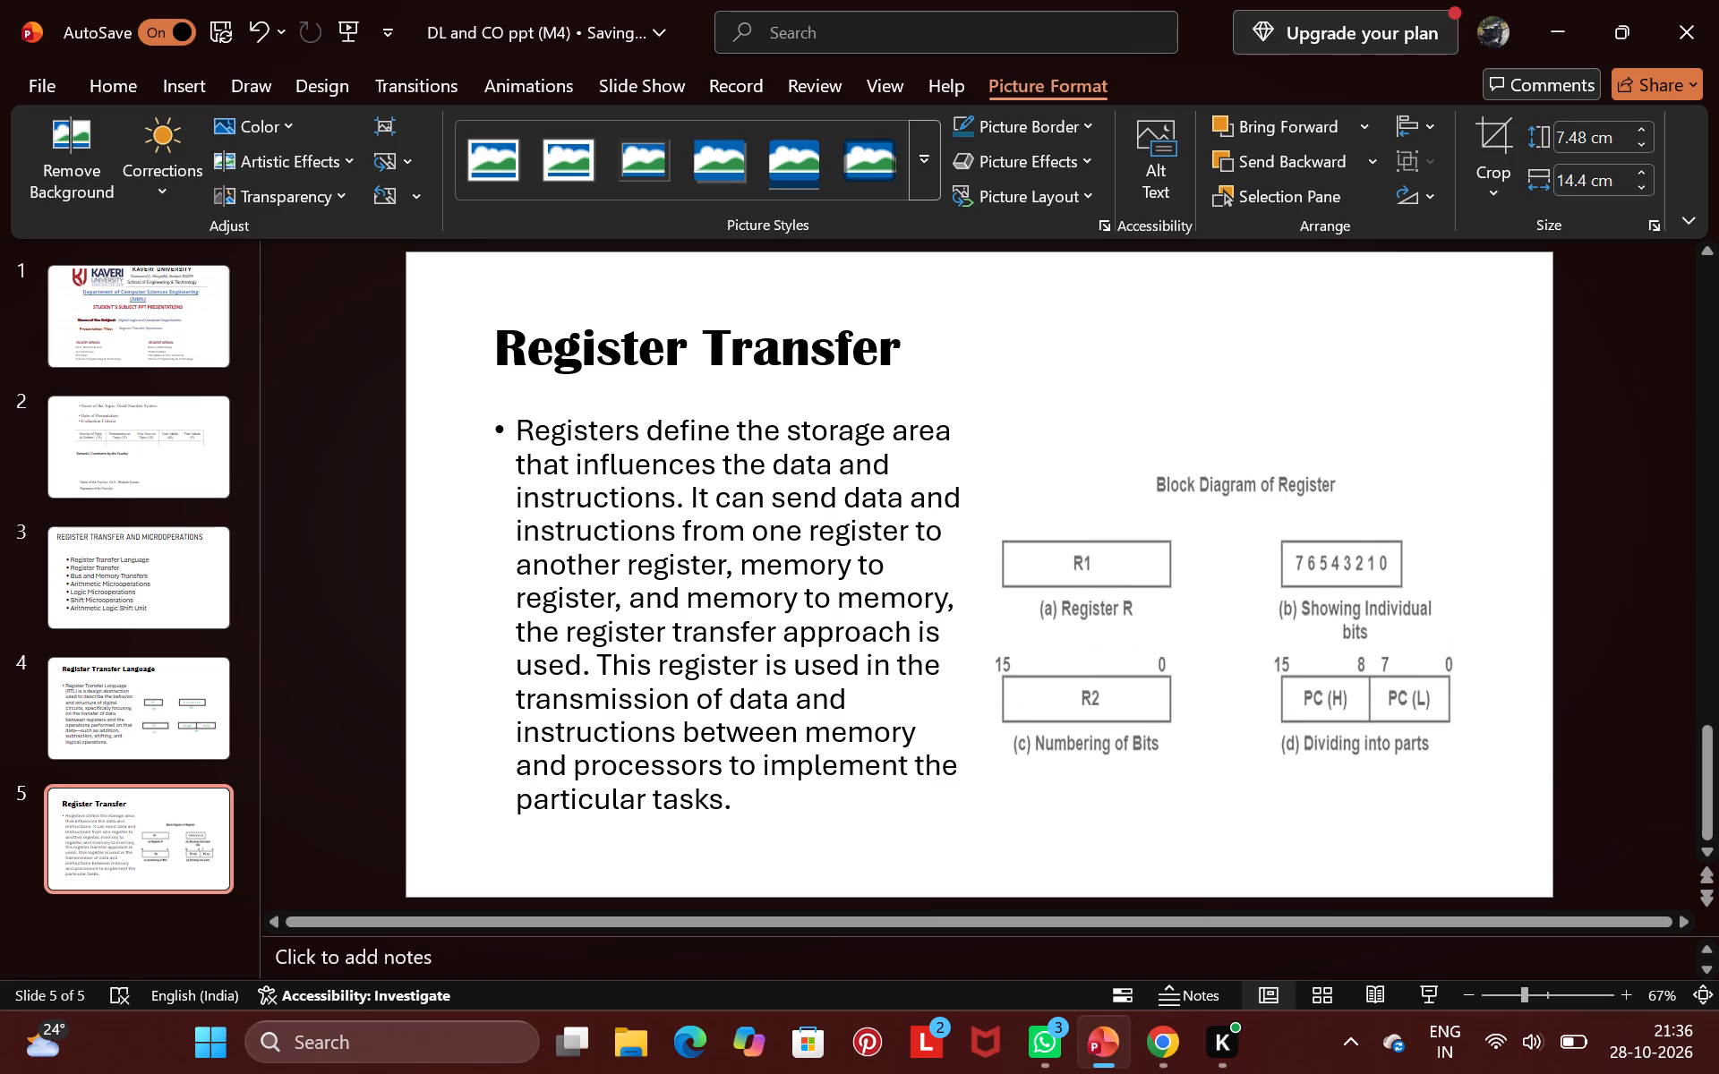
left_click_drag(1239, 771, 1239, 772)
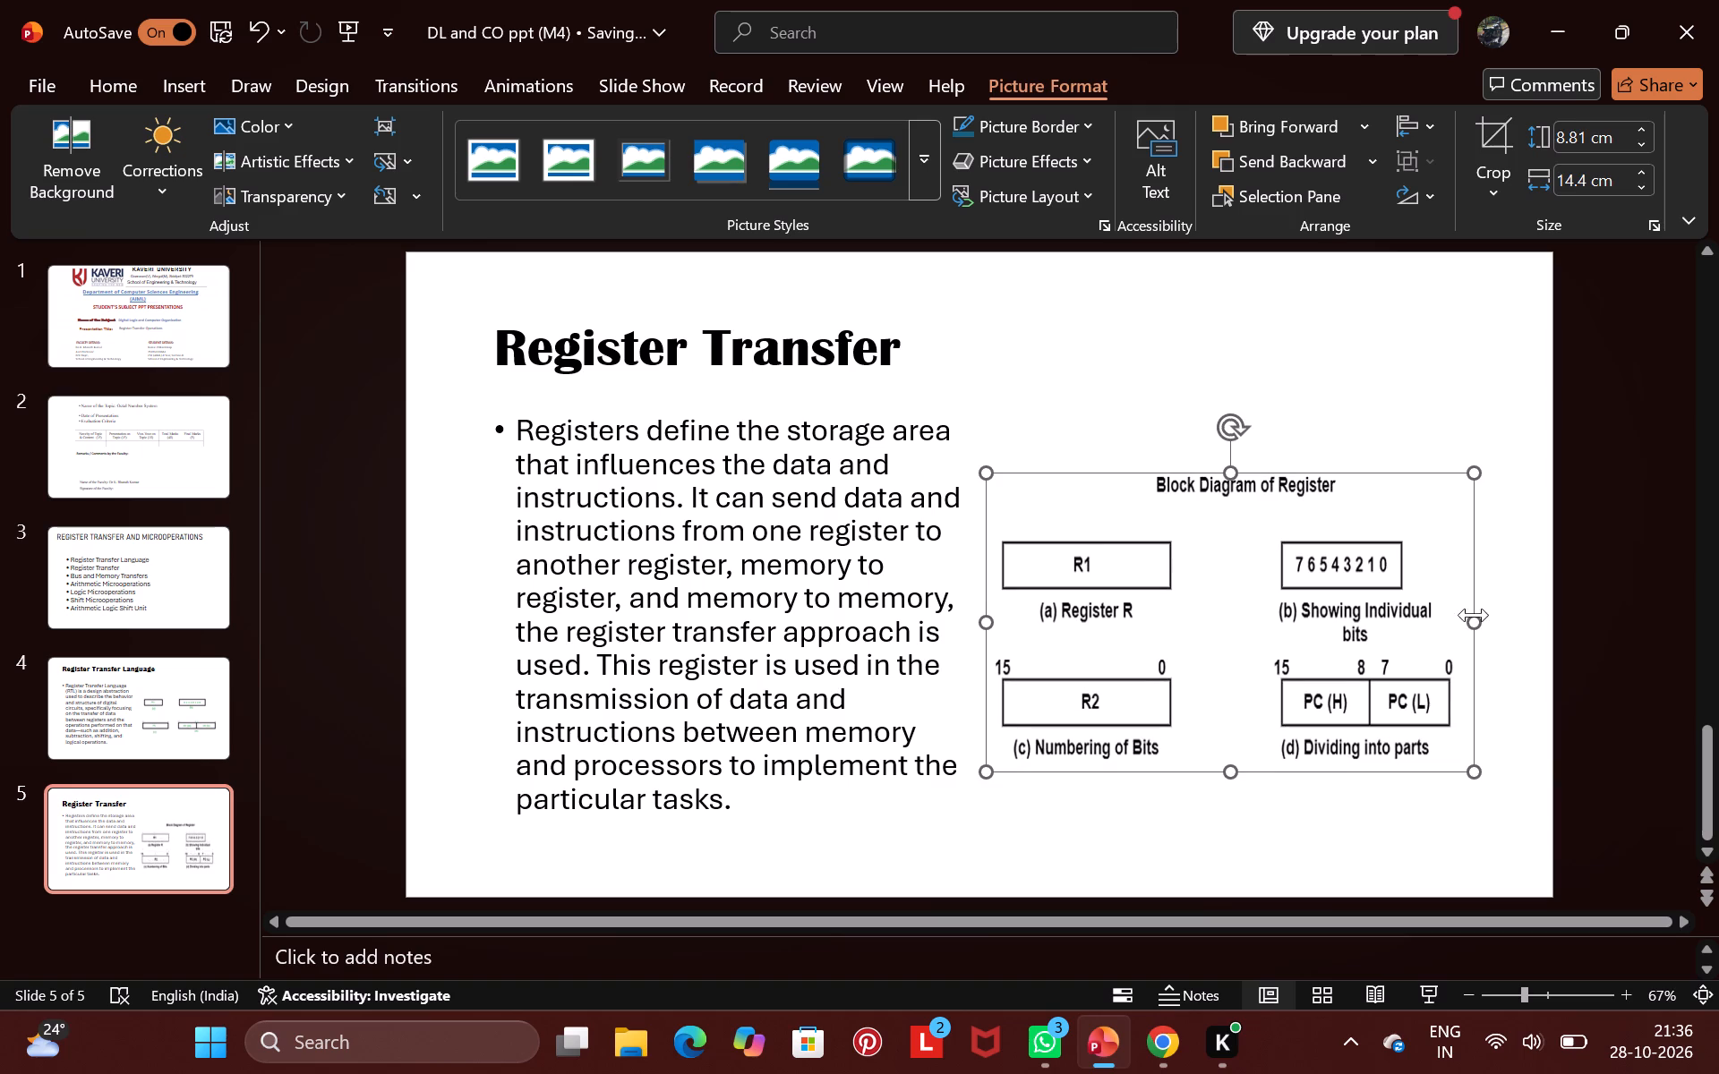
left_click_drag(1474, 623, 1509, 617)
left_click(1607, 613)
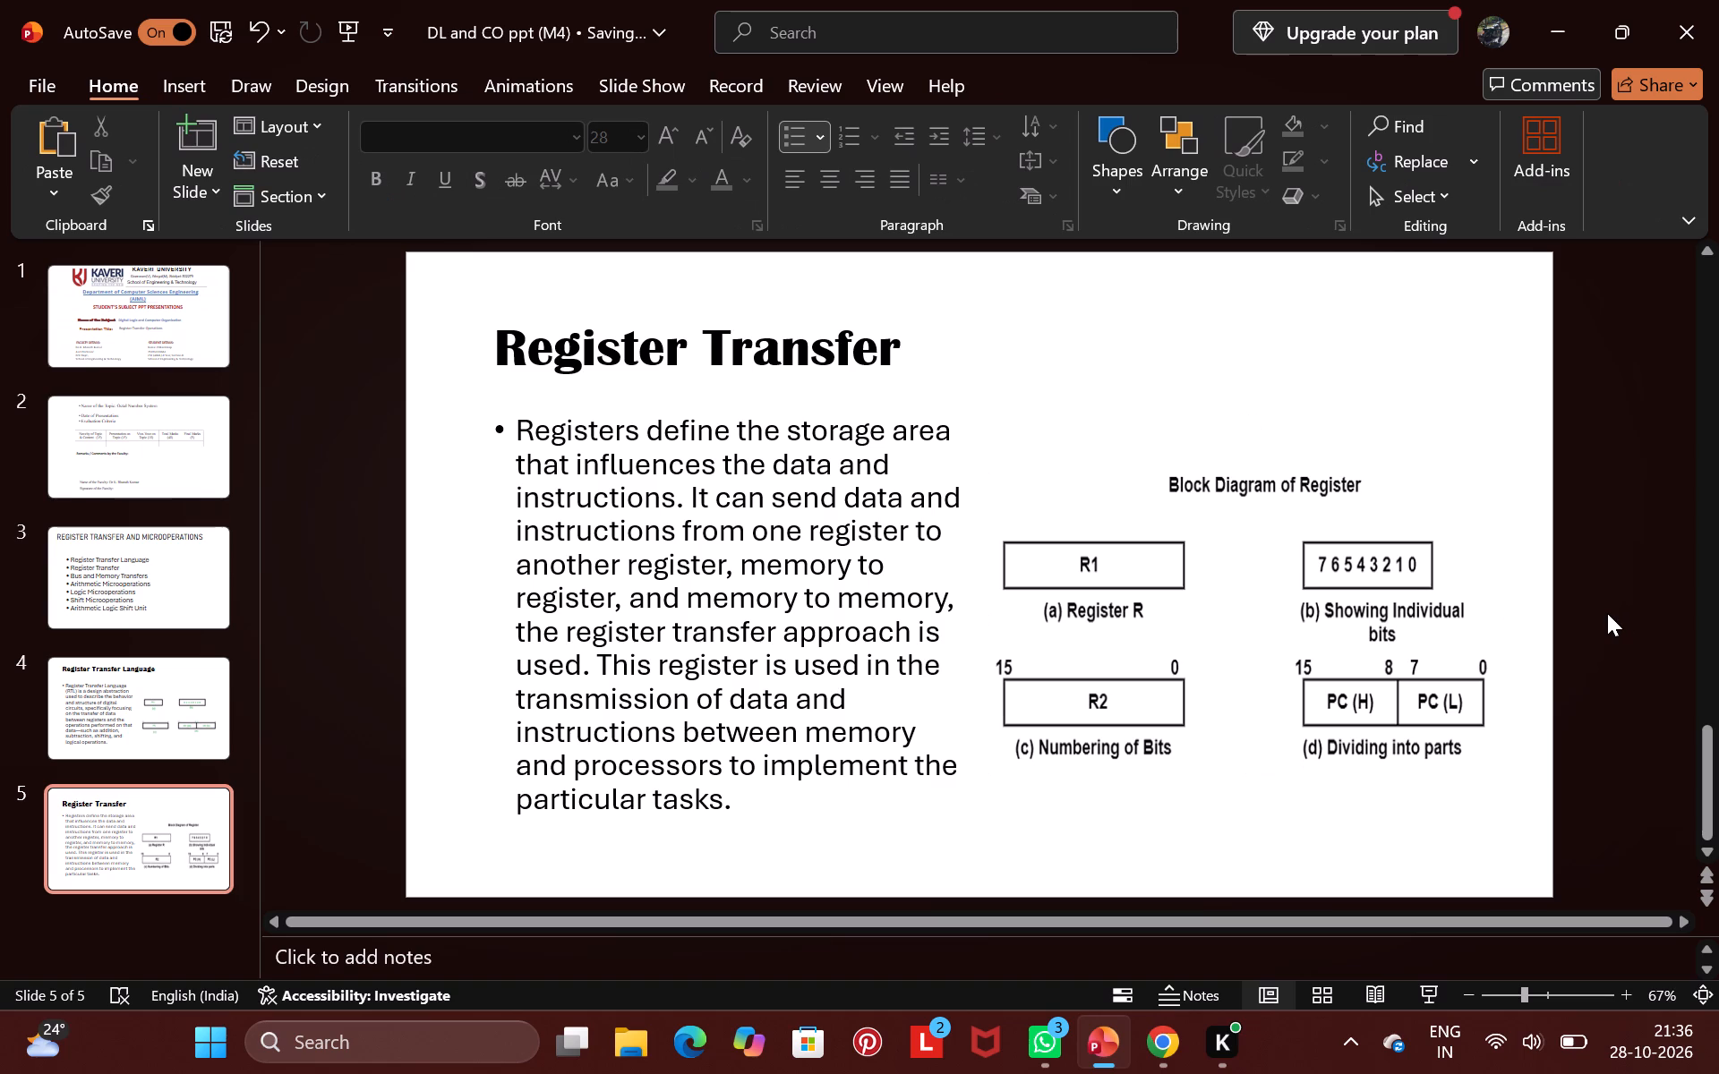
Compare the layout of slide 4, Register Transfer Language, with slide 5, Register Transfer.
left_click(194, 723)
left_click(166, 843)
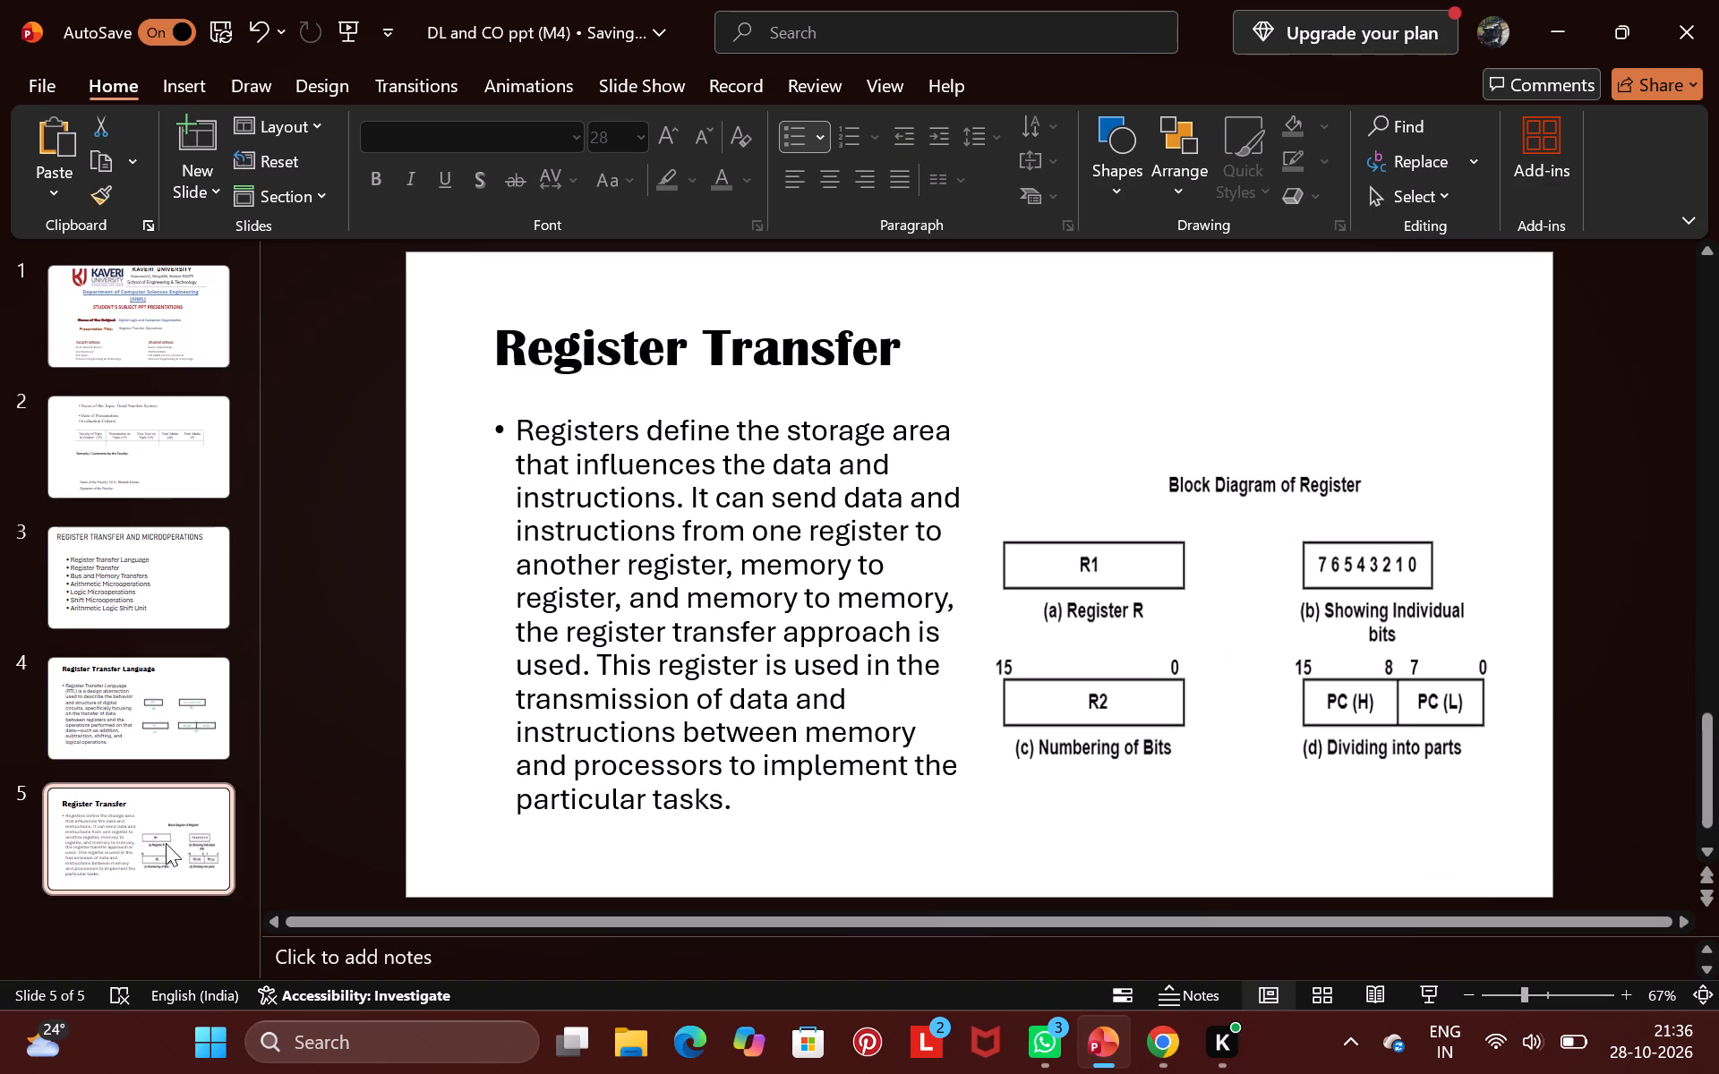
left_click(136, 728)
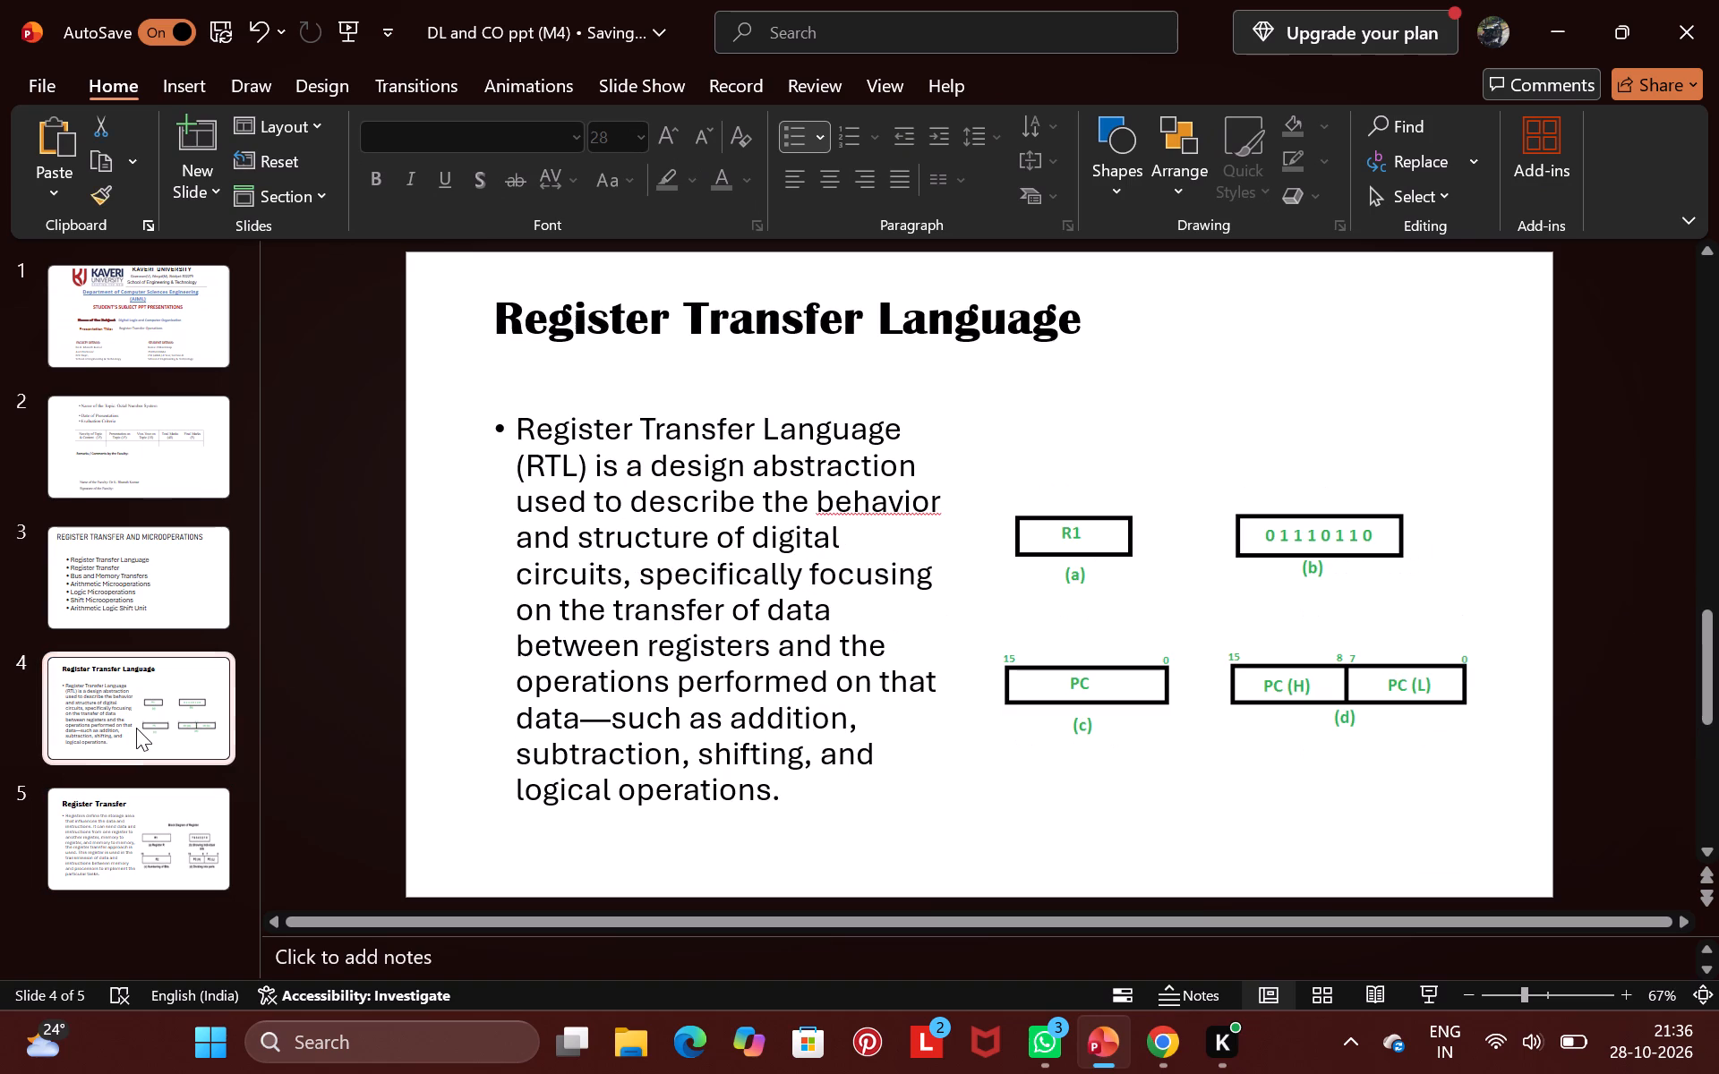
left_click(139, 826)
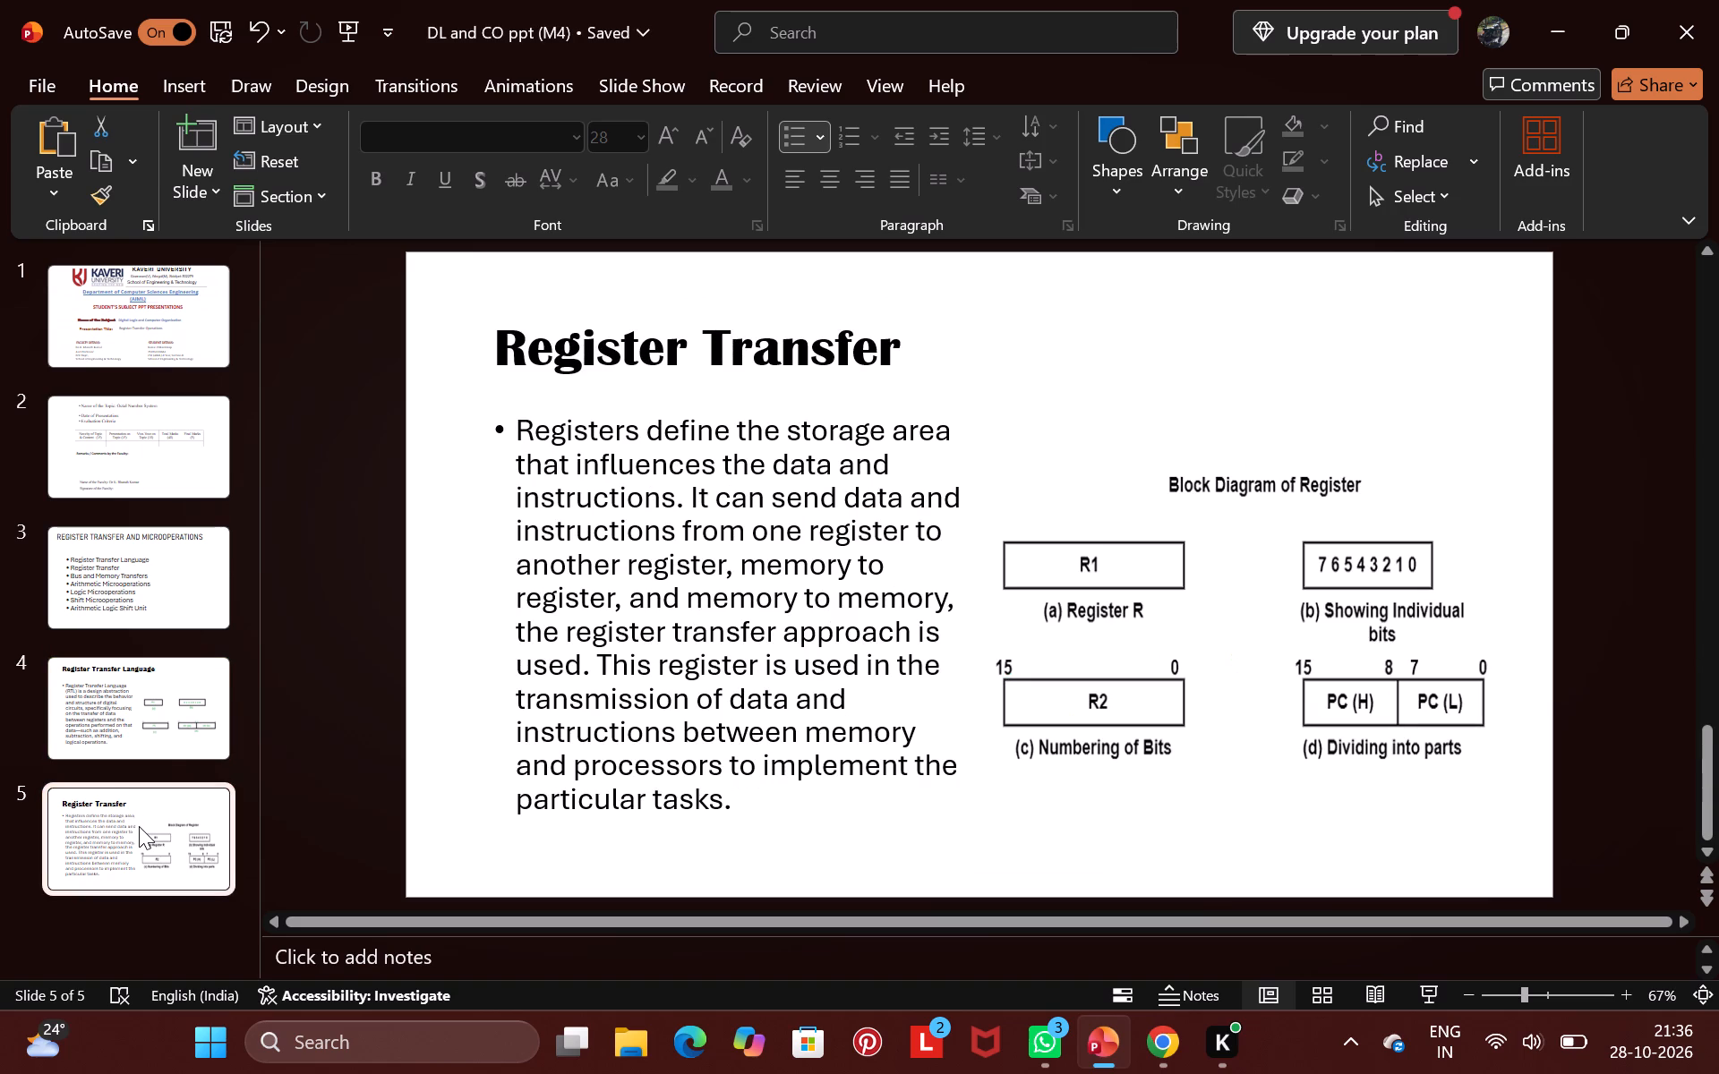
left_click(163, 739)
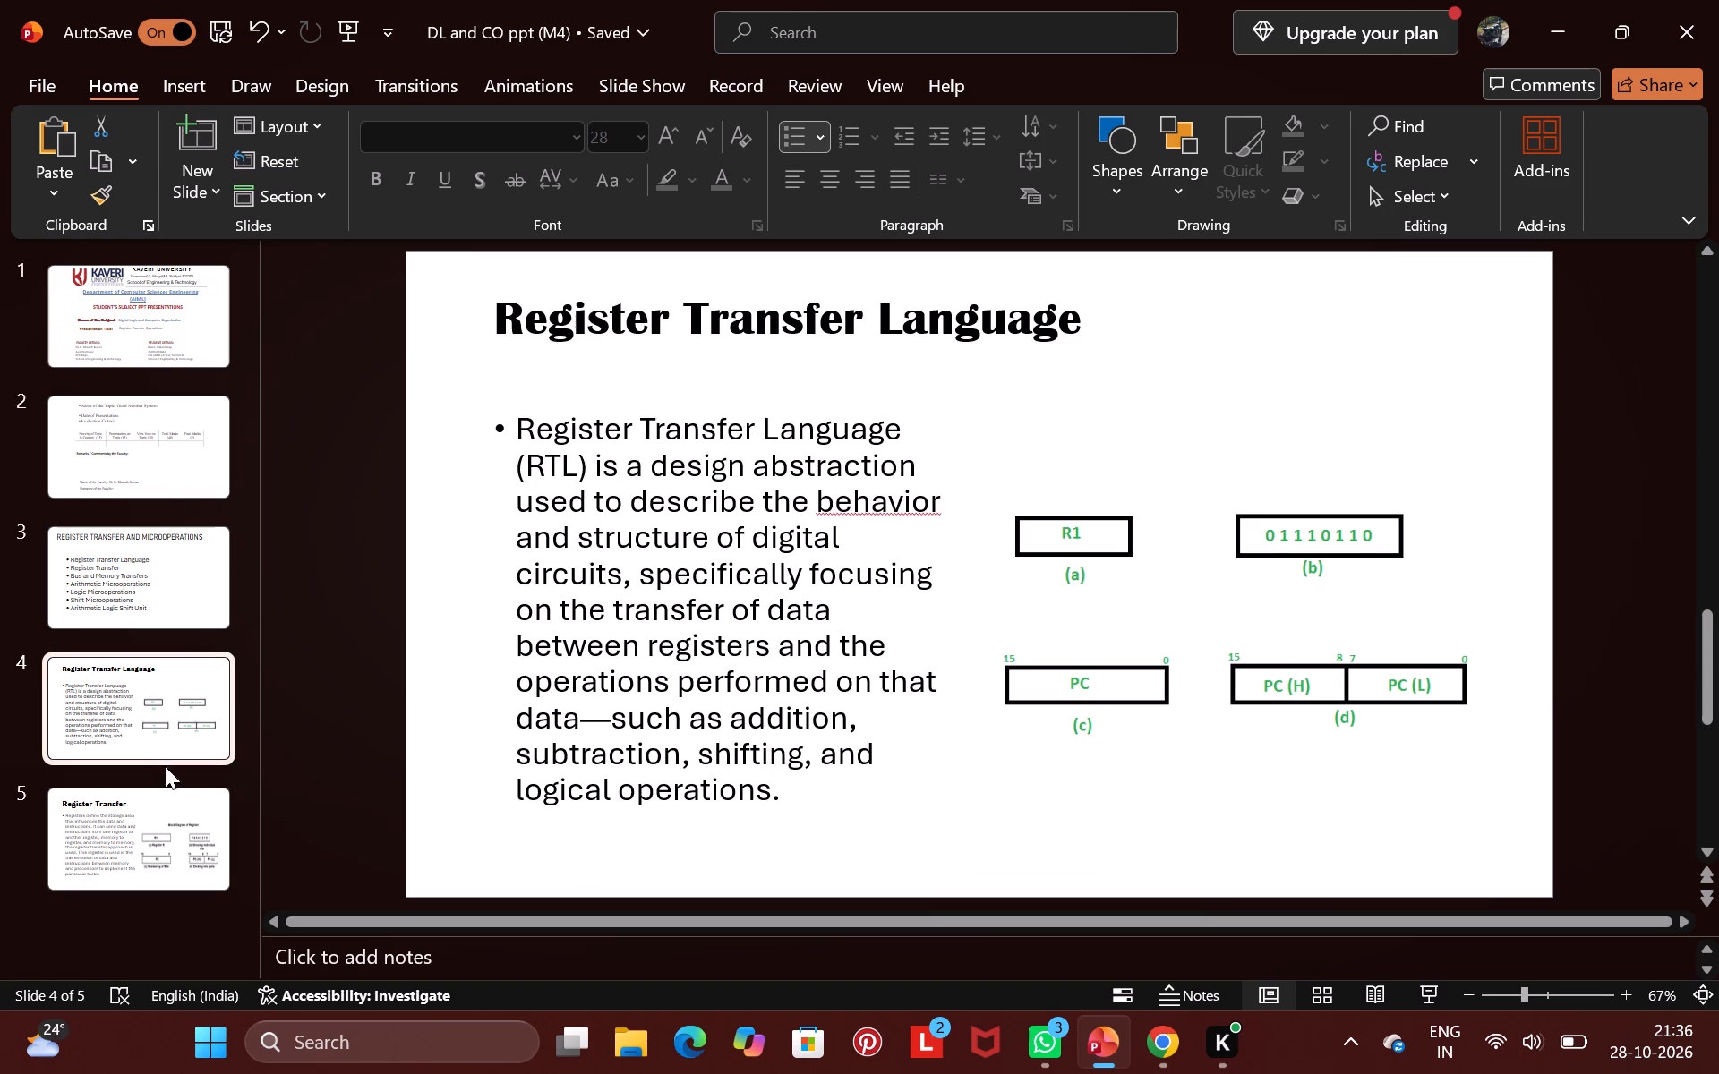
Compare the layouts of slide 4, Register Transfer Language, and slide 5, Register Transfer, once more.
left_click(167, 815)
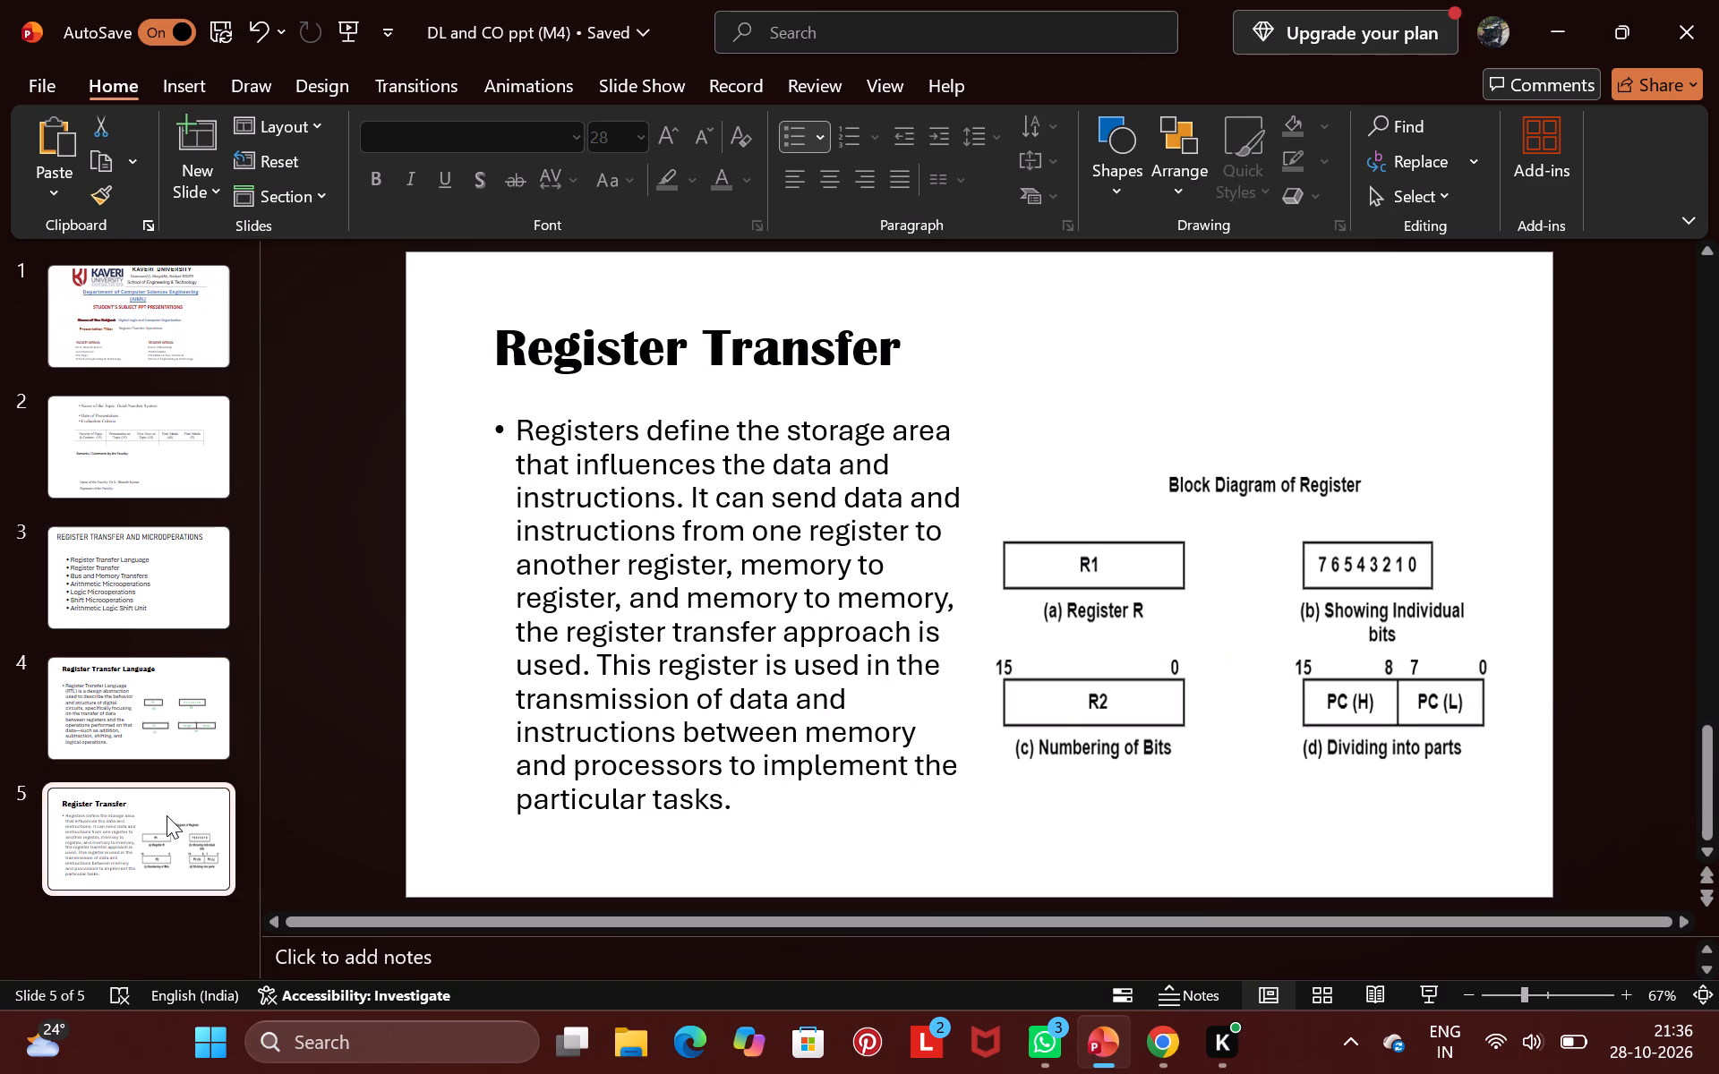
left_click(171, 744)
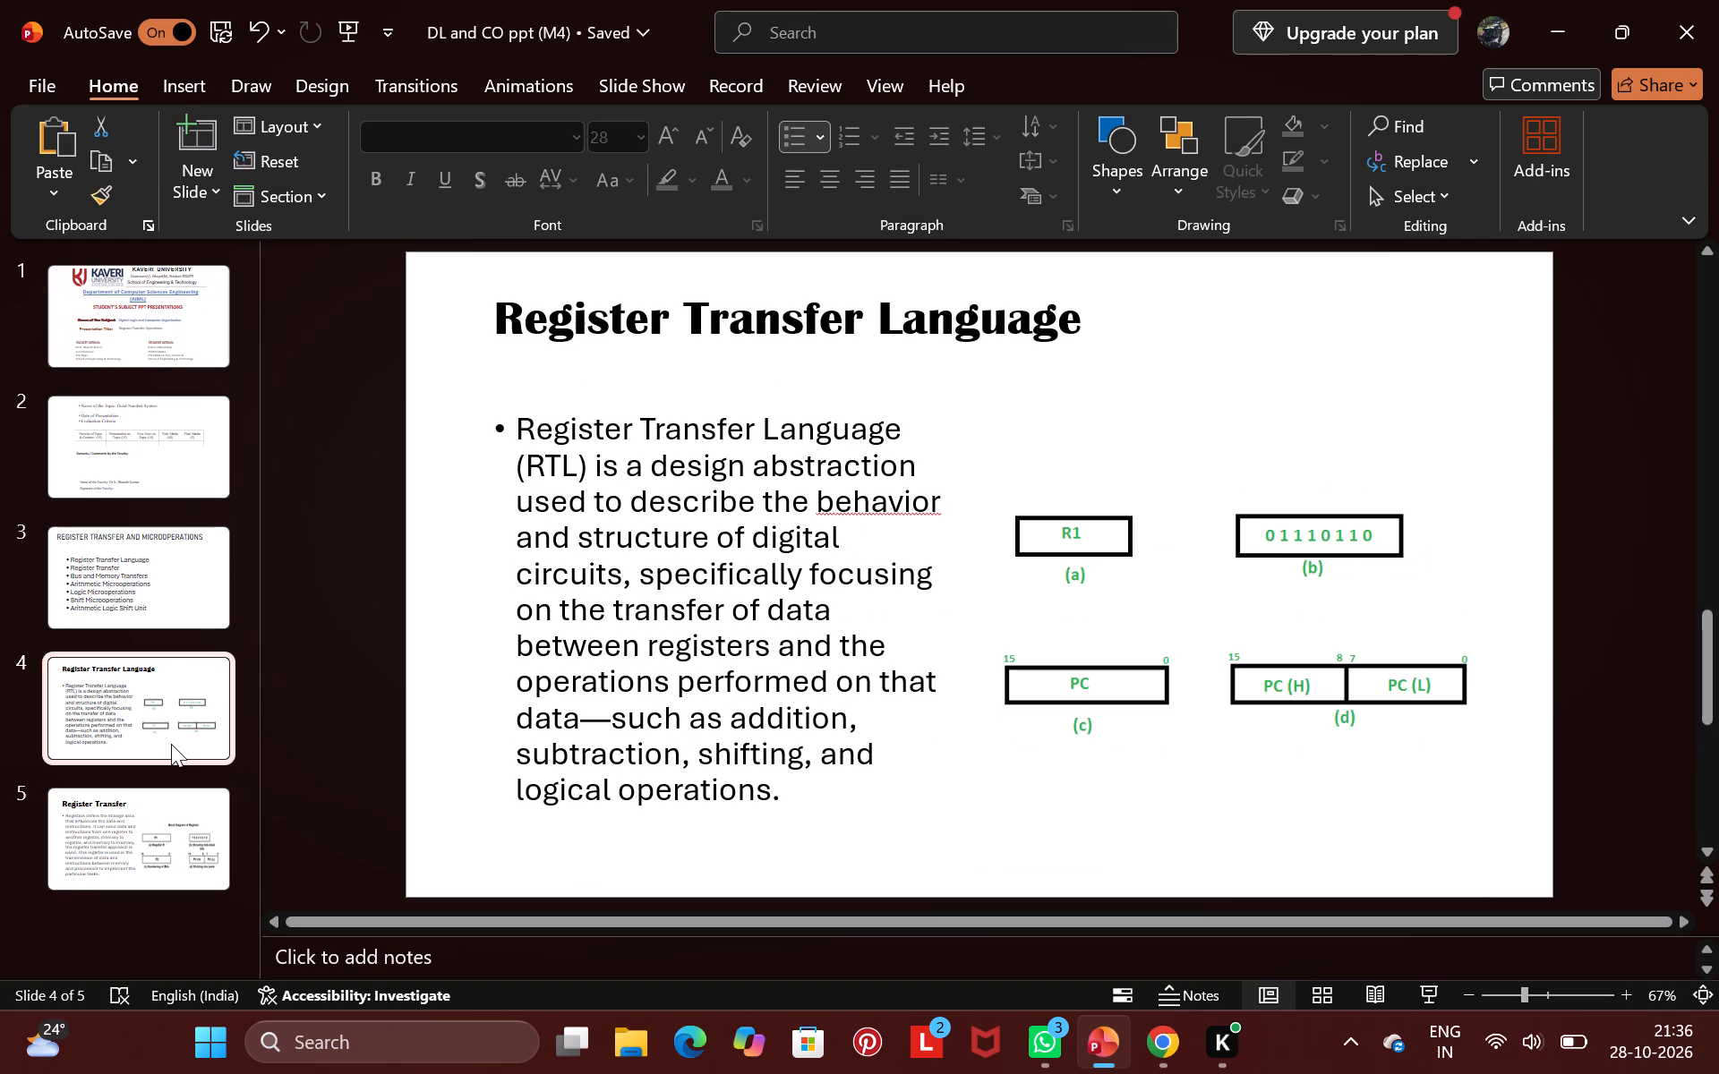
left_click(166, 823)
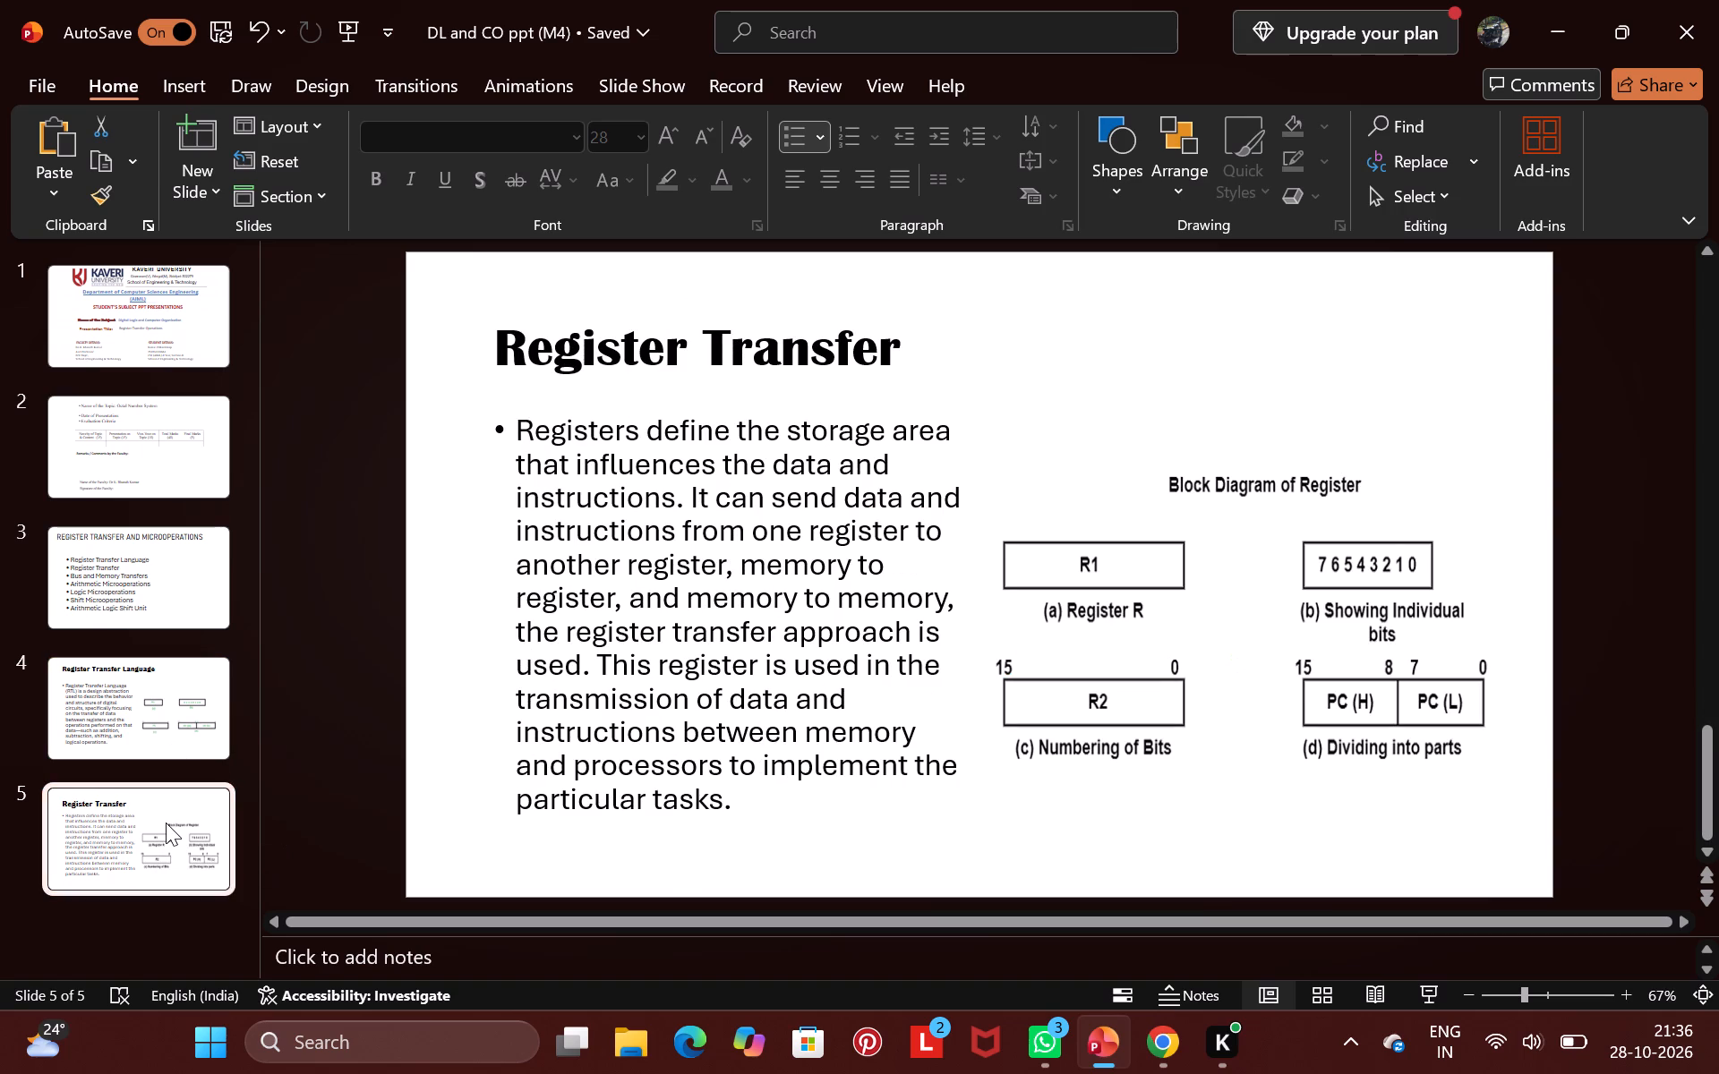
left_click(167, 712)
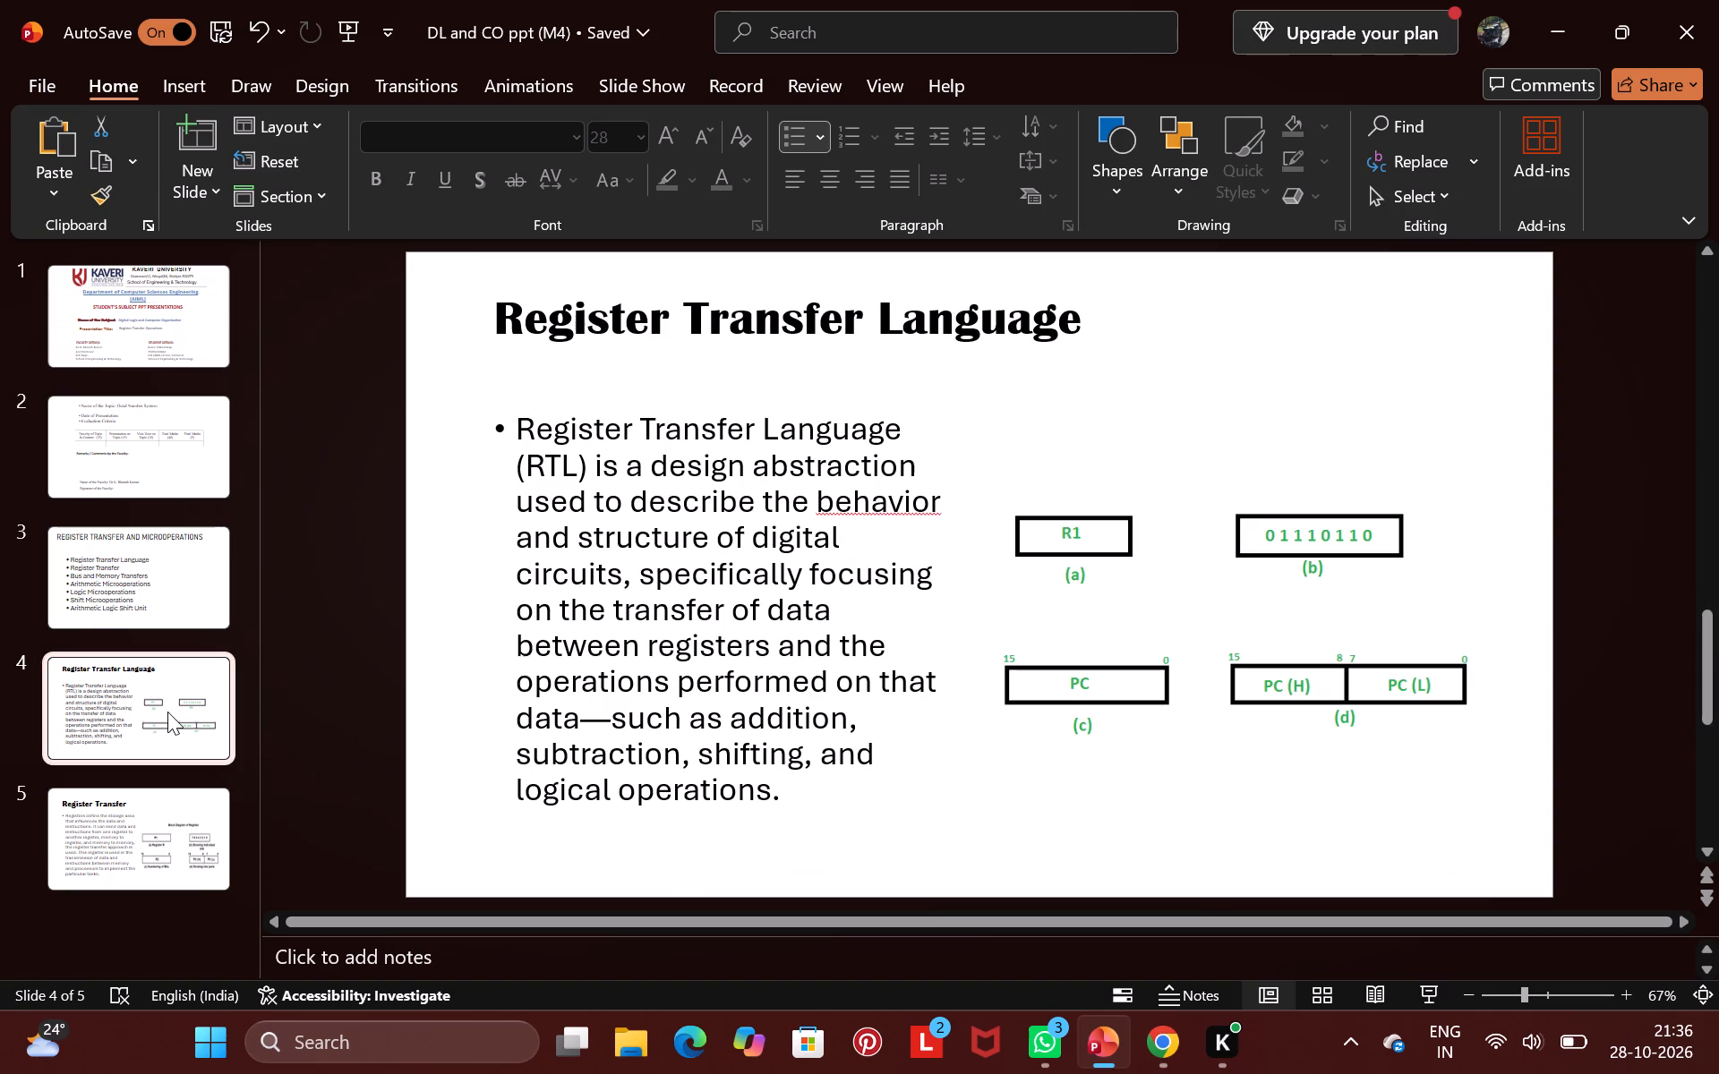
Add a new slide after slide 5 with the same comparison layout.
left_click(176, 867)
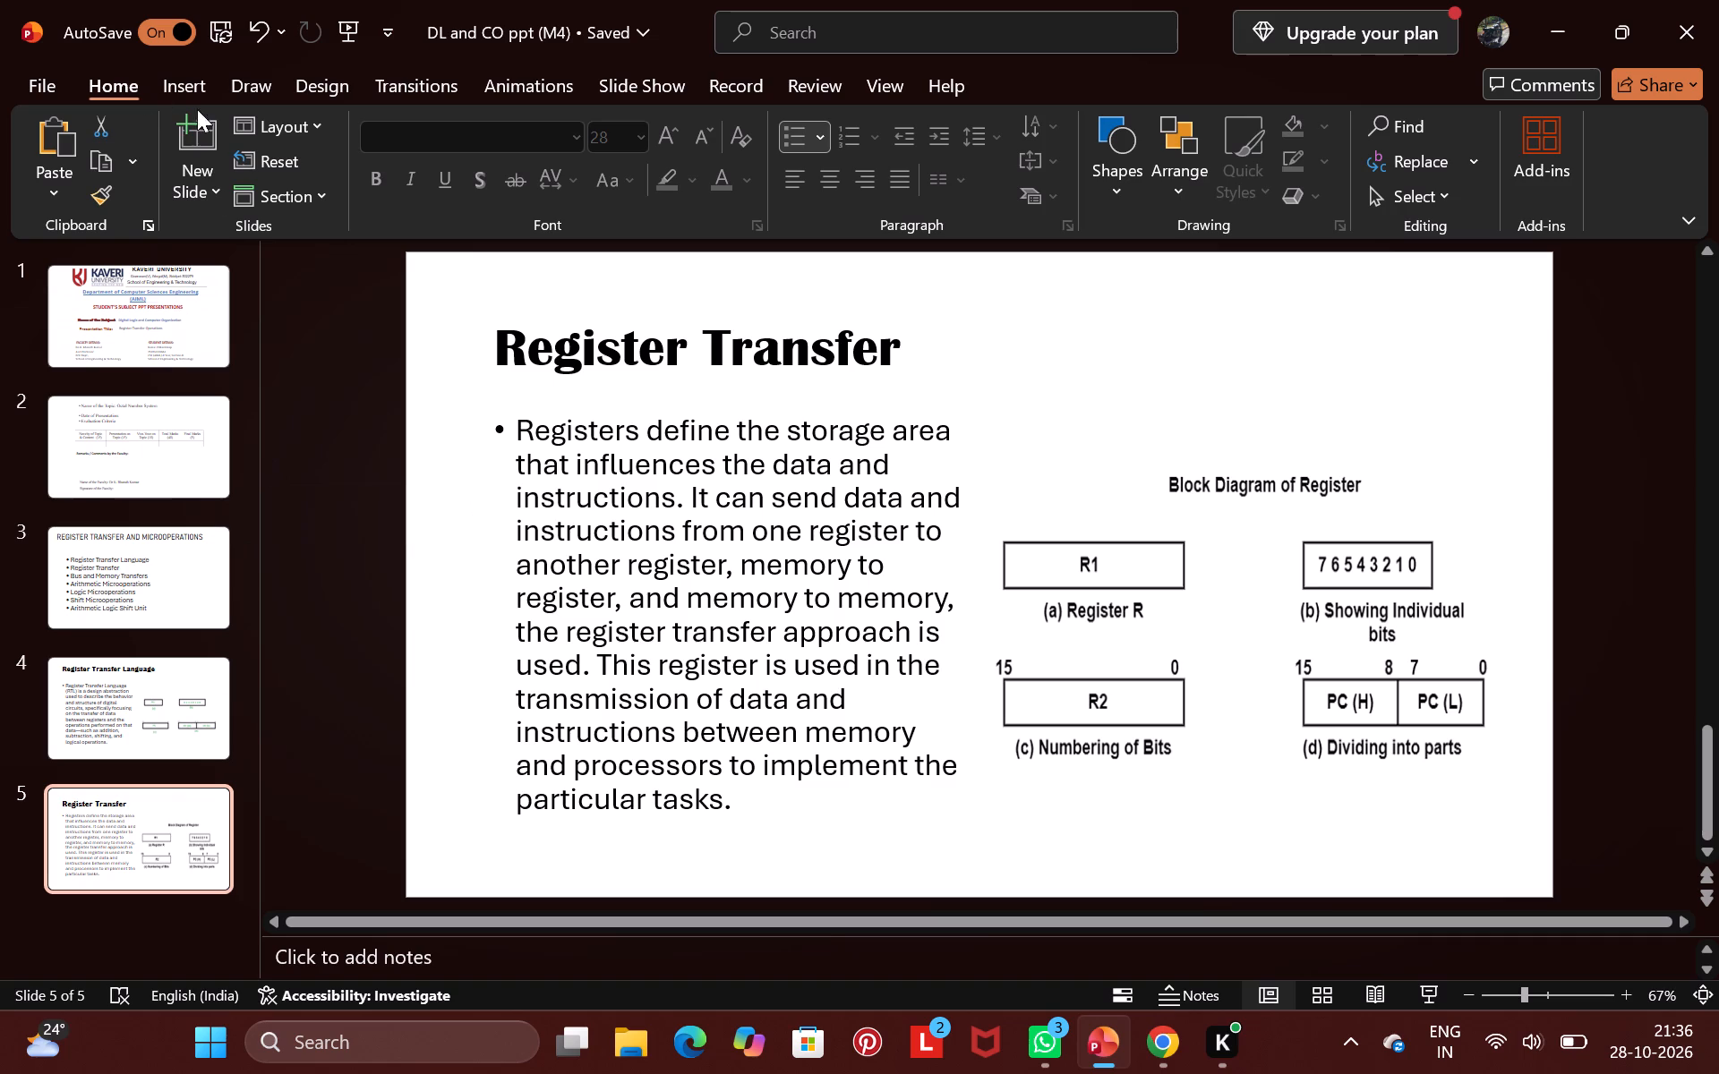
left_click(207, 158)
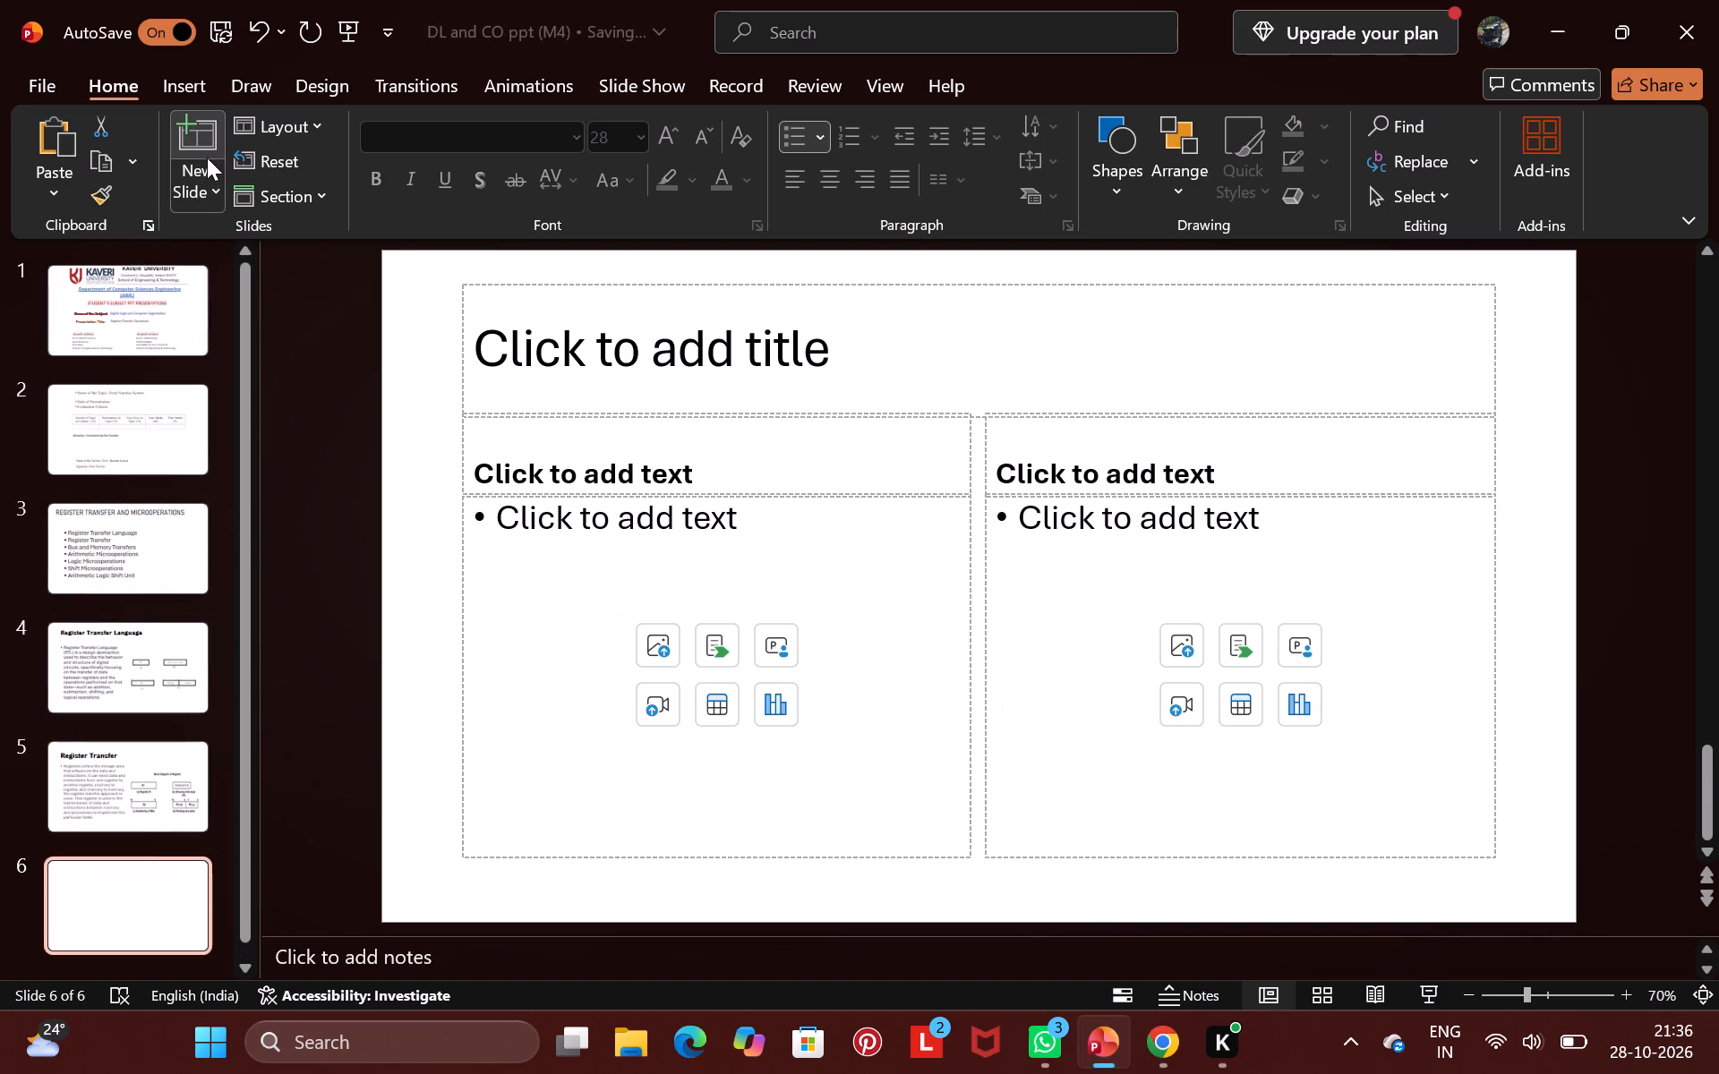
Delete the two bold subheading placeholders above the left and right content placeholders on slide 6.
left_click(478, 459)
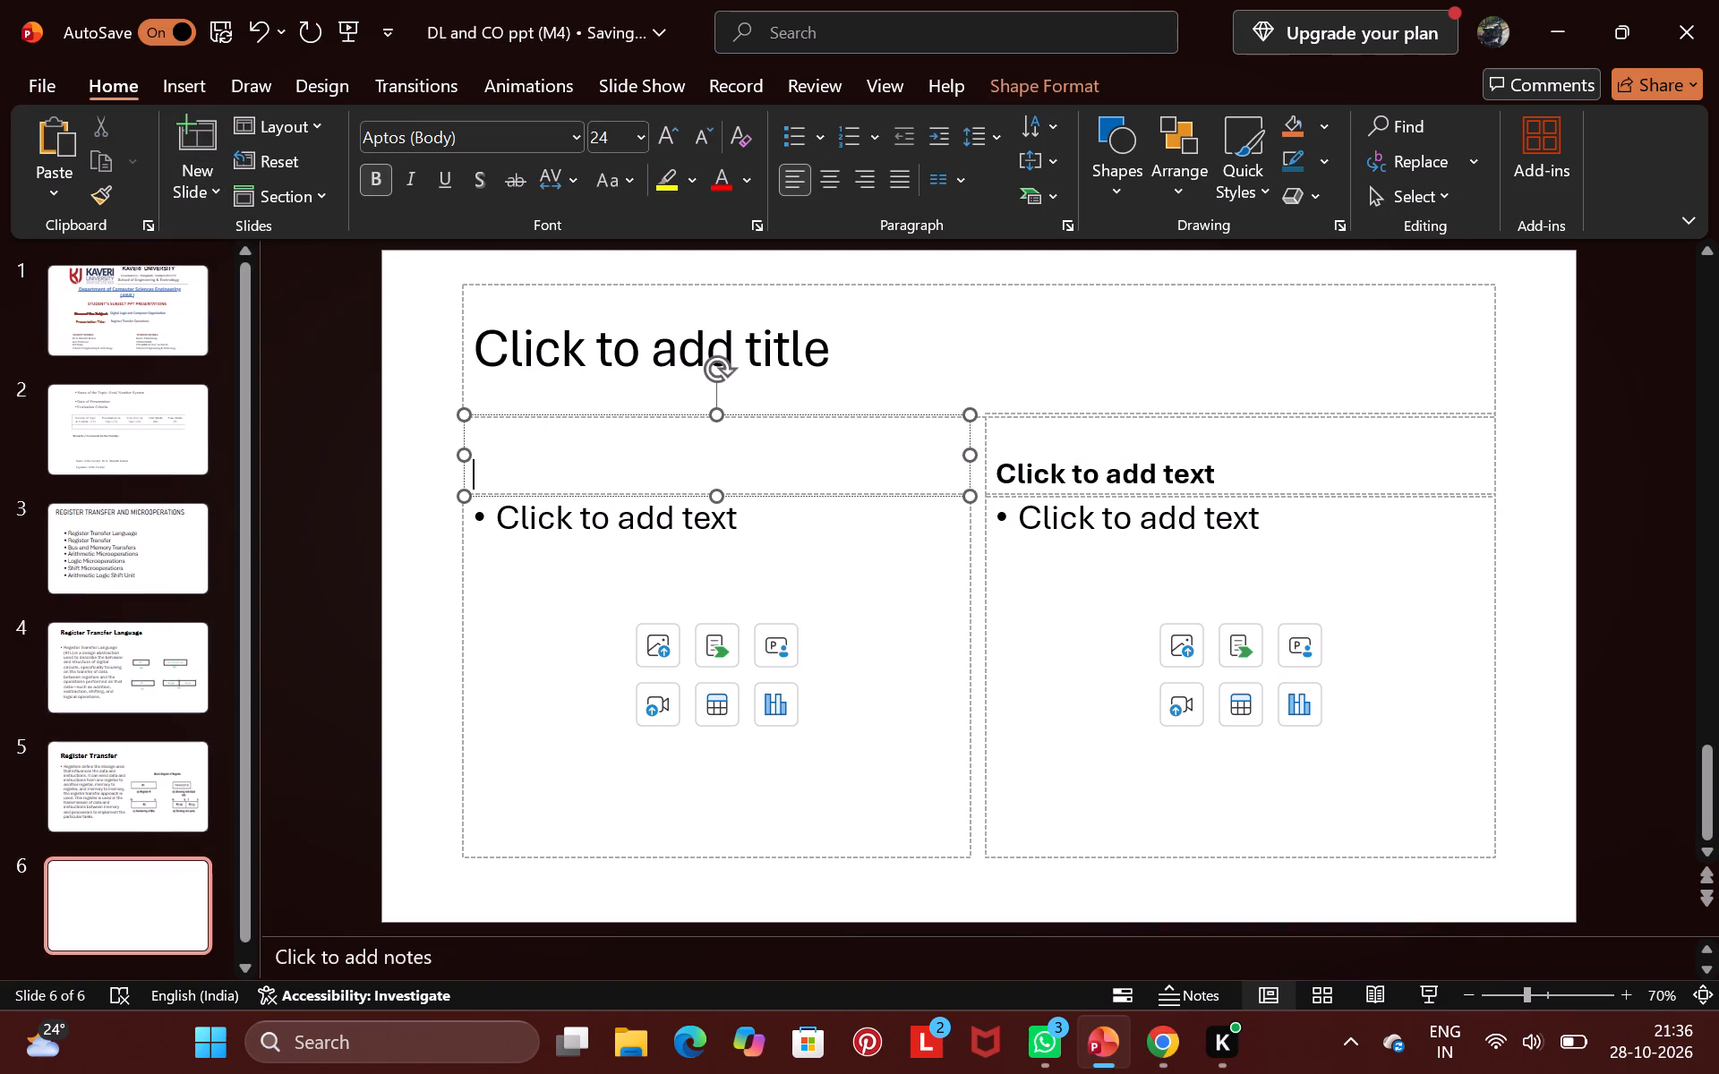
key("Delete")
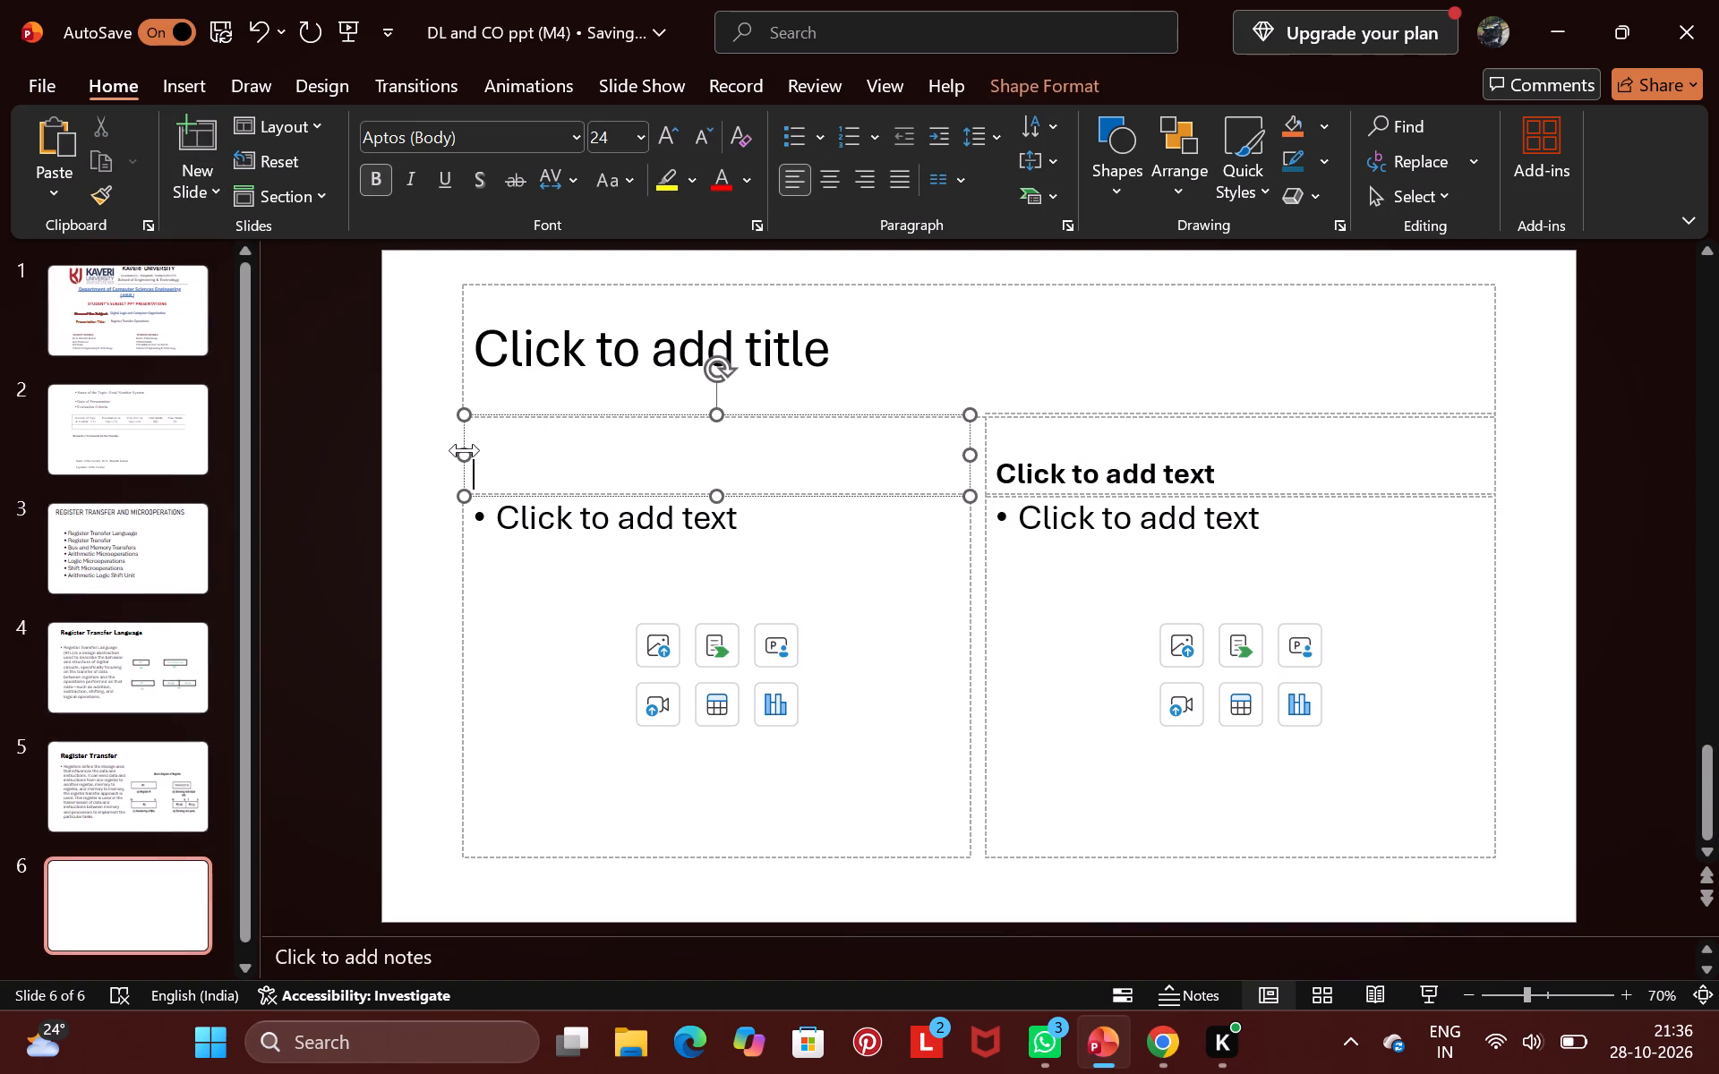
left_click(465, 450)
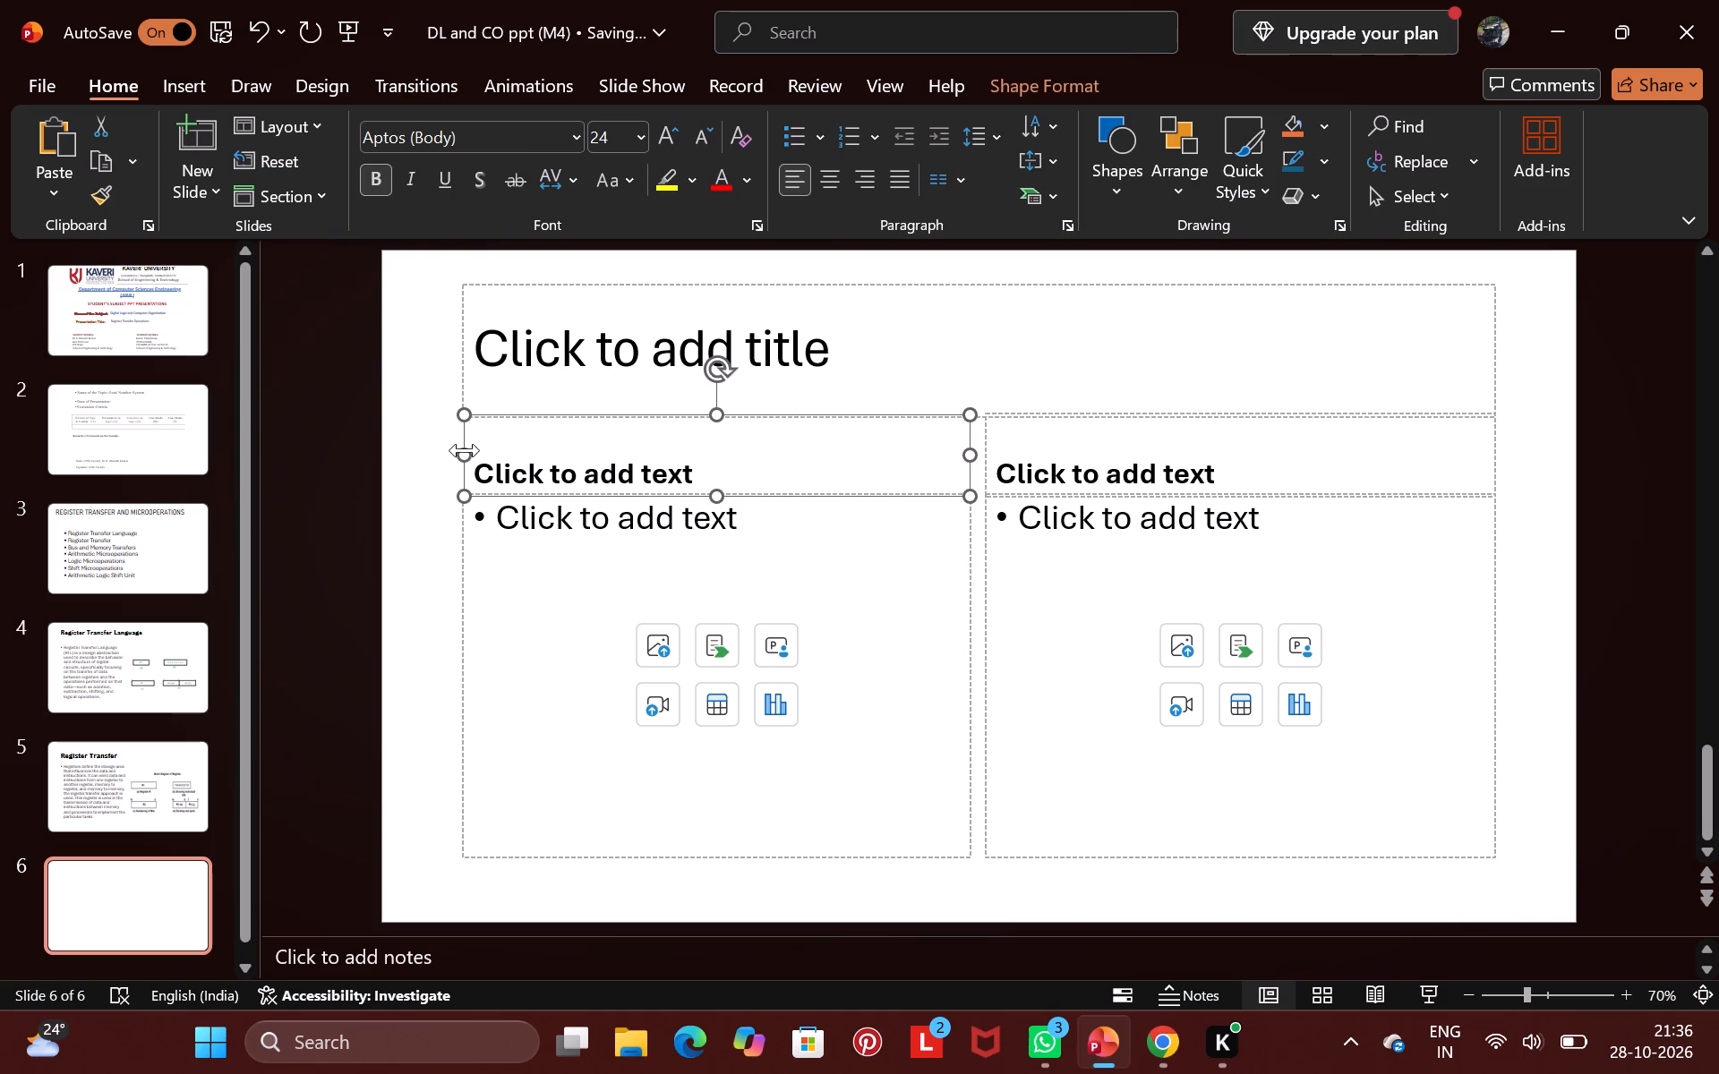
key("Delete")
left_click(978, 459)
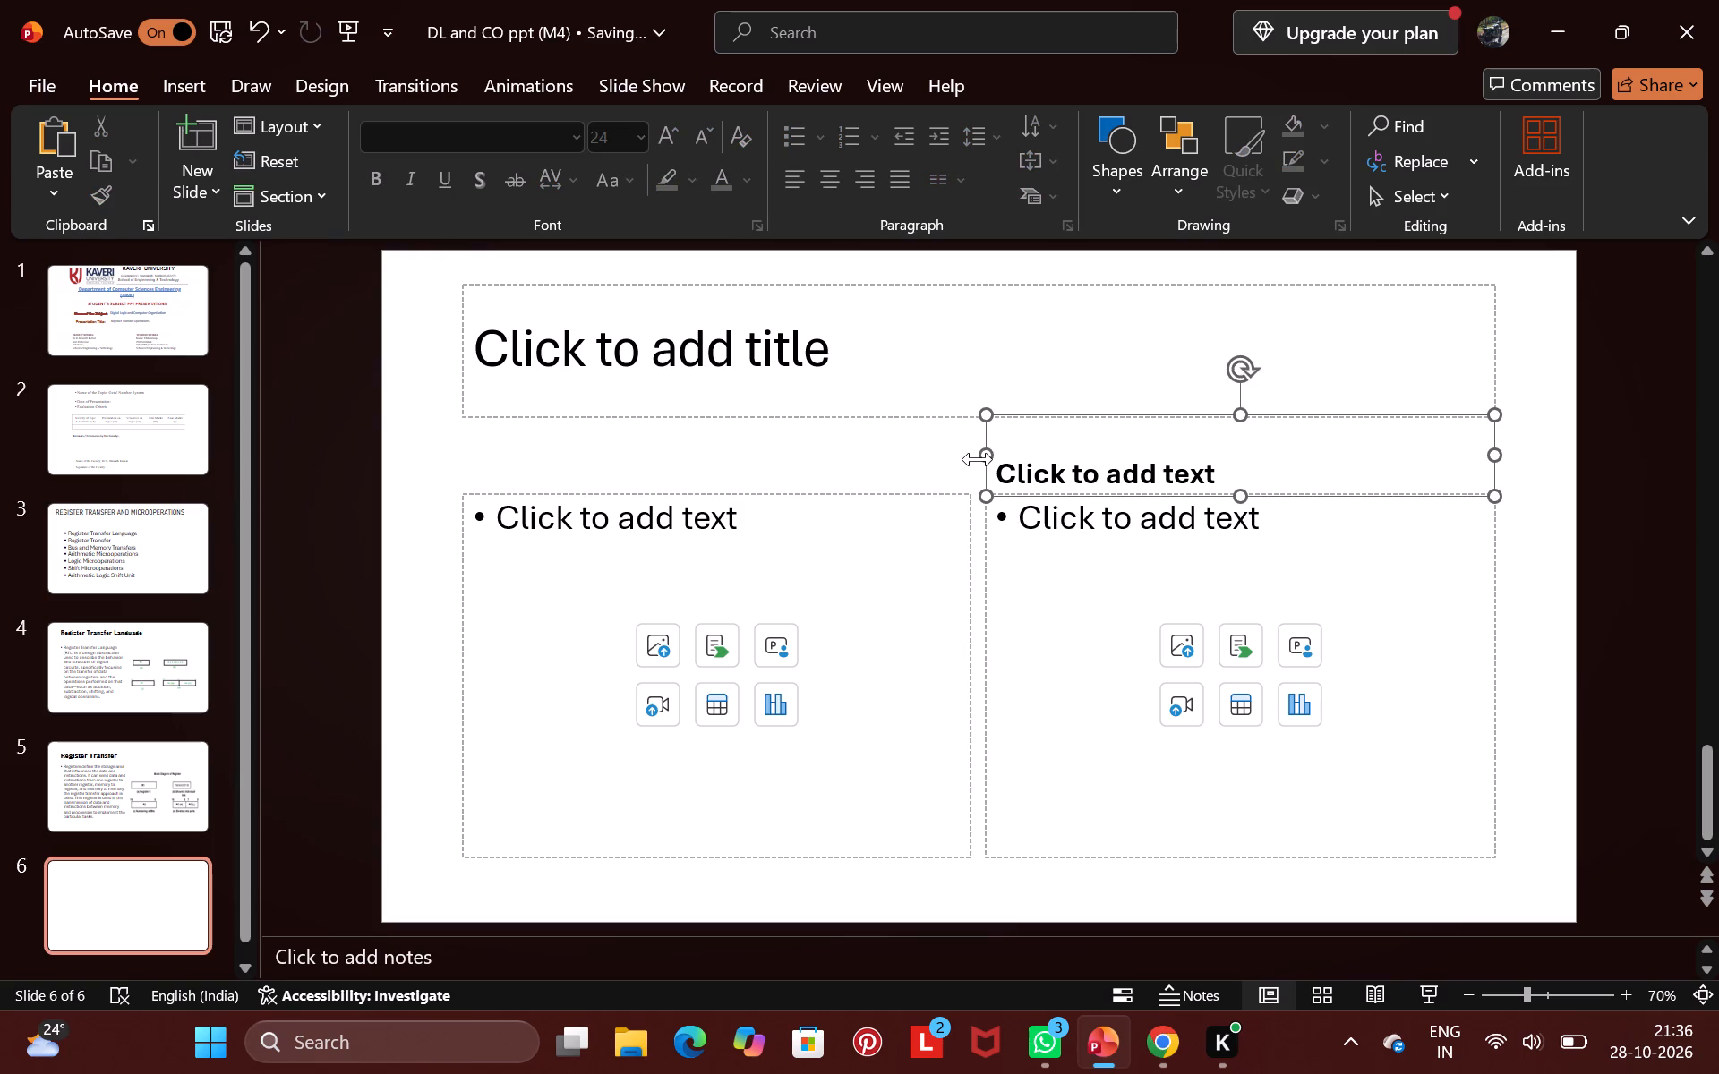
key("Delete")
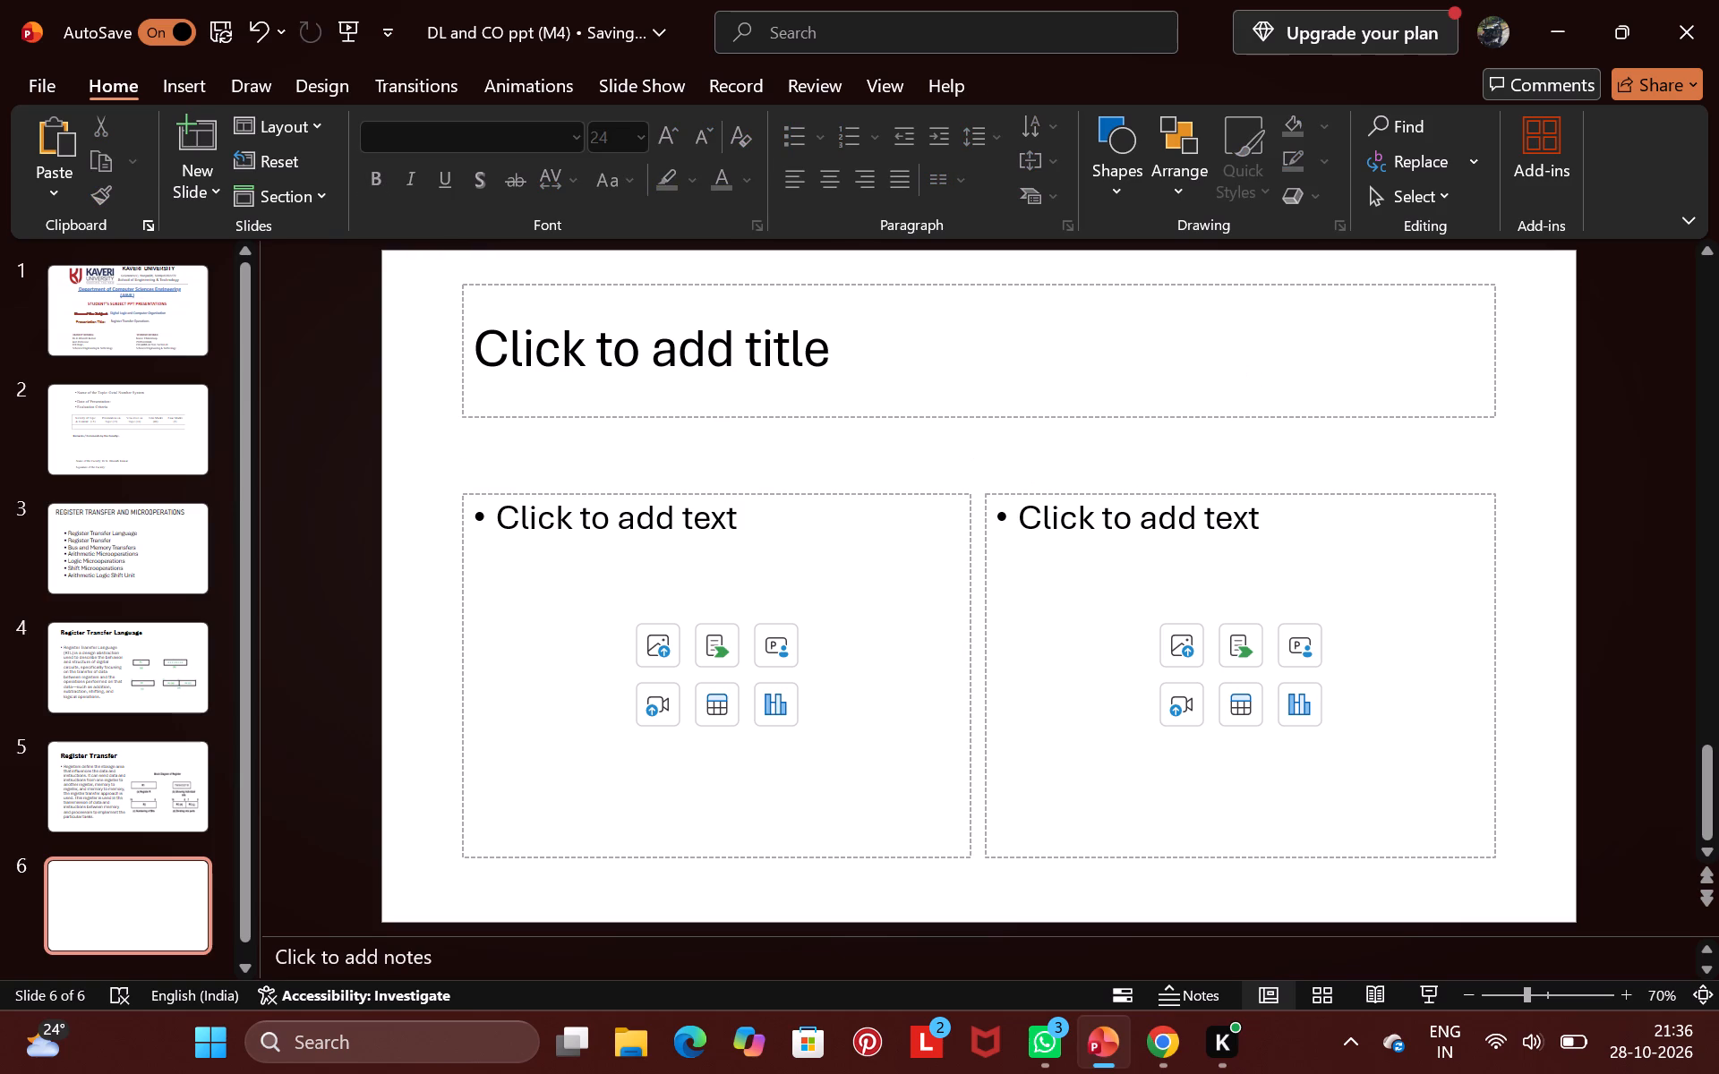
Copy the topic "Bus and Memory Transfers" from the bulleted list on slide 3.
left_click(1150, 1045)
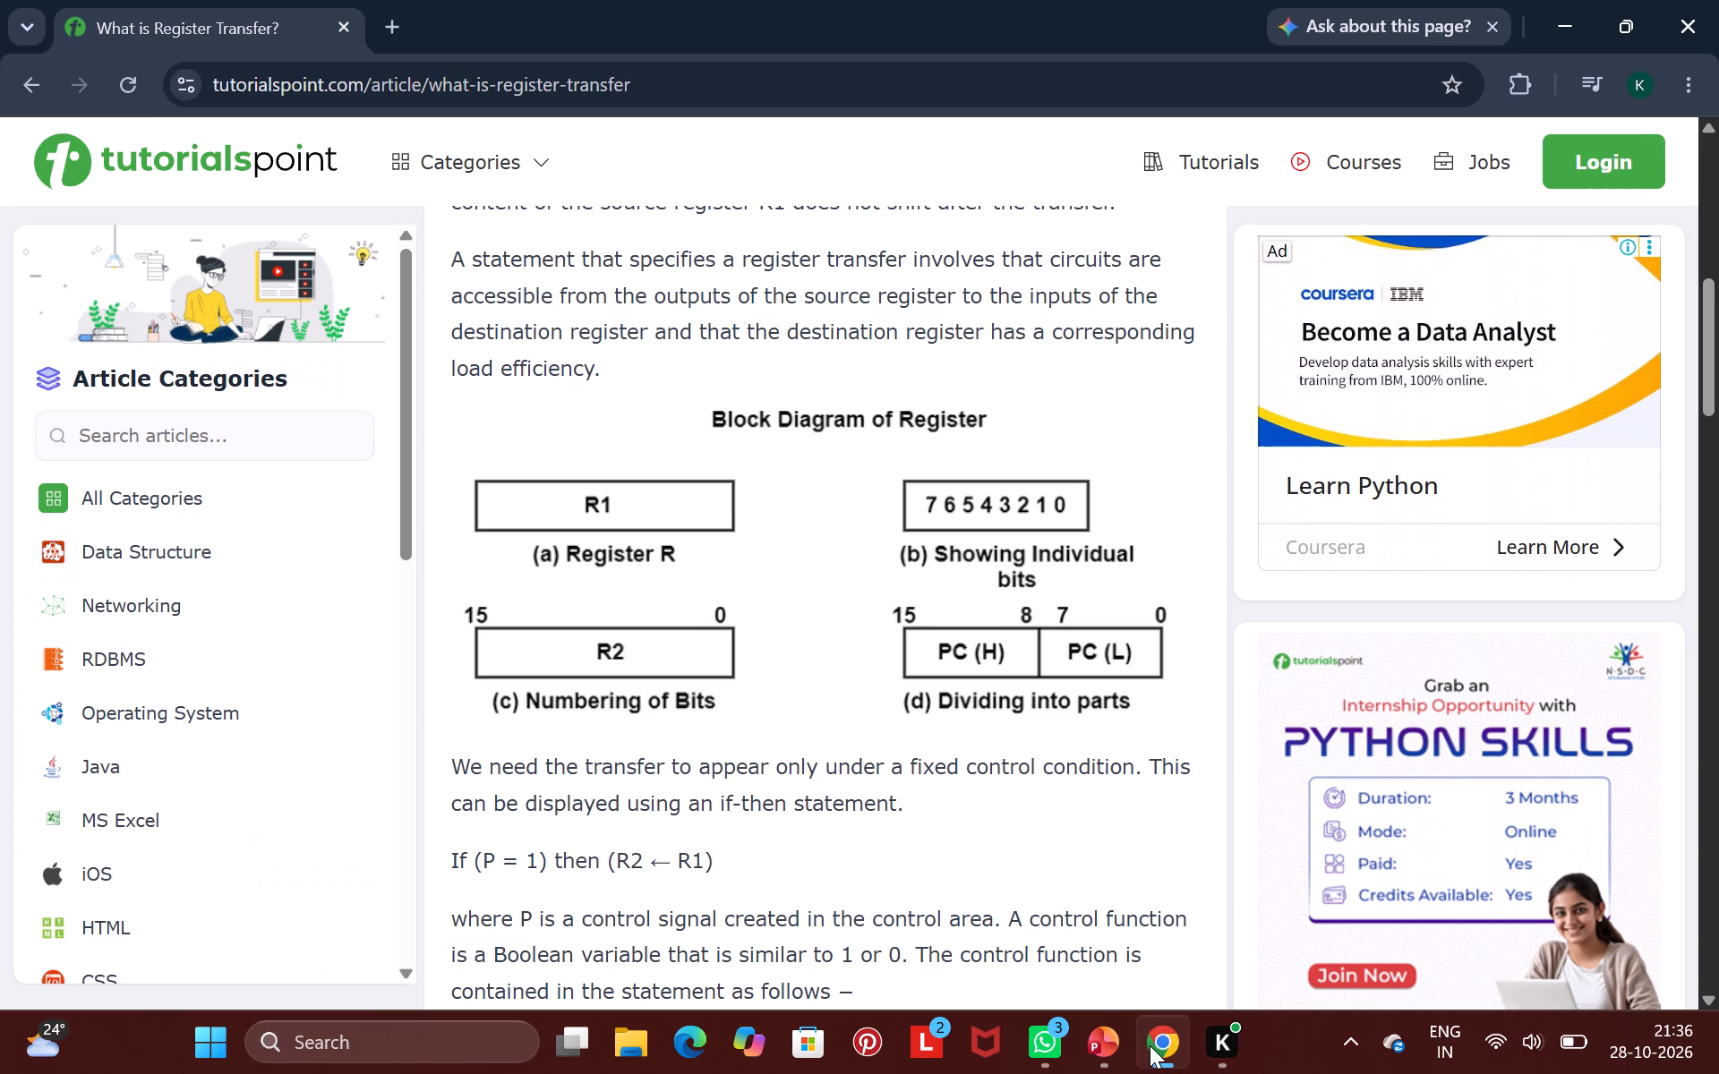
left_click(1116, 1041)
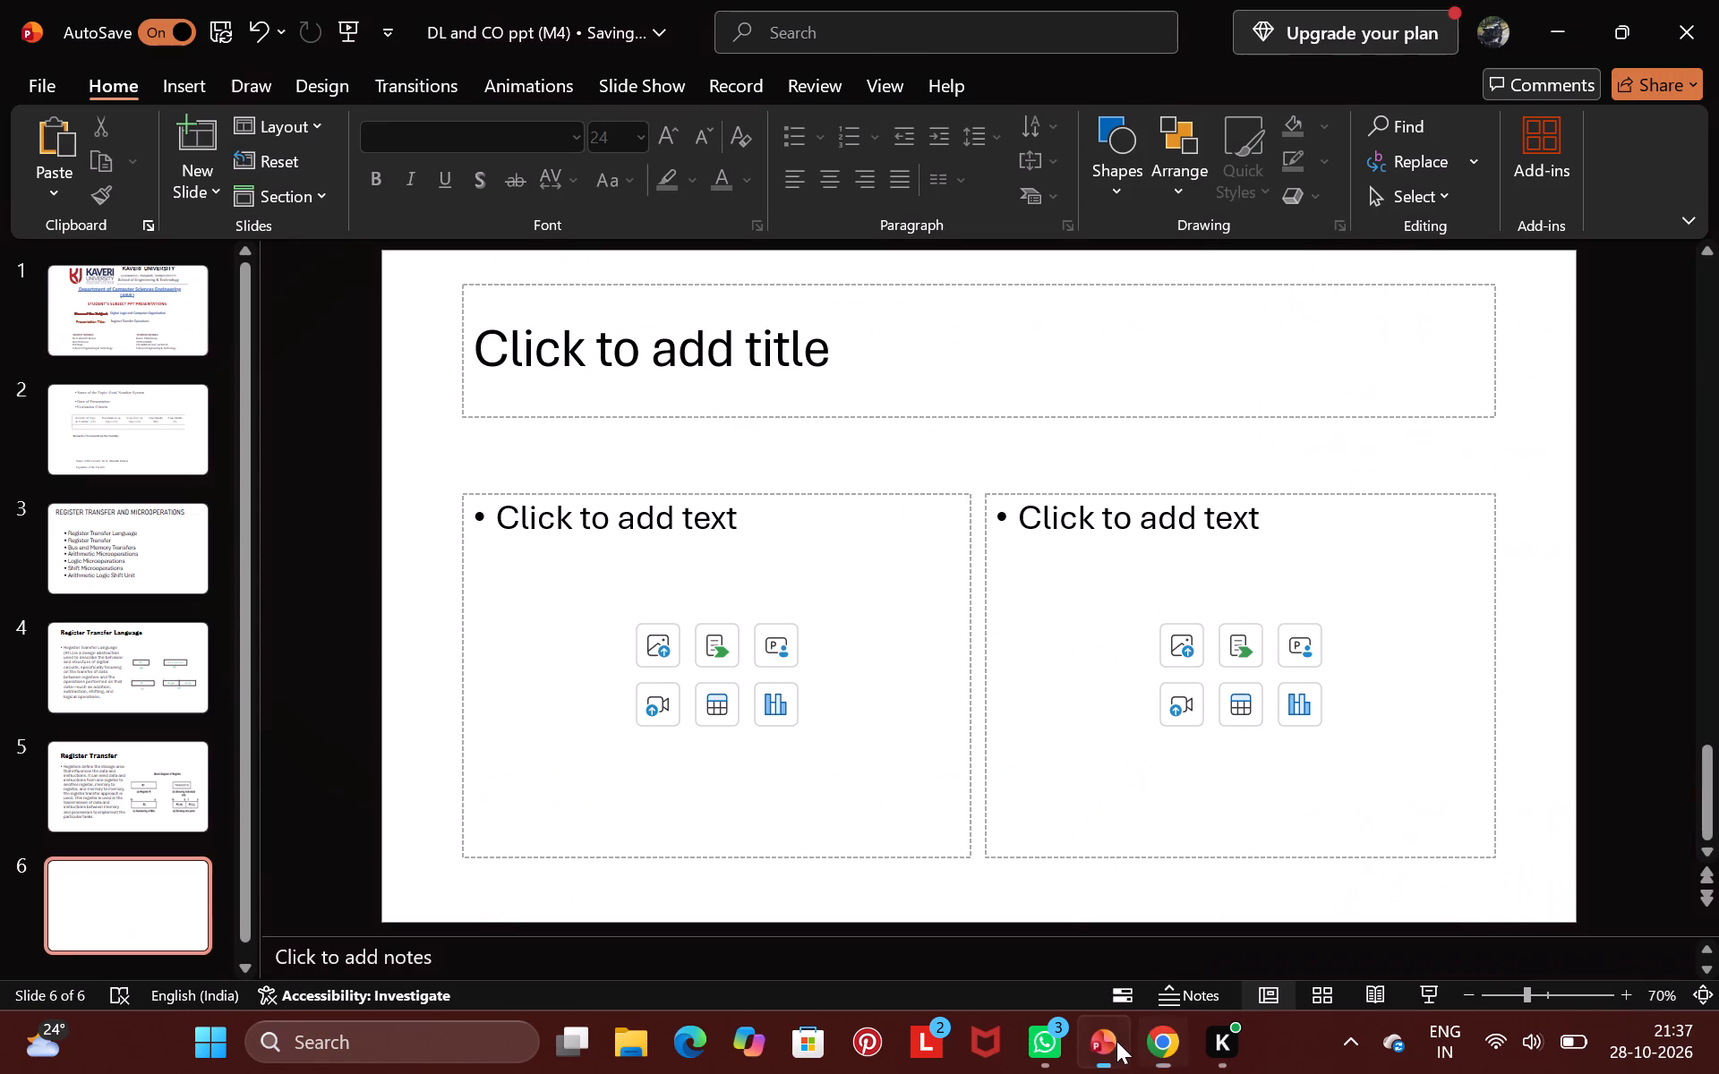
left_click(146, 545)
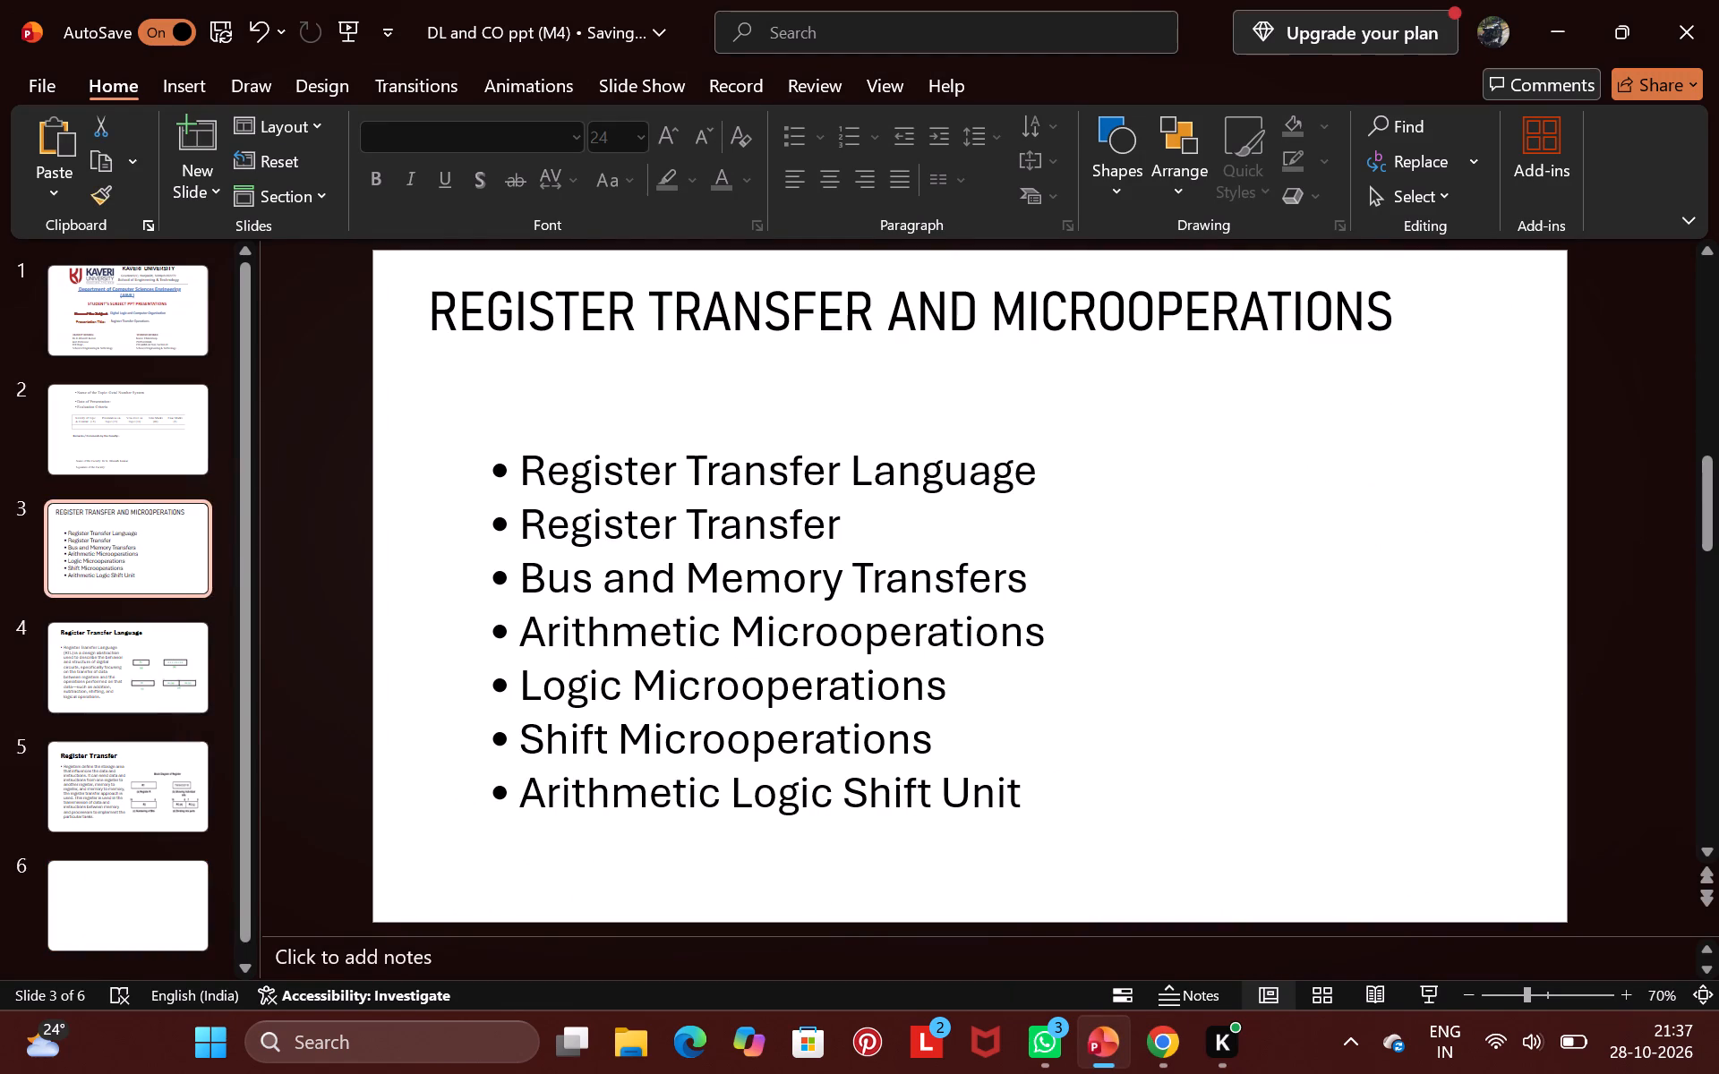
left_click_drag(514, 579, 978, 575)
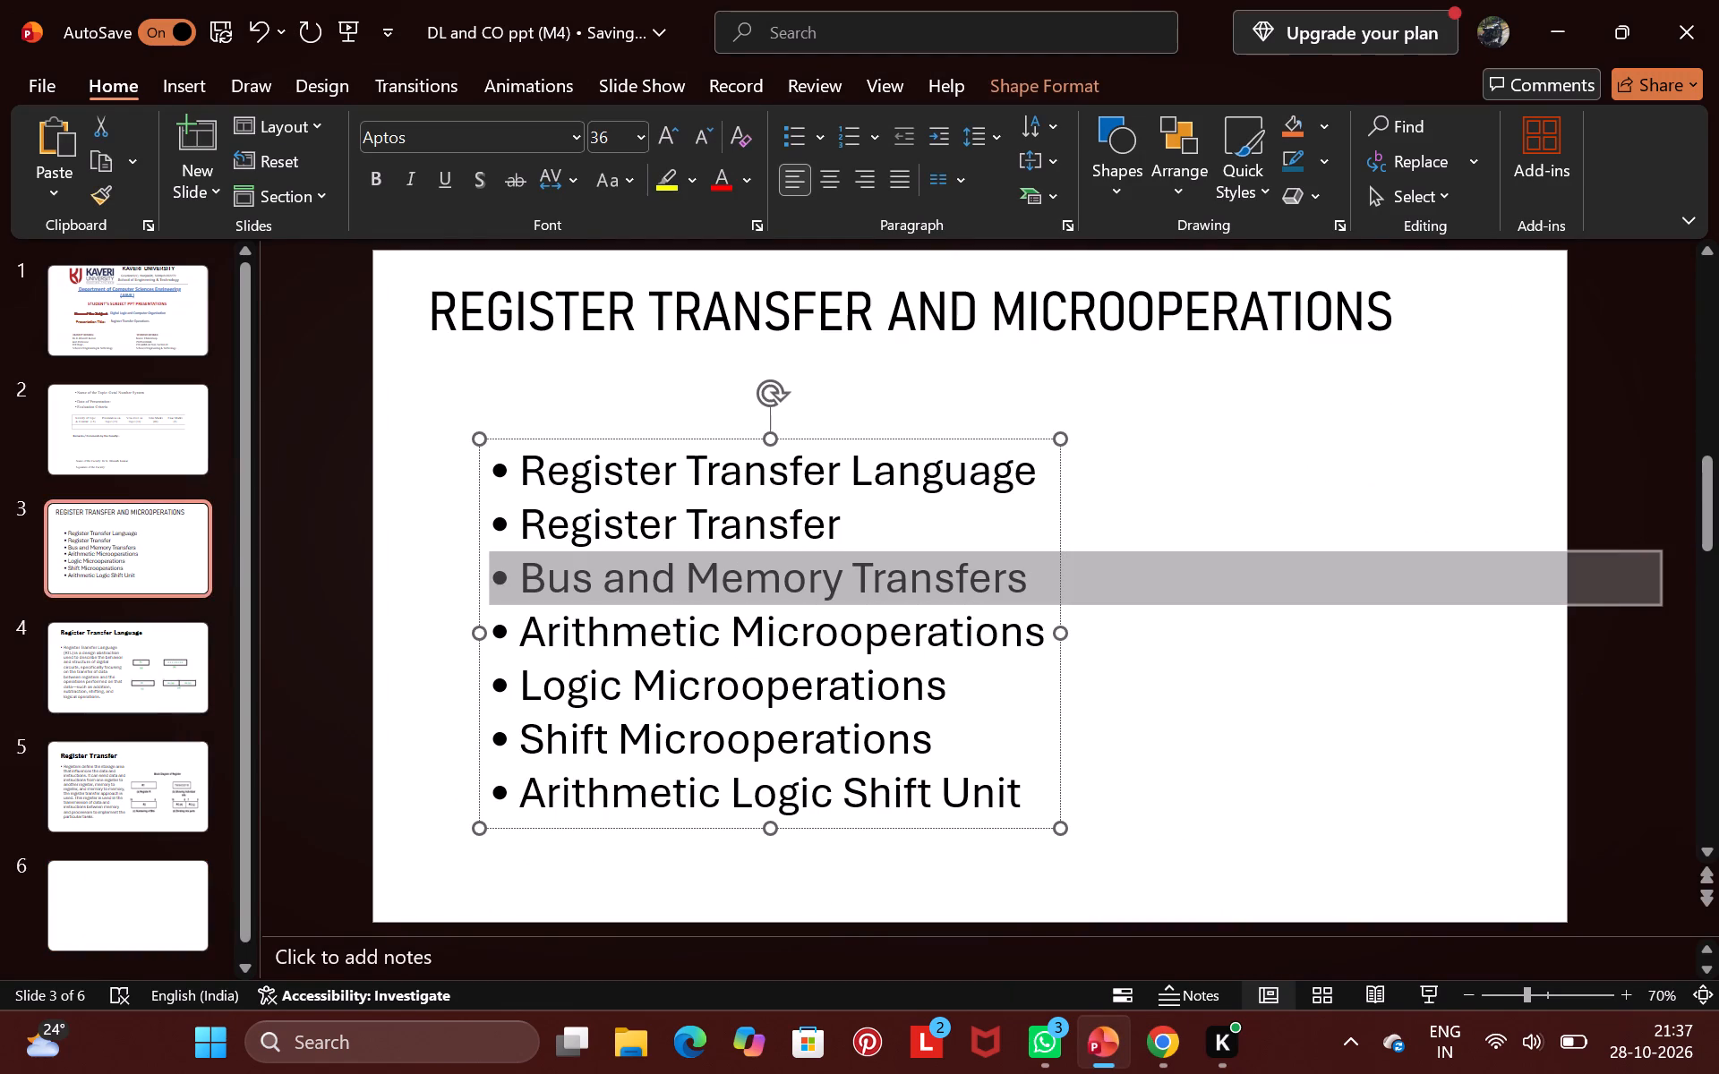
left_click_drag(978, 575, 980, 575)
key("ctrl+c")
left_click(1650, 742)
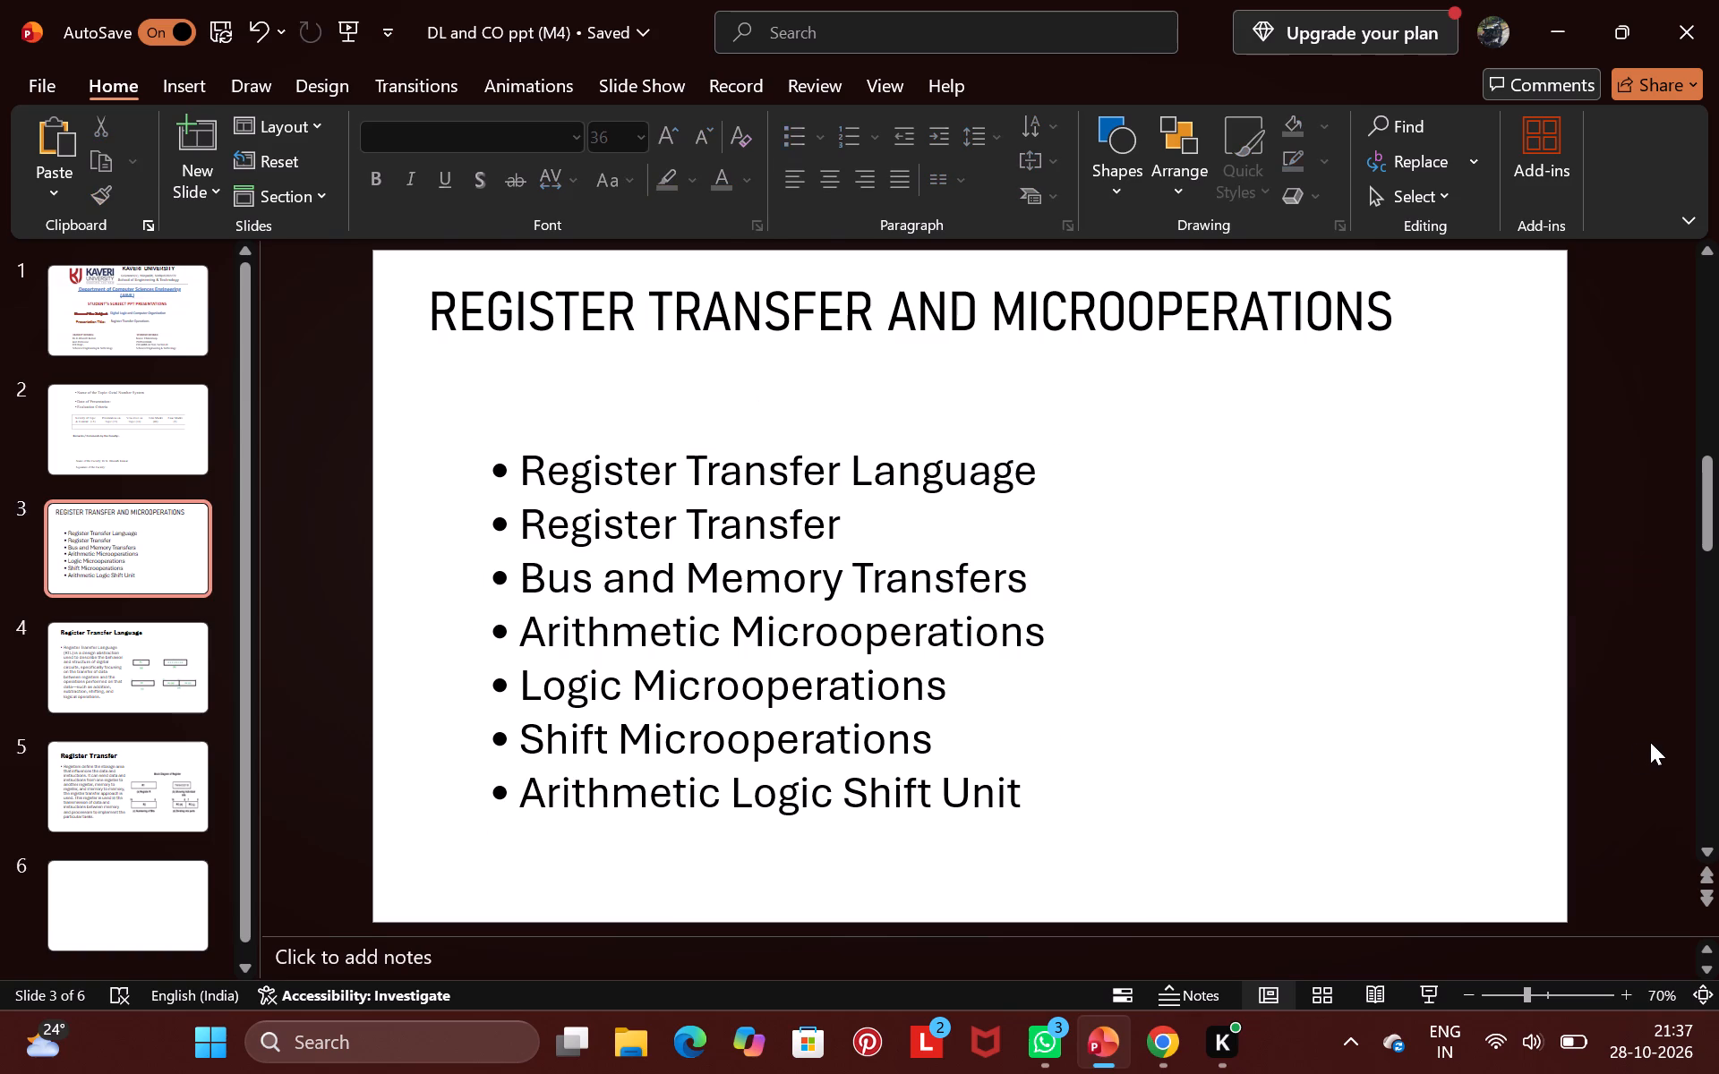
Switch to Chrome, open a new tab and close the TutorialsPoint article tab.
left_click(1168, 1049)
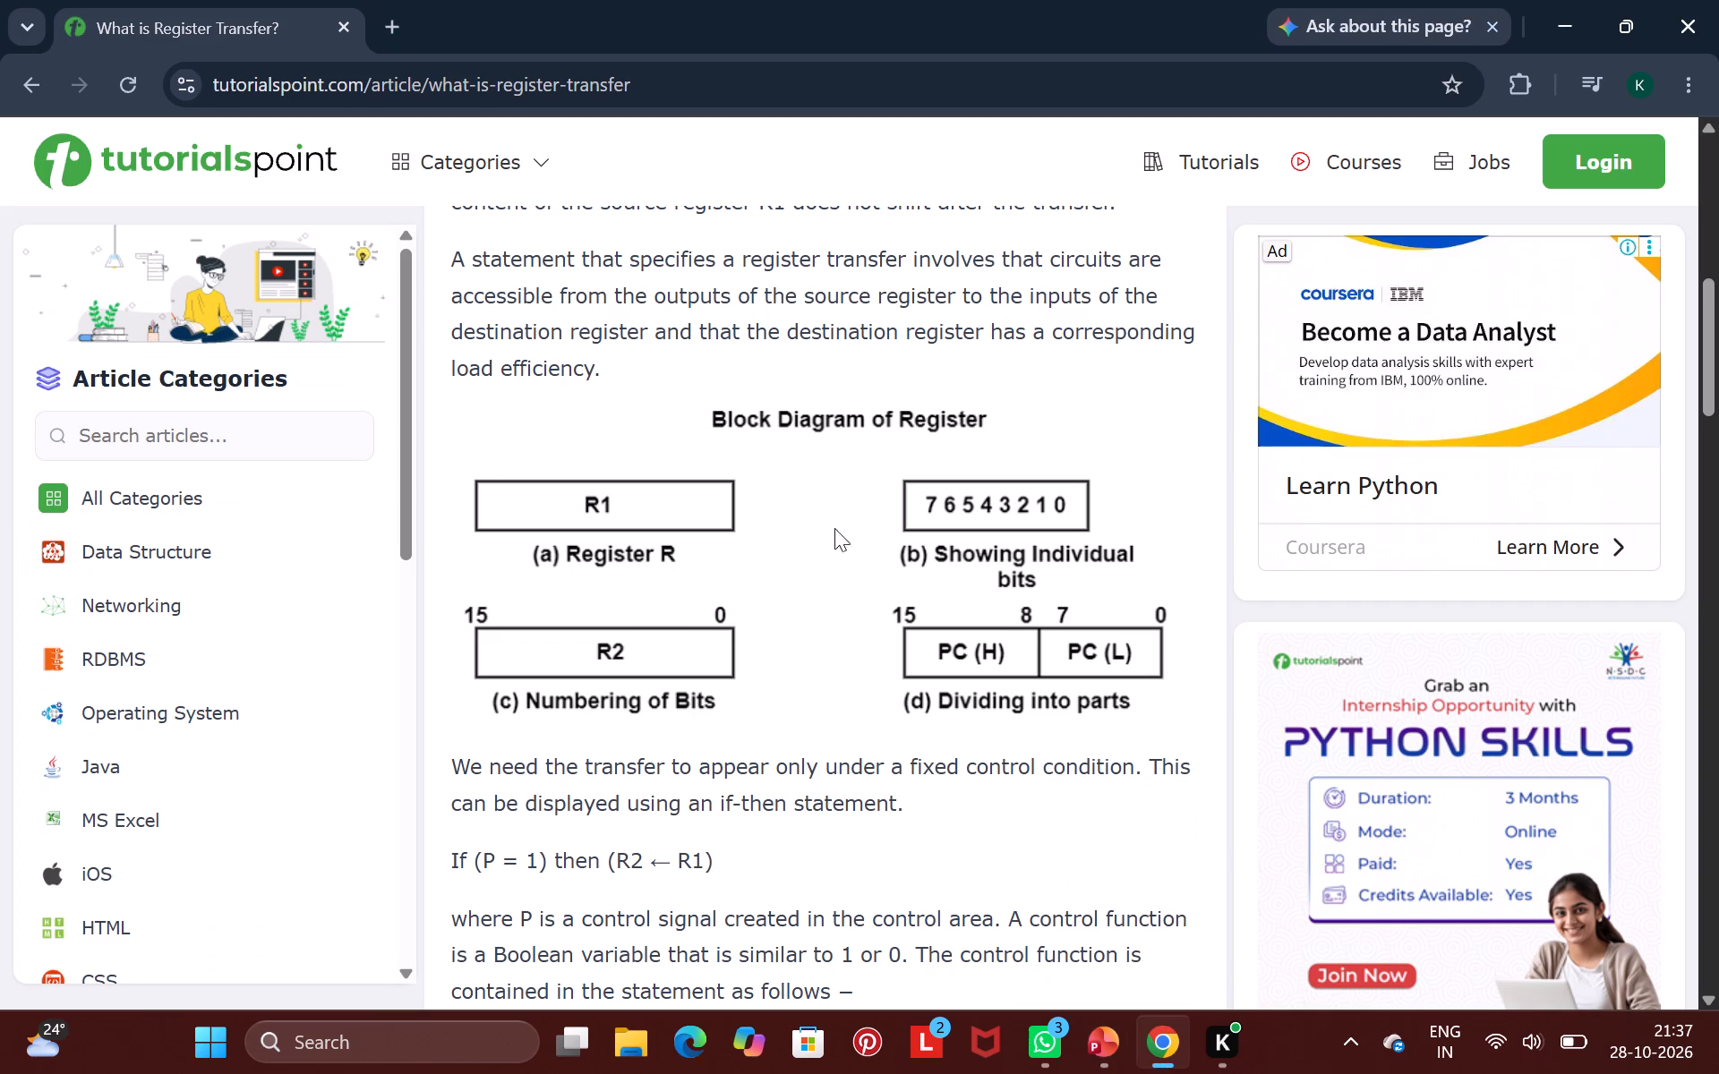
left_click(387, 22)
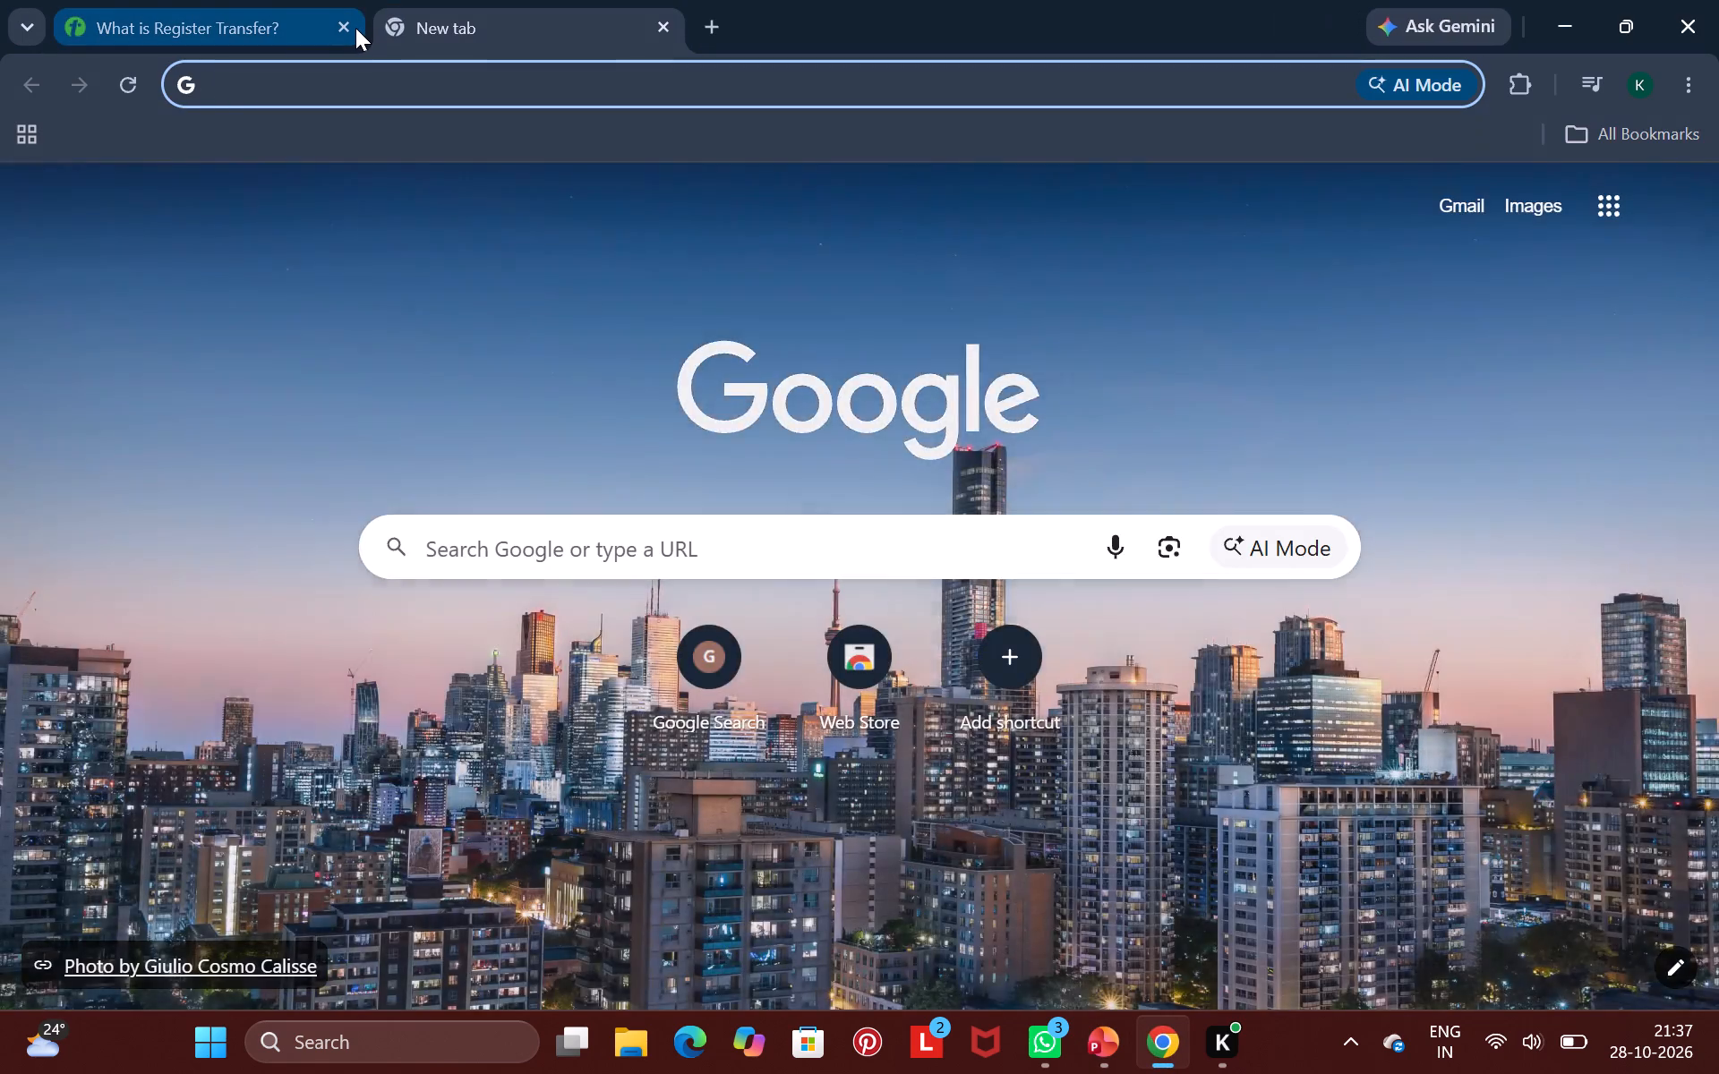
left_click(355, 28)
left_click(343, 22)
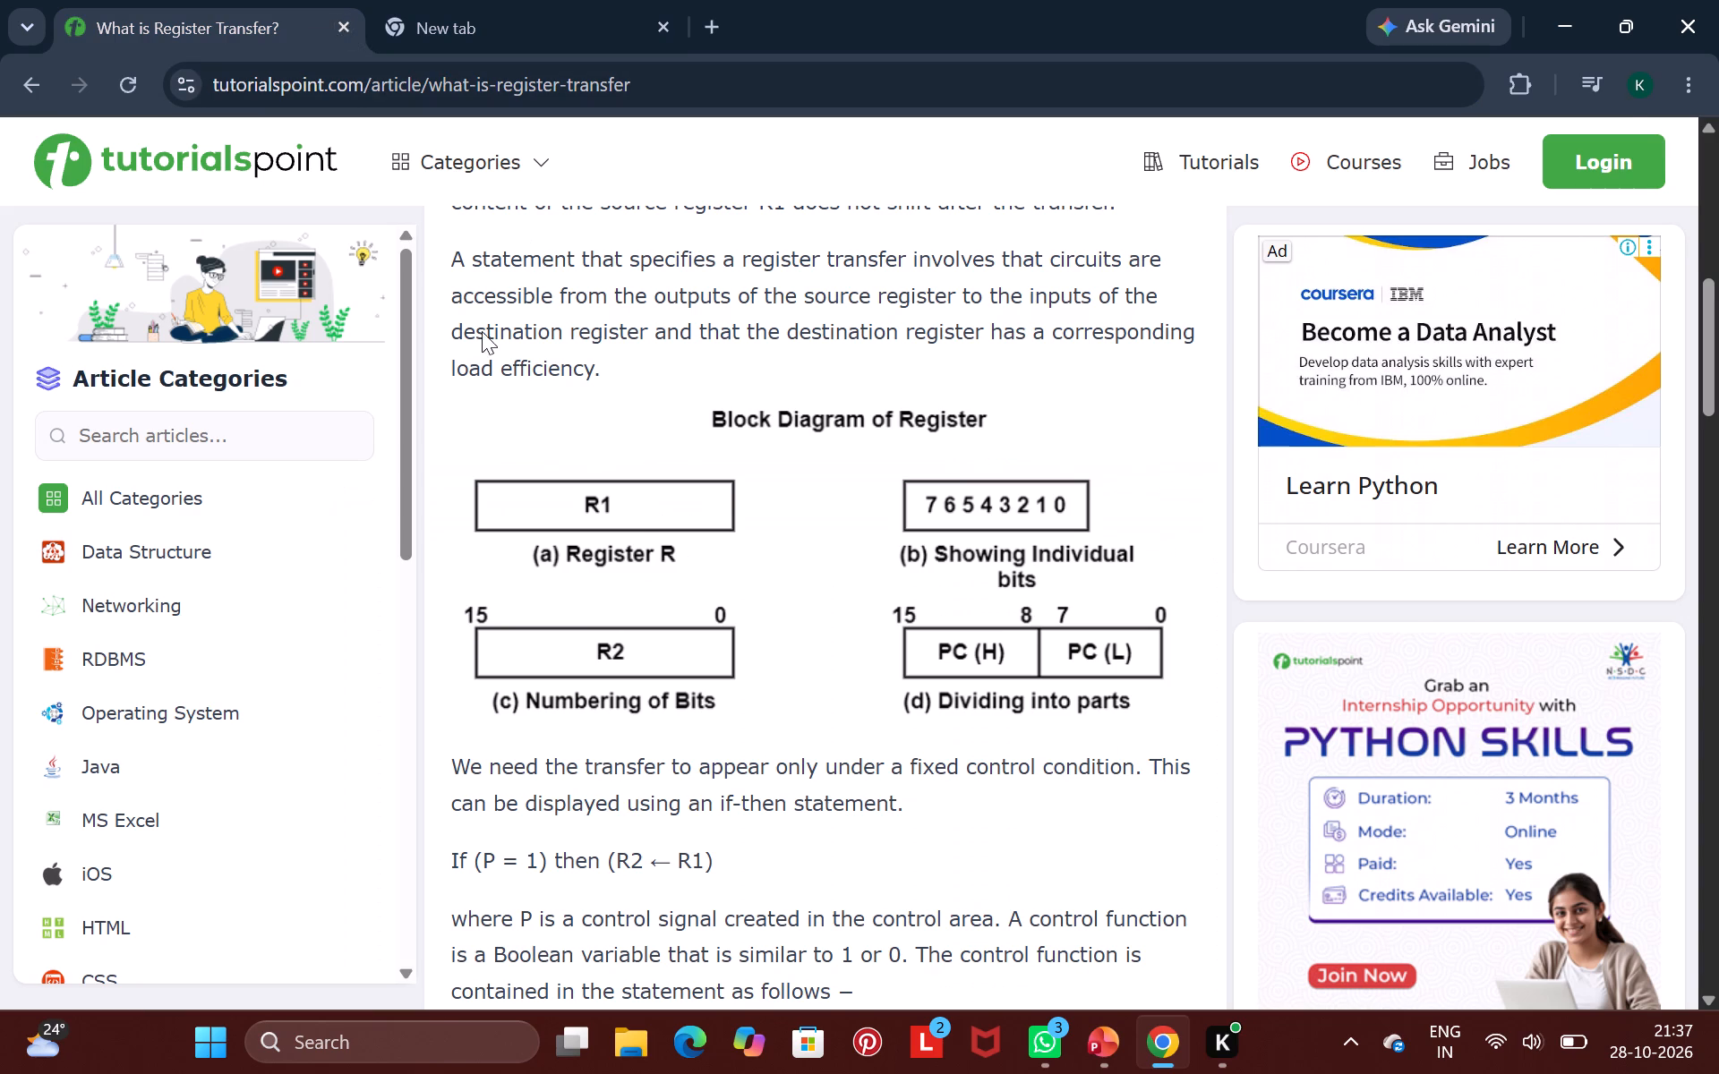
Search Google for "bus and memory transfers in computer organization", starting from the pasted topic and using the matching suggestion.
left_click(755, 576)
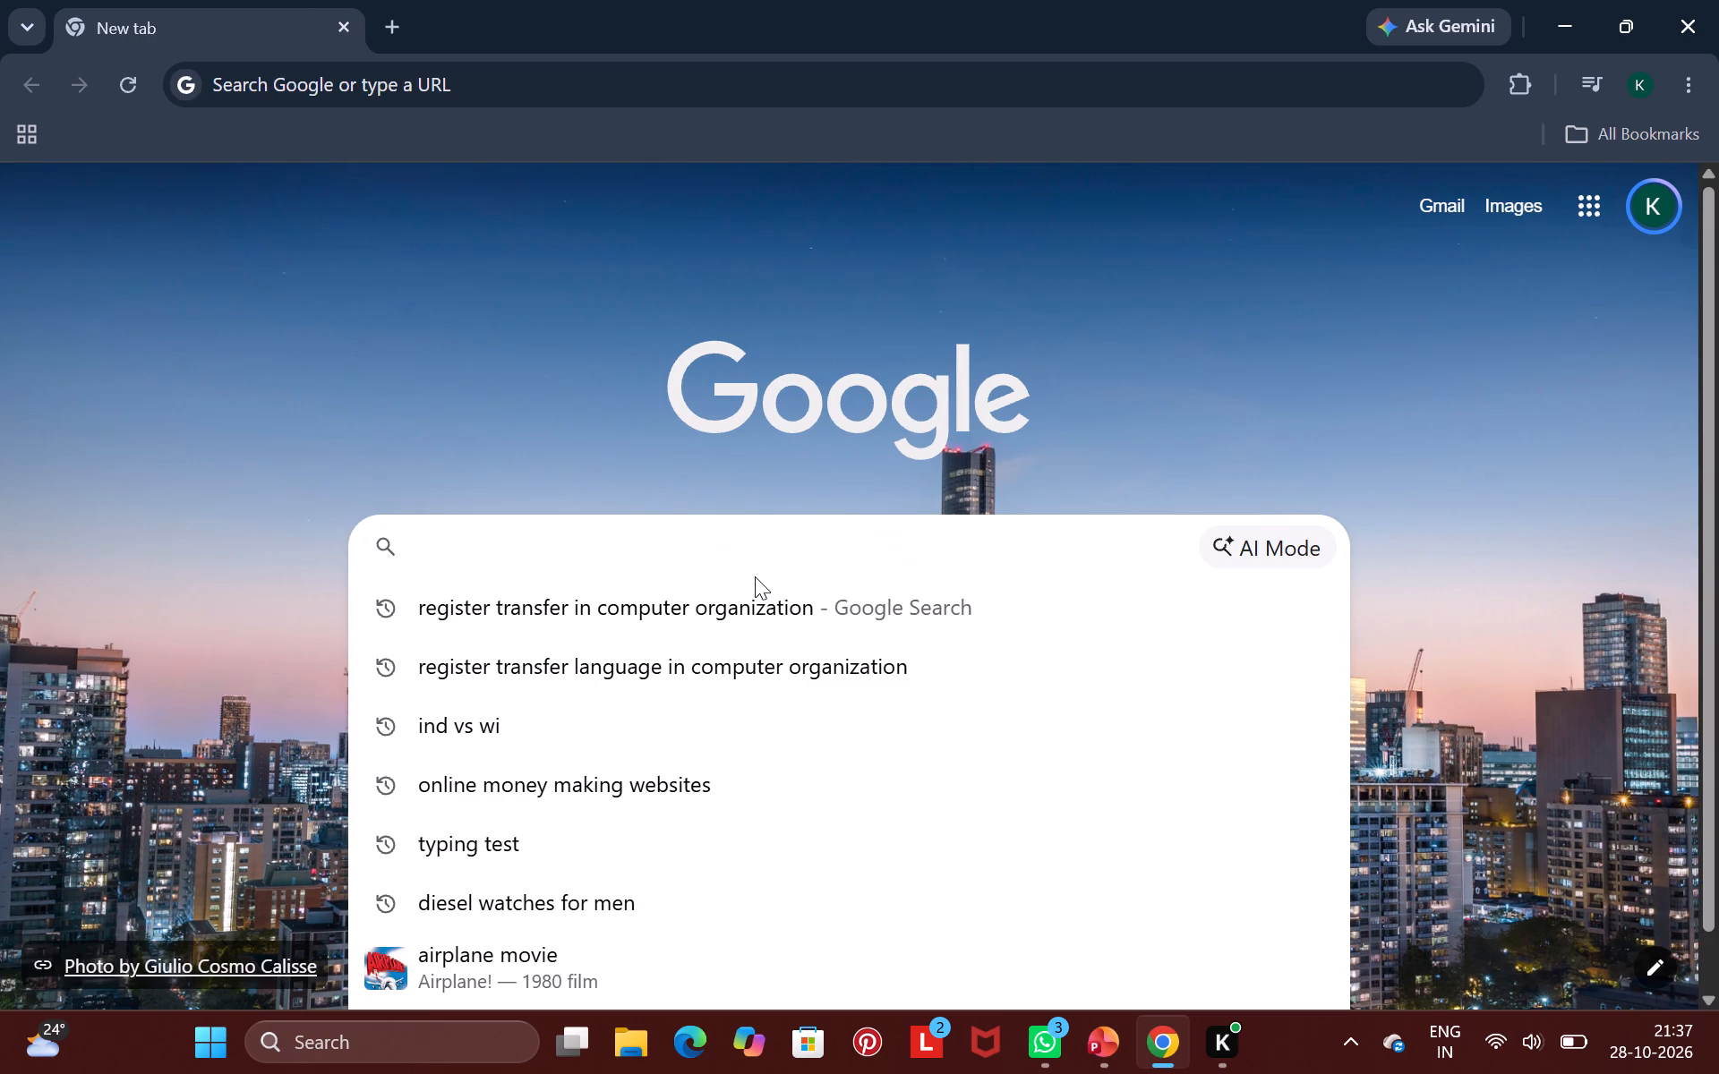
key("ctrl+v")
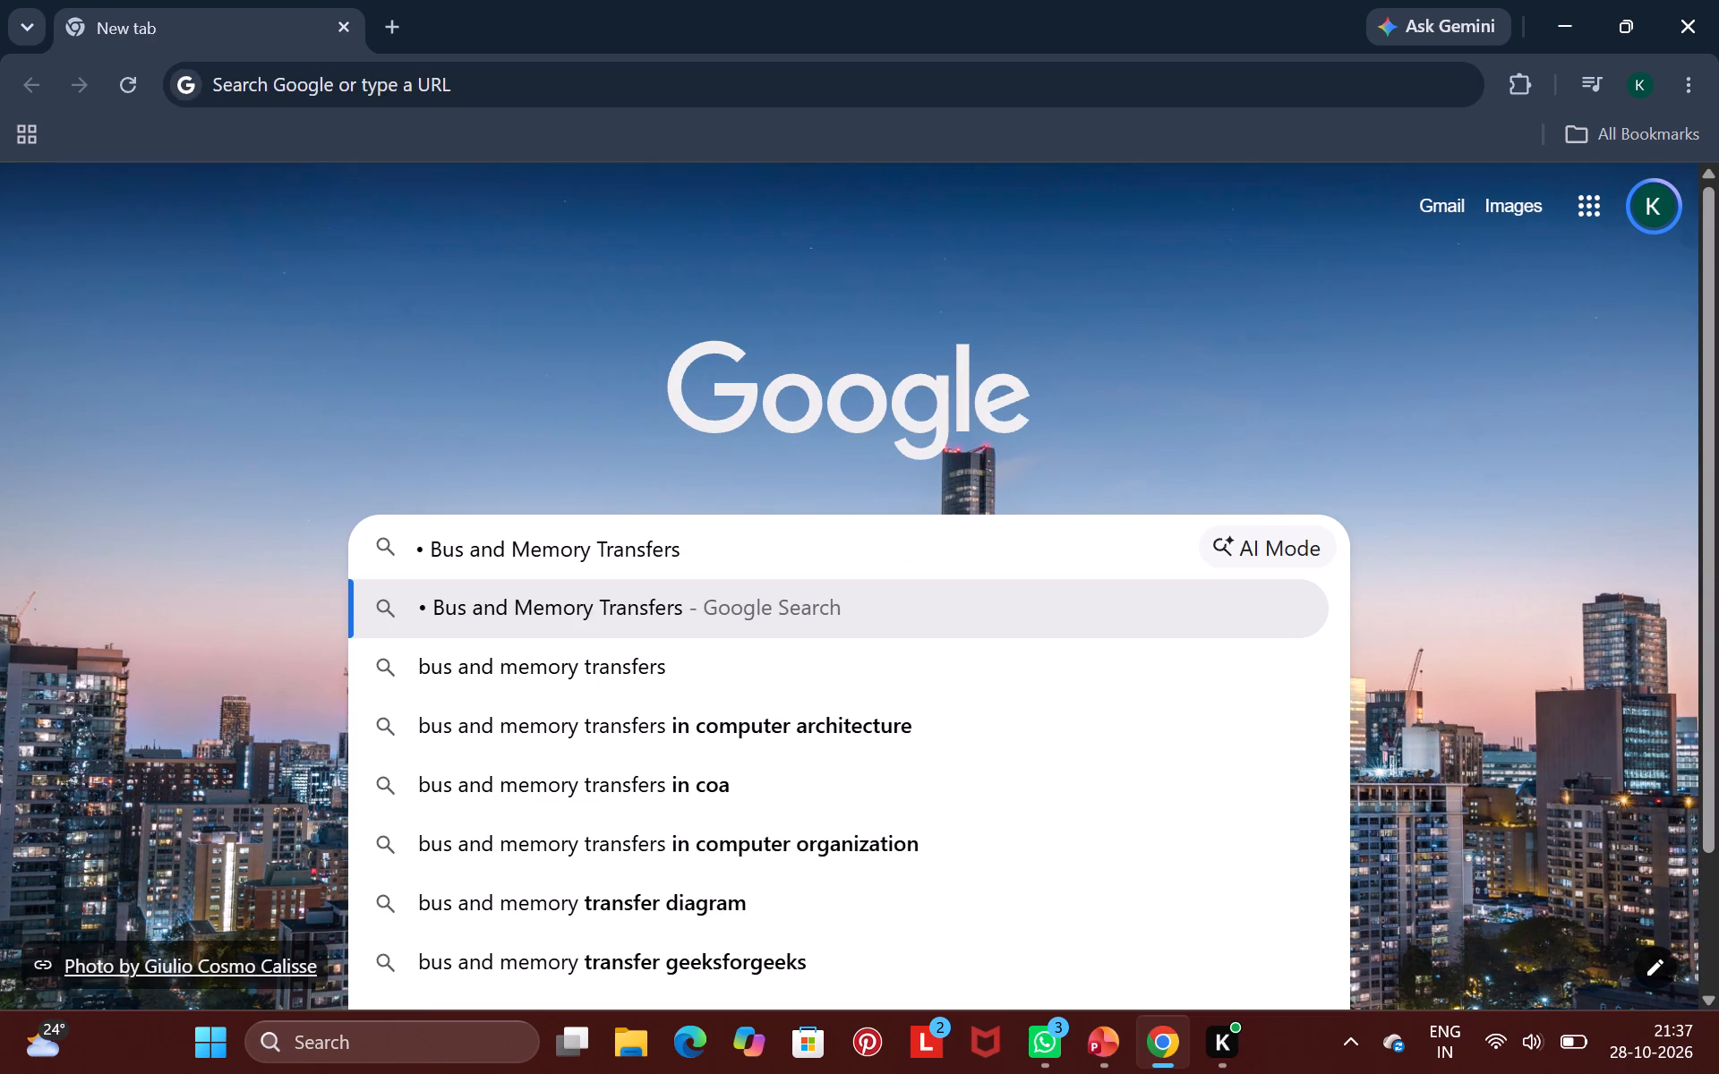
key("BackSpace")
key("BackSpace")
key("BackSpace")
key("BackSpace")
key("BackSpace")
key("BackSpace")
key("BackSpace")
key("BackSpace")
key("BackSpace")
key("BackSpace")
key("BackSpace")
key("BackSpace")
key("BackSpace")
key("BackSpace")
key("BackSpace")
key("BackSpace")
key("BackSpace")
key("BackSpace")
key("BackSpace")
key("BackSpace")
key("BackSpace")
key("BackSpace")
key("BackSpace")
key("BackSpace")
key("BackSpace")
key("BackSpace")
key("BackSpace")
key("BackSpace")
key("BackSpace")
key("BackSpace")
key("BackSpace")
key("BackSpace")
key("BackSpace")
key("BackSpace")
key("BackSpace")
key("BackSpace")
key("BackSpace")
key("BackSpace")
key("BackSpace")
key("BackSpace")
key("BackSpace")
key("BackSpace")
key("BackSpace")
key("BackSpace")
key("BackSpace")
key("BackSpace")
key("BackSpace")
left_click(917, 872)
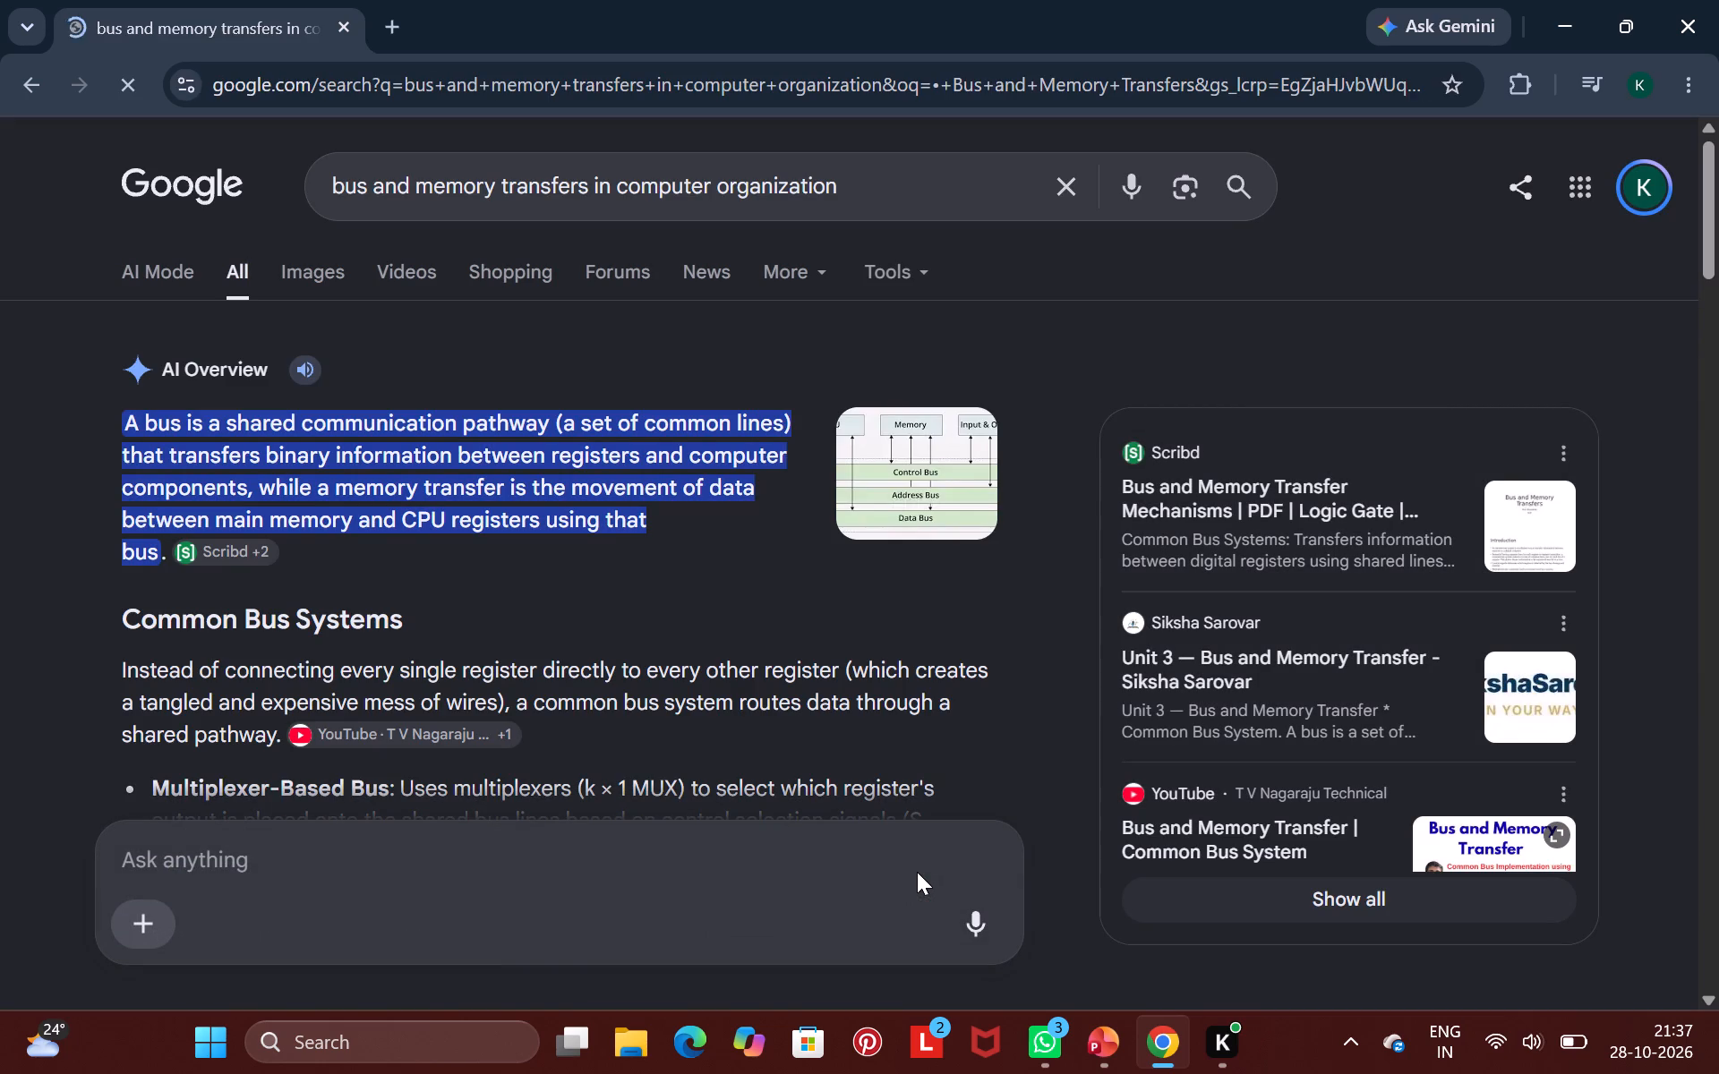
Examine the AI overview and the web results for material on bus and memory transfers.
scroll(625, 744, "down", 1)
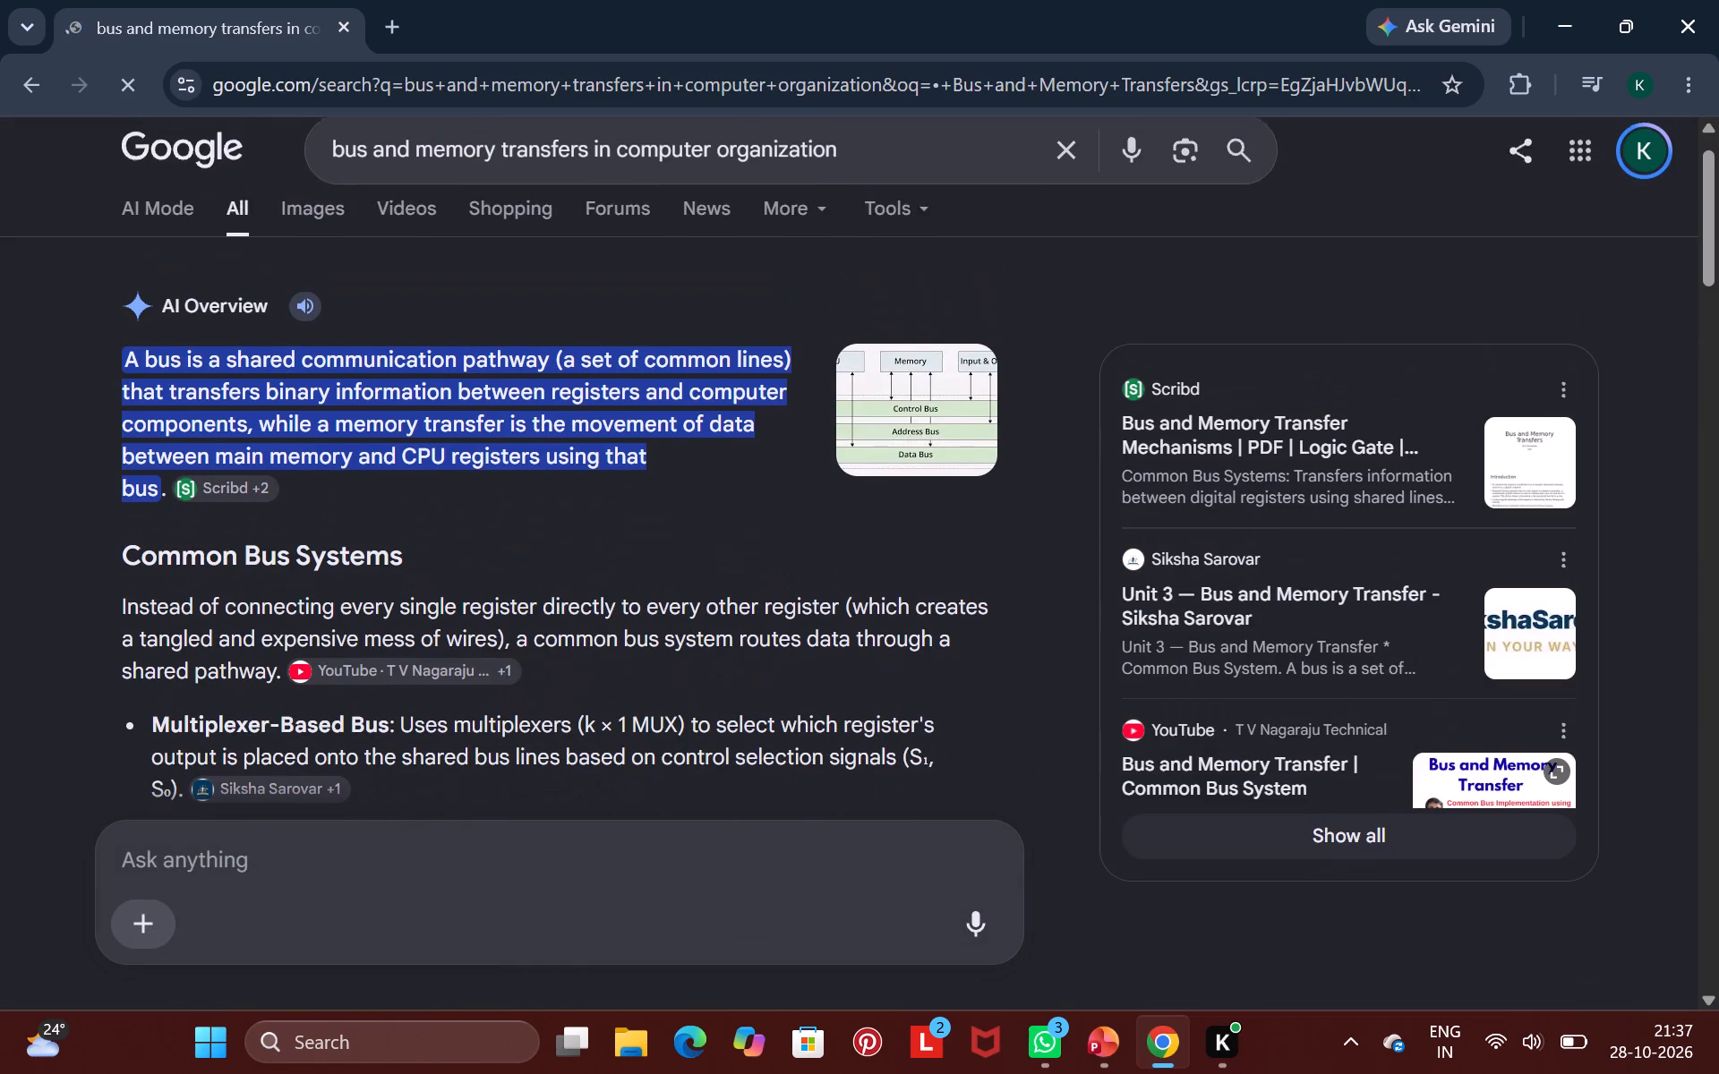
scroll(625, 744, "down", 5)
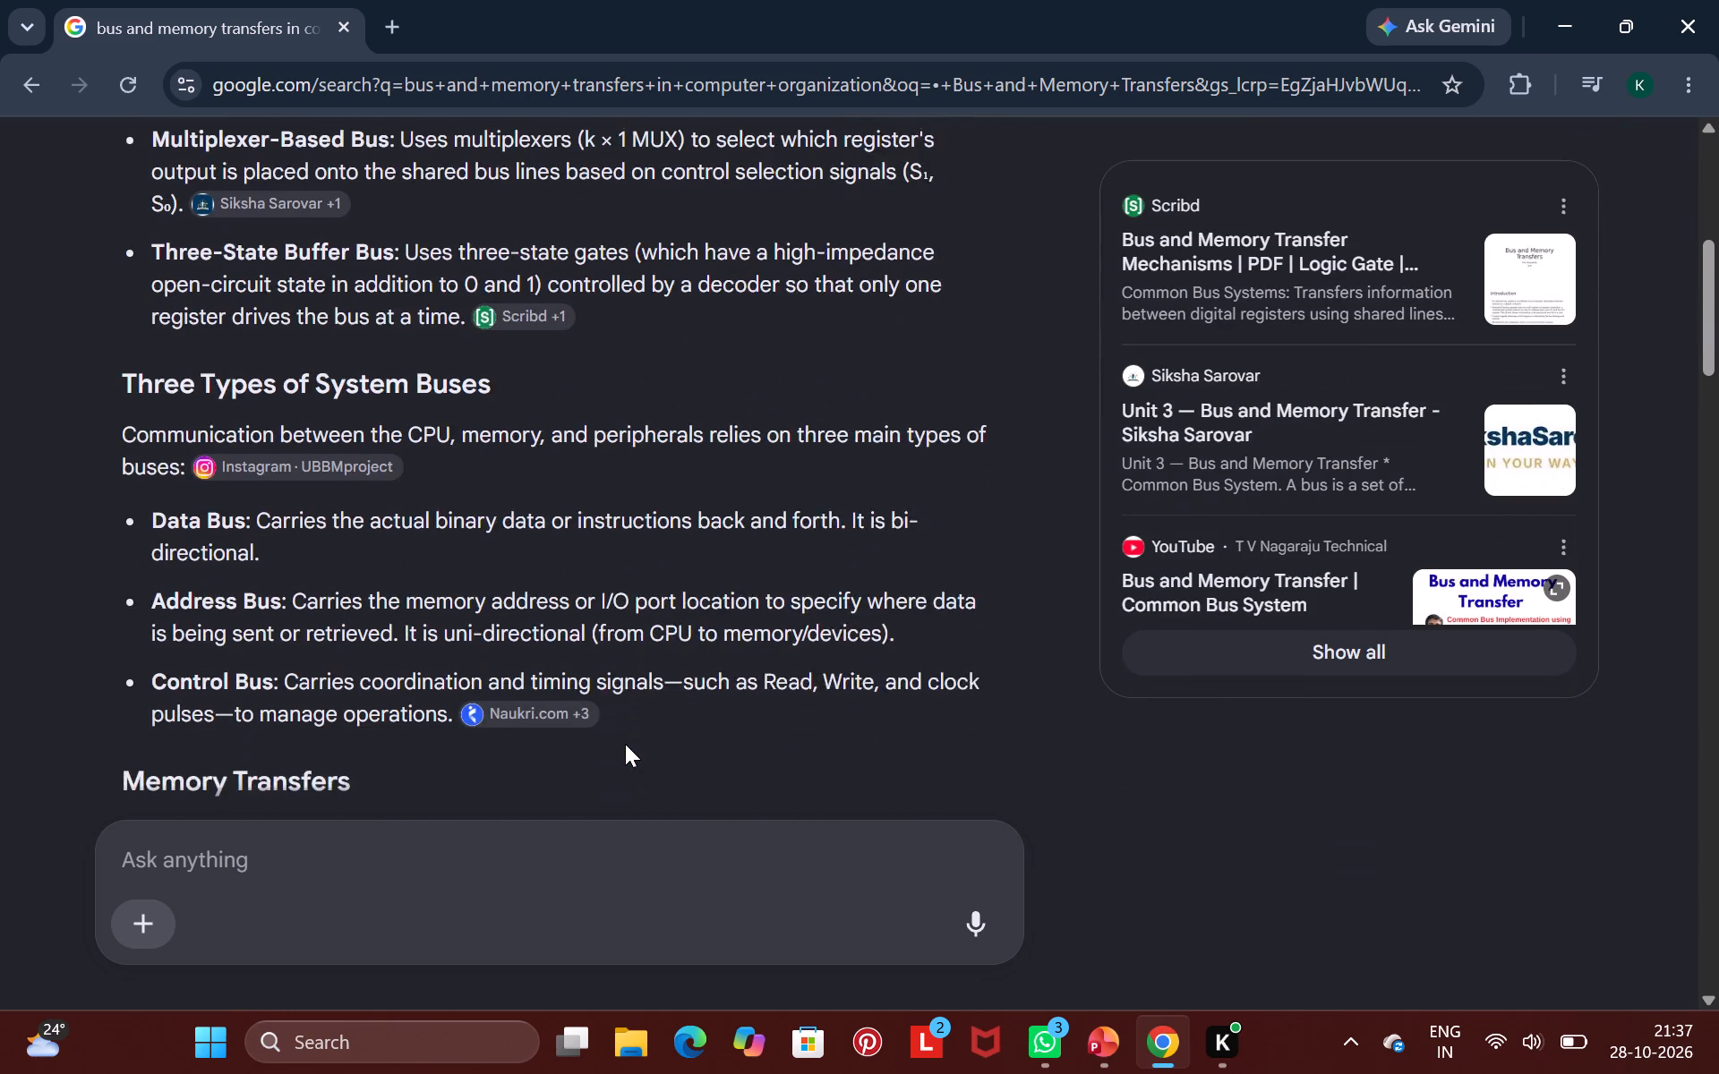
scroll(625, 744, "down", 8)
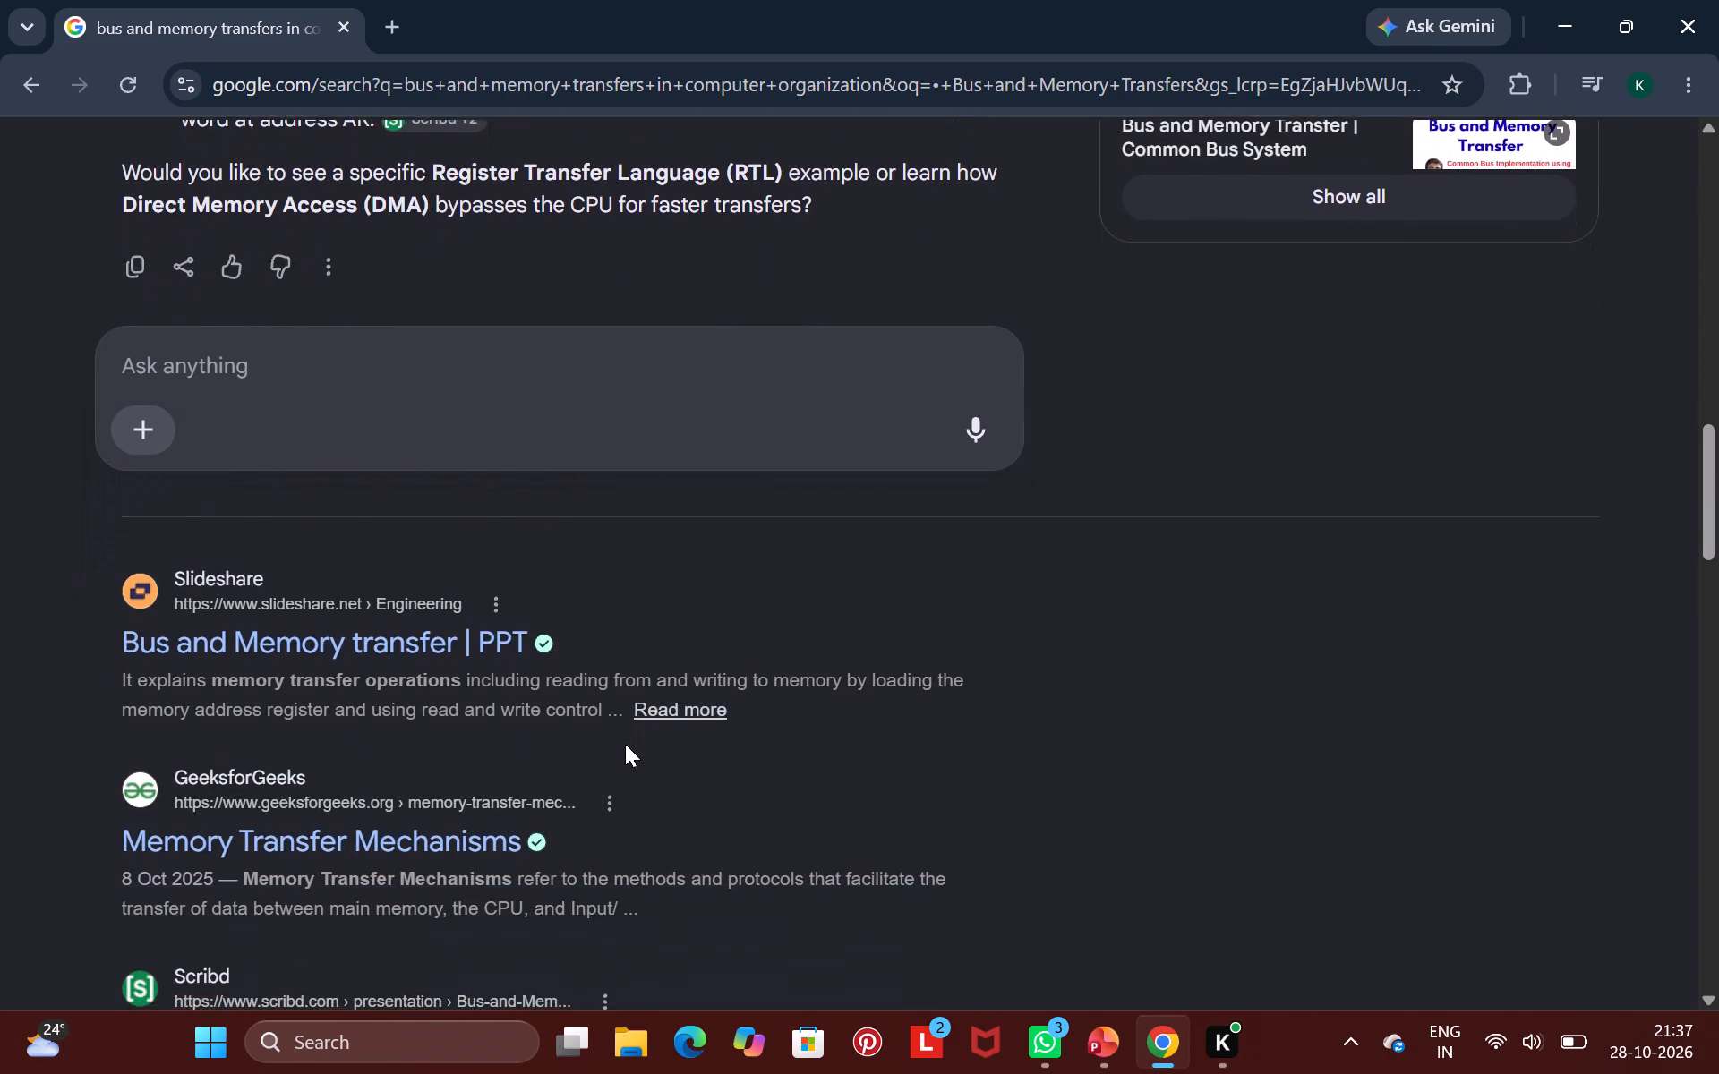
scroll(625, 744, "down", 1)
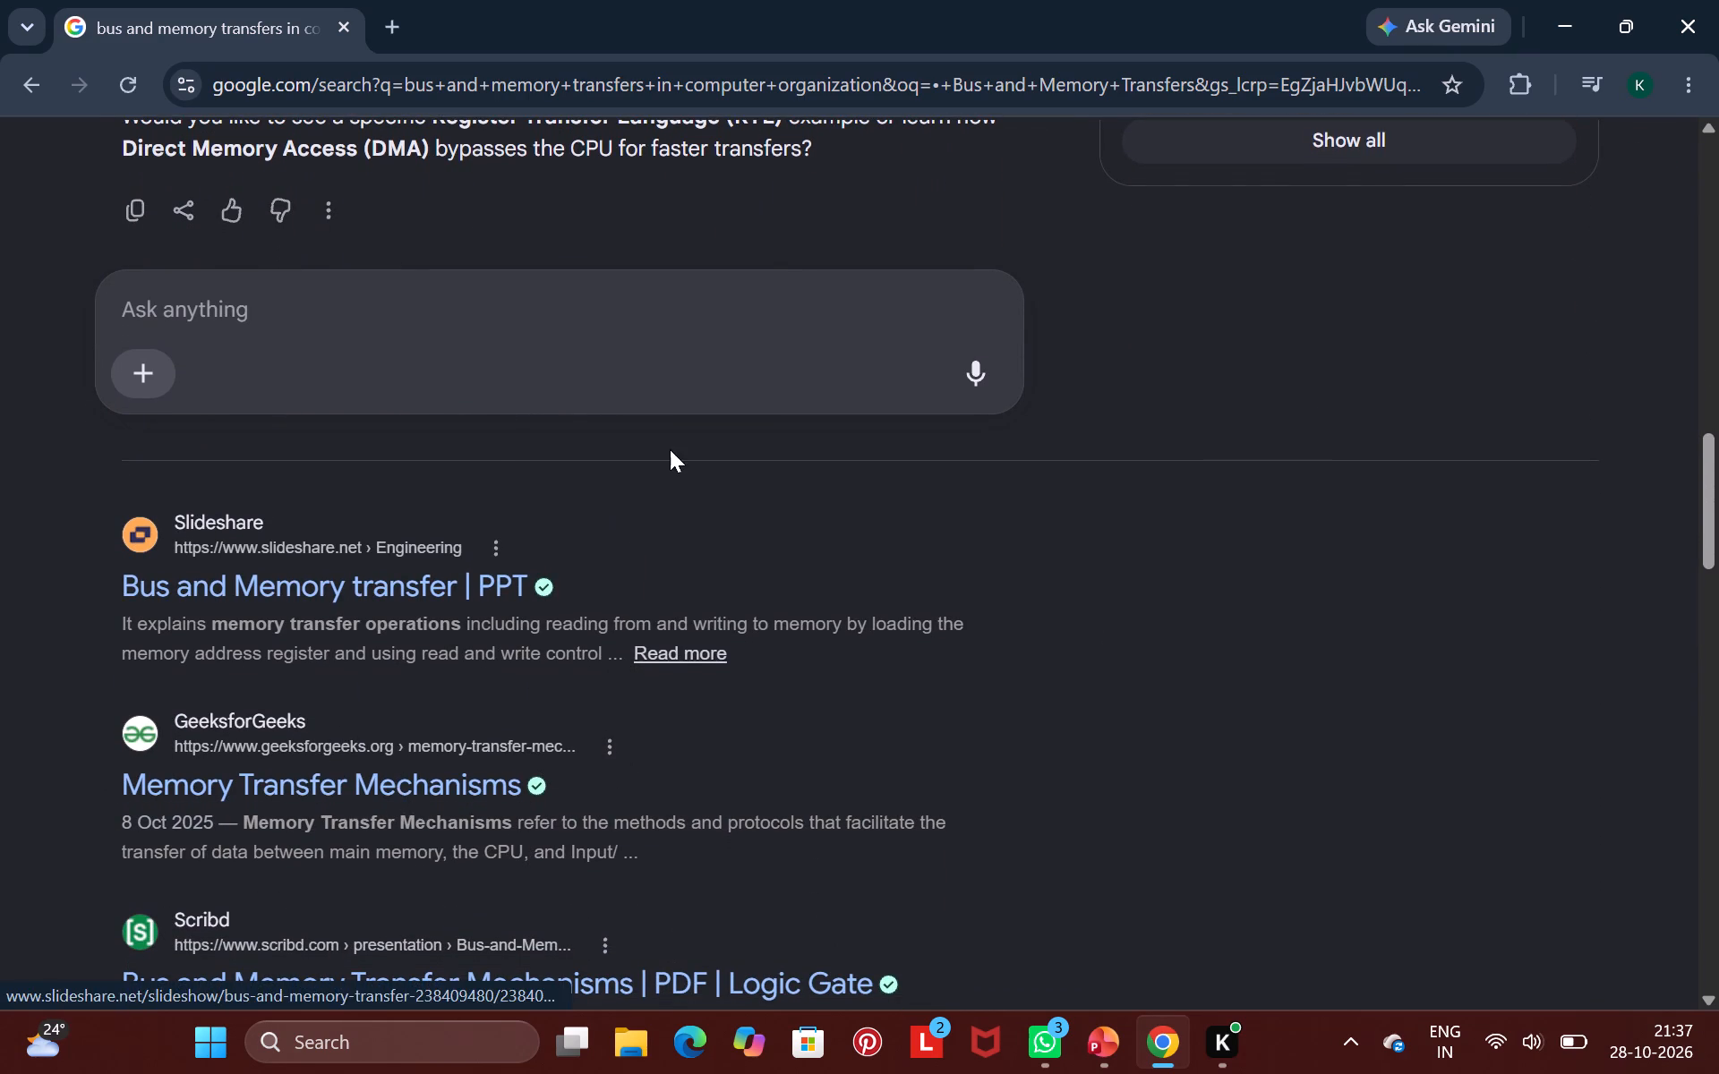
scroll(670, 449, "up", 7)
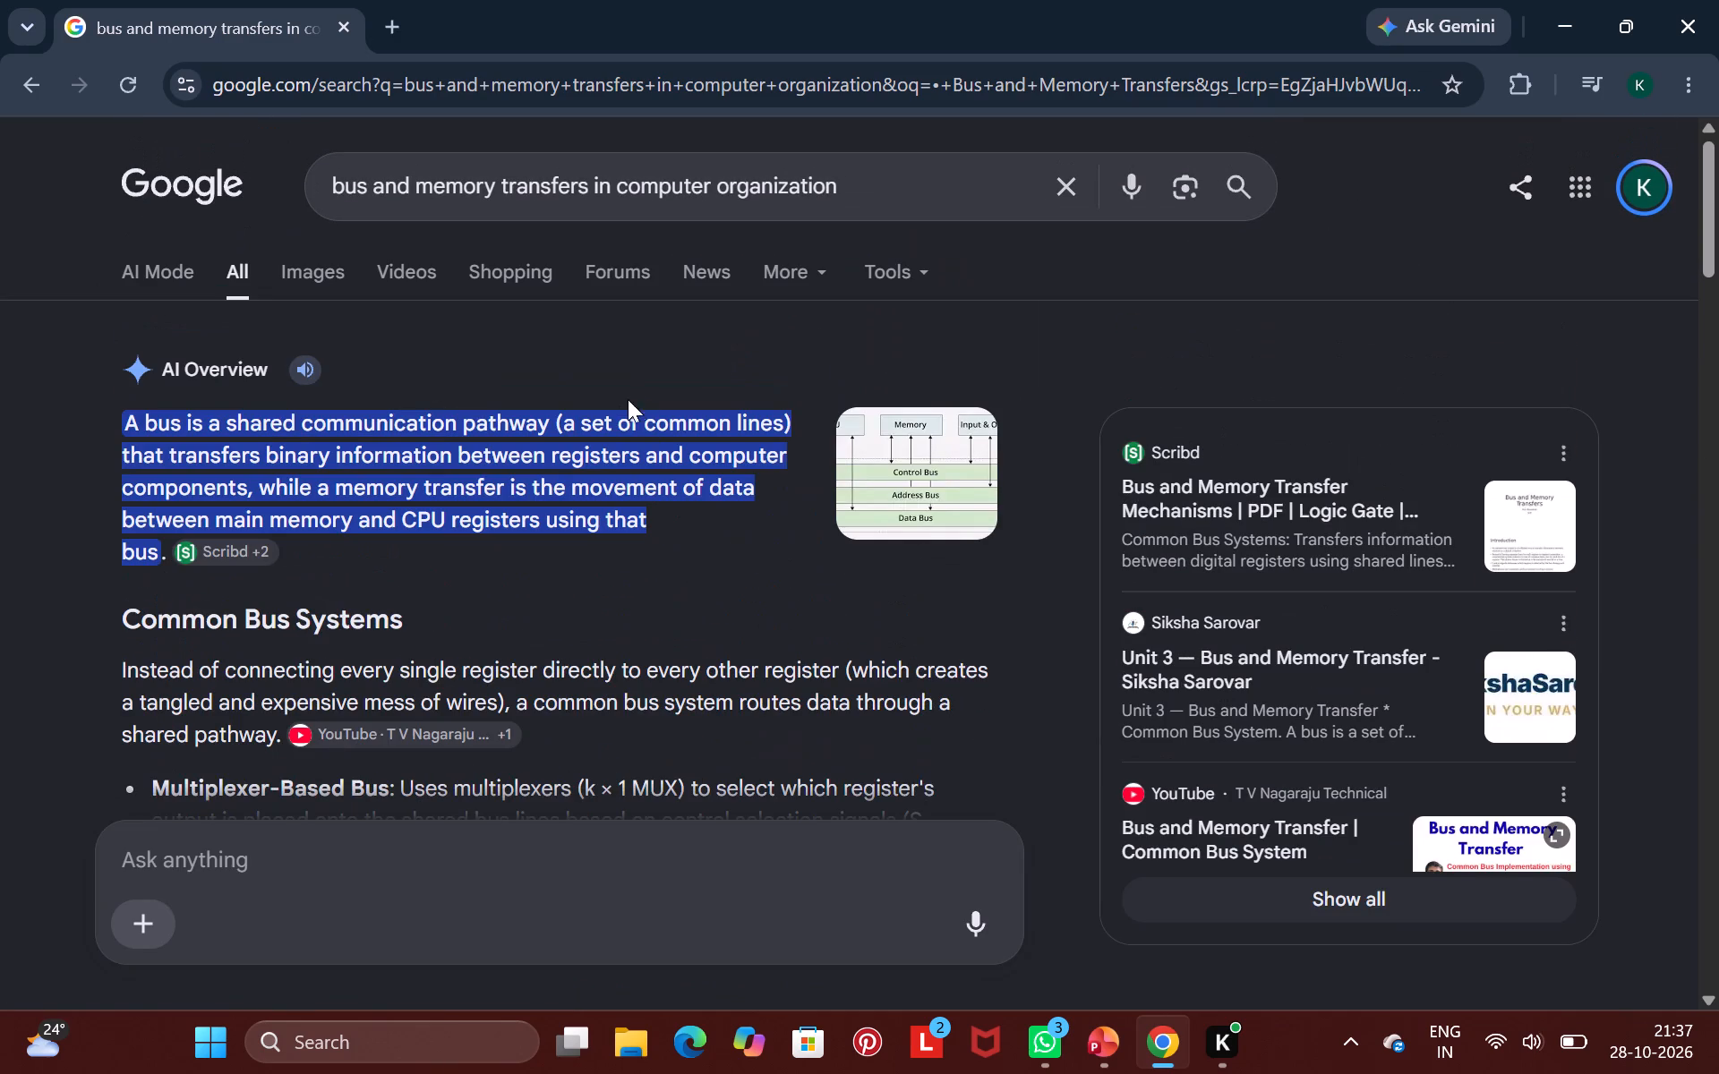
Open the system bus diagram from the AI overview and copy the enlarged GeeksforGeeks image.
left_click(898, 482)
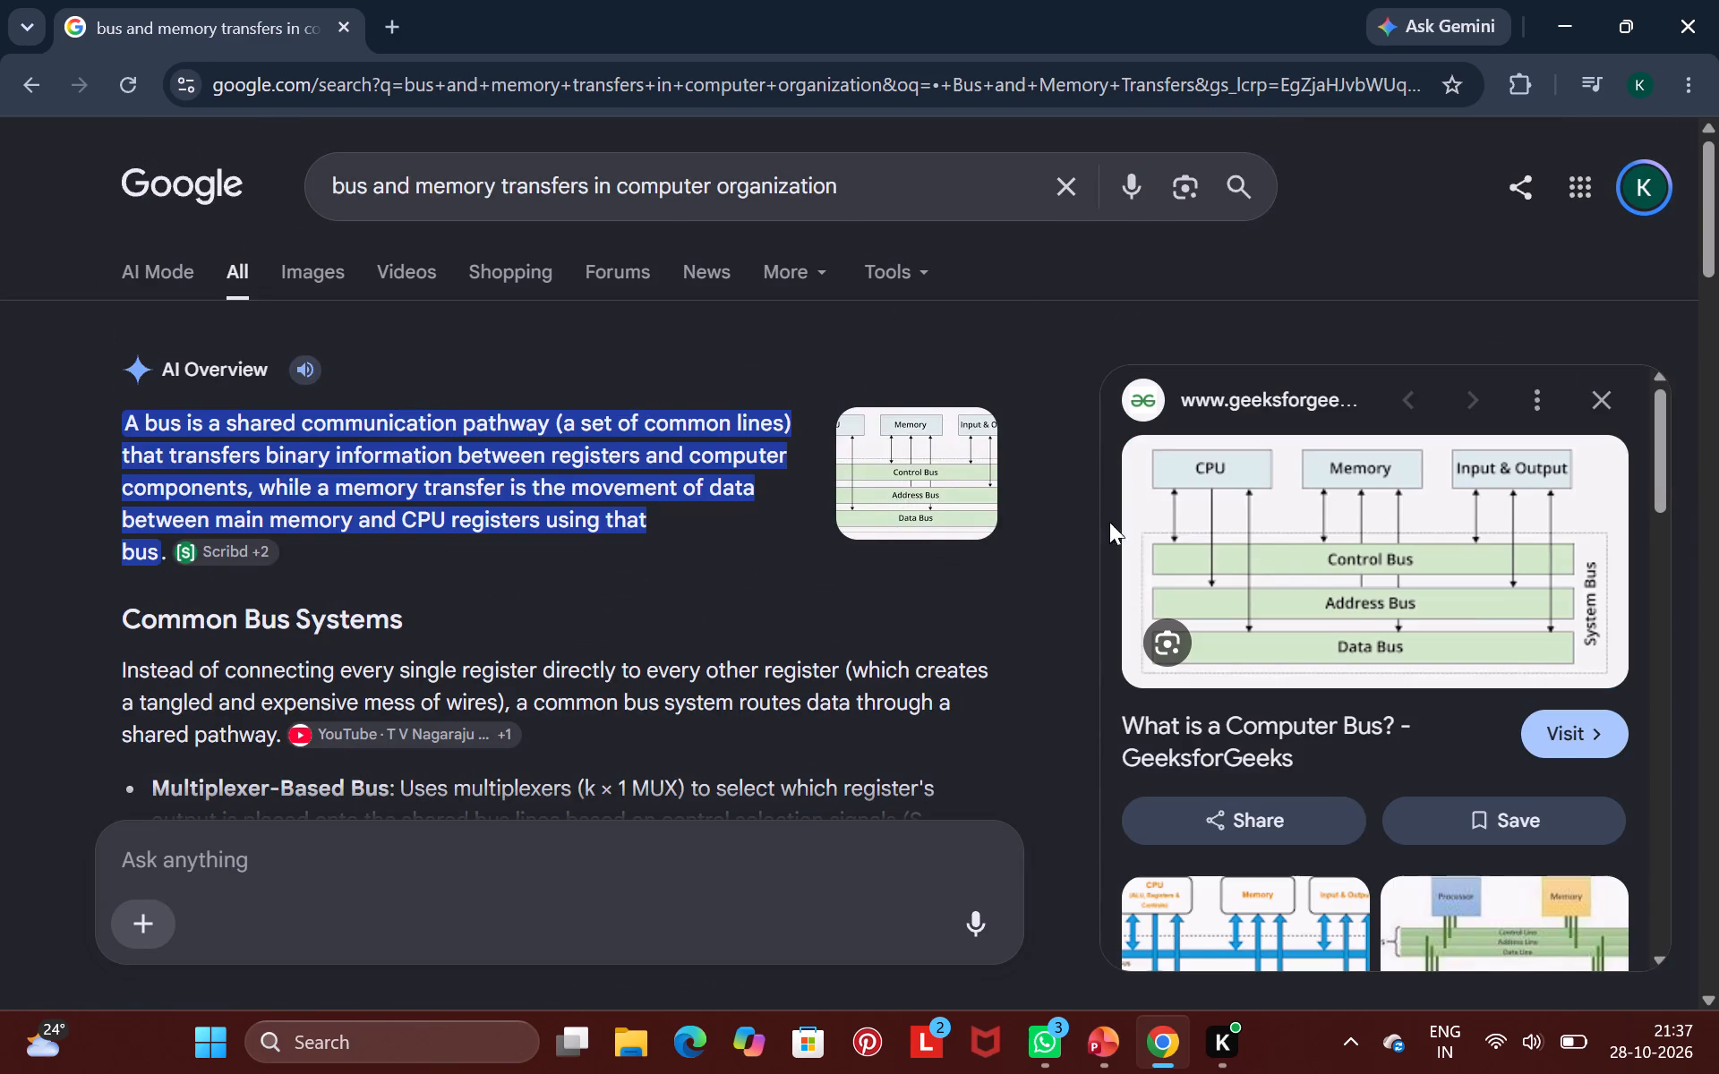
right_click(1265, 520)
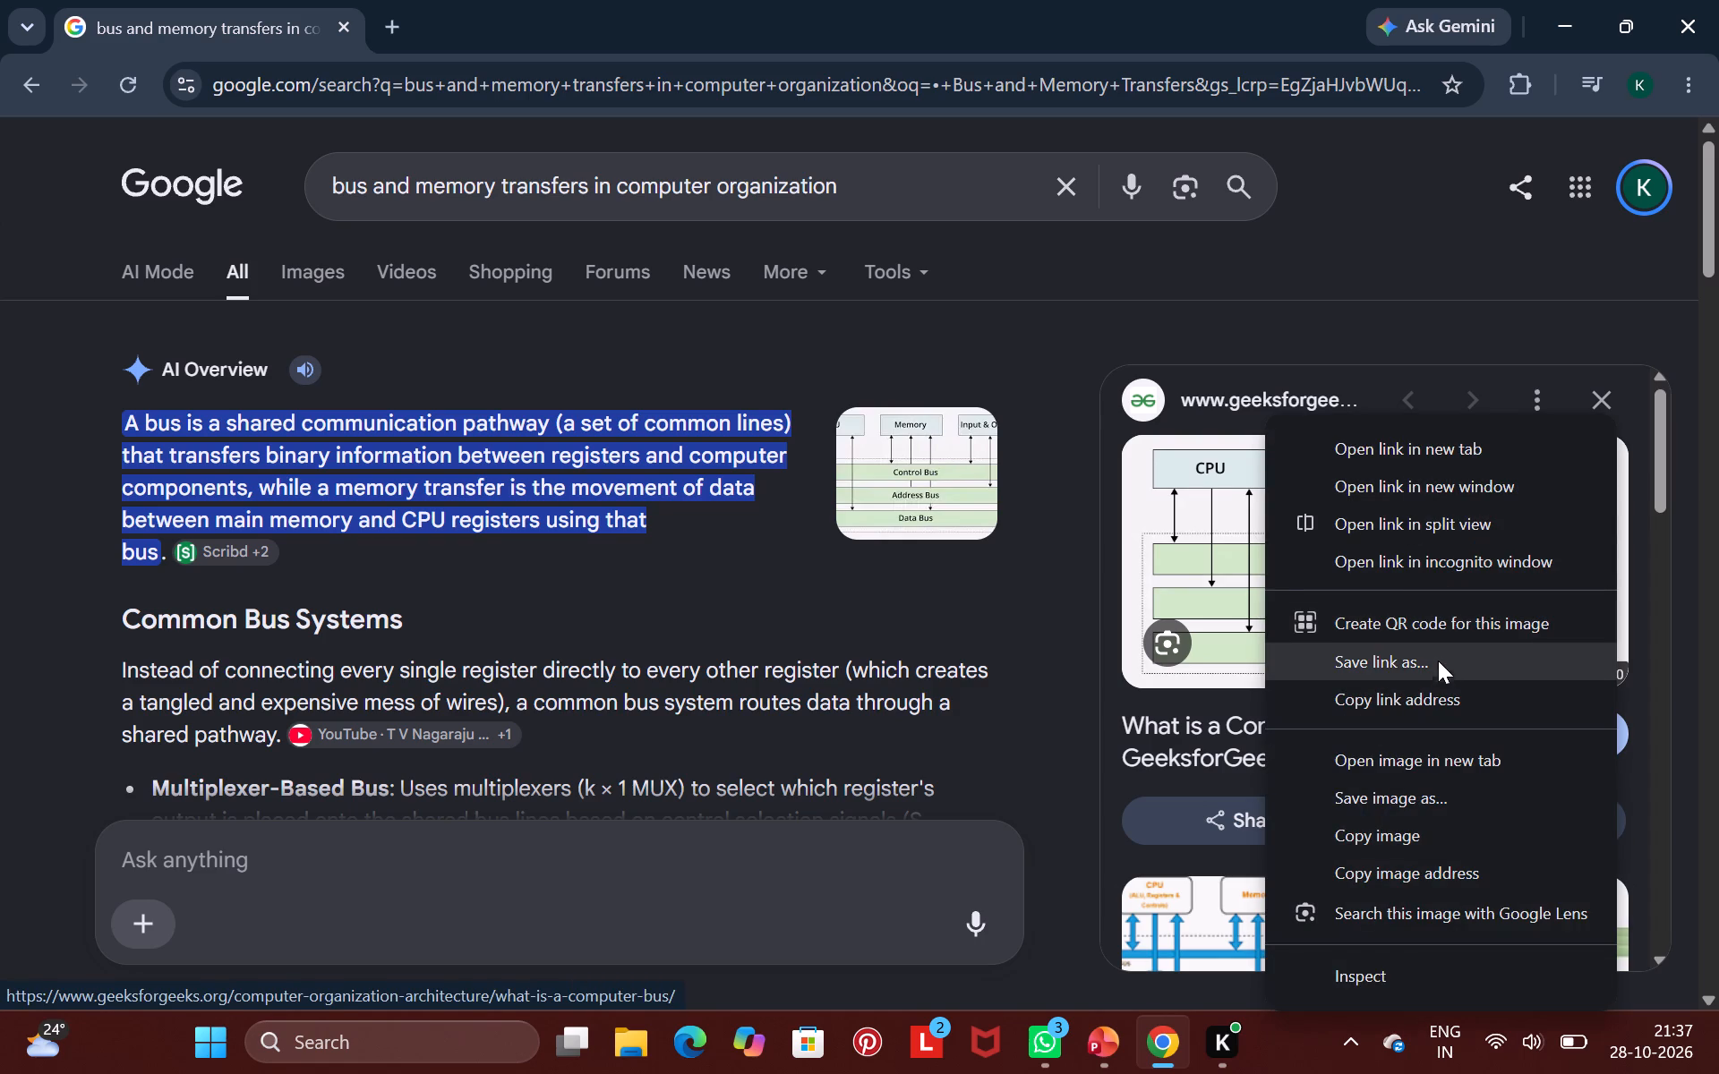
left_click(1397, 839)
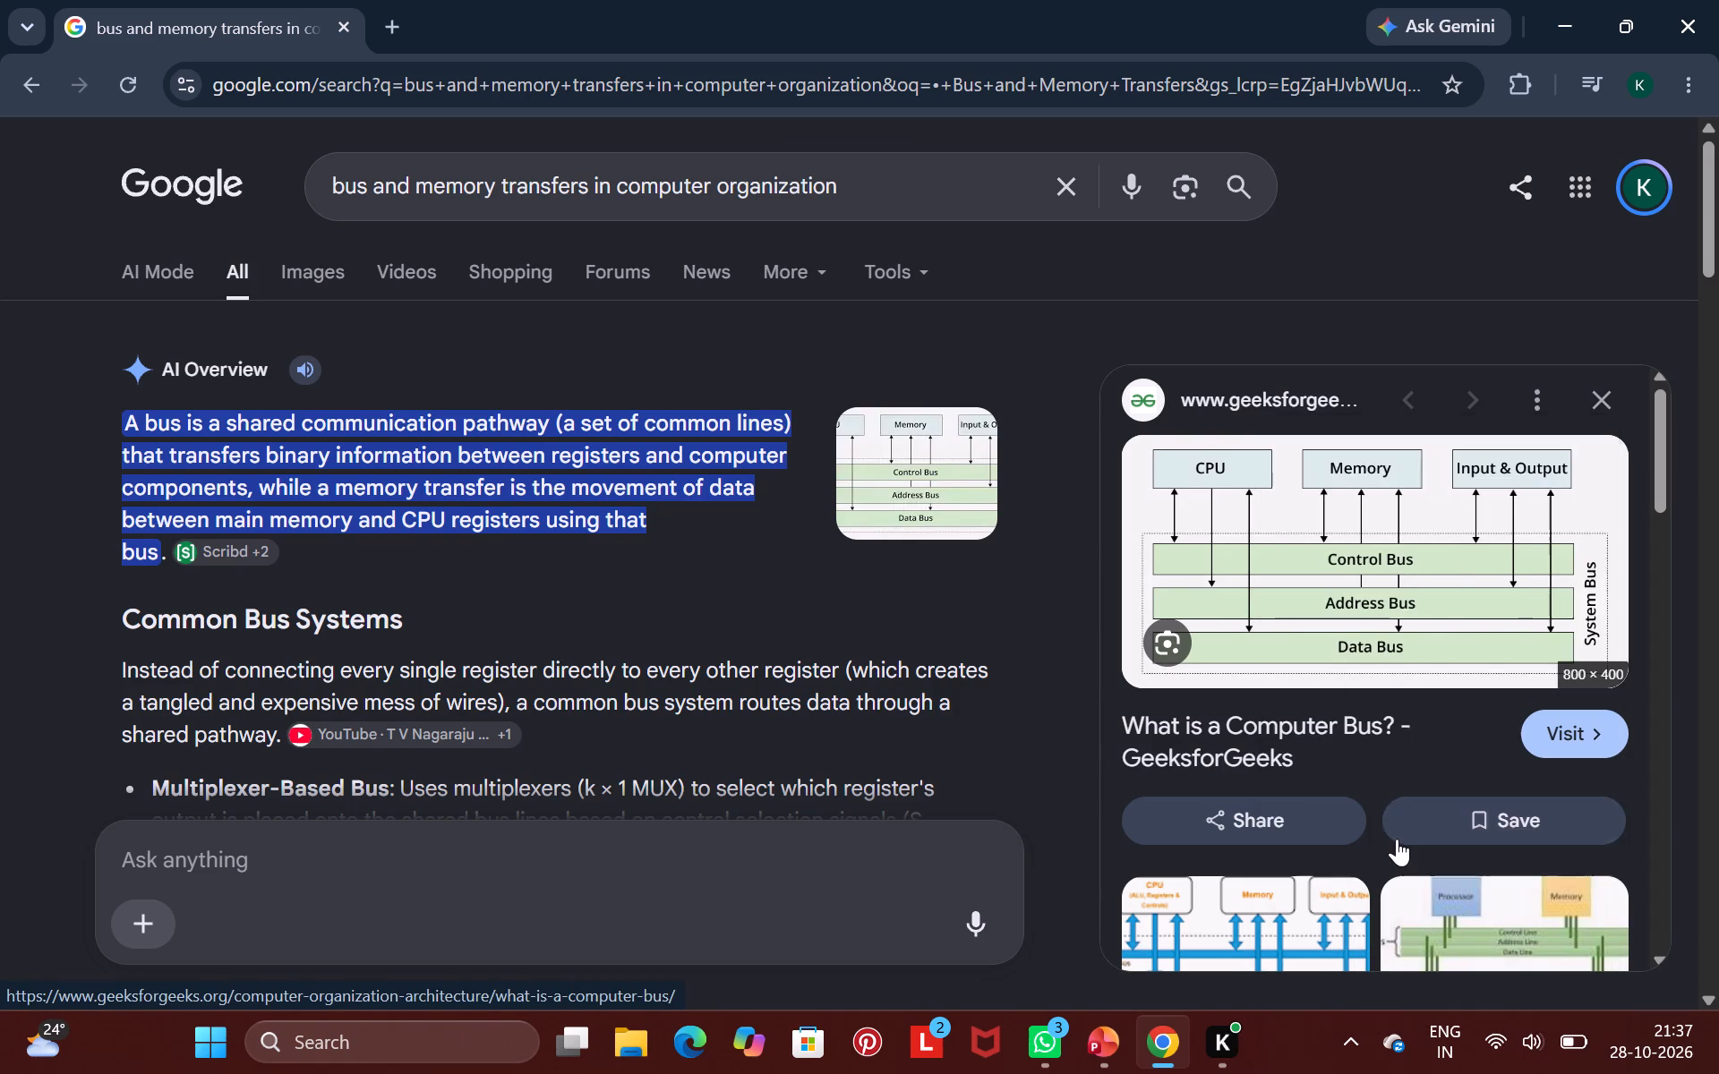
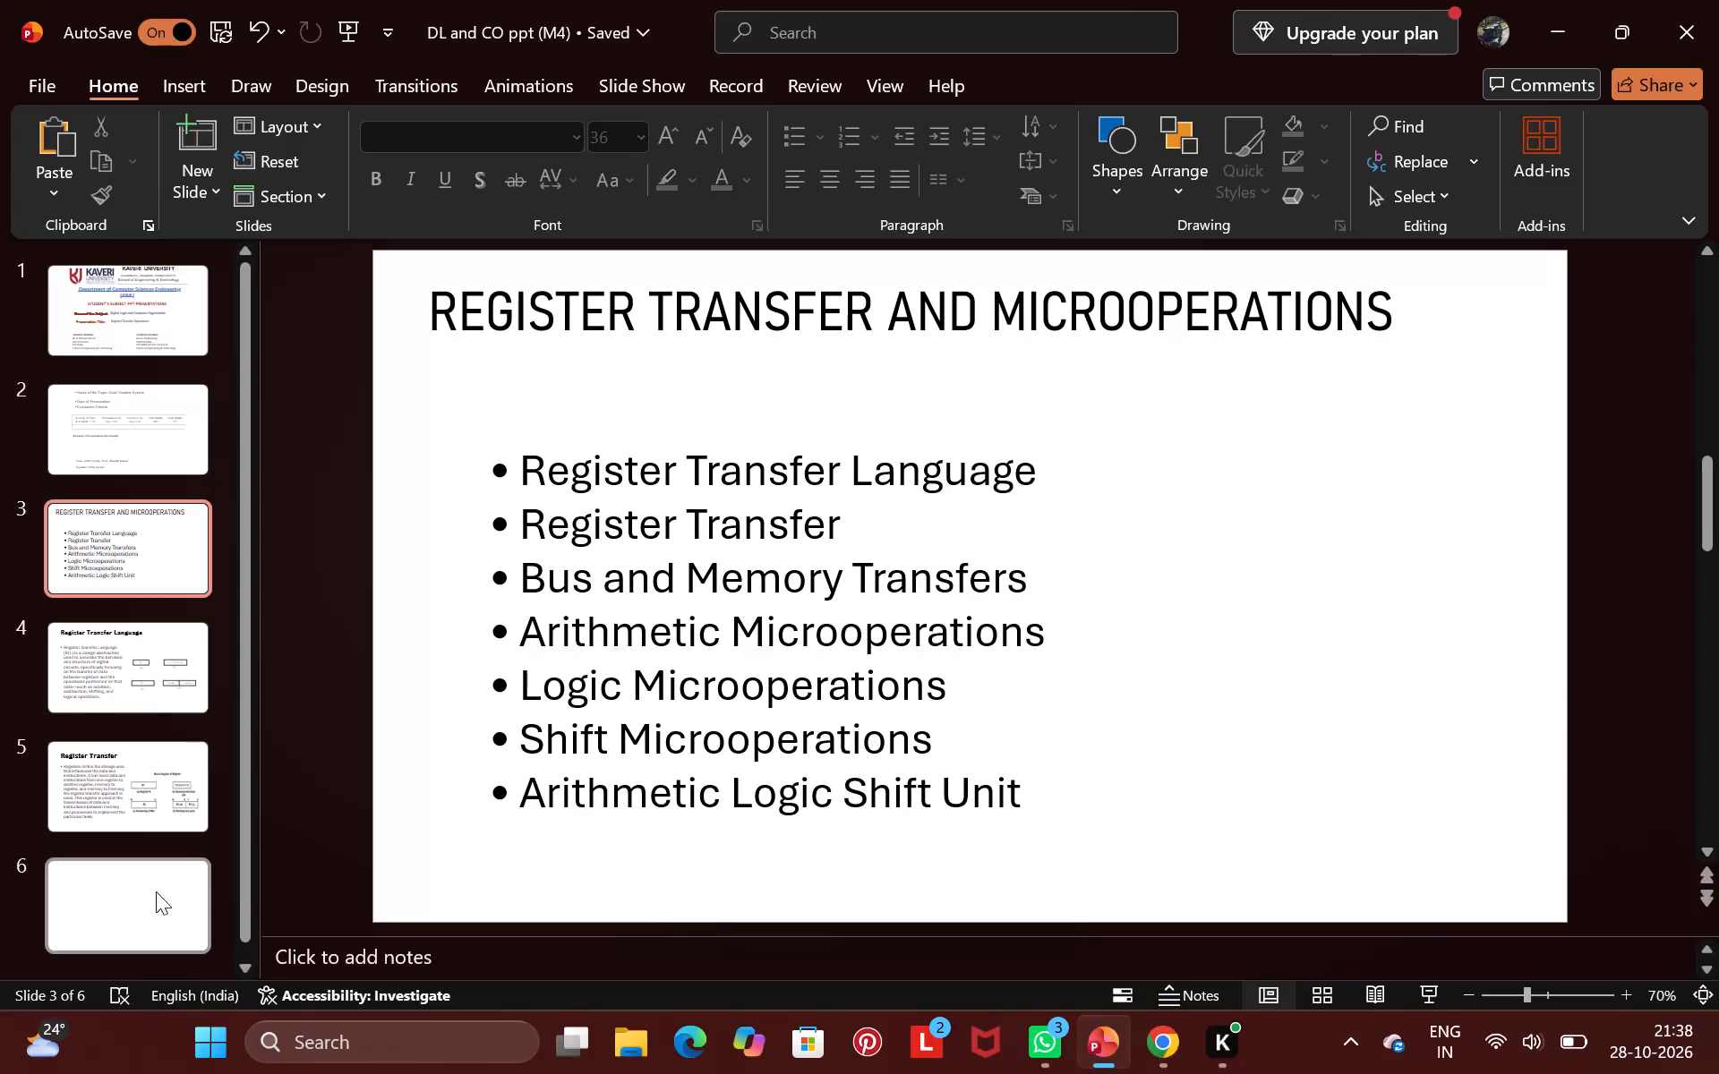
Insert the copied system bus diagram from the clipboard into the right content placeholder of slide 6.
left_click(156, 878)
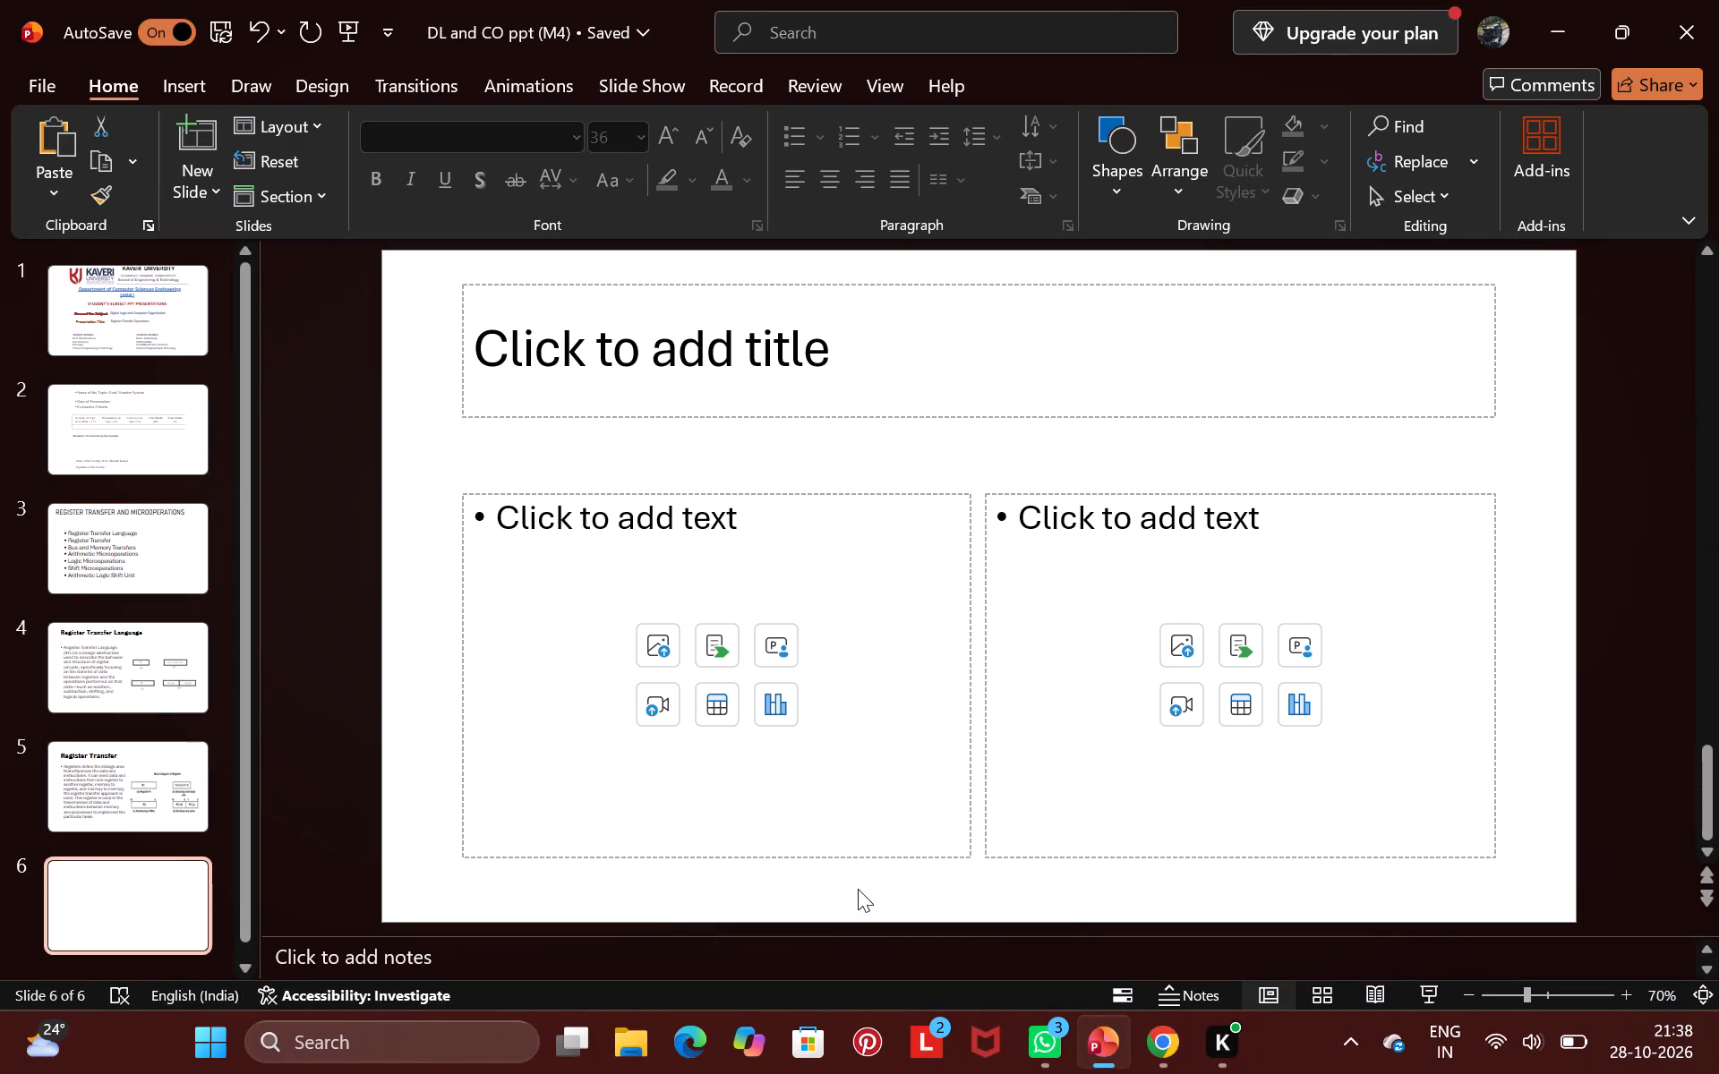
left_click(1181, 660)
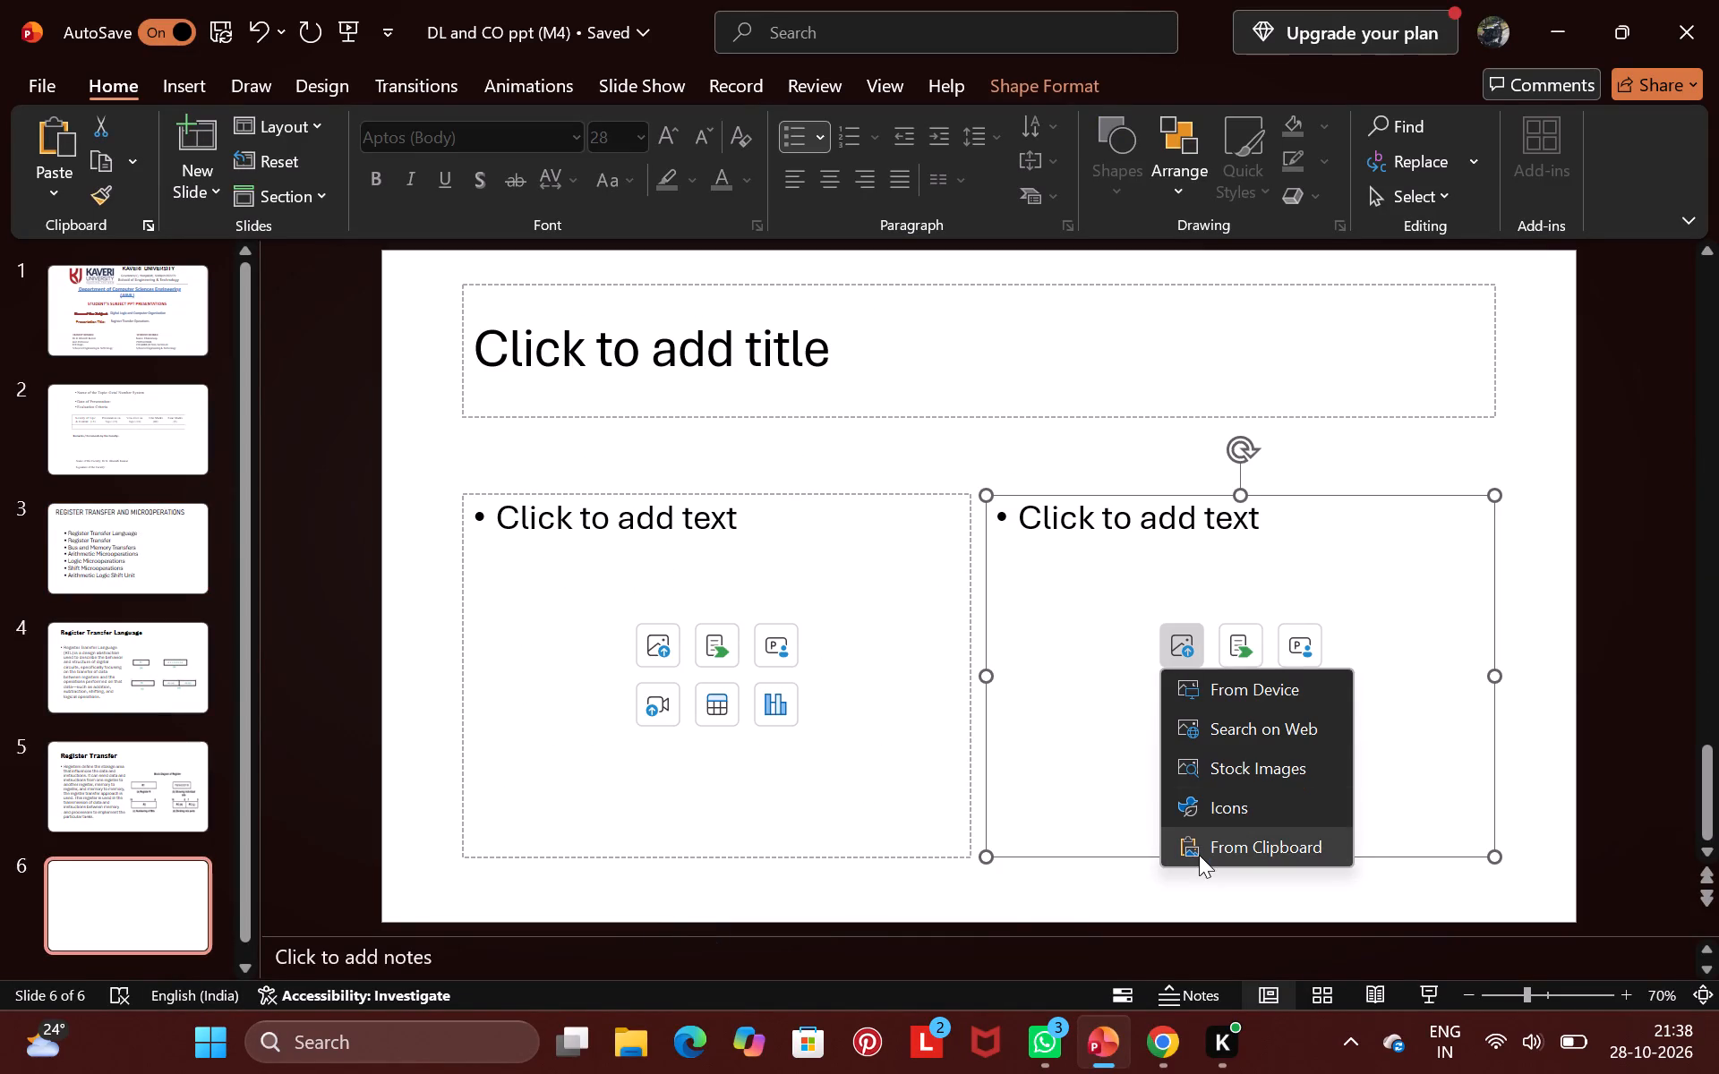
left_click(1199, 855)
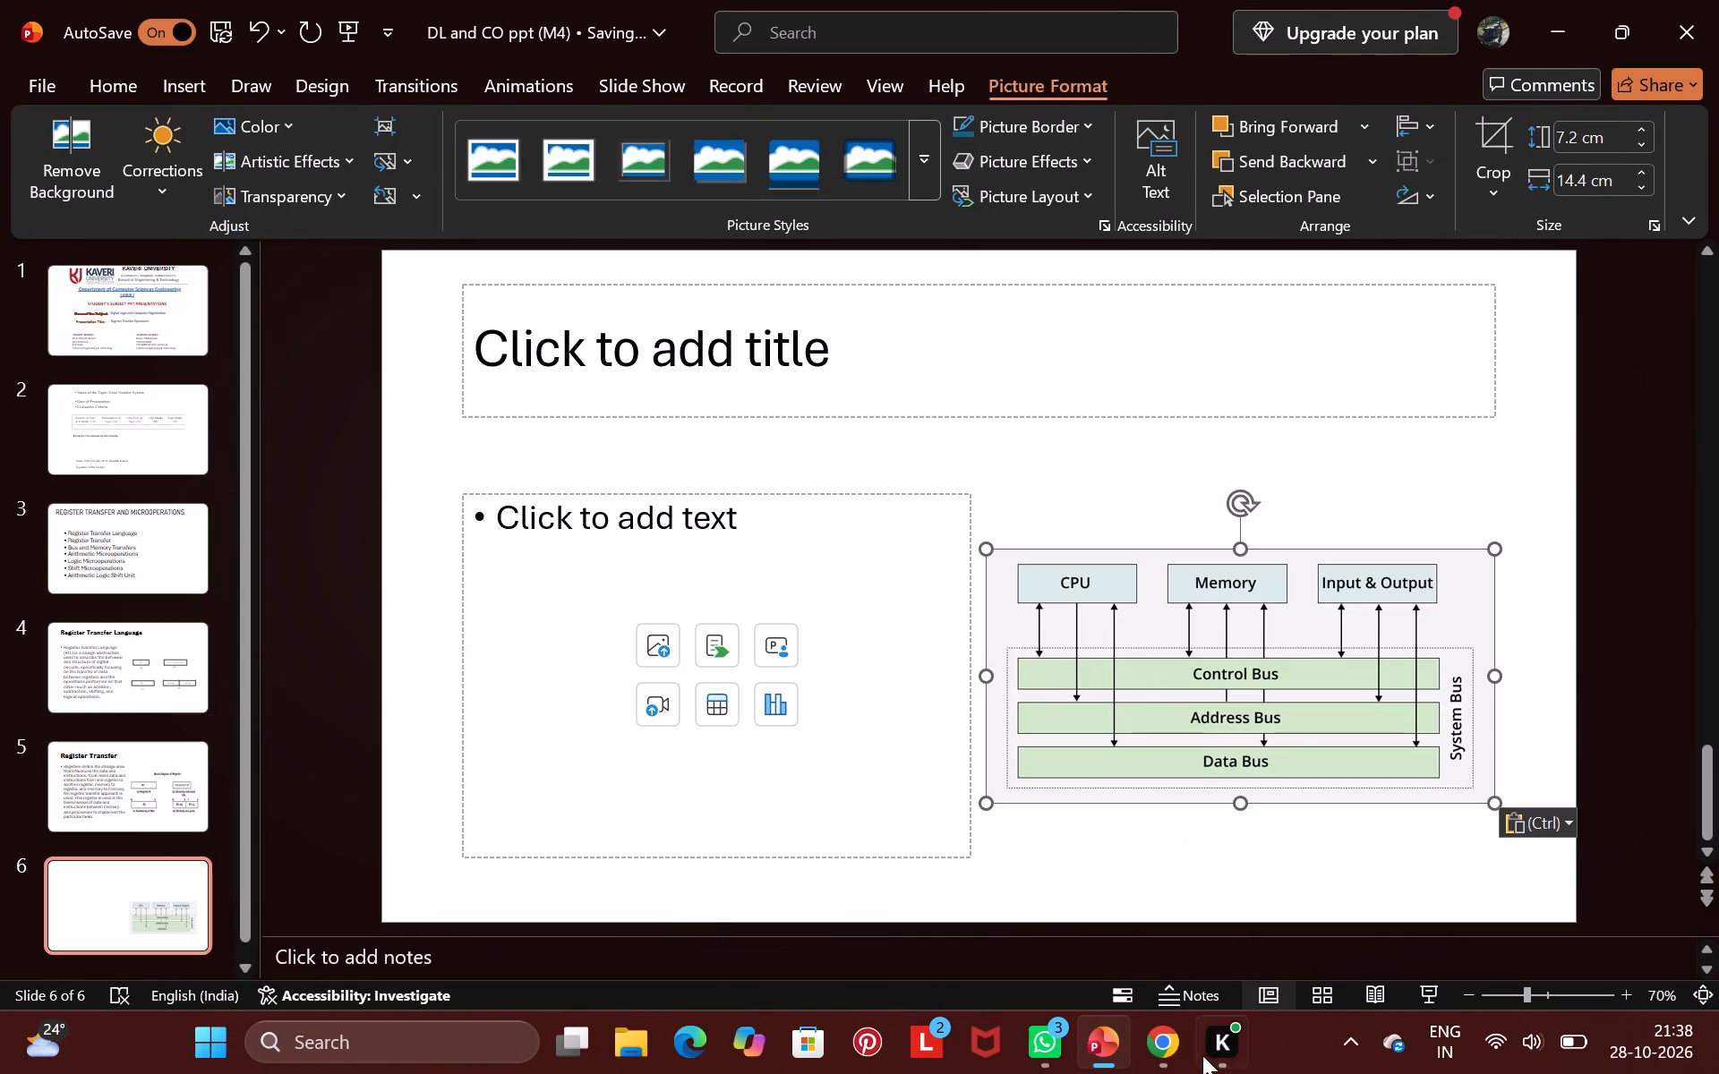
Copy "bus and memory transfers" from the Google search query in Chrome and paste it as slide 6's title in PowerPoint.
left_click(1164, 1030)
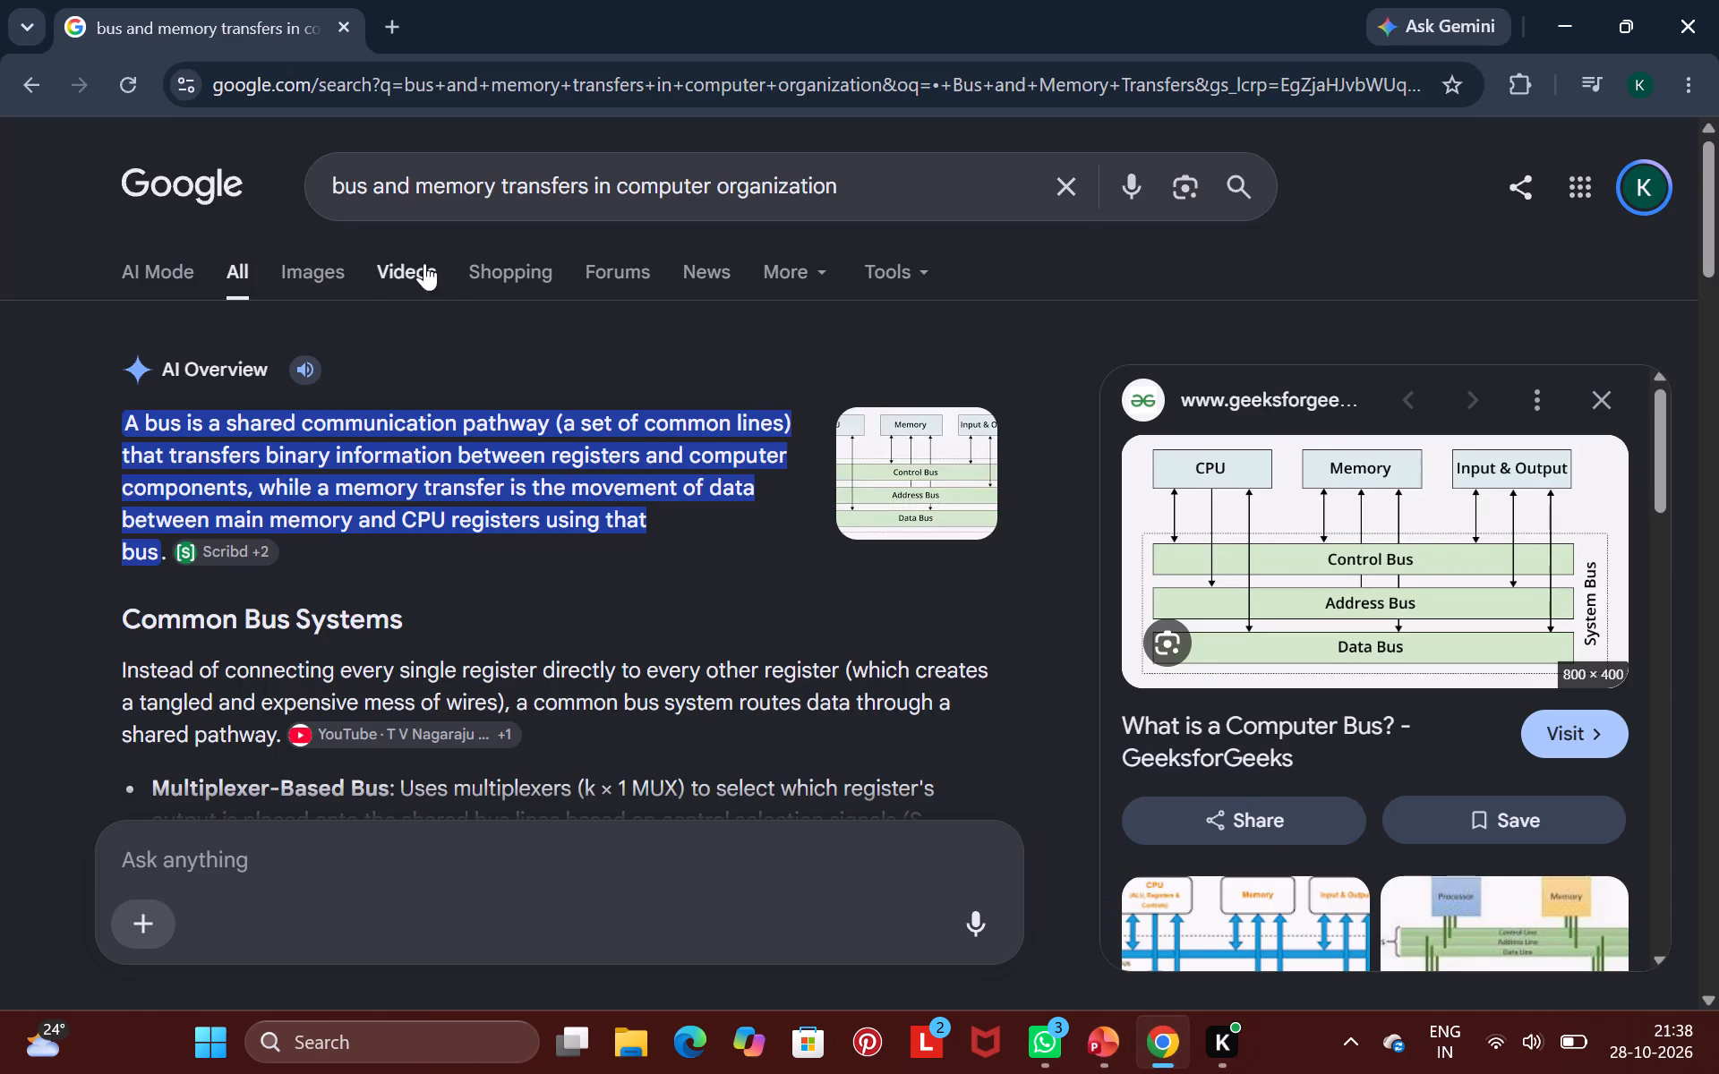
left_click_drag(332, 179, 466, 168)
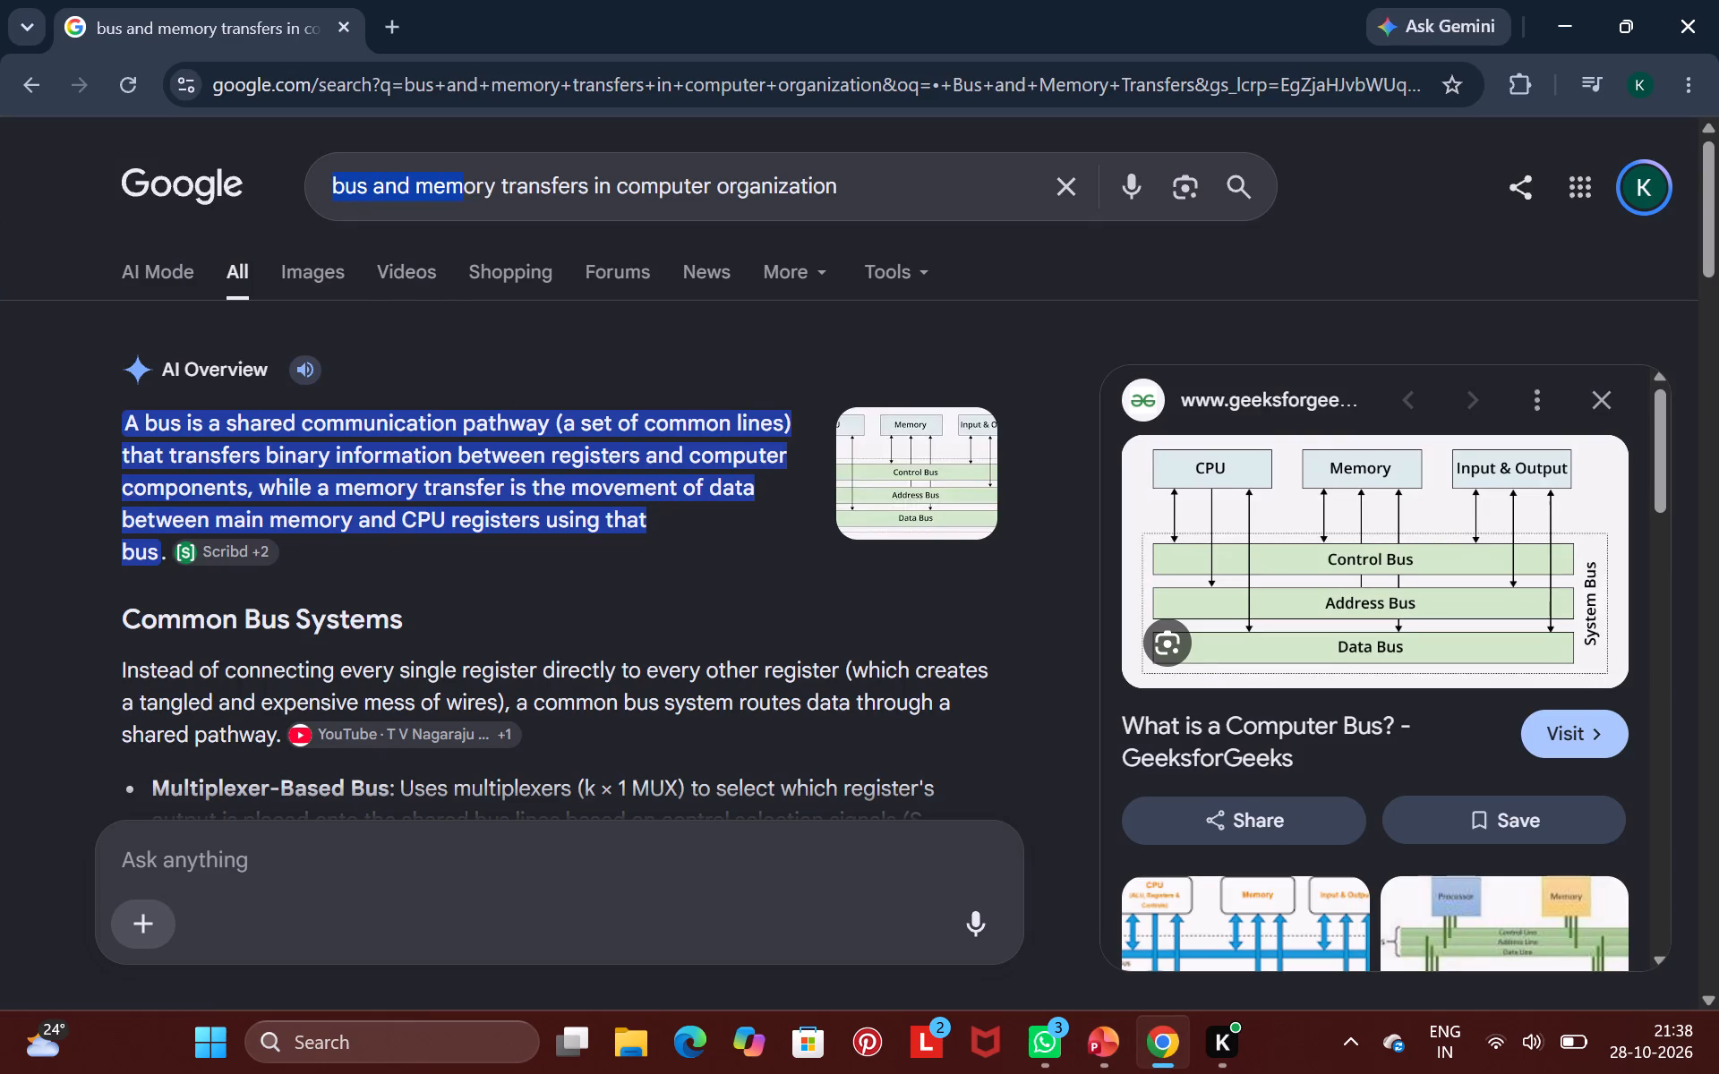
left_click_drag(466, 168, 322, 184)
left_click(322, 184)
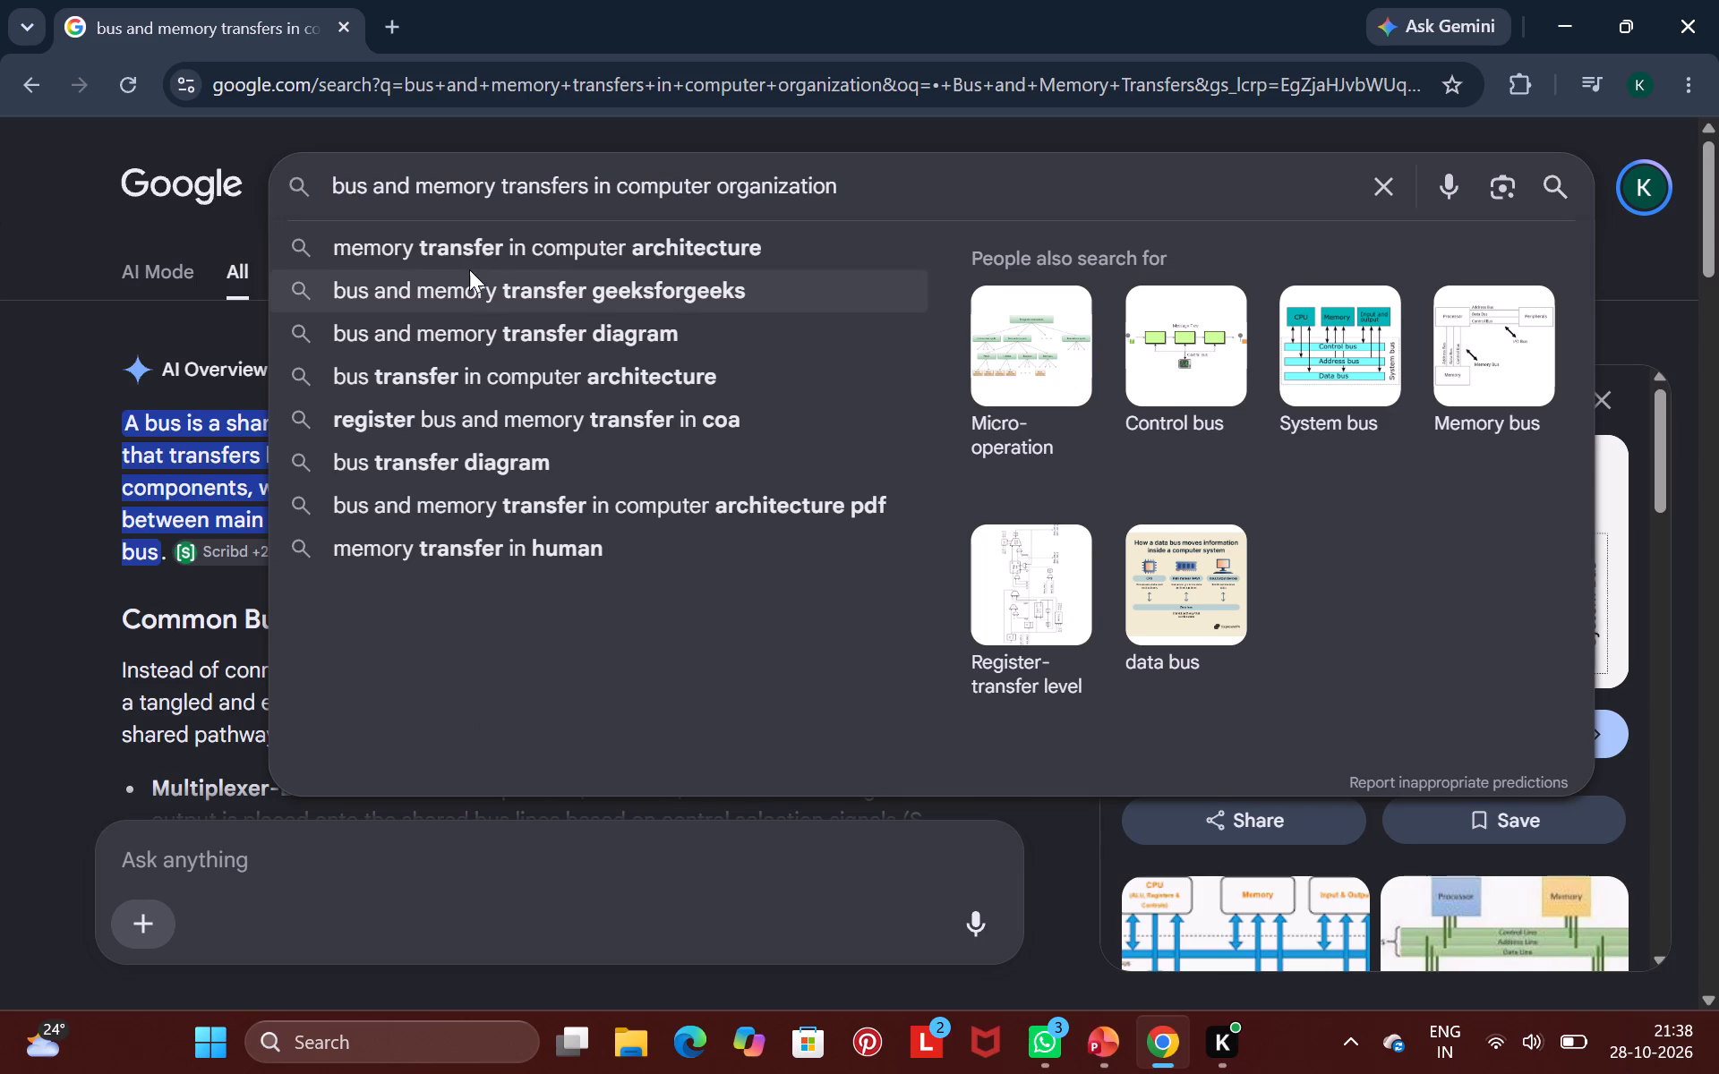
left_click_drag(331, 177, 507, 178)
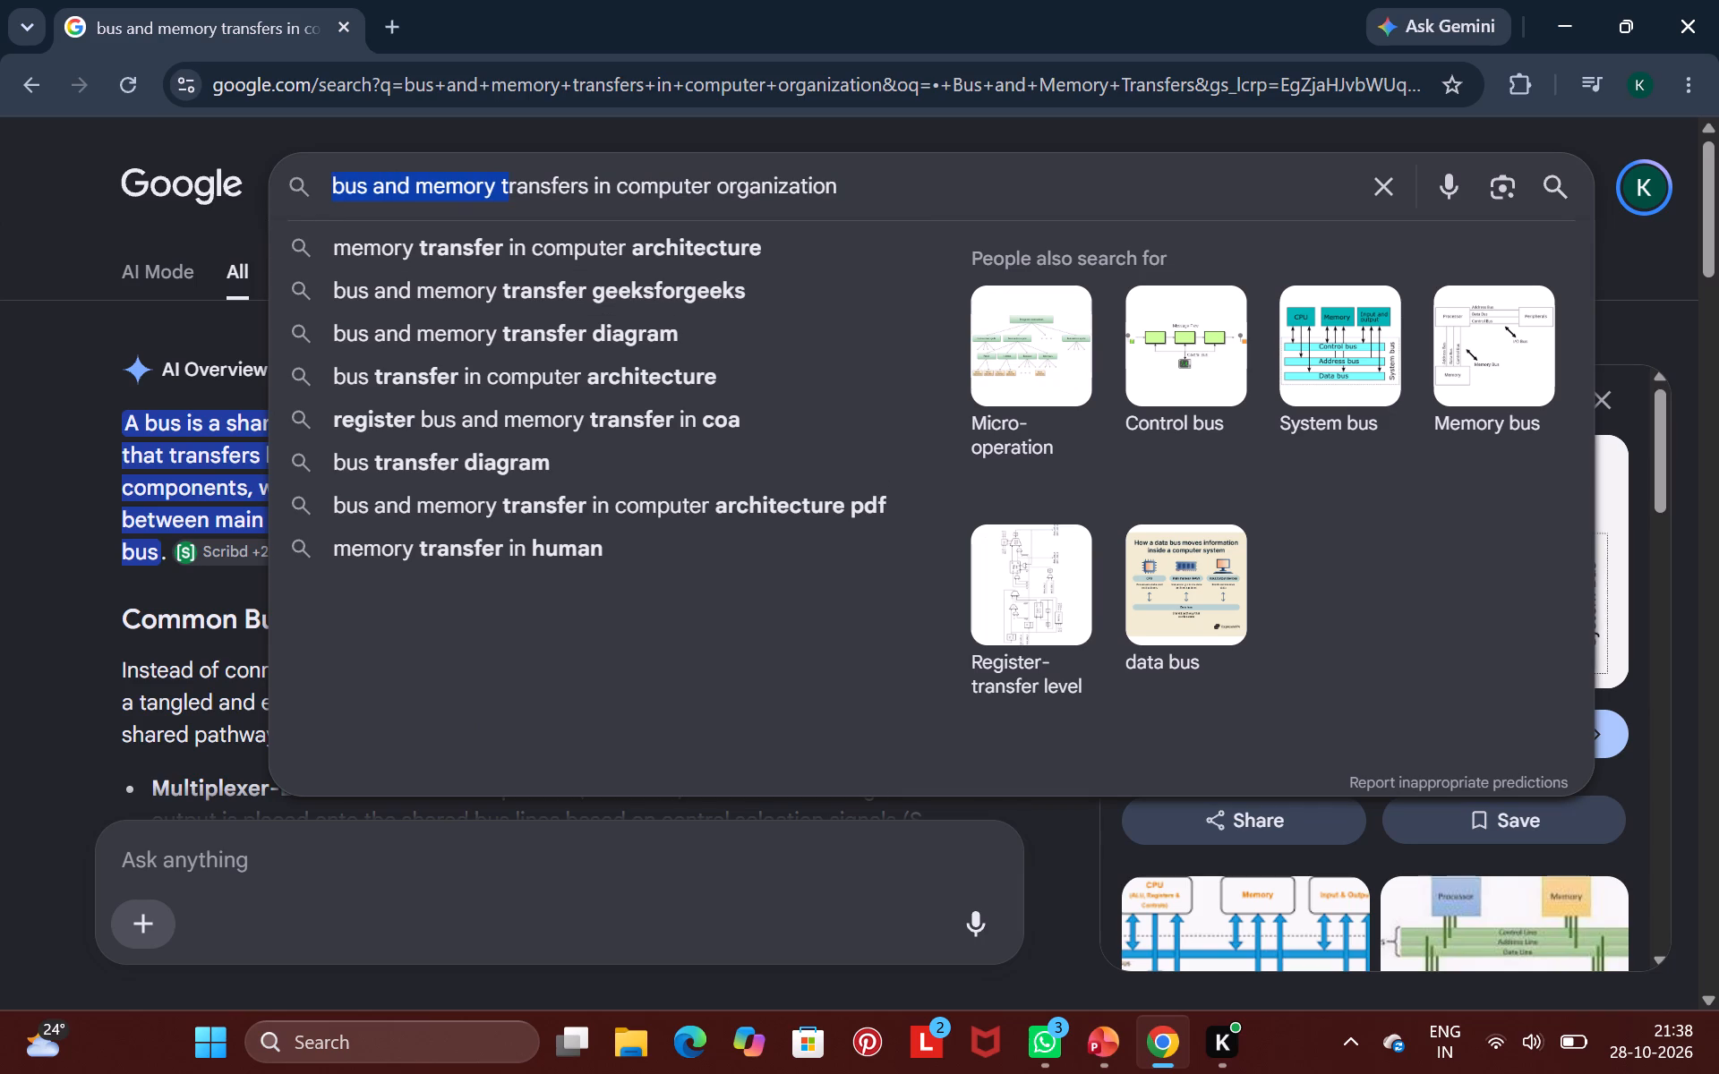
left_click_drag(507, 178, 583, 187)
left_click_drag(583, 187, 590, 189)
key("ctrl+c")
left_click(53, 213)
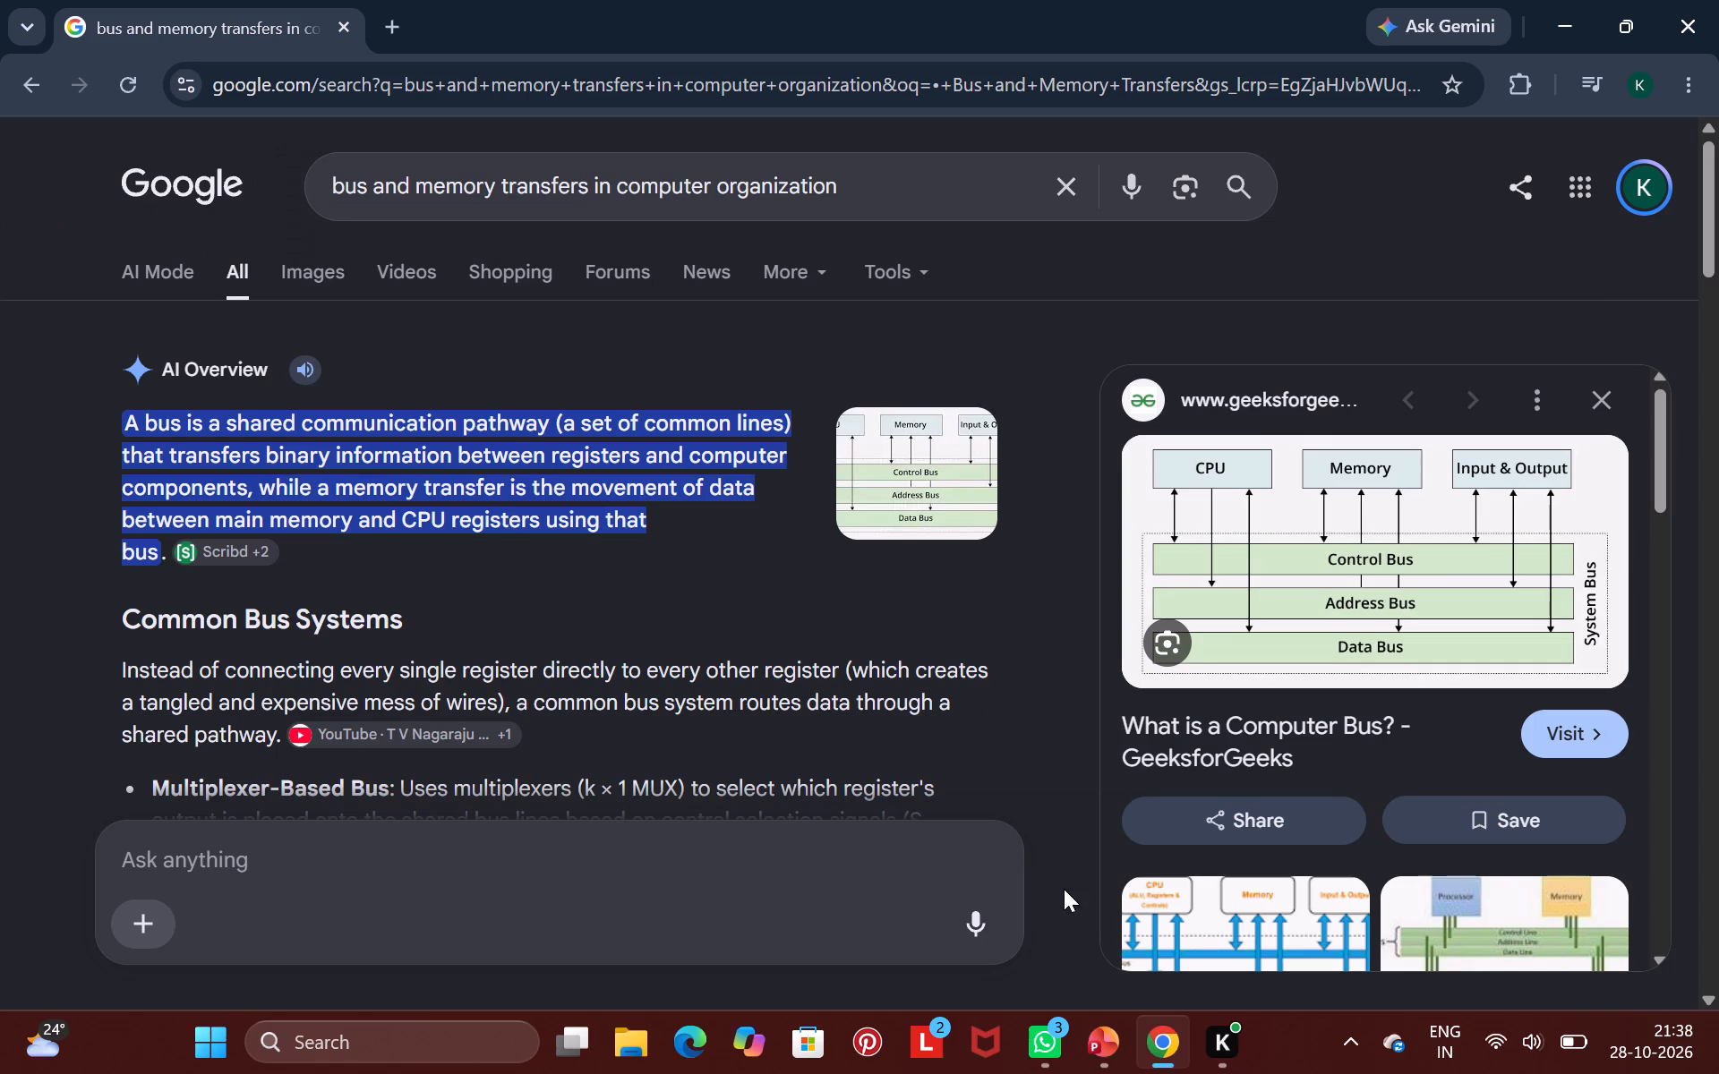
left_click(1098, 1045)
left_click(824, 323)
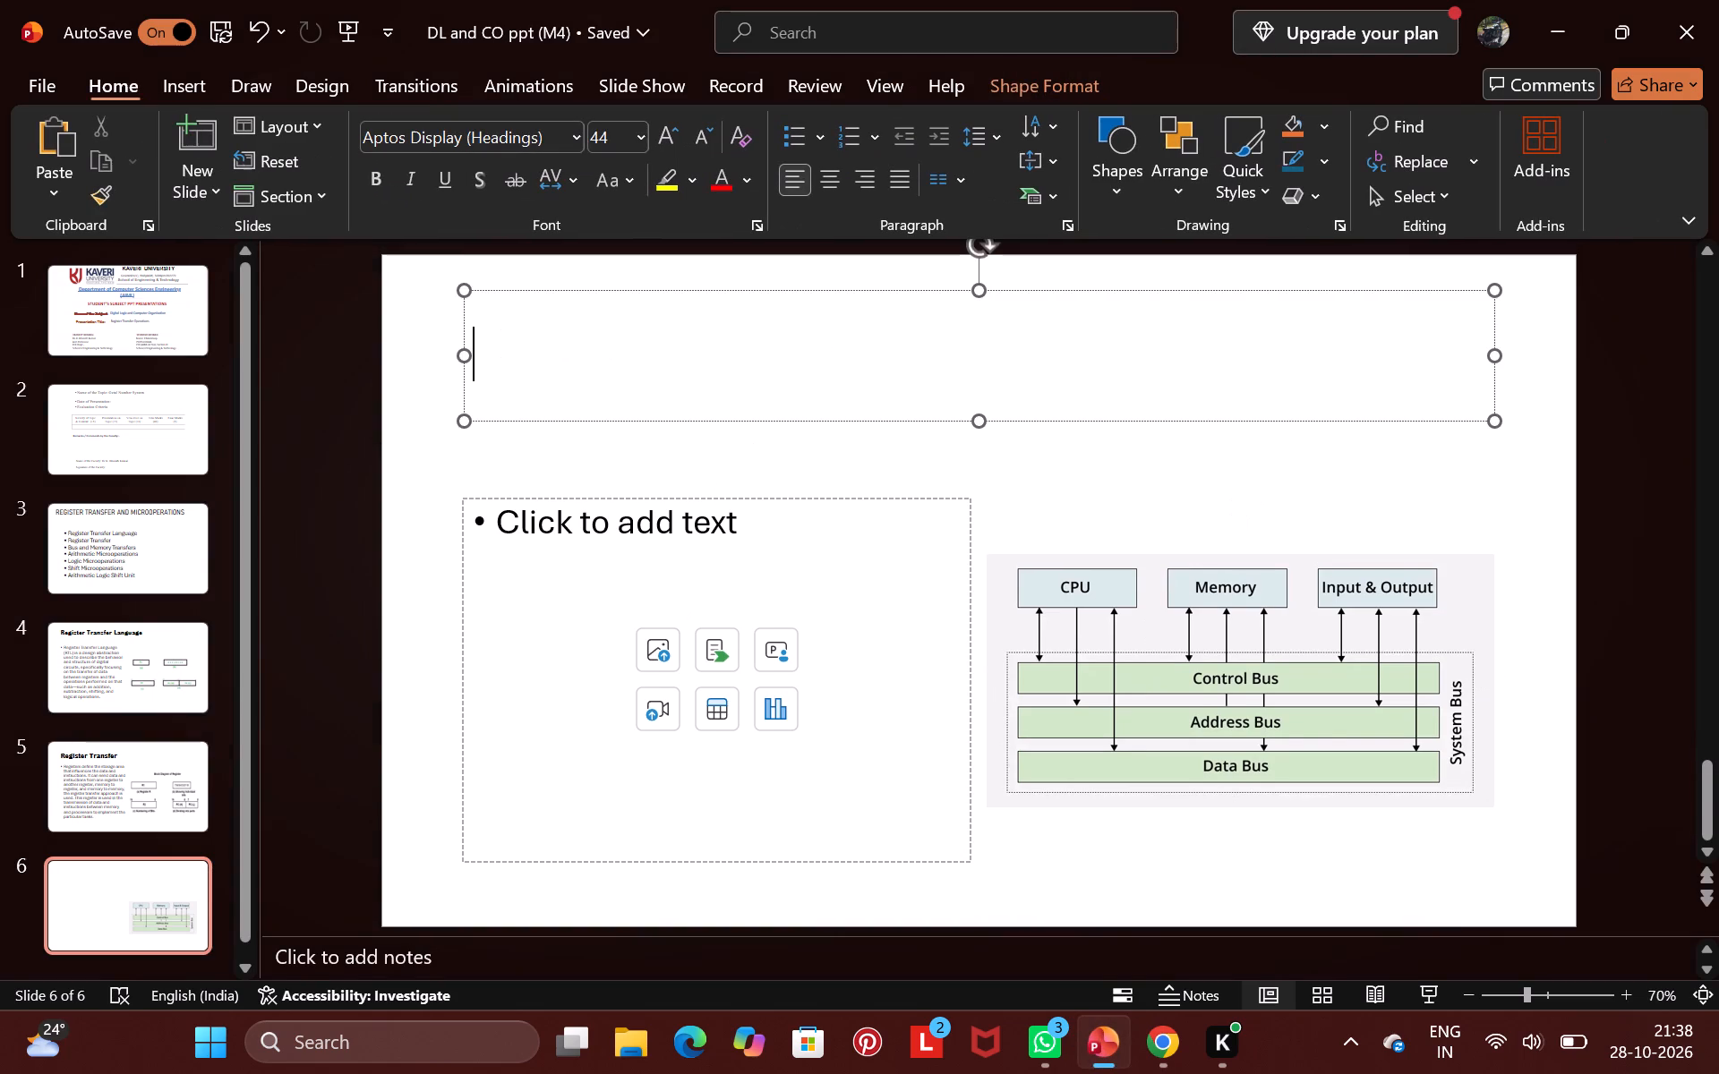
key("ctrl+v")
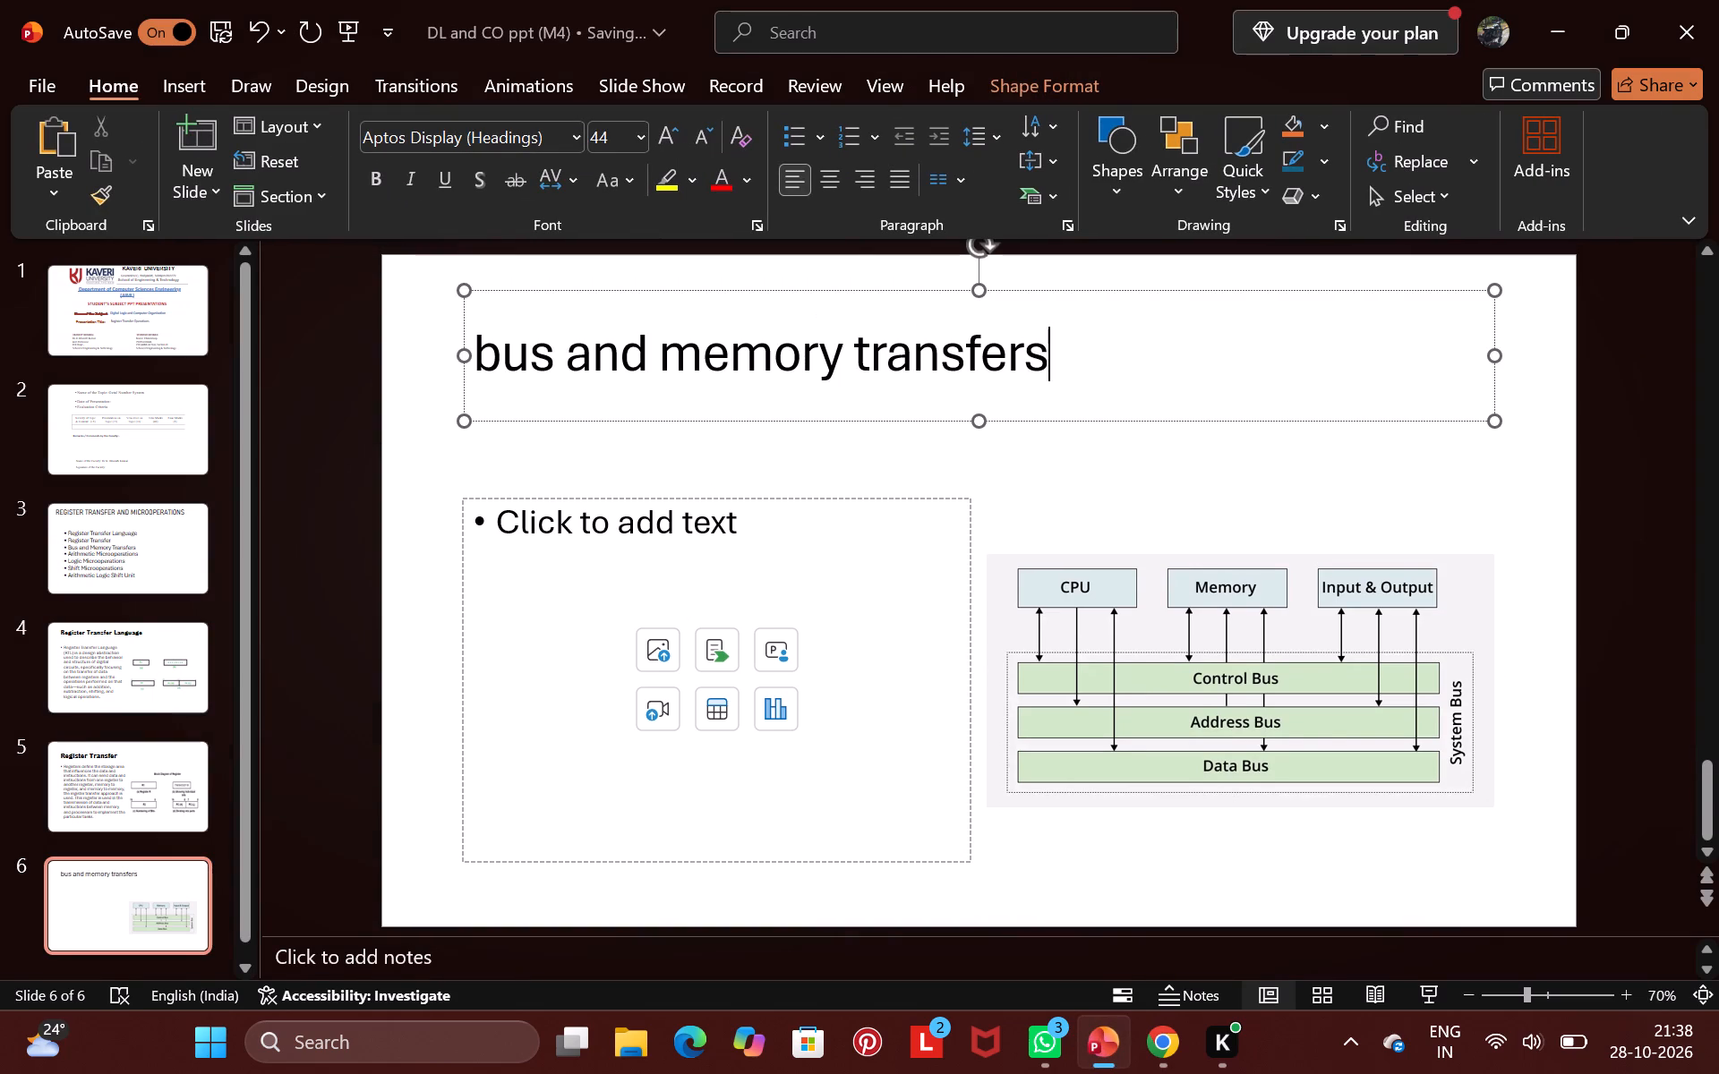
Capitalise the initial letters in the title so it reads "Bus and Memory Transfers".
left_click(495, 352)
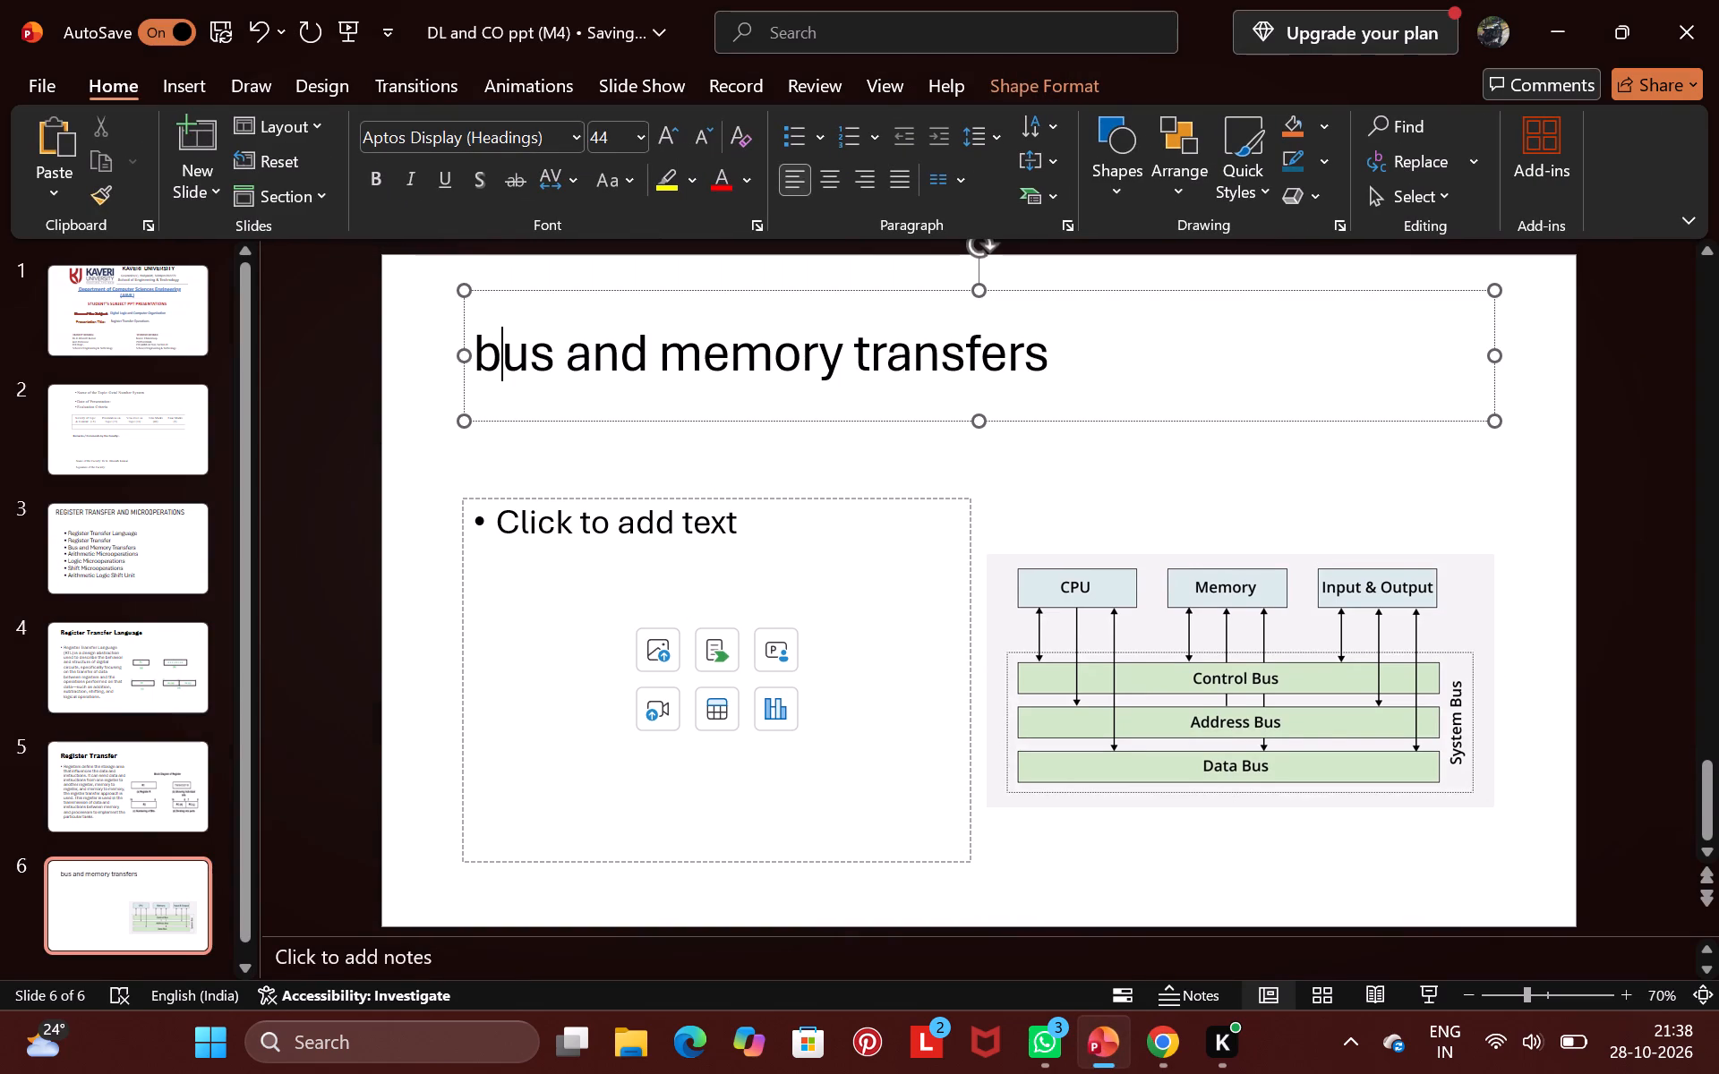
key("BackSpace")
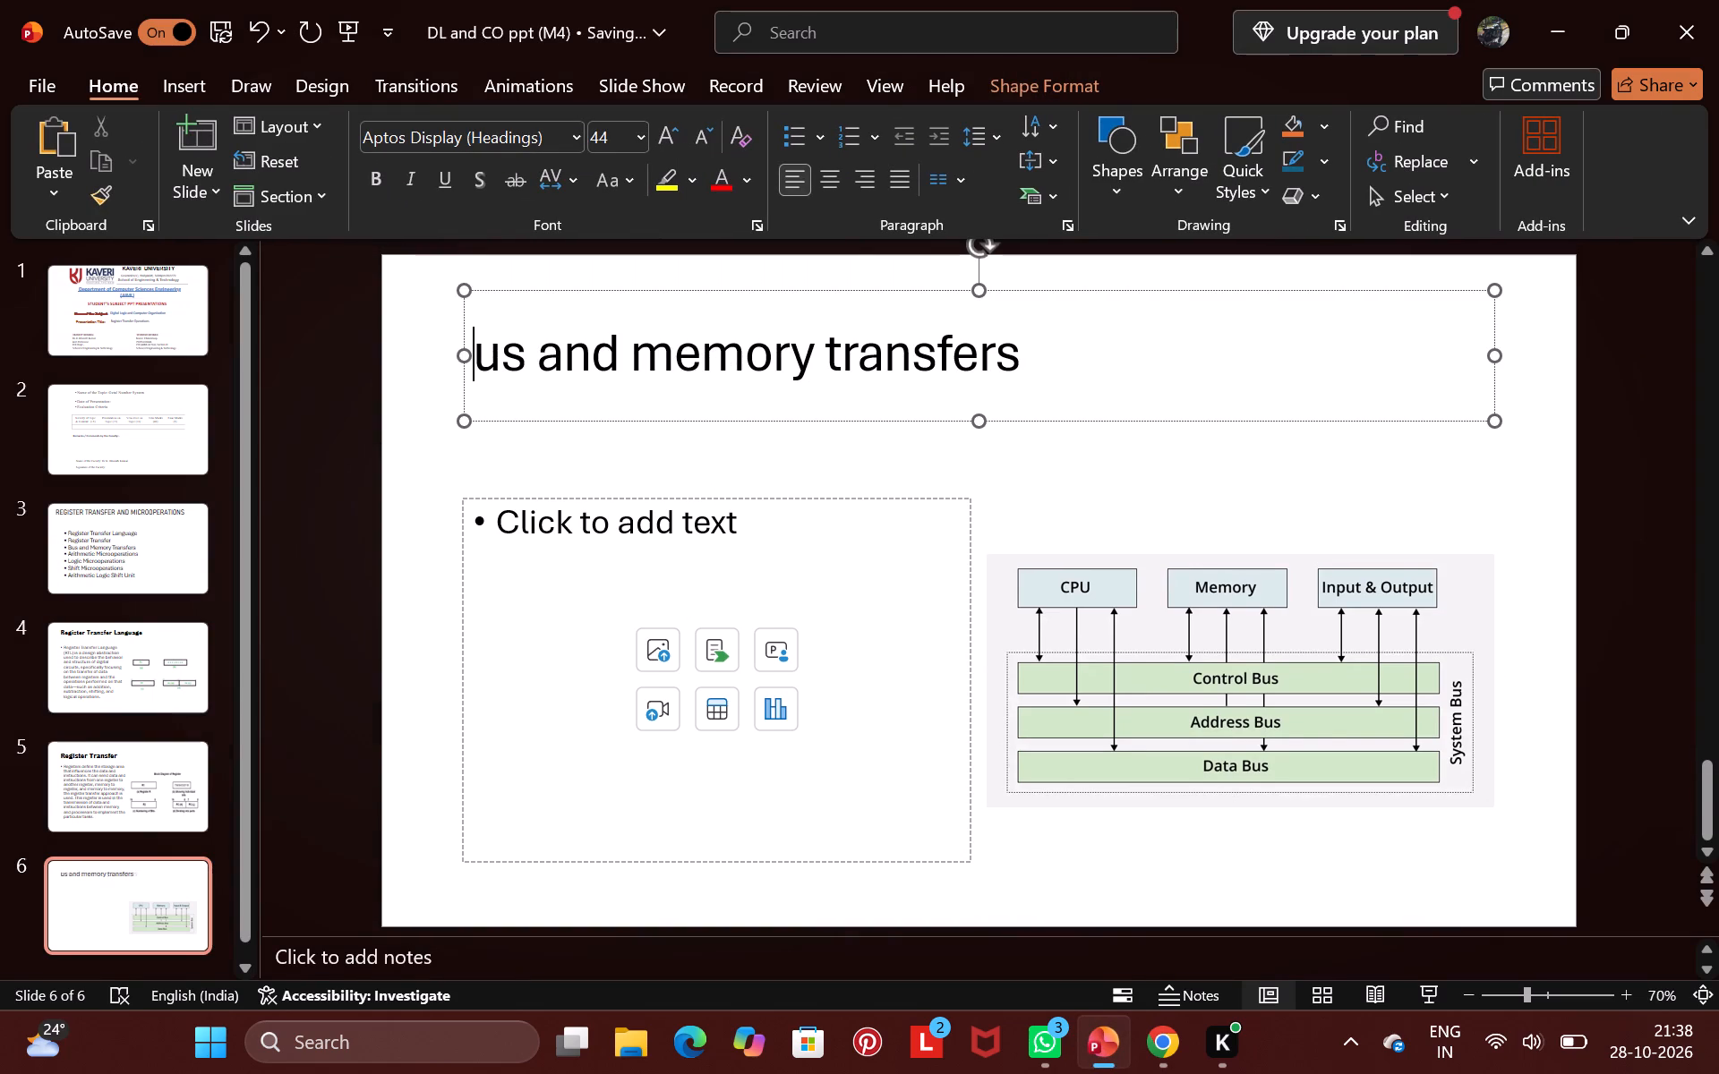
key("b")
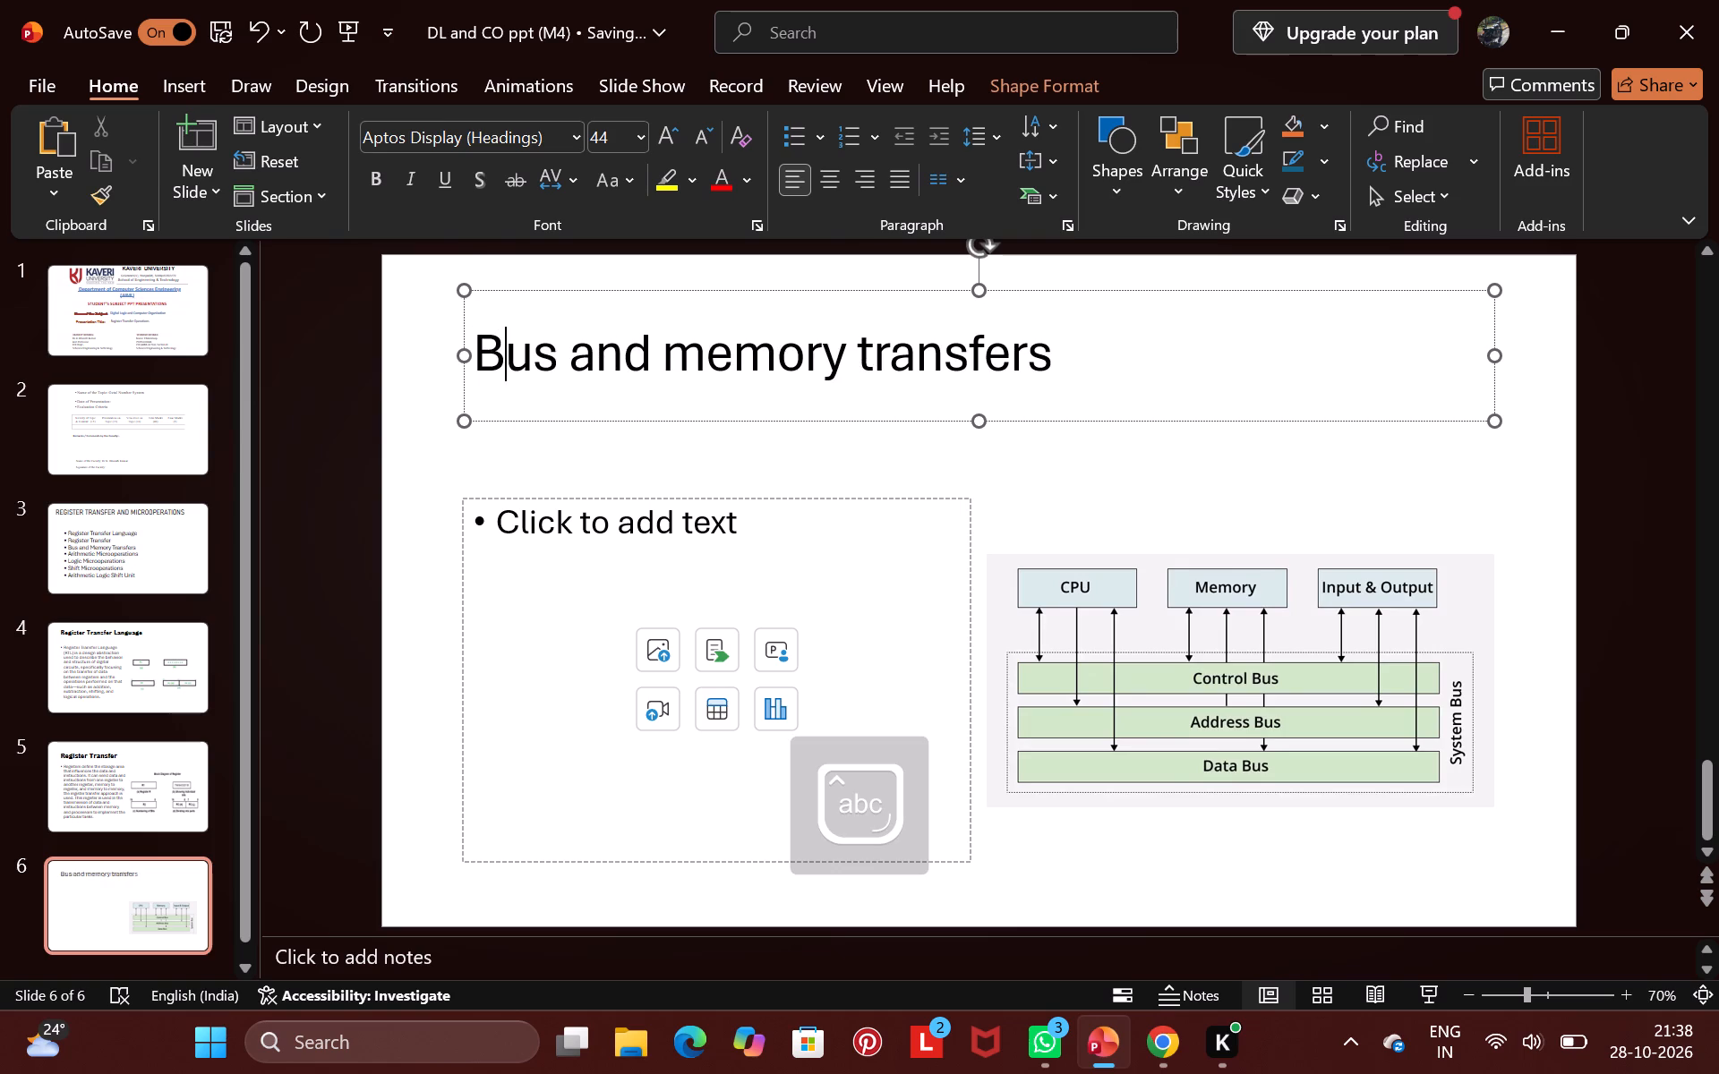
left_click(711, 349)
key("BackSpace")
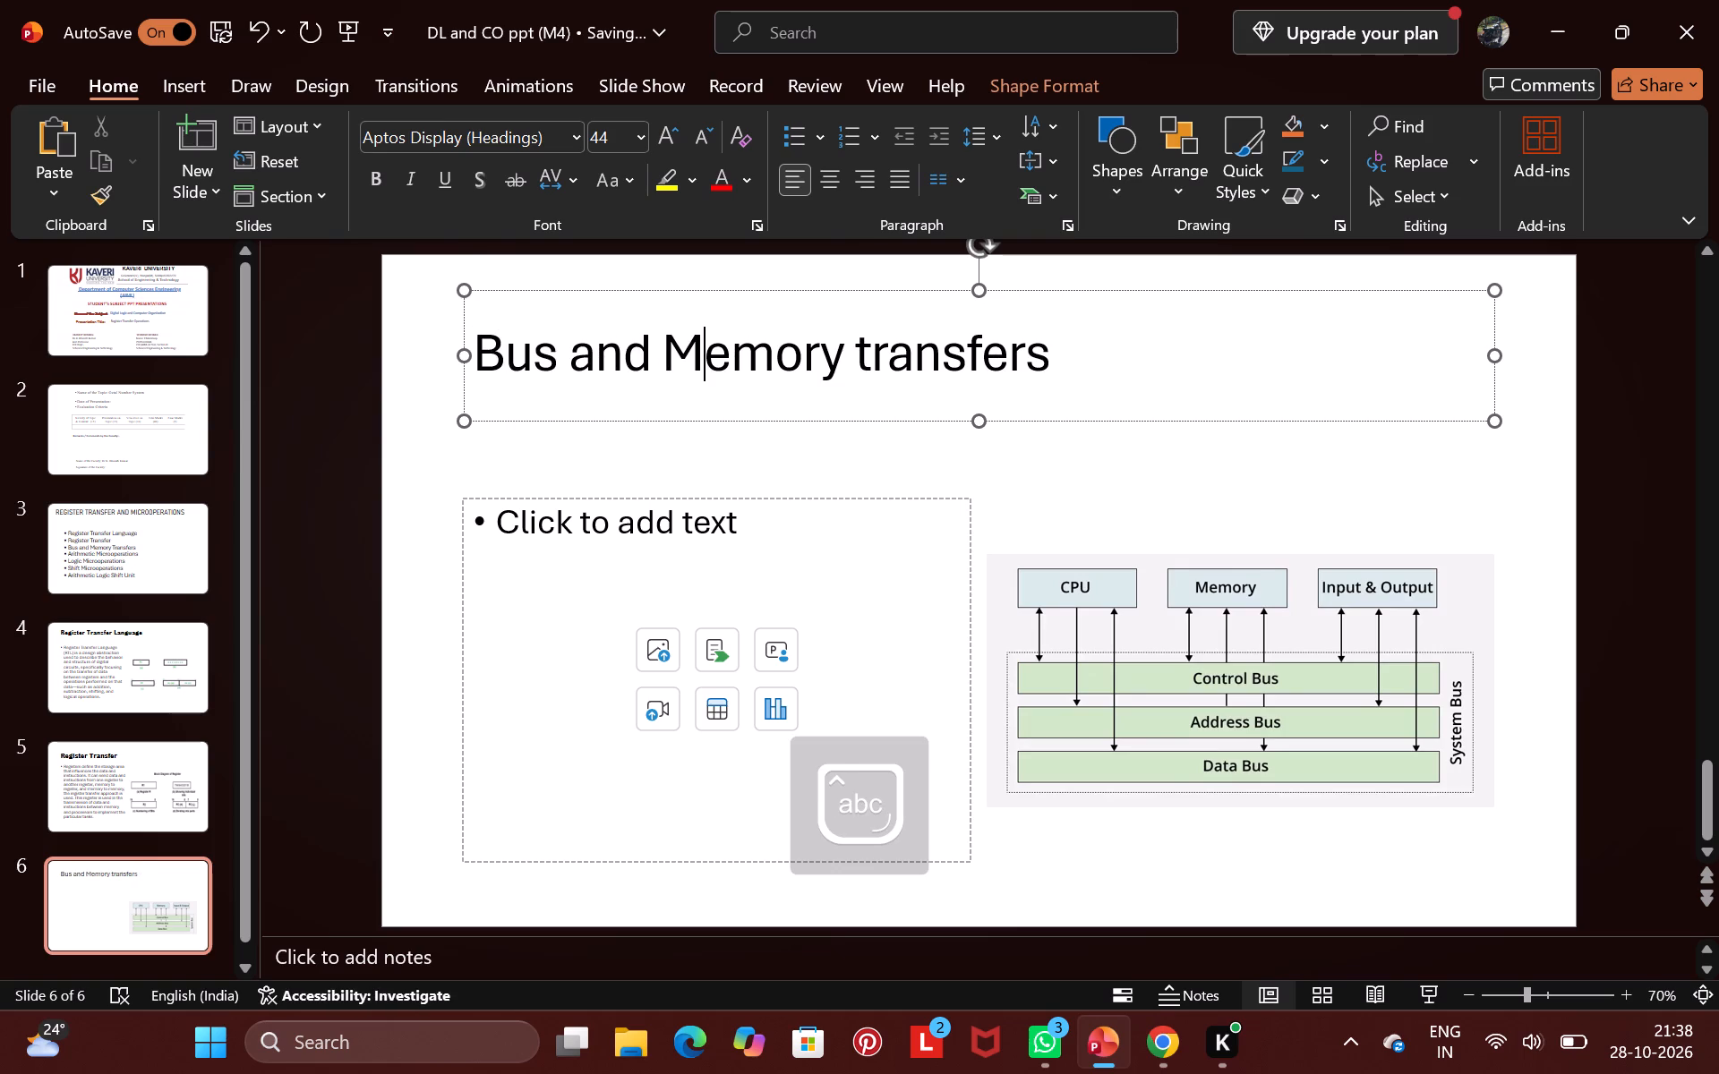
left_click(877, 359)
key("BackSpace")
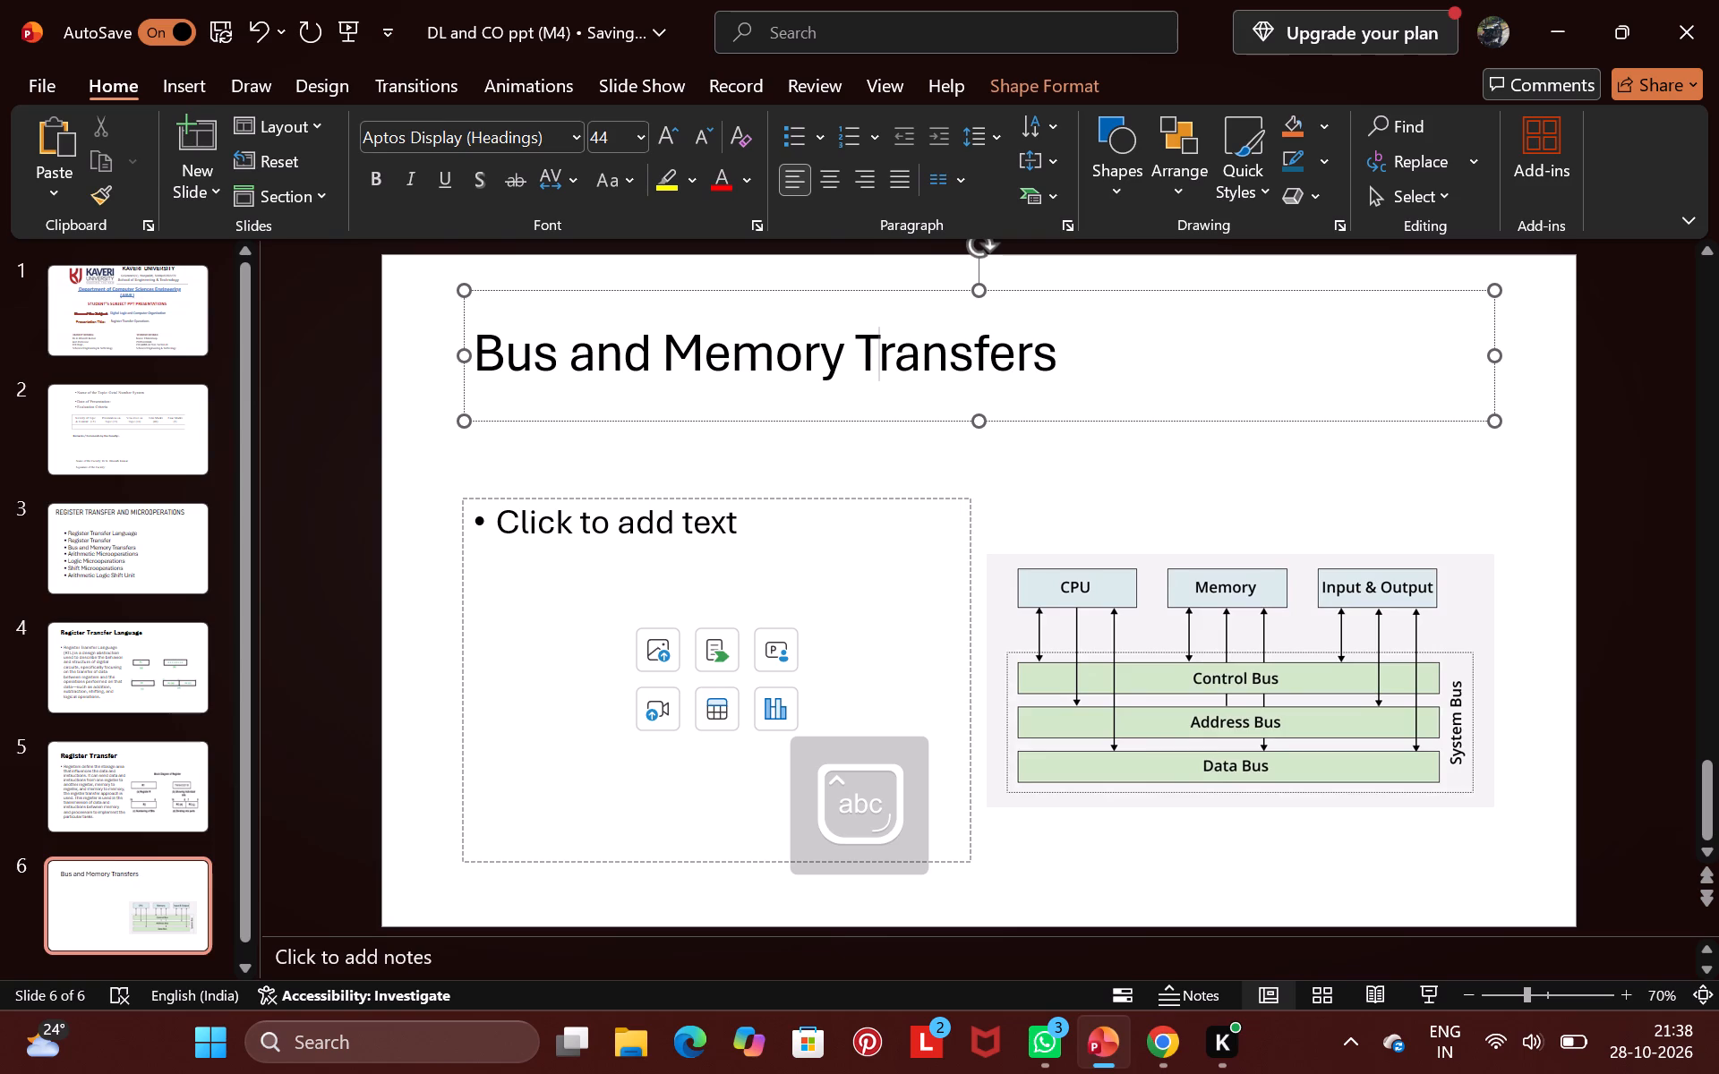
Format the whole slide title in Britannic Bold at size 44.
left_click_drag(470, 346, 1037, 349)
left_click(1223, 263)
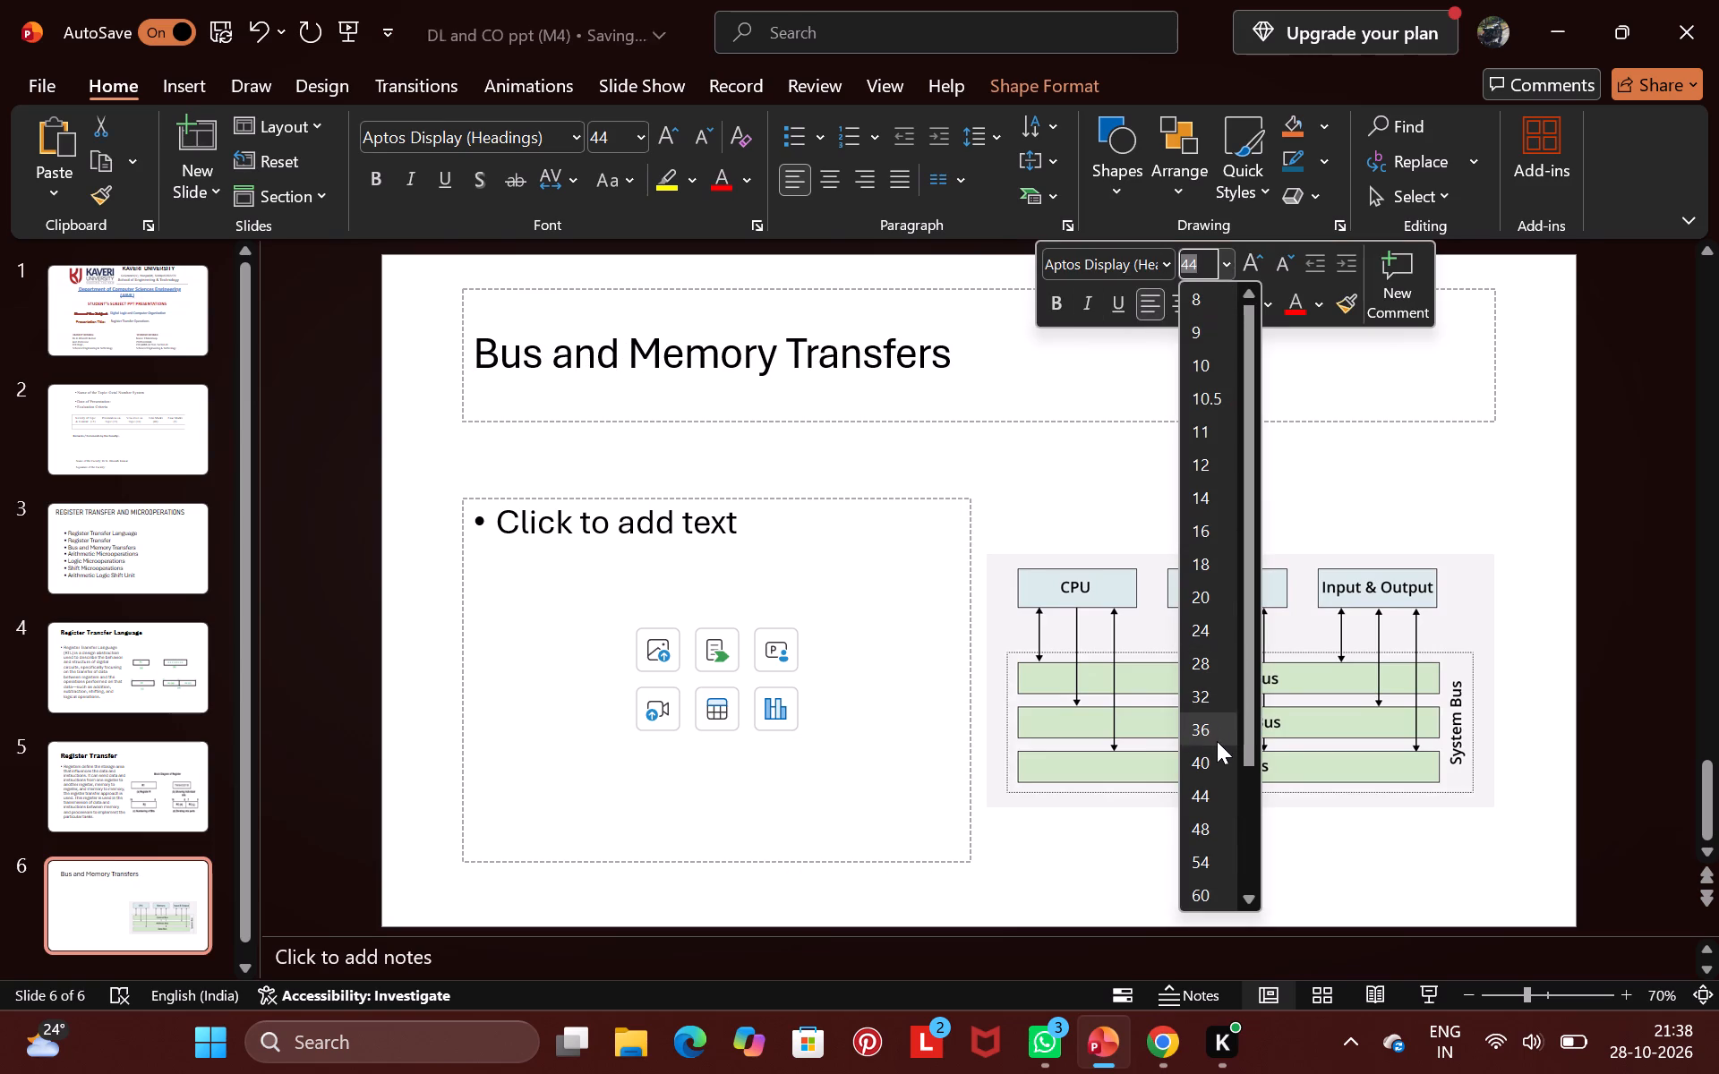
left_click(1219, 797)
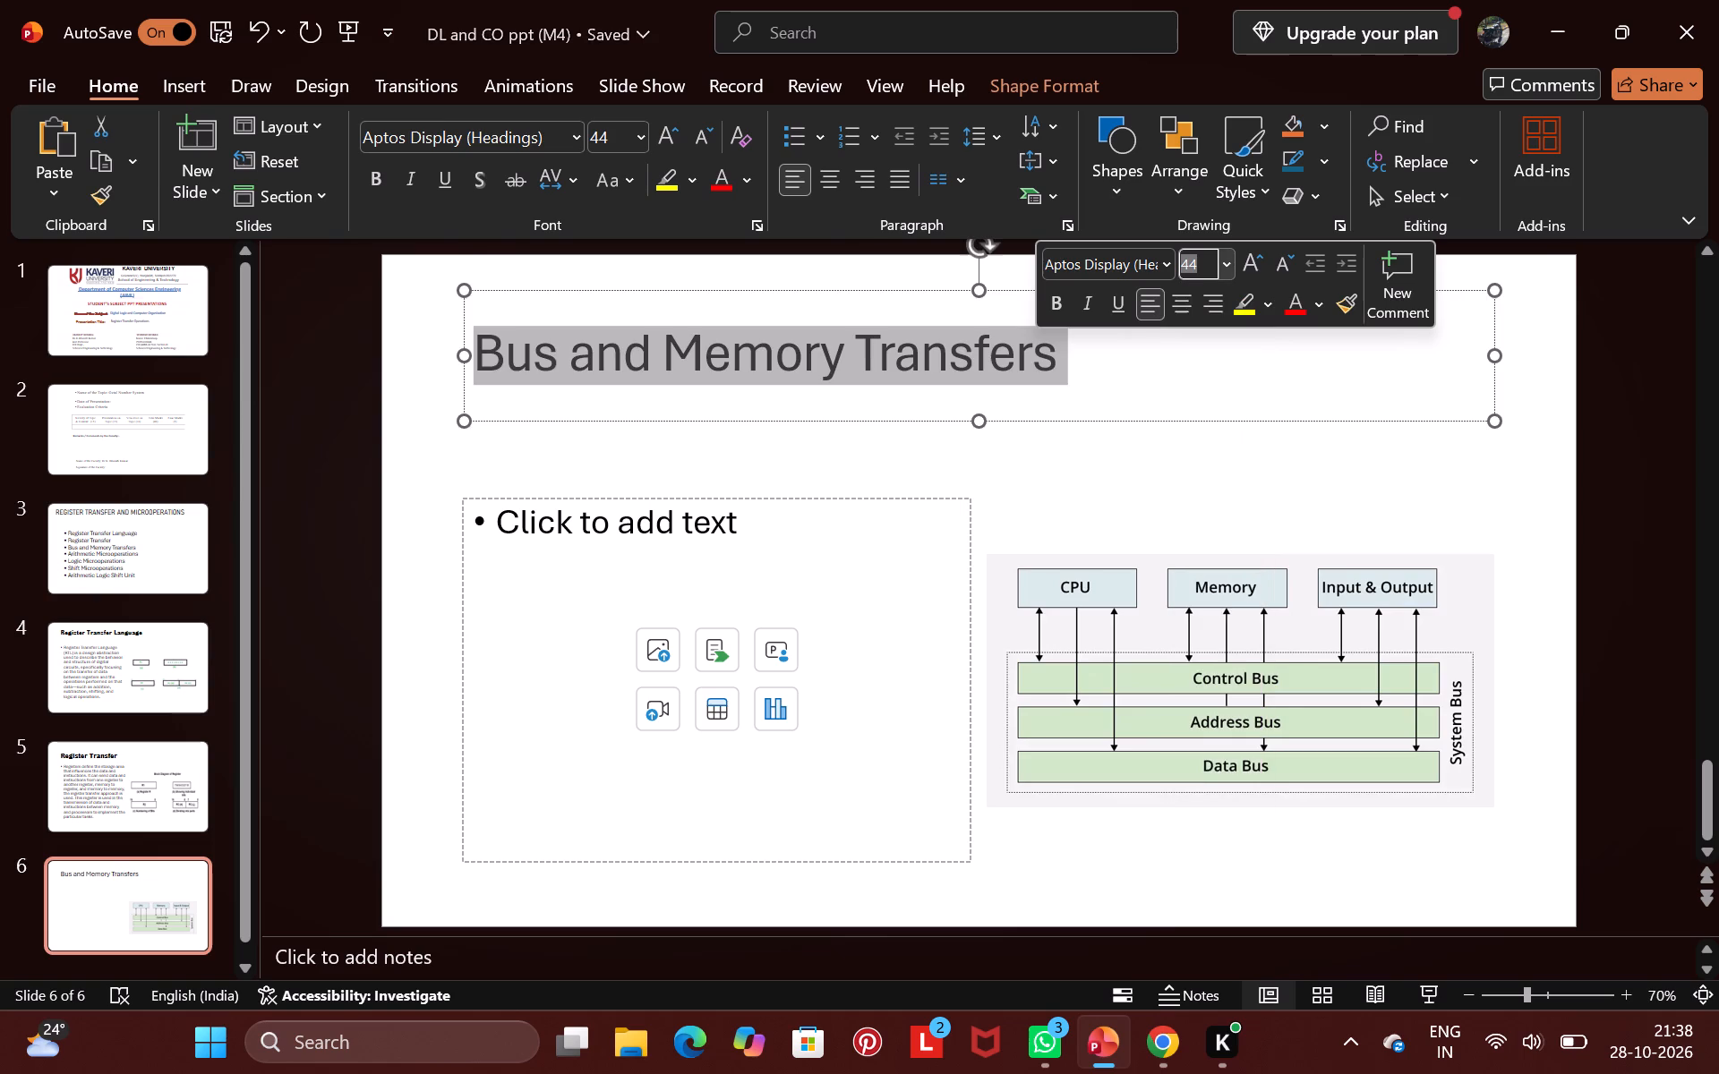
left_click(1163, 257)
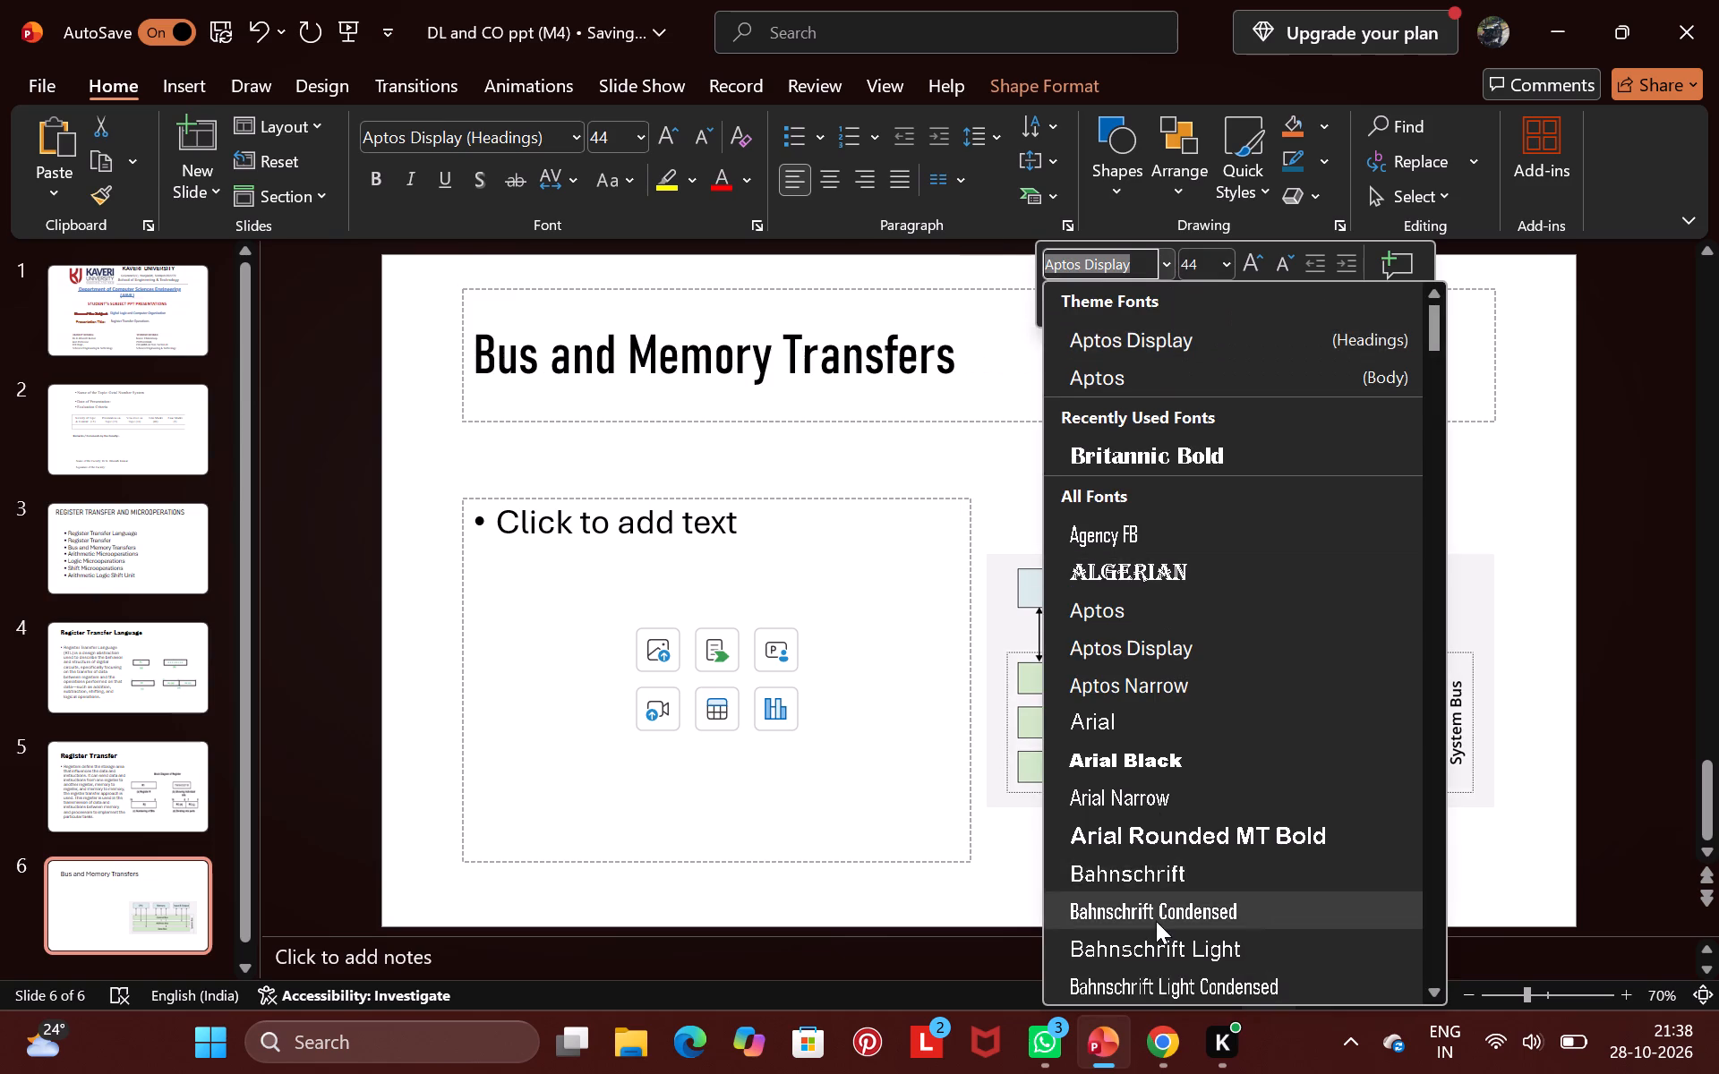
scroll(1156, 921, "down", 2)
left_click(1188, 862)
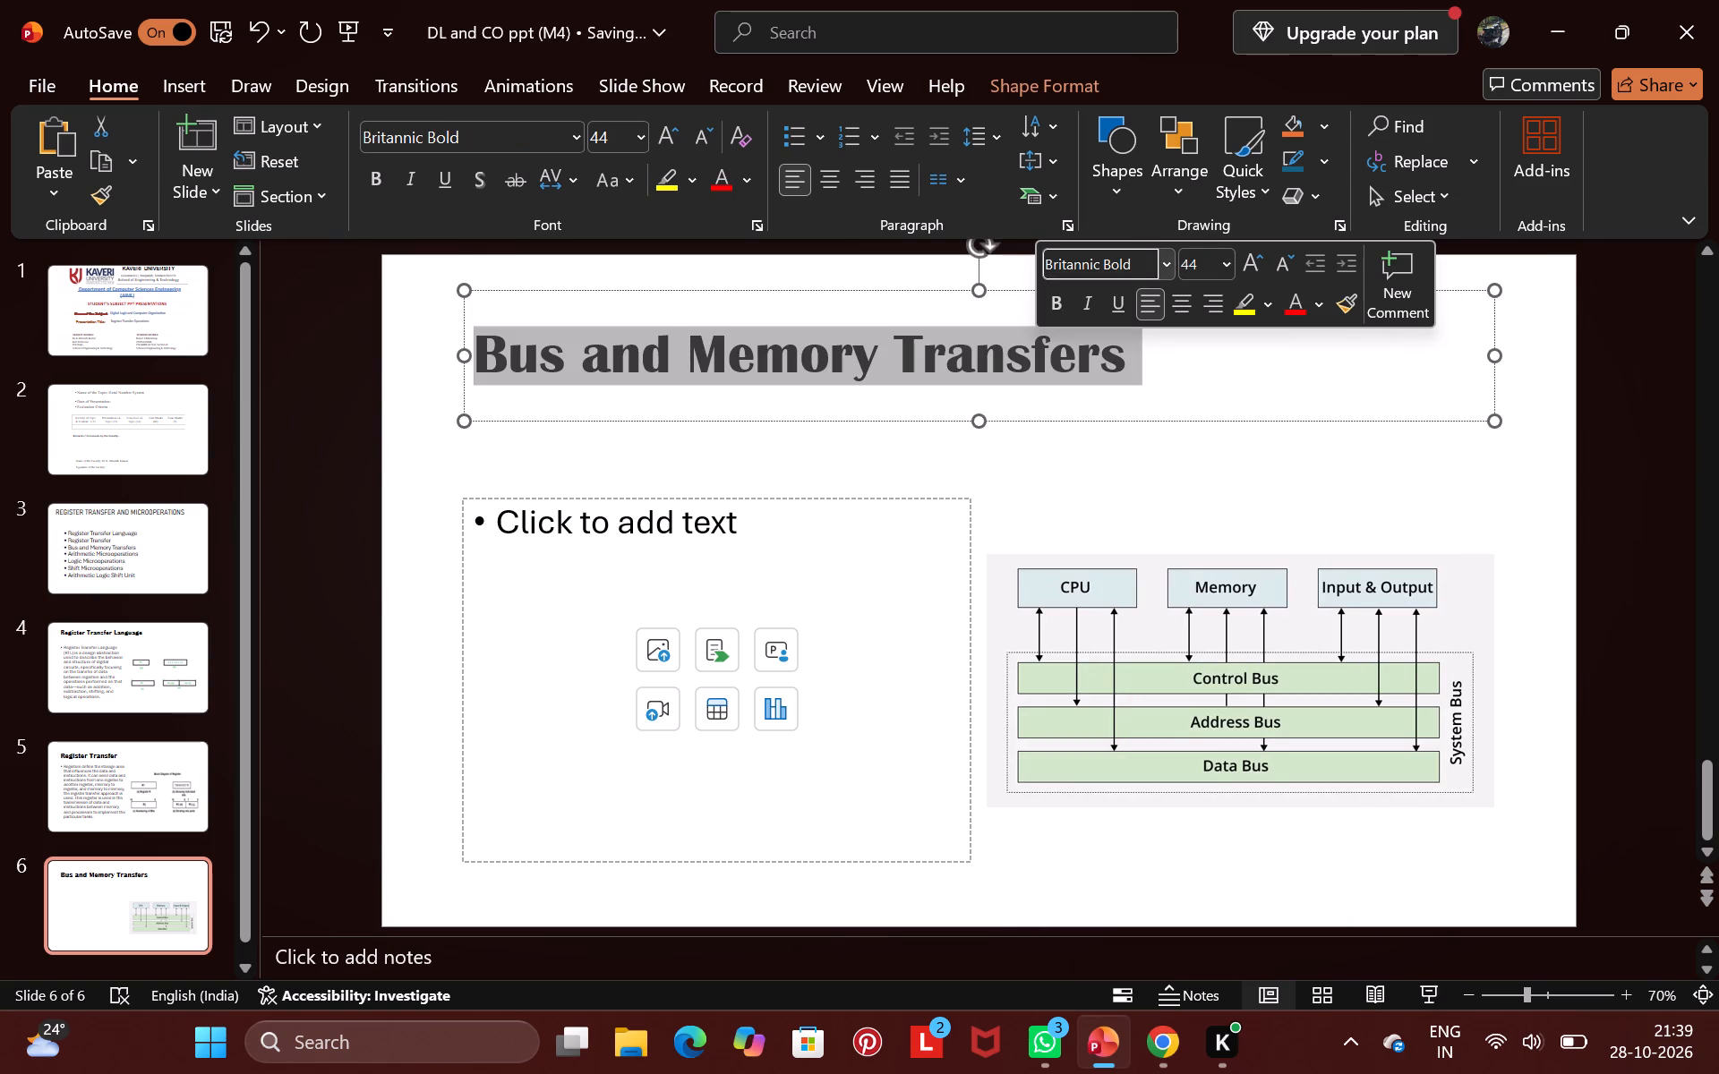
Copy the AI overview's opening definition of bus and memory transfer from Chrome and paste it into slide 6's left text placeholder in PowerPoint.
left_click(1160, 1040)
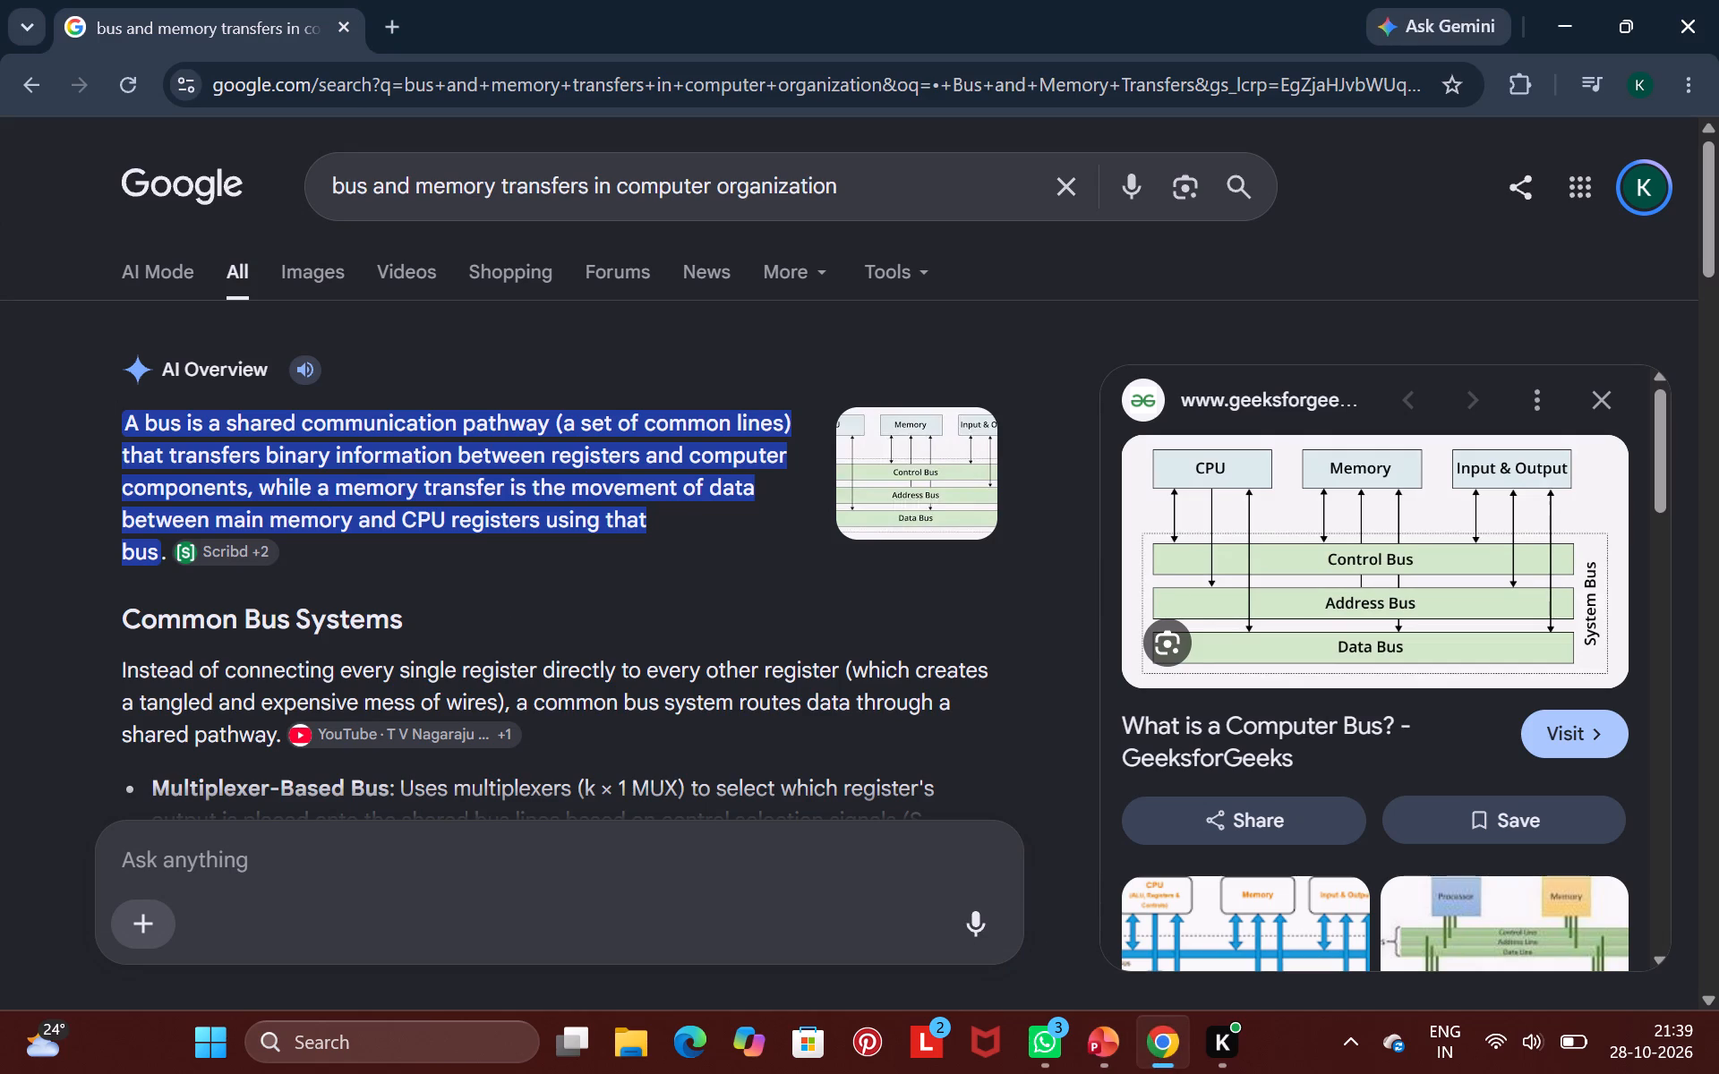
double_click(132, 419)
left_click(120, 422)
left_click_drag(125, 416, 176, 558)
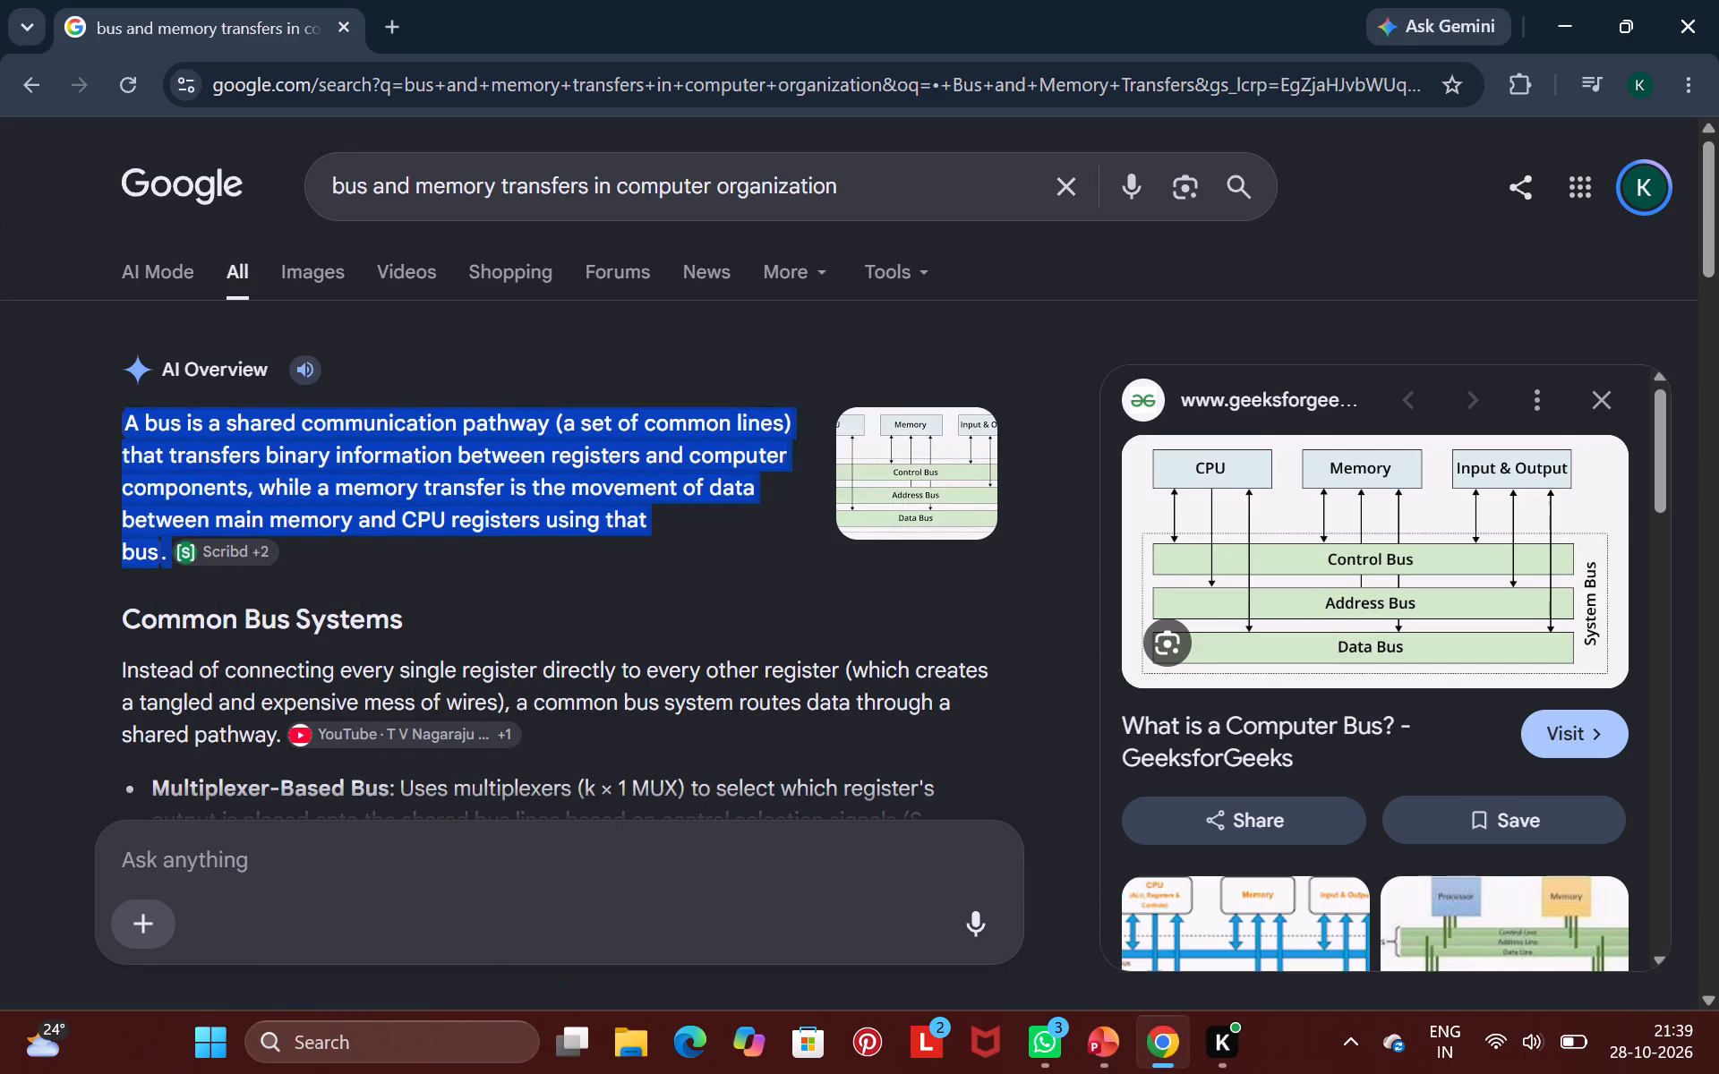
key("ctrl+c")
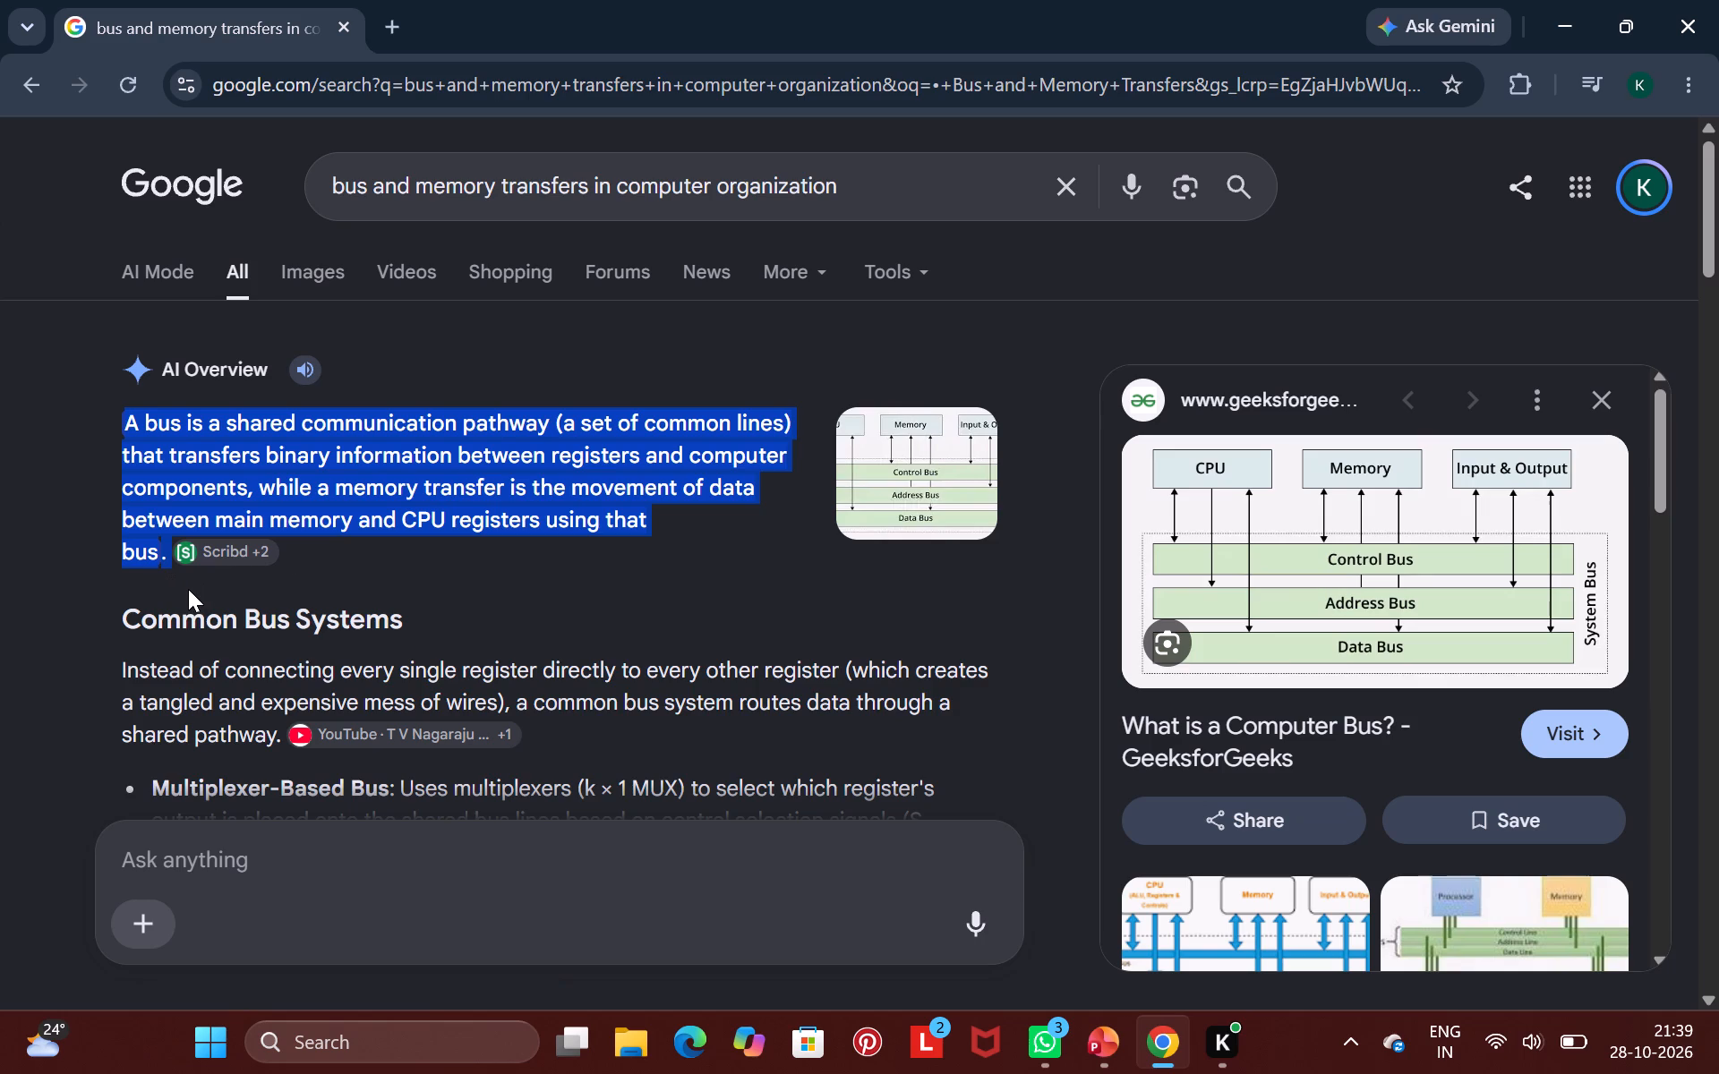
left_click(455, 524)
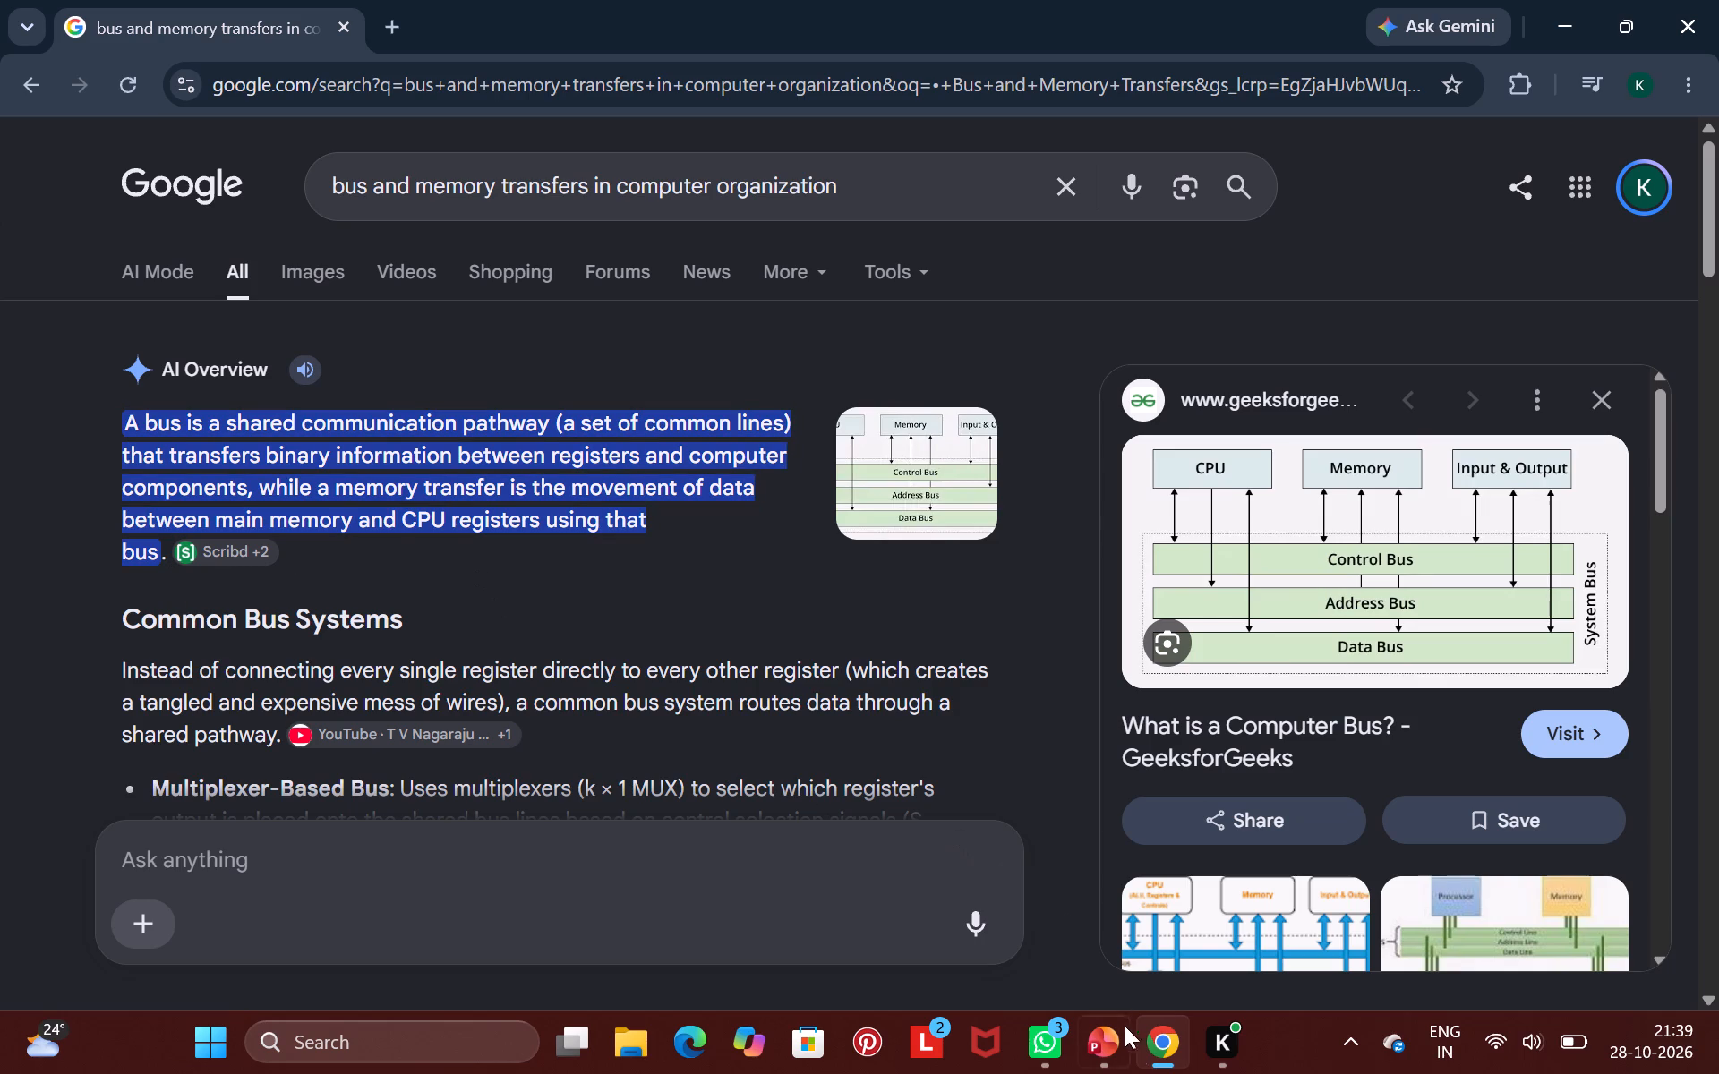
left_click(1137, 1044)
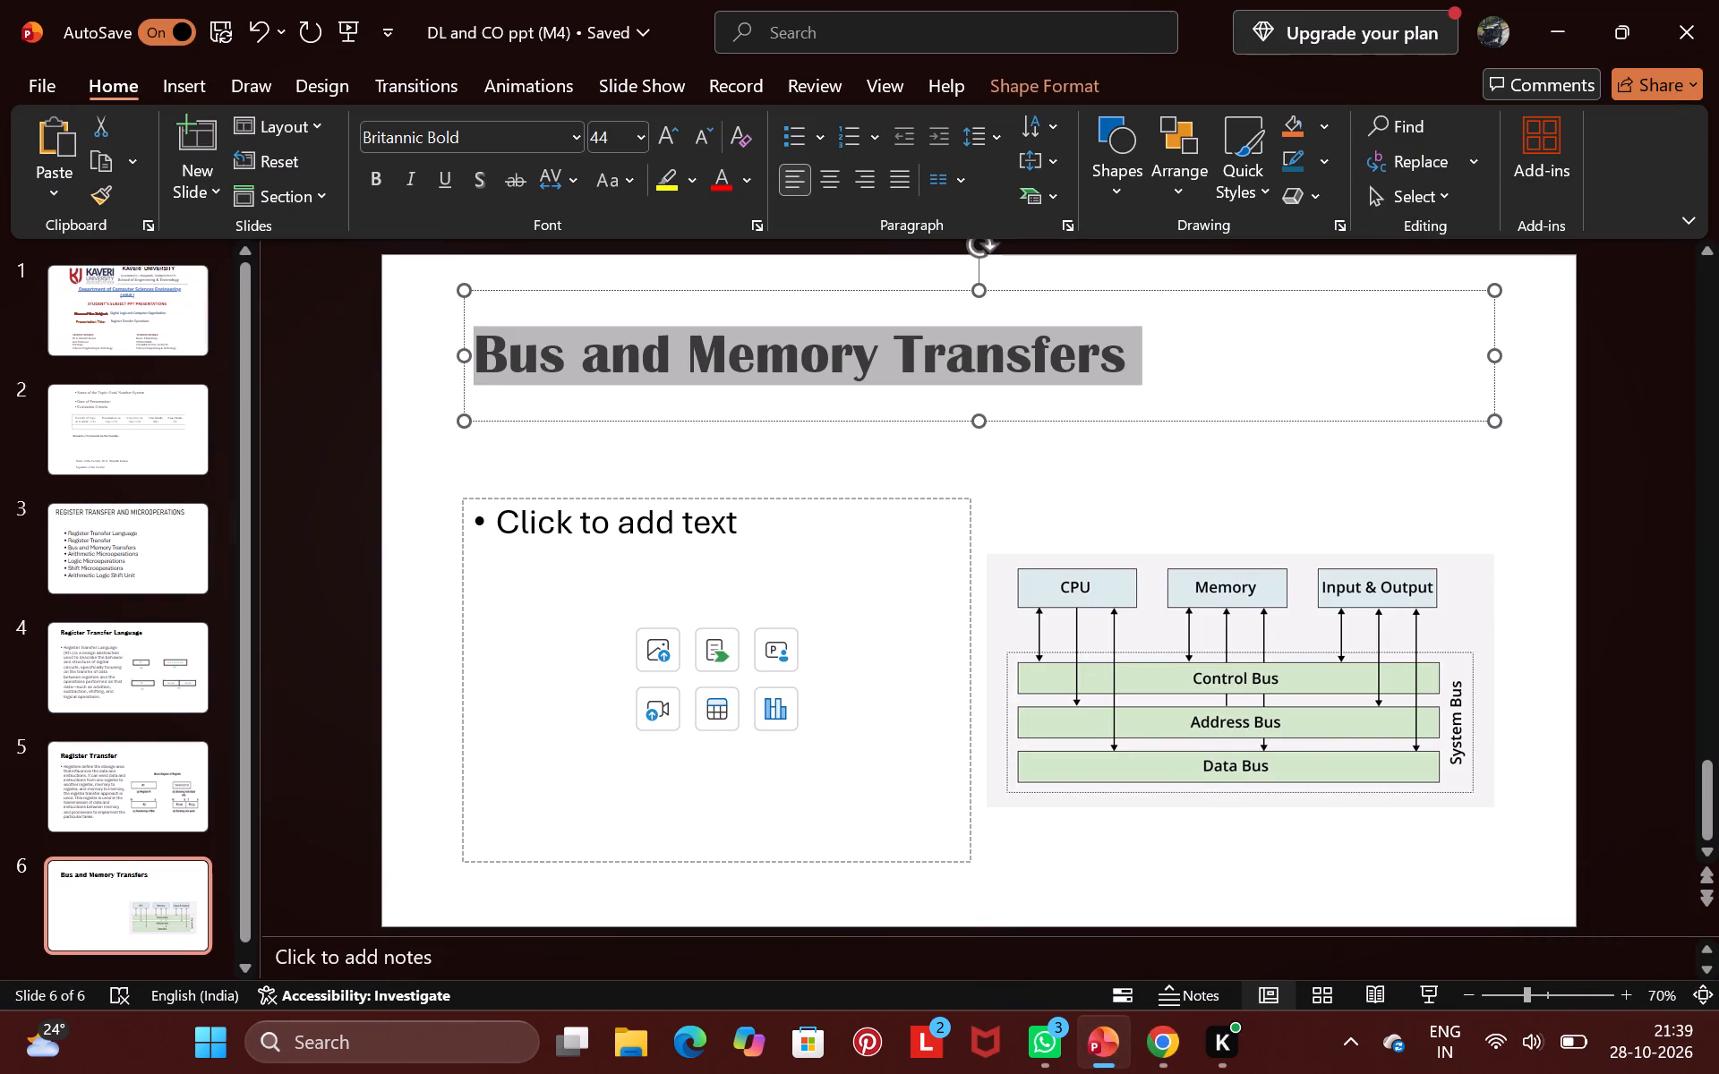
left_click(695, 794)
left_click(552, 626)
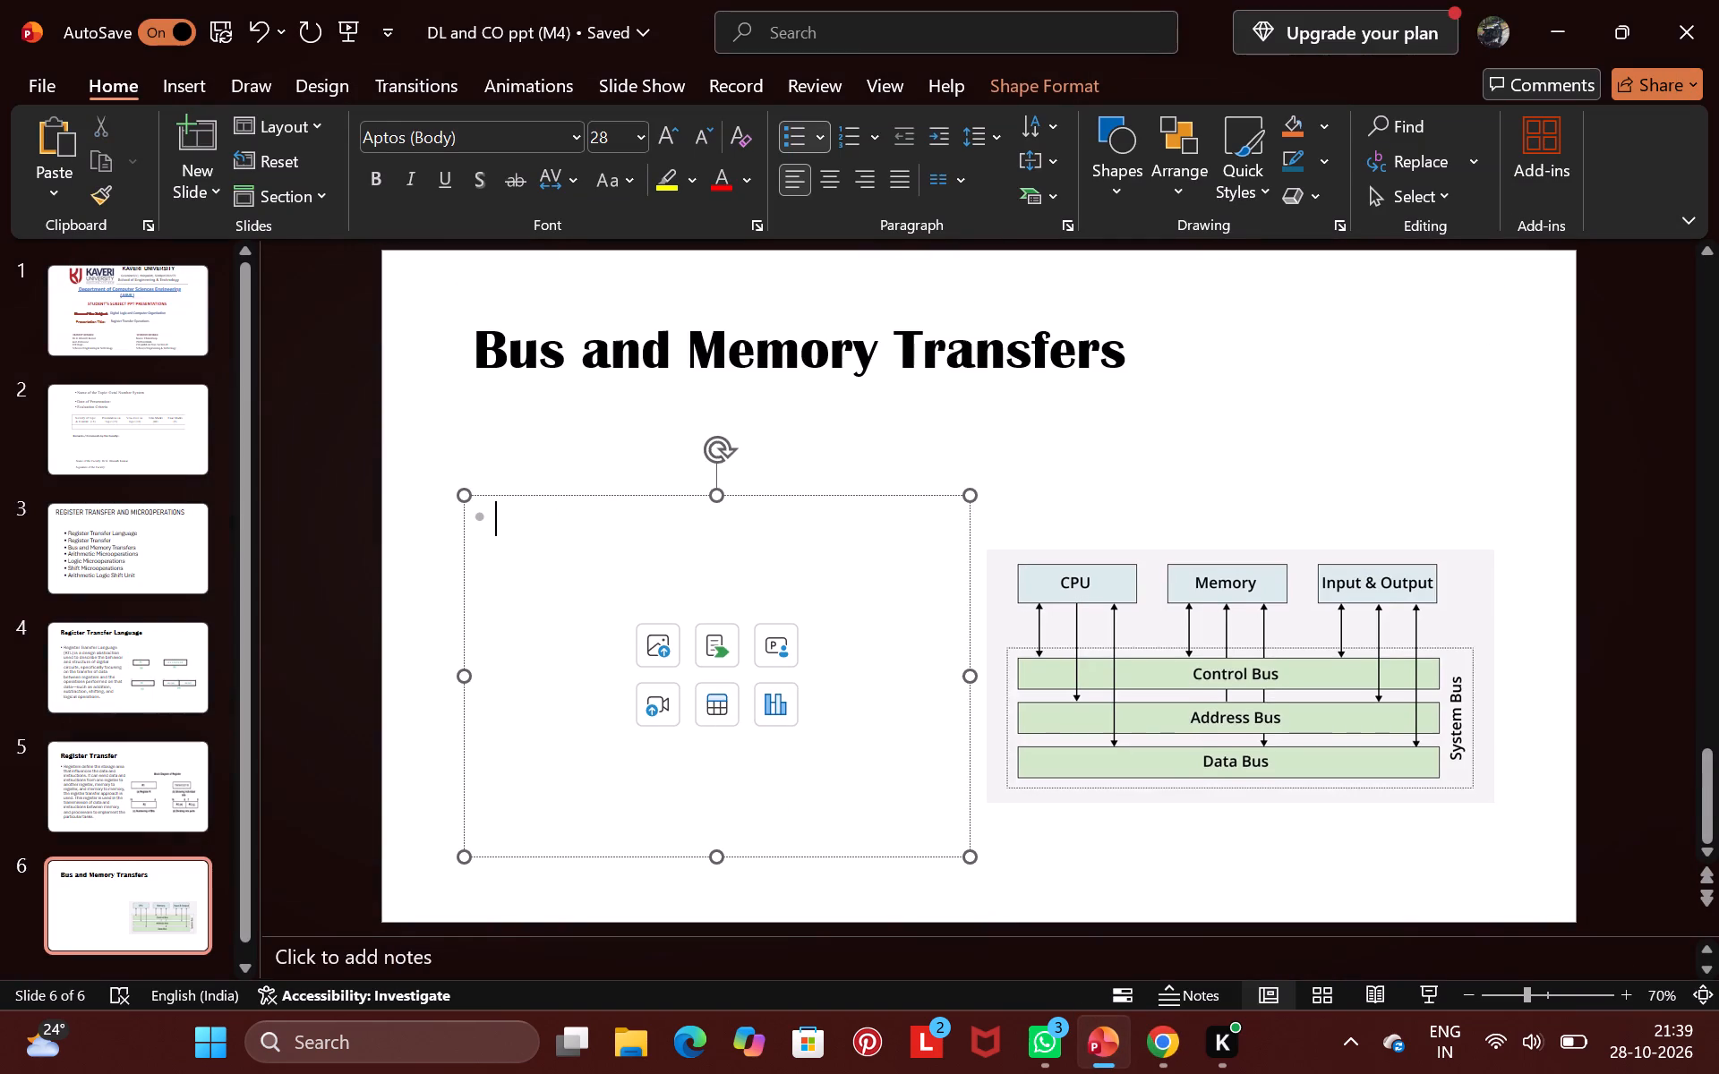
key("ctrl+v")
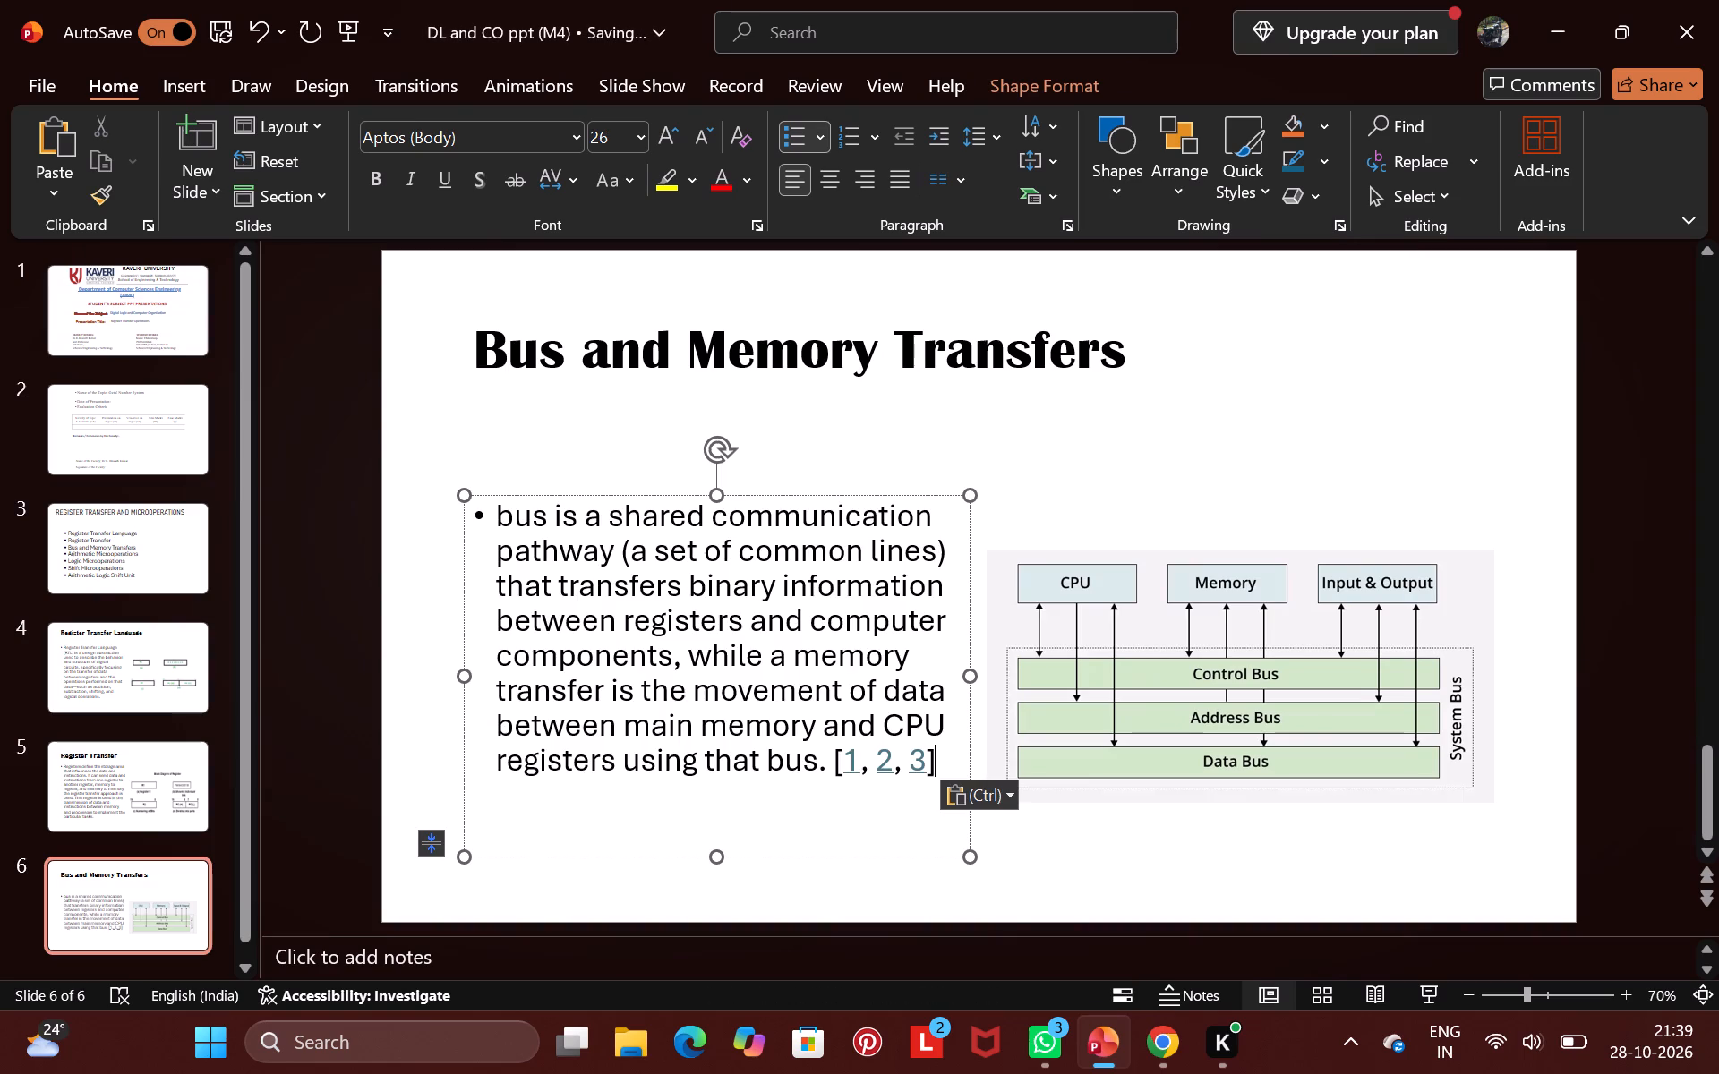
Delete the linked citation numbers [1, 2, 3] and the trailing space from the end of the pasted definition.
key("BackSpace")
key("BackSpace")
key("BackSpace")
key("BackSpace")
key("BackSpace")
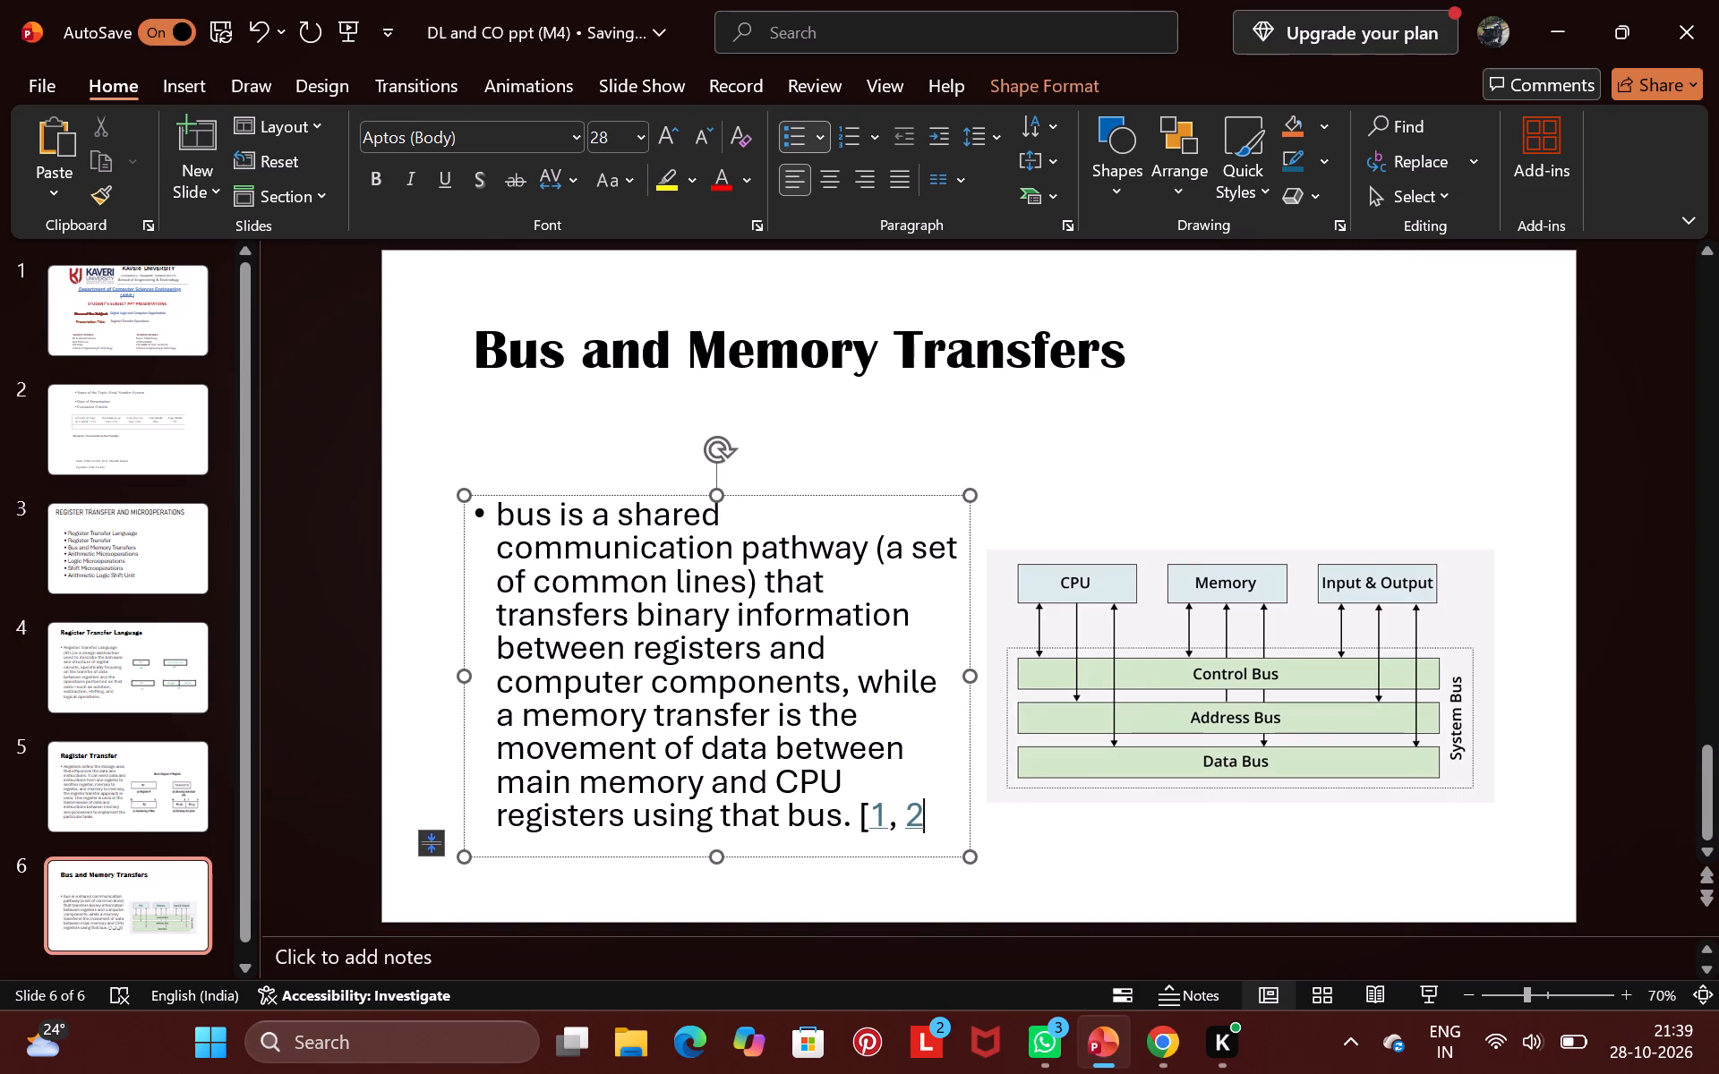
key("BackSpace")
key("BackSpace")
key("BackSpace")
key("BackSpace")
key("BackSpace")
key("BackSpace")
key("BackSpace")
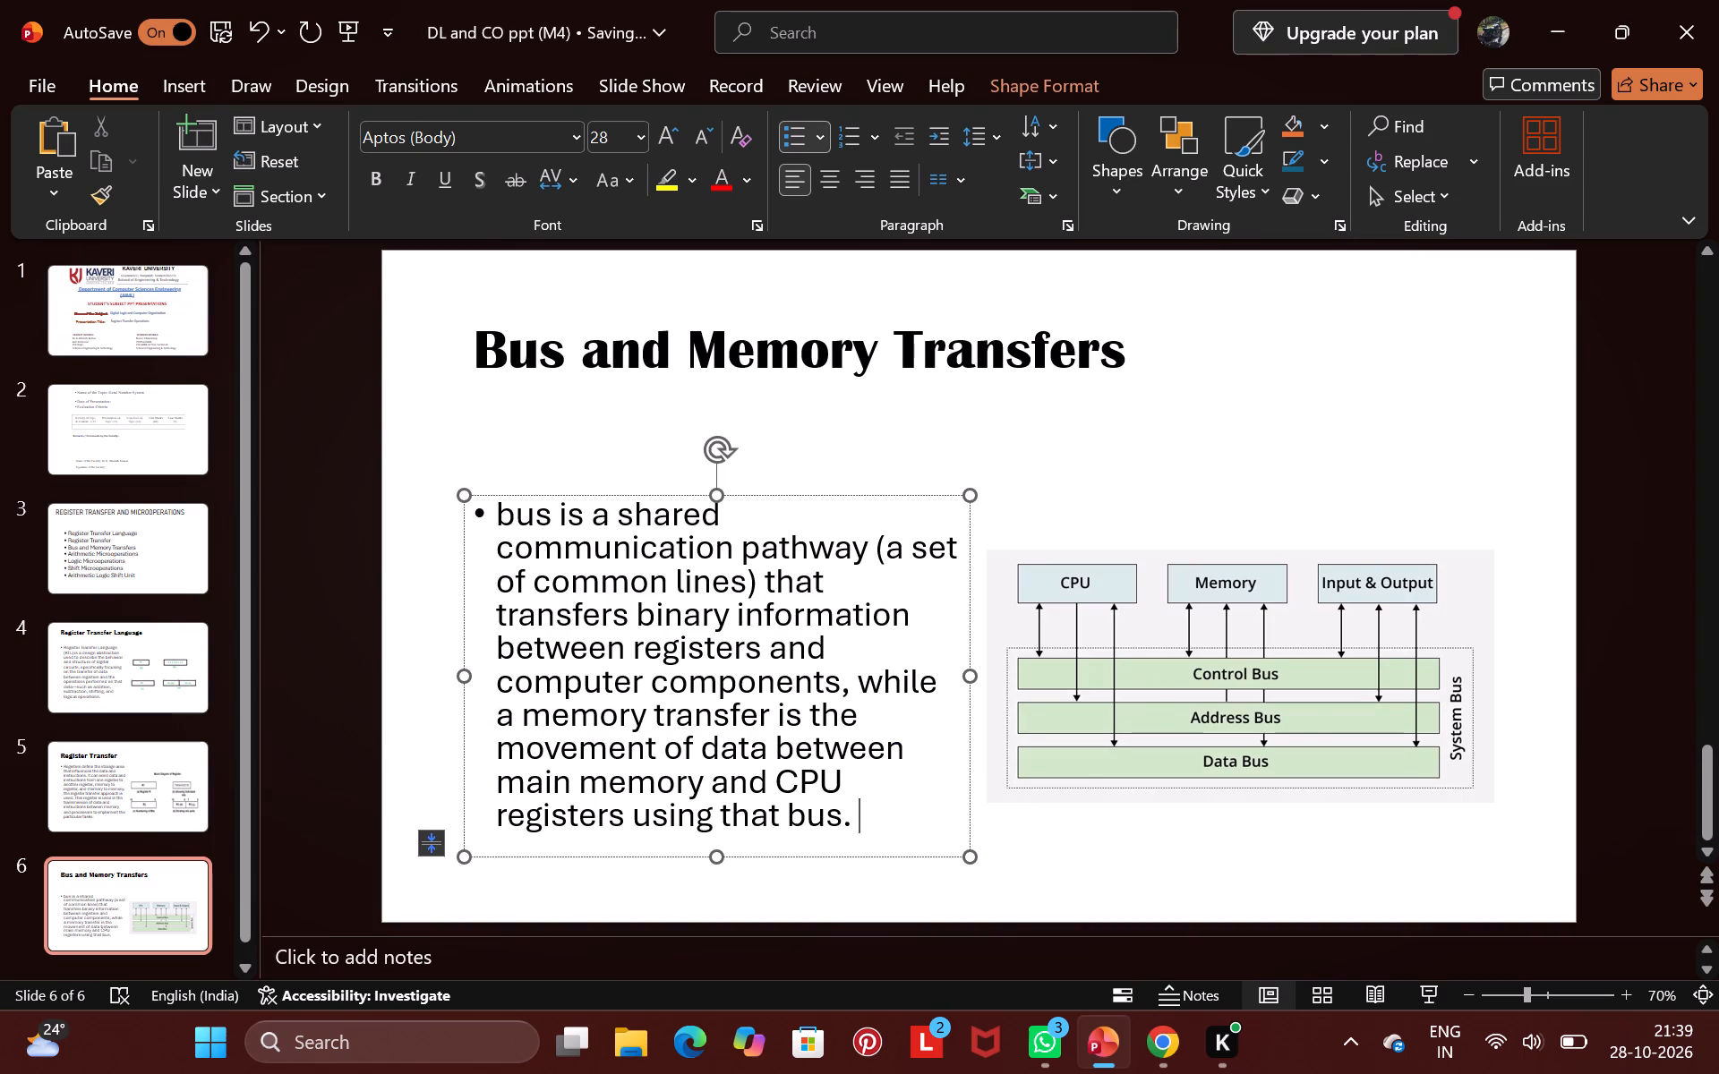
key("BackSpace")
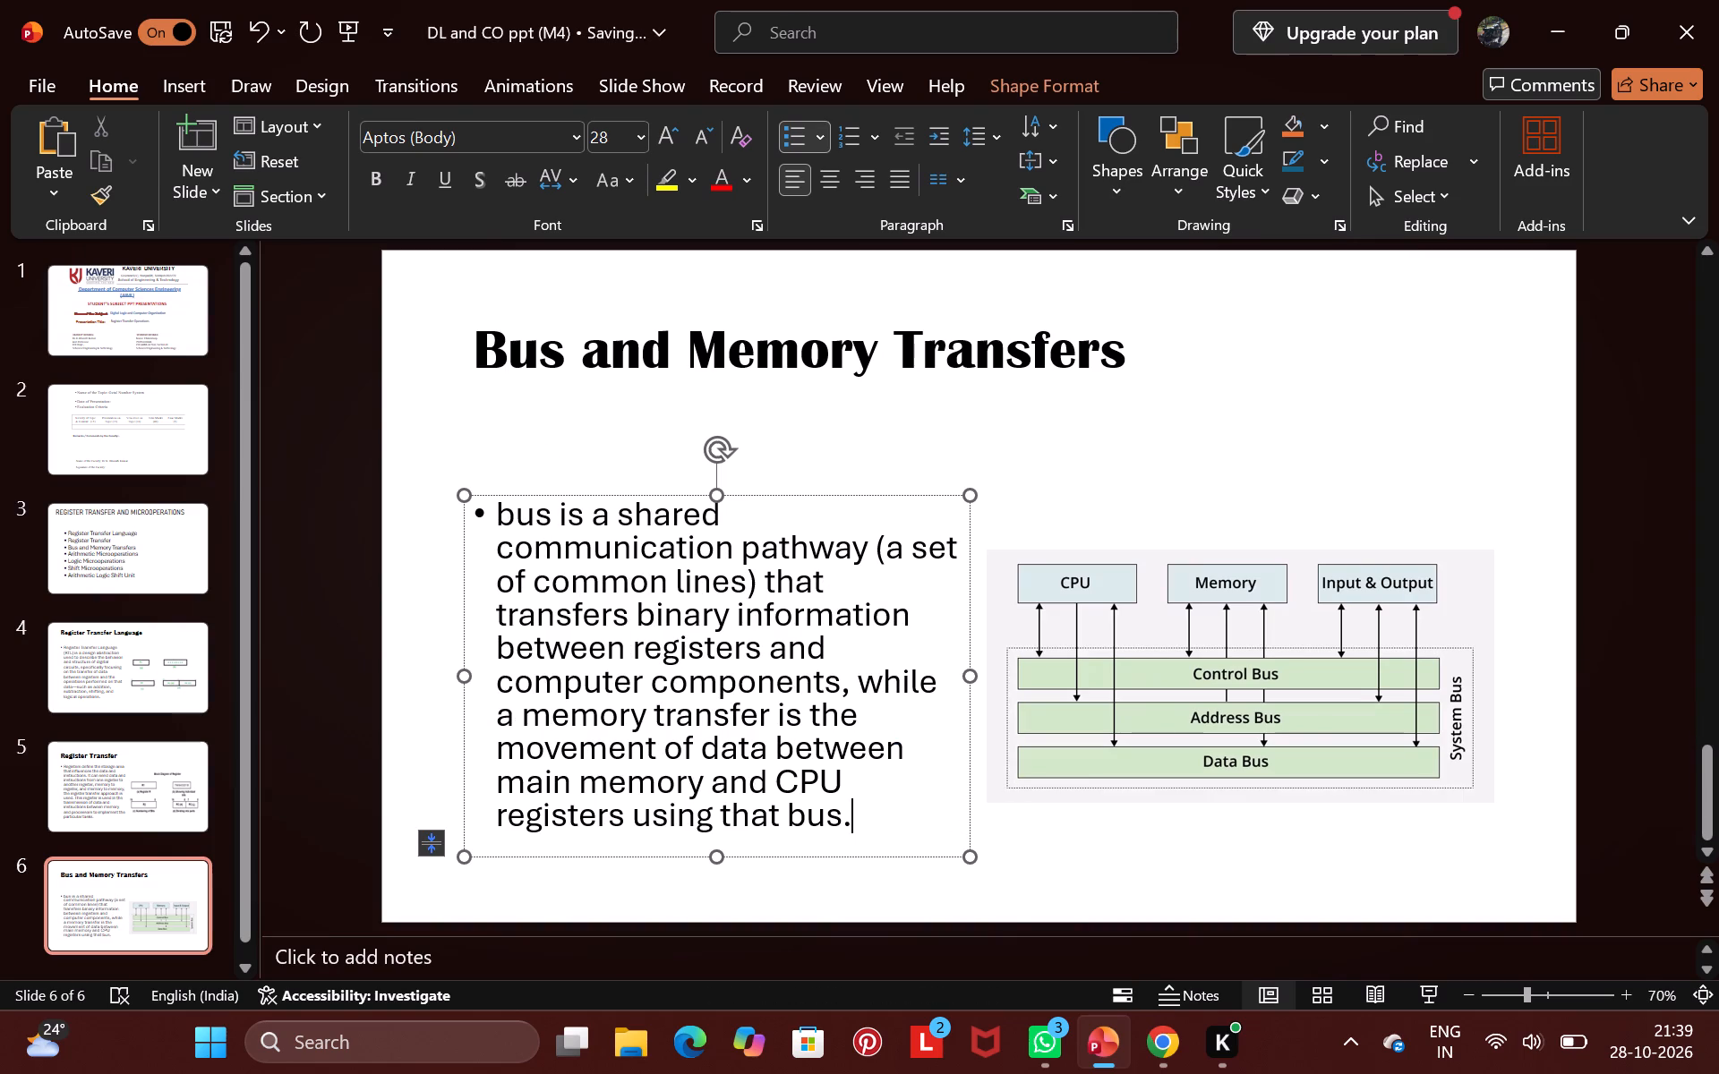
Capitalise "Bus" at the start of the definition and insert "A" before it so the sentence opens with "A Bus is".
left_click(515, 524)
key("BackSpace")
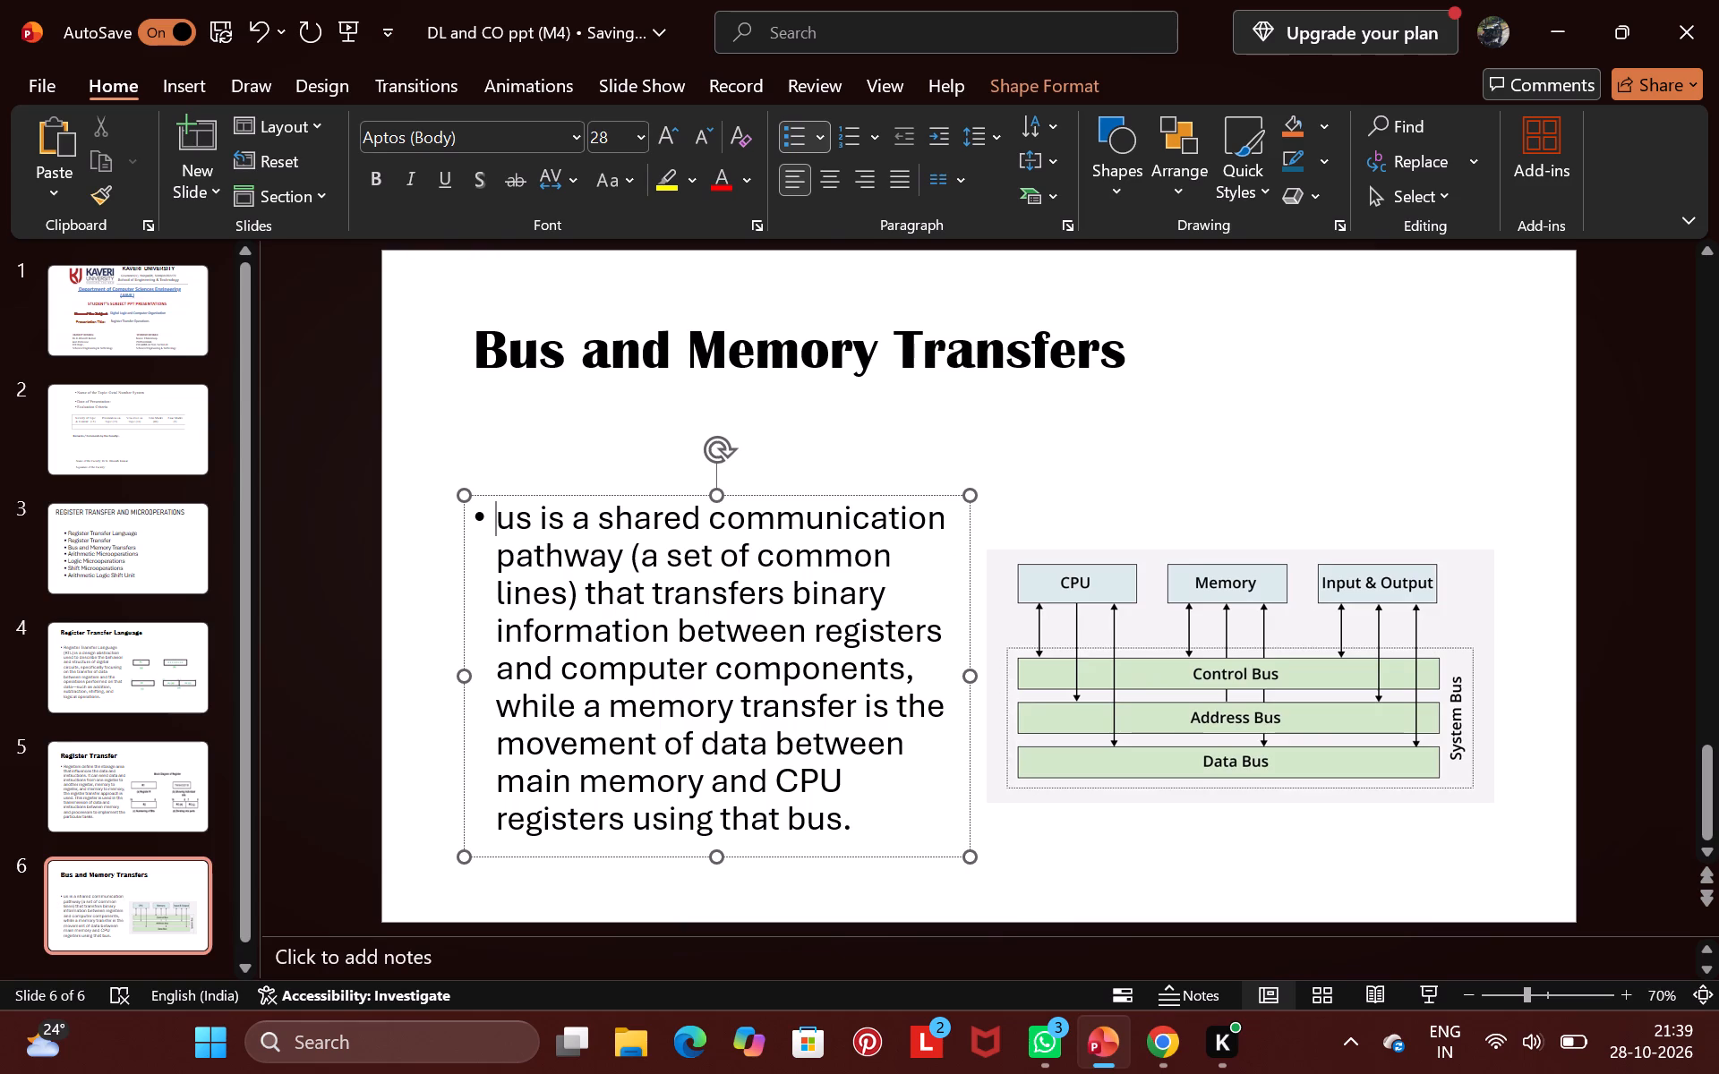
key("b")
key("BackSpace")
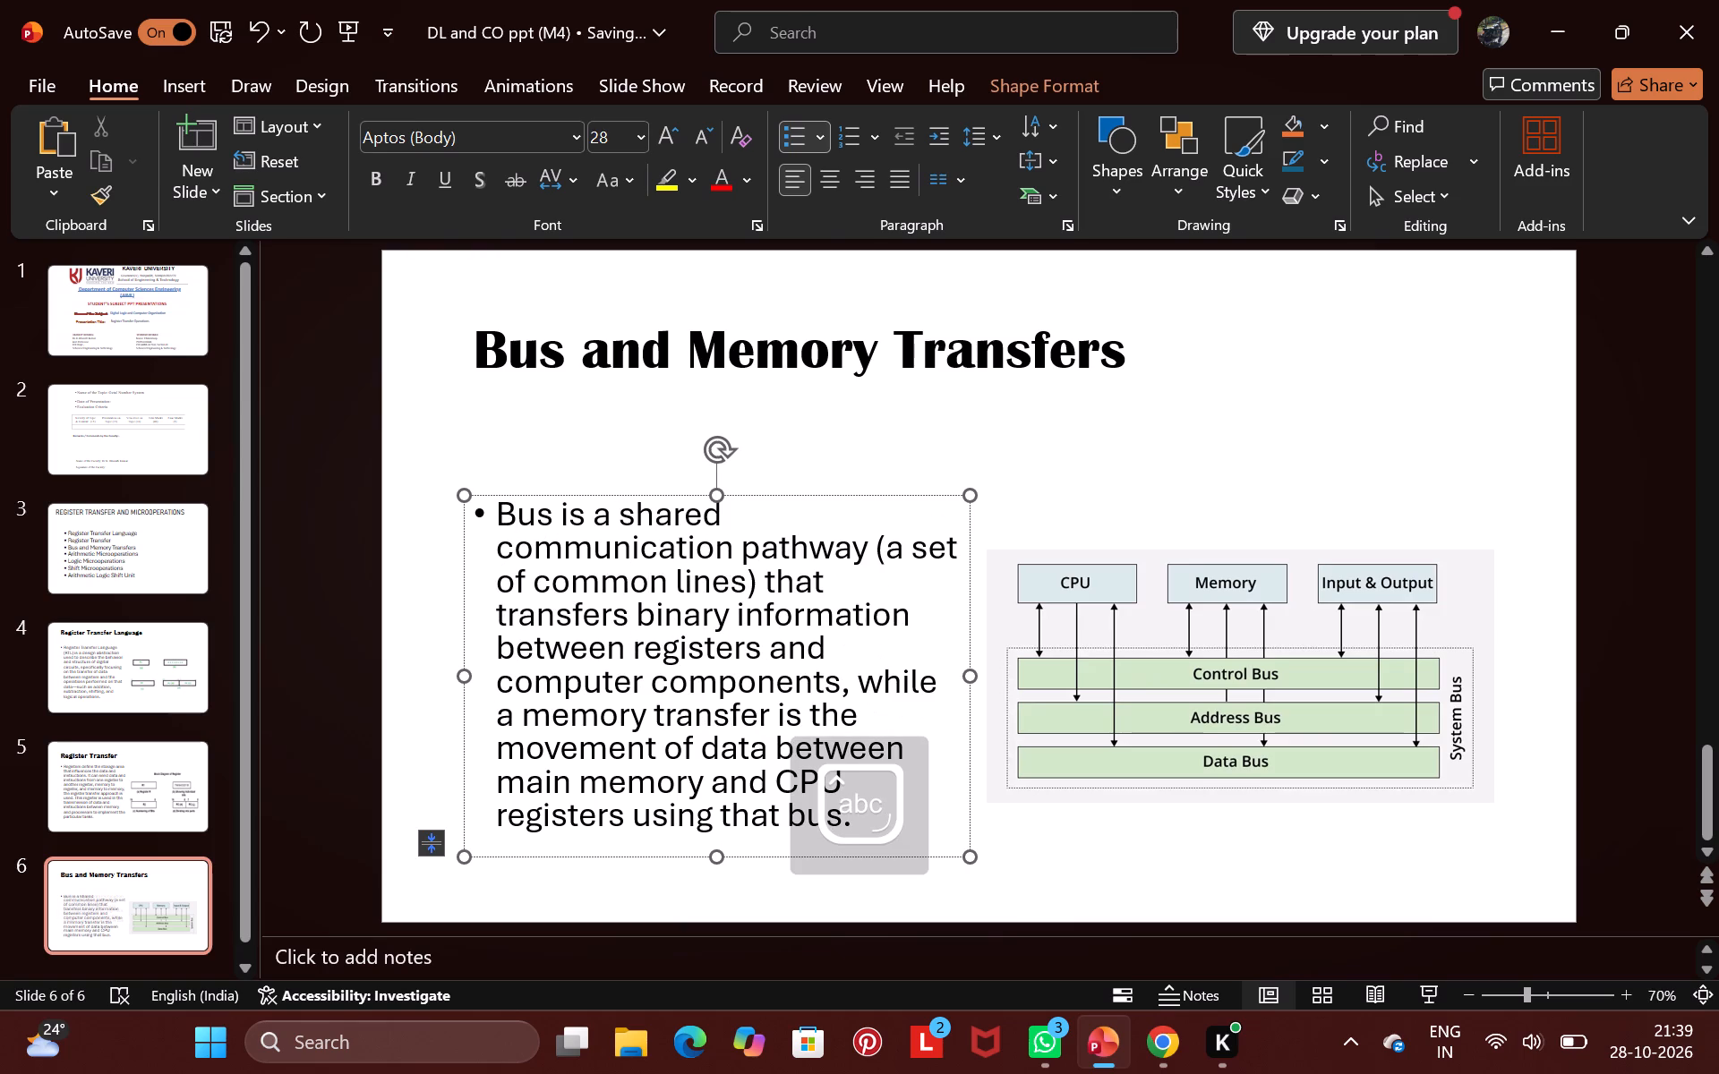
left_click(921, 810)
left_click(1165, 1031)
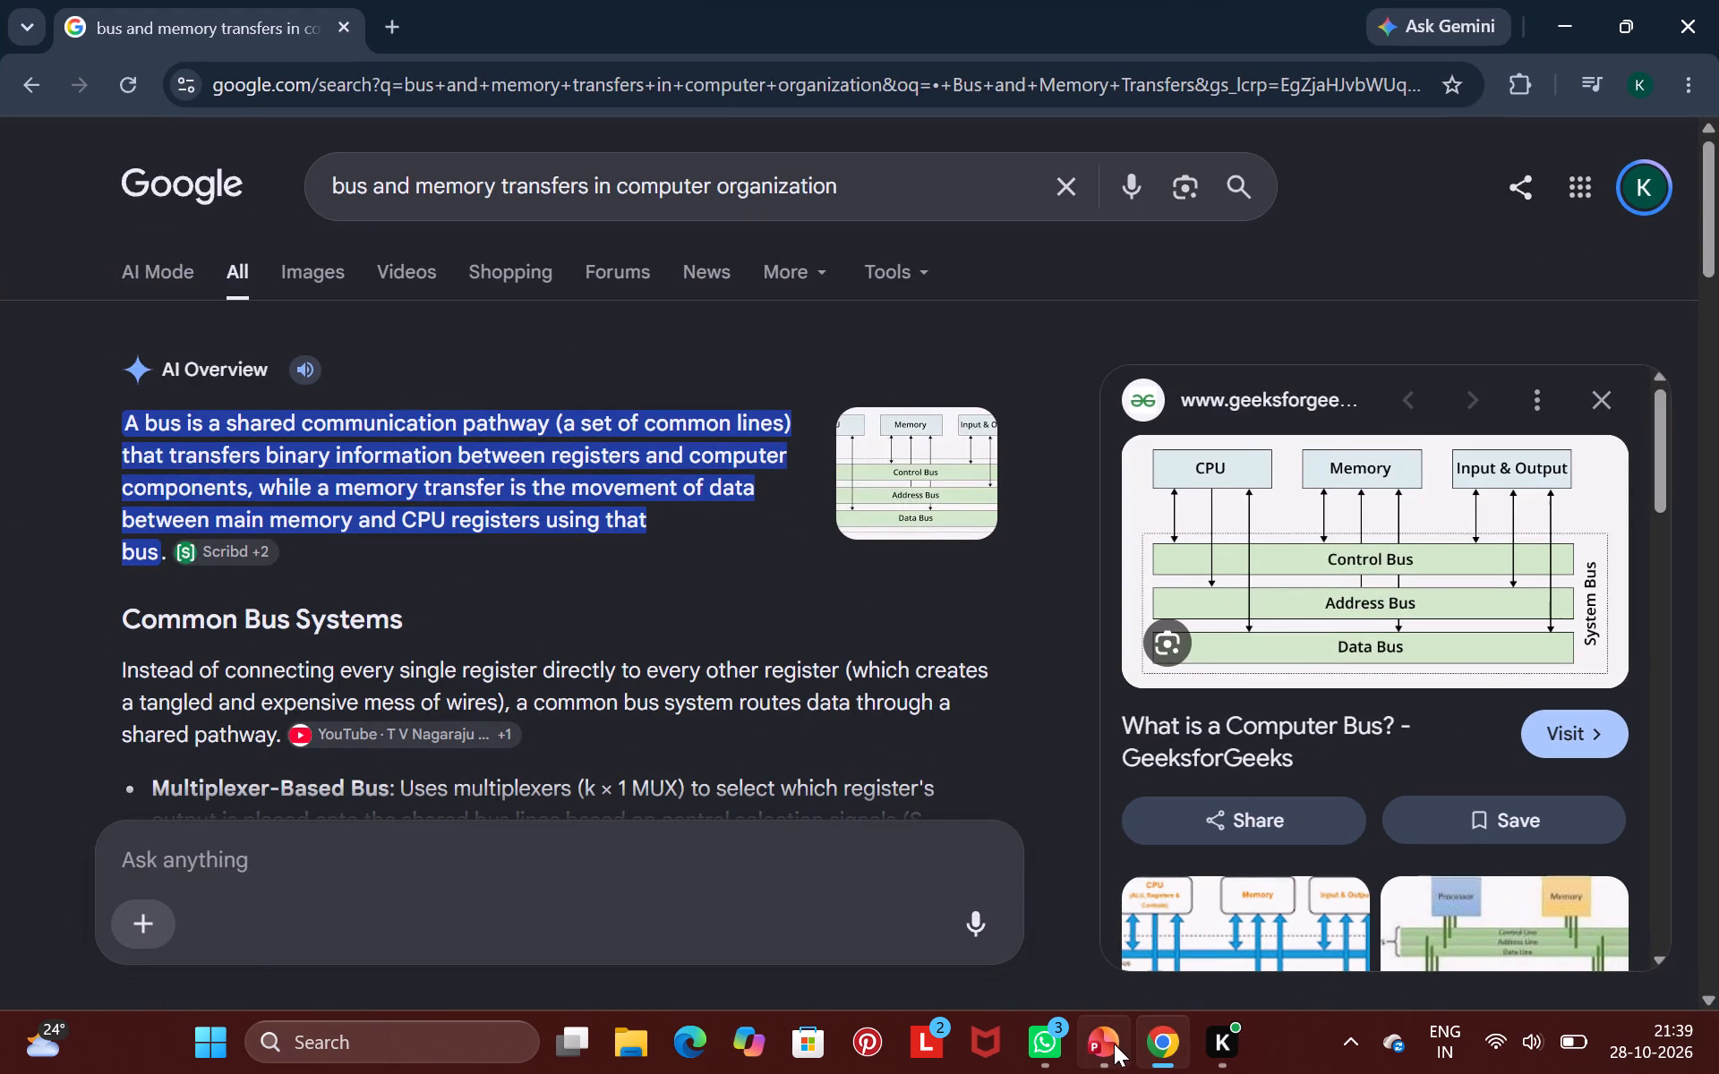
left_click(1114, 1044)
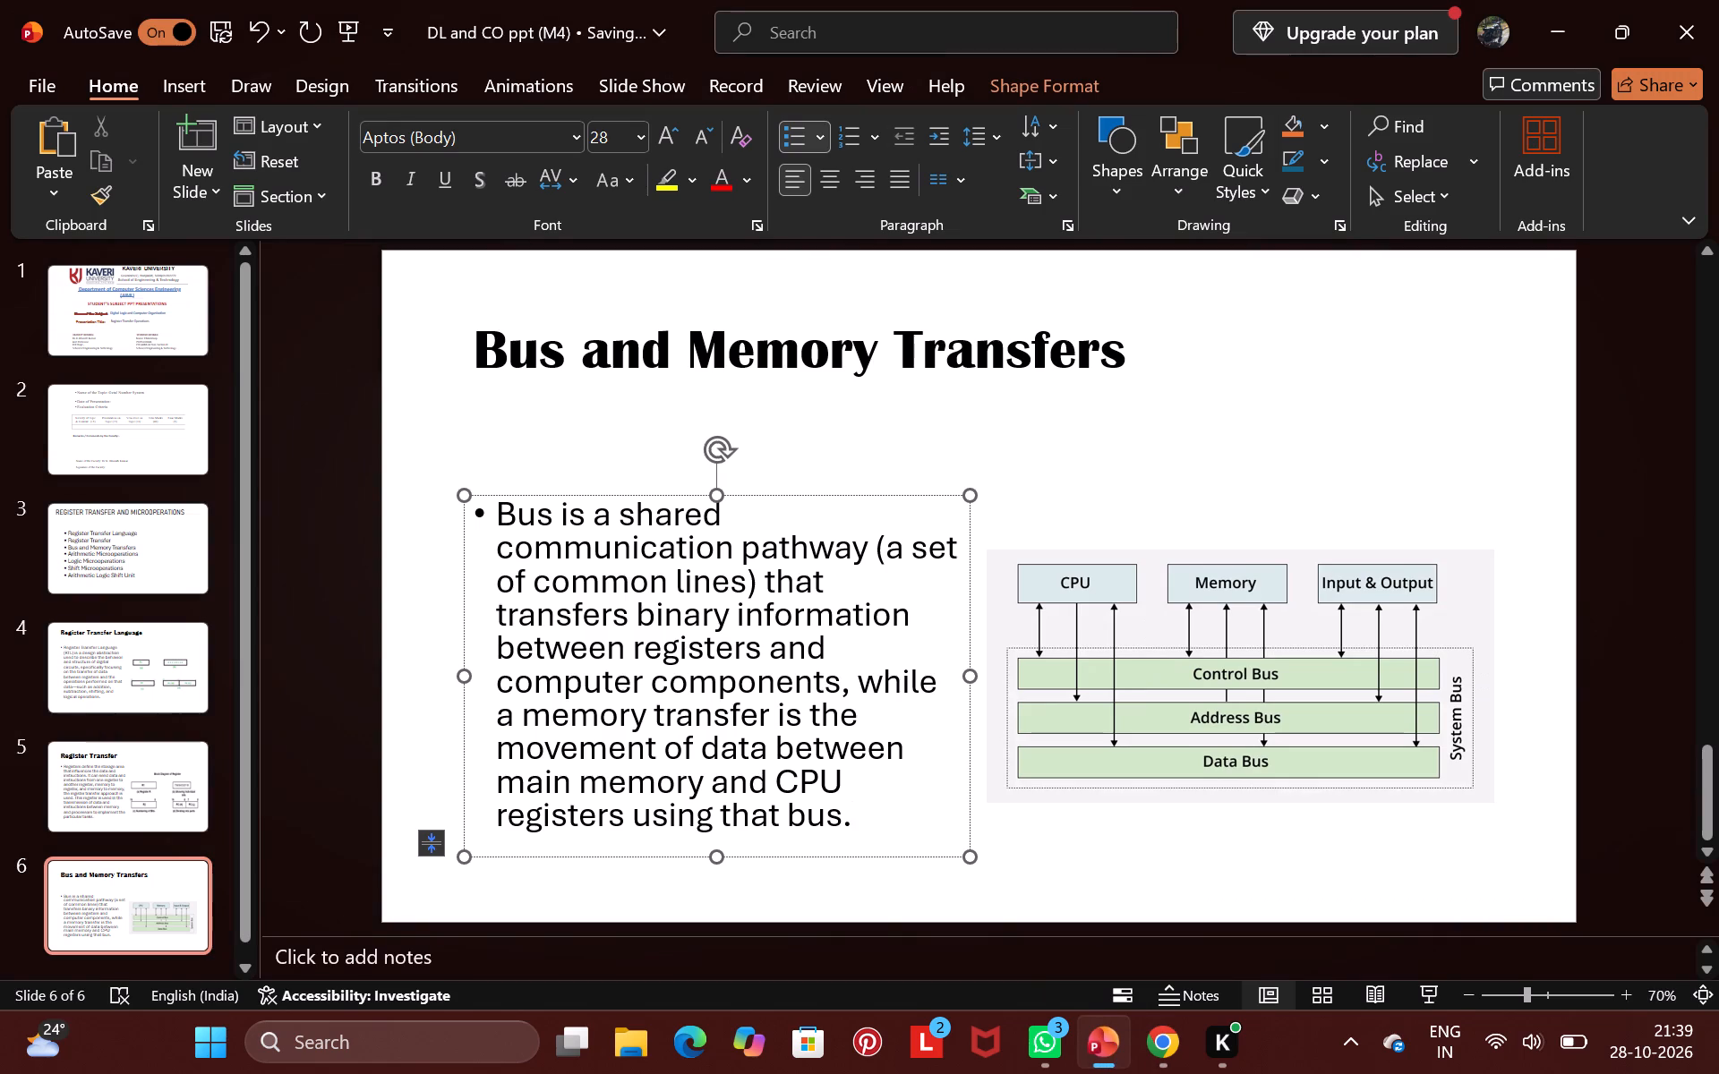
left_click(495, 526)
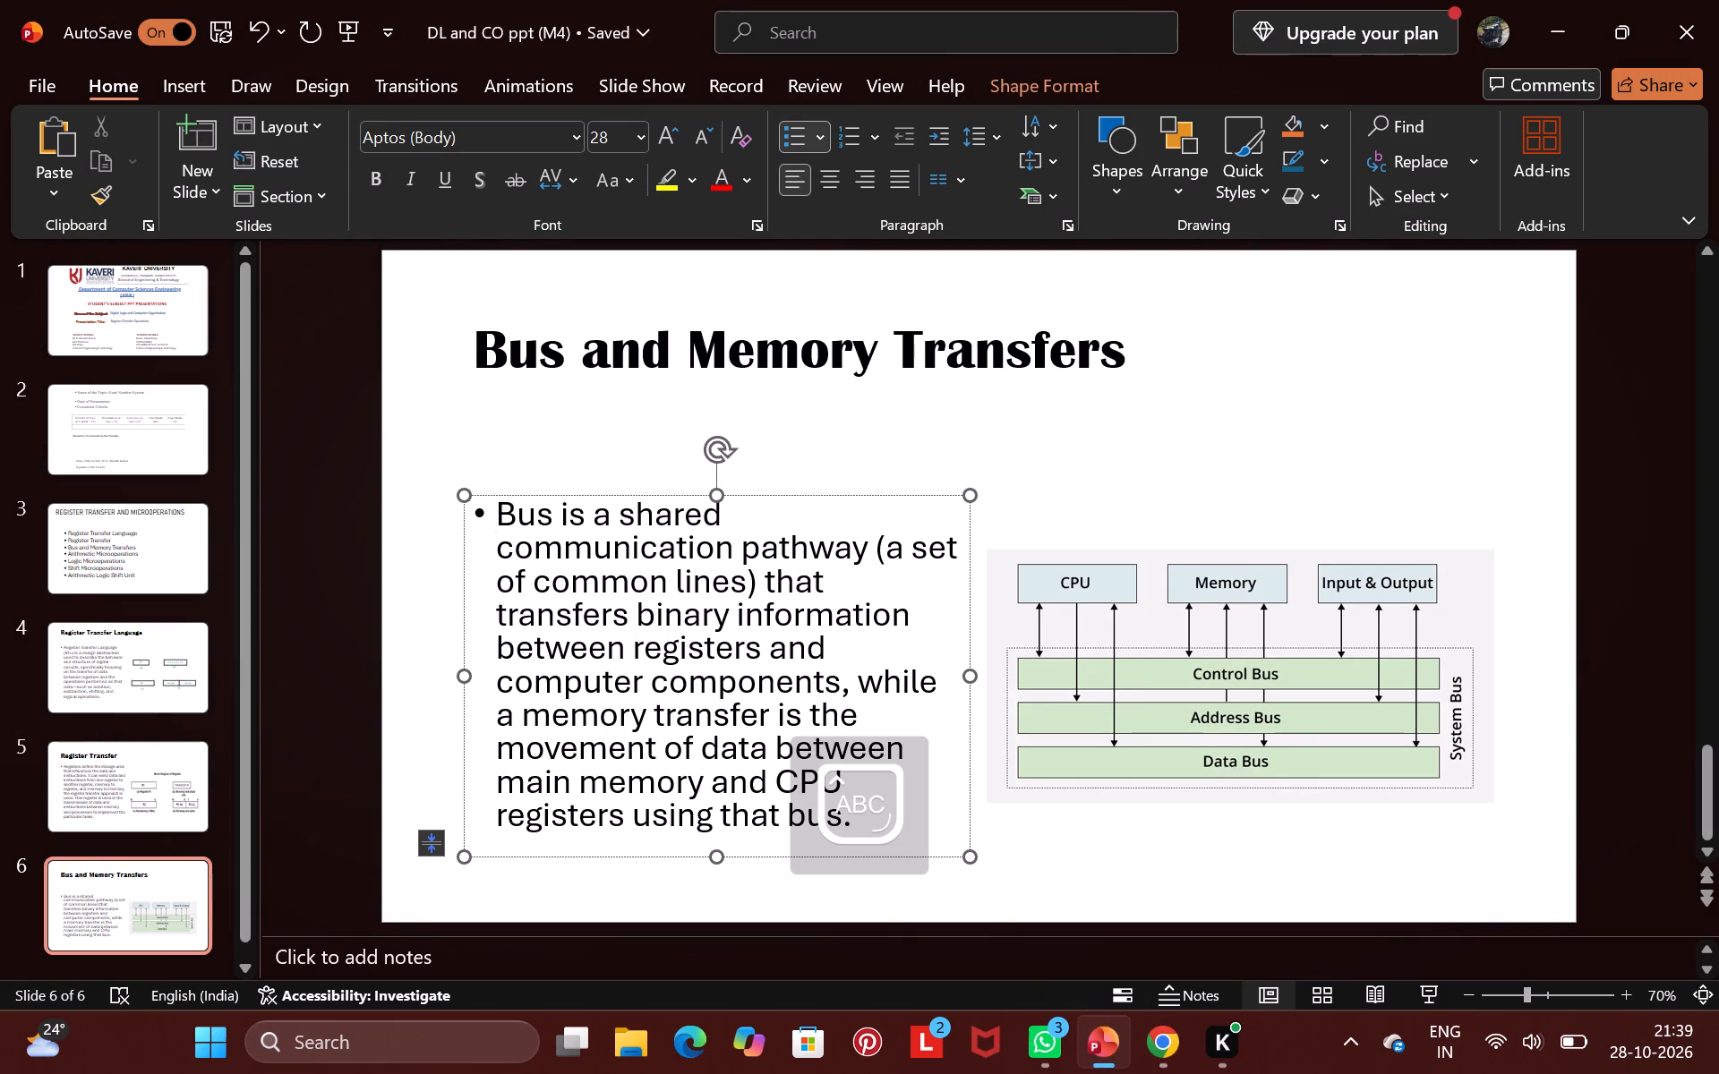
key("space")
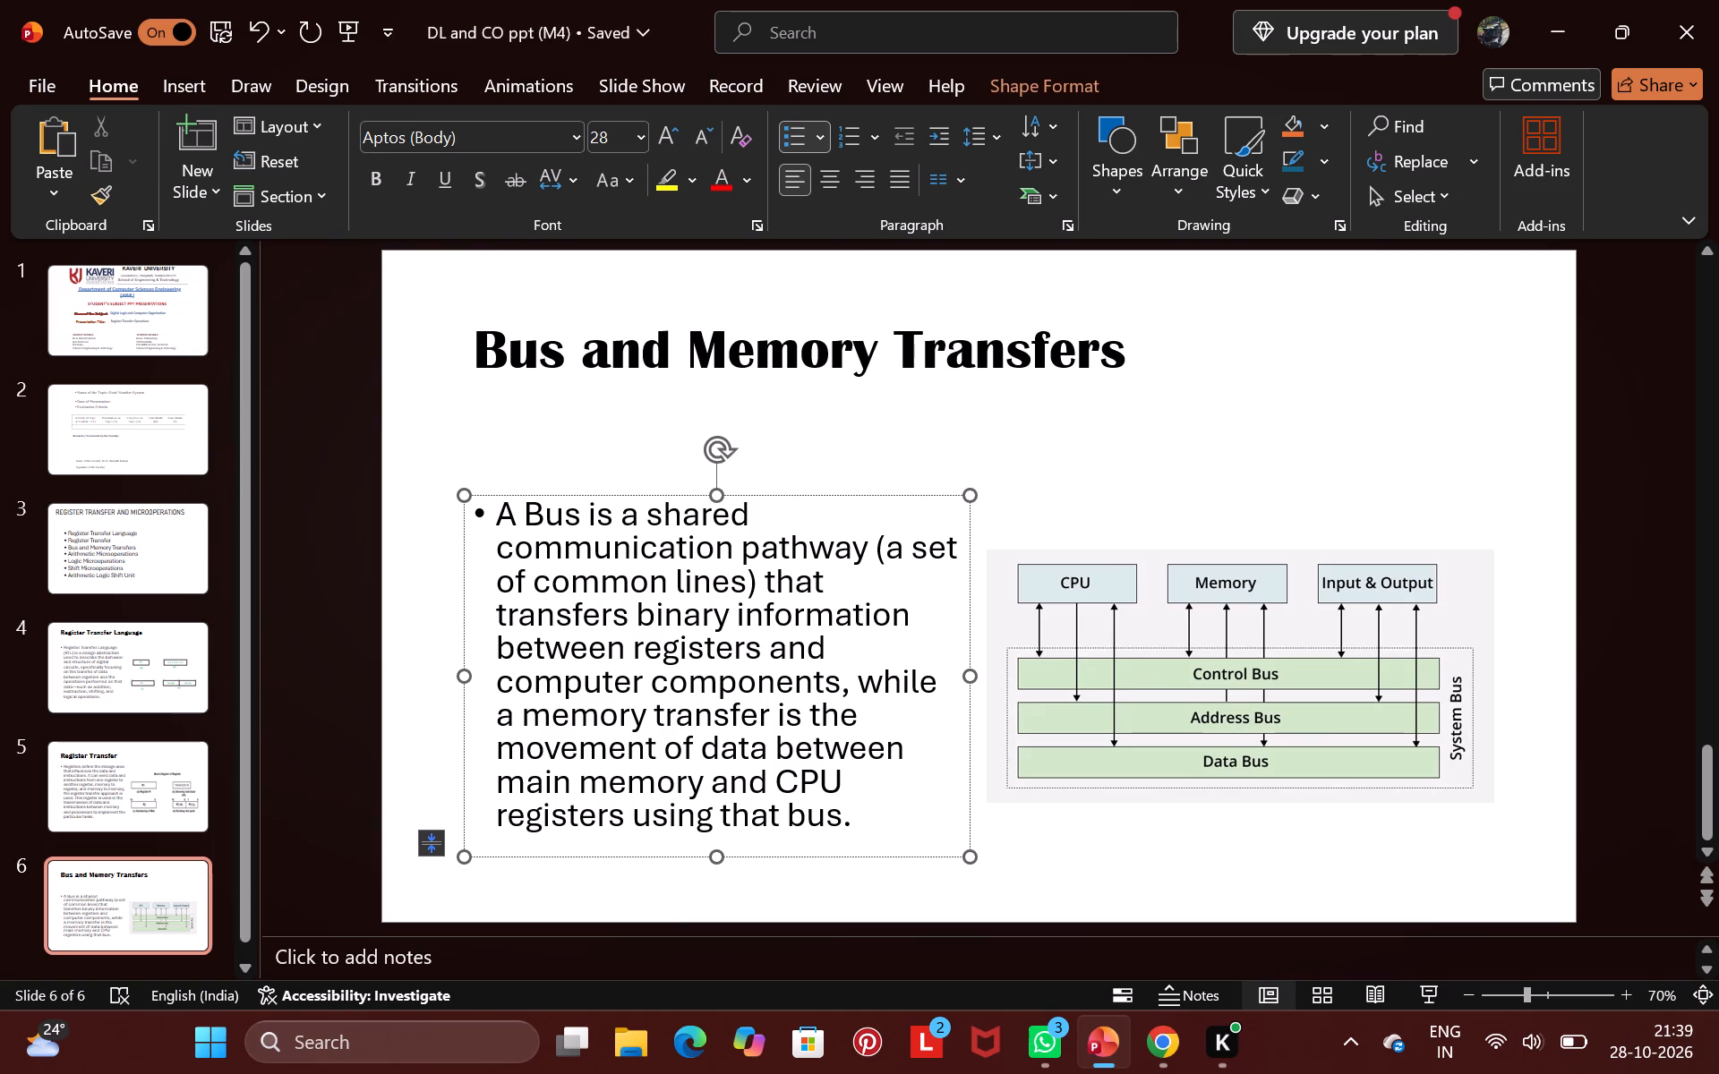
left_click(1607, 610)
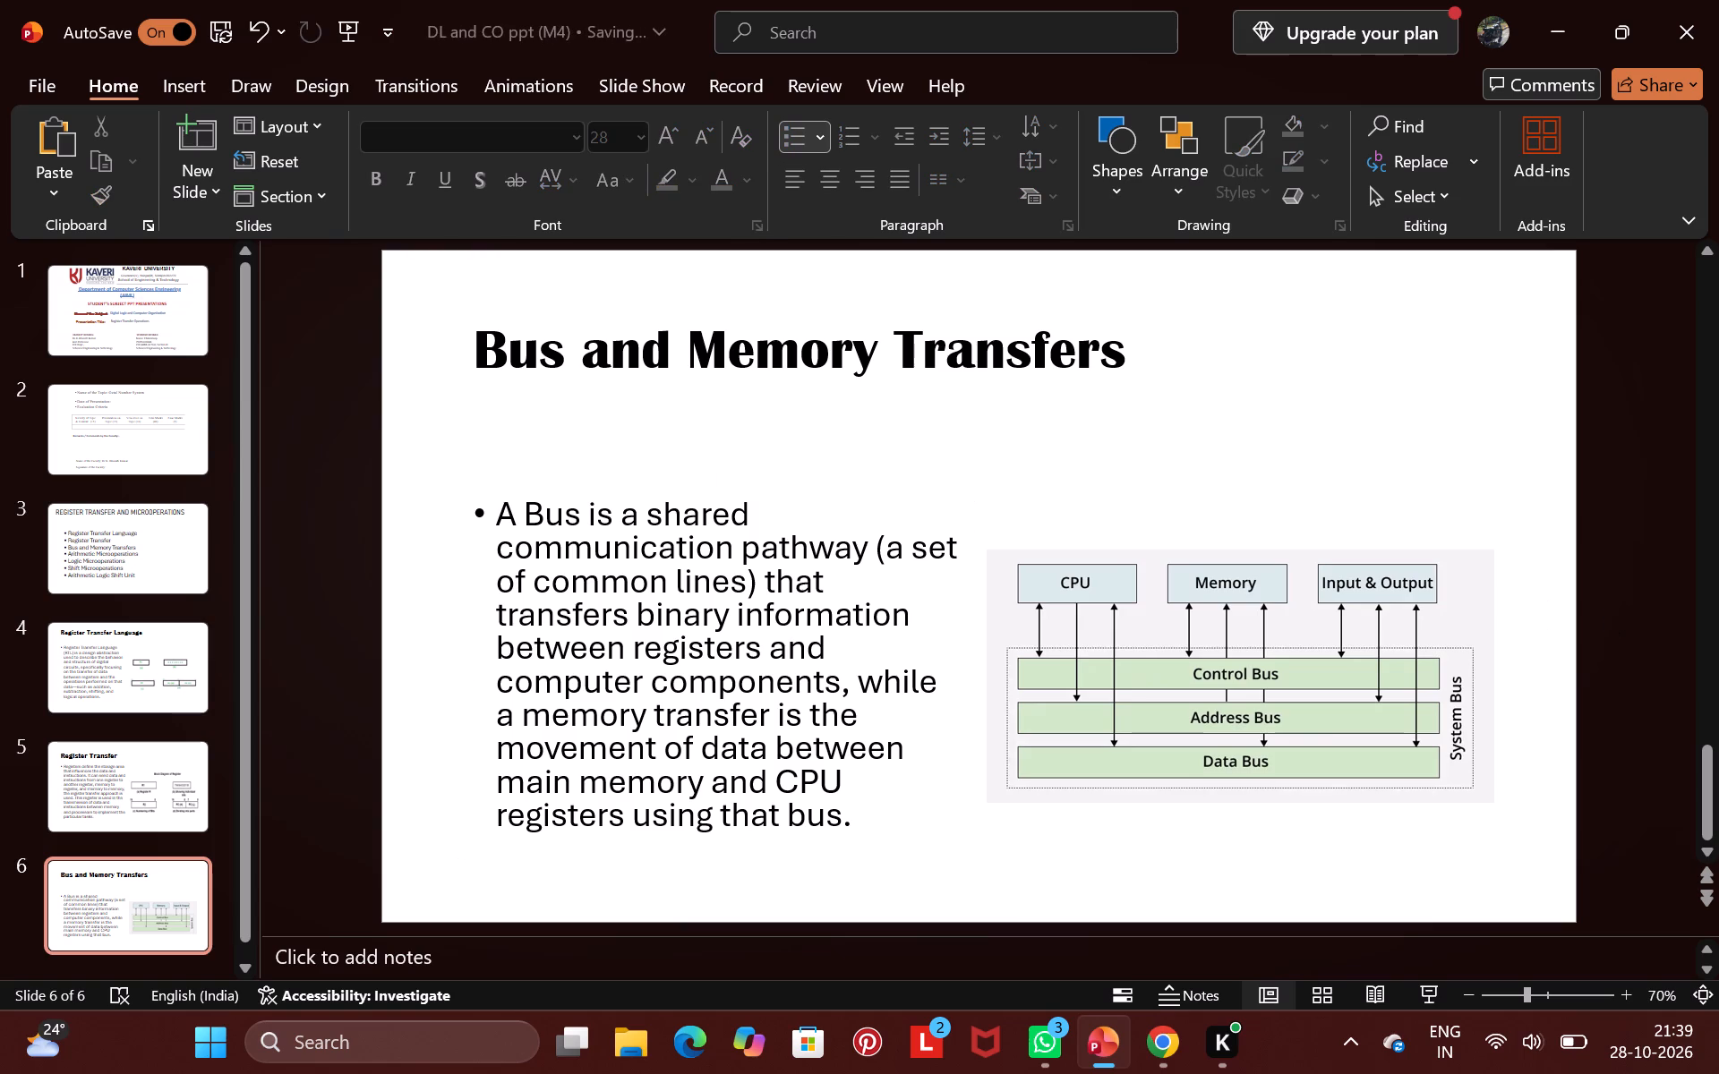
Extend the definition text box upward so its top edge sits just below the slide title.
left_click(810, 502)
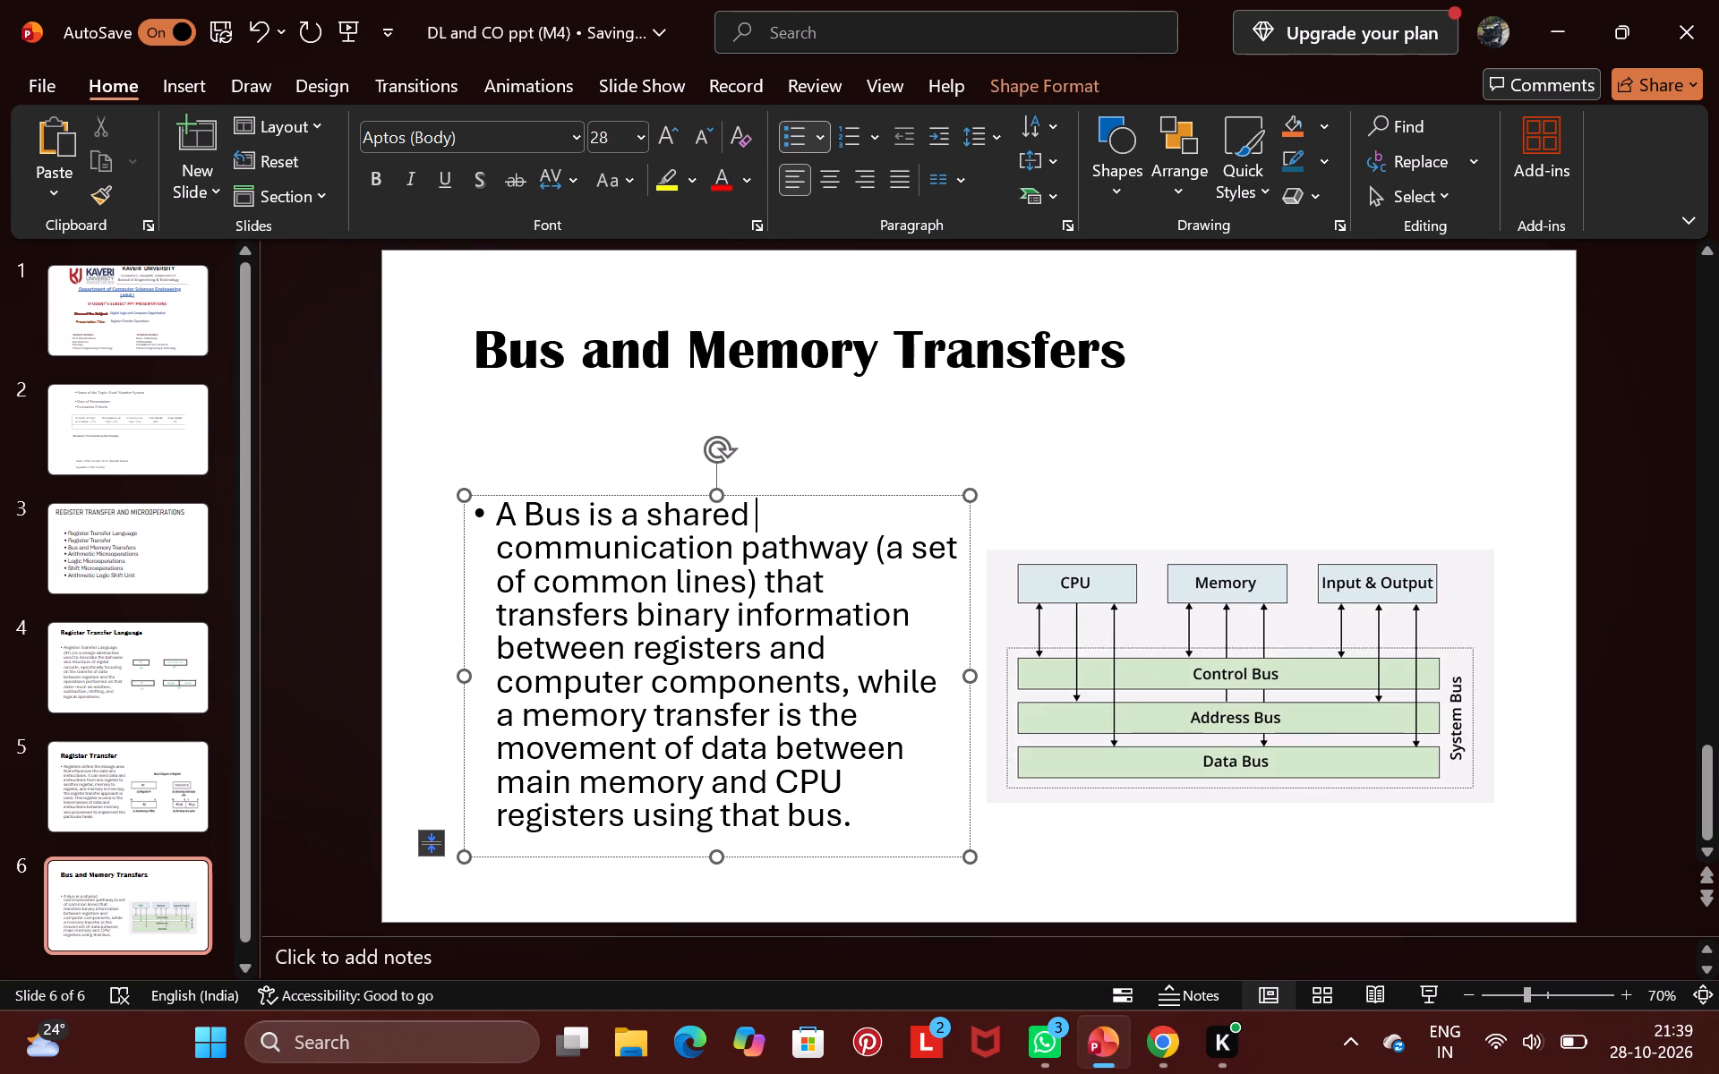
left_click_drag(718, 495, 725, 445)
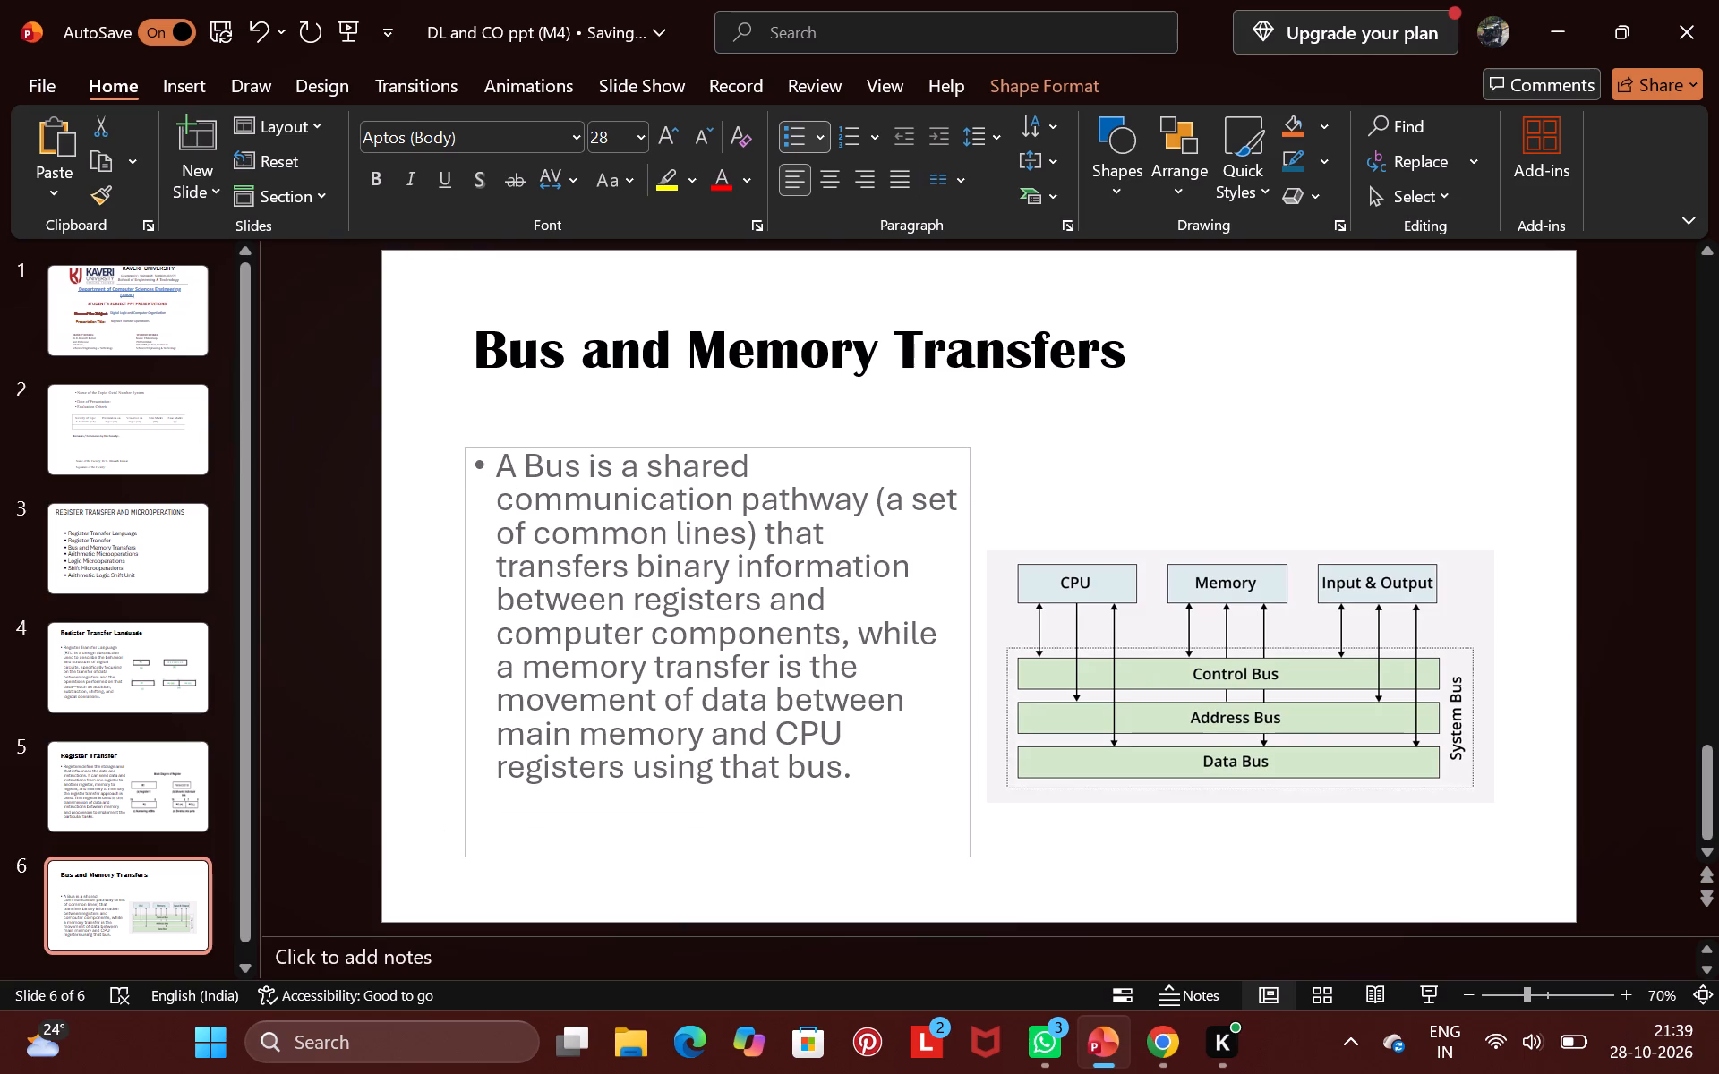
left_click_drag(725, 445, 716, 408)
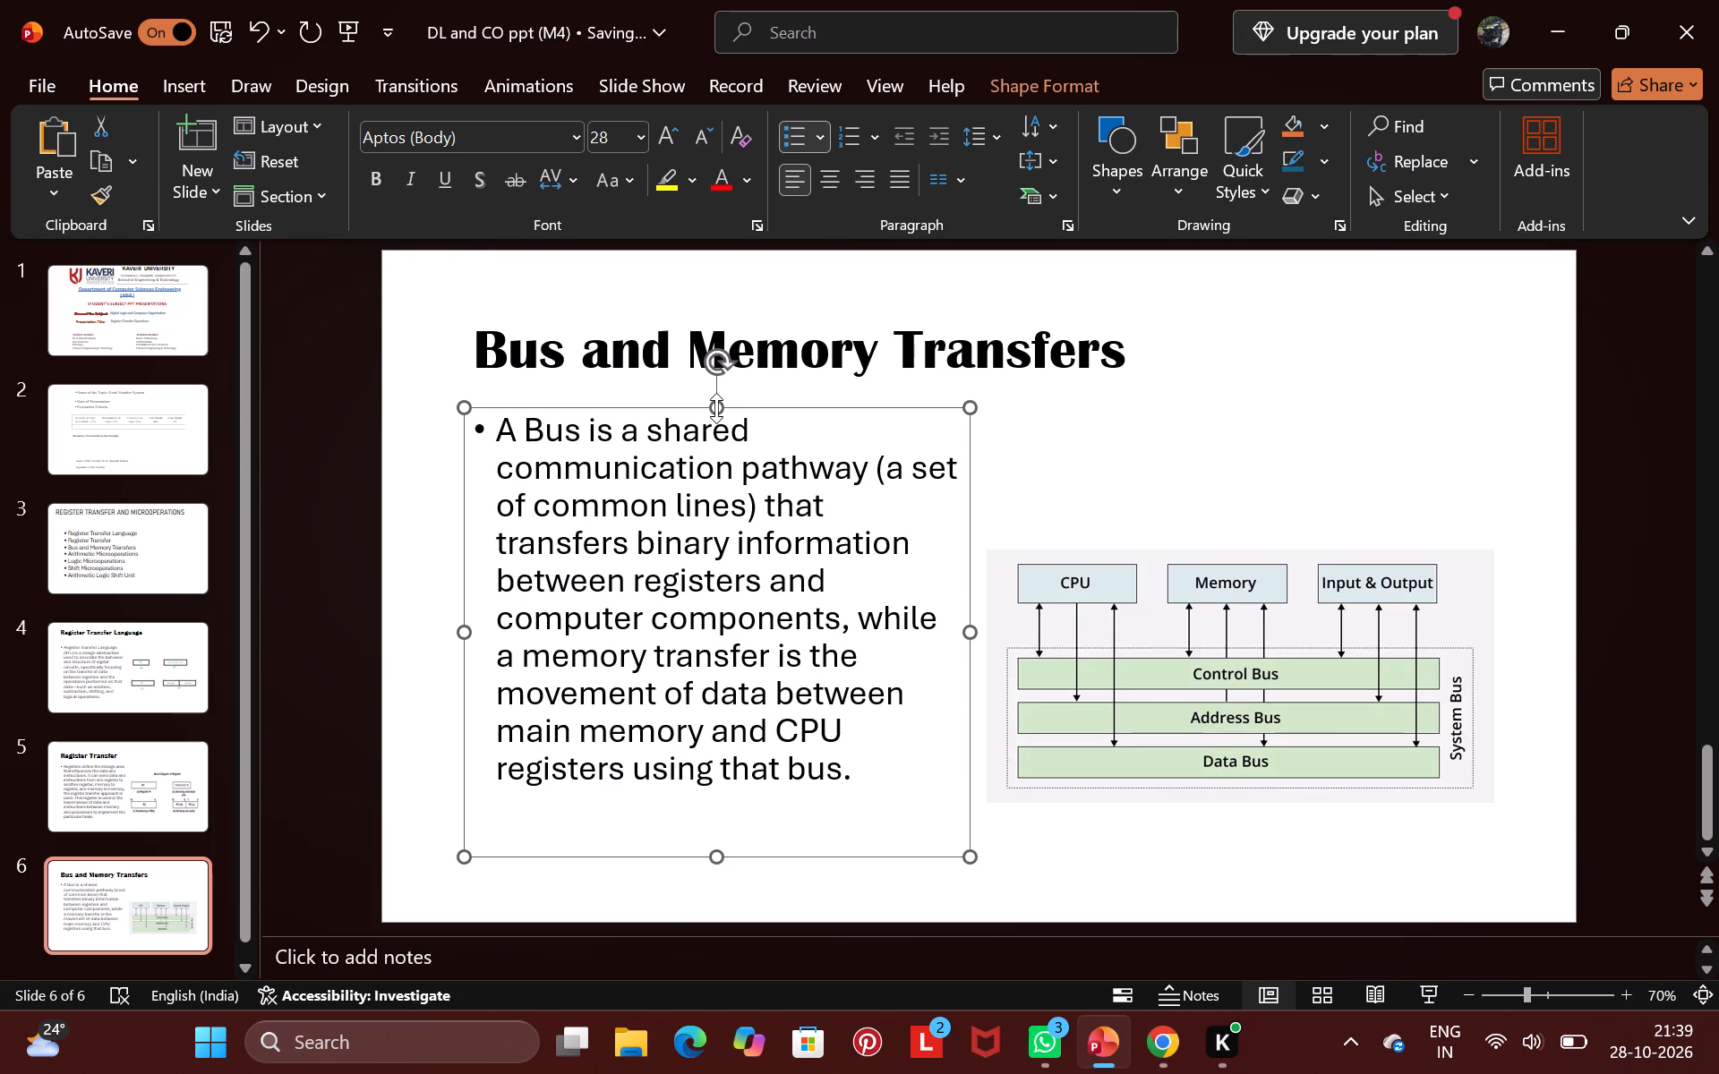
left_click_drag(716, 408, 719, 419)
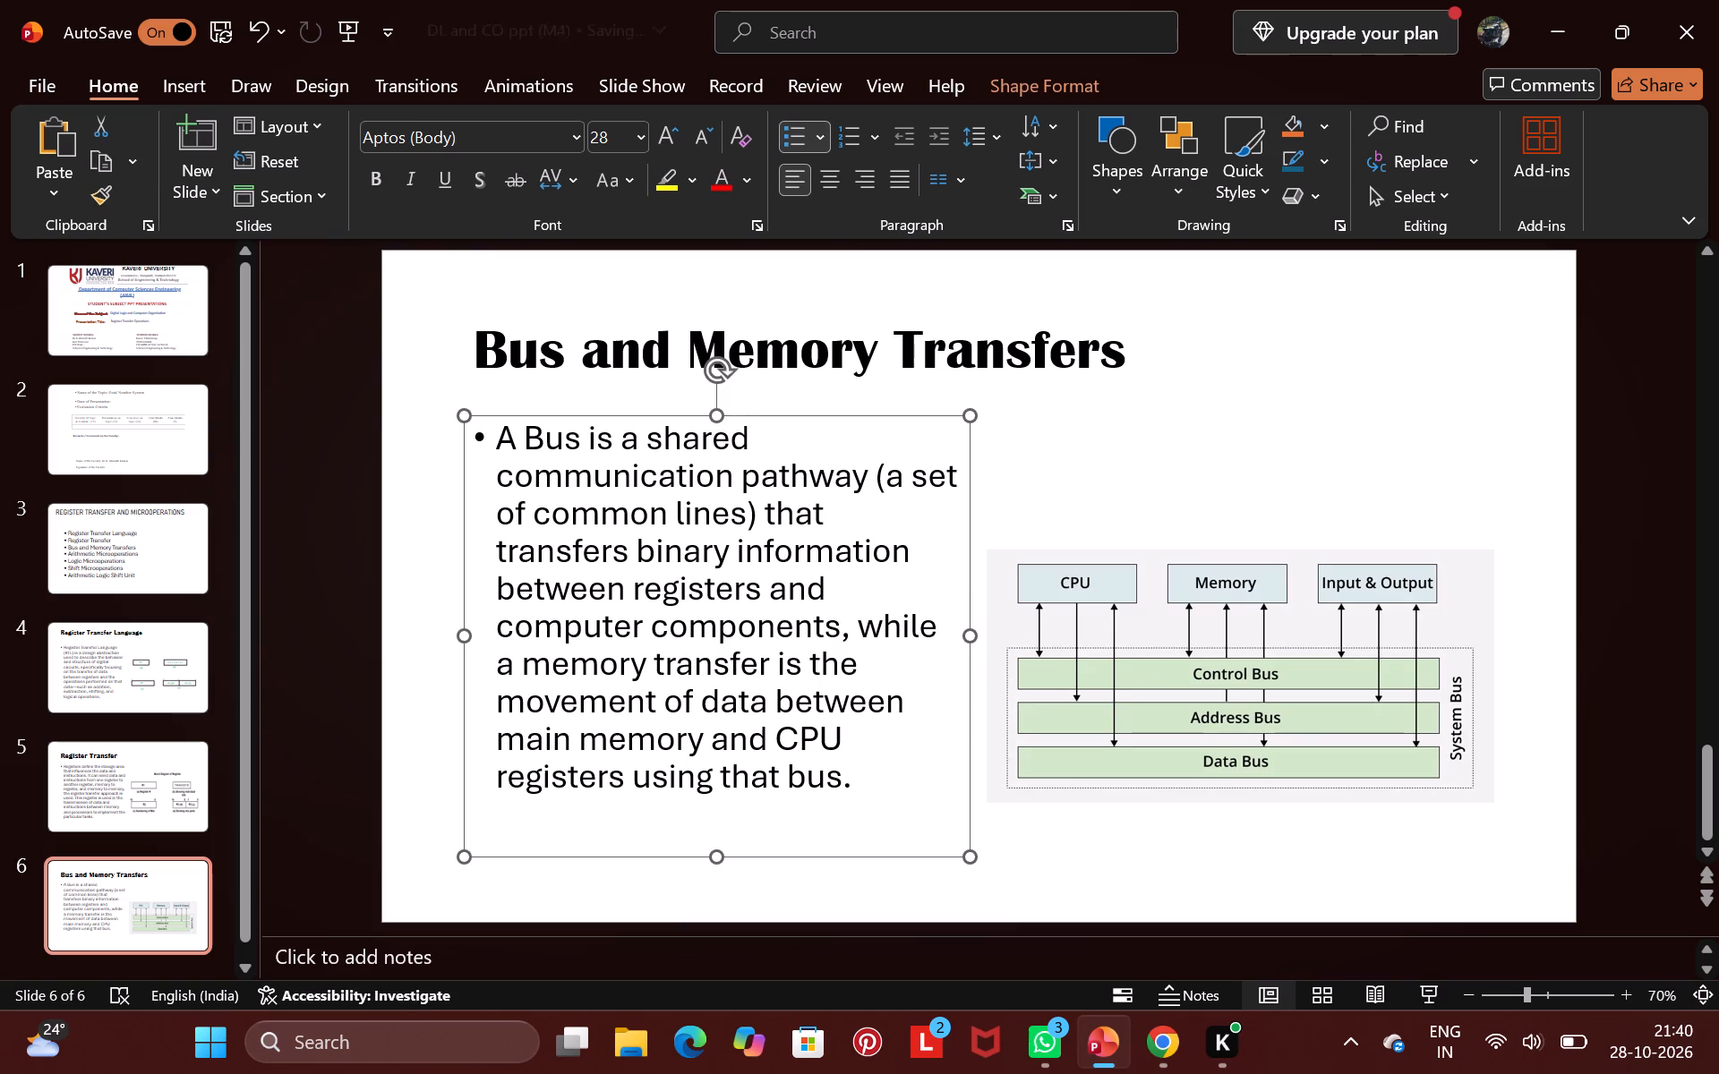
Stretch the system bus diagram upward to make it taller beside the definition.
left_click(1219, 555)
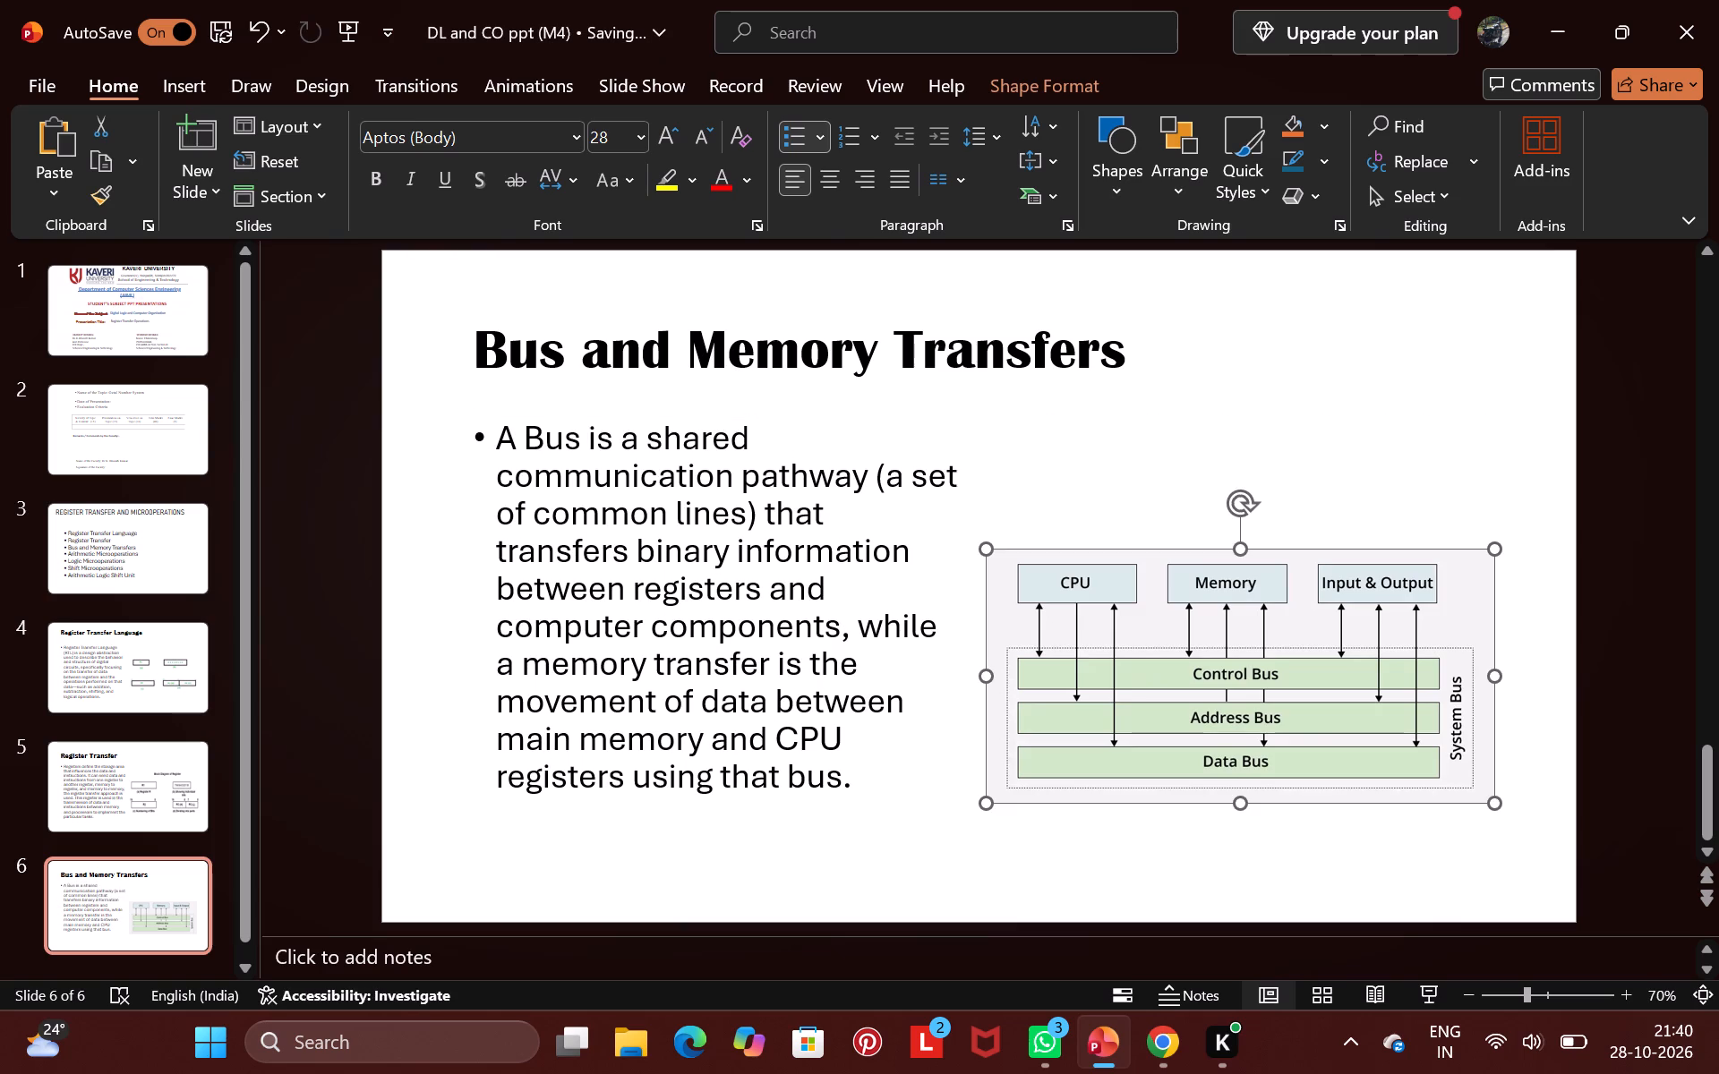
left_click_drag(1236, 549, 1235, 516)
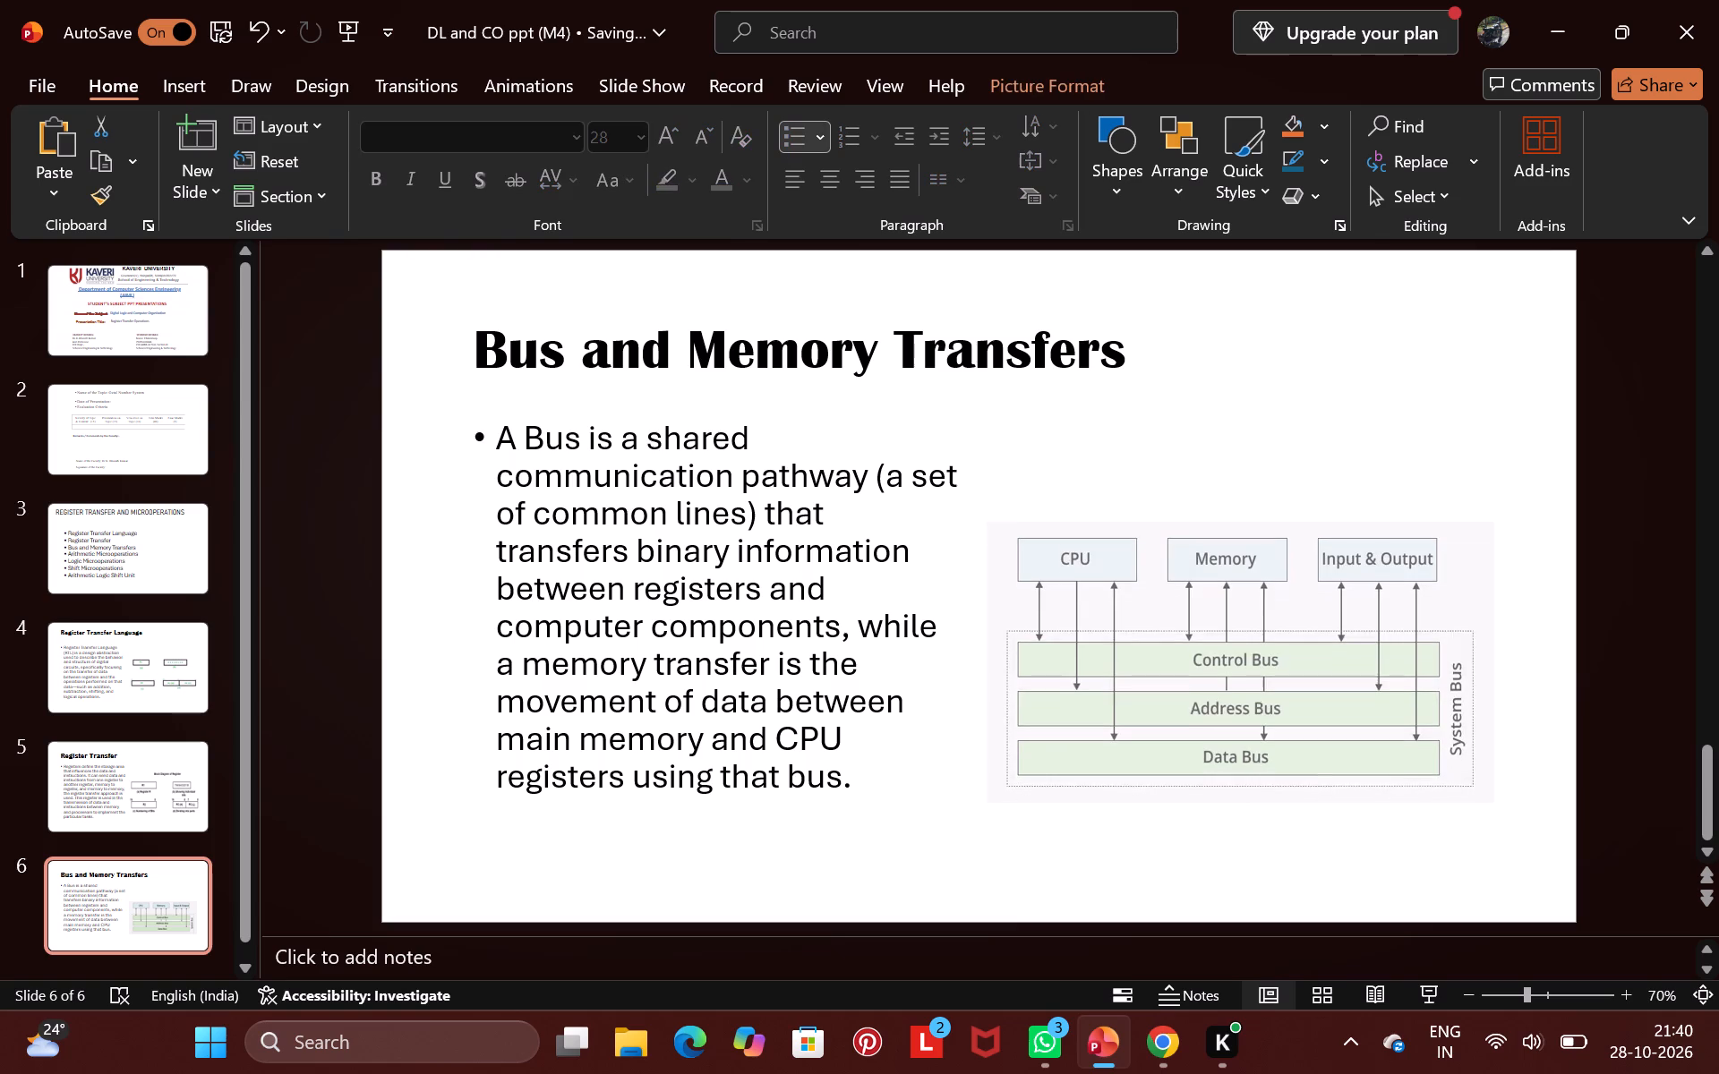
left_click_drag(1235, 516, 1235, 479)
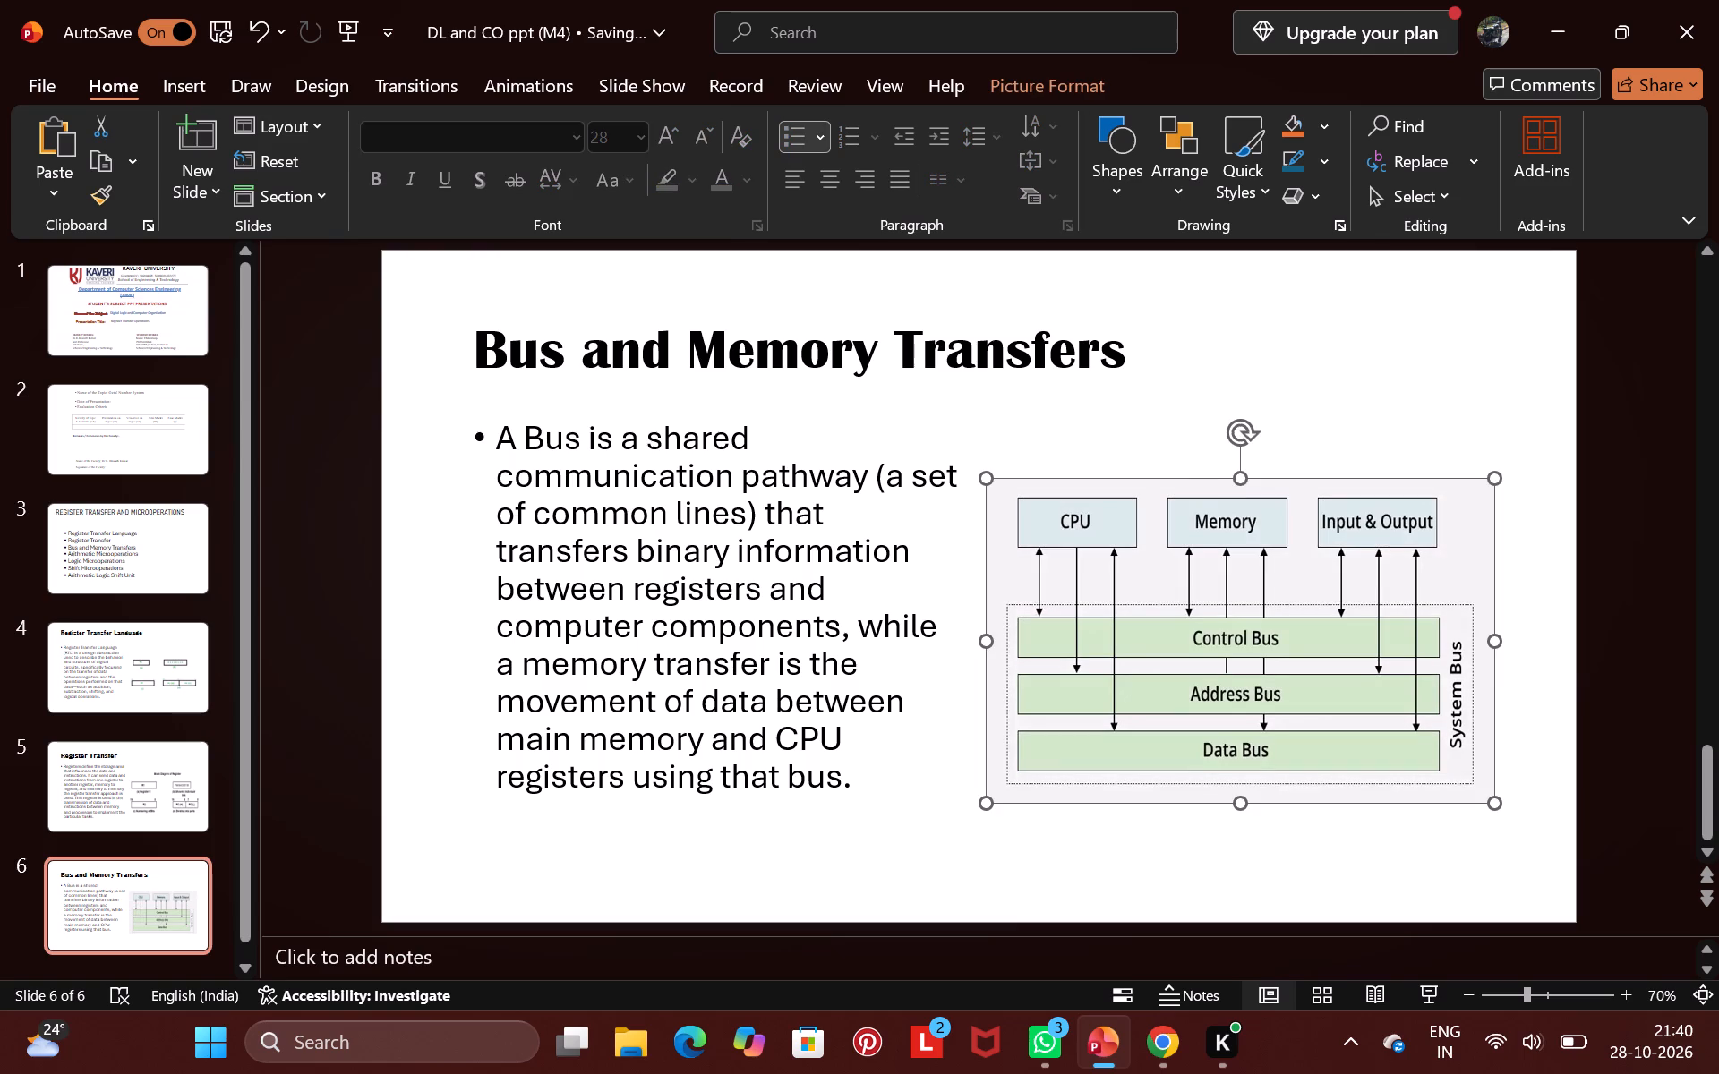
left_click(1655, 585)
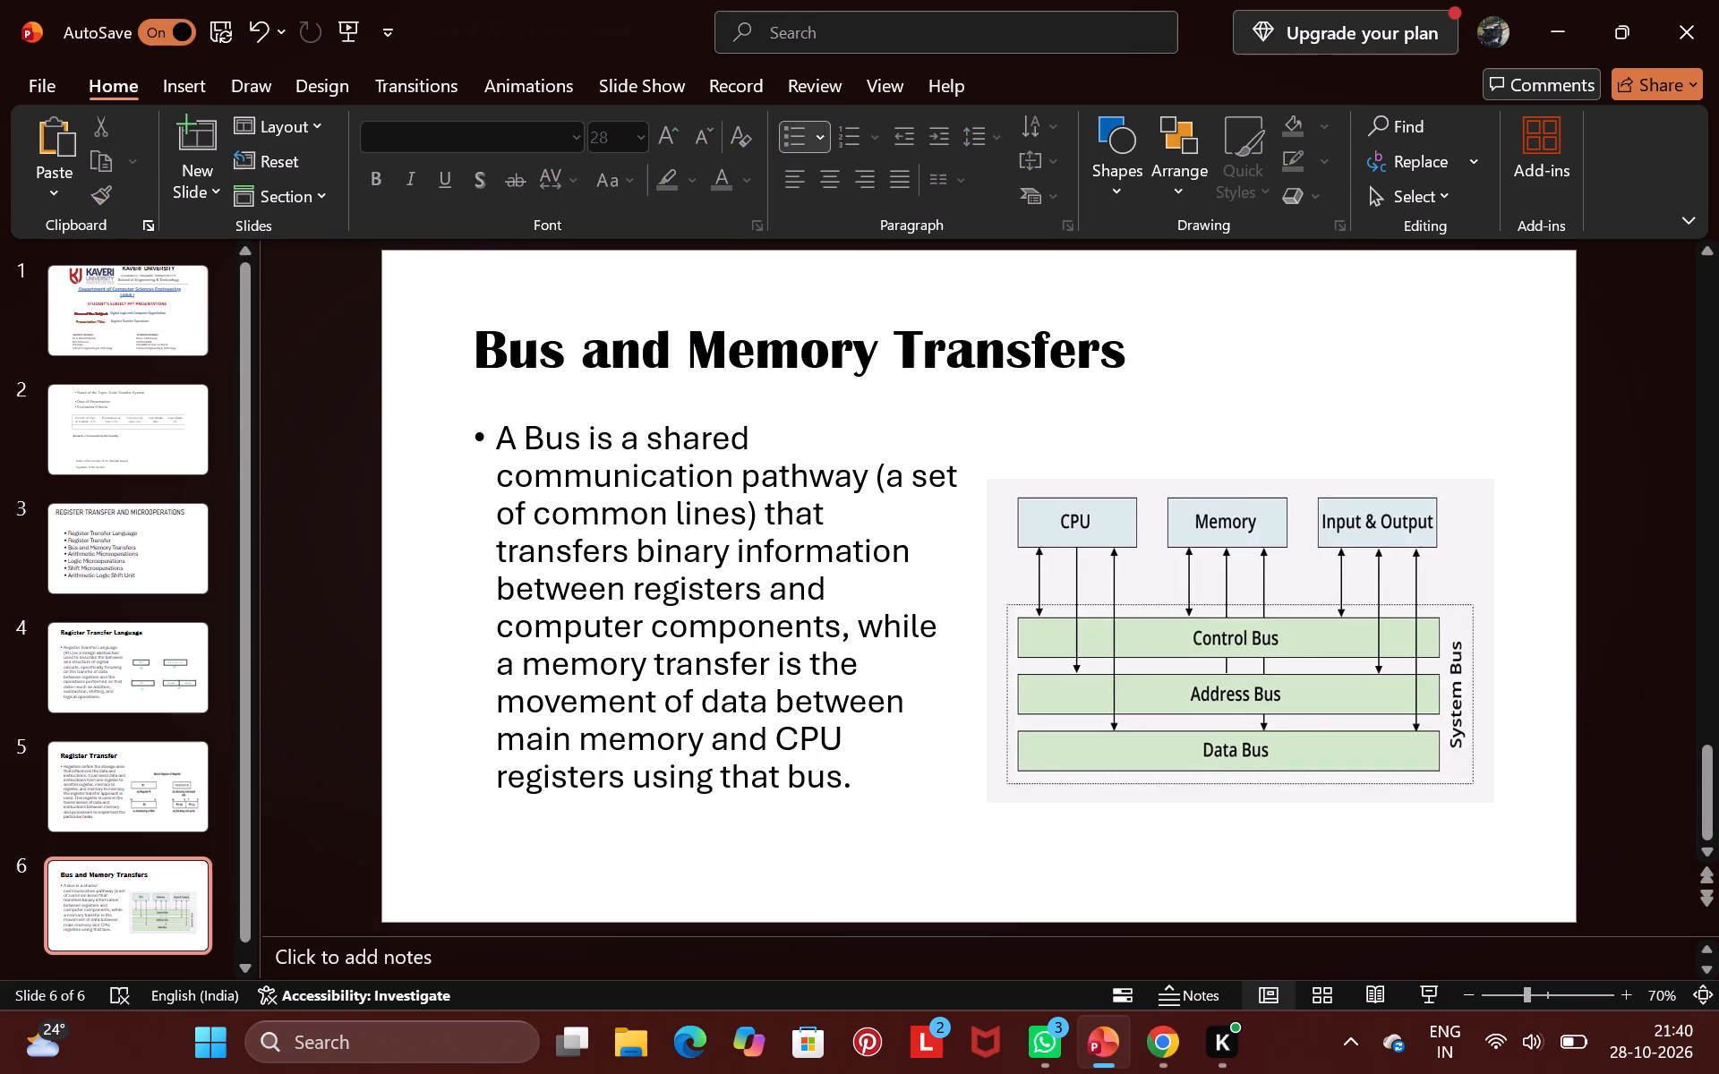
Add slide 7 after the bus slide and delete both bold heading placeholders above its two content boxes.
scroll(74, 623, "down", 1)
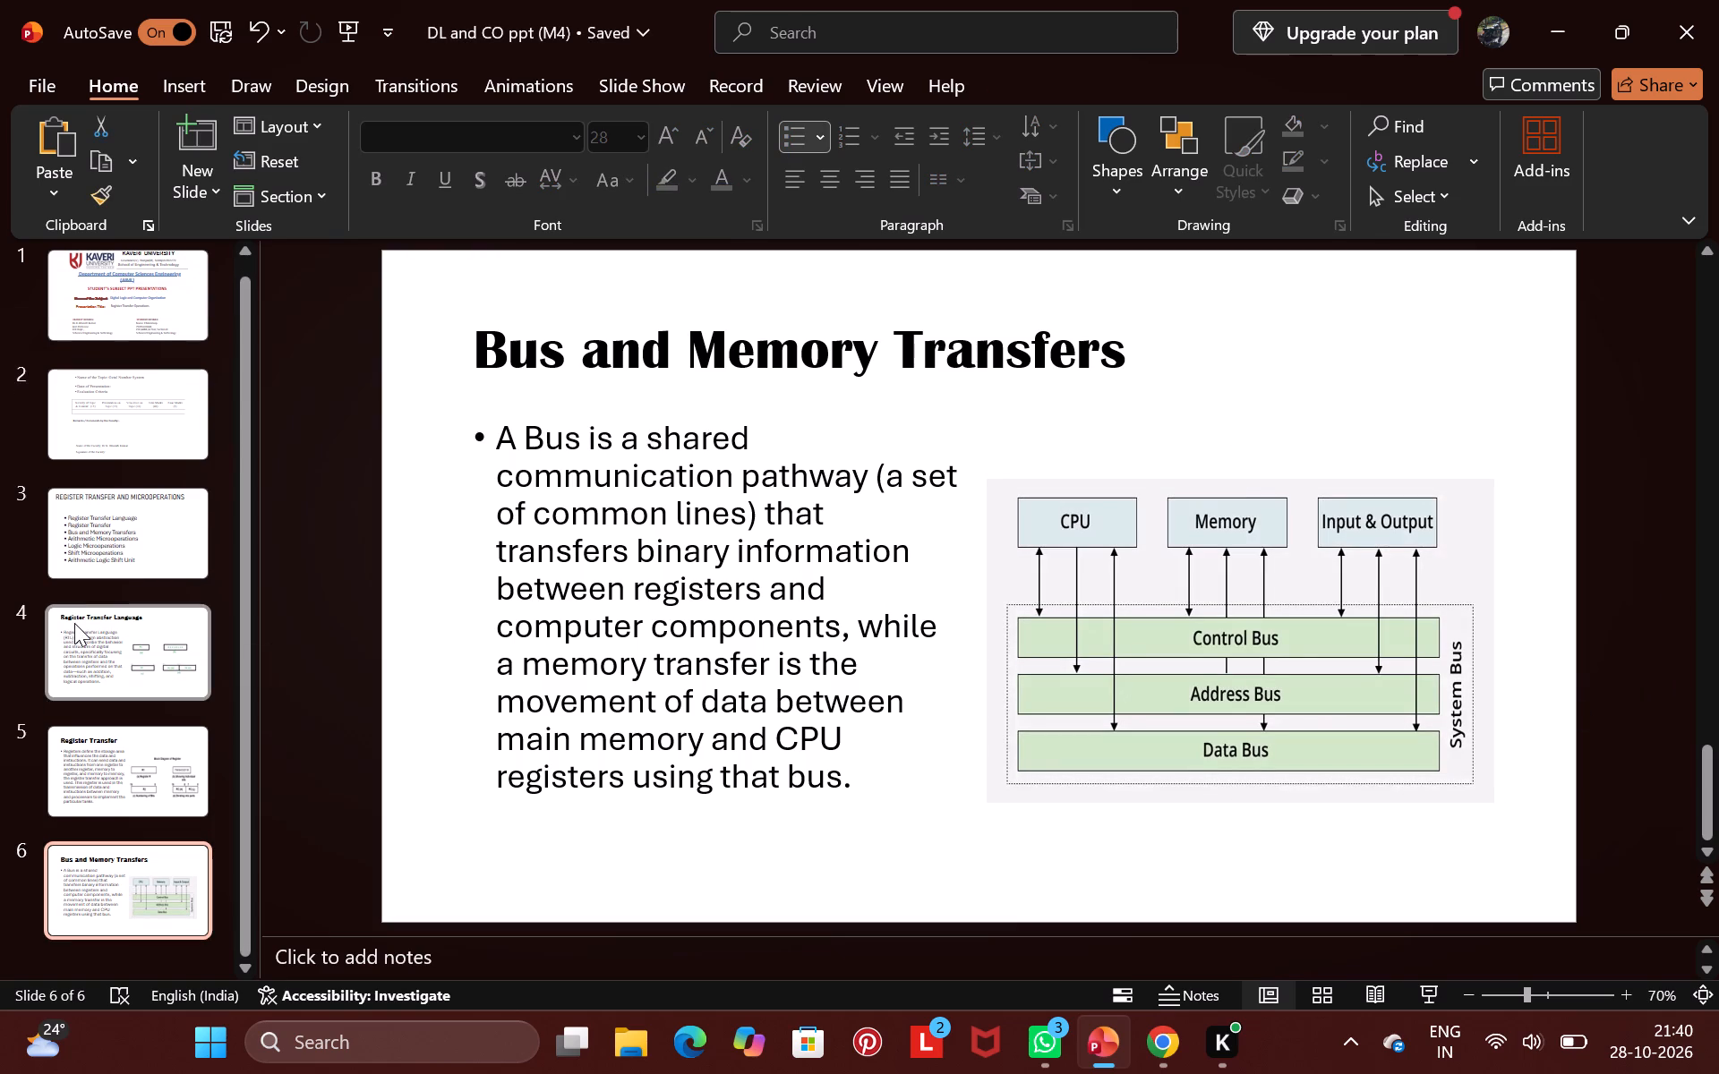
left_click(192, 124)
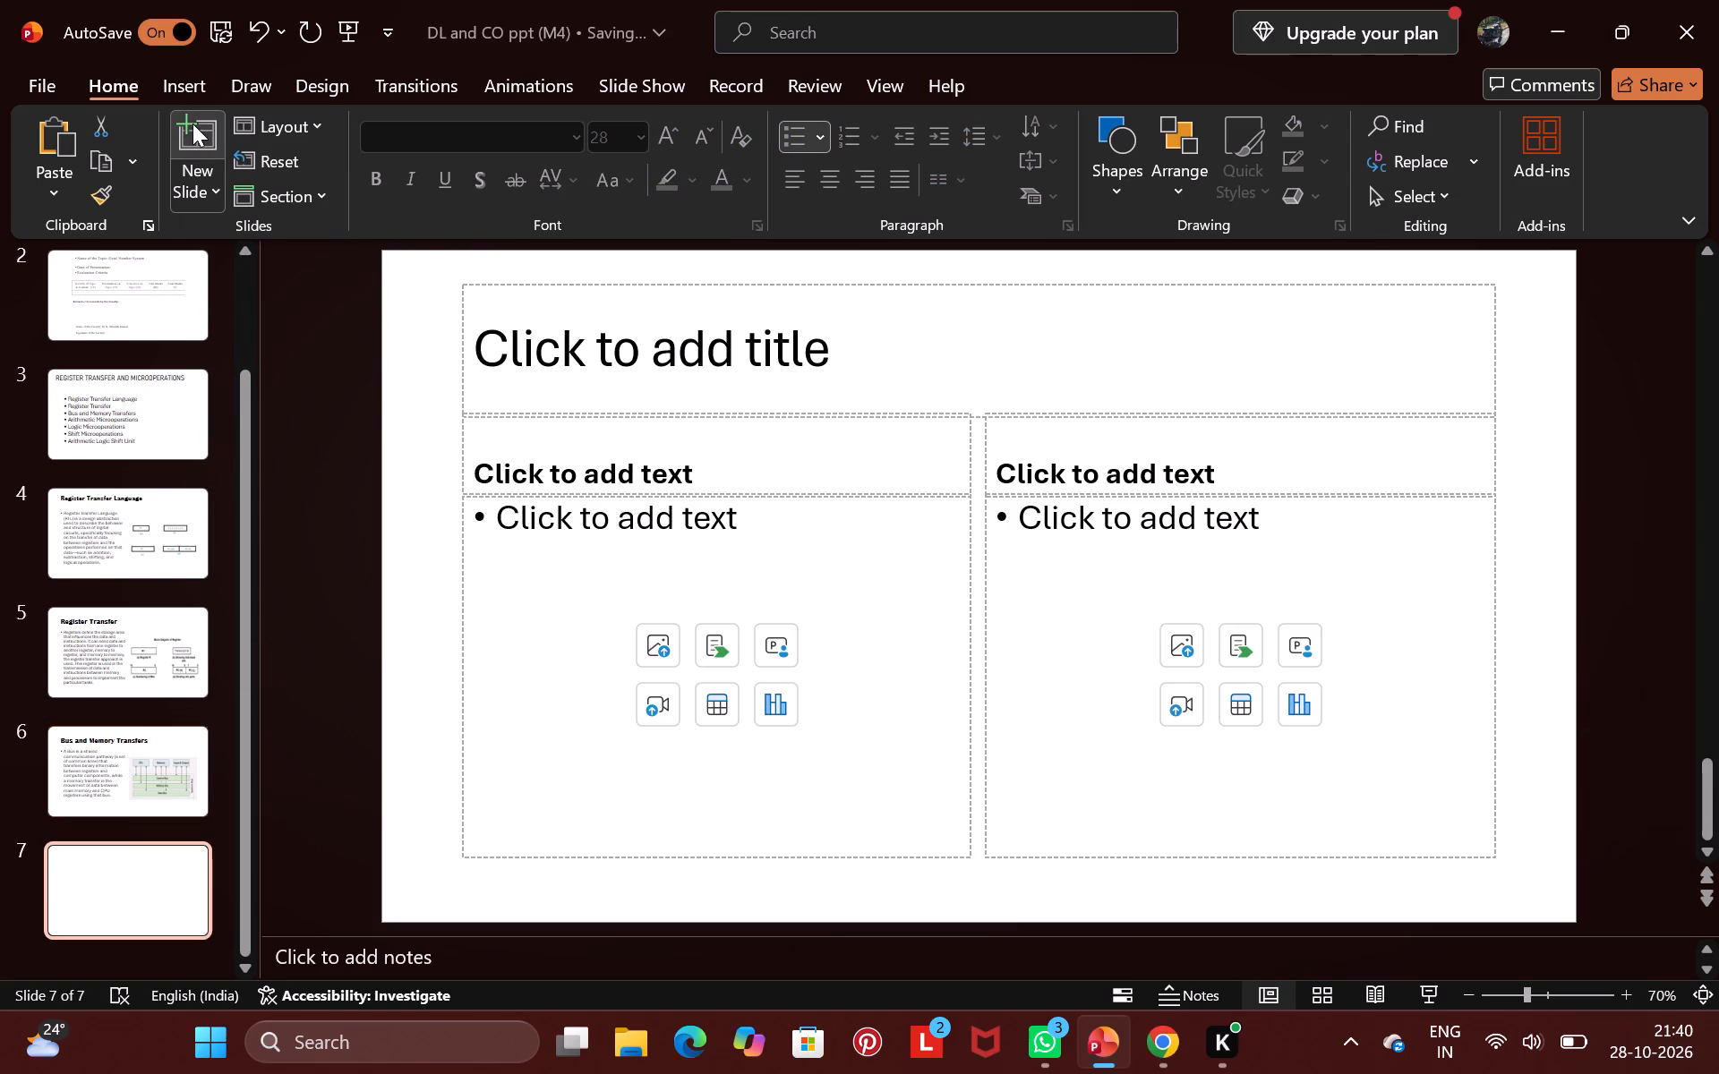
left_click(467, 451)
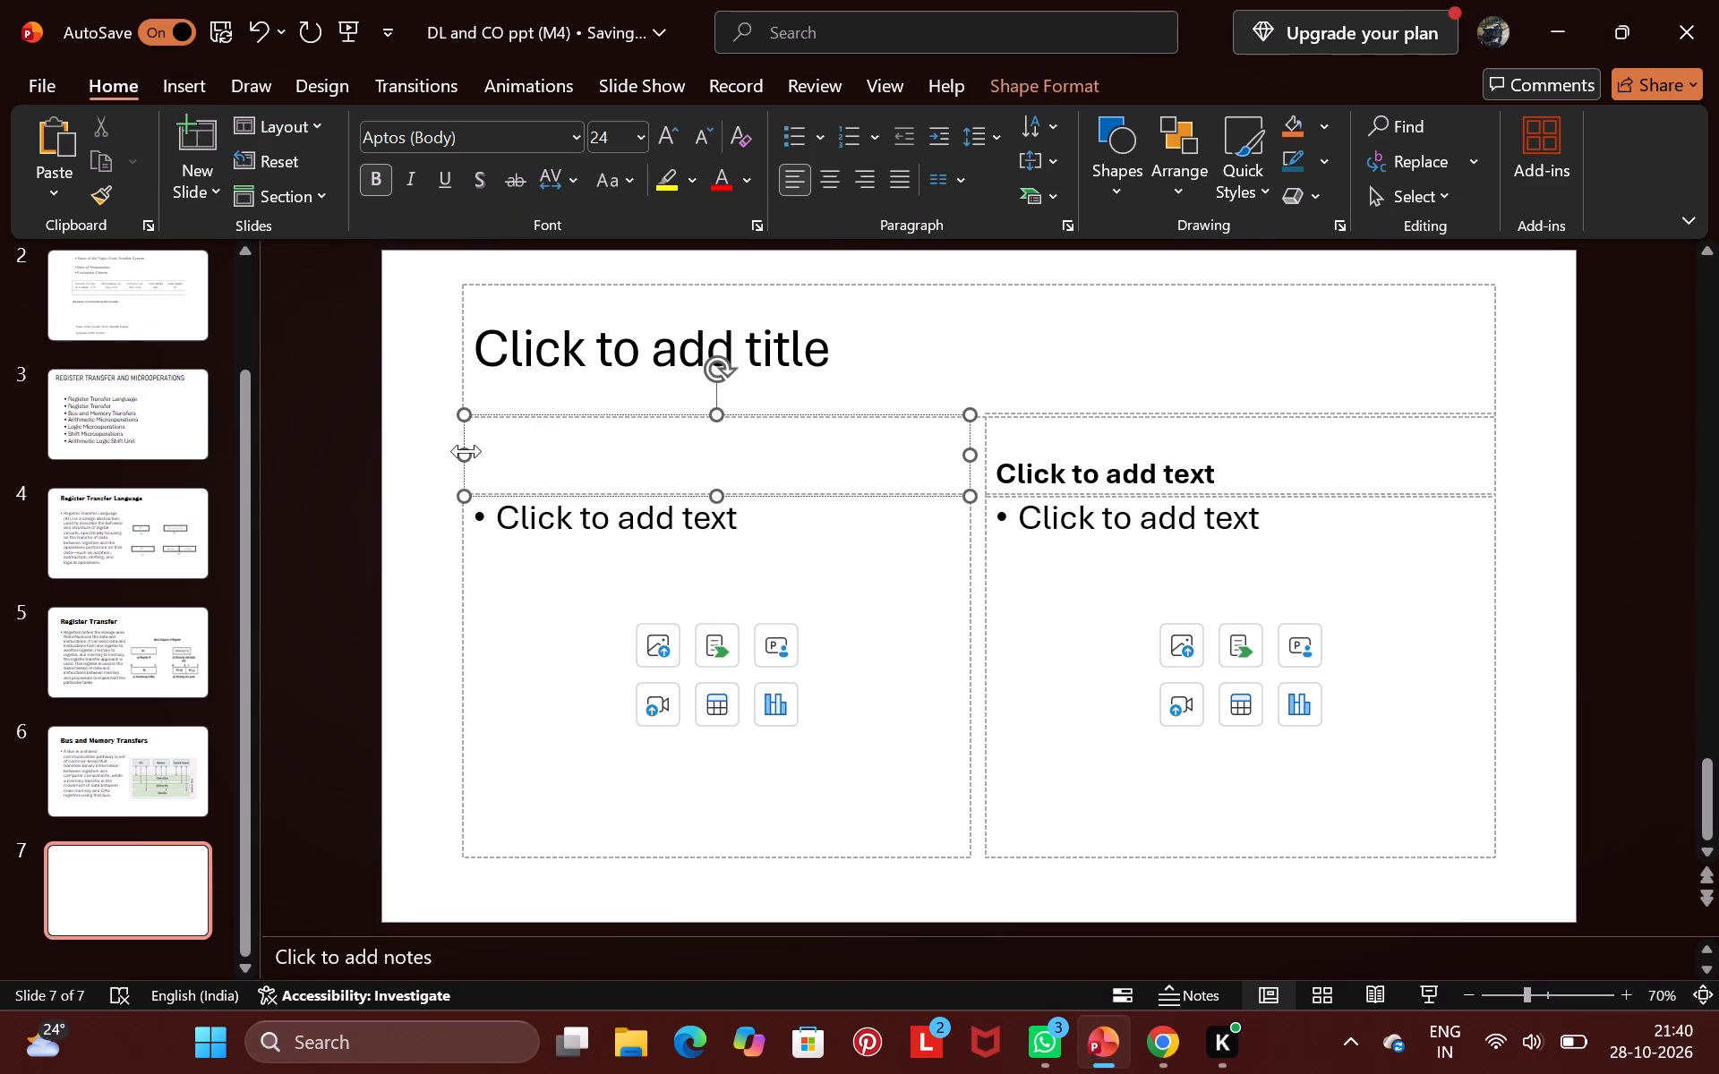
key("Delete")
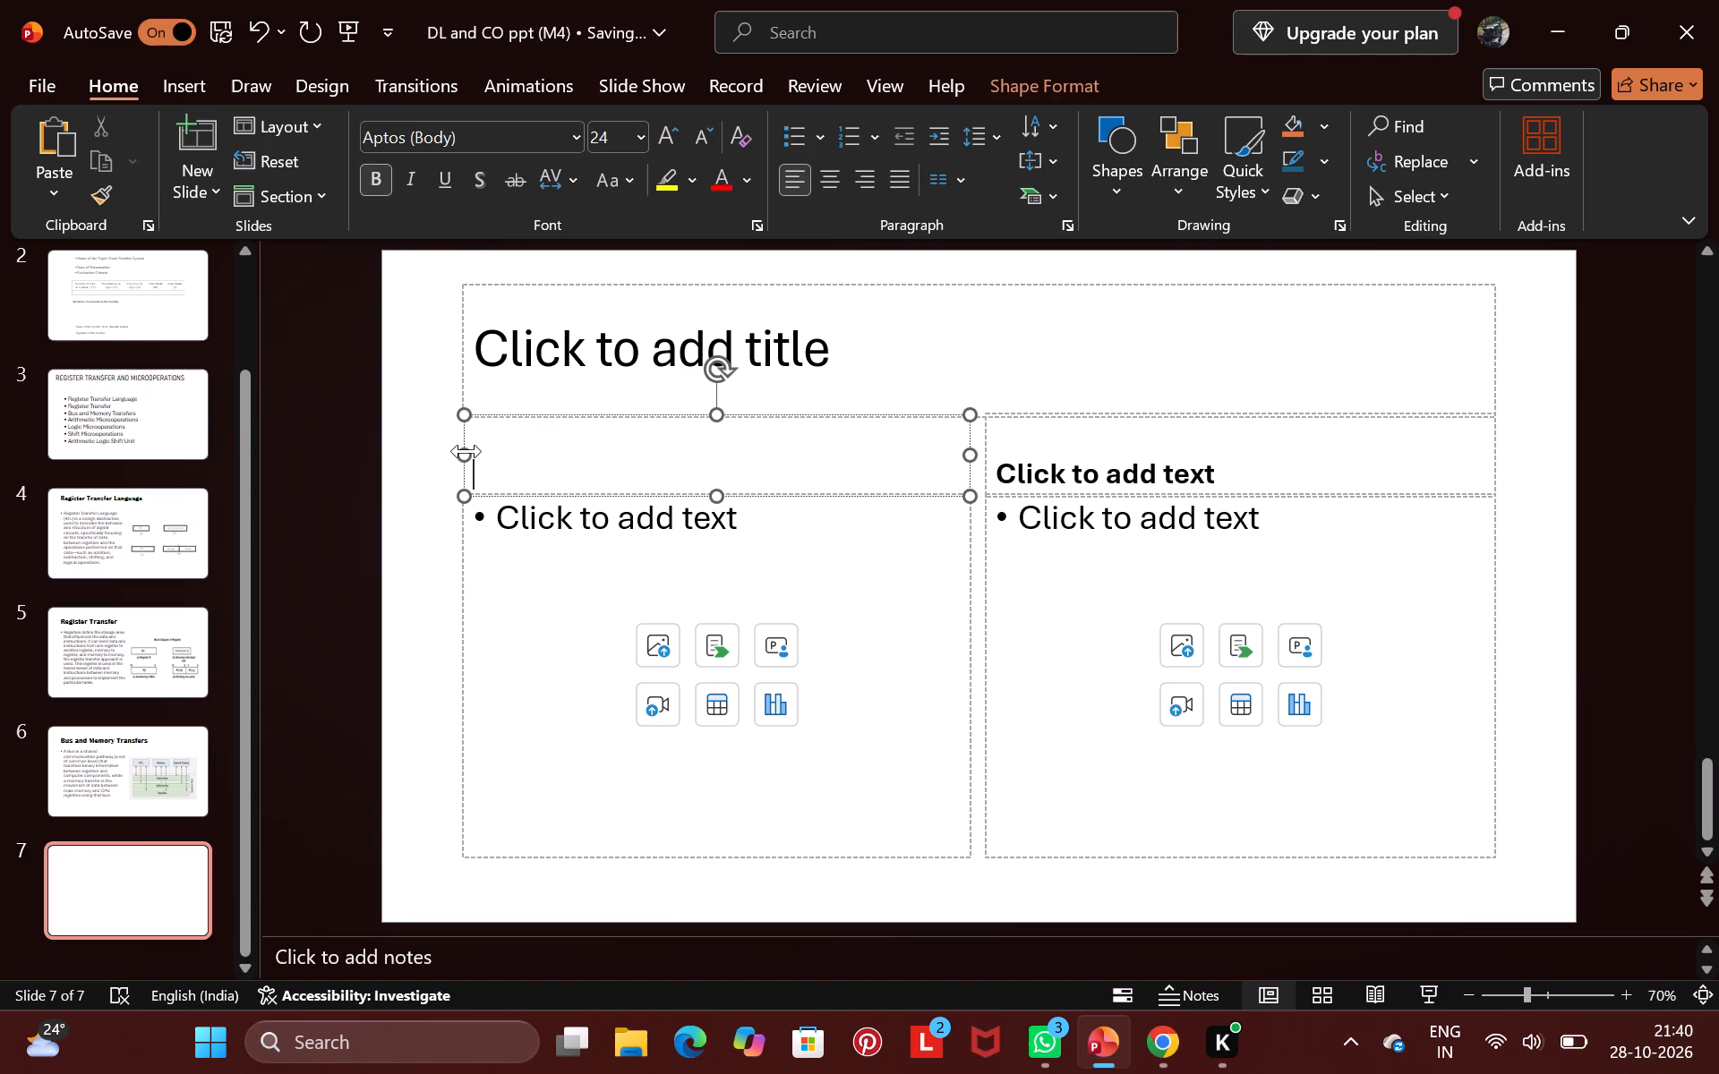
left_click(466, 451)
key("Delete")
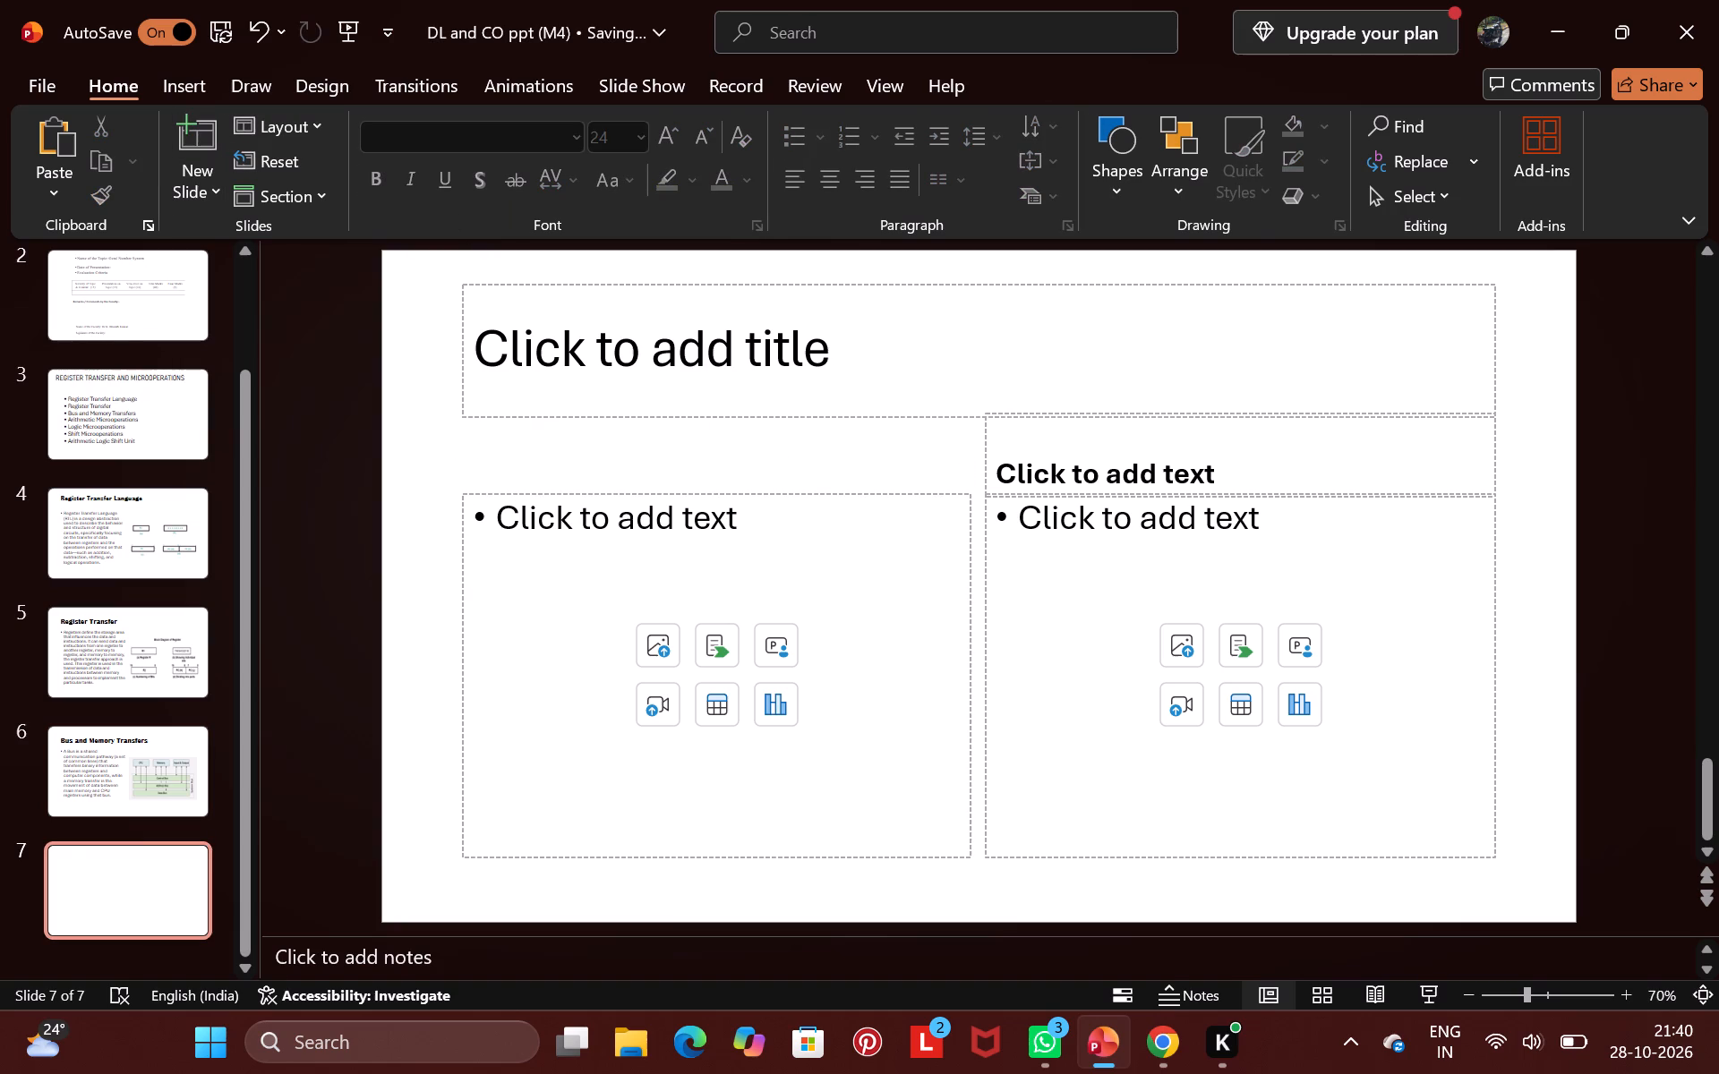
left_click(1003, 448)
left_click(987, 460)
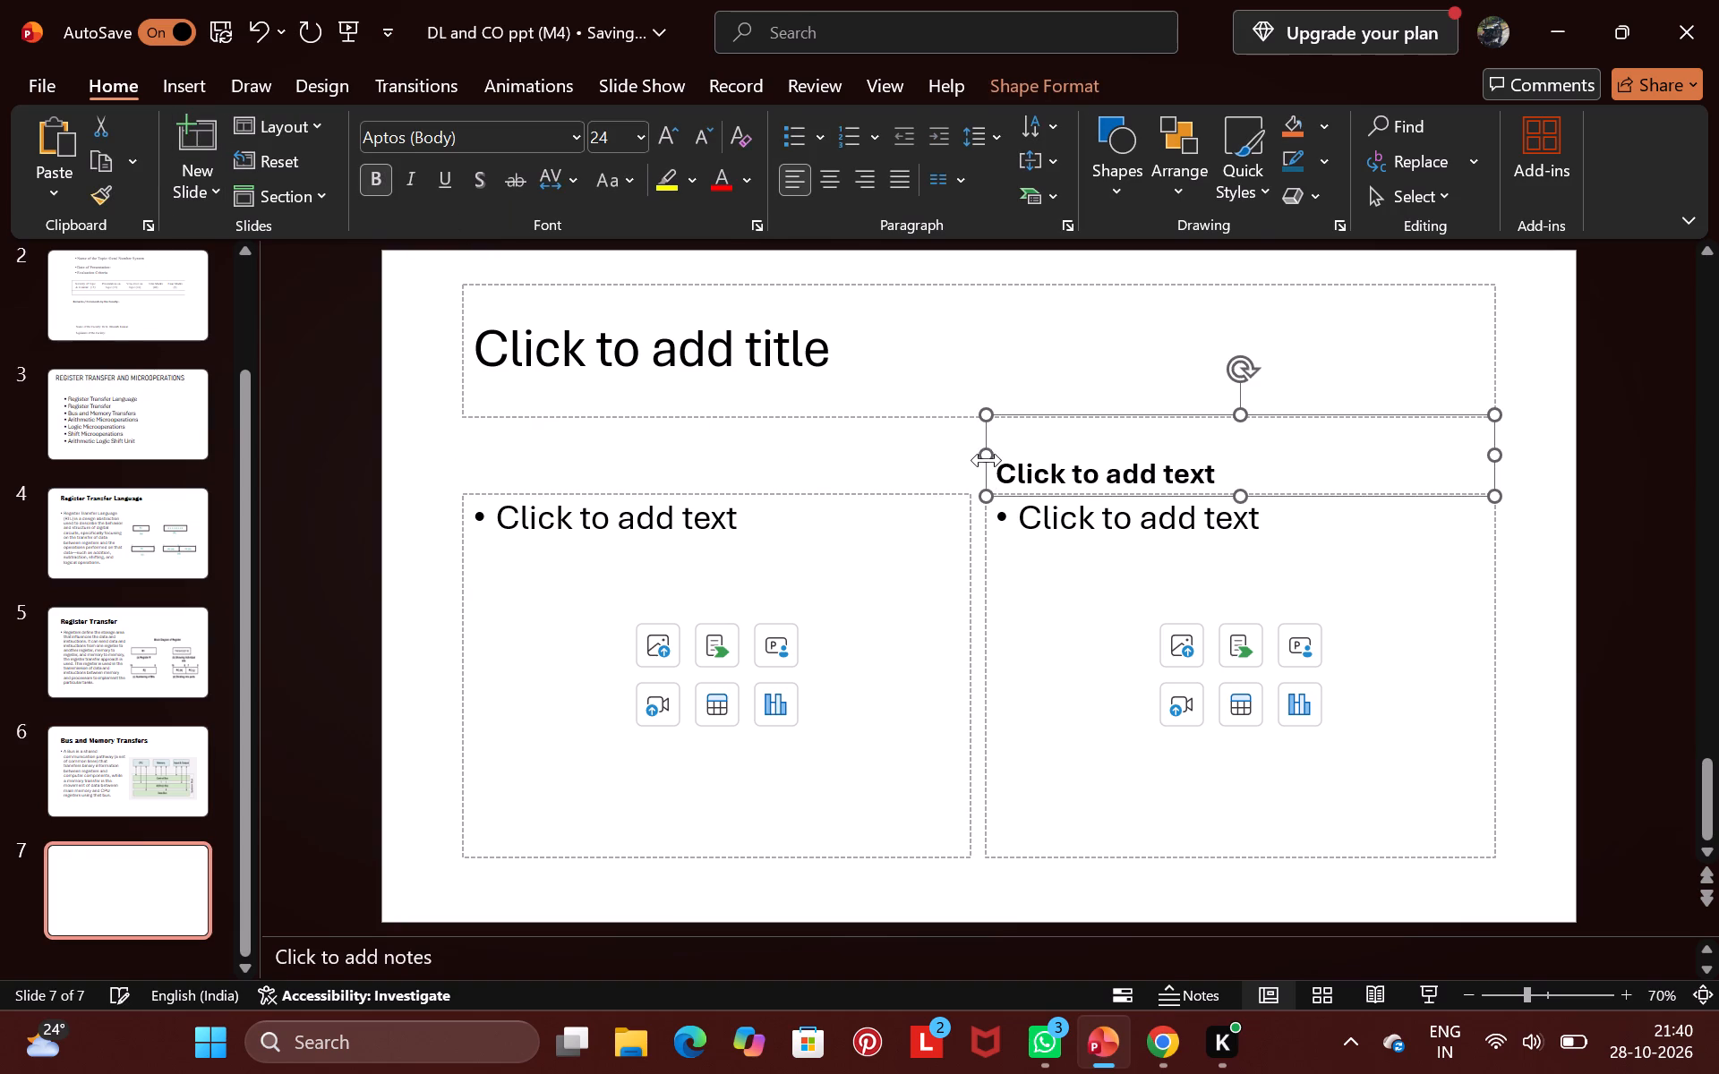
key("Delete")
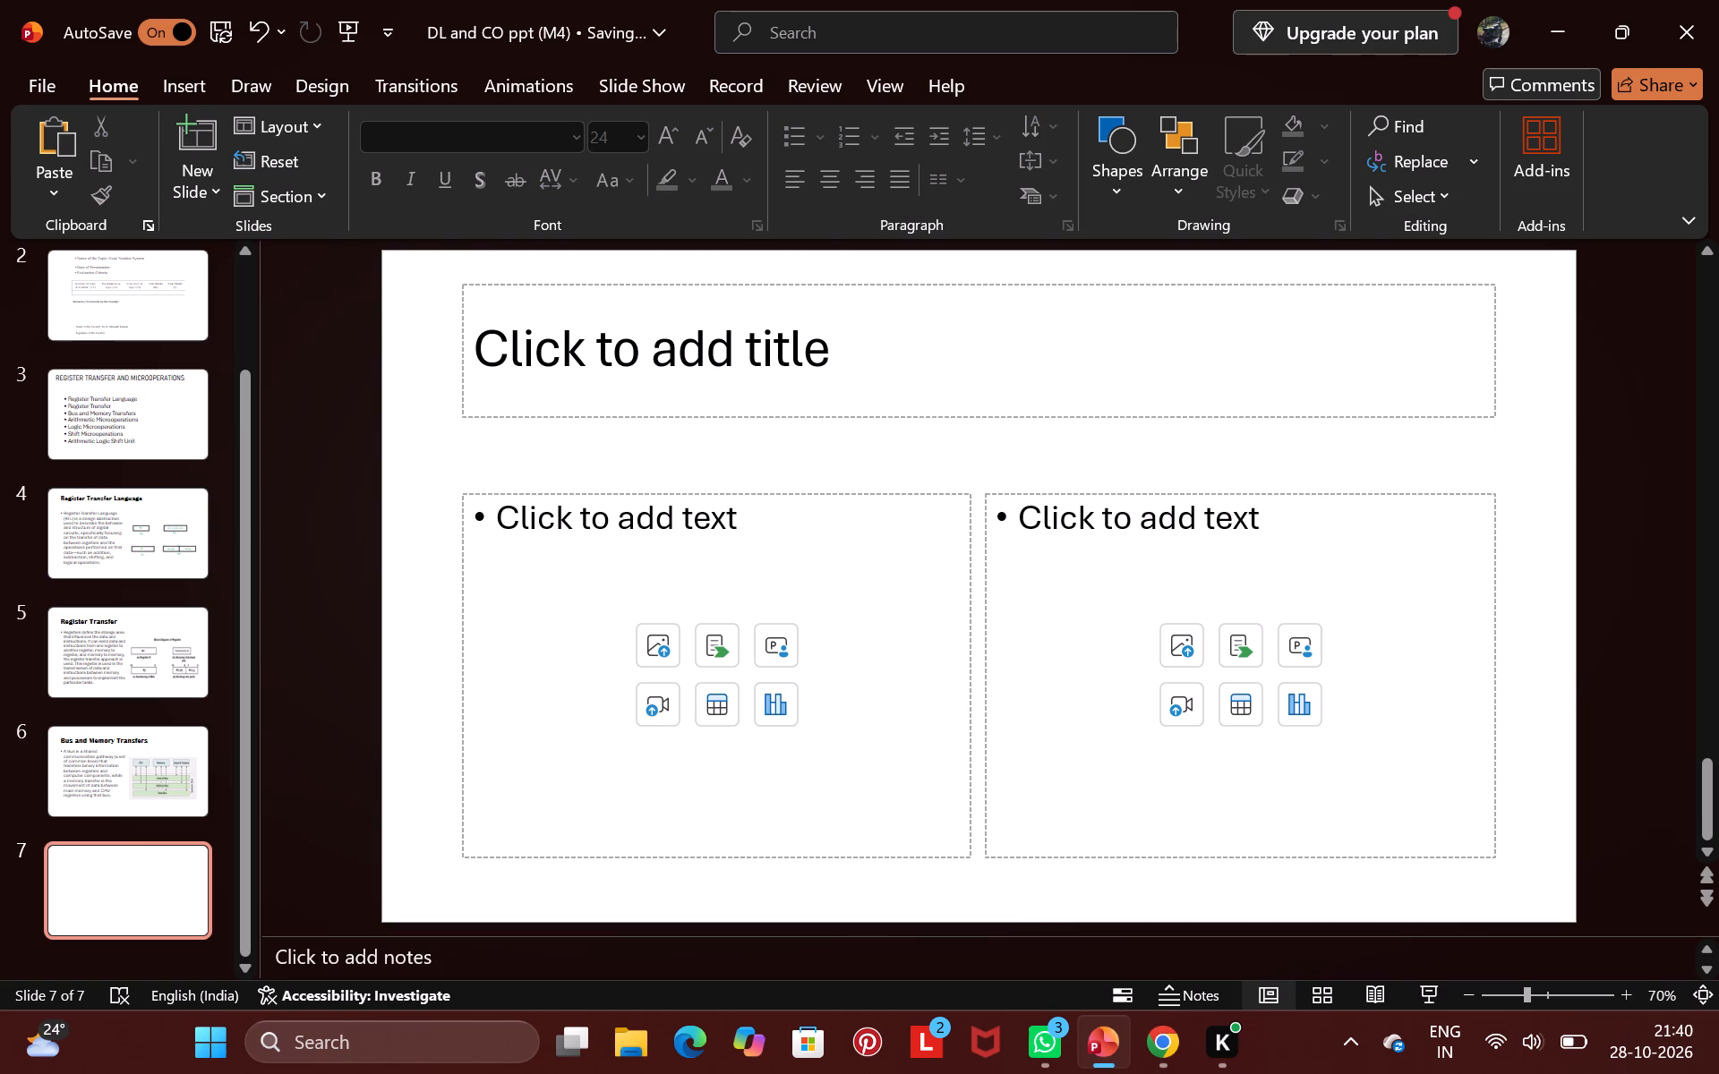
Copy "Arithmetic Microoperations" from slide 3's topic list and paste it into the Google search box of a new Chrome tab.
left_click(89, 405)
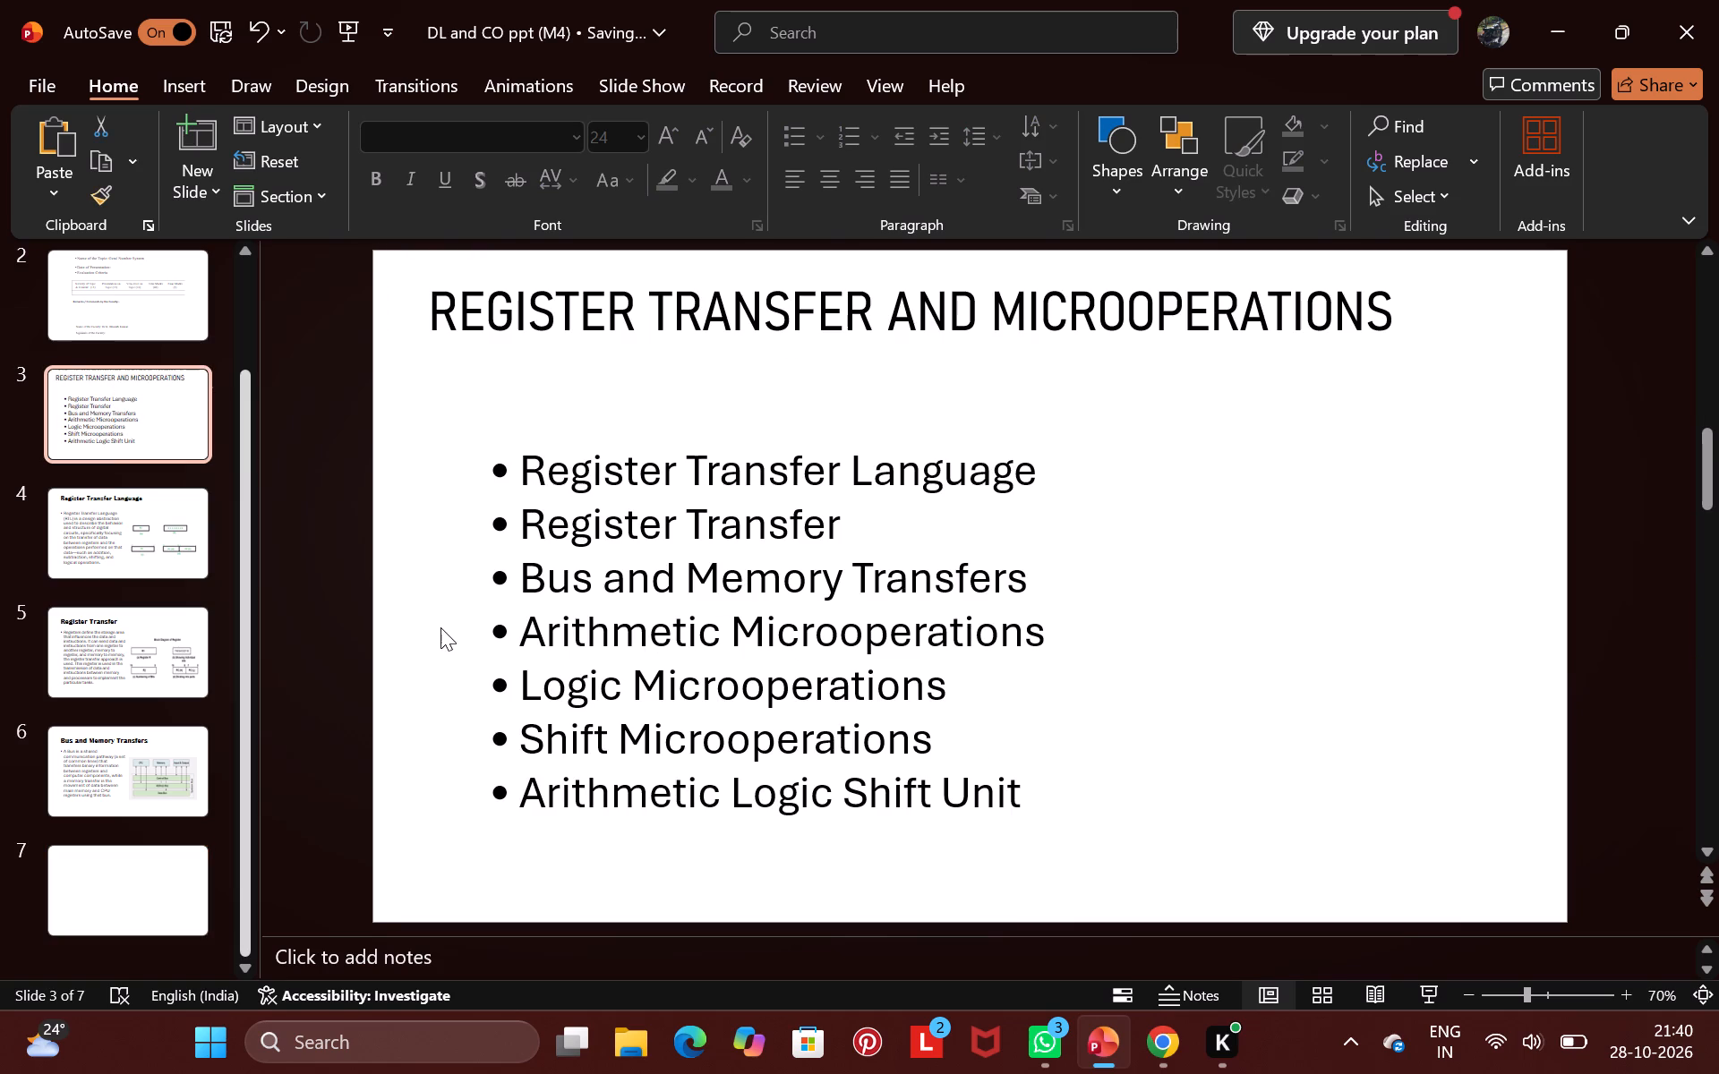
left_click_drag(517, 629, 680, 626)
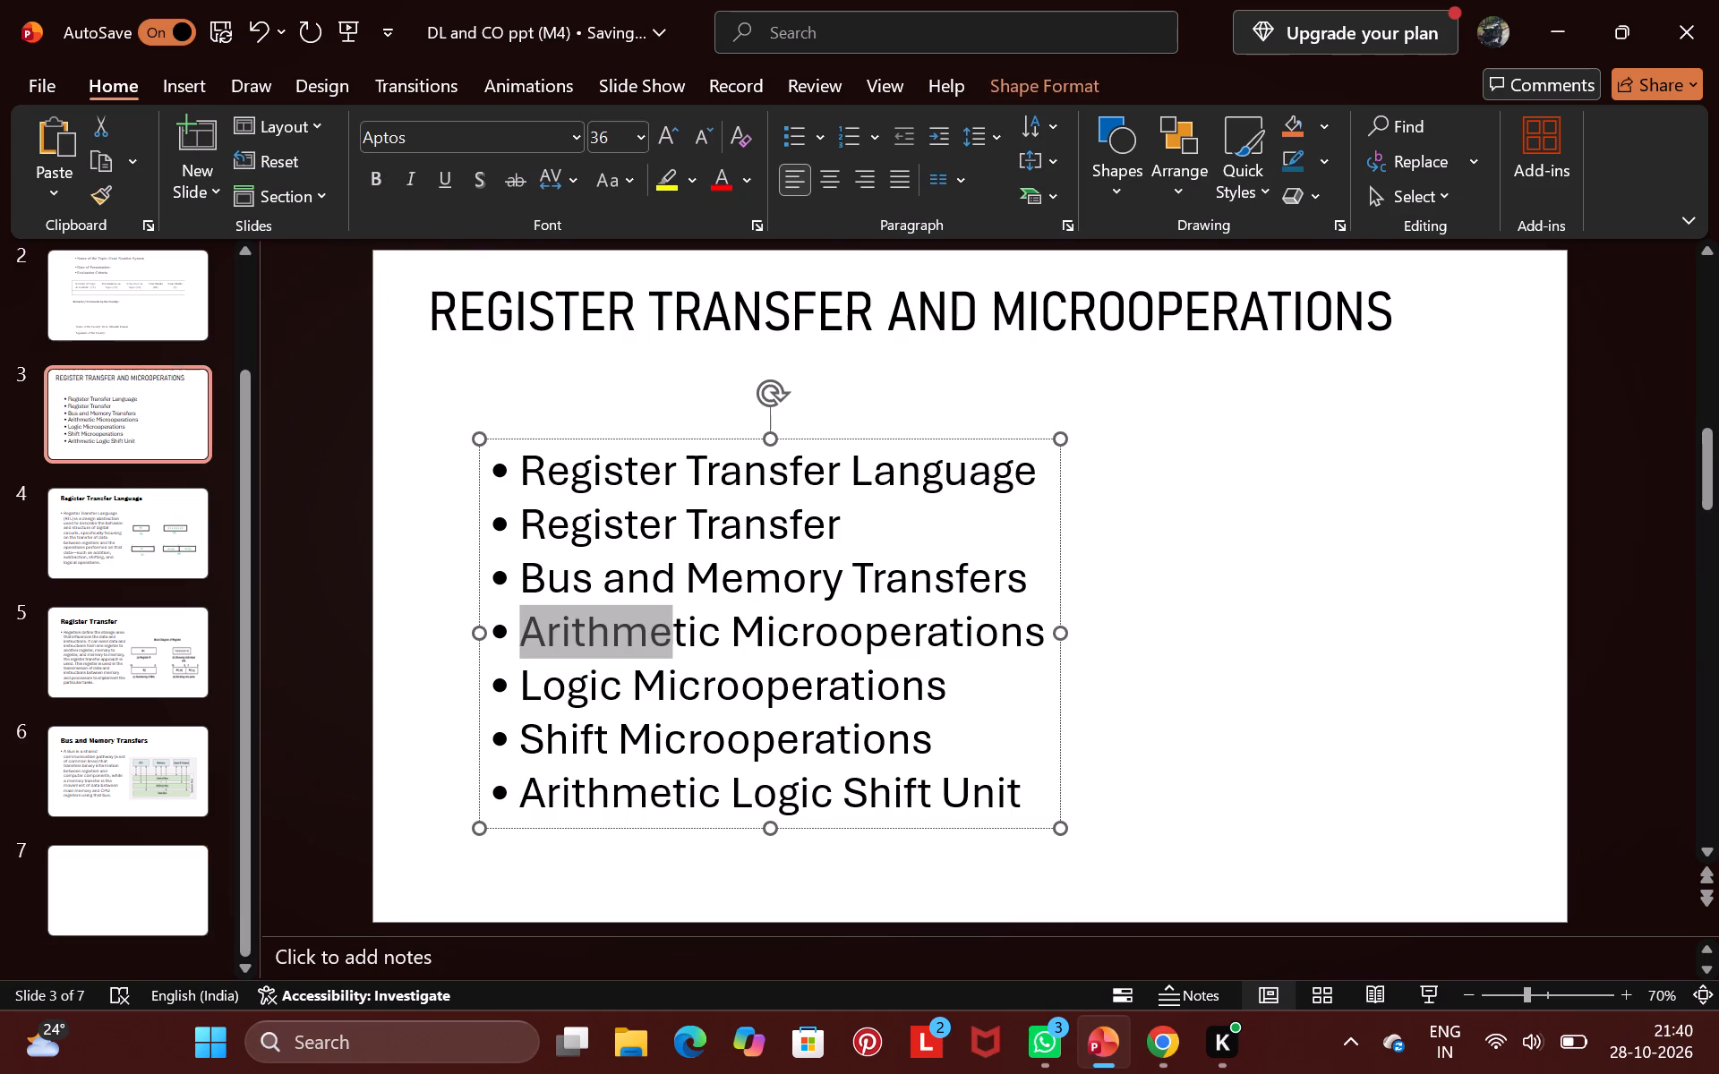
left_click_drag(680, 626, 903, 643)
key("ctrl+c")
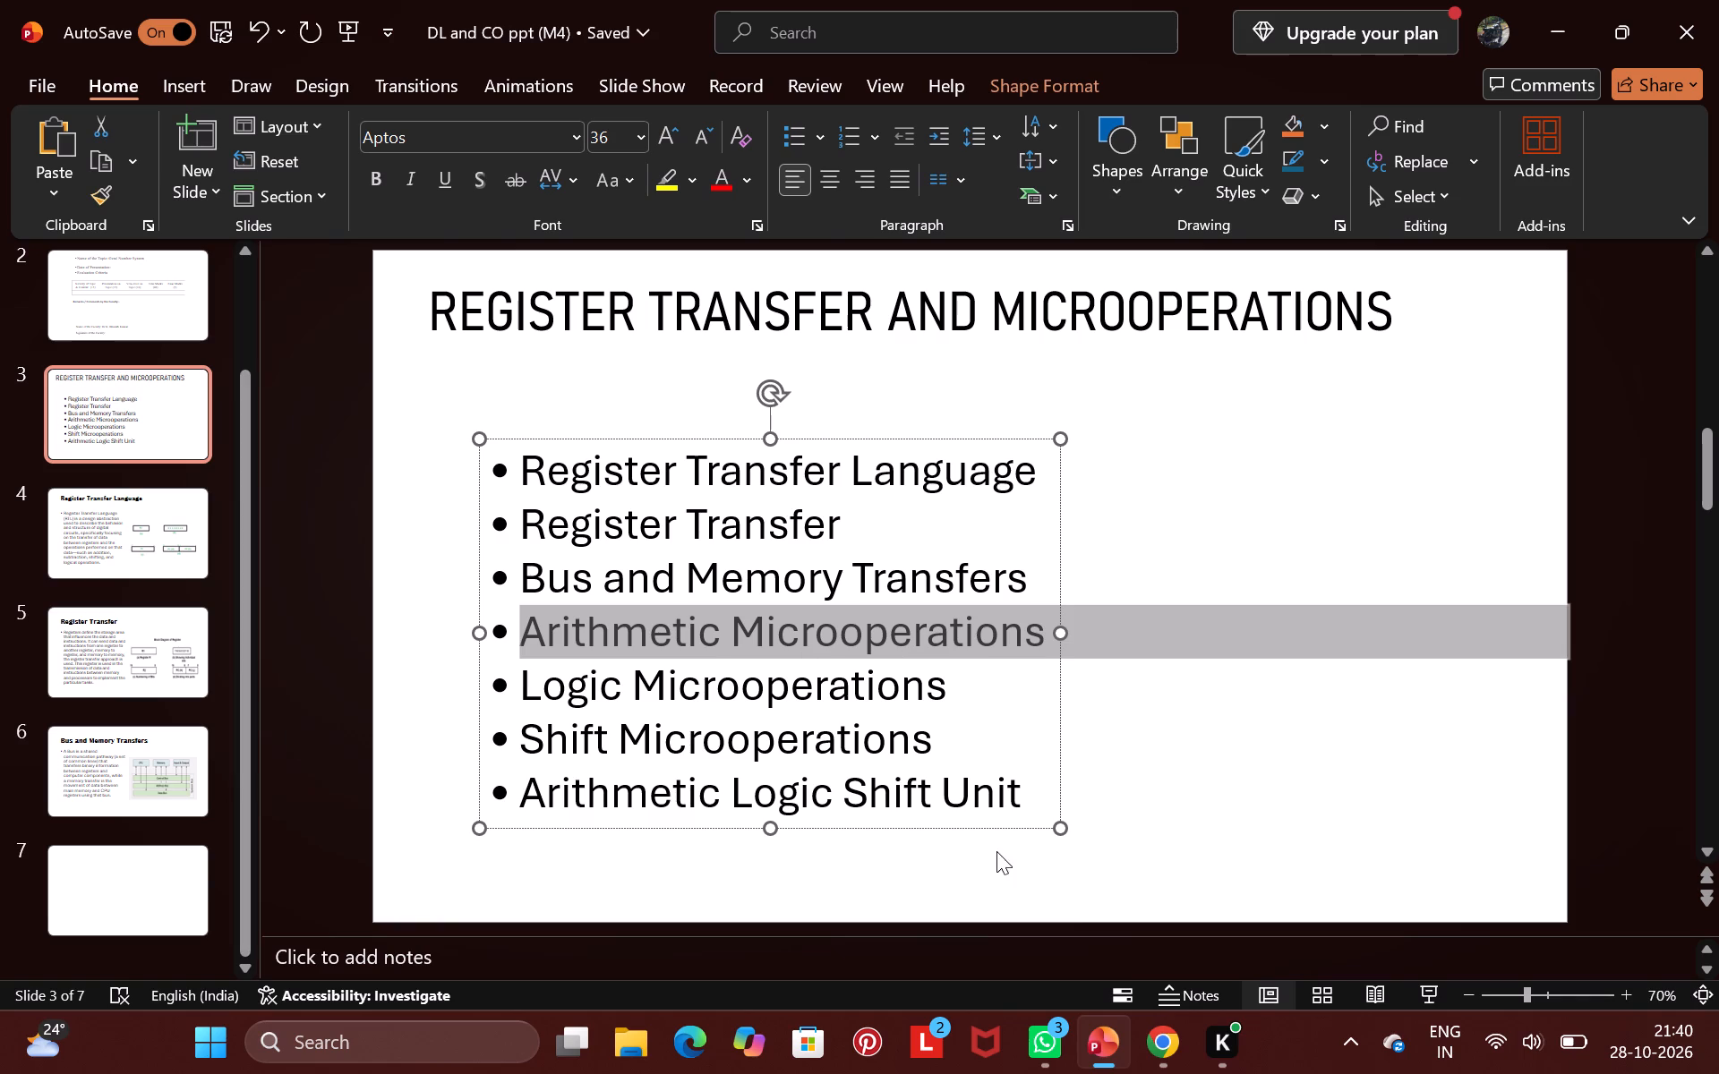
left_click(1177, 1035)
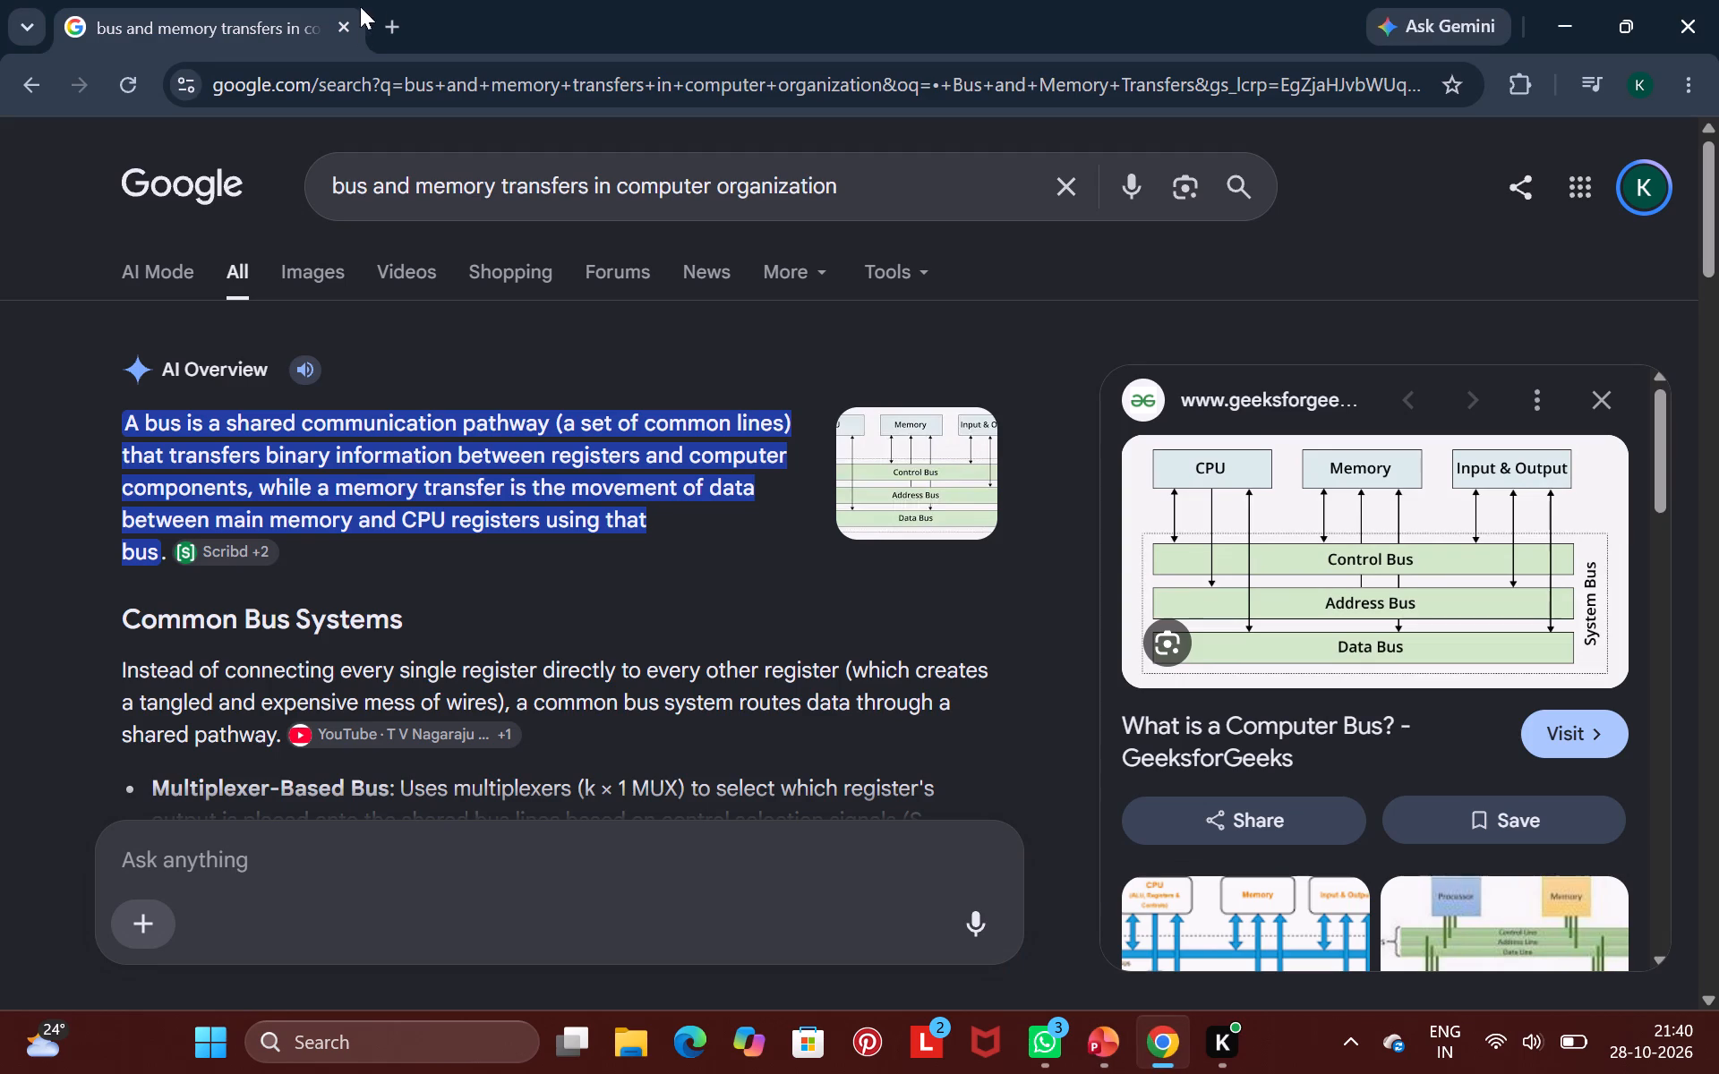
left_click(392, 24)
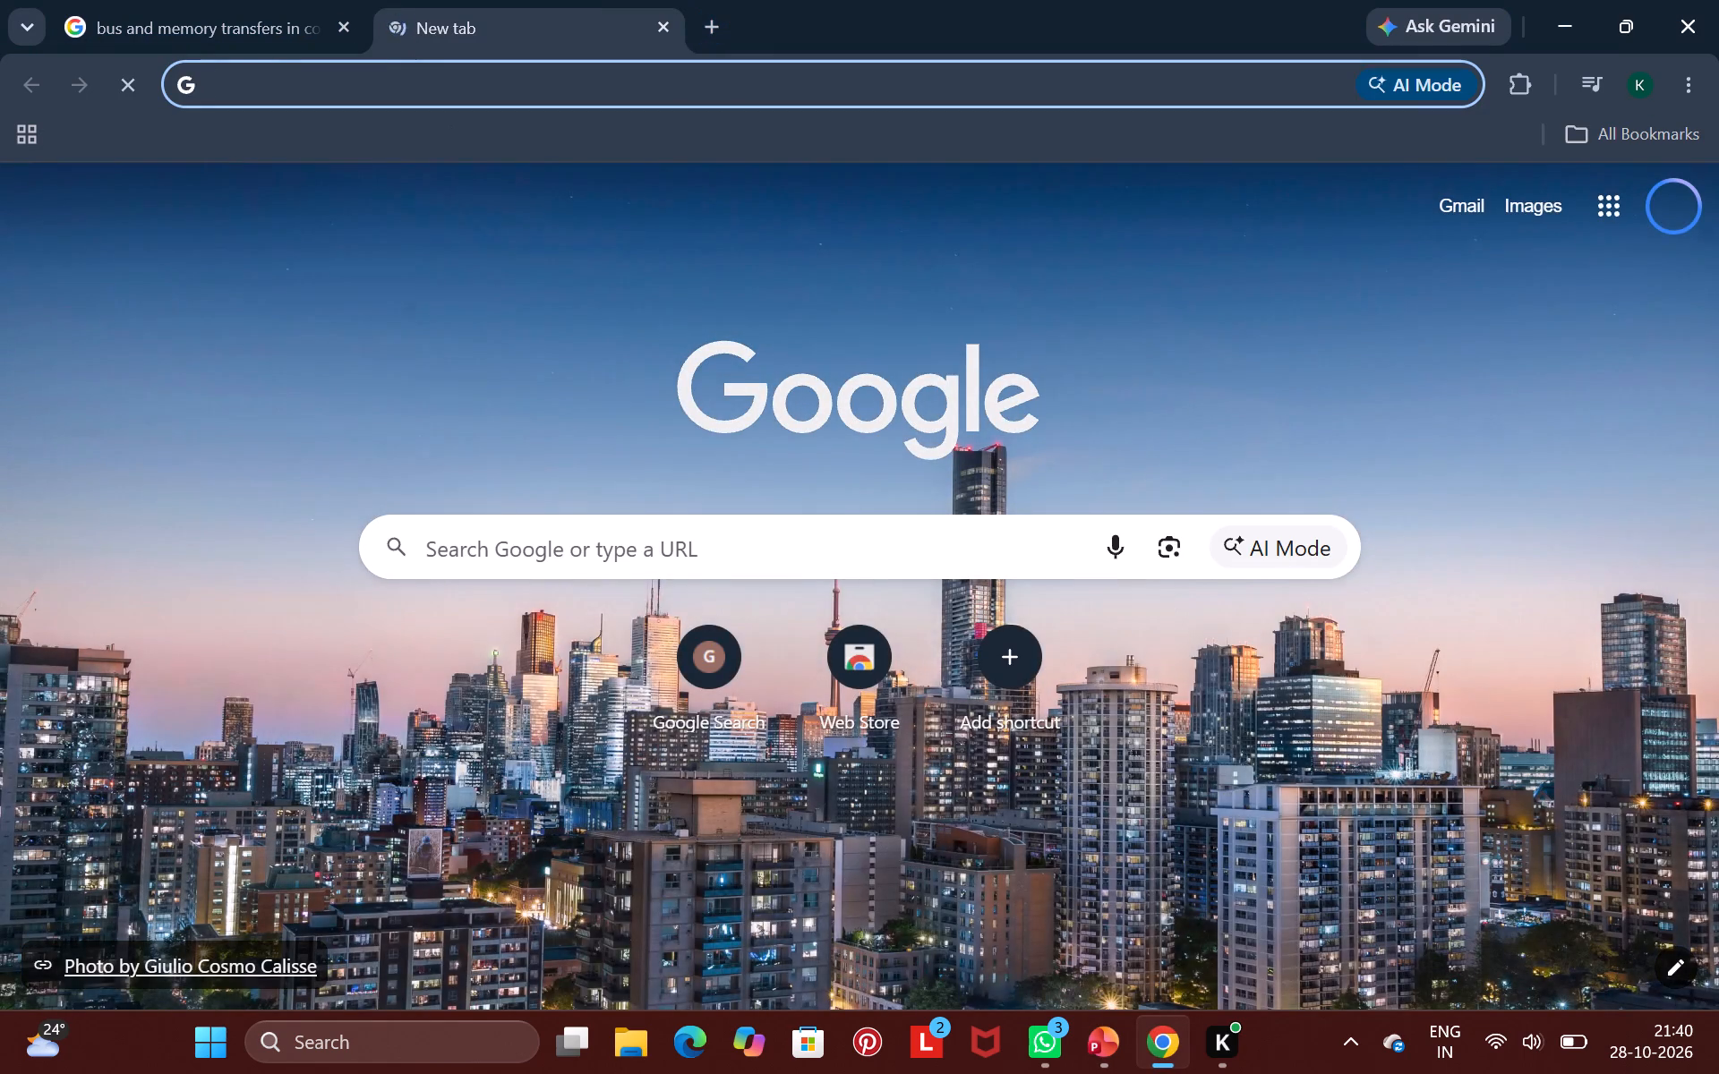
left_click(624, 550)
key("ctrl+v")
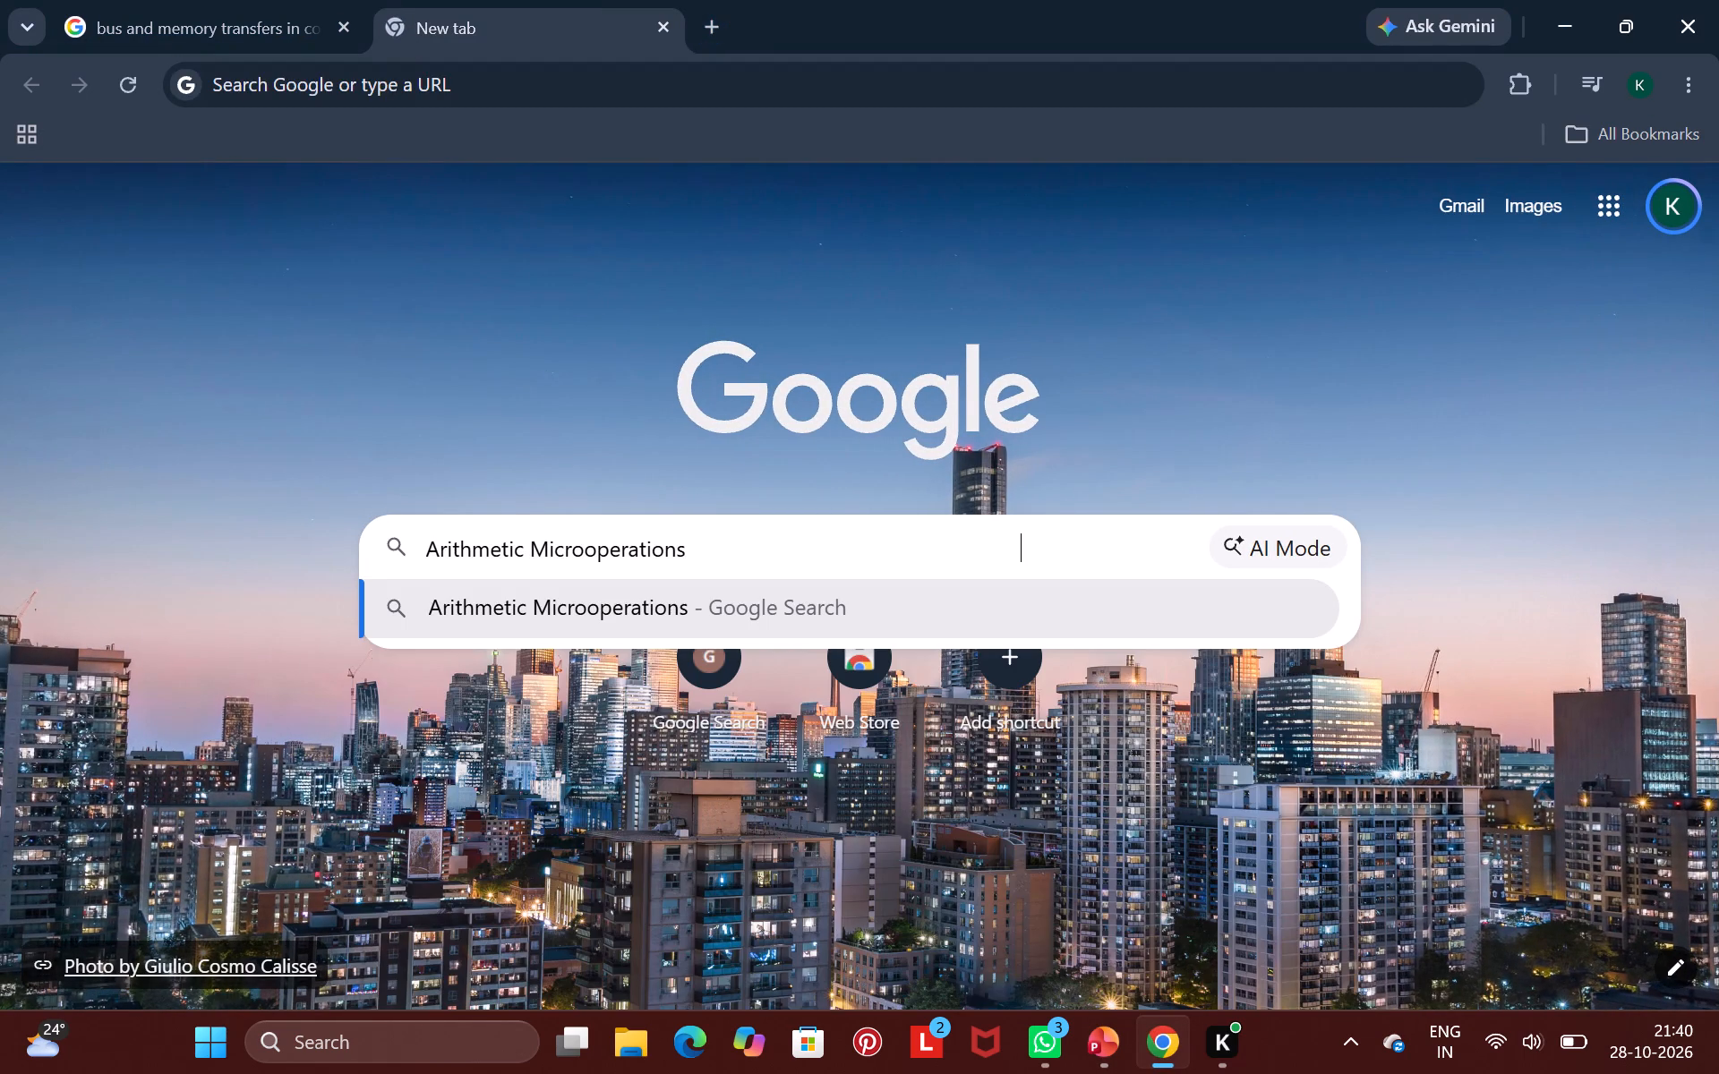
Remove the trailing spaces from the pasted query and leave it reading exactly "Arithmetic Microoperations".
key("BackSpace")
key("BackSpace")
key("BackSpace")
key("BackSpace")
key("BackSpace")
key("BackSpace")
key("BackSpace")
key("BackSpace")
key("BackSpace")
key("BackSpace")
key("BackSpace")
key("BackSpace")
key("BackSpace")
key("BackSpace")
key("BackSpace")
key("BackSpace")
key("BackSpace")
key("BackSpace")
key("BackSpace")
key("BackSpace")
key("BackSpace")
key("BackSpace")
key("BackSpace")
key("BackSpace")
key("BackSpace")
key("BackSpace")
key("BackSpace")
key("BackSpace")
key("BackSpace")
key("BackSpace")
key("BackSpace")
key("BackSpace")
key("BackSpace")
key("BackSpace")
key("BackSpace")
key("BackSpace")
key("BackSpace")
key("BackSpace")
key("BackSpace")
key("BackSpace")
key("BackSpace")
key("BackSpace")
key("BackSpace")
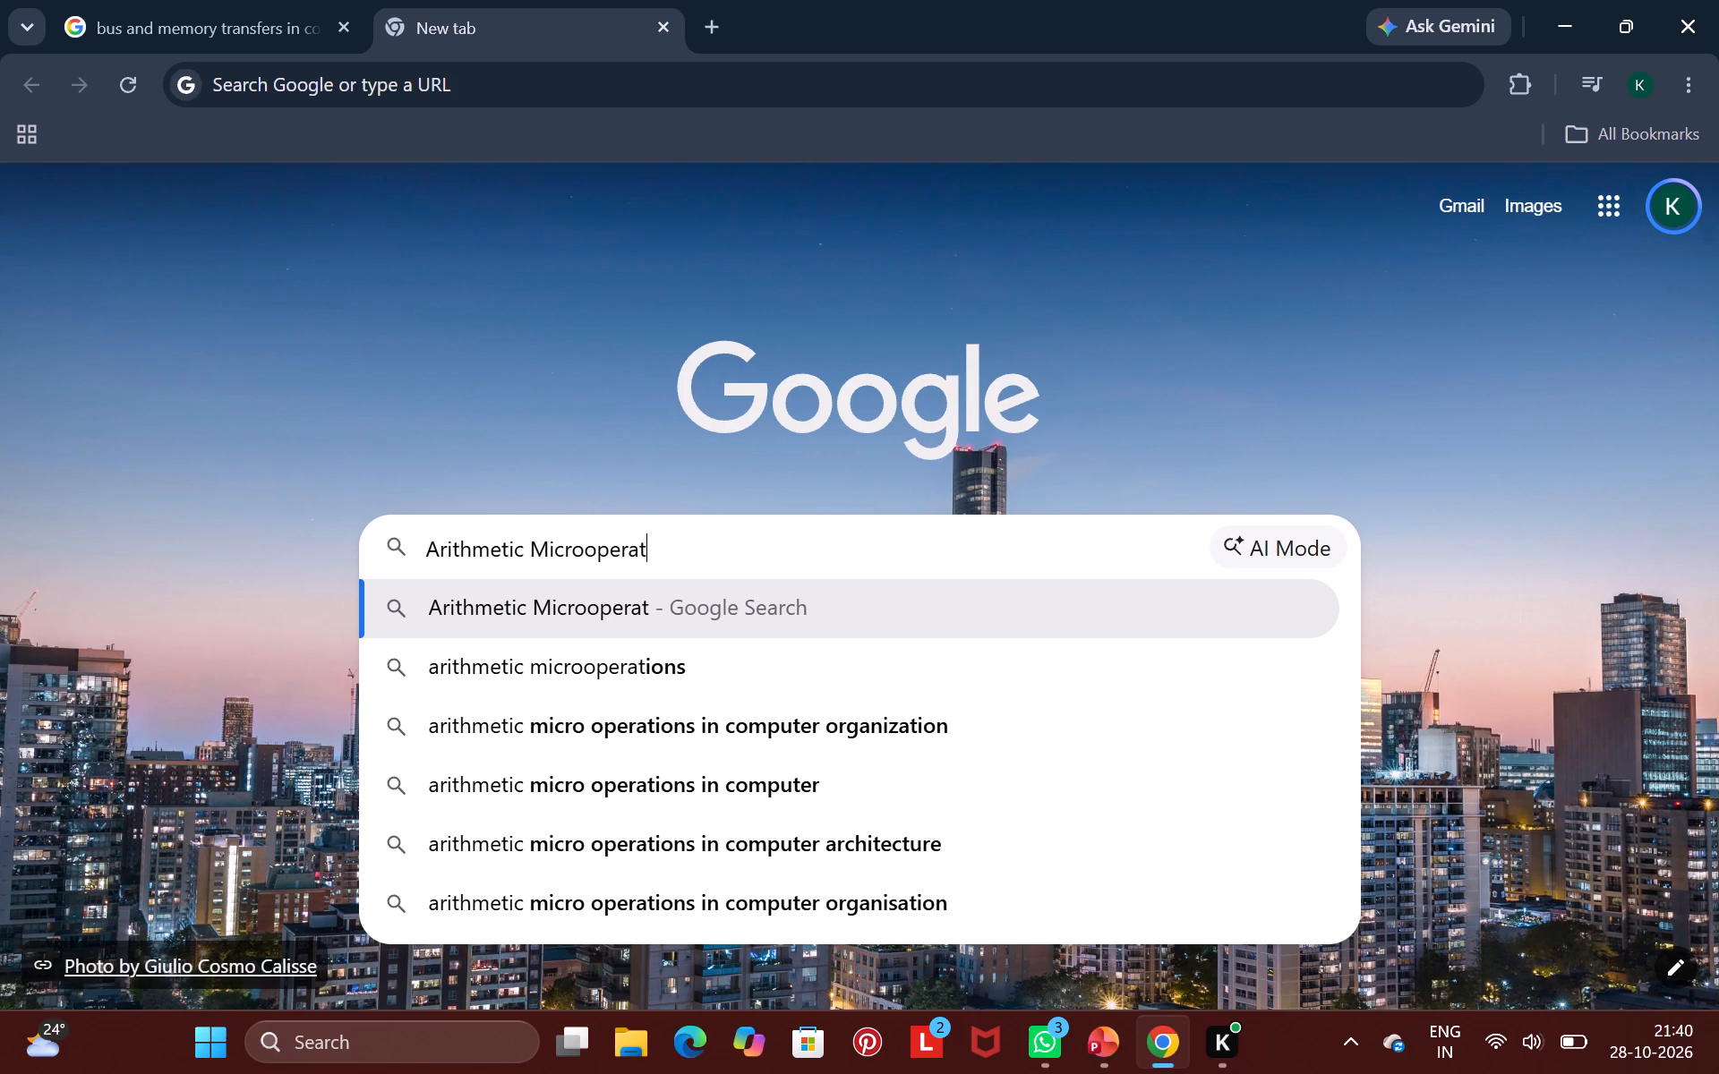
type("ions")
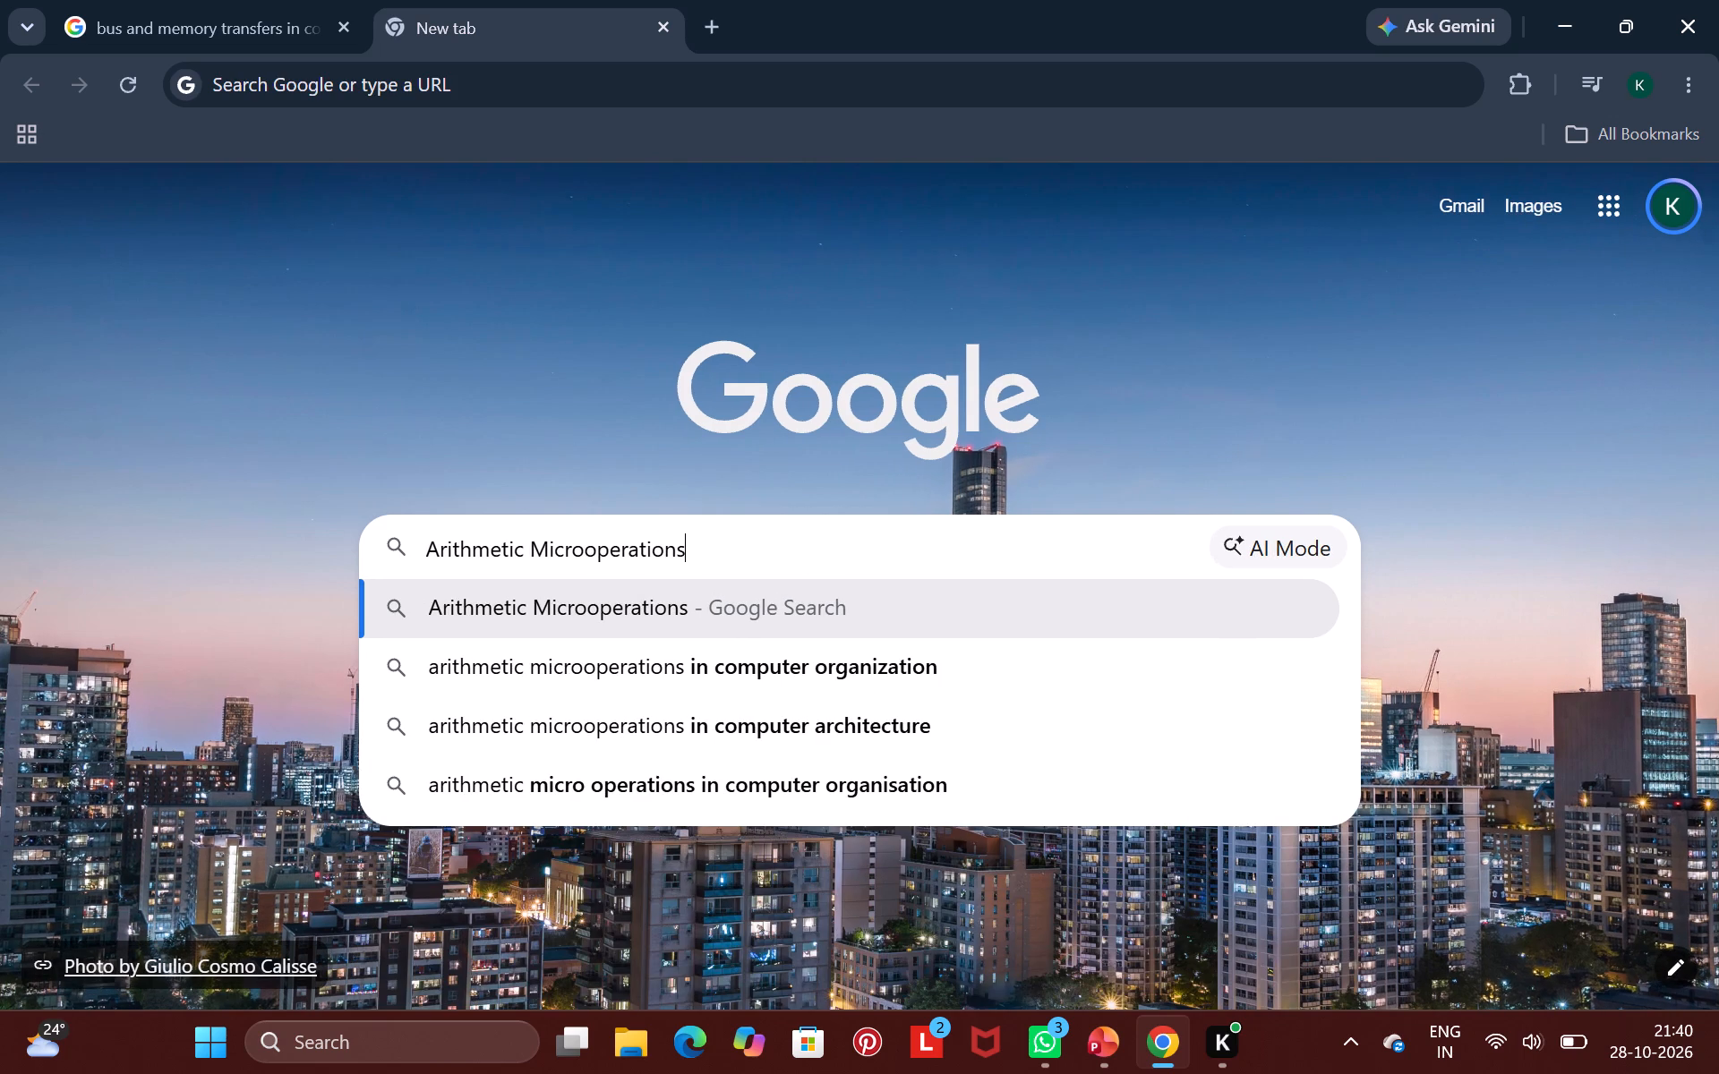
Copy the cleaned text "Arithmetic Microoperations" from the search box.
left_click_drag(424, 555, 645, 540)
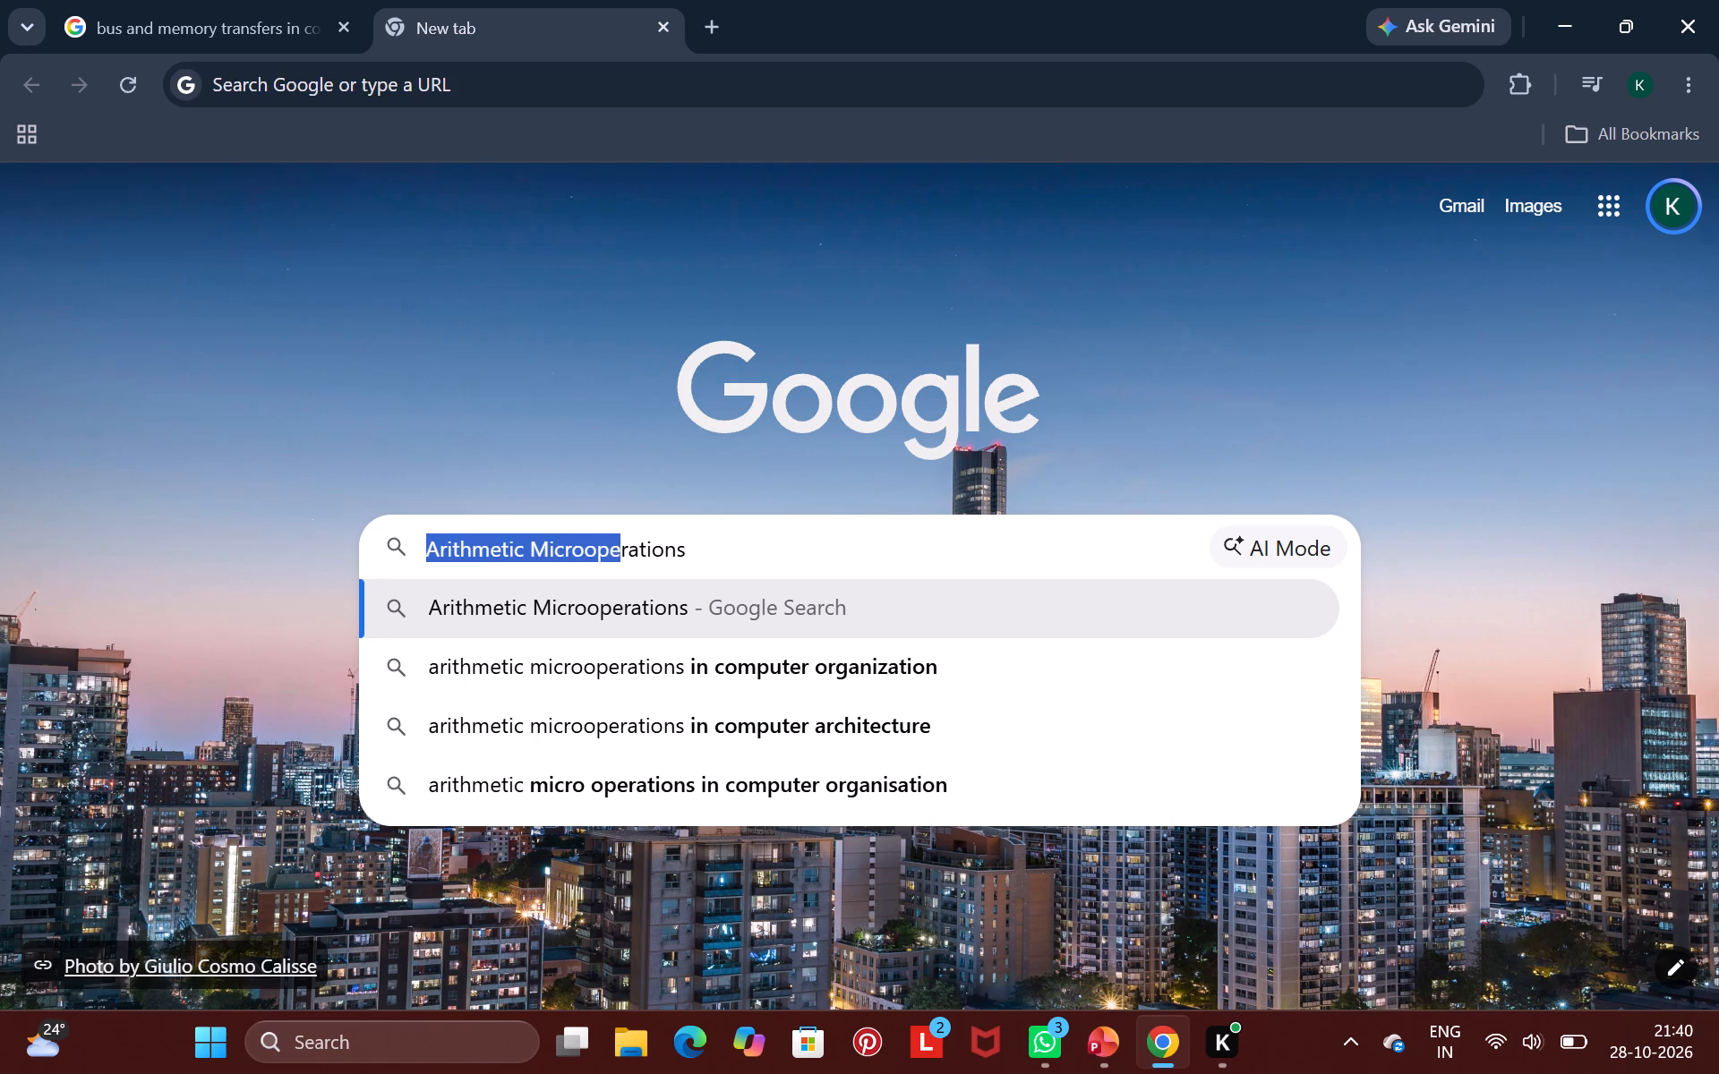
left_click_drag(645, 540, 687, 539)
key("ctrl+c")
Search Google for the suggested query "arithmetic microoperations in computer organization".
left_click(768, 541)
key("space")
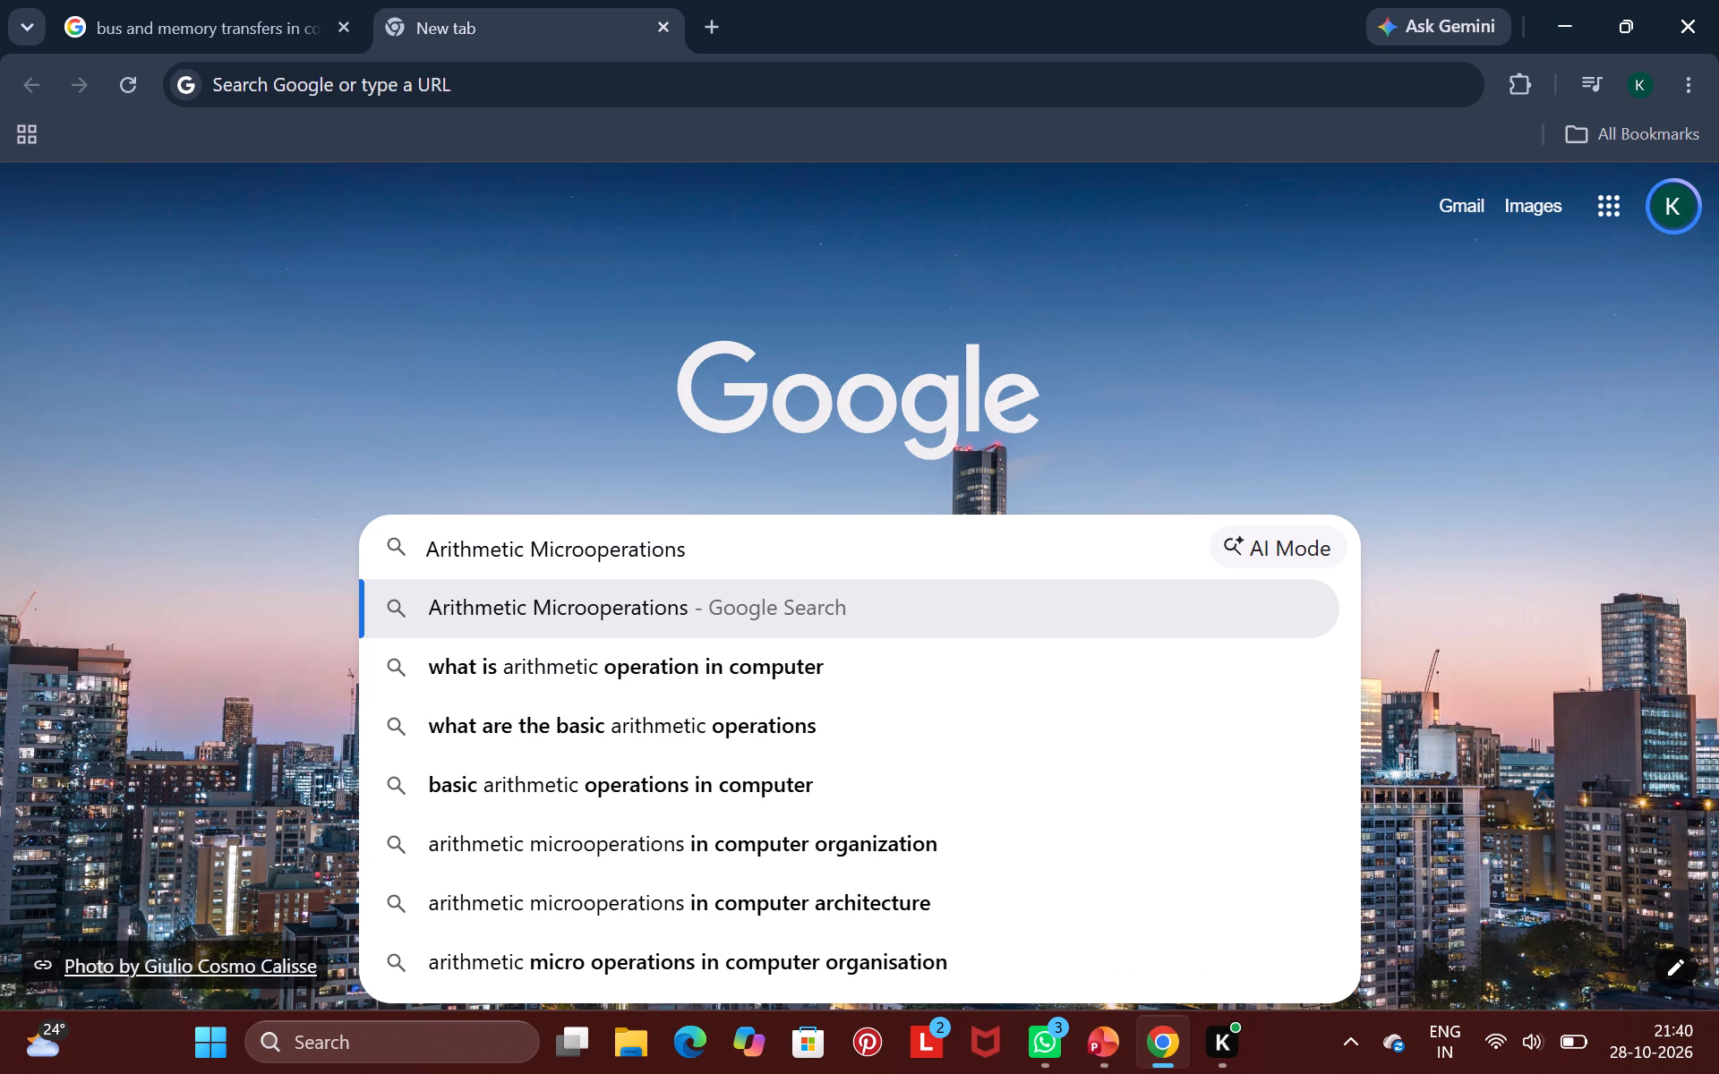
left_click(851, 854)
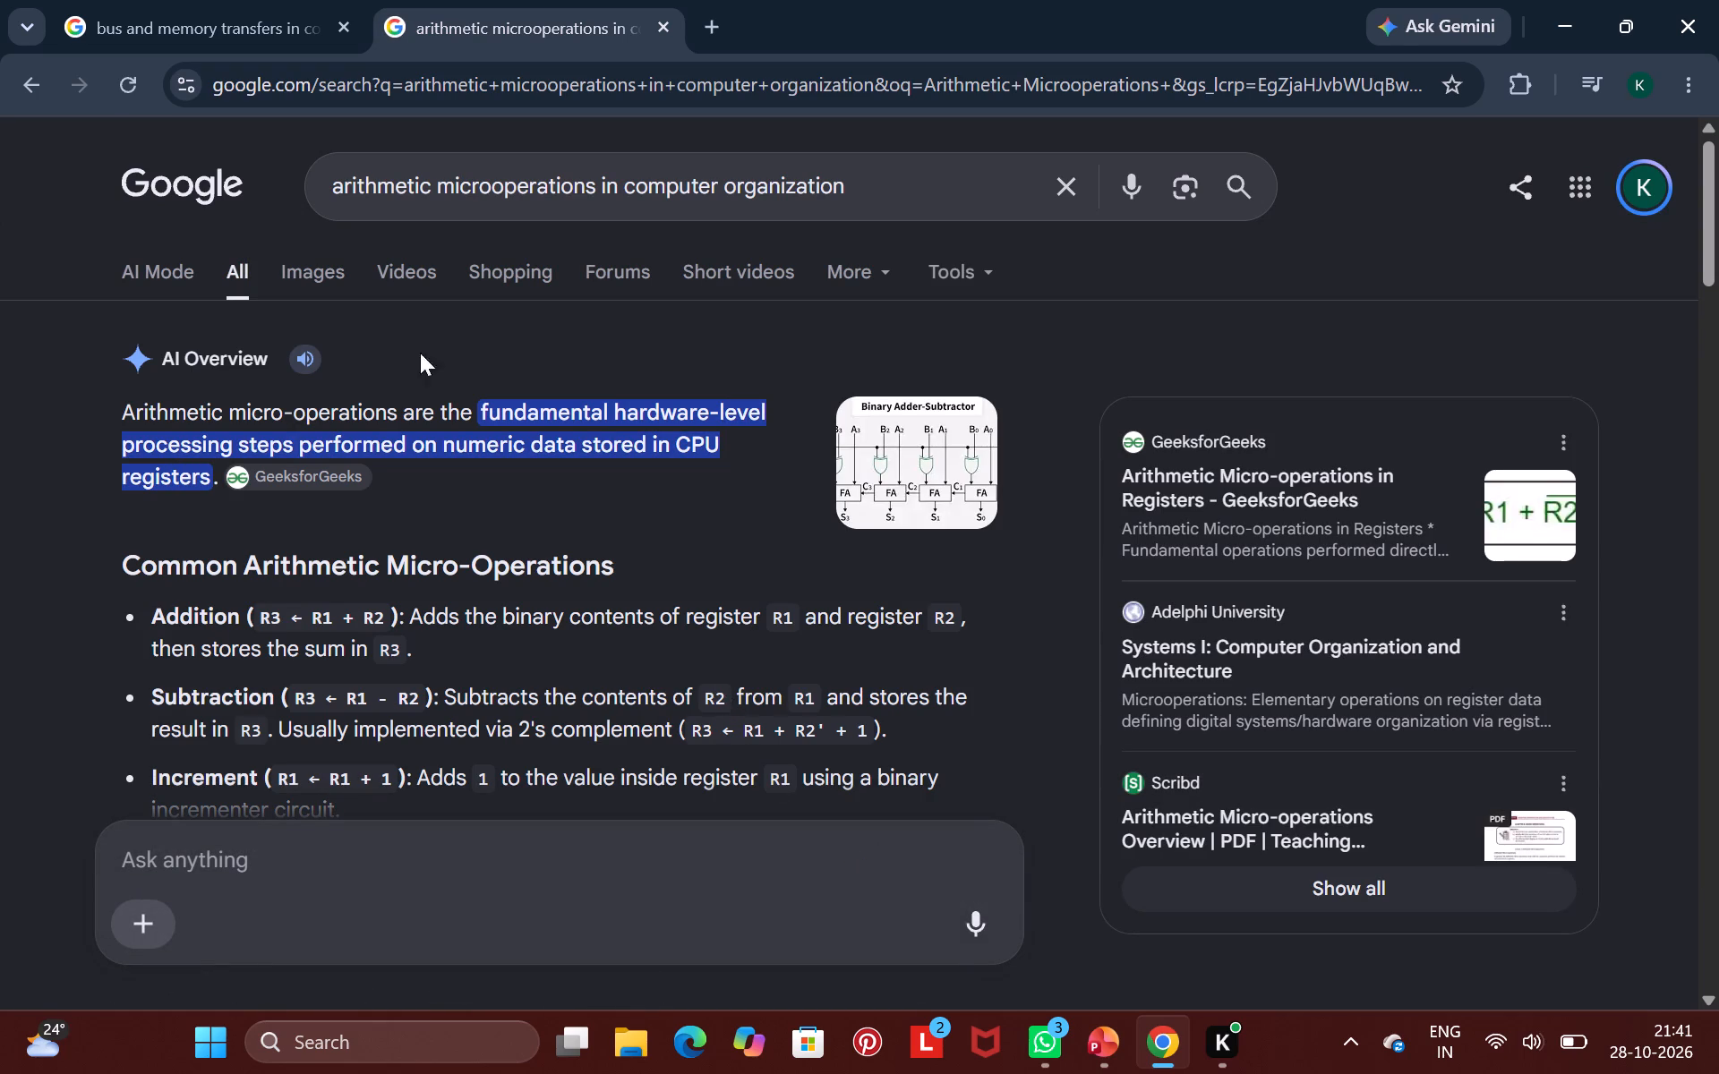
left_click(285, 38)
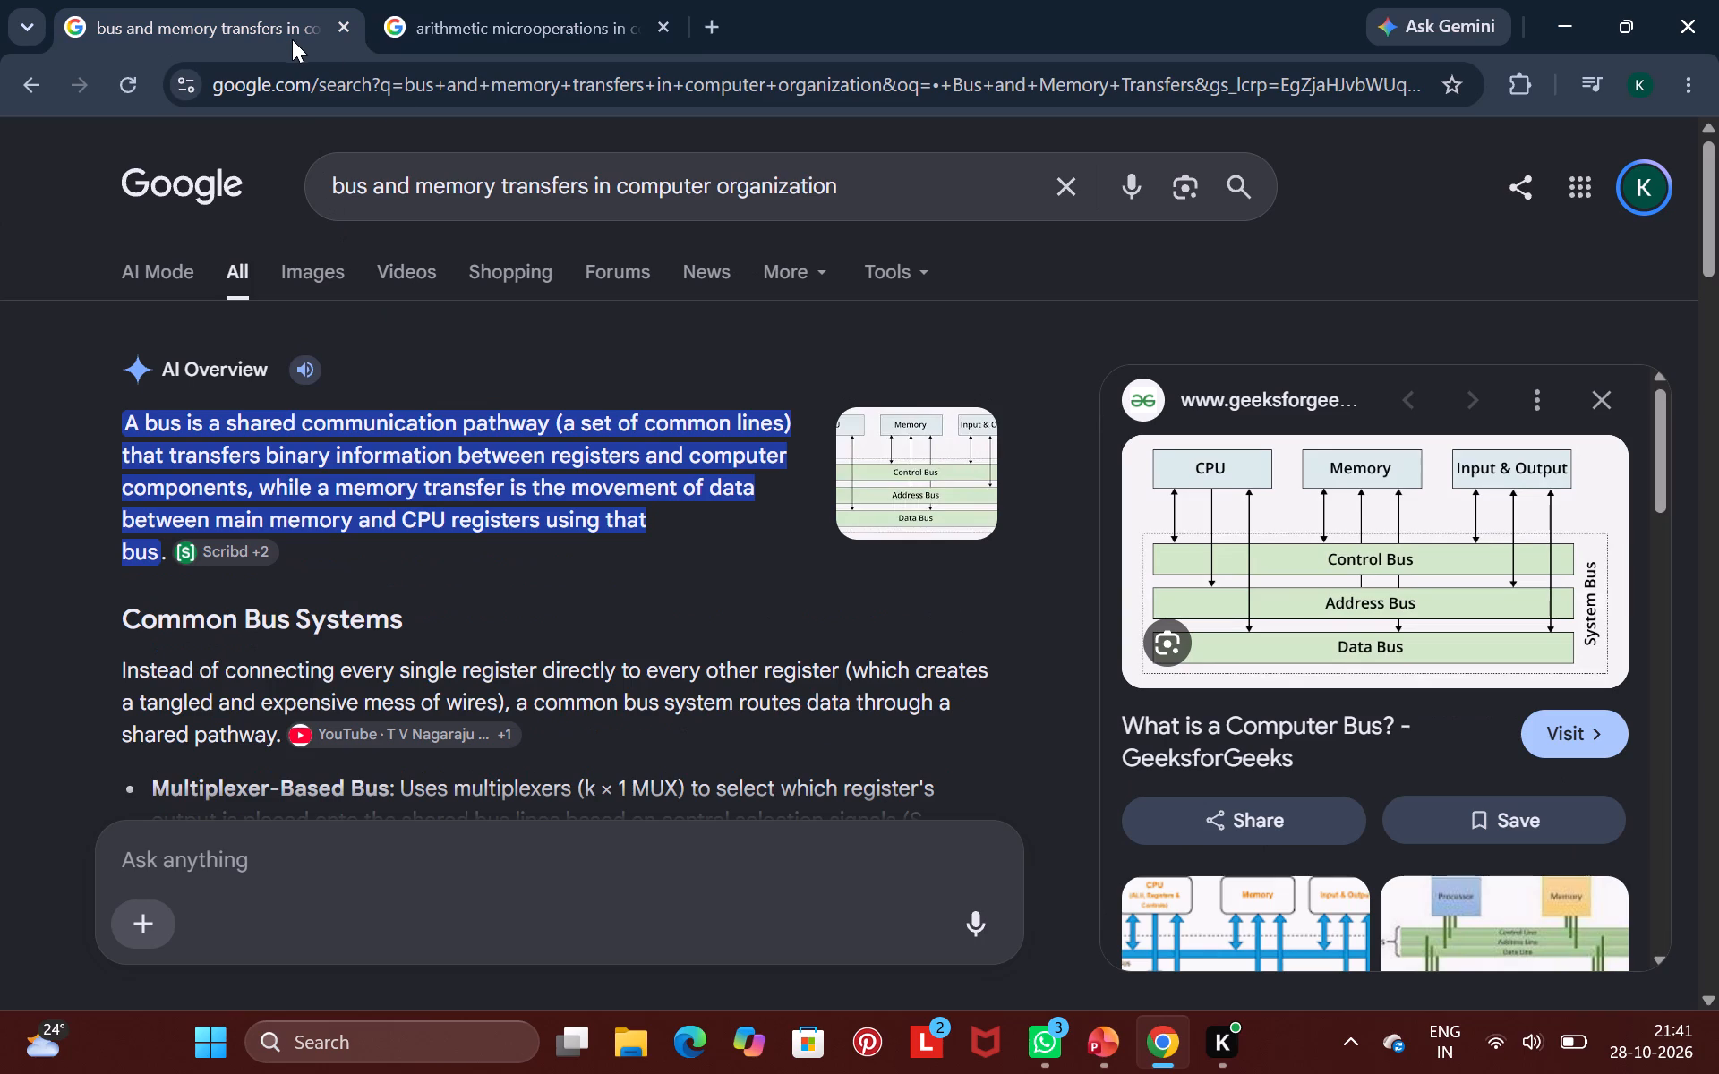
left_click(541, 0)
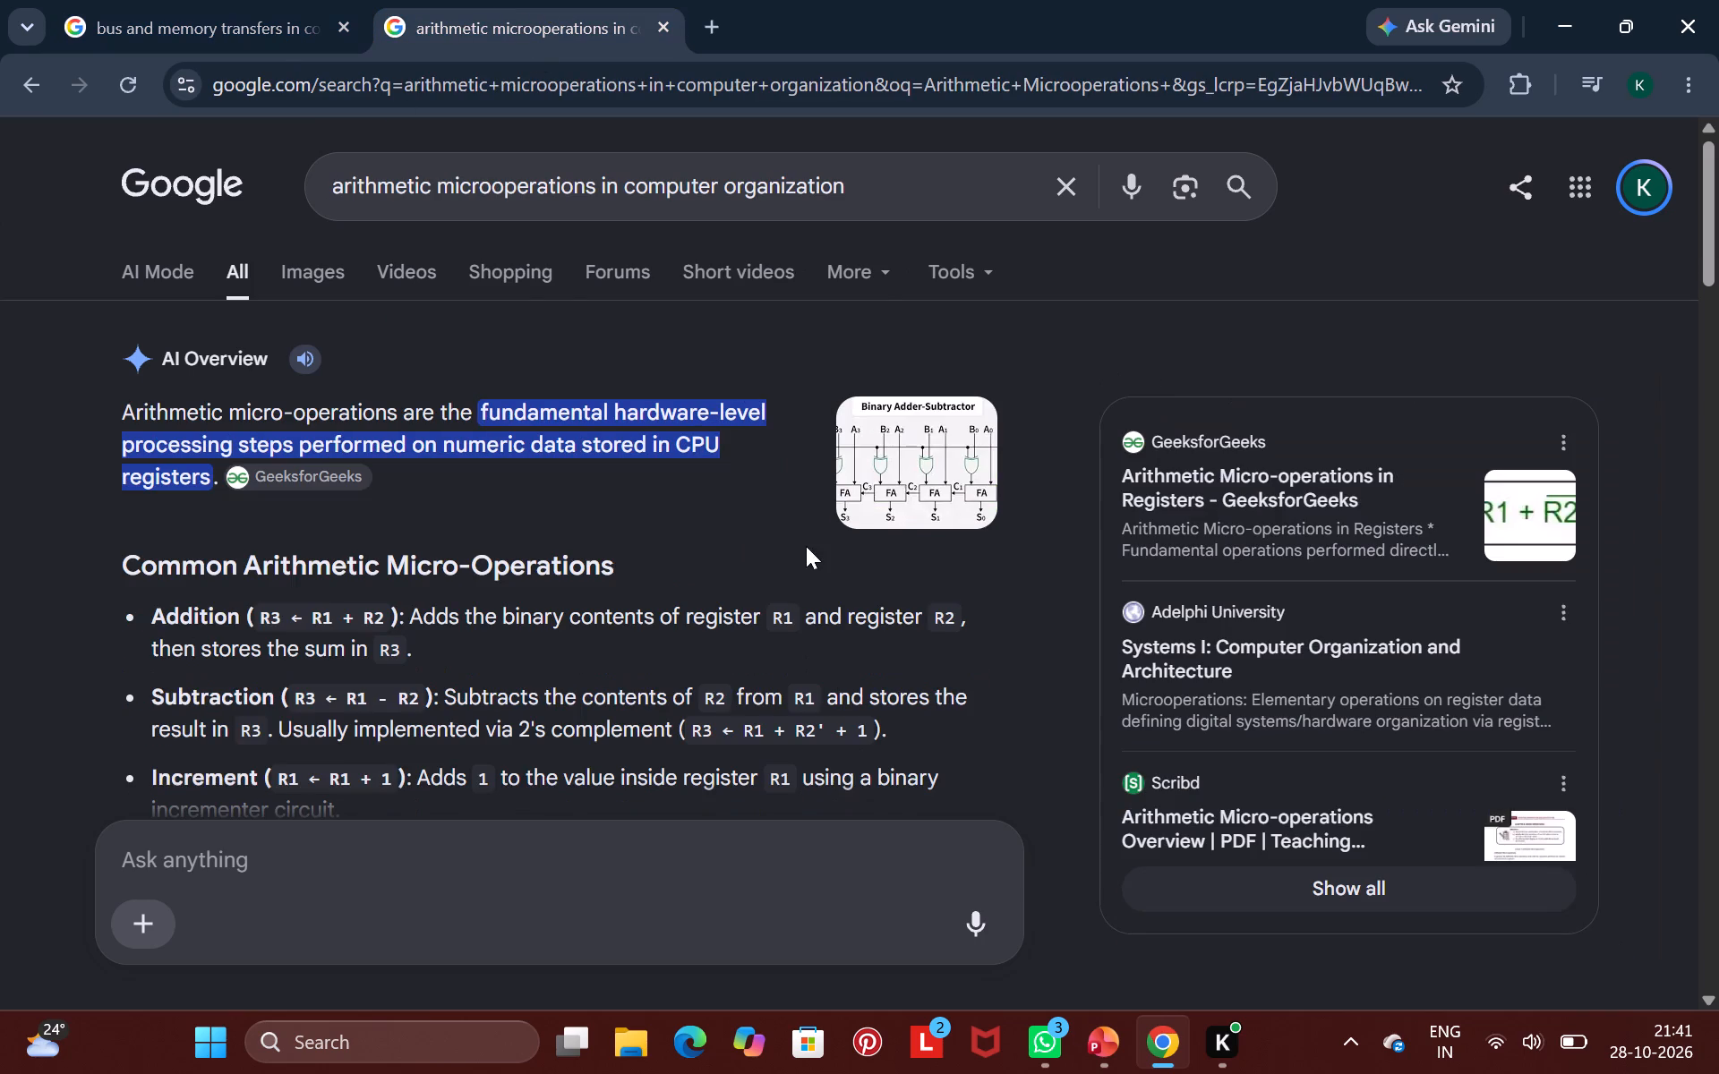
Switch to PowerPoint and paste the copied "Arithmetic Microoperations" as the title of the empty slide 7.
left_click(1084, 1034)
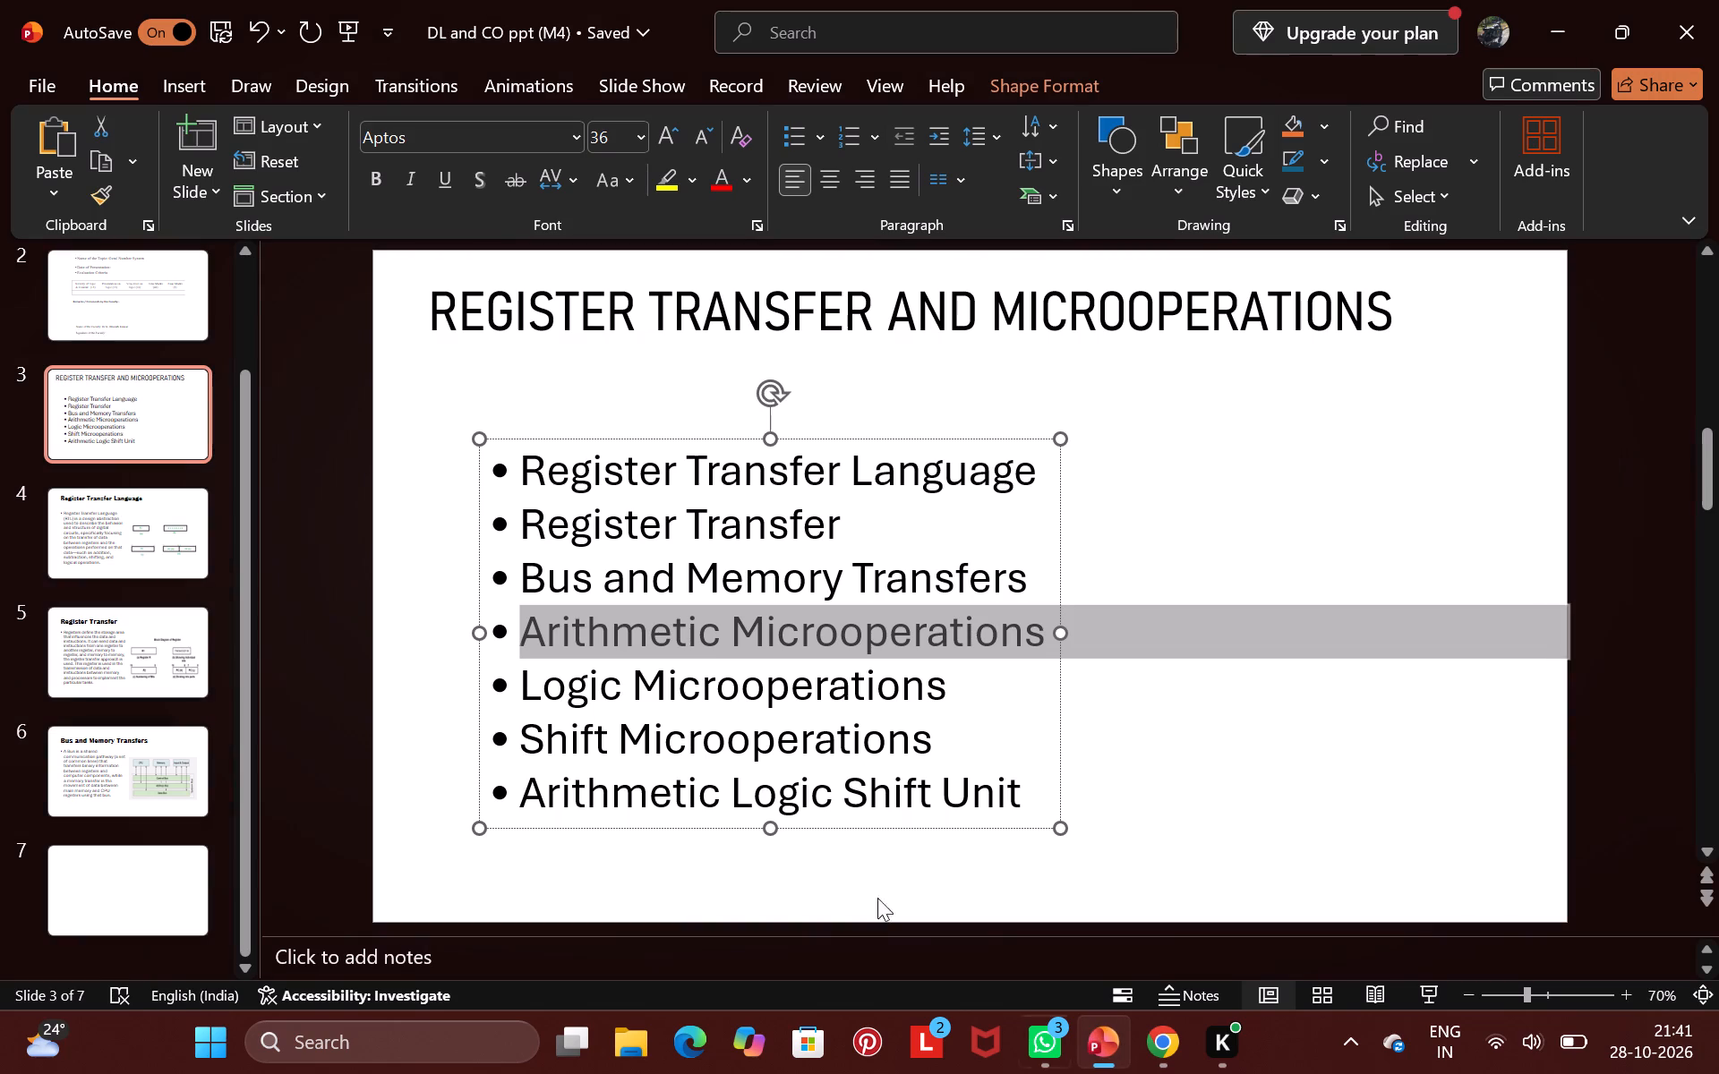
left_click(1601, 696)
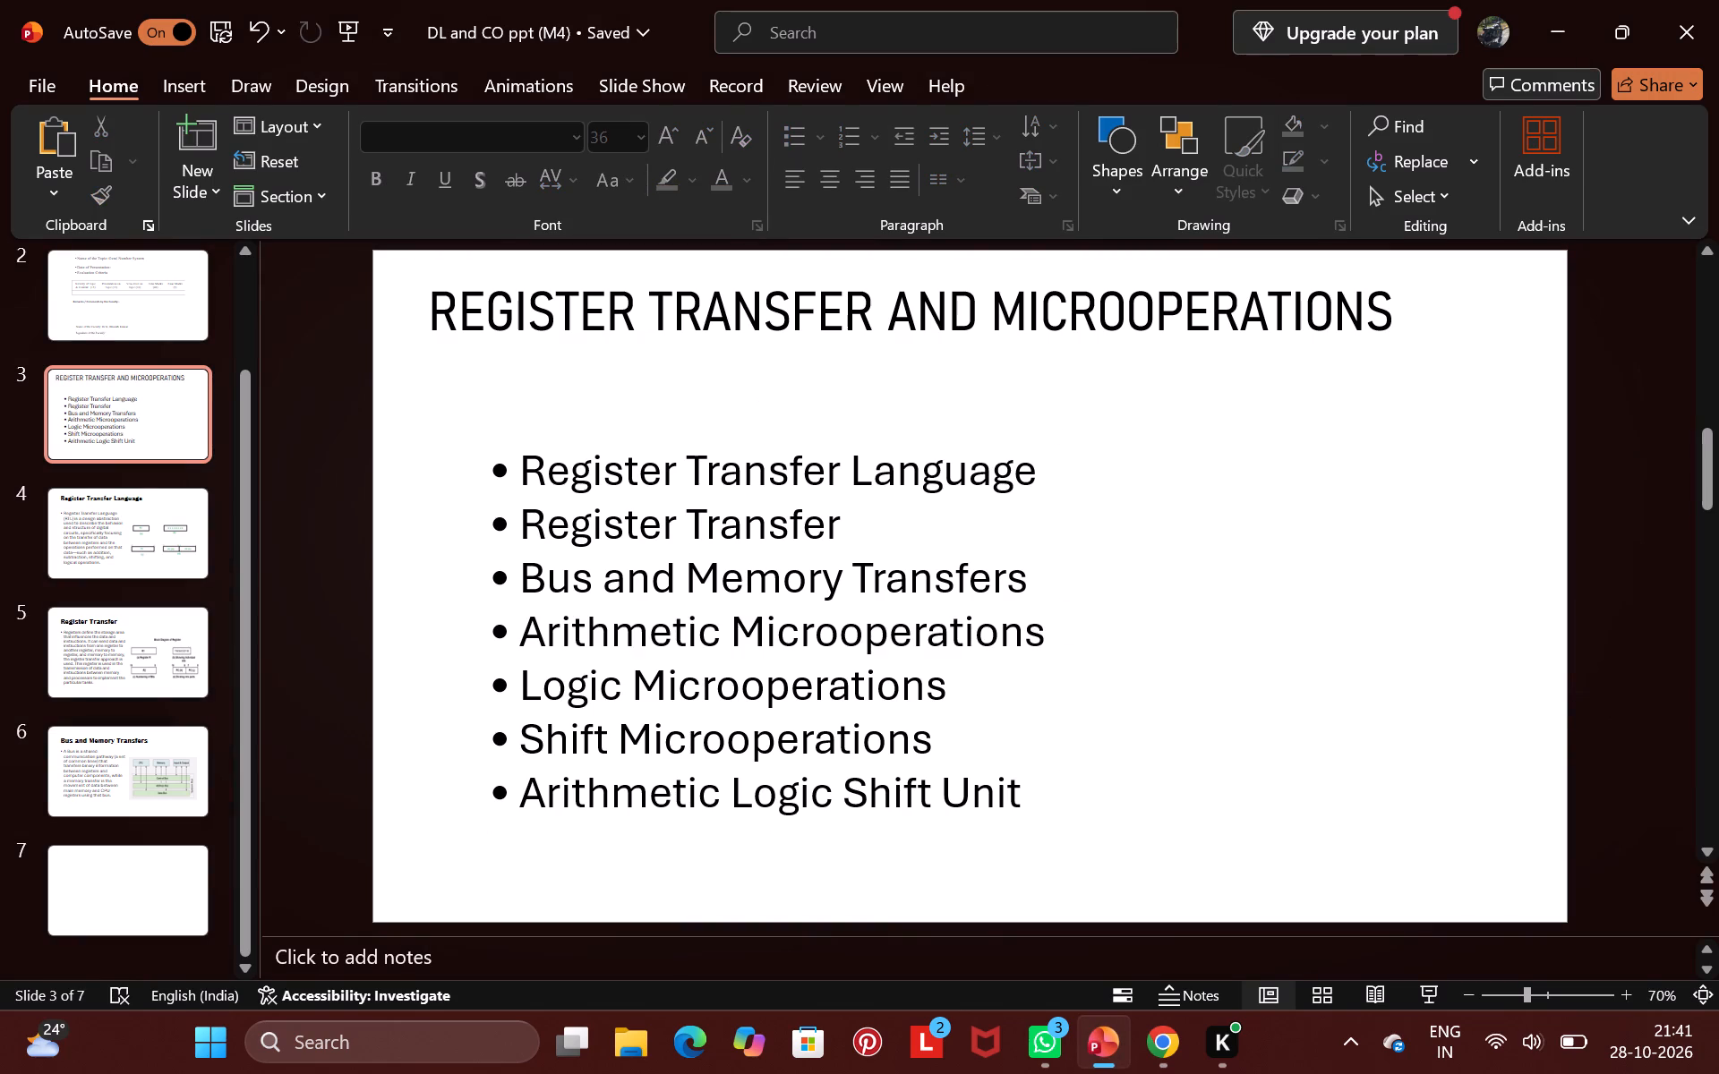
left_click(167, 897)
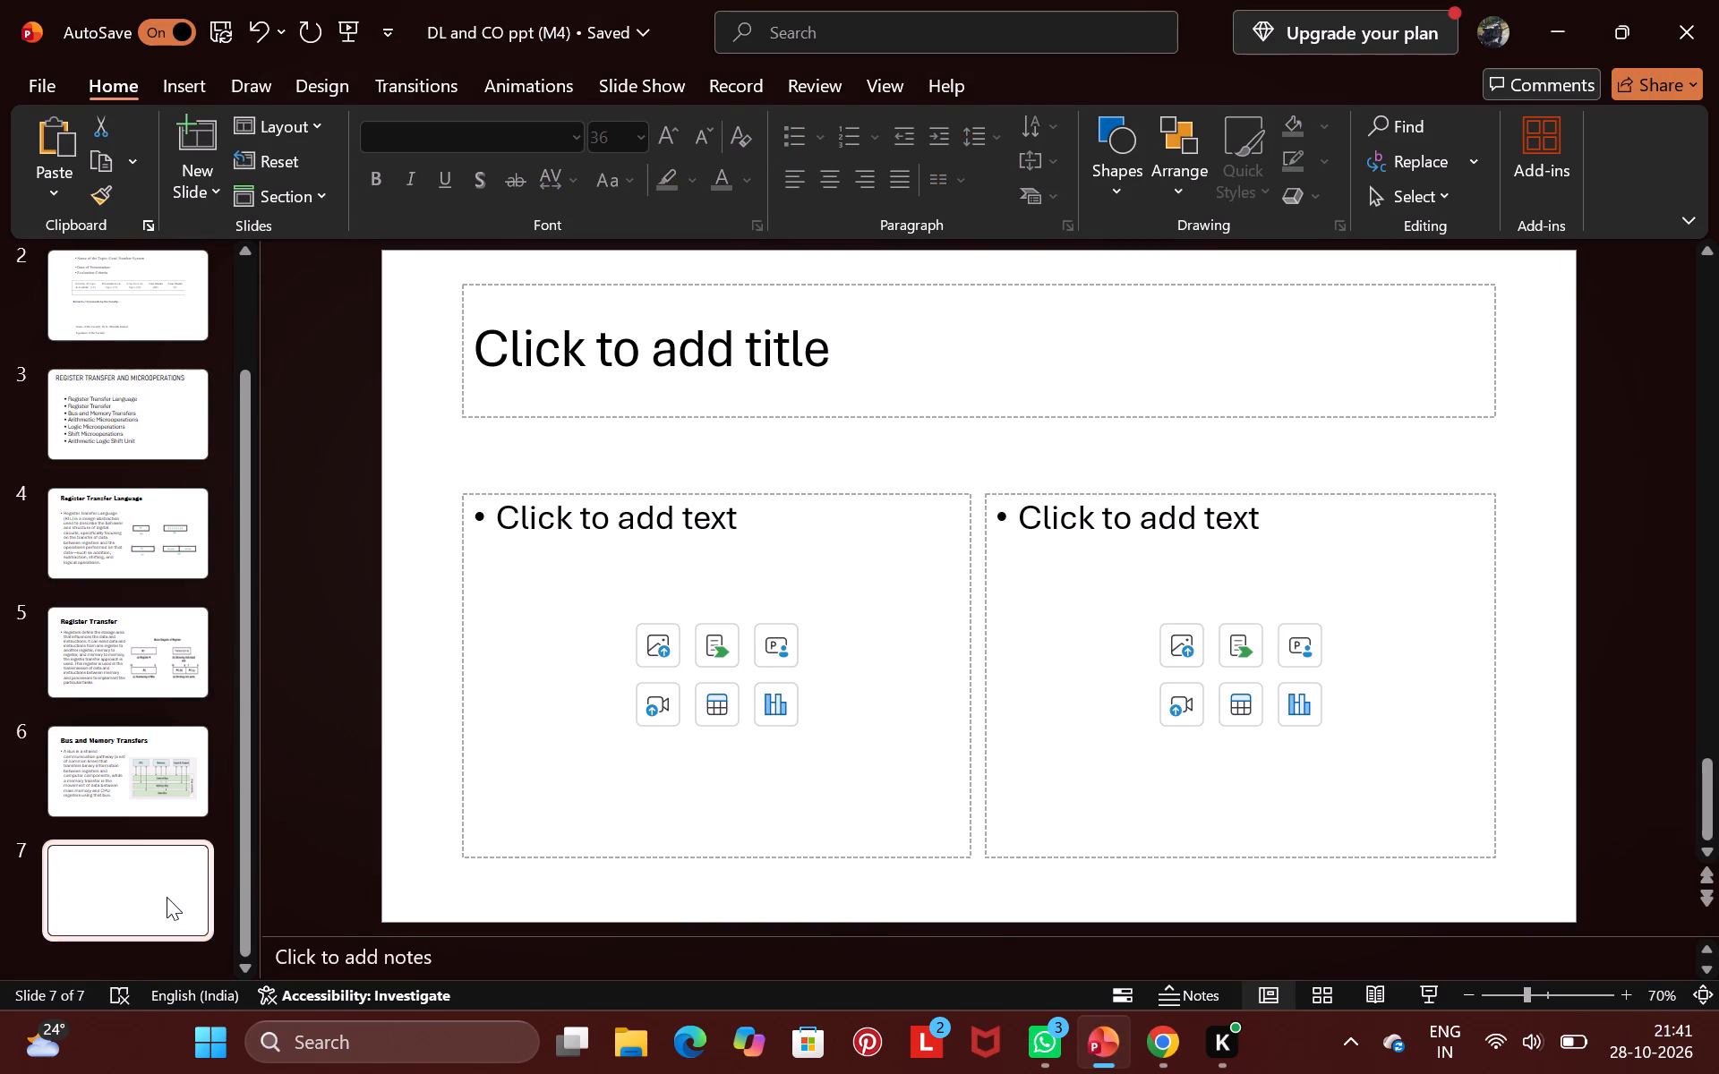
left_click(762, 385)
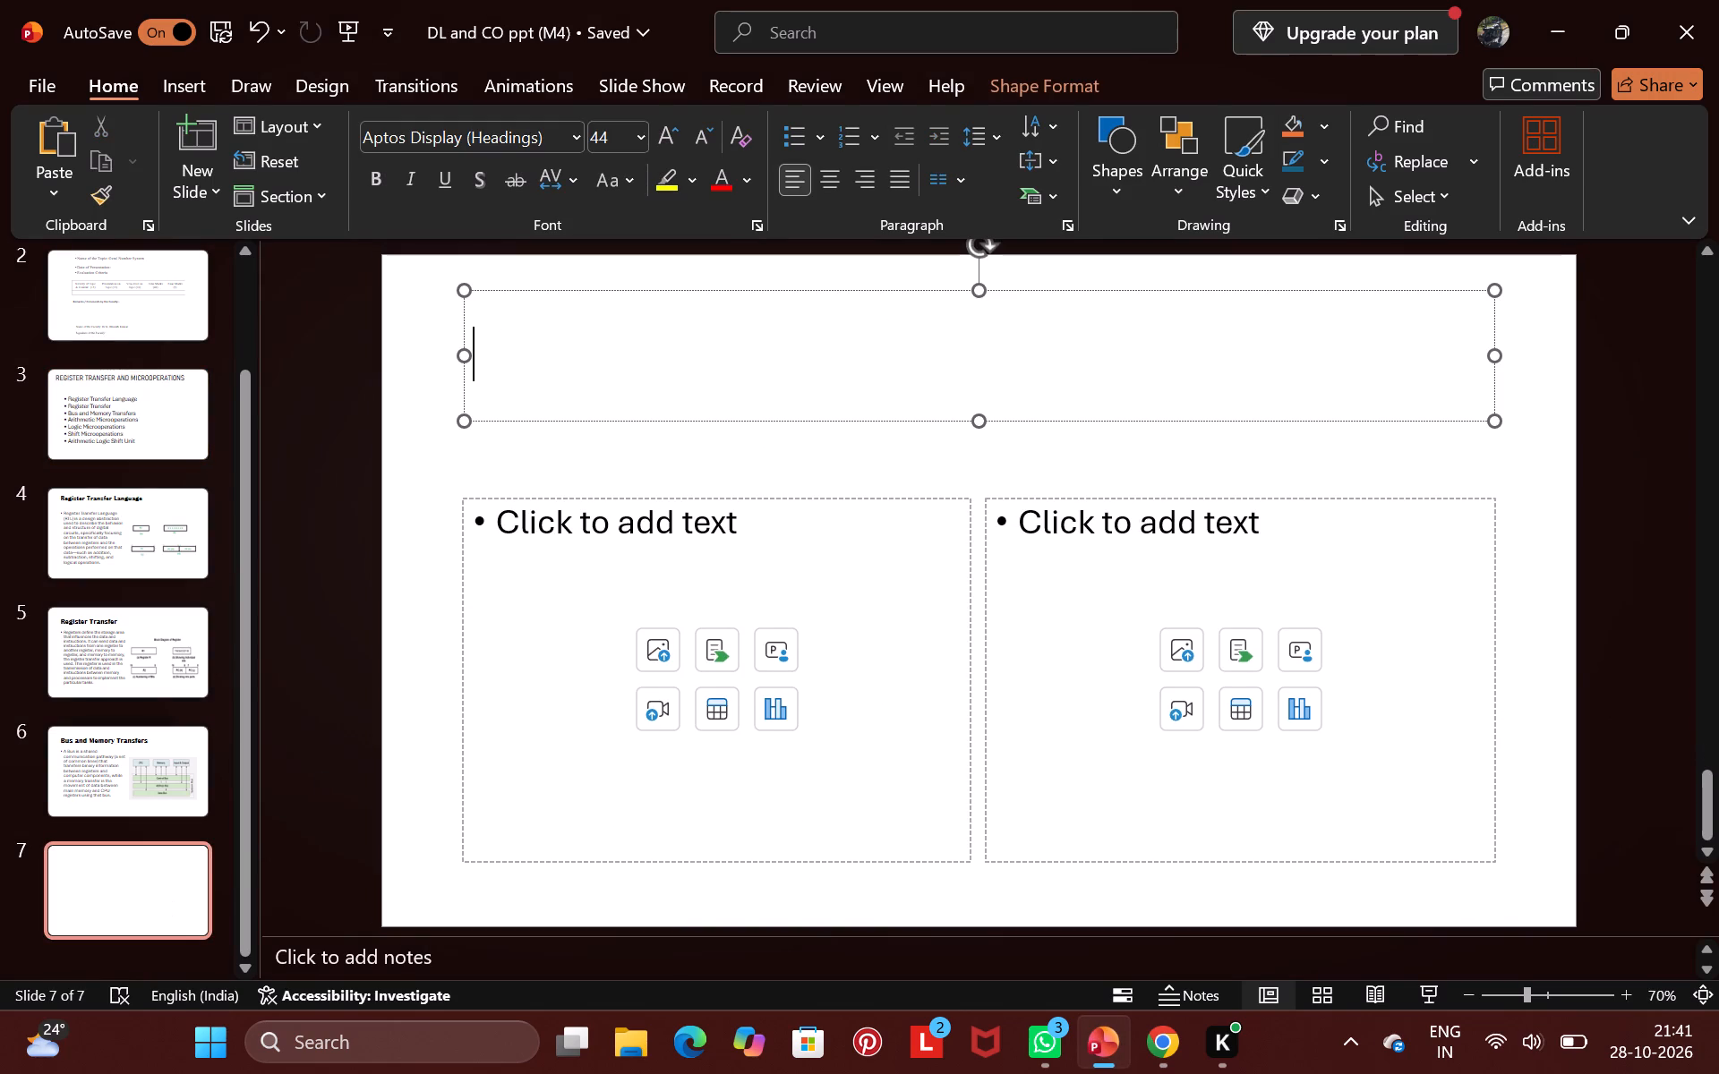
key("ctrl+v")
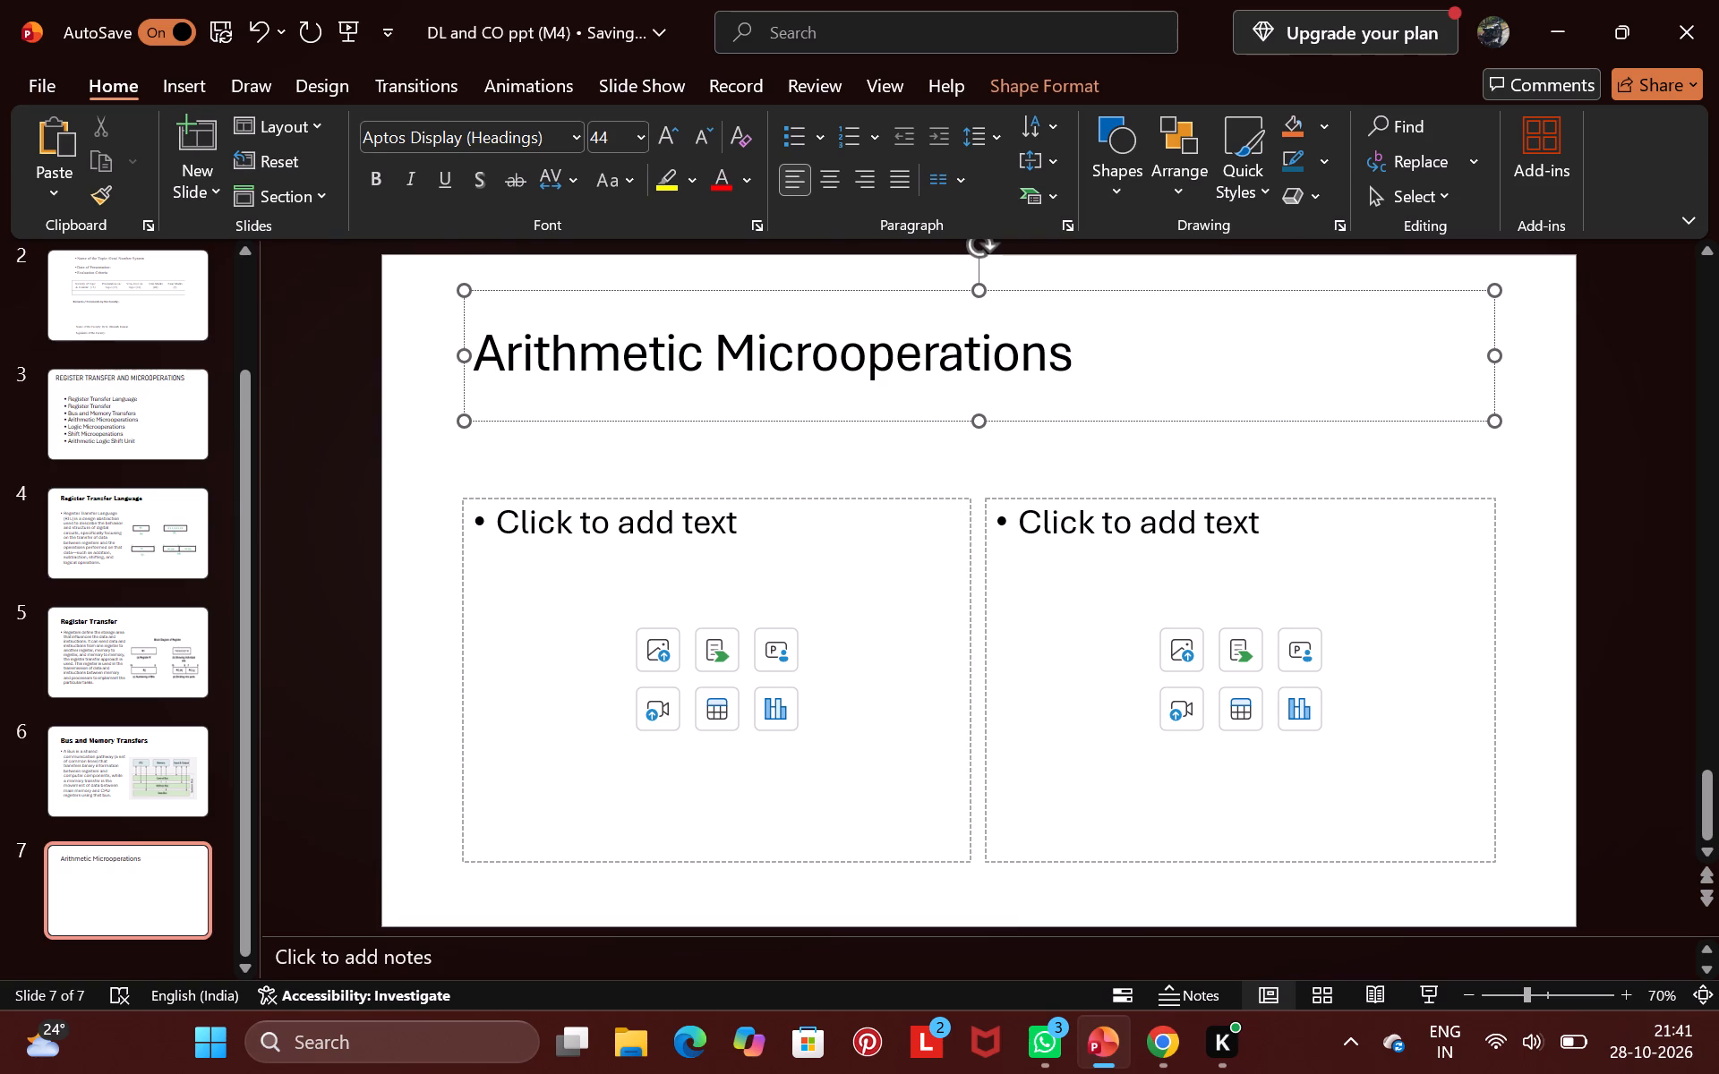
Set the font of the "Arithmetic Microoperations" title on slide 7 to Britannic Bold.
left_click_drag(480, 354, 999, 355)
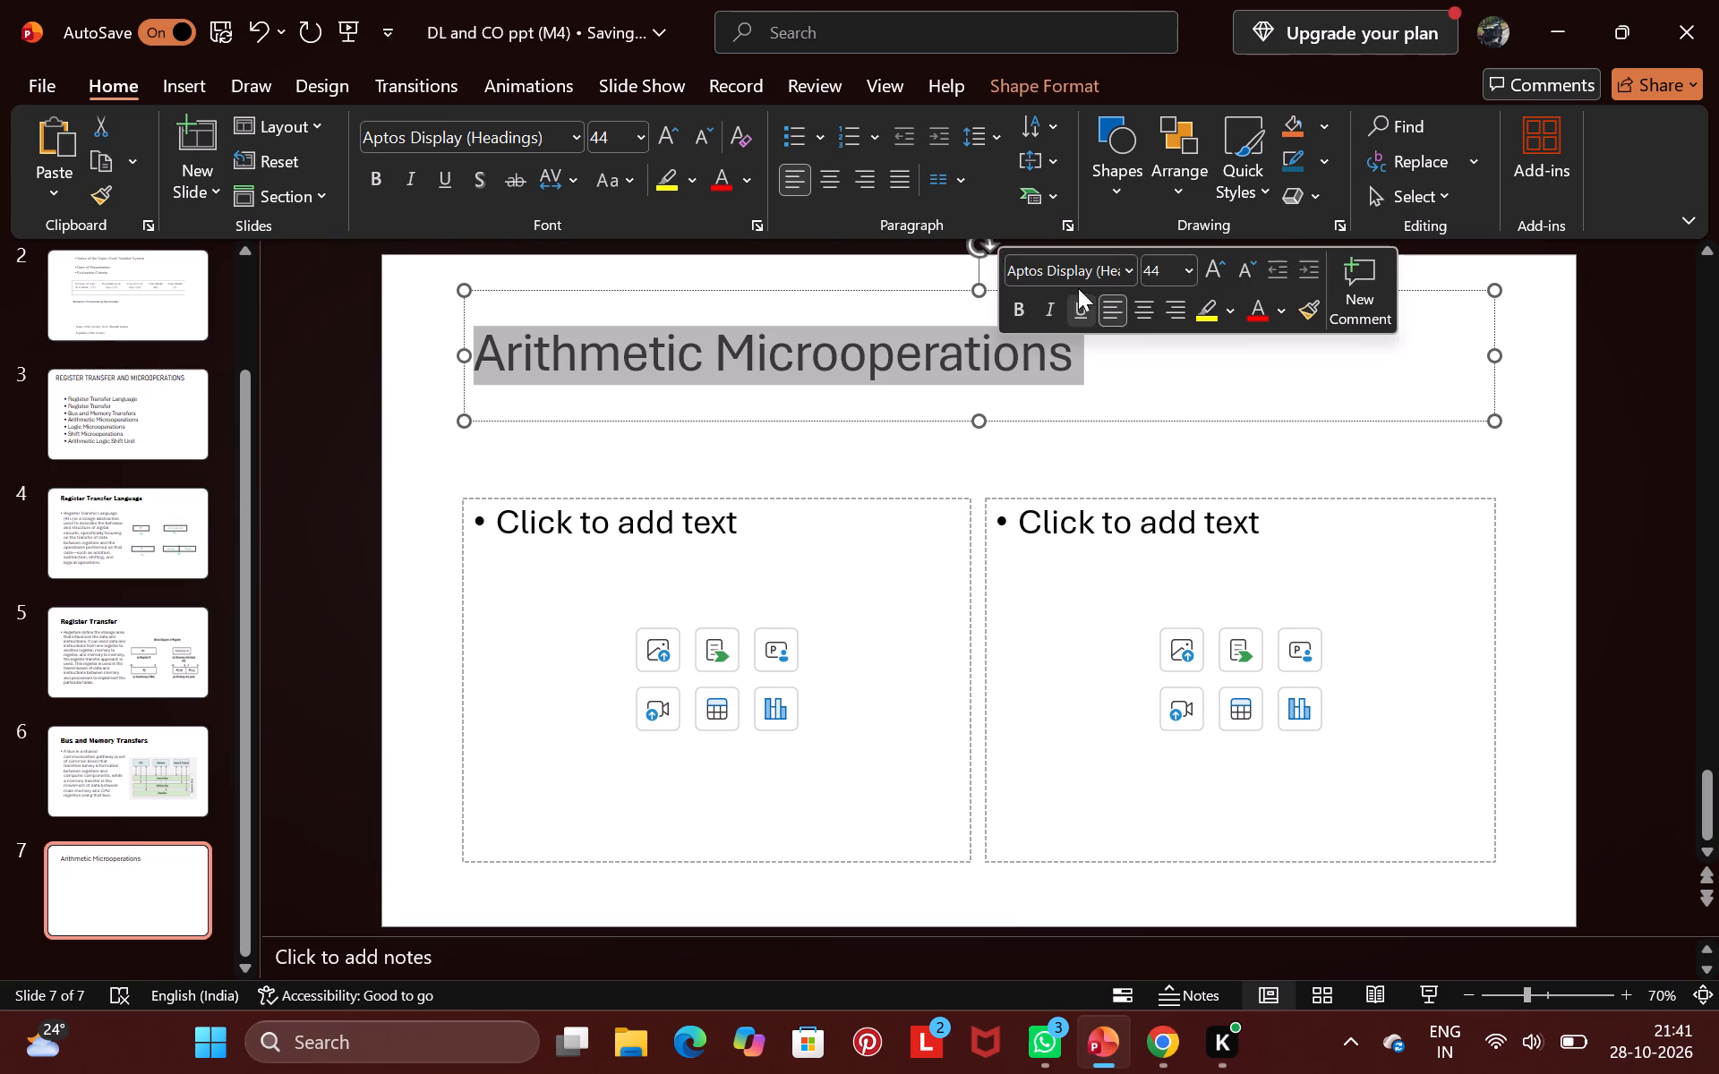
left_click(1125, 275)
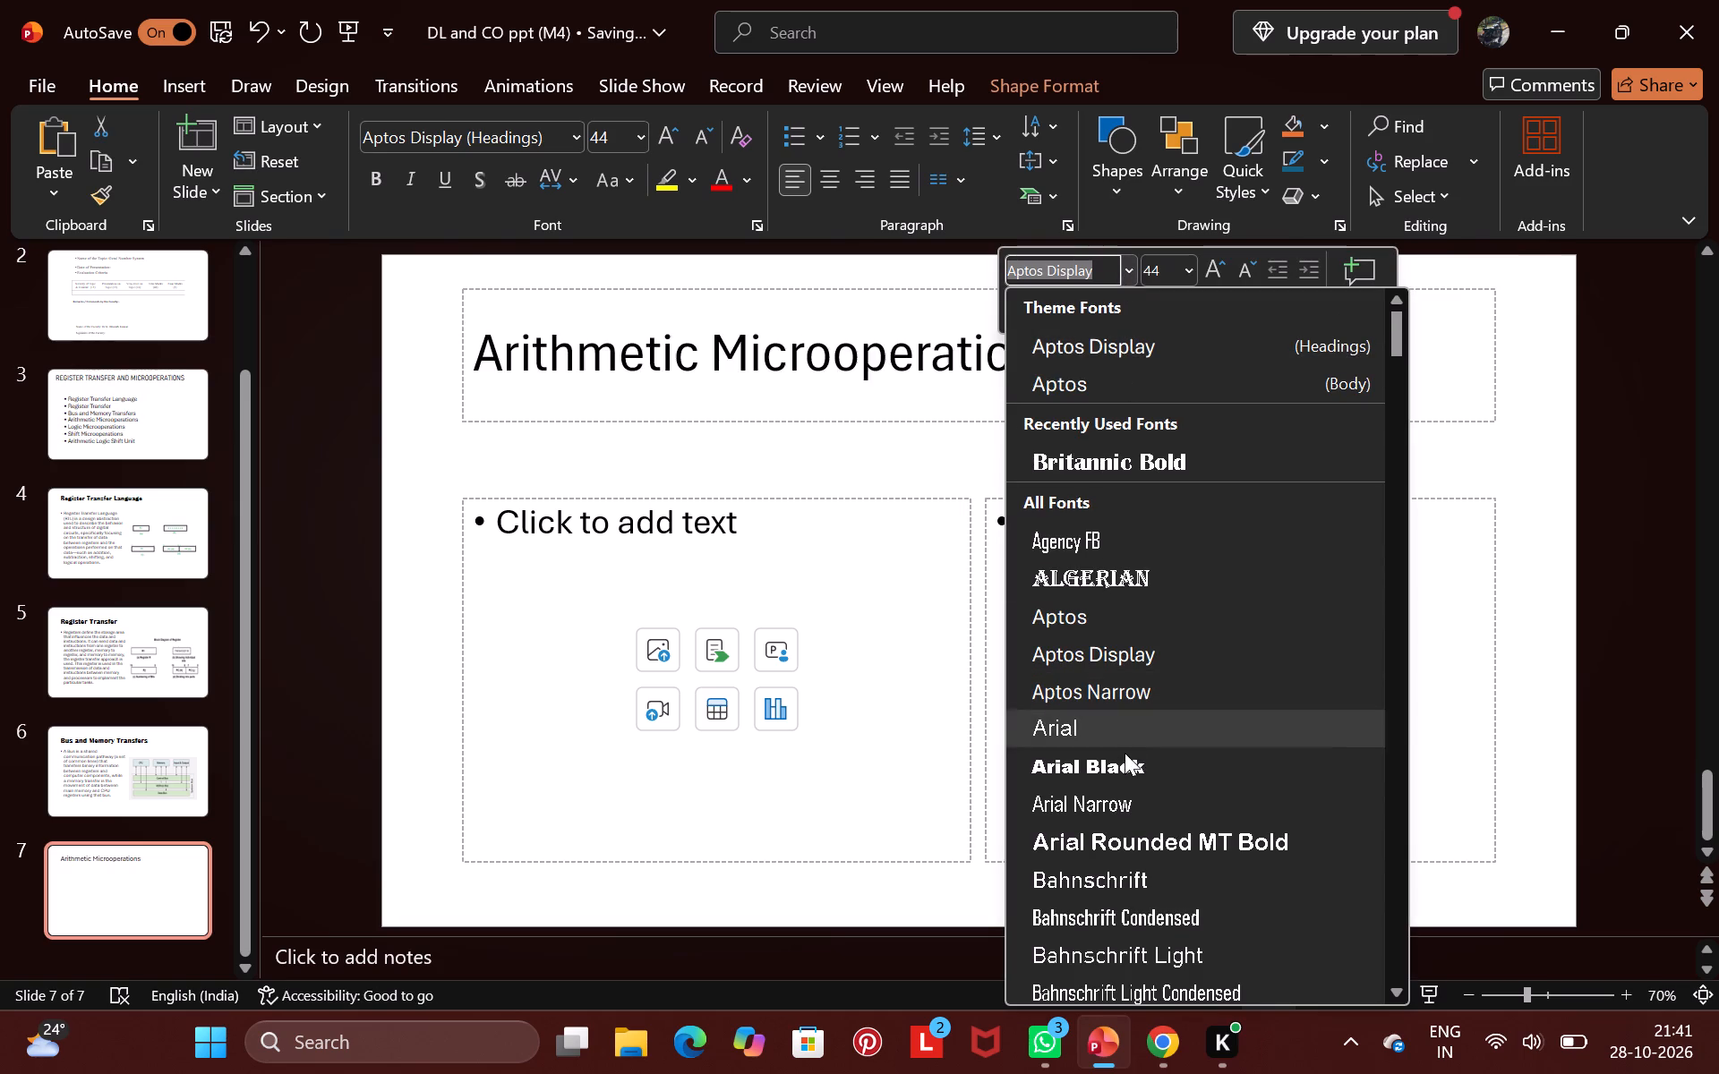
scroll(1096, 909, "down", 1)
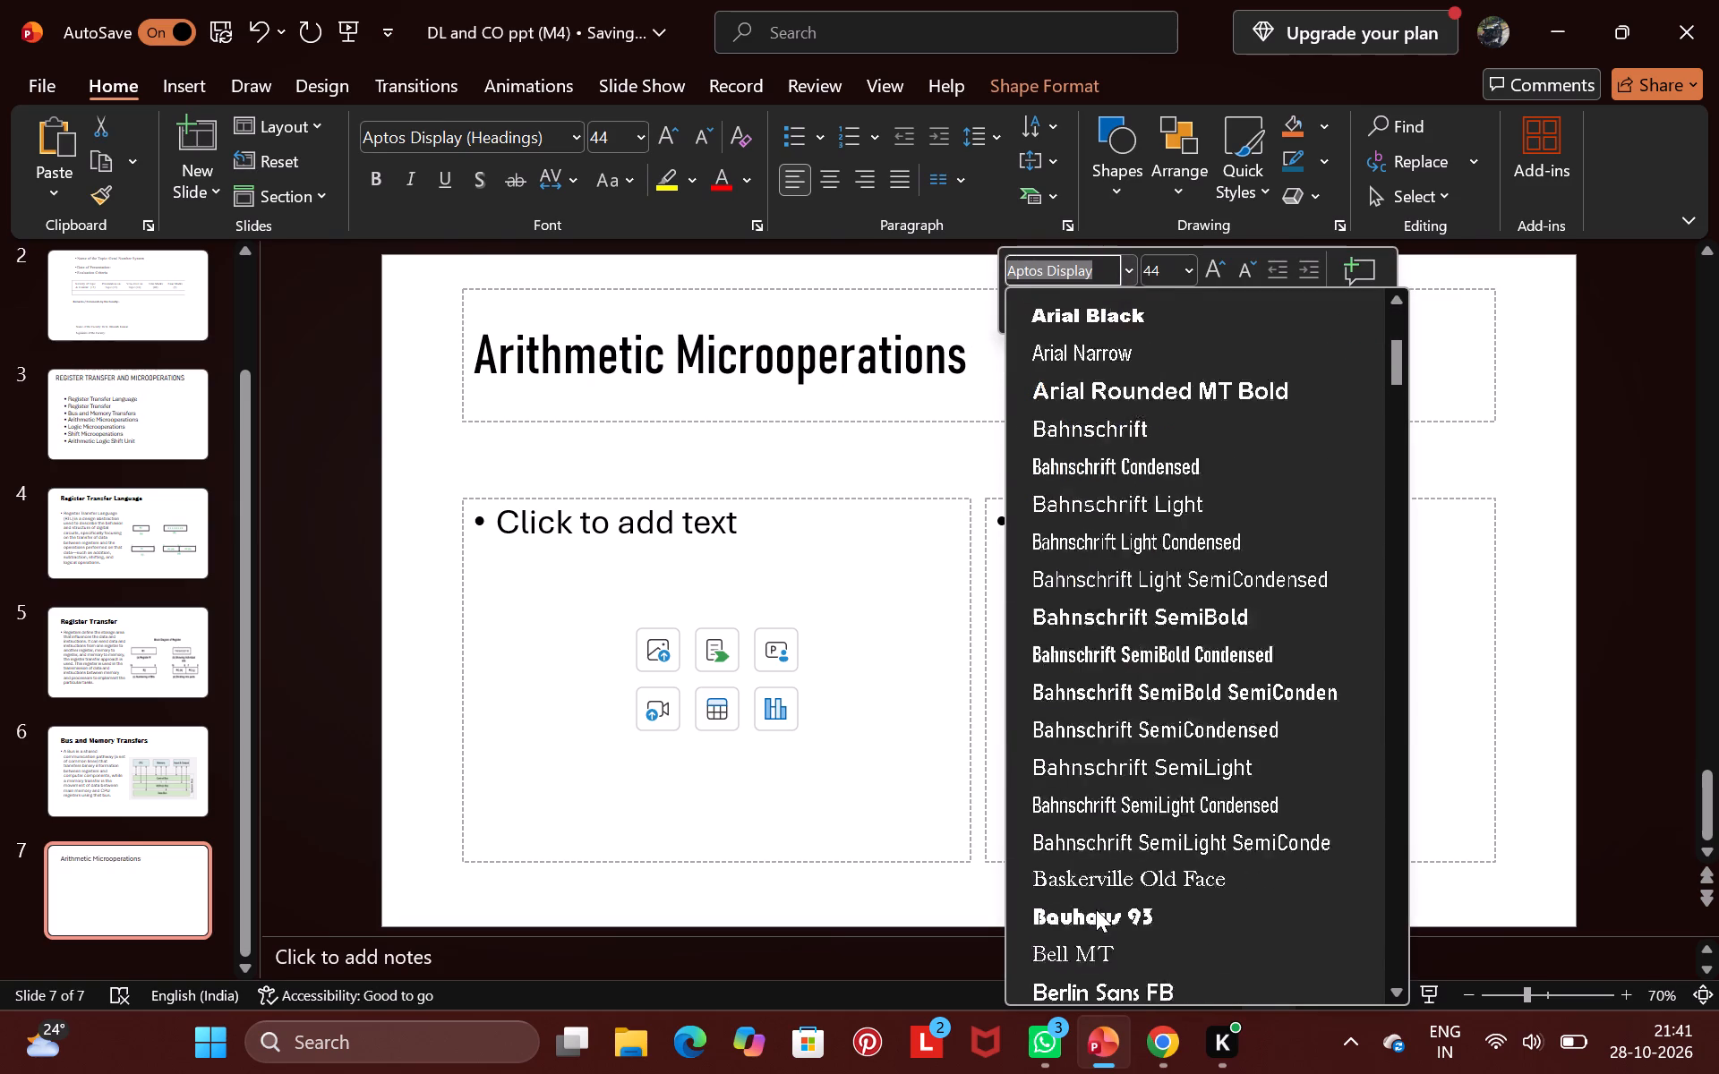
scroll(1096, 909, "down", 1)
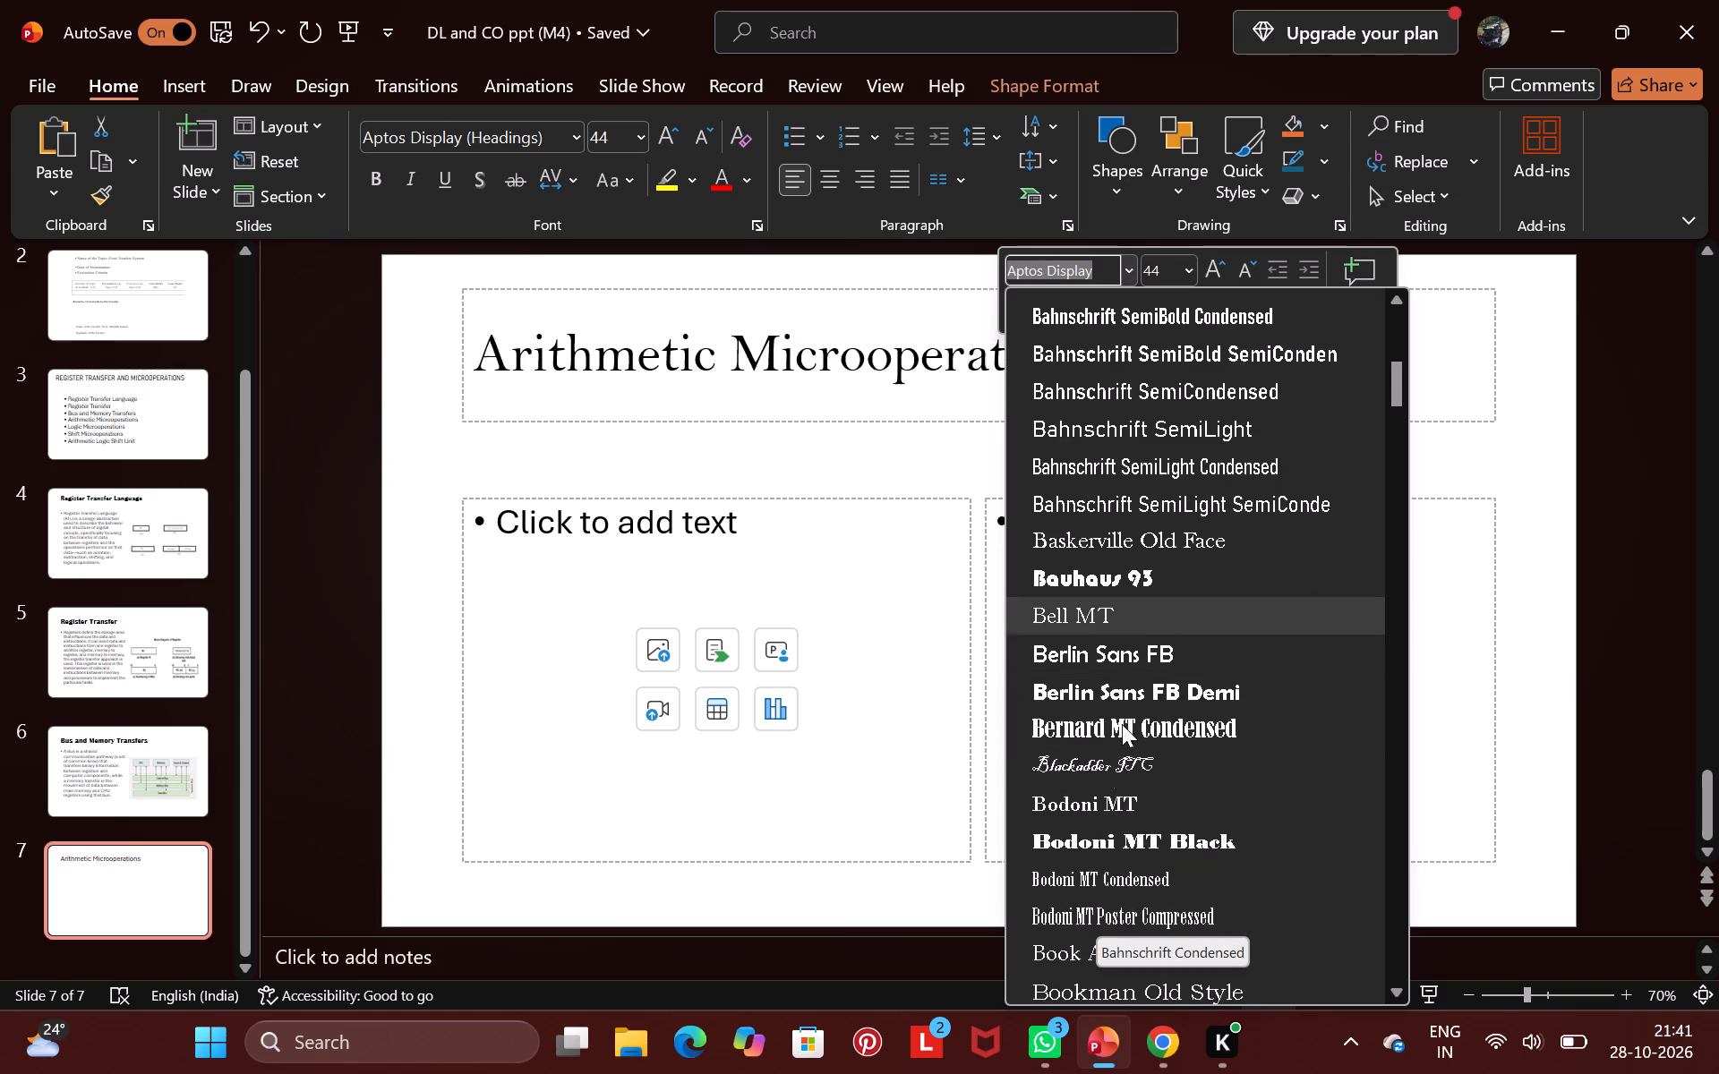
scroll(1109, 817, "down", 1)
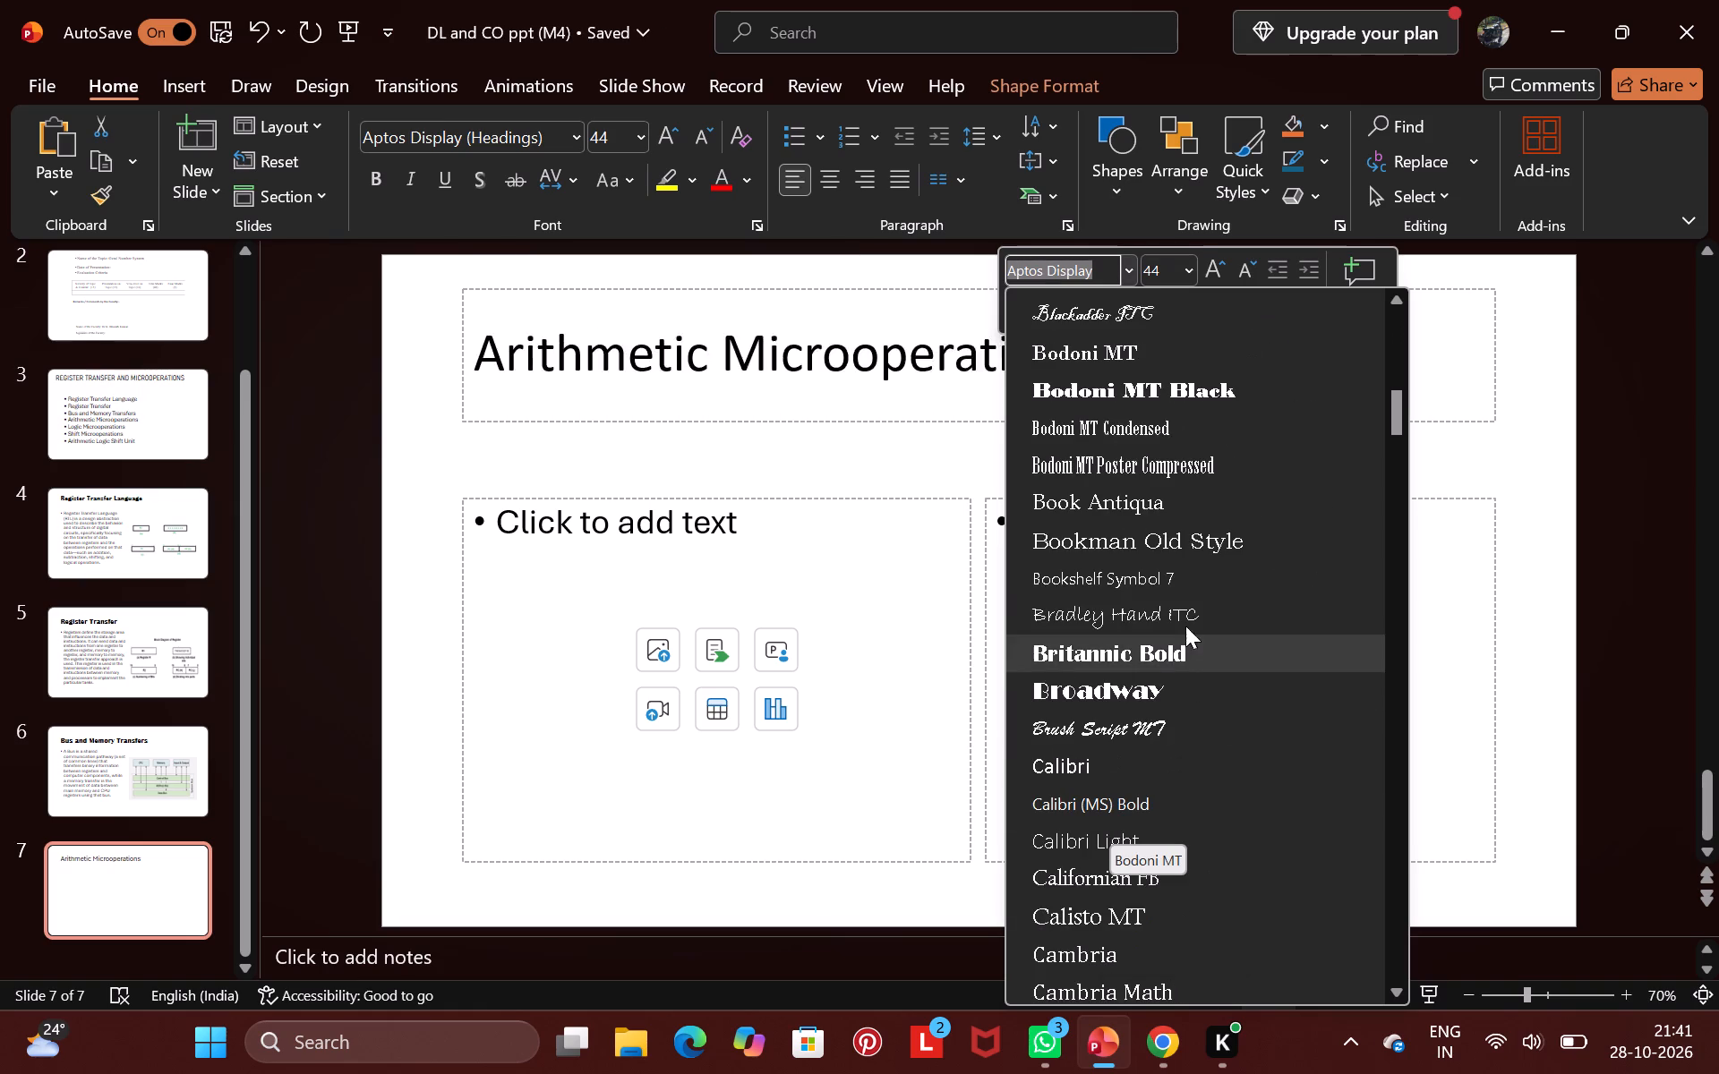
left_click(1184, 645)
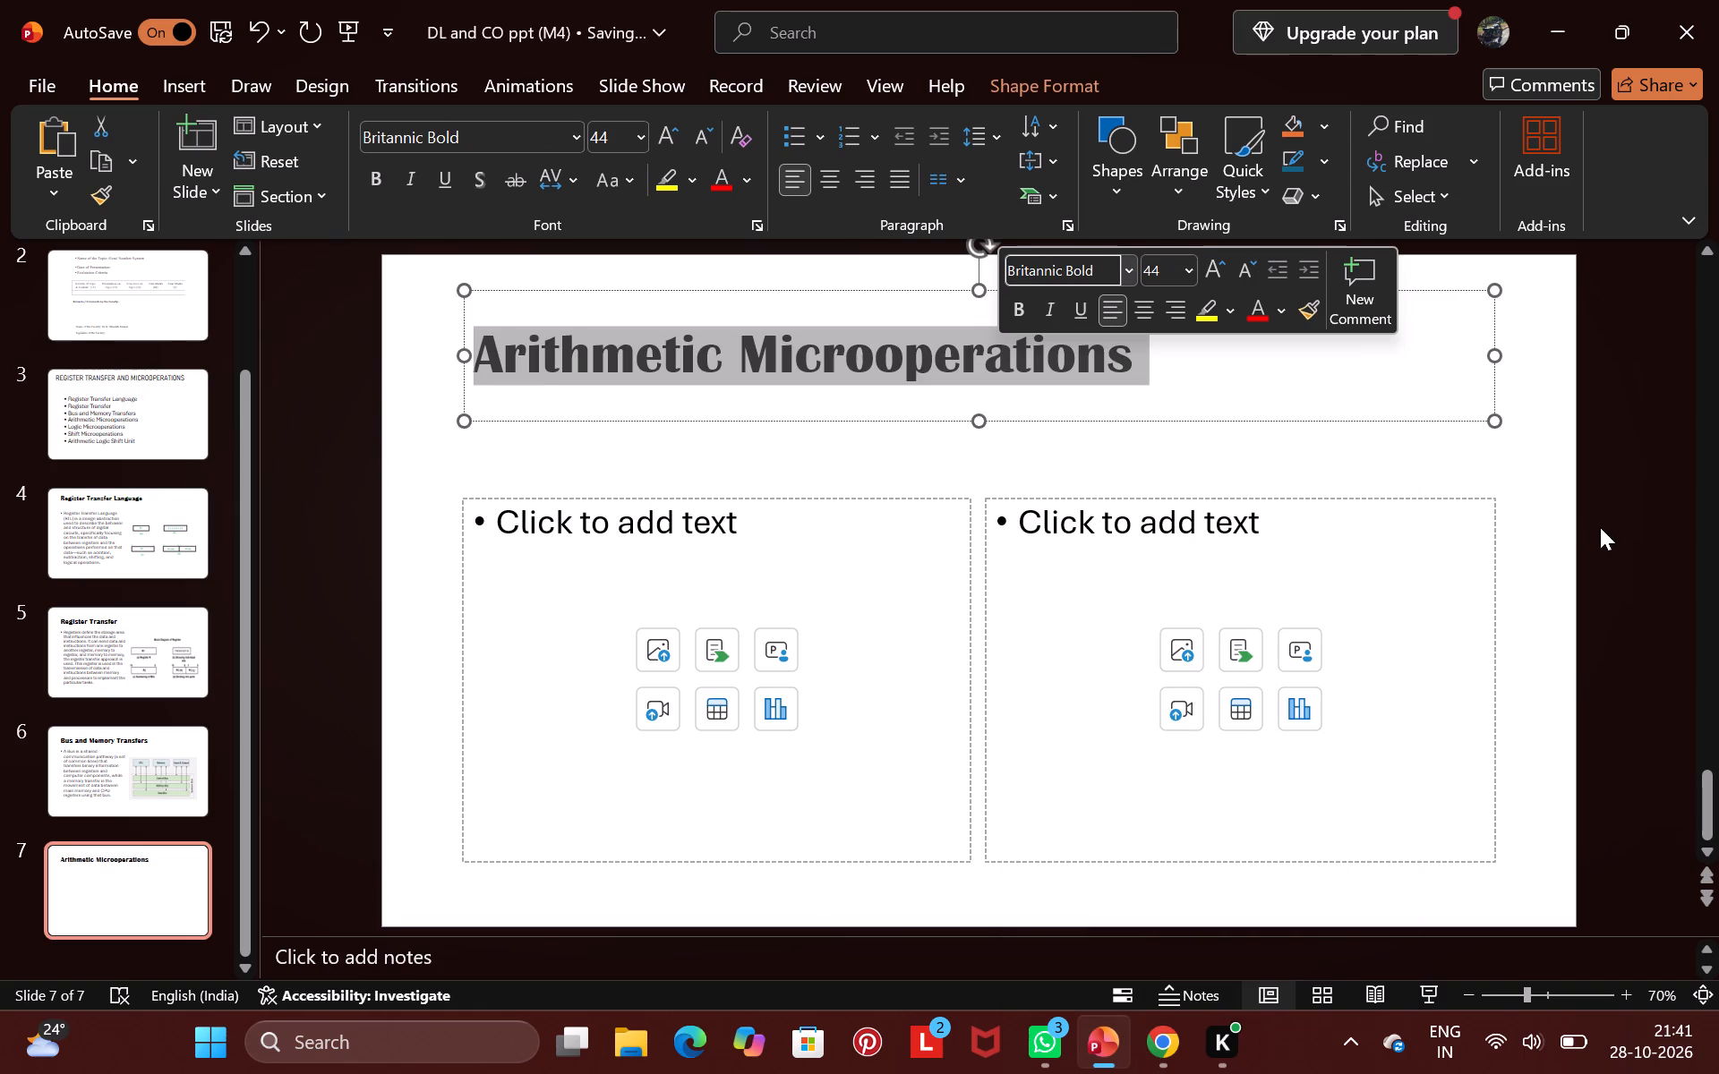
left_click(1621, 516)
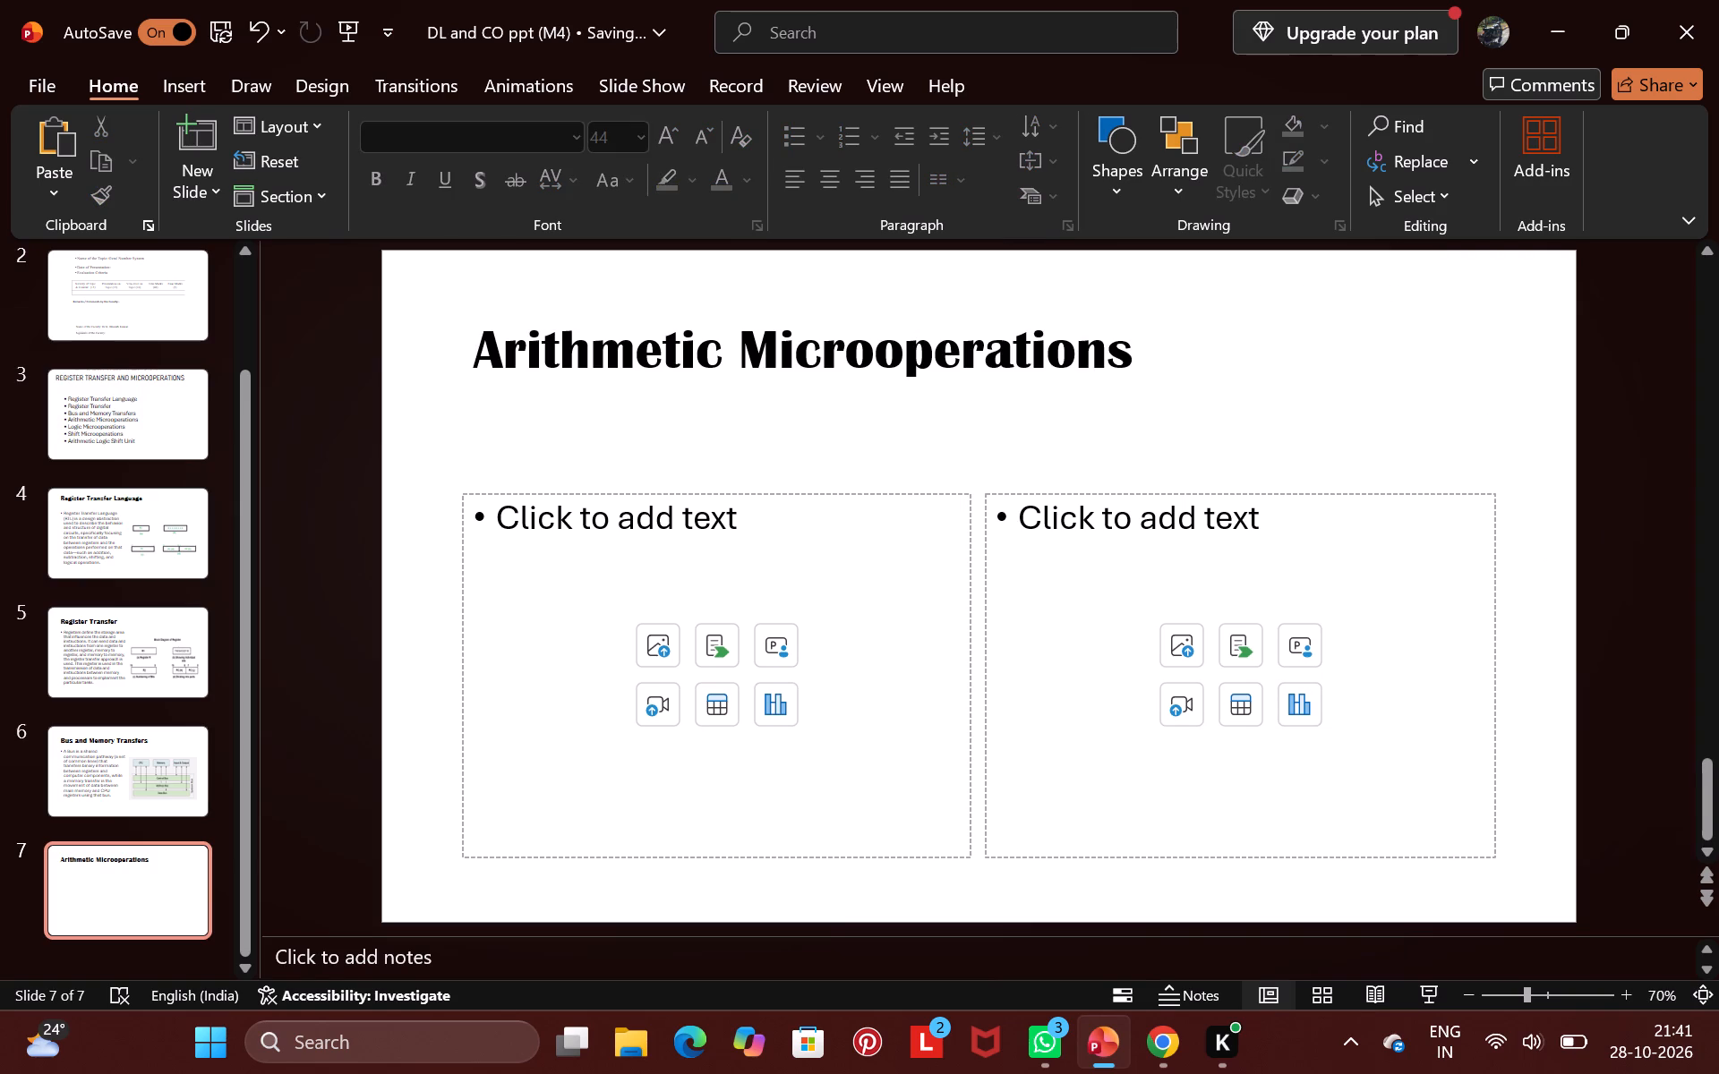
Copy the Binary Adder-Subtractor image from the Chrome search results and insert it from the clipboard into slide 7's right content placeholder.
left_click(1153, 1044)
left_click(957, 443)
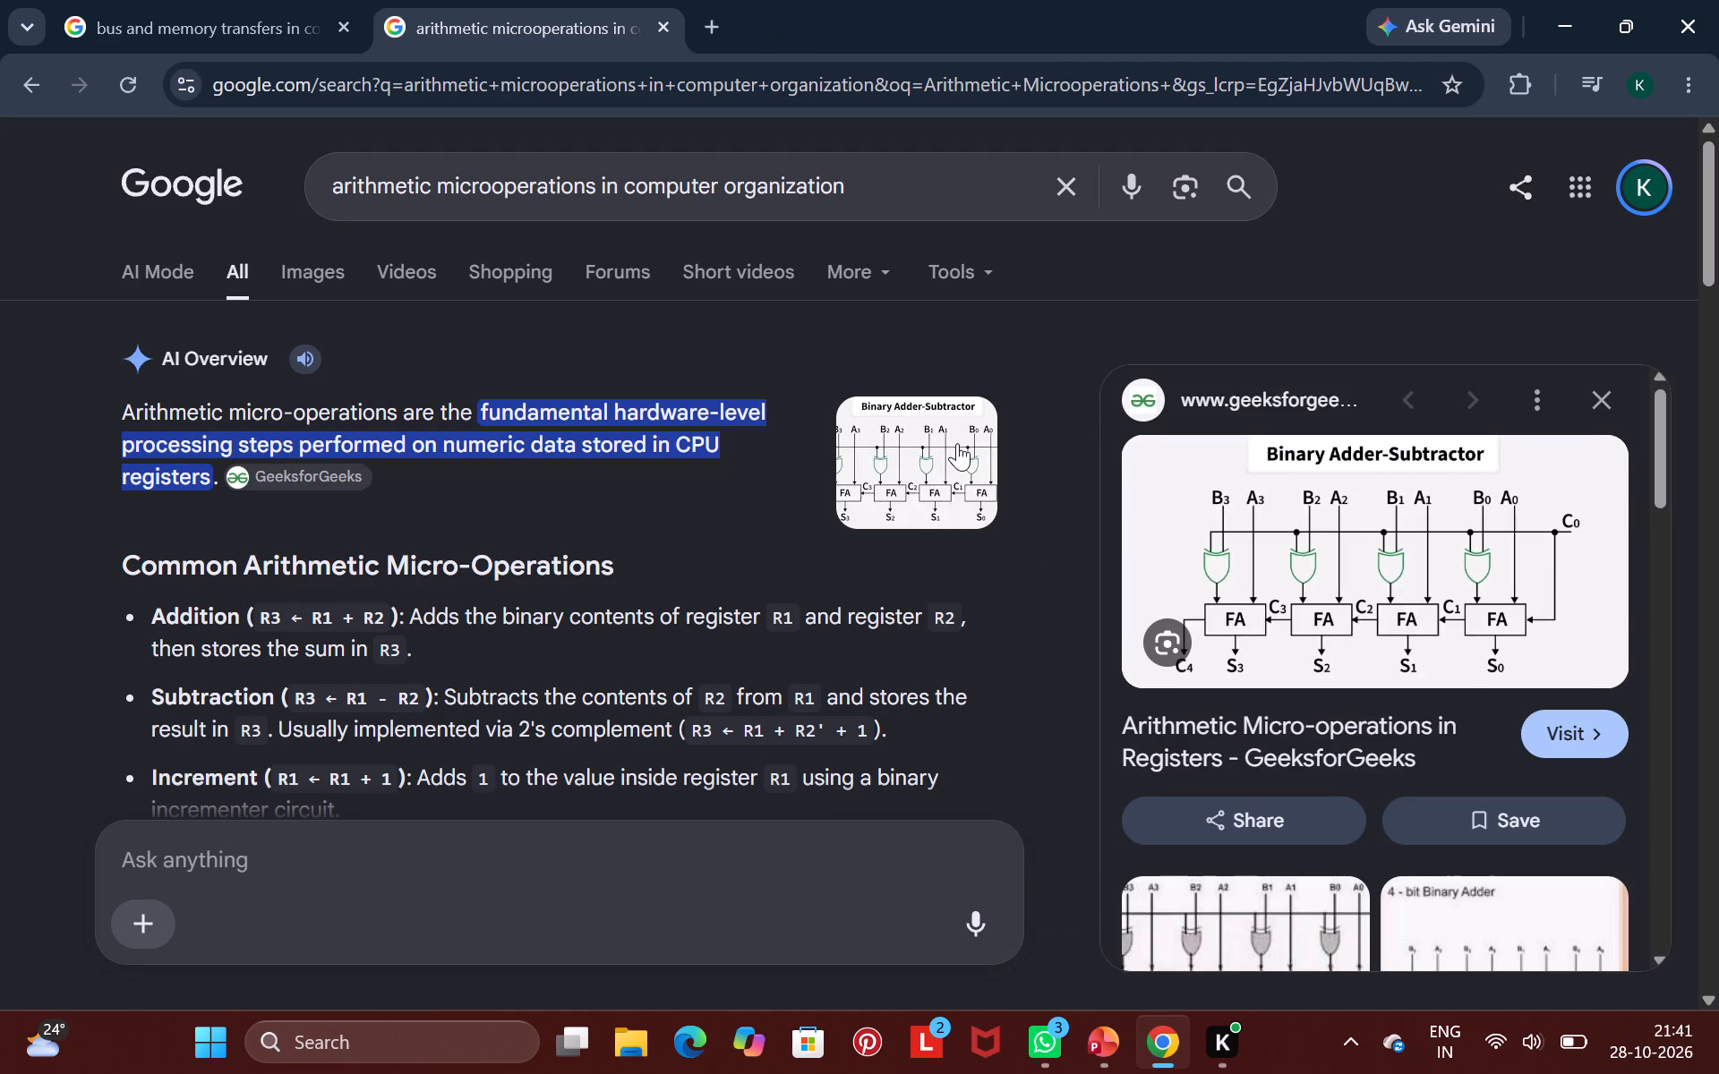
right_click(1295, 522)
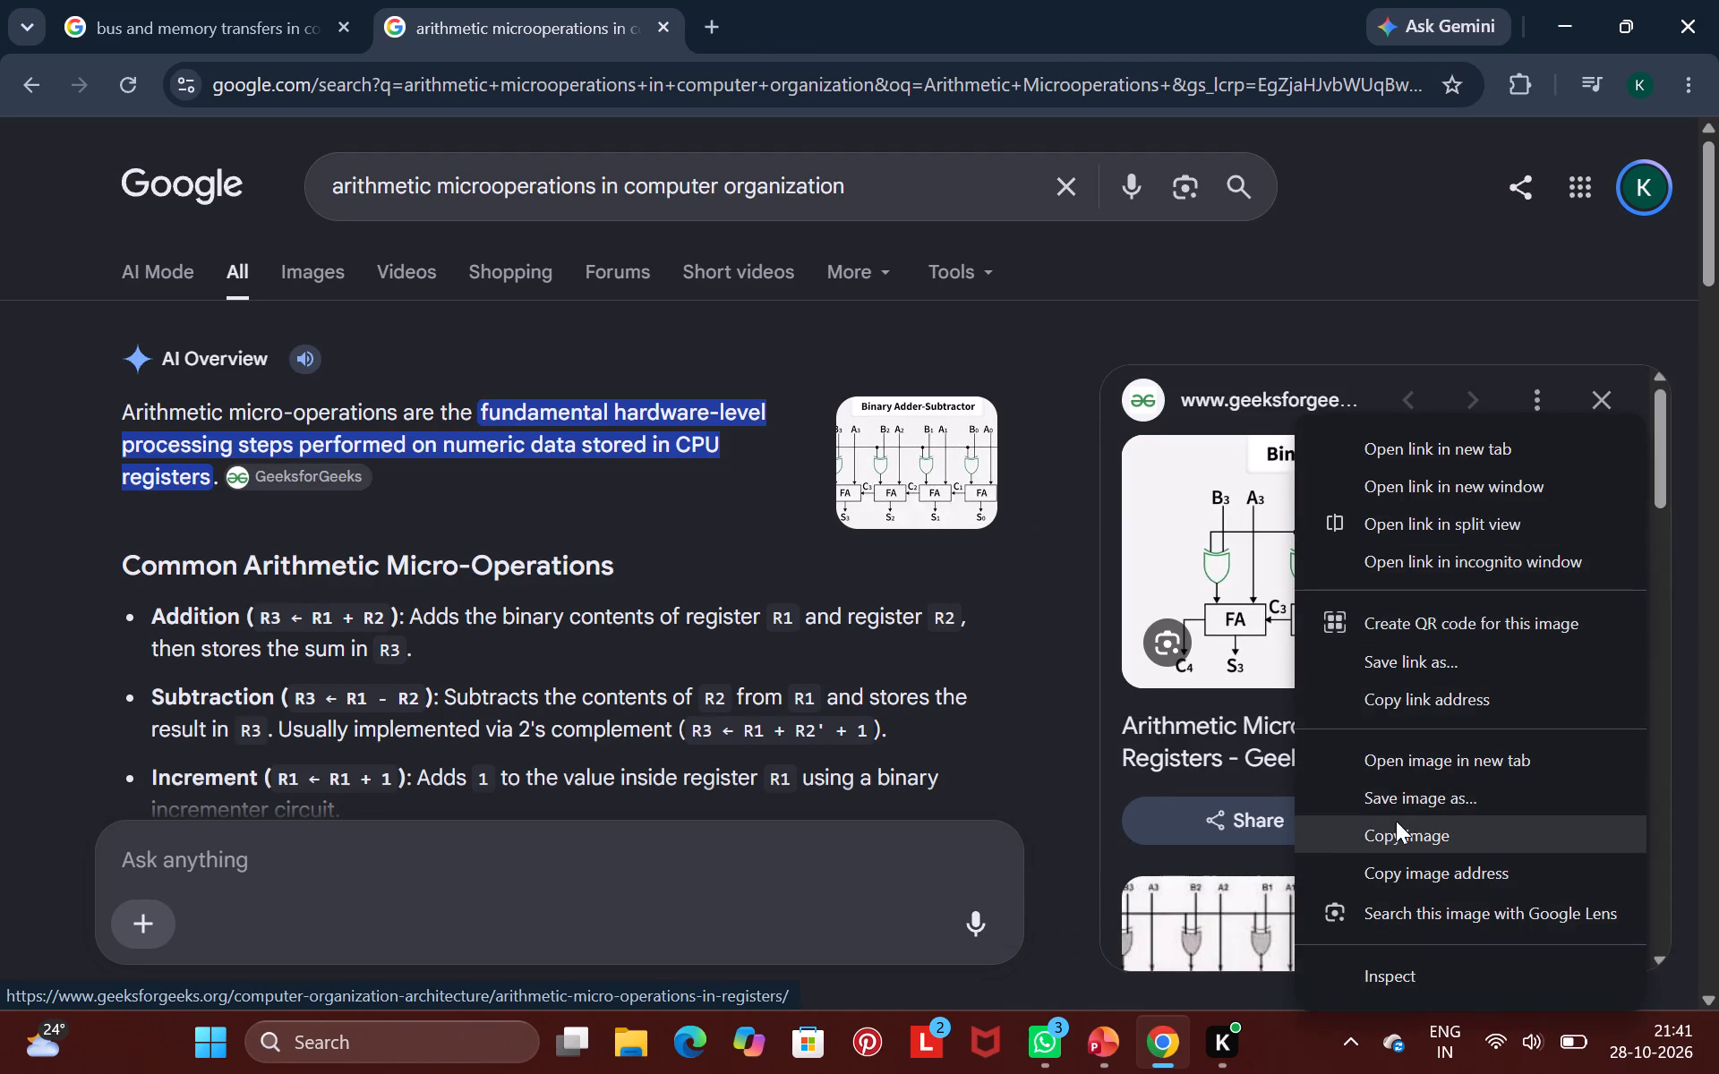
left_click(1399, 825)
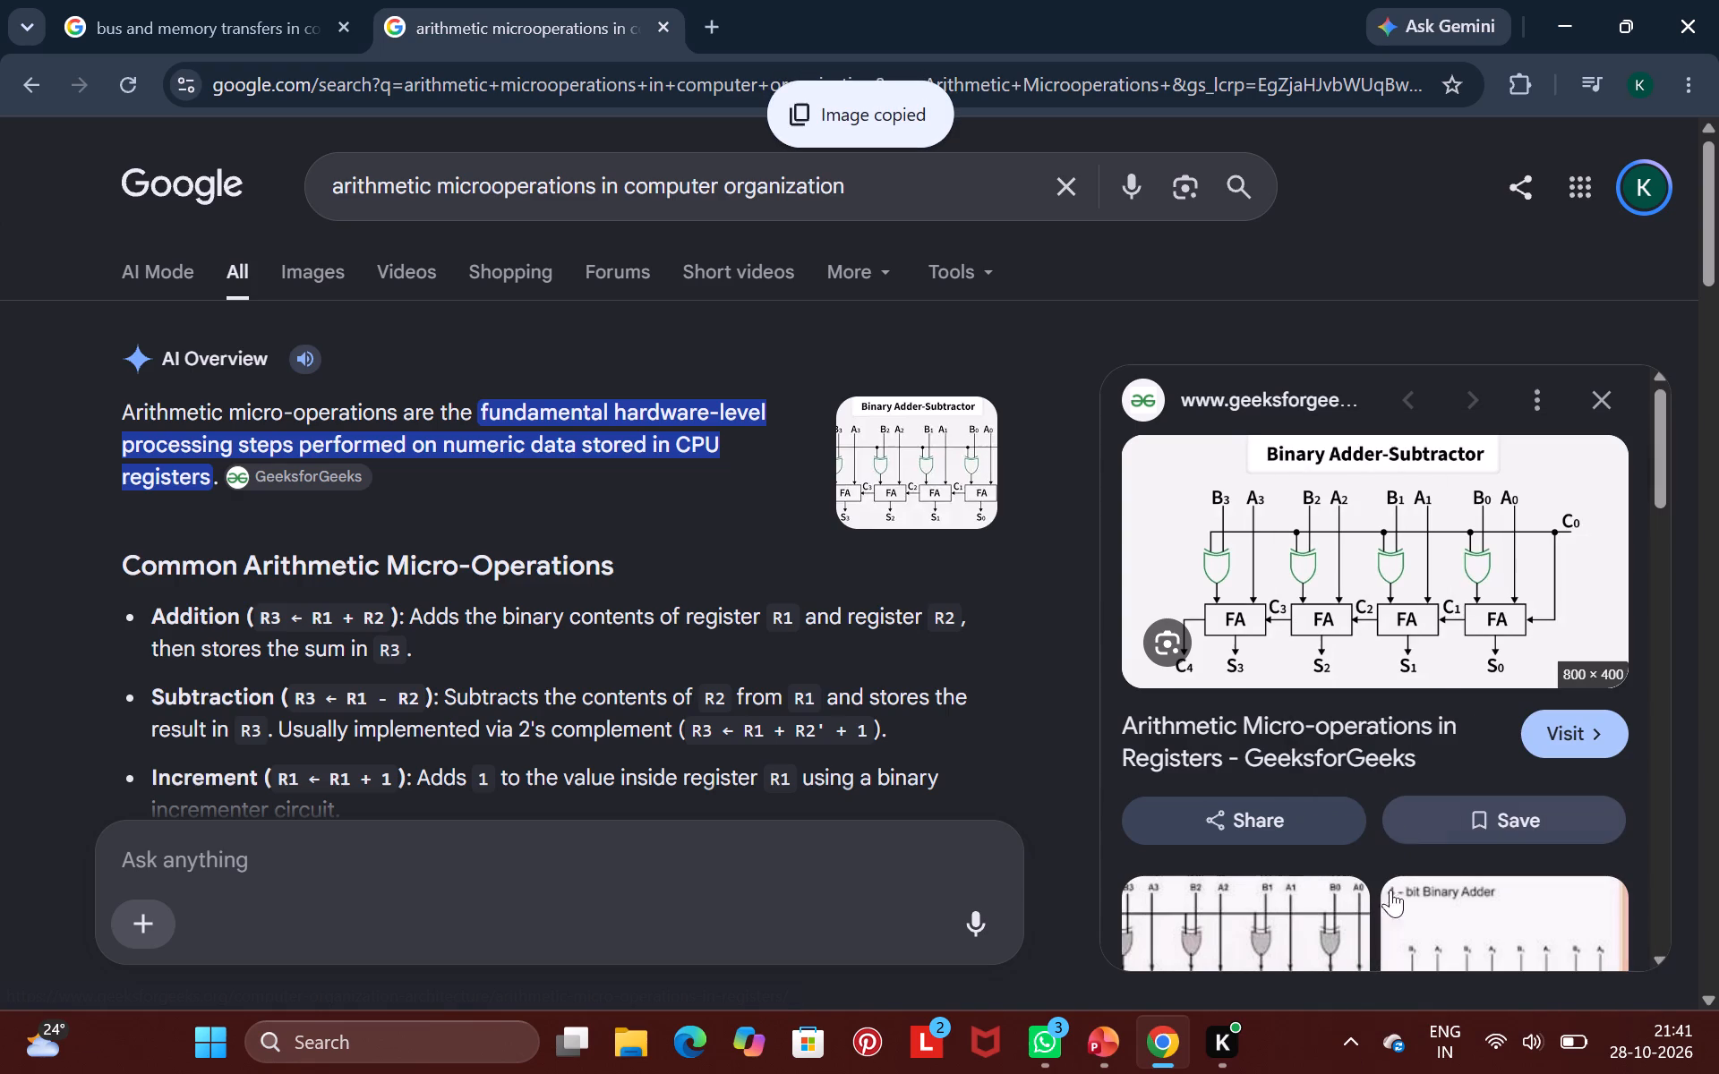
left_click(1104, 1036)
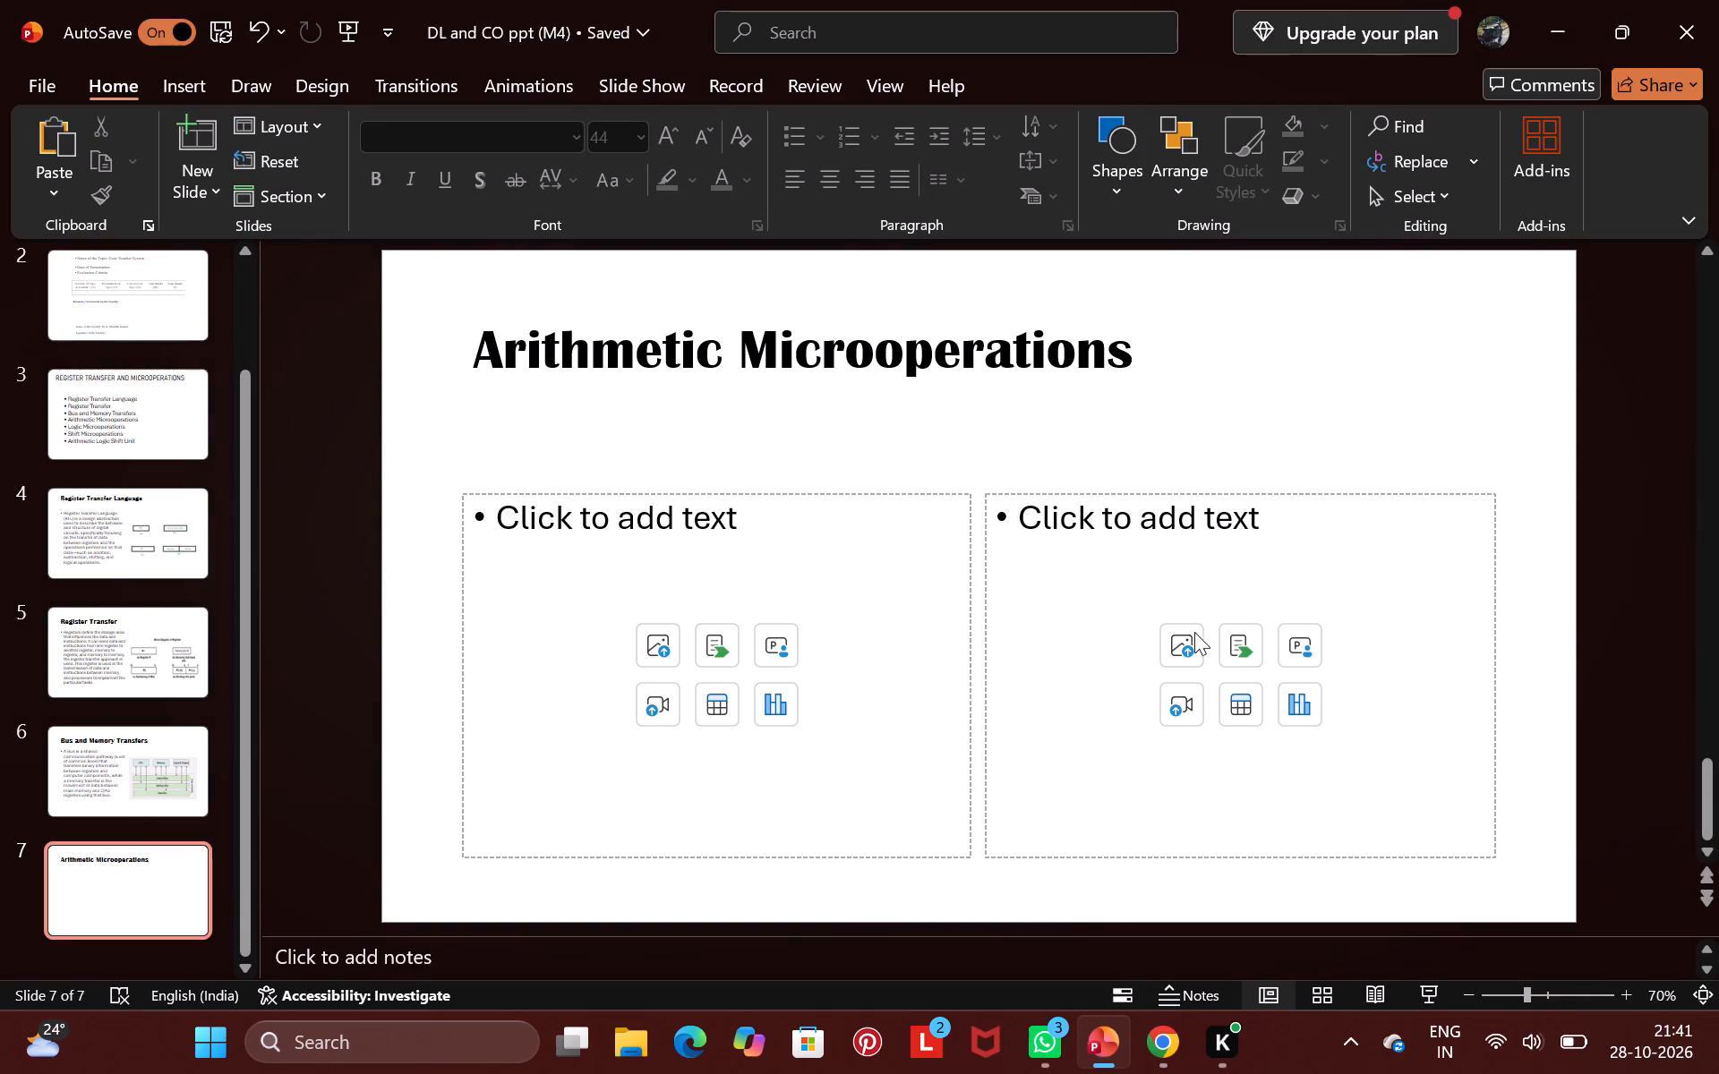
left_click(1180, 654)
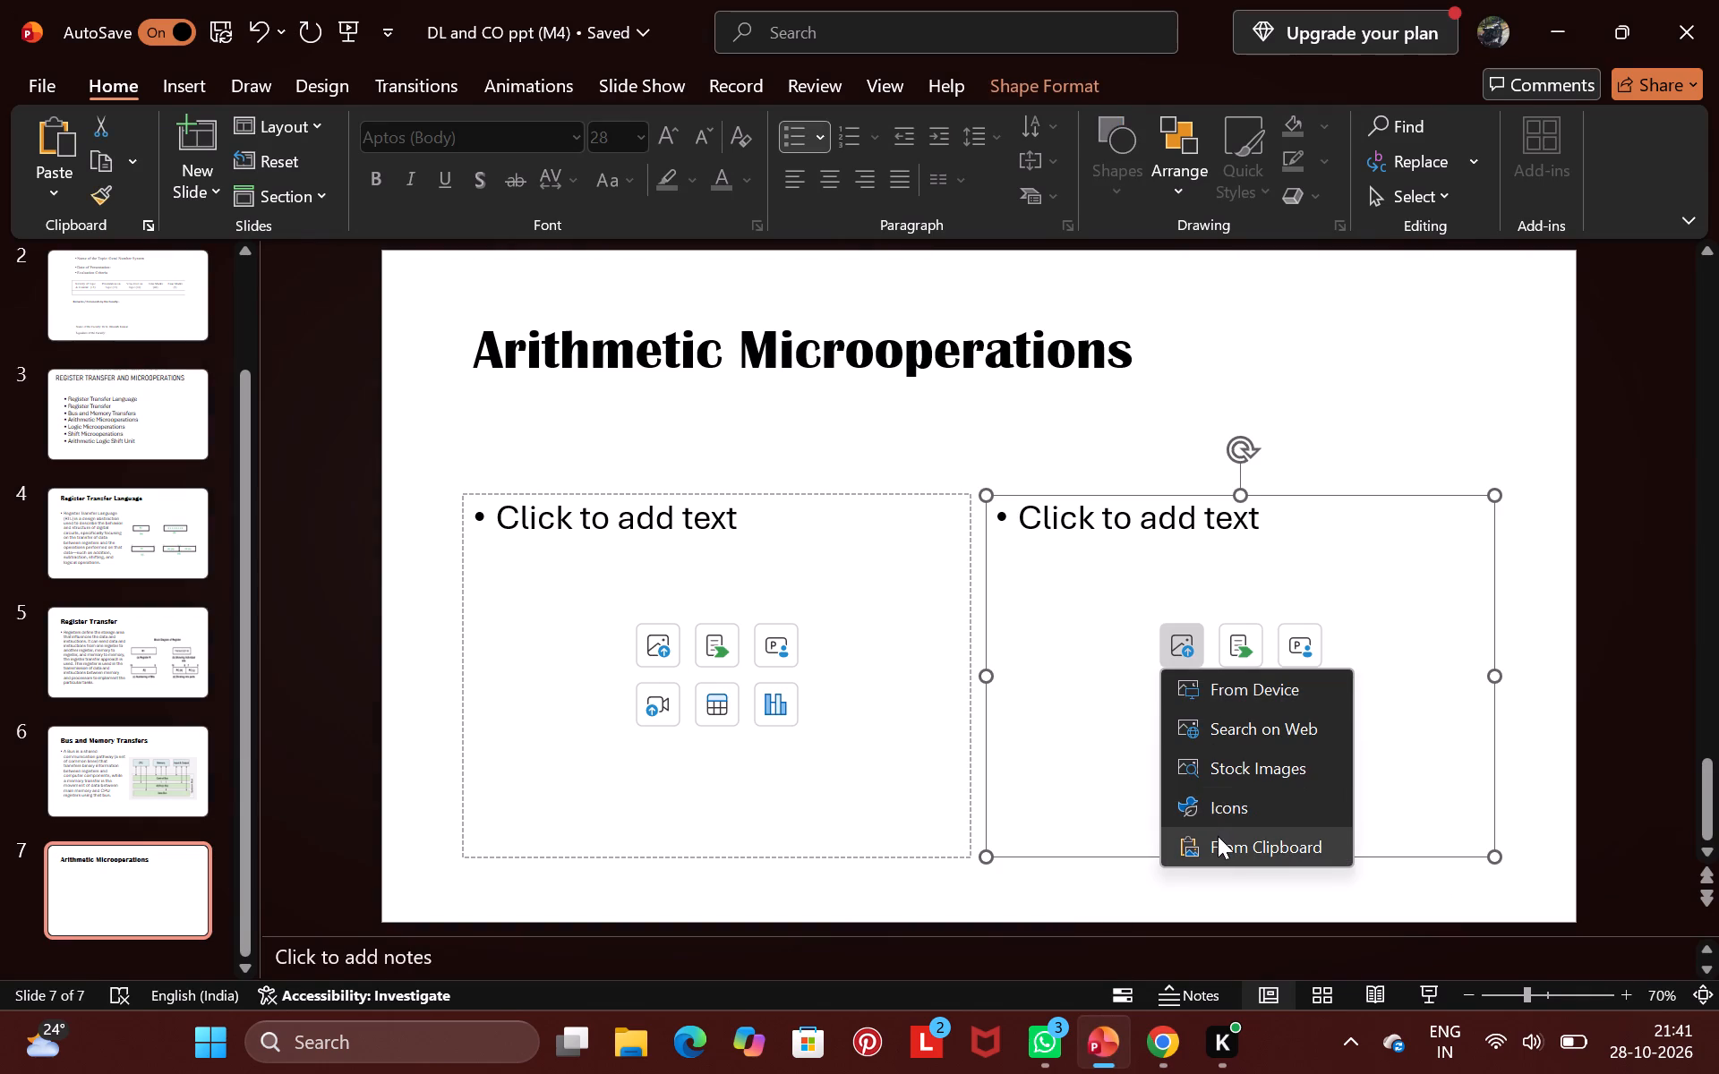
left_click(1218, 838)
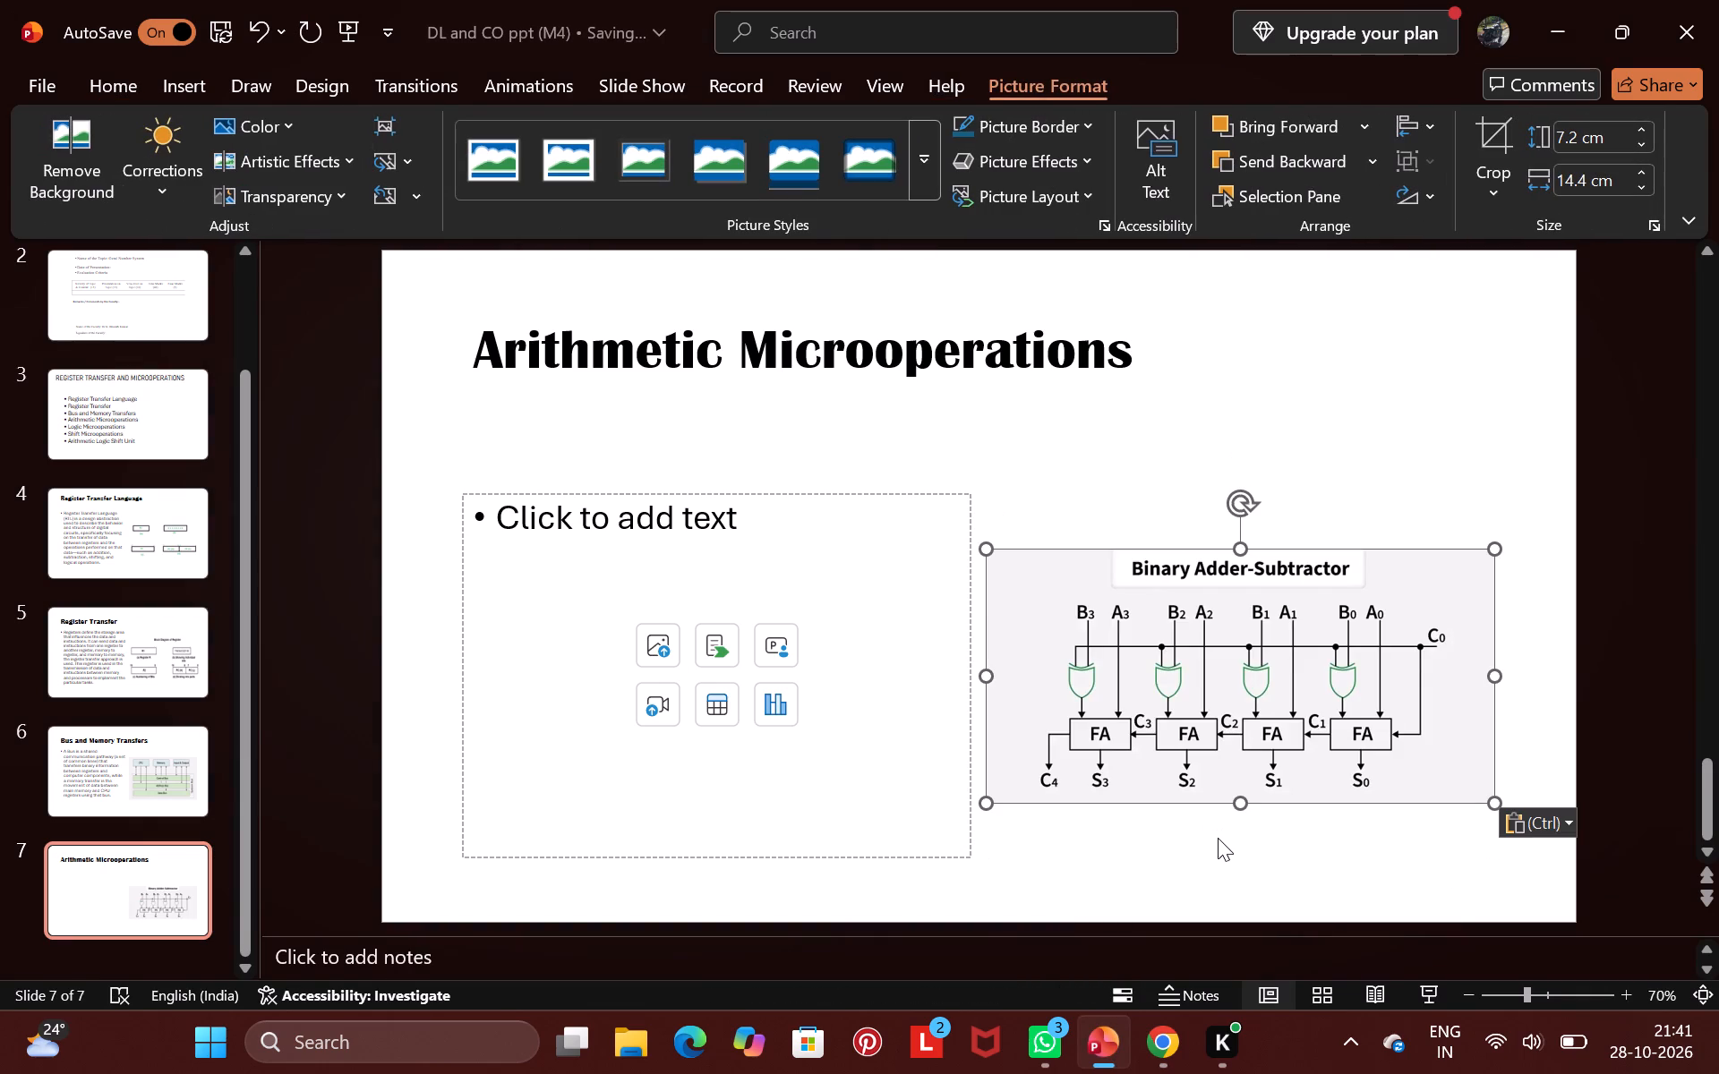
Stretch the Binary Adder-Subtractor picture upward to a height of about 10.44 cm, keeping its bottom edge in place.
left_click_drag(1237, 547, 1242, 520)
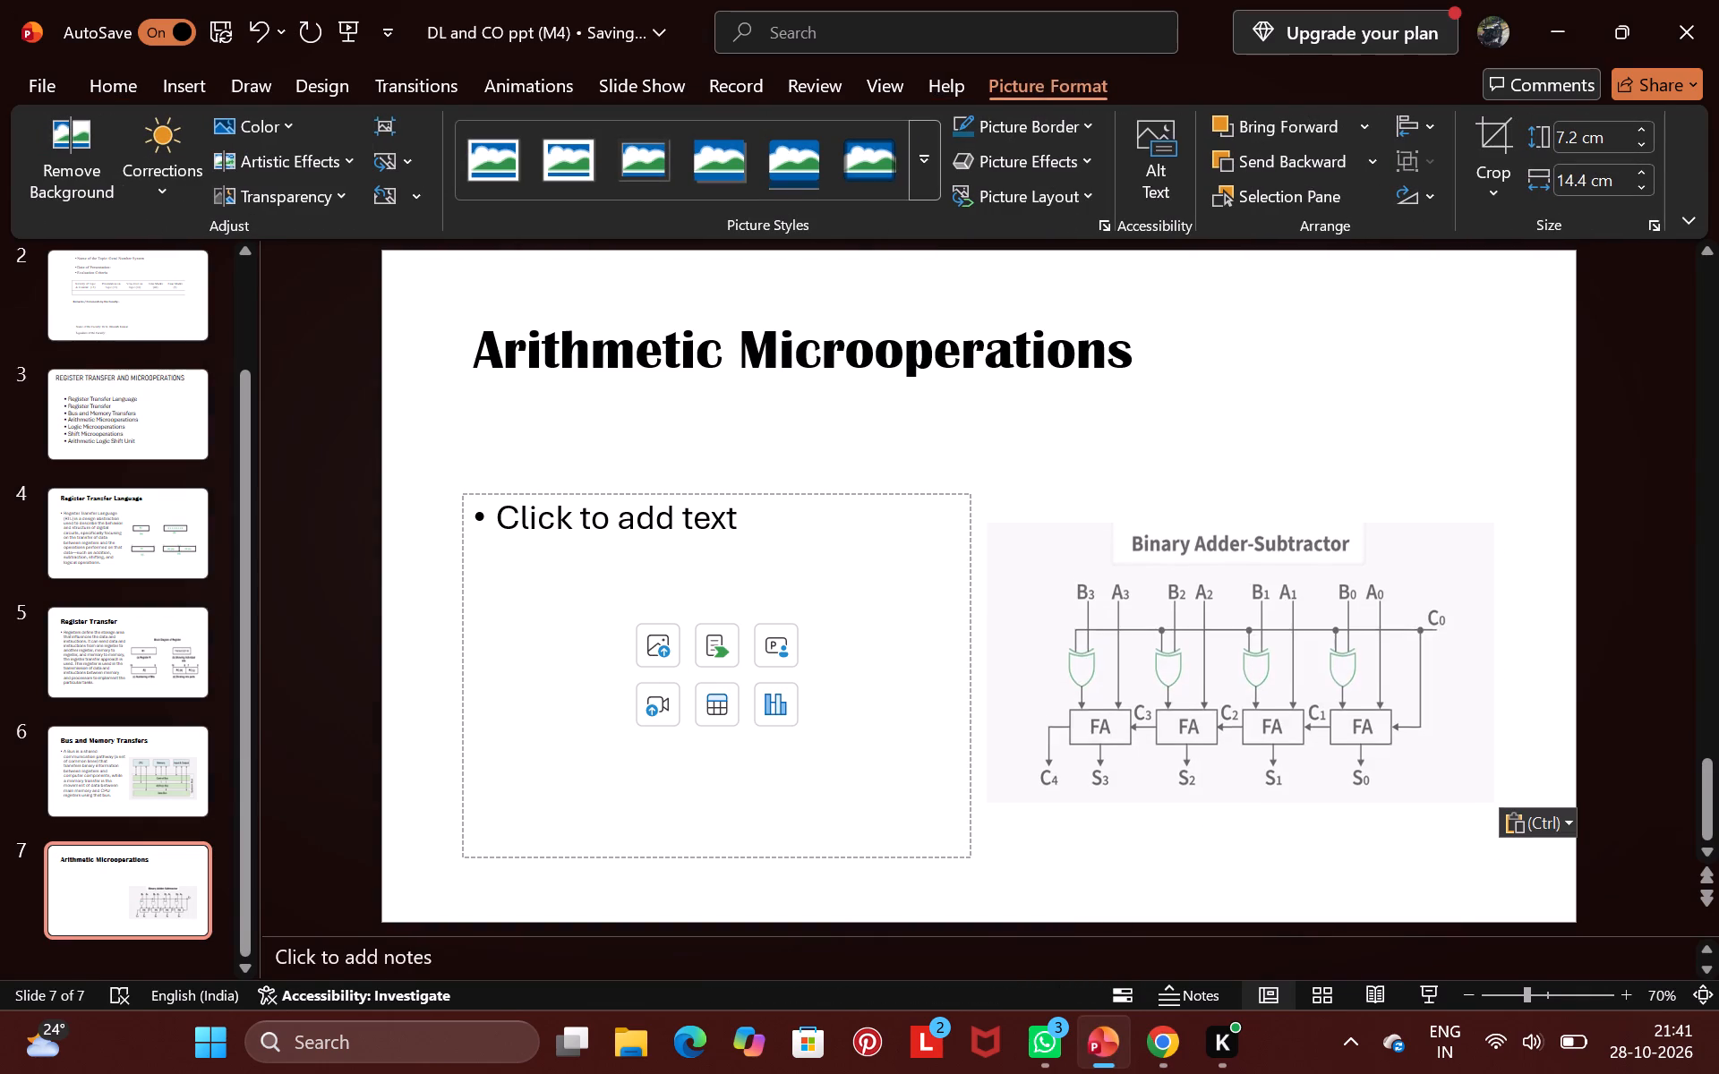
left_click_drag(1242, 520, 1239, 454)
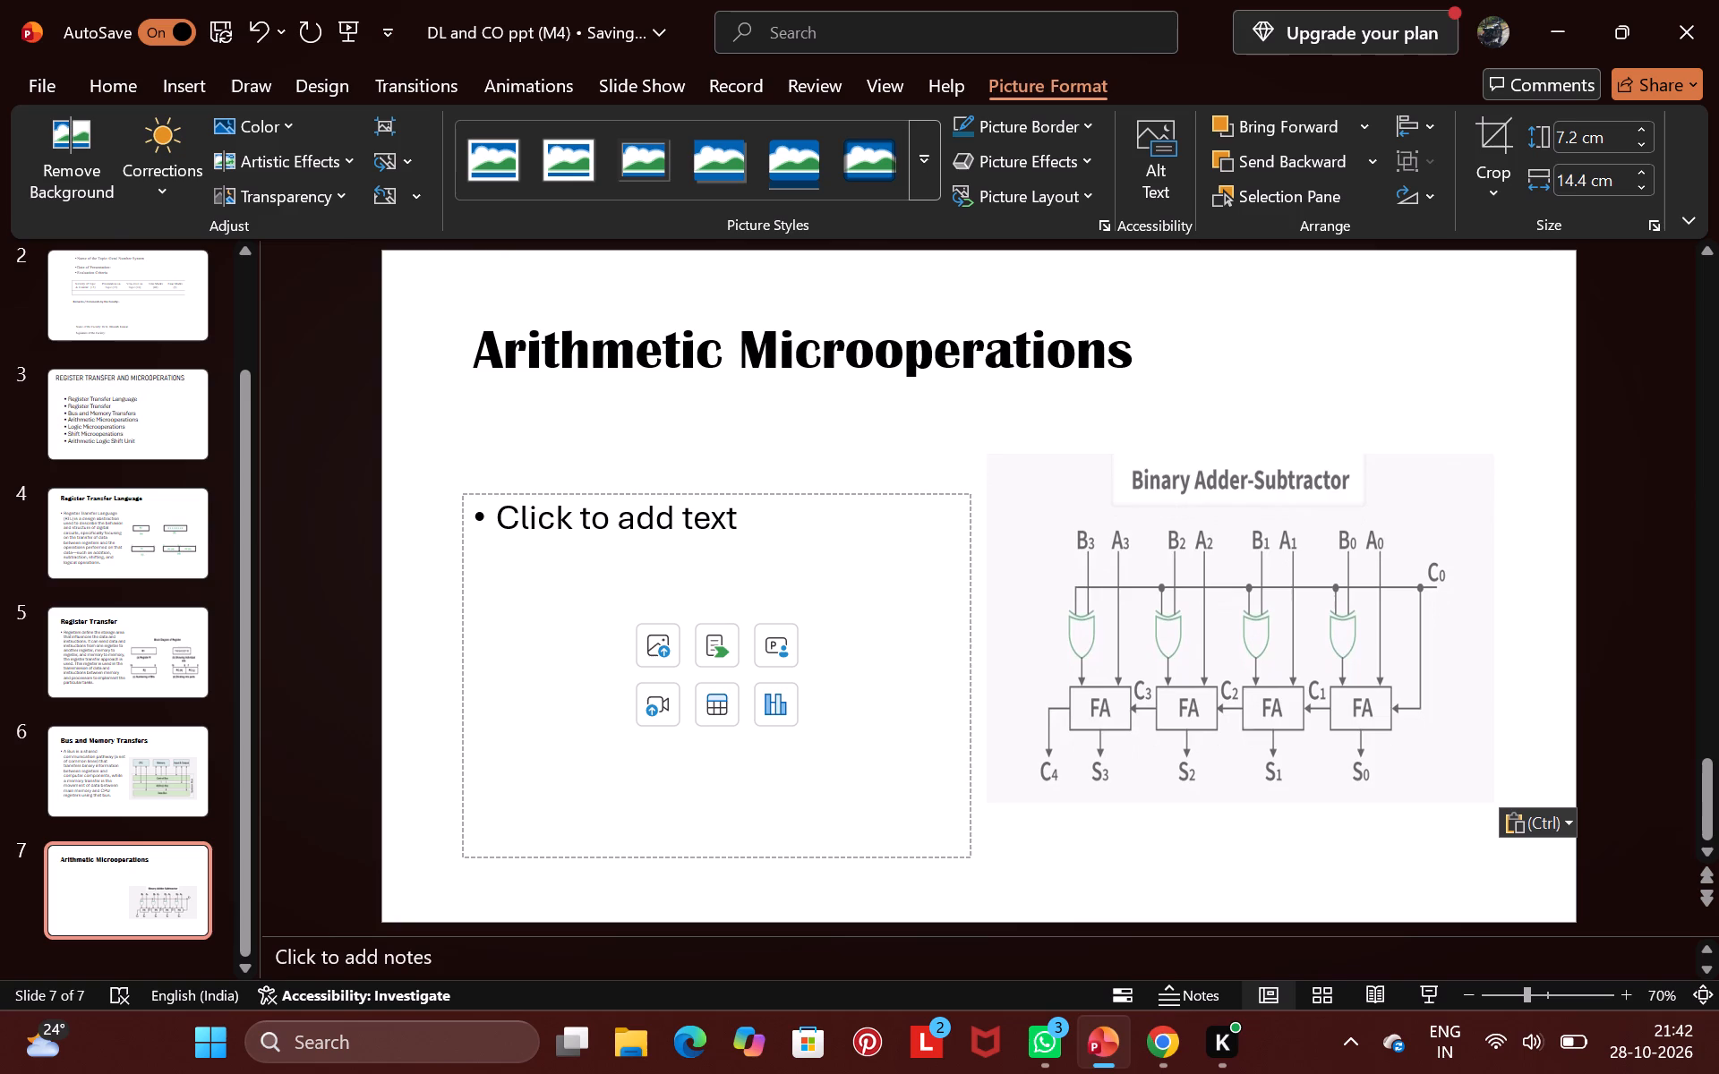
left_click_drag(1239, 454, 1239, 439)
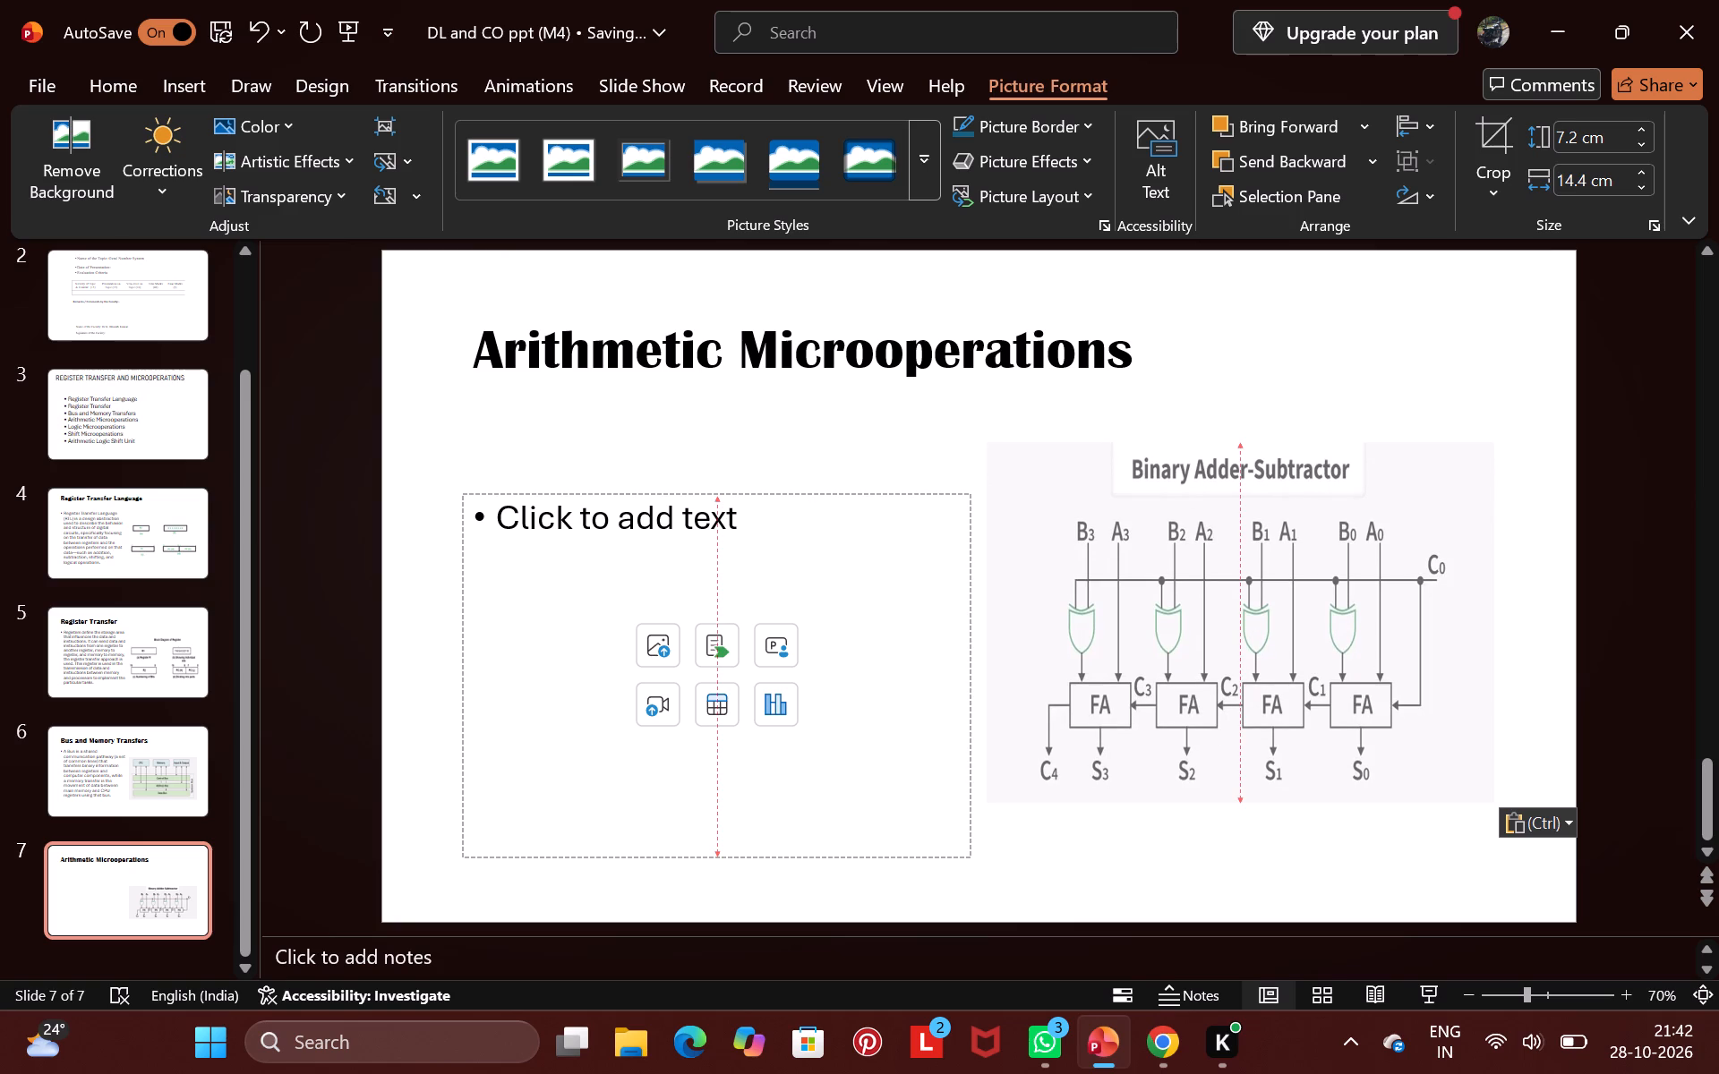
left_click_drag(1239, 439, 1242, 435)
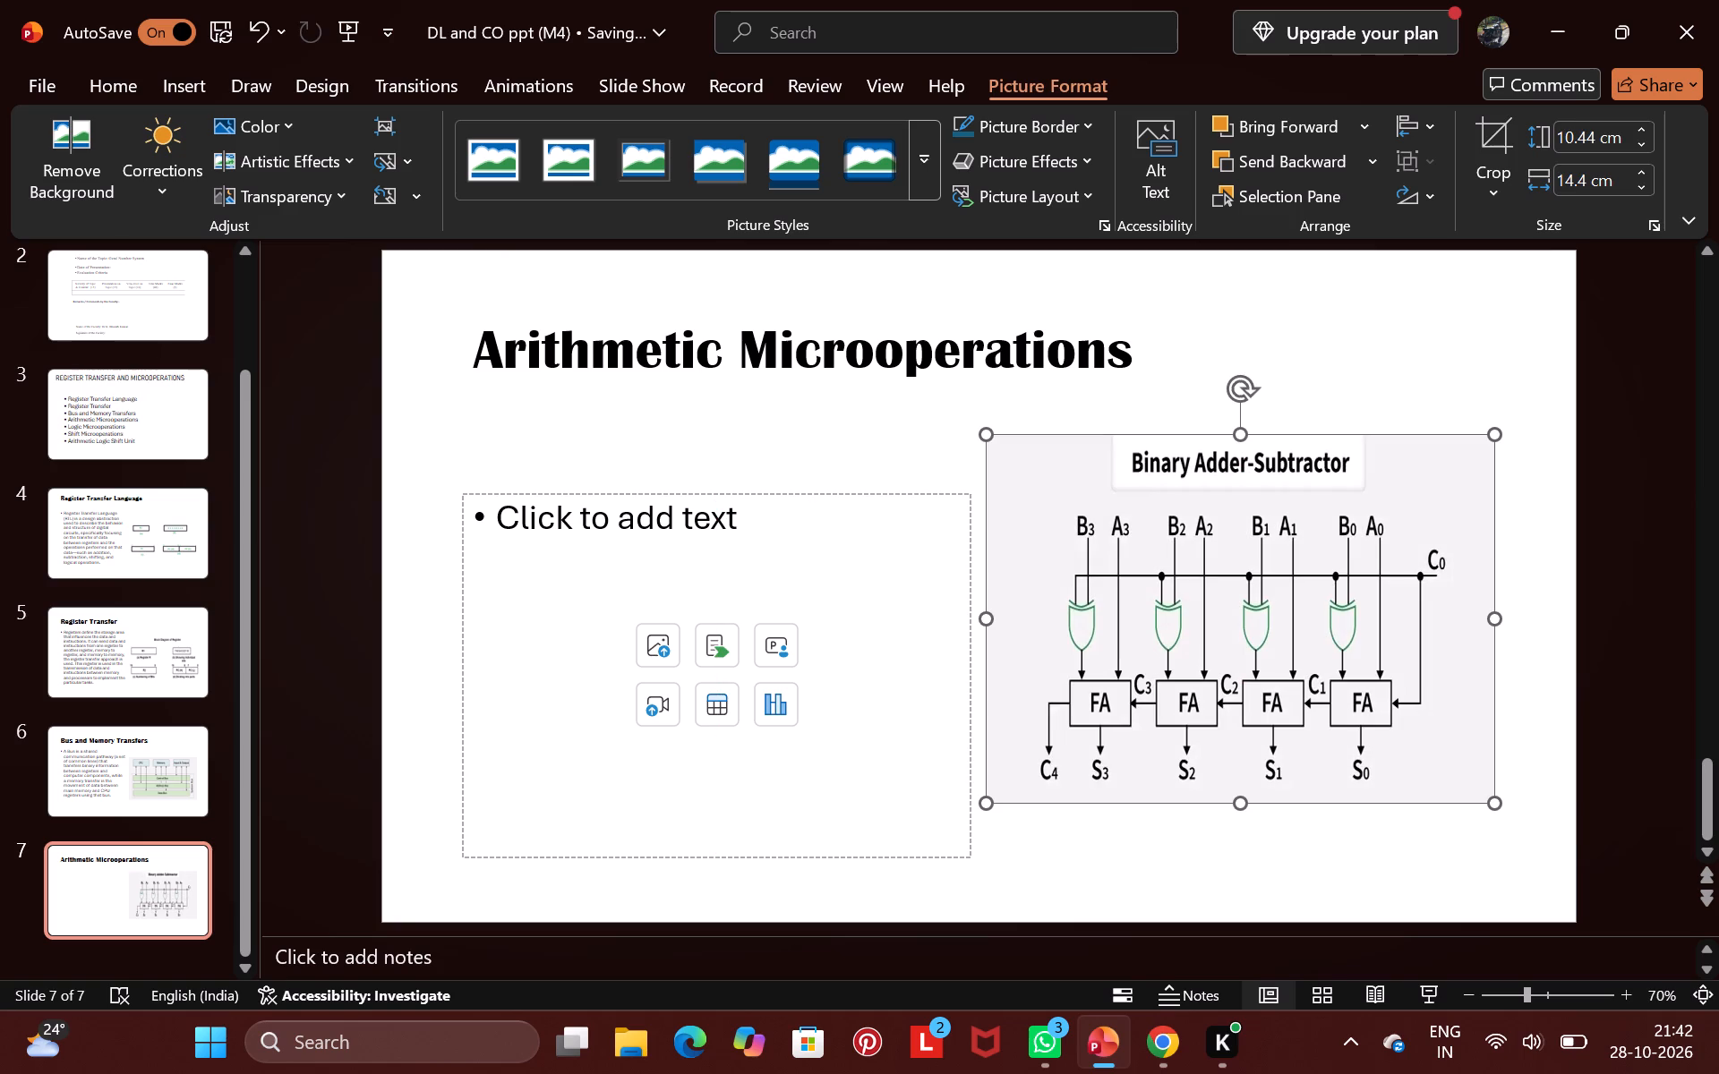
Extend slide 7's left text placeholder upward so its top edge aligns with the top of the picture.
left_click(715, 494)
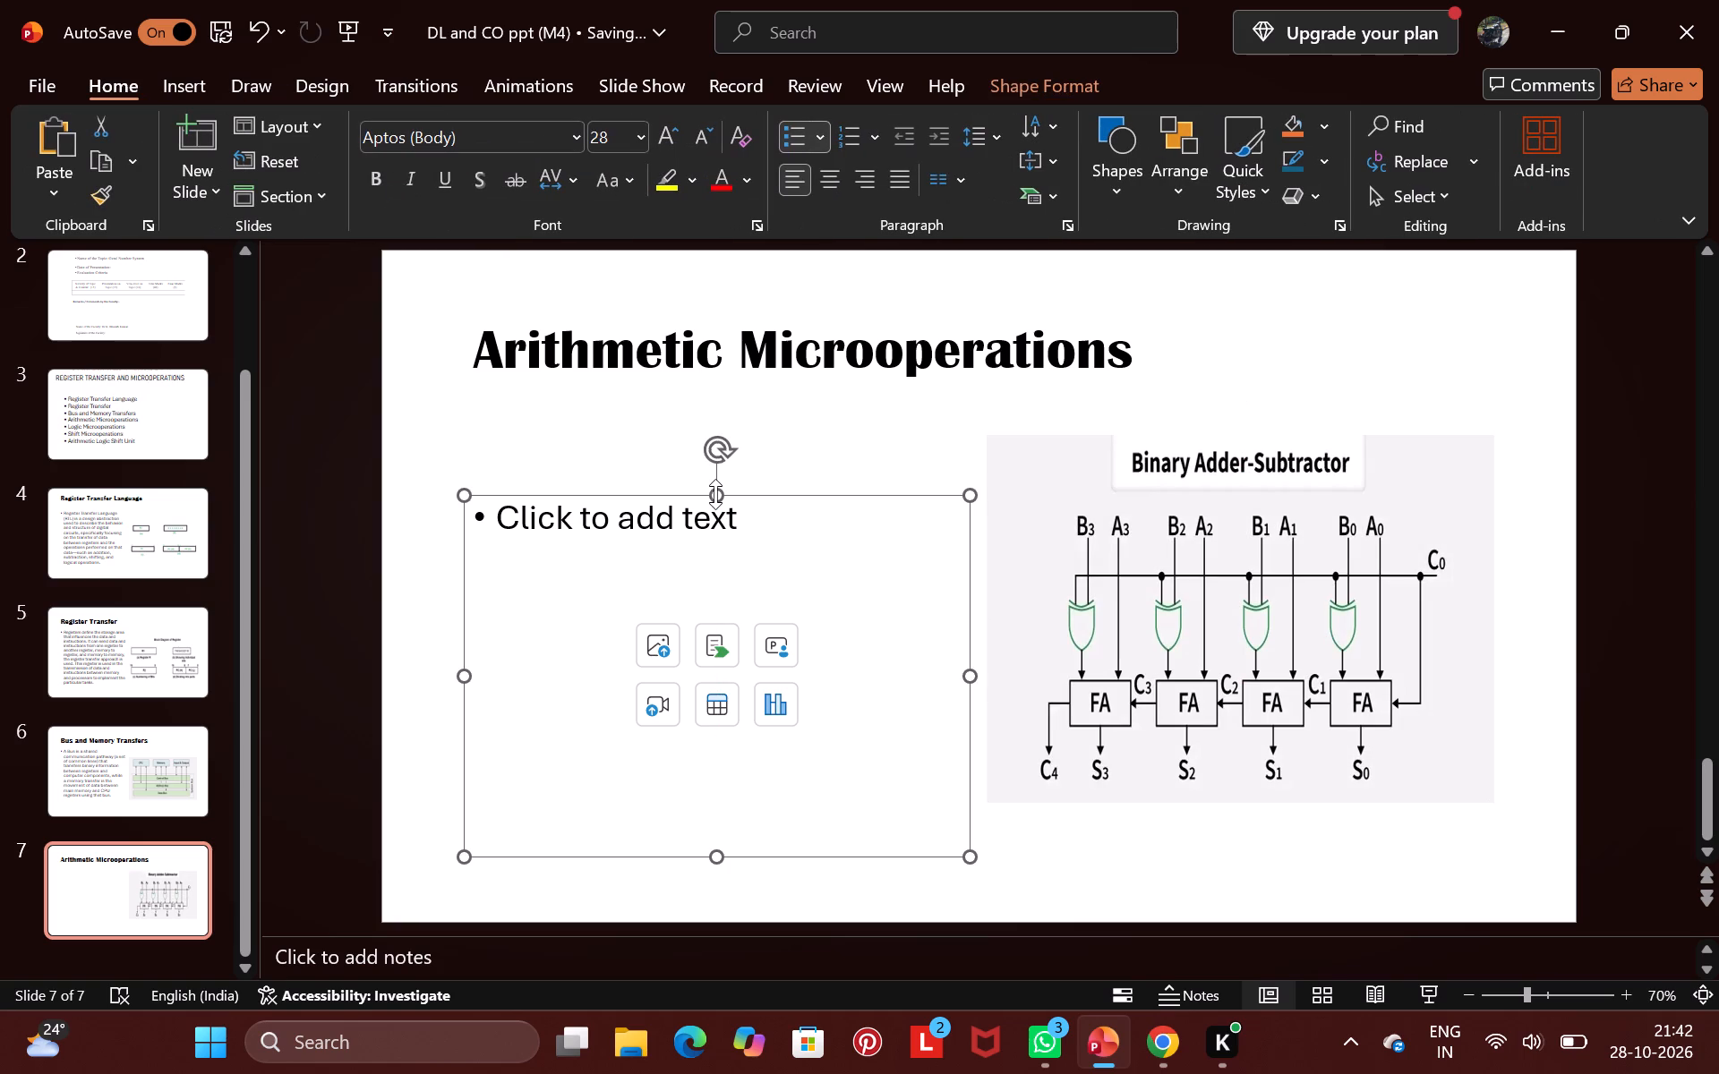
left_click_drag(715, 494, 712, 435)
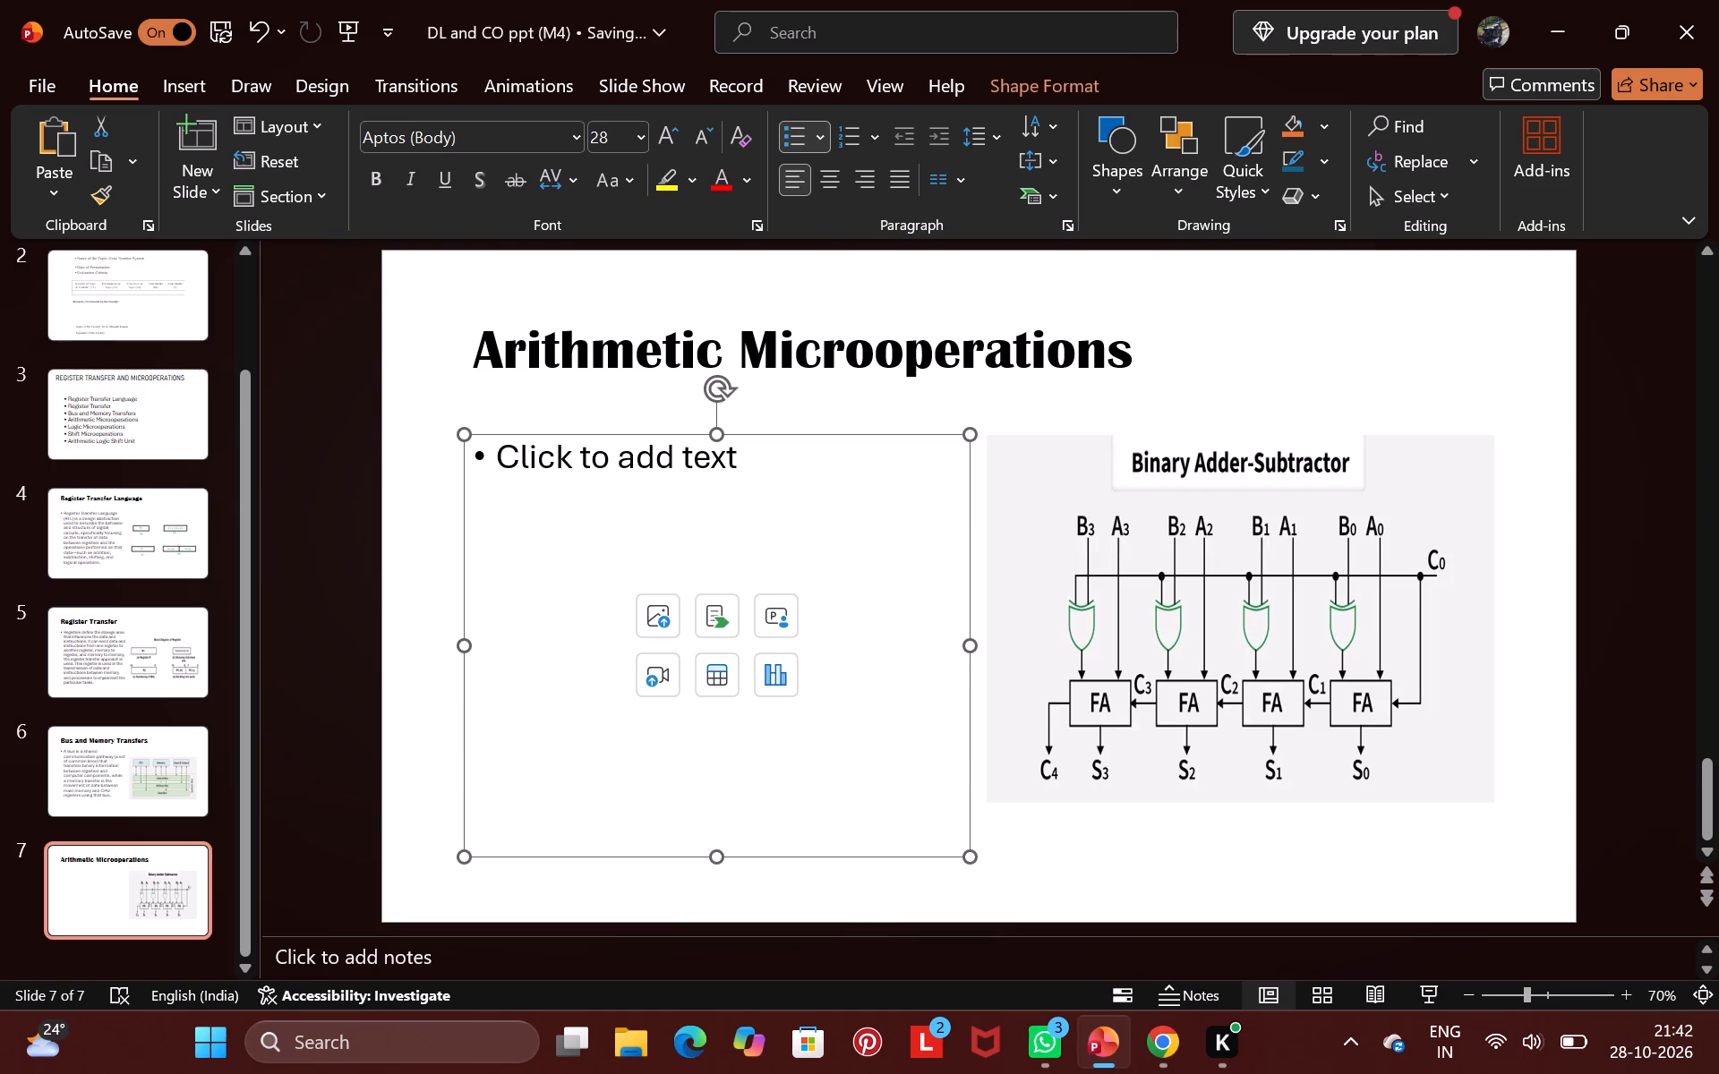
Widen the Binary Adder-Subtractor picture slightly toward the slide's right edge, keeping its left edge in place.
left_click(1489, 601)
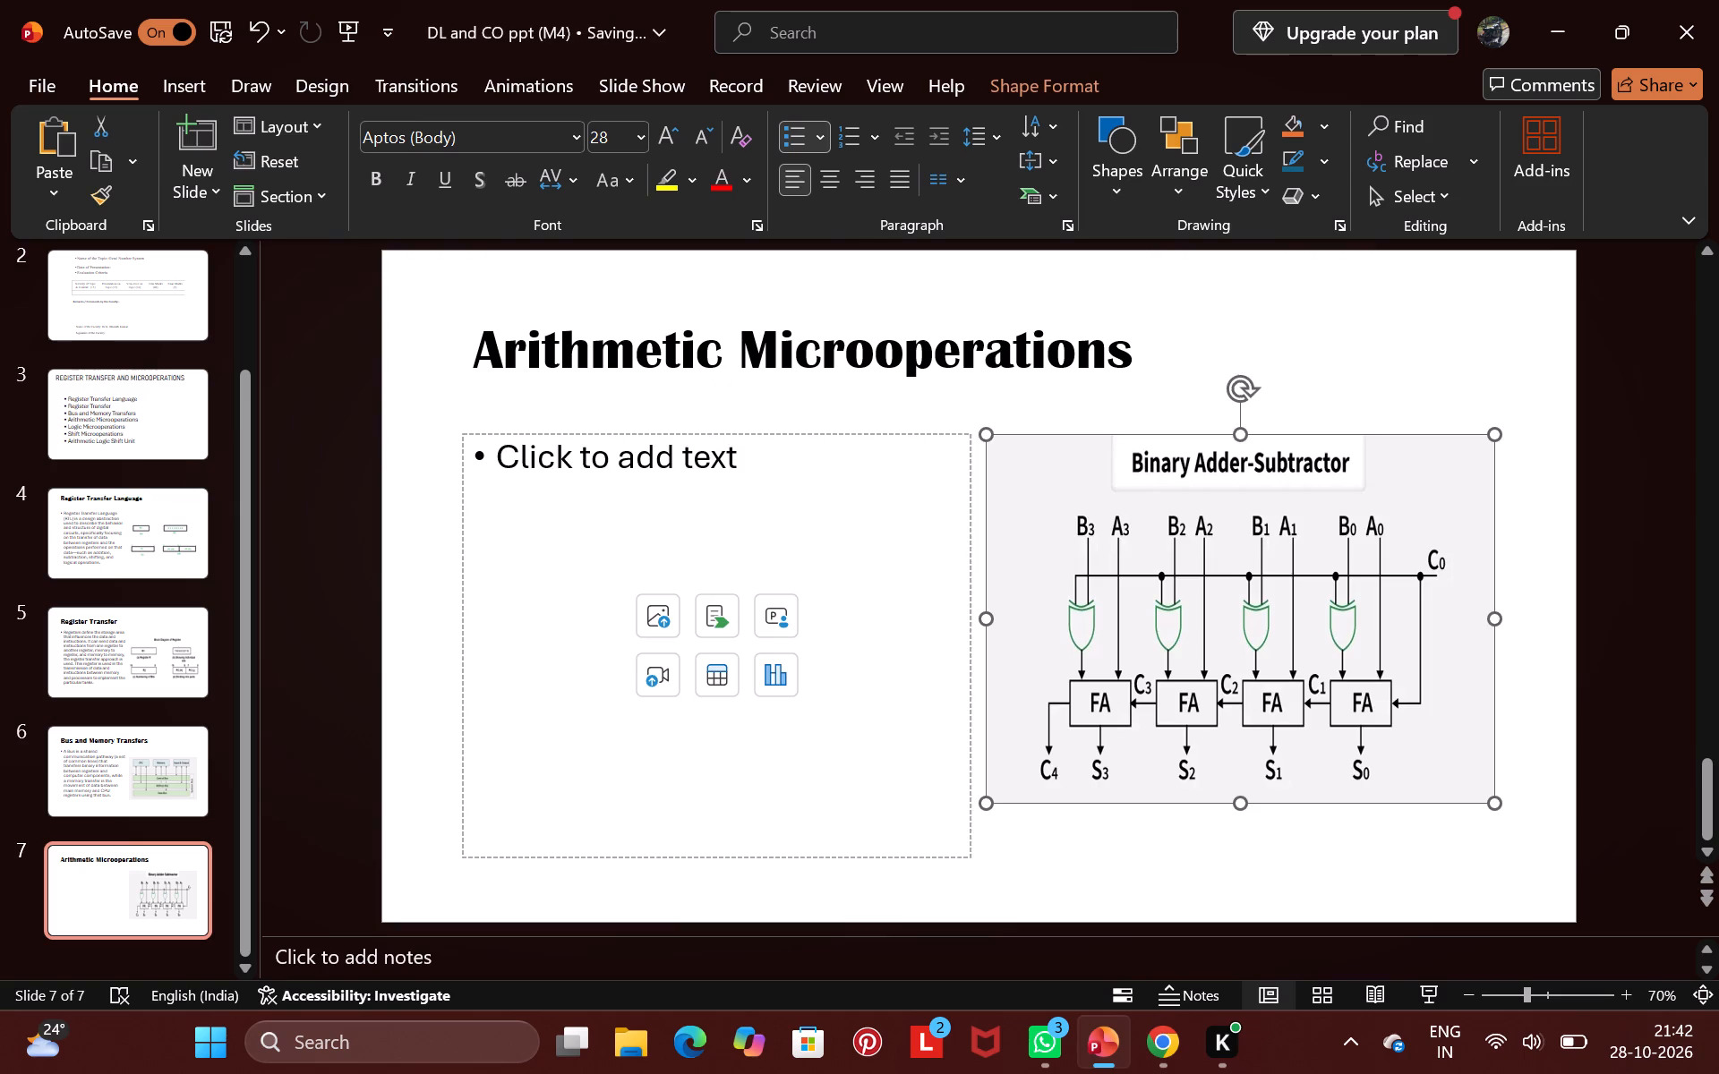
left_click_drag(1489, 622, 1505, 622)
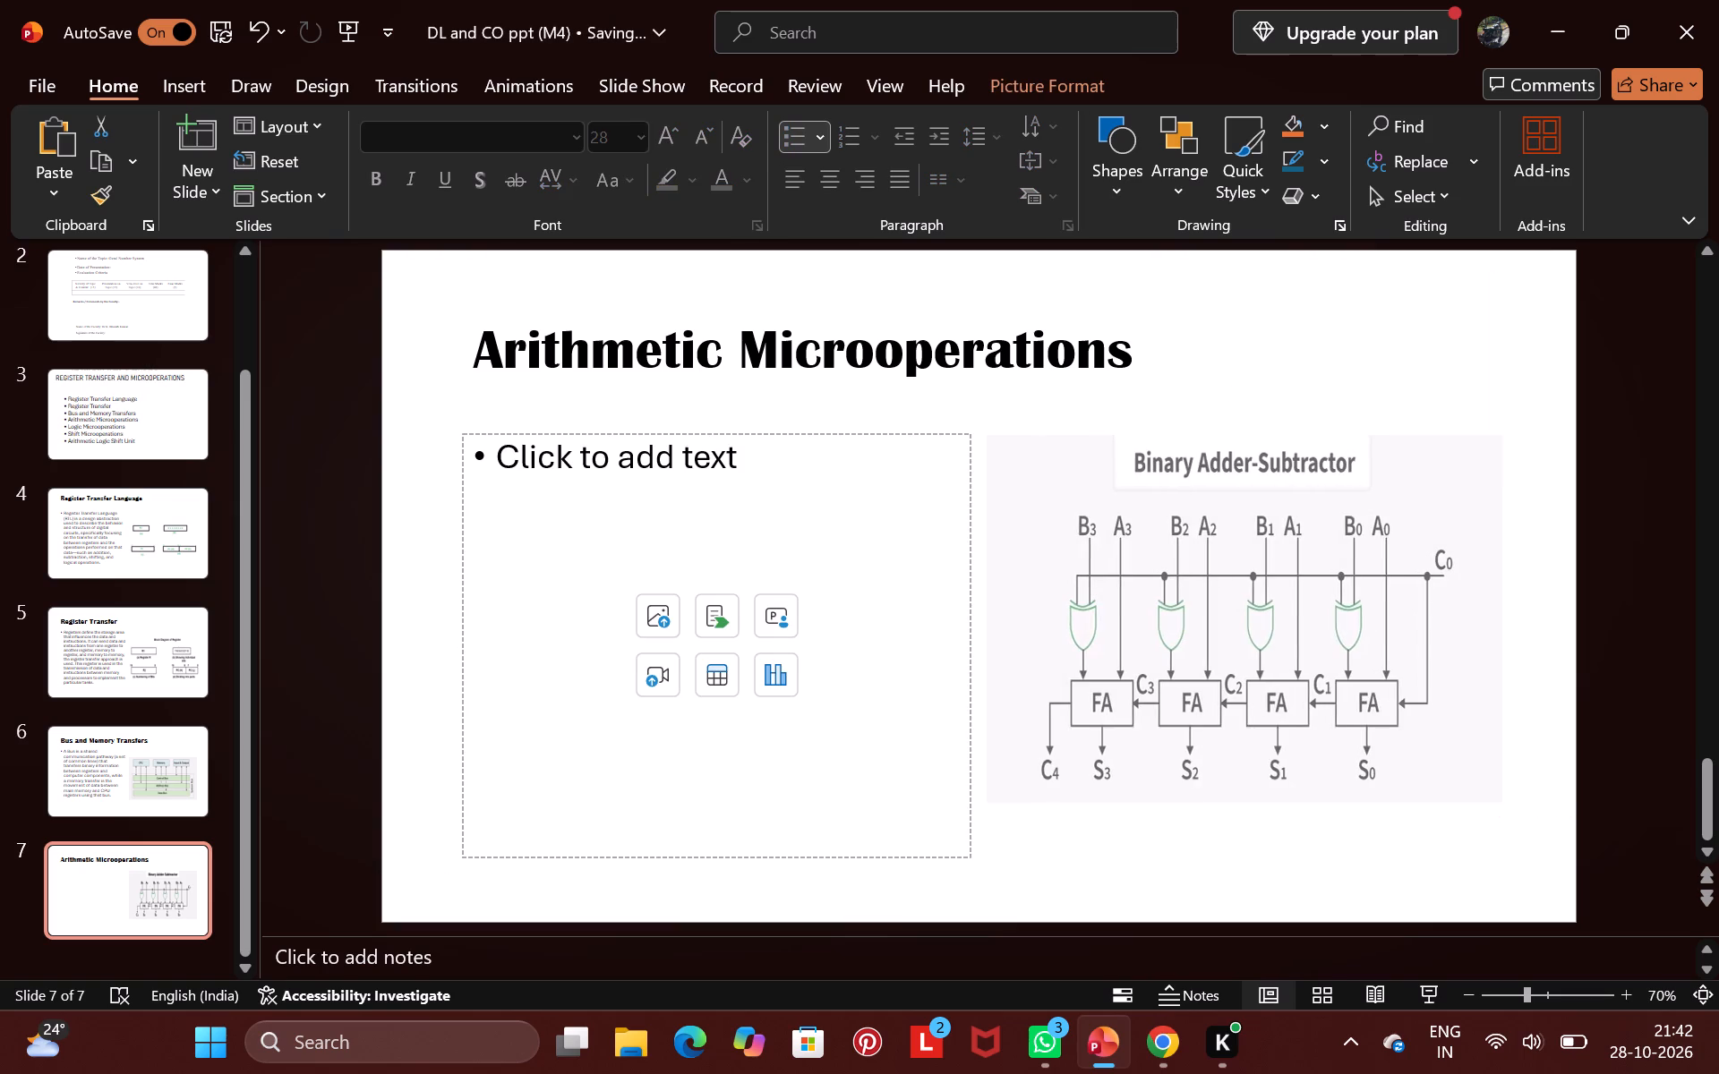
left_click_drag(1505, 622, 1519, 622)
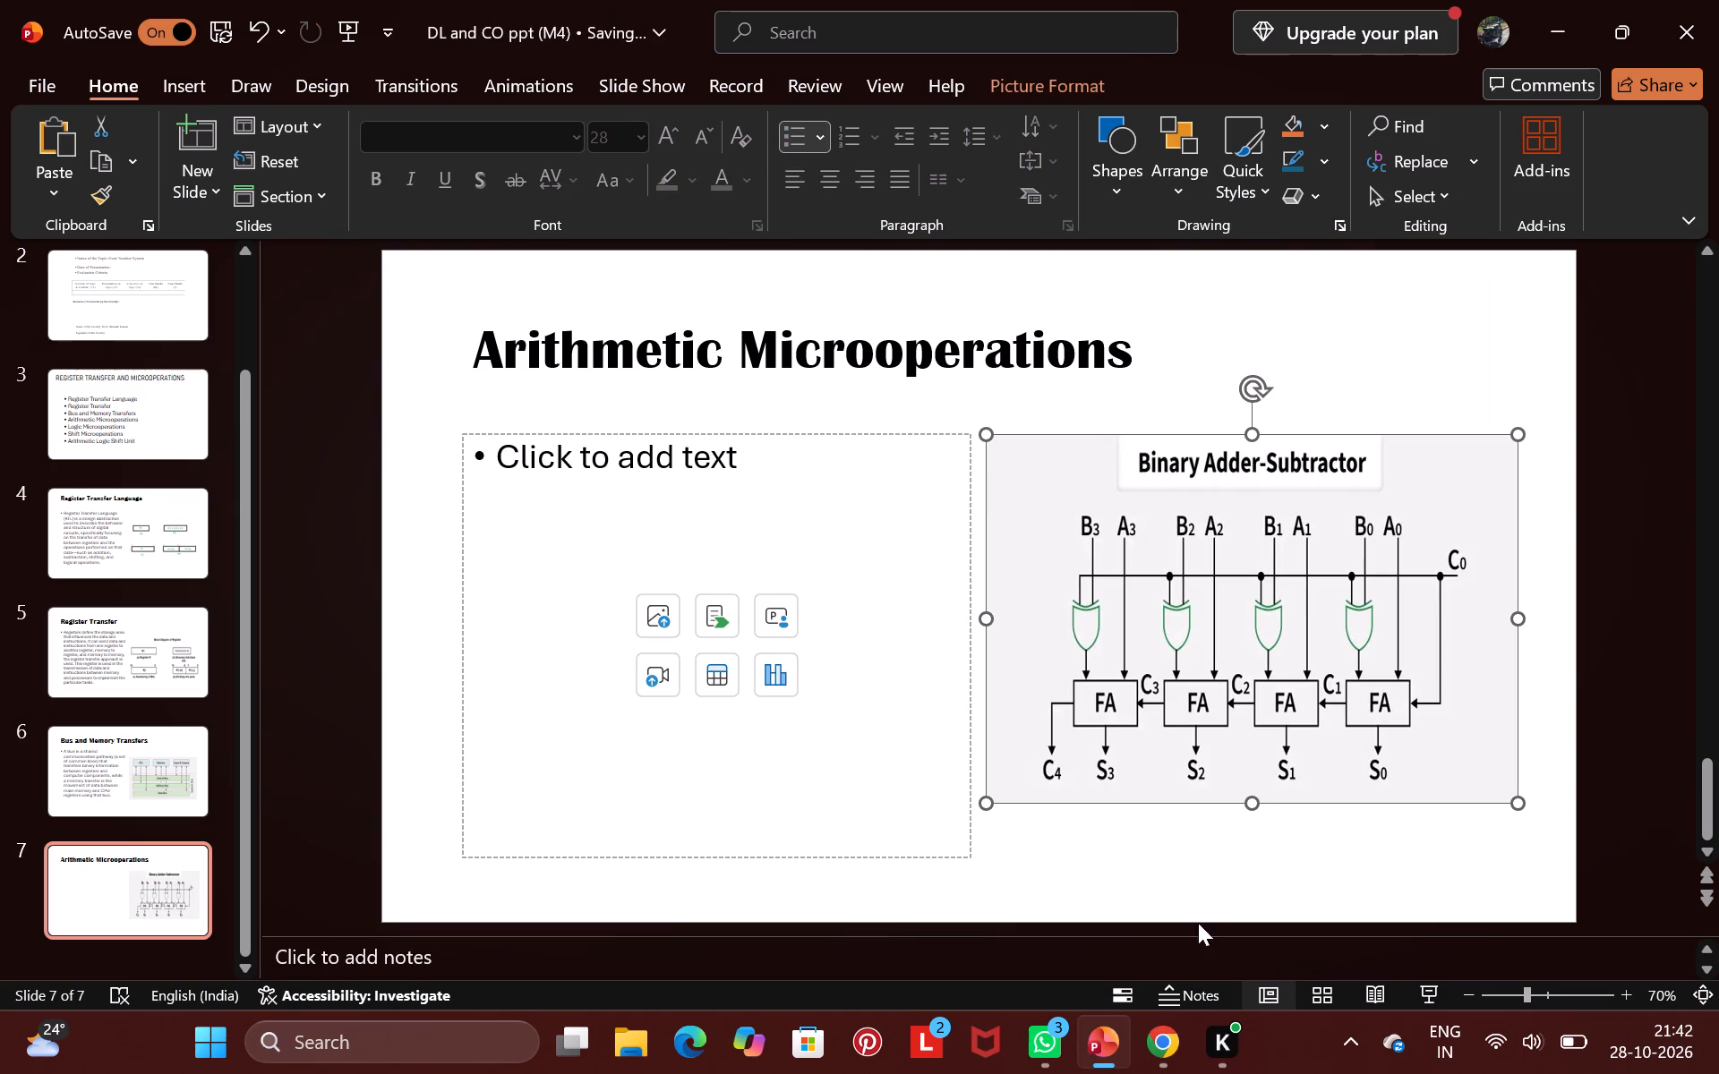
left_click(1221, 881)
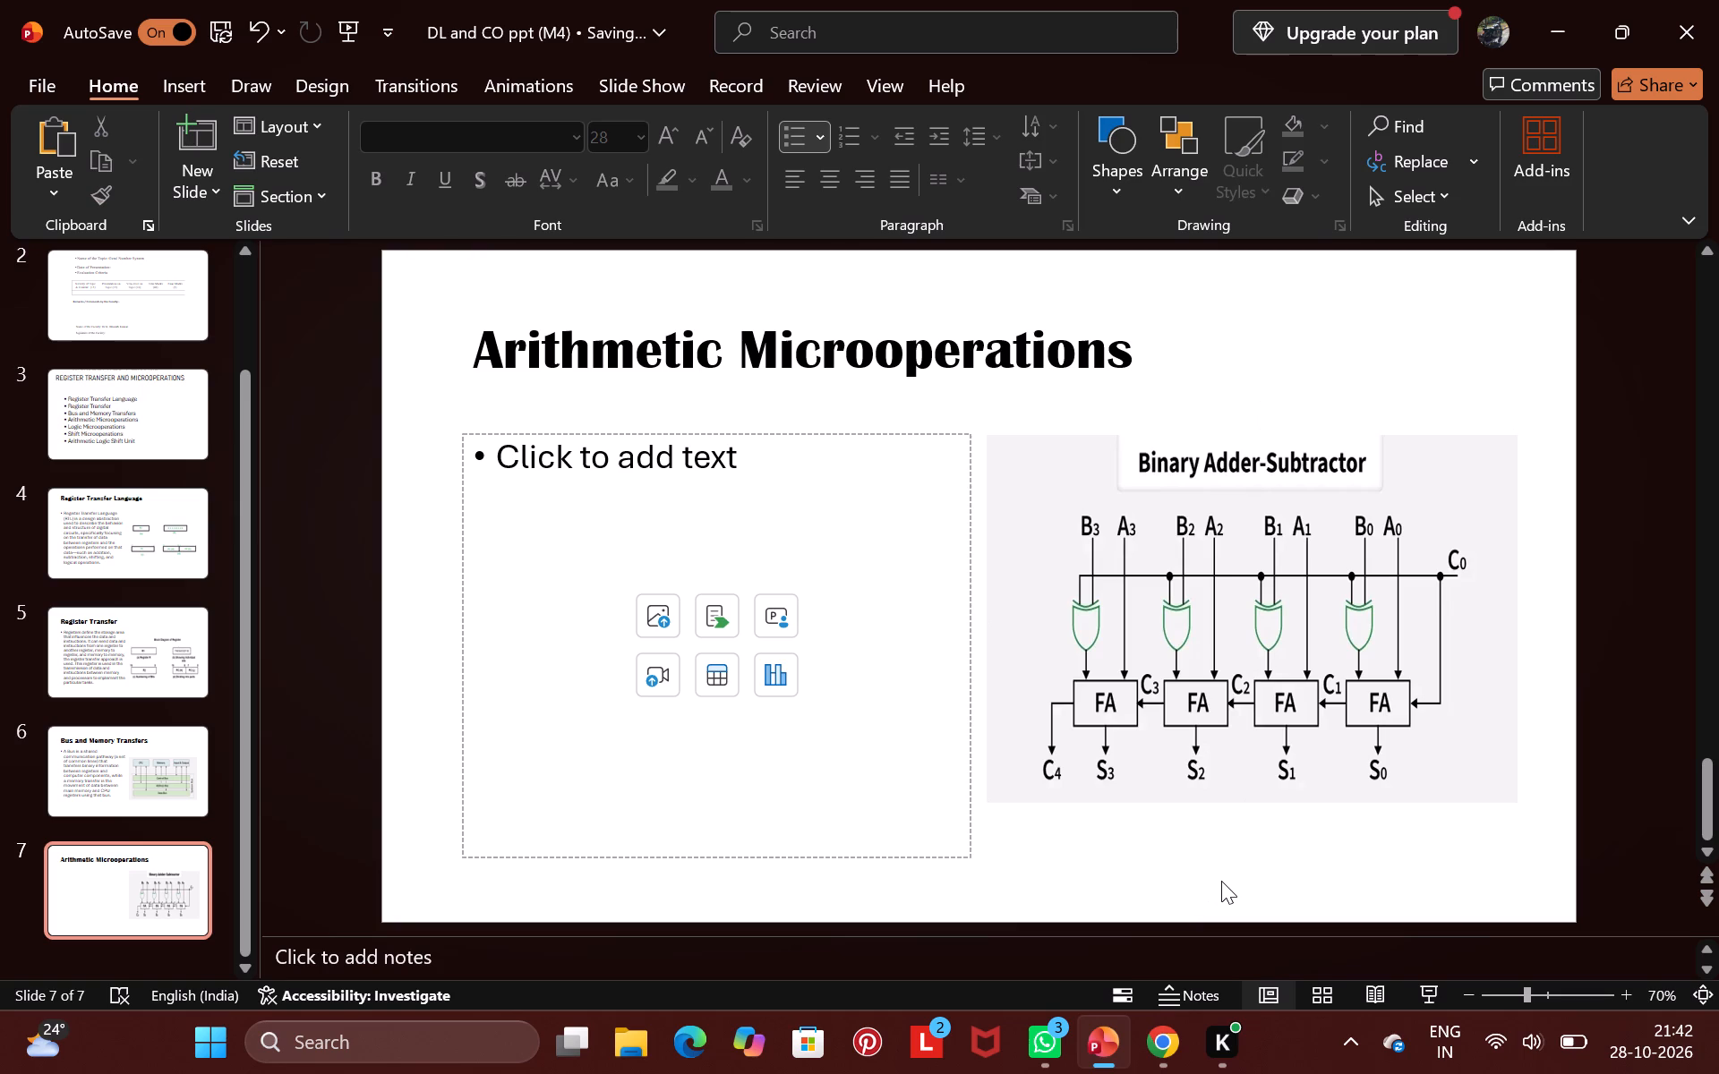
Look in Chrome for slide text in the AI Overview and the GeeksforGeeks article "Arithmetic Micro-operations in Registers", and go back to the search results.
left_click(1165, 1041)
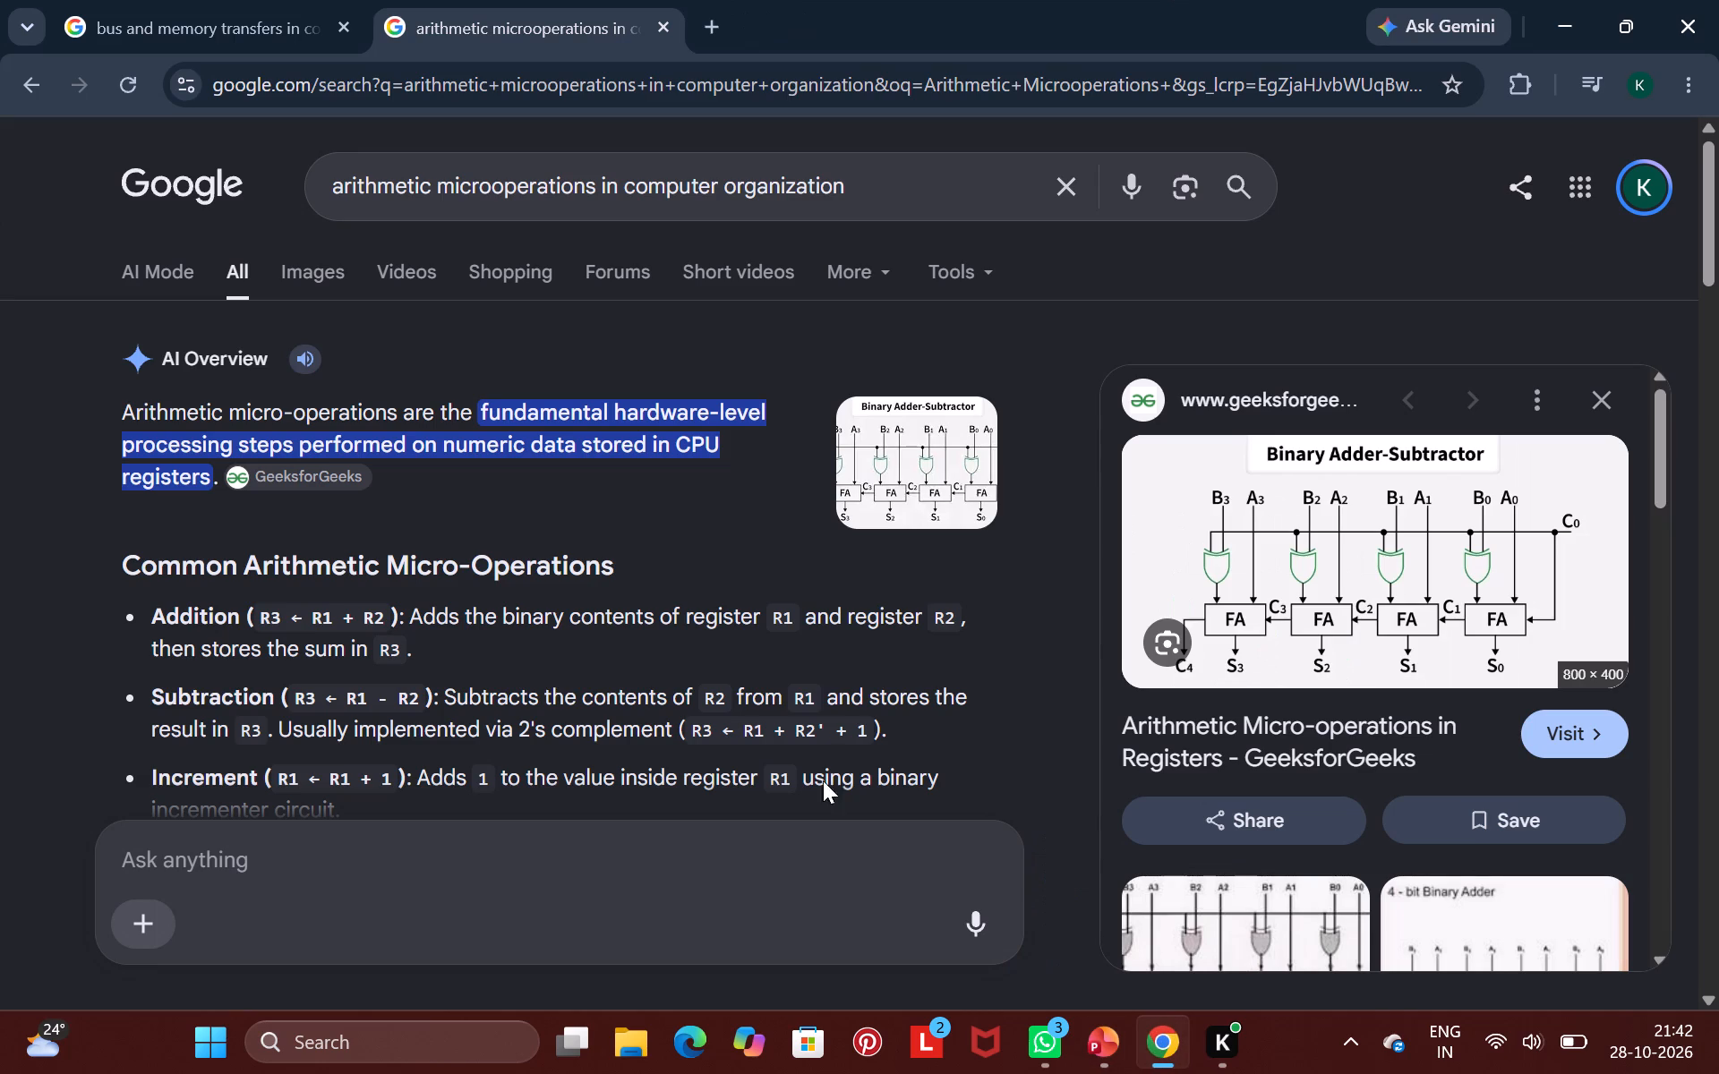
scroll(699, 695, "down", 6)
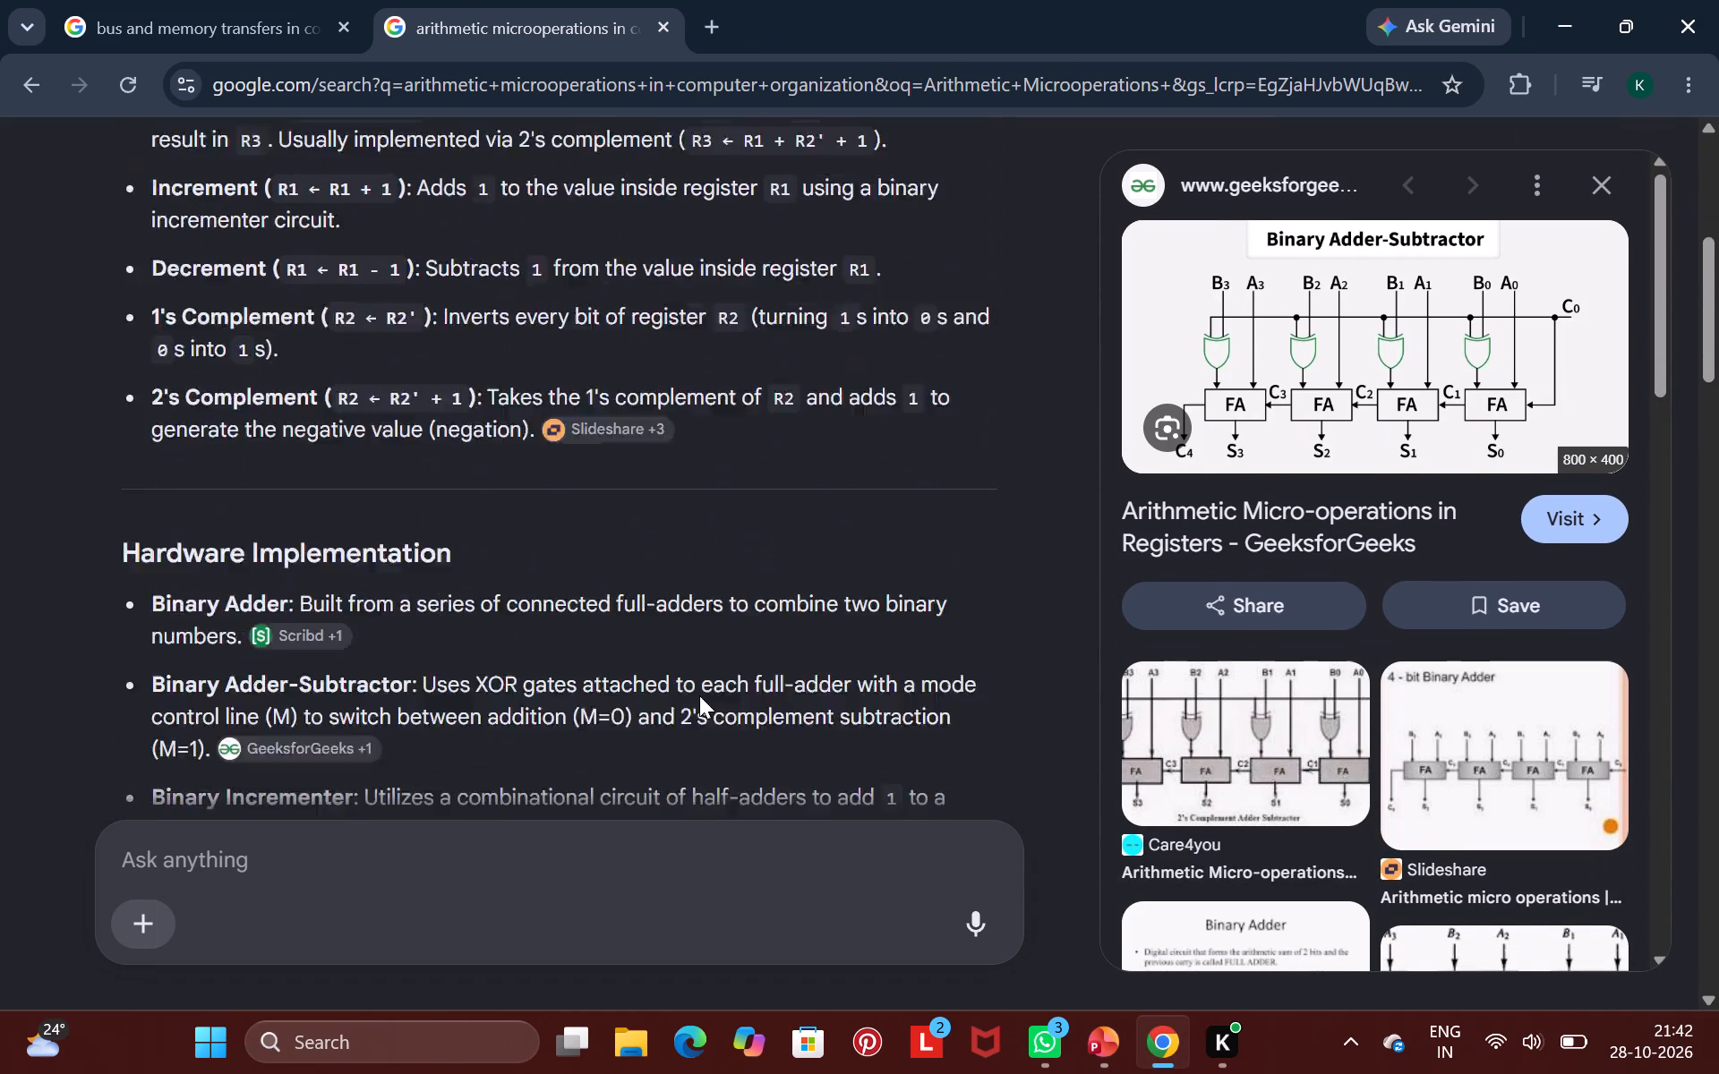
scroll(699, 695, "down", 4)
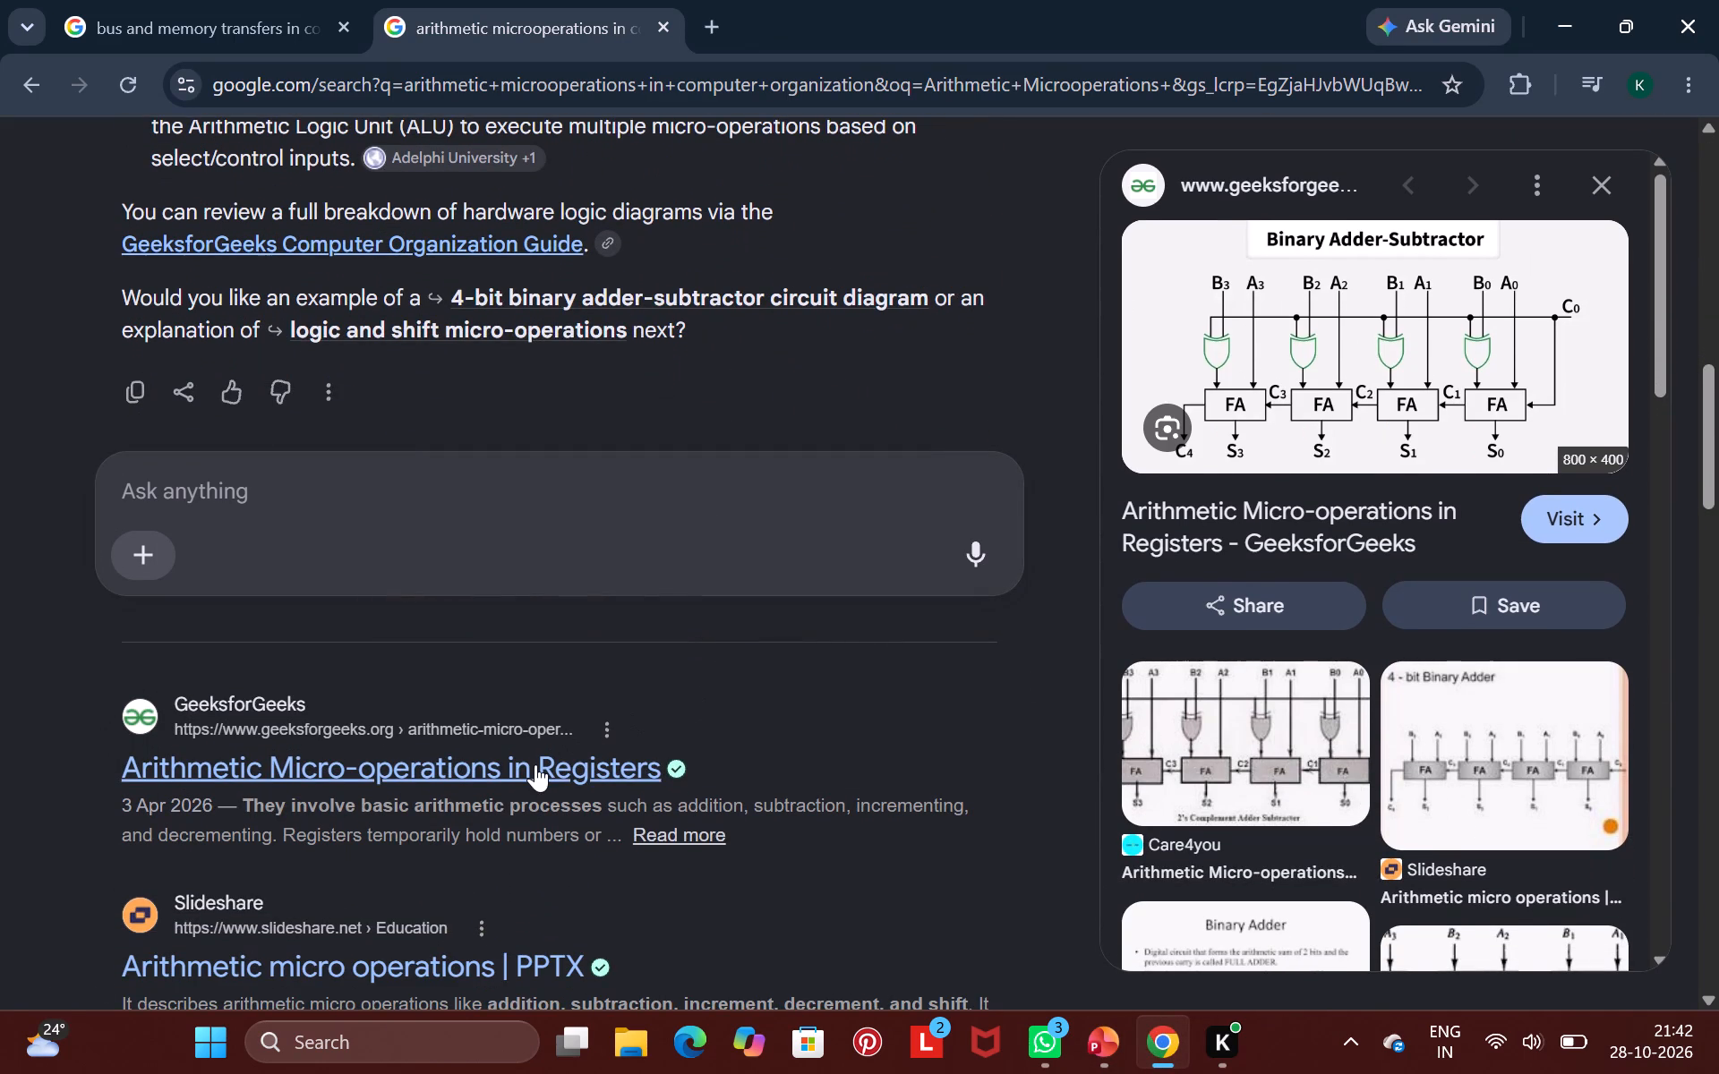
left_click(535, 764)
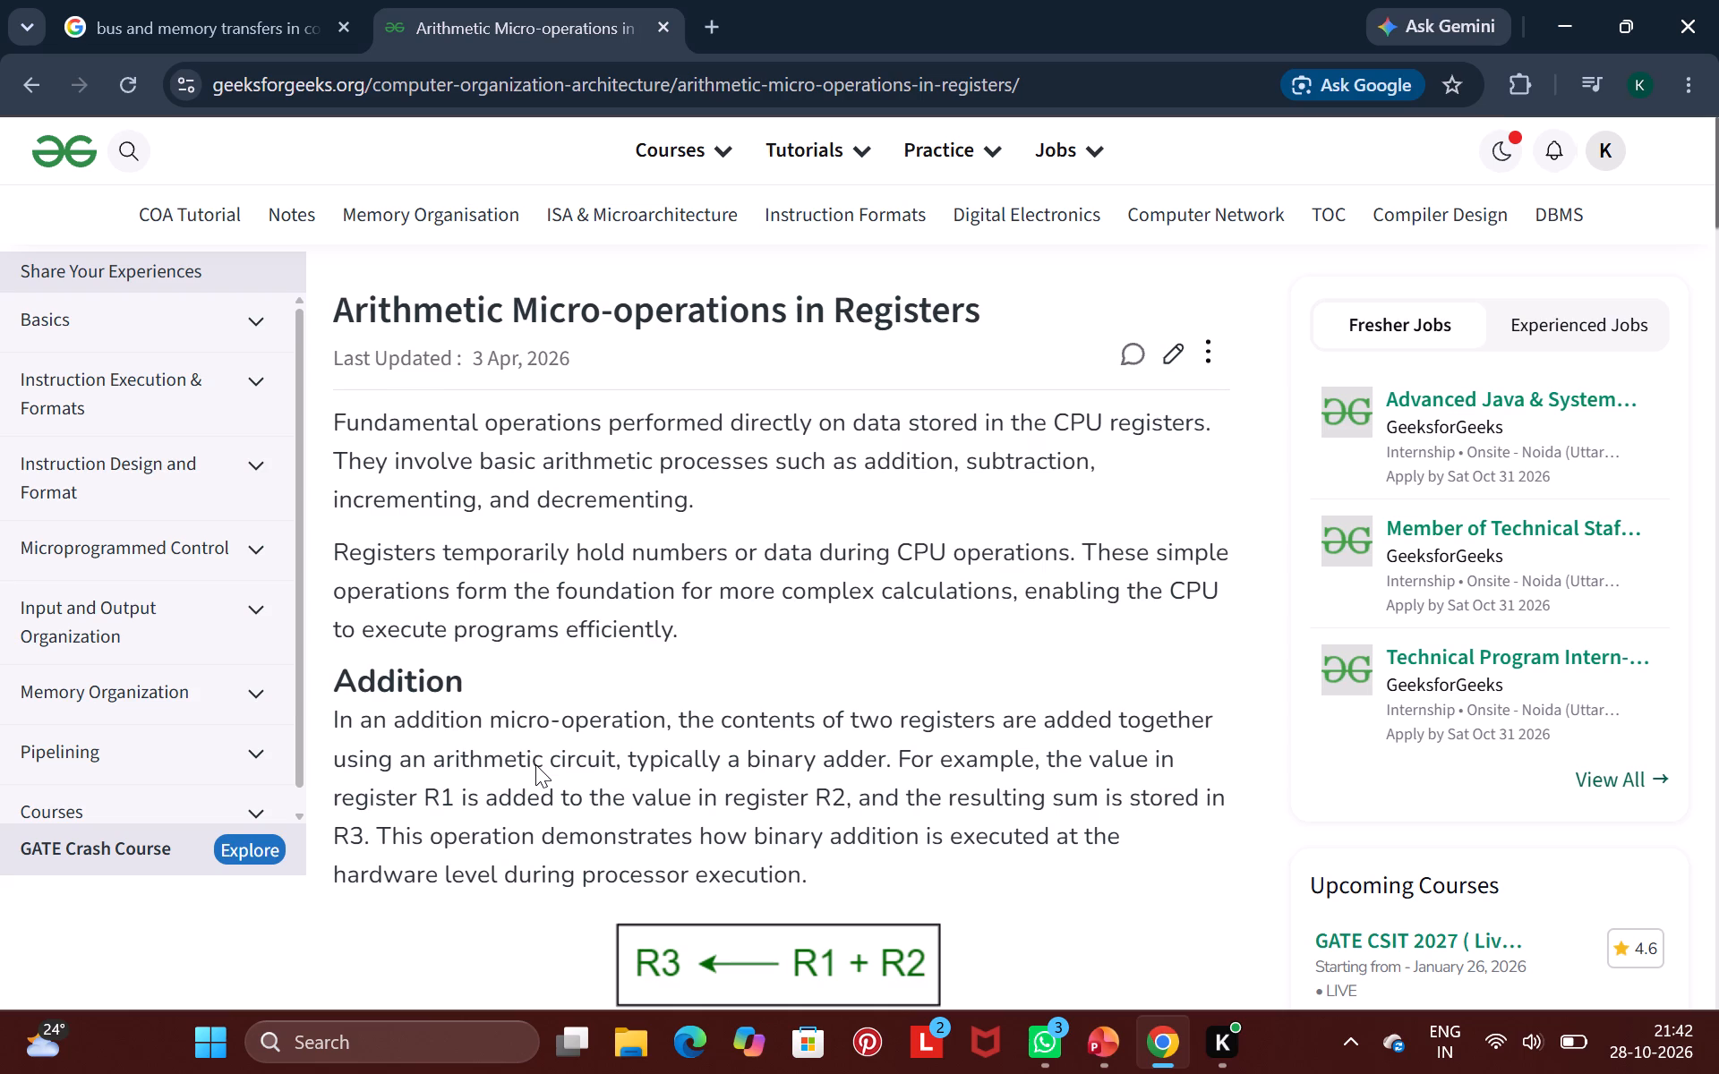
left_click(27, 79)
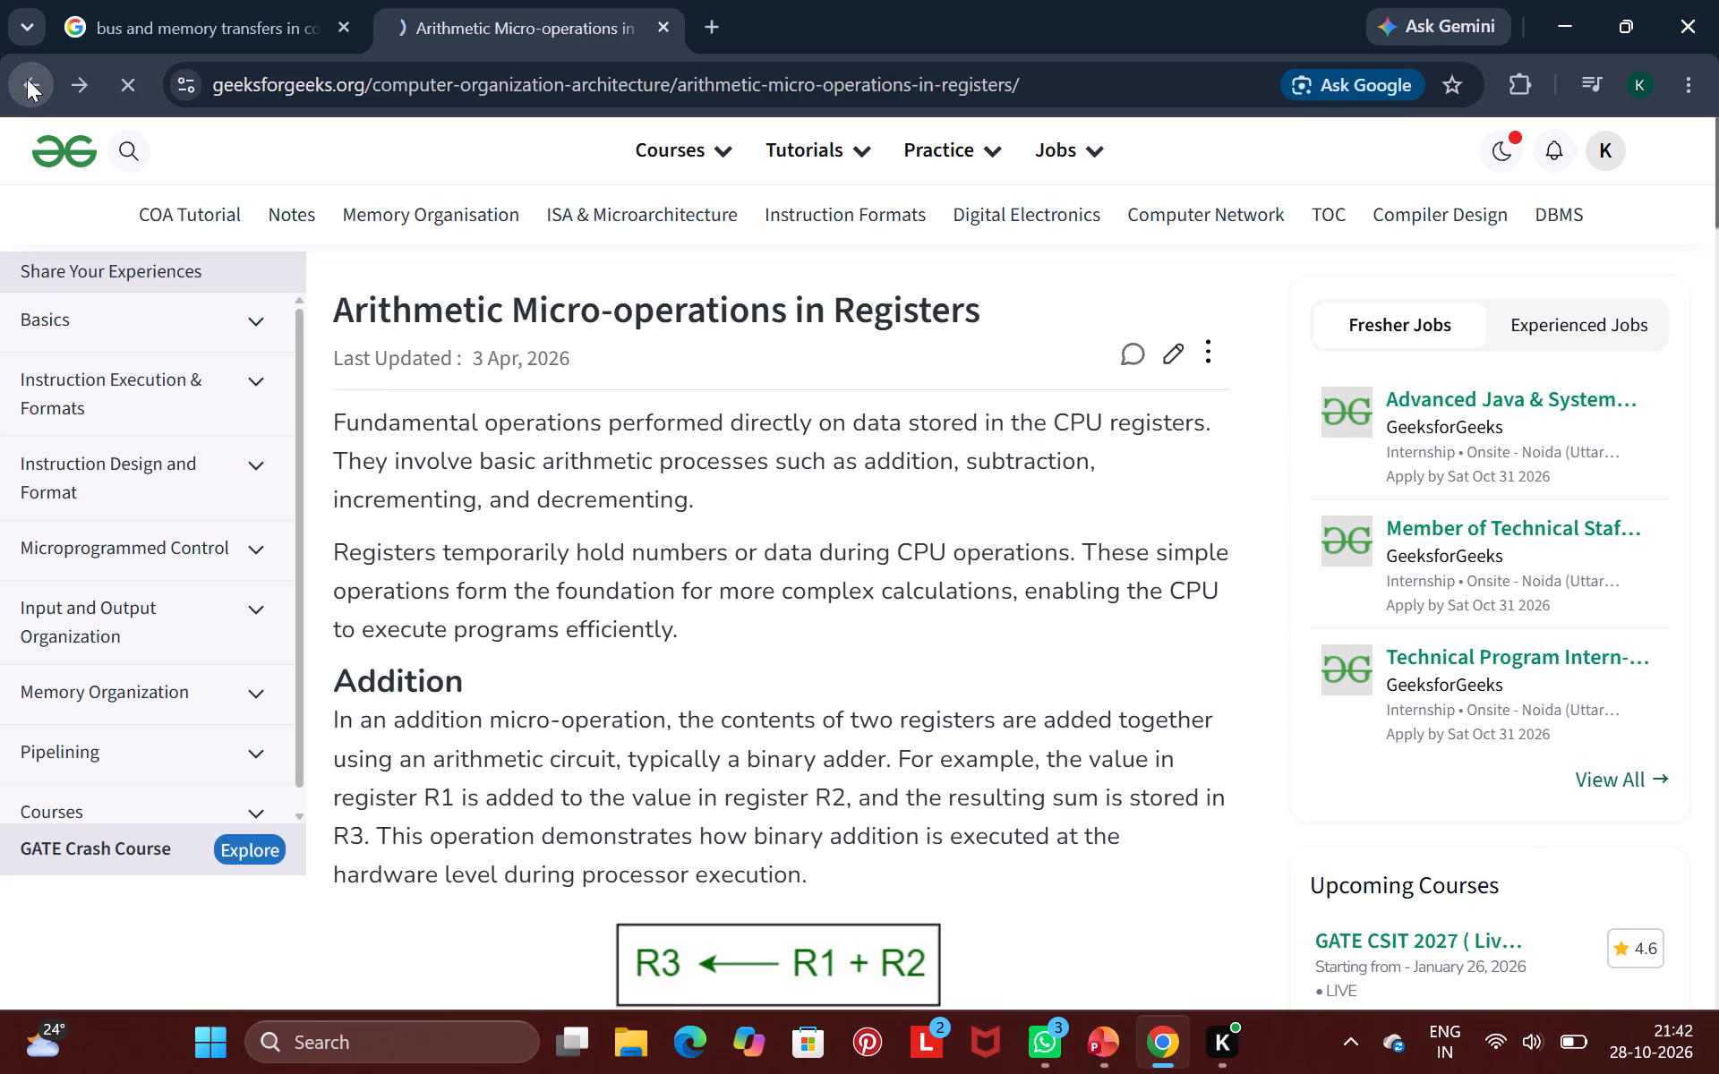
Look through the AI Overview and search results on arithmetic microoperations, and reopen the GeeksforGeeks article "Arithmetic Micro-operations in Registers".
scroll(376, 395, "up", 8)
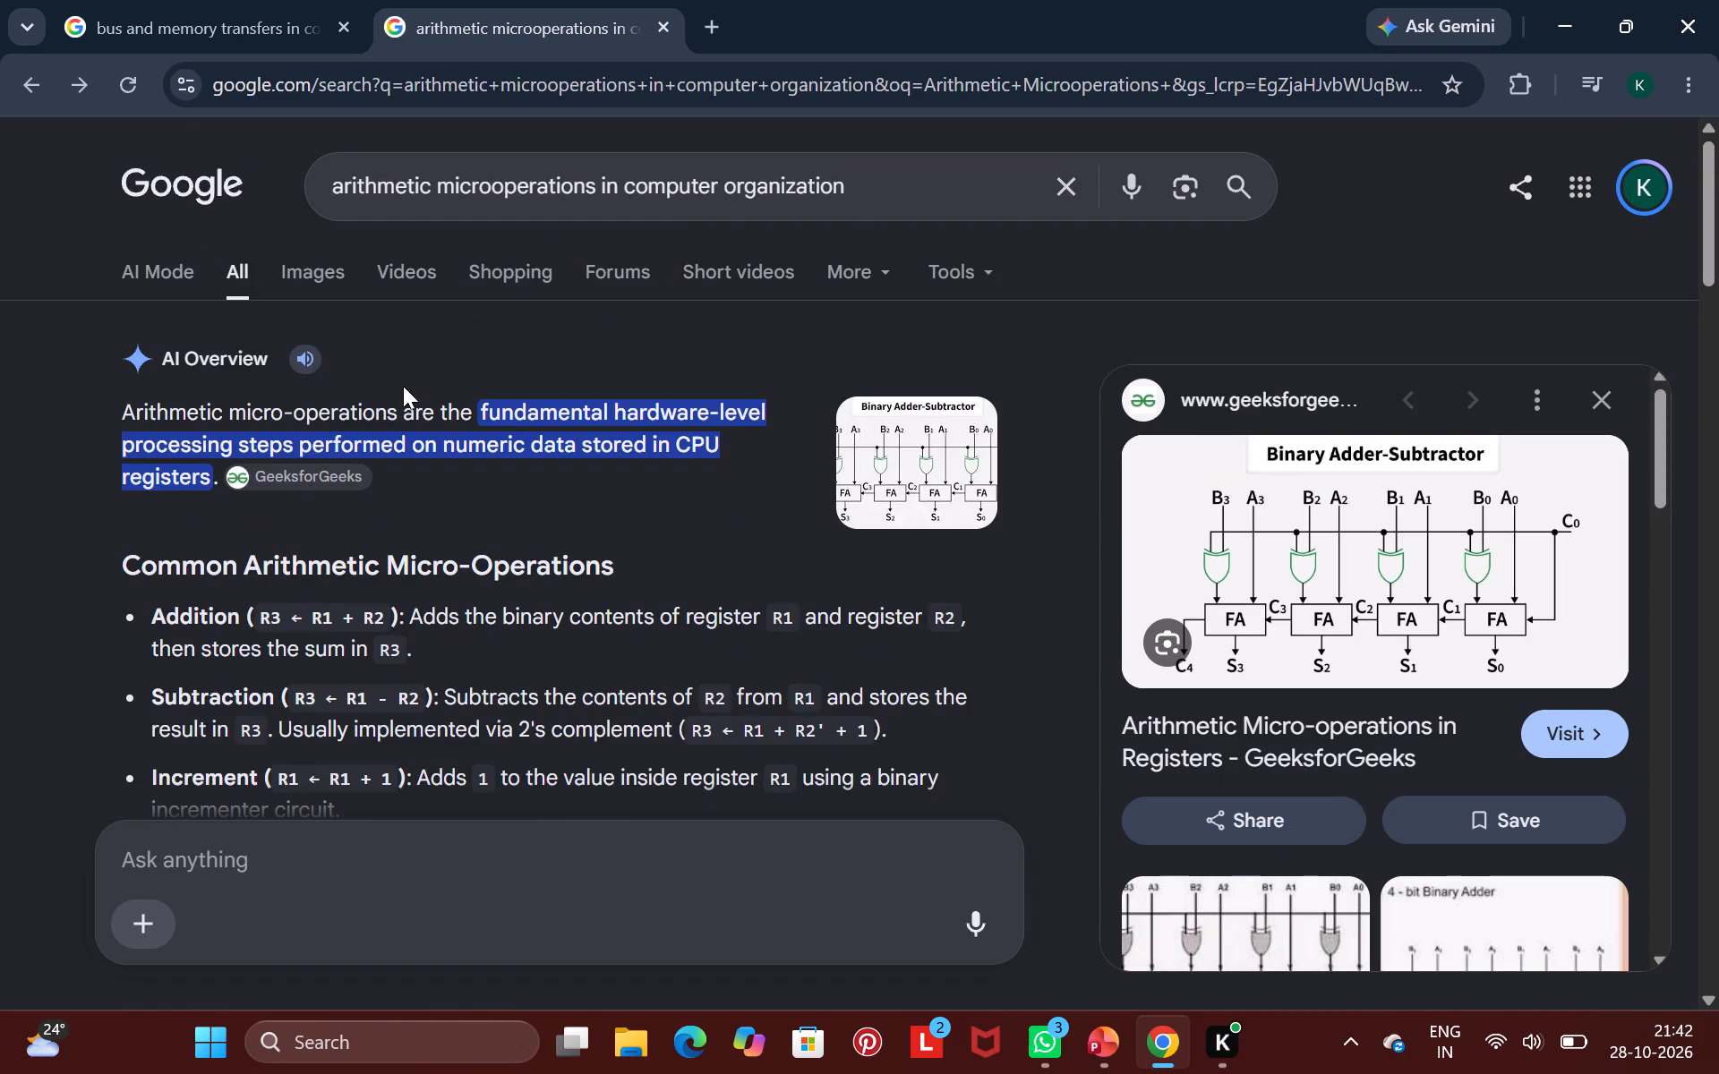
scroll(423, 626, "down", 5)
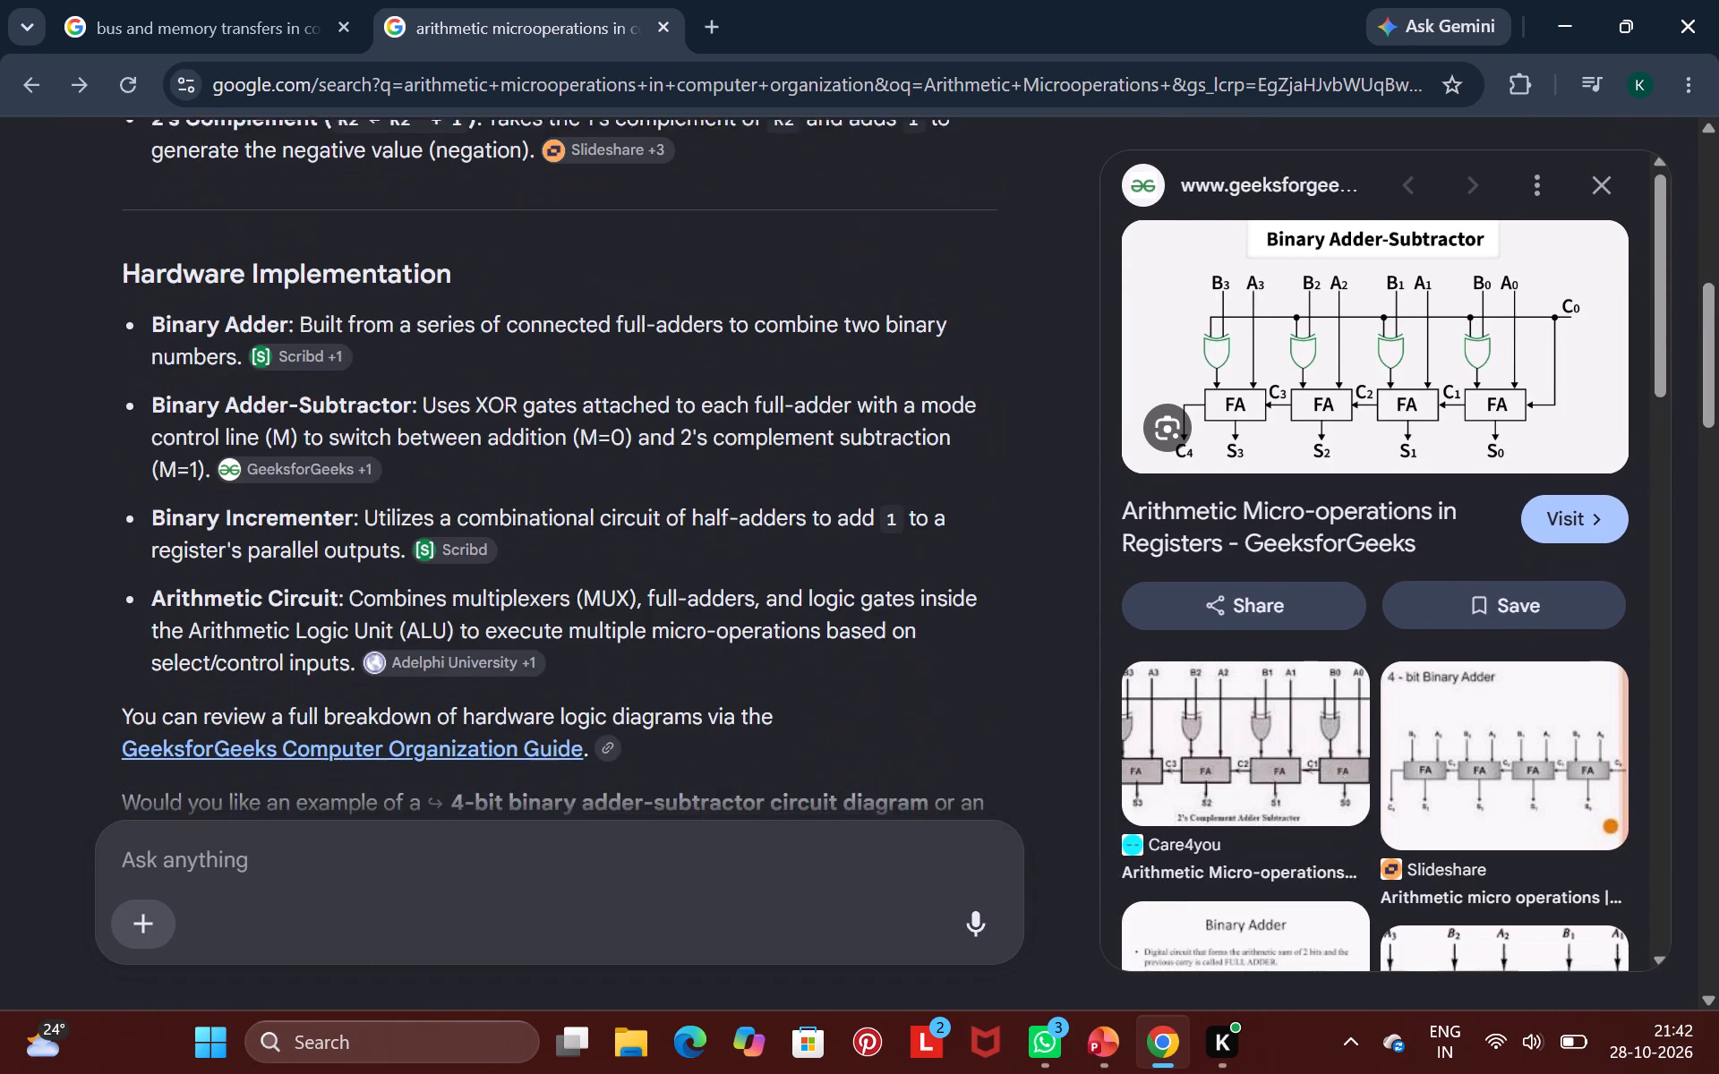
scroll(423, 626, "down", 4)
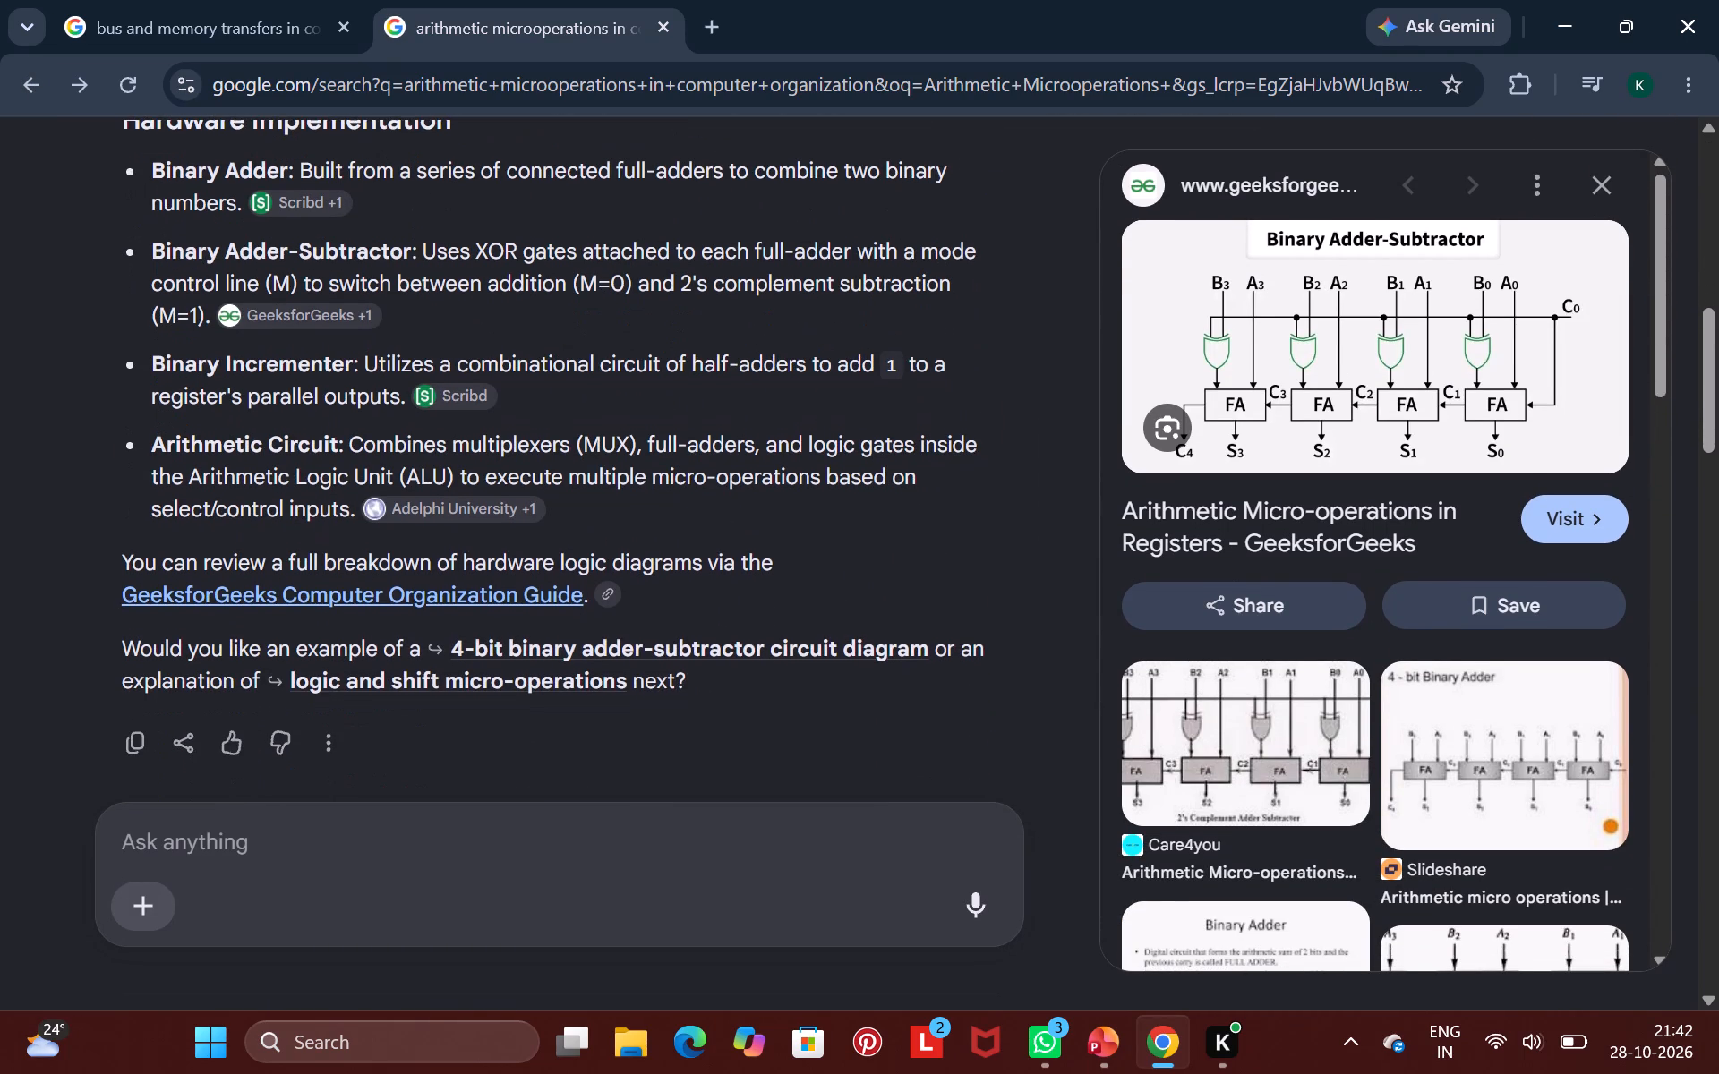
scroll(423, 626, "down", 3)
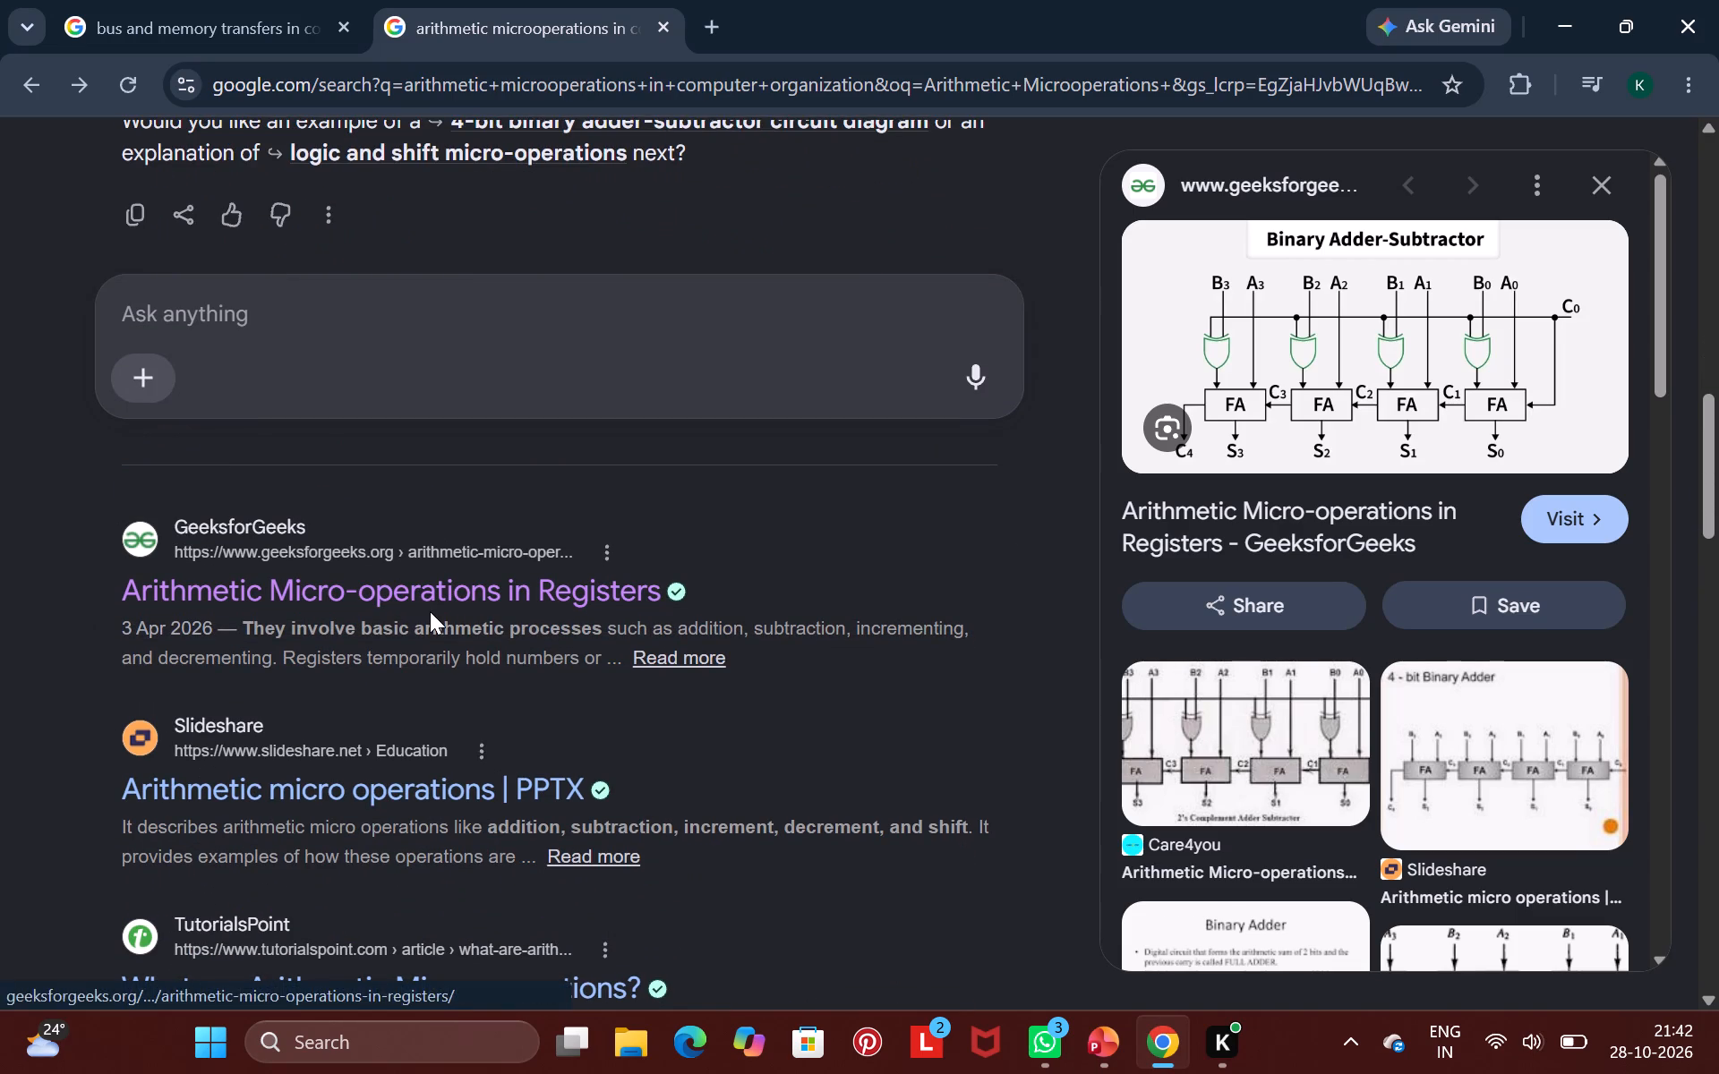
left_click(430, 611)
left_click(440, 597)
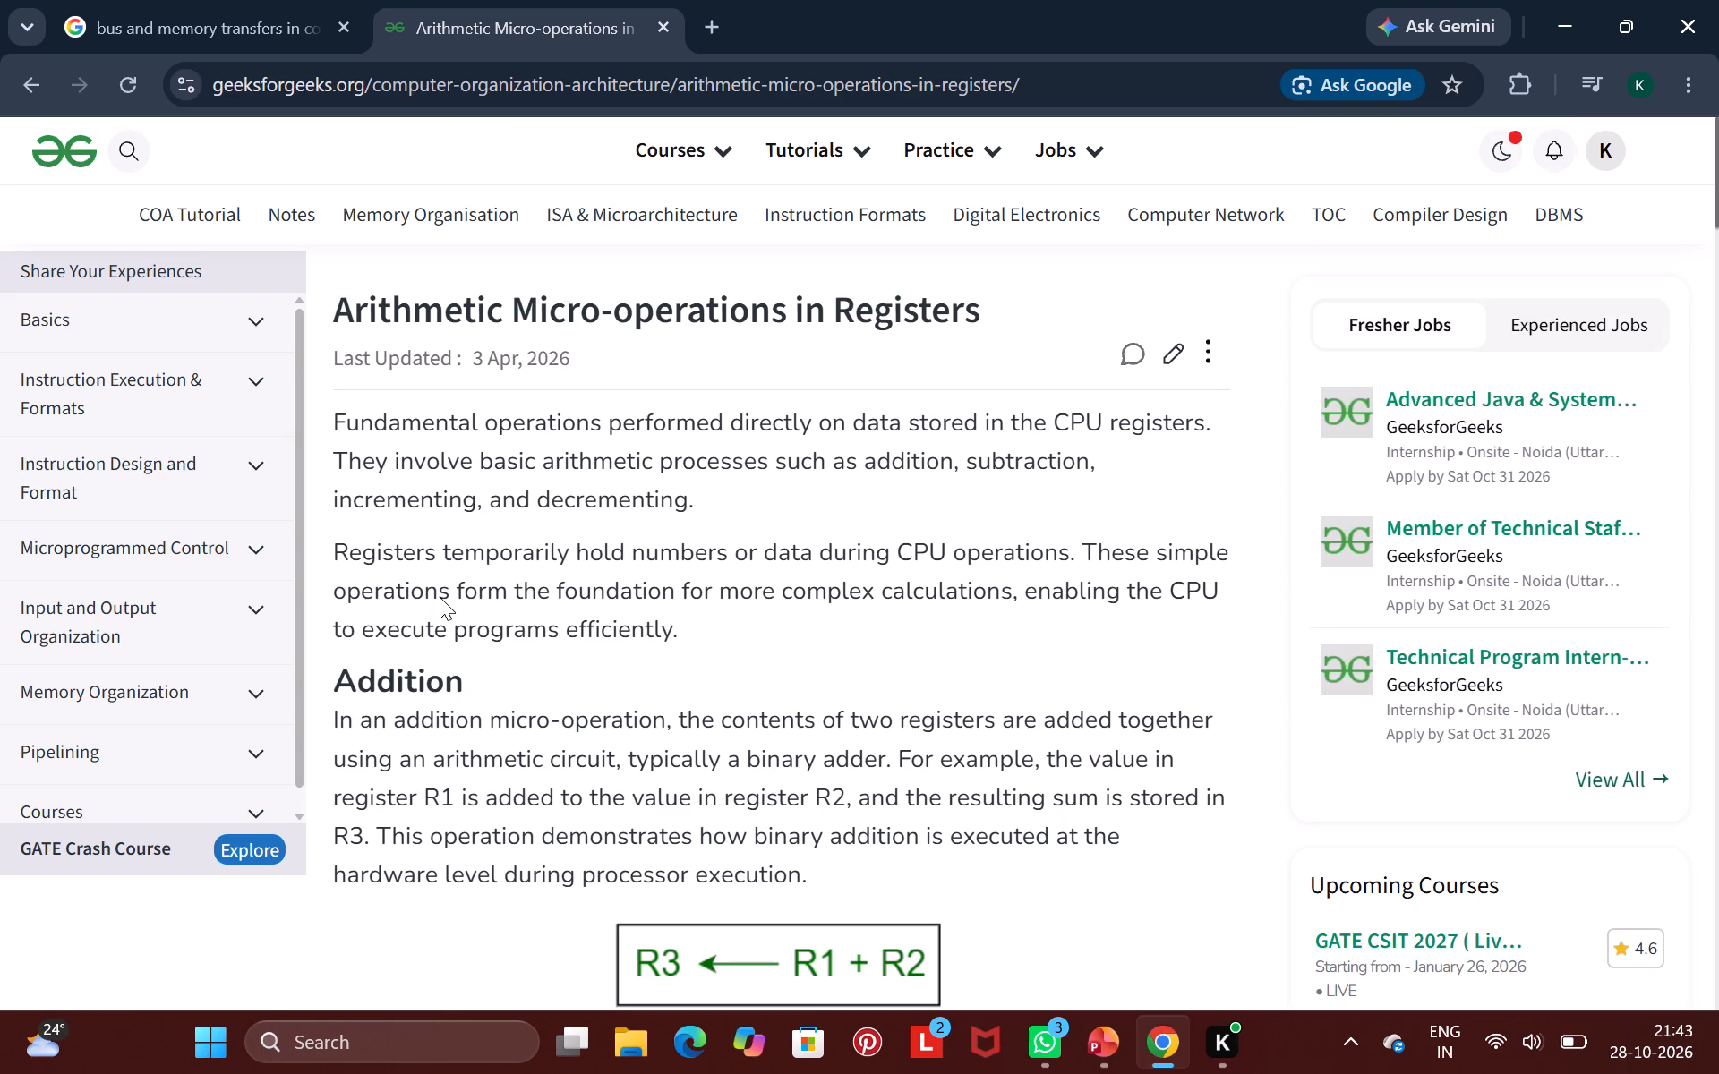
Copy the article's two introductory paragraphs, from "Fundamental operations" to "programs efficiently.", into slide 7's left text placeholder in PowerPoint.
left_click_drag(329, 411, 393, 449)
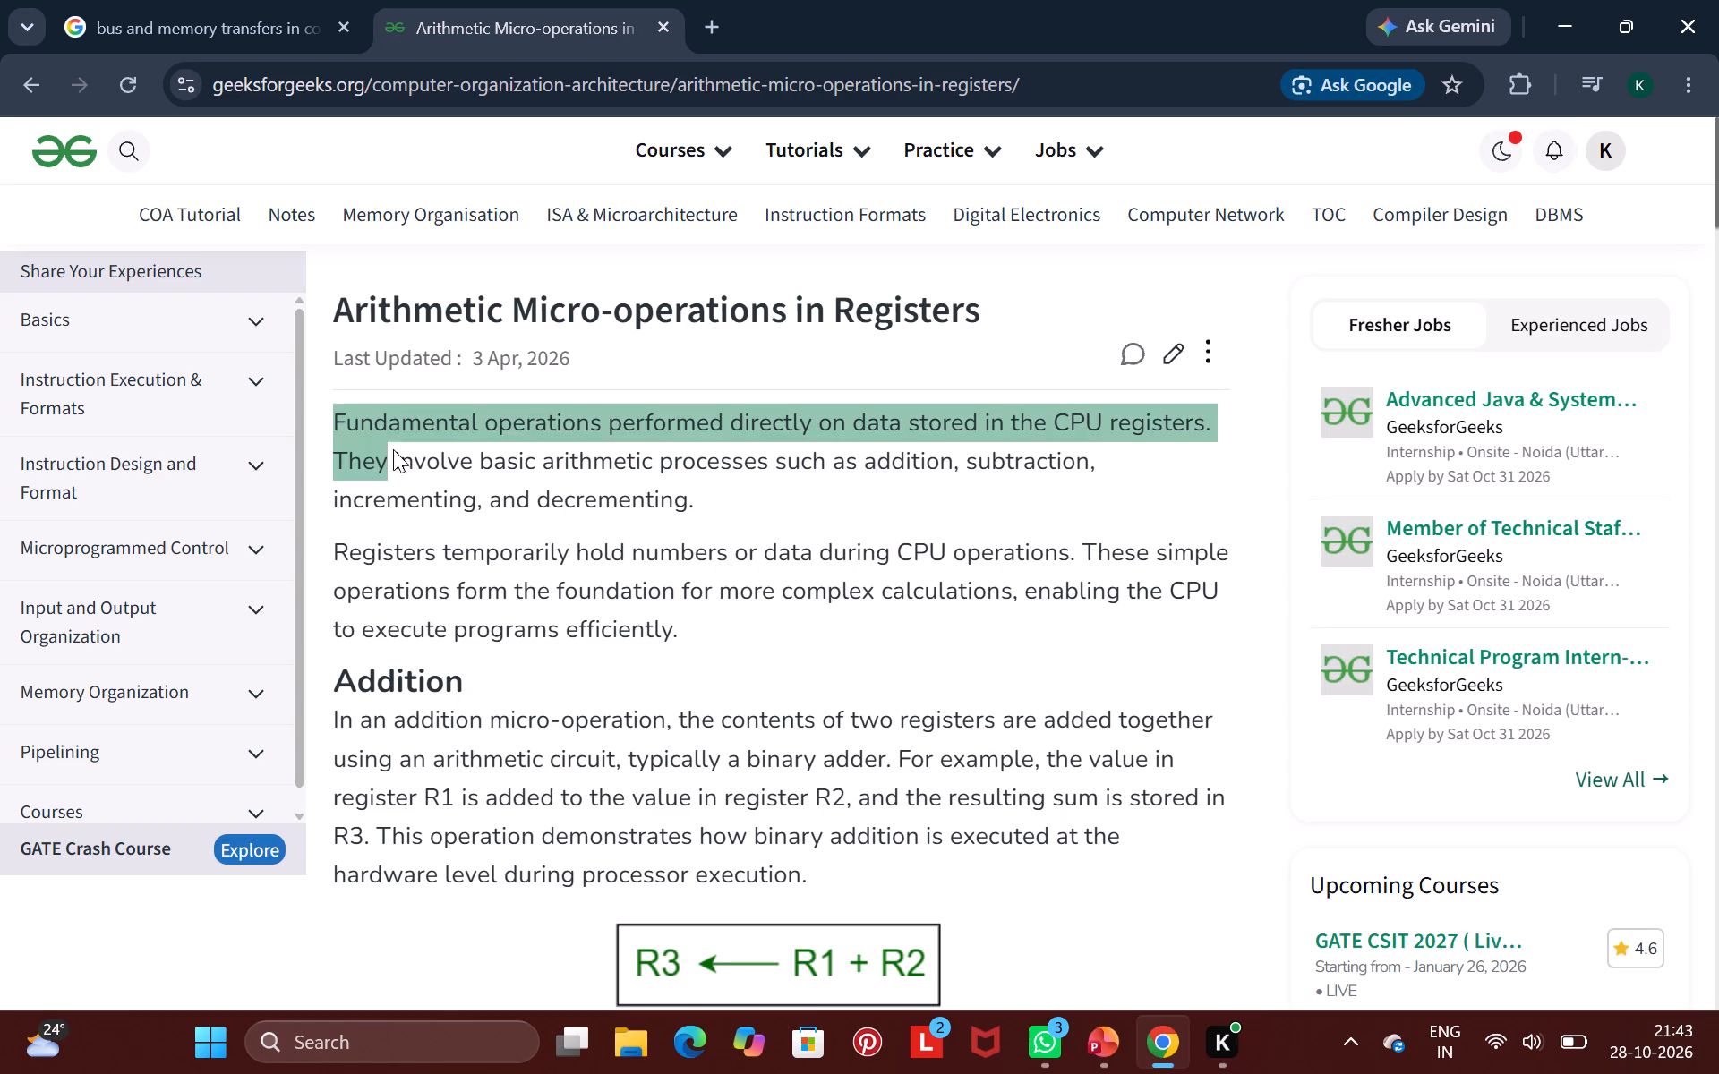
left_click_drag(393, 449, 706, 647)
left_click(706, 647)
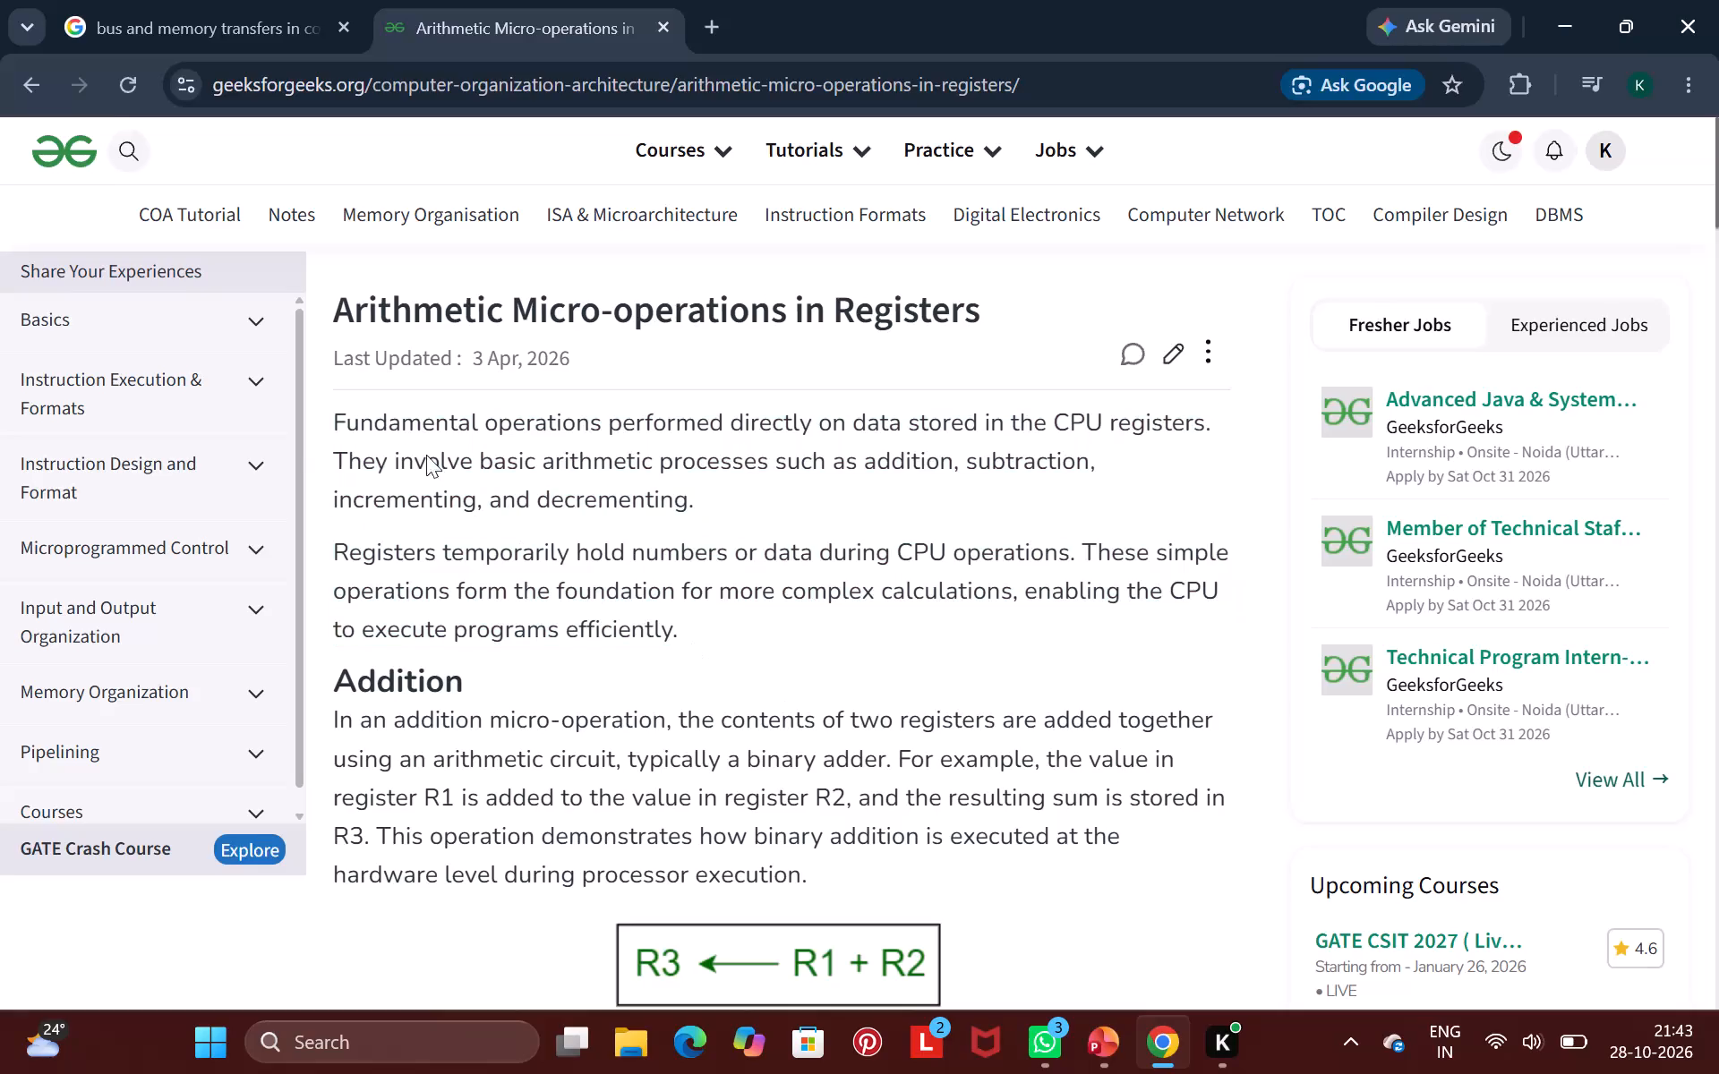
left_click_drag(332, 422, 683, 636)
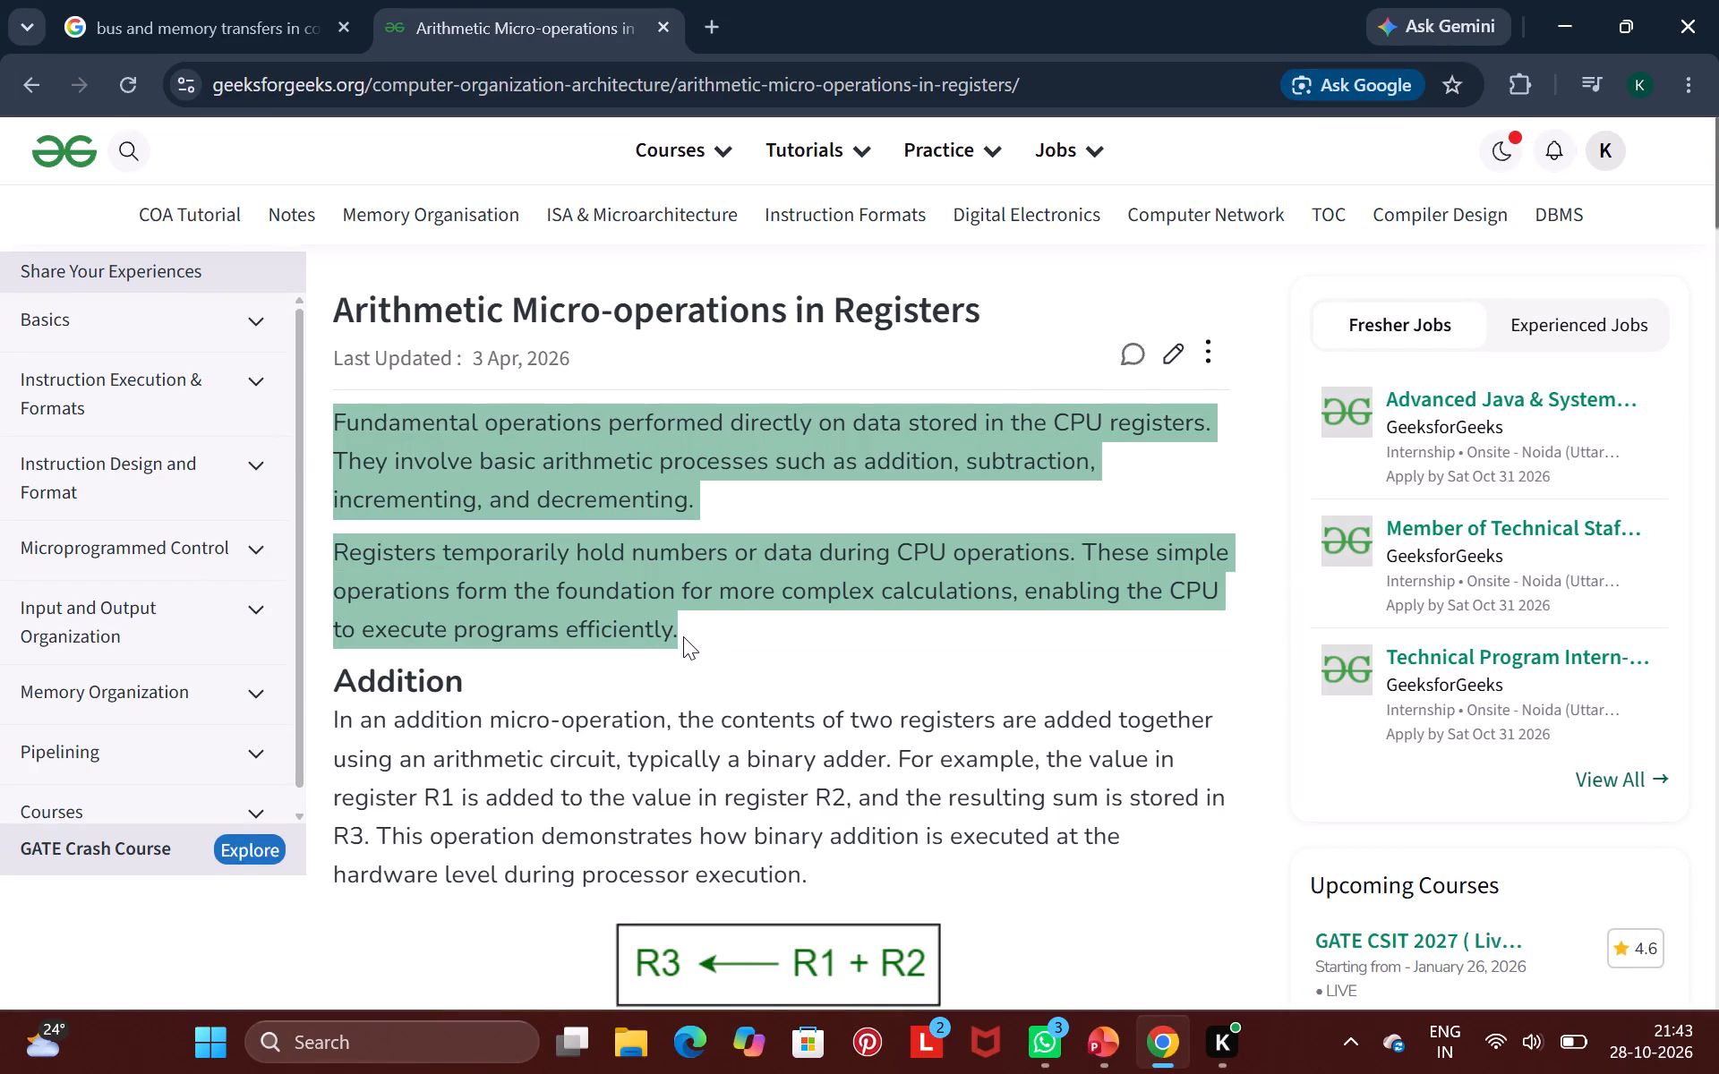
key("ctrl+c")
left_click(1084, 1018)
left_click(640, 536)
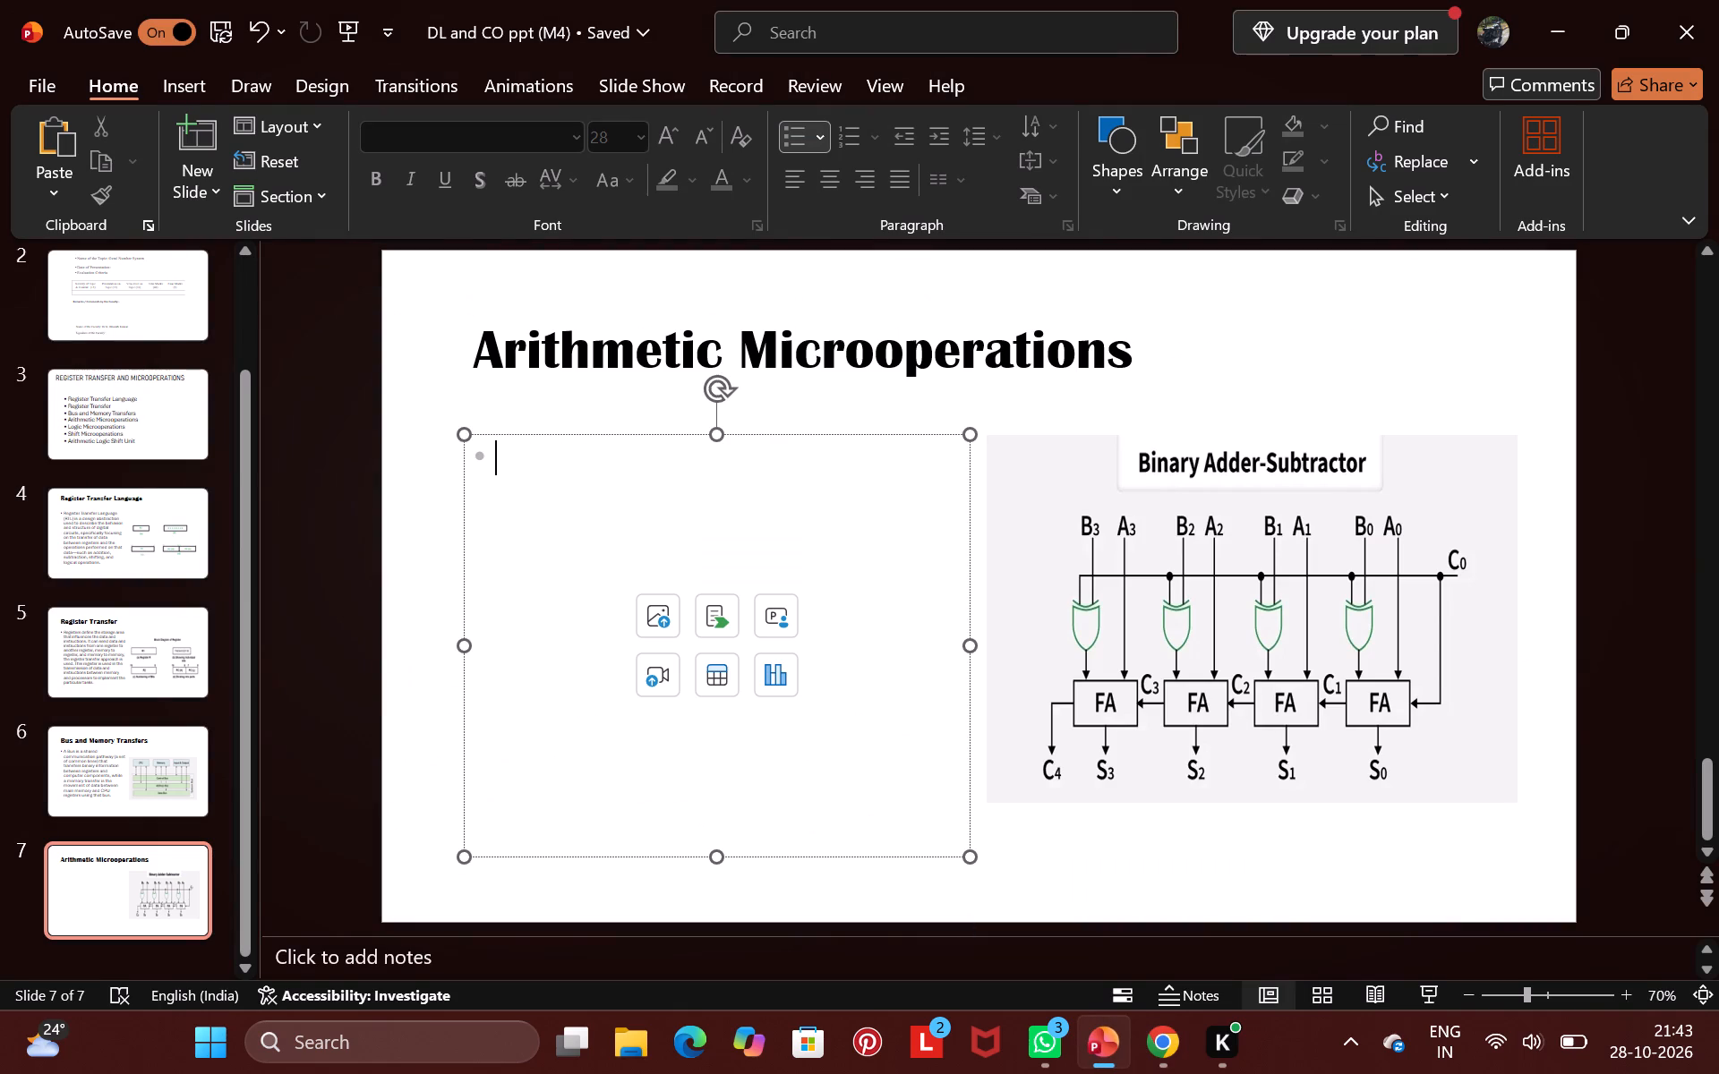
key("ctrl+v")
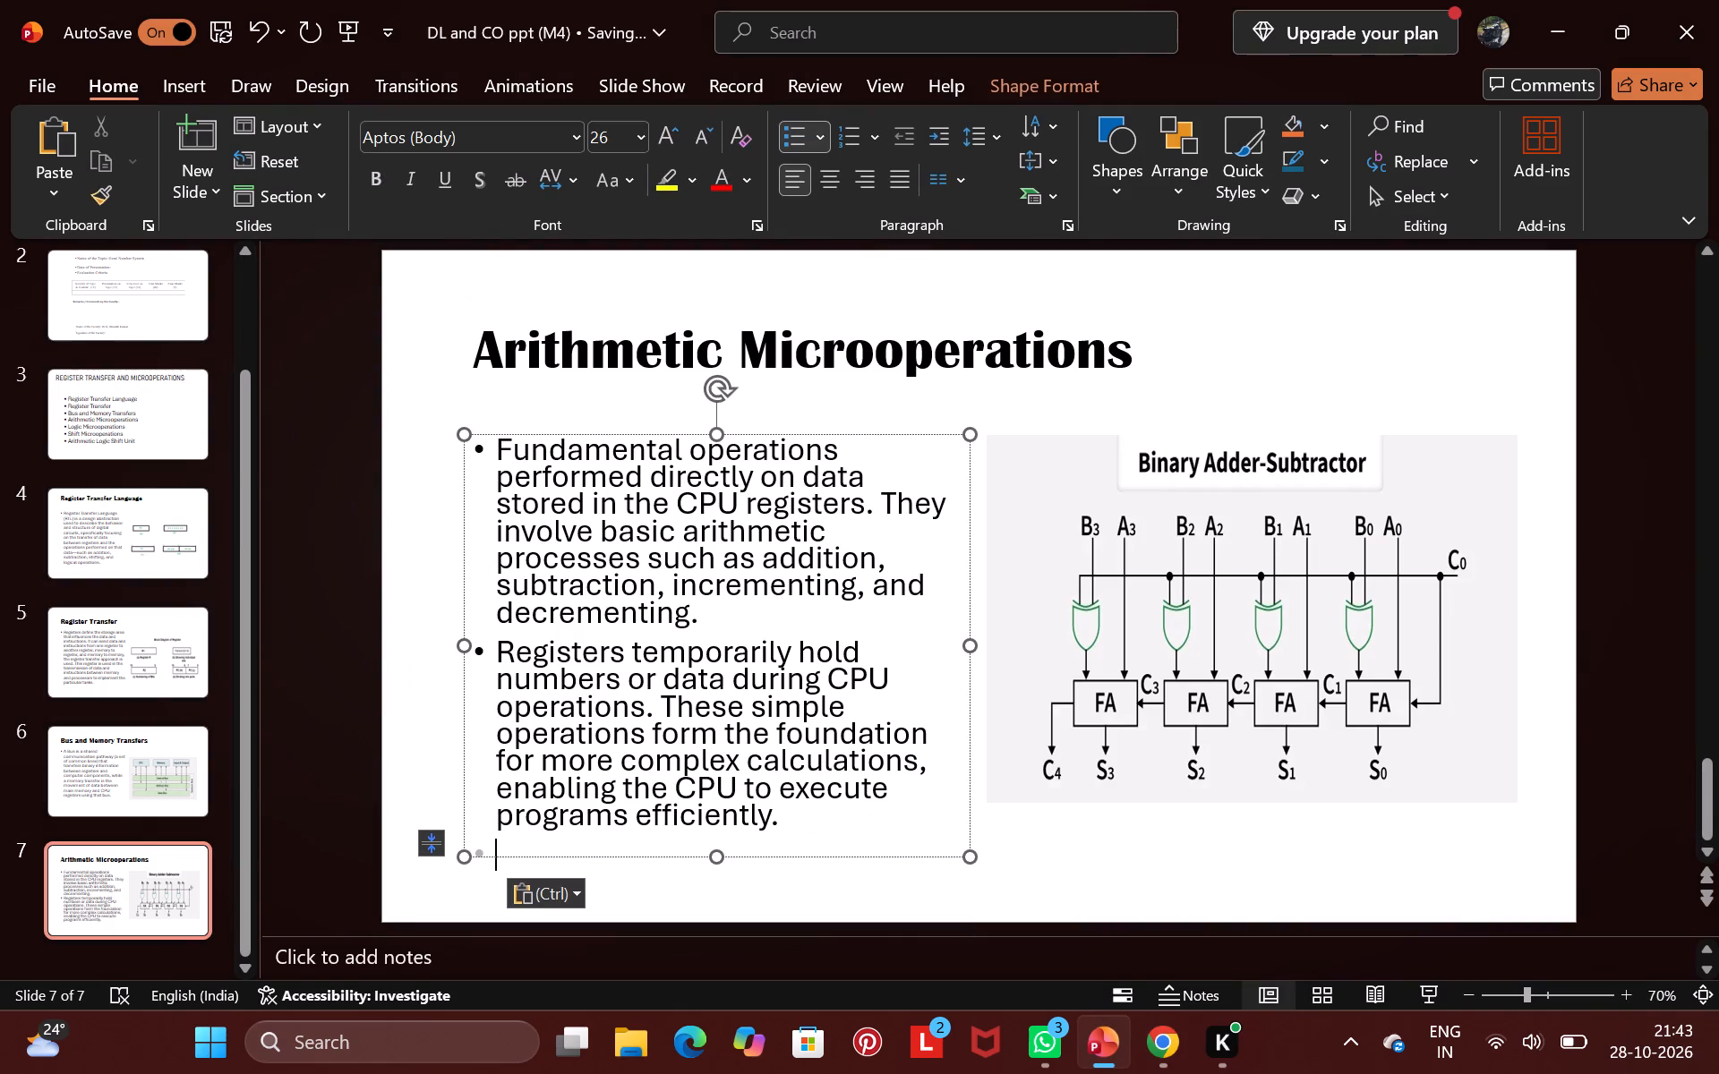
left_click(1627, 614)
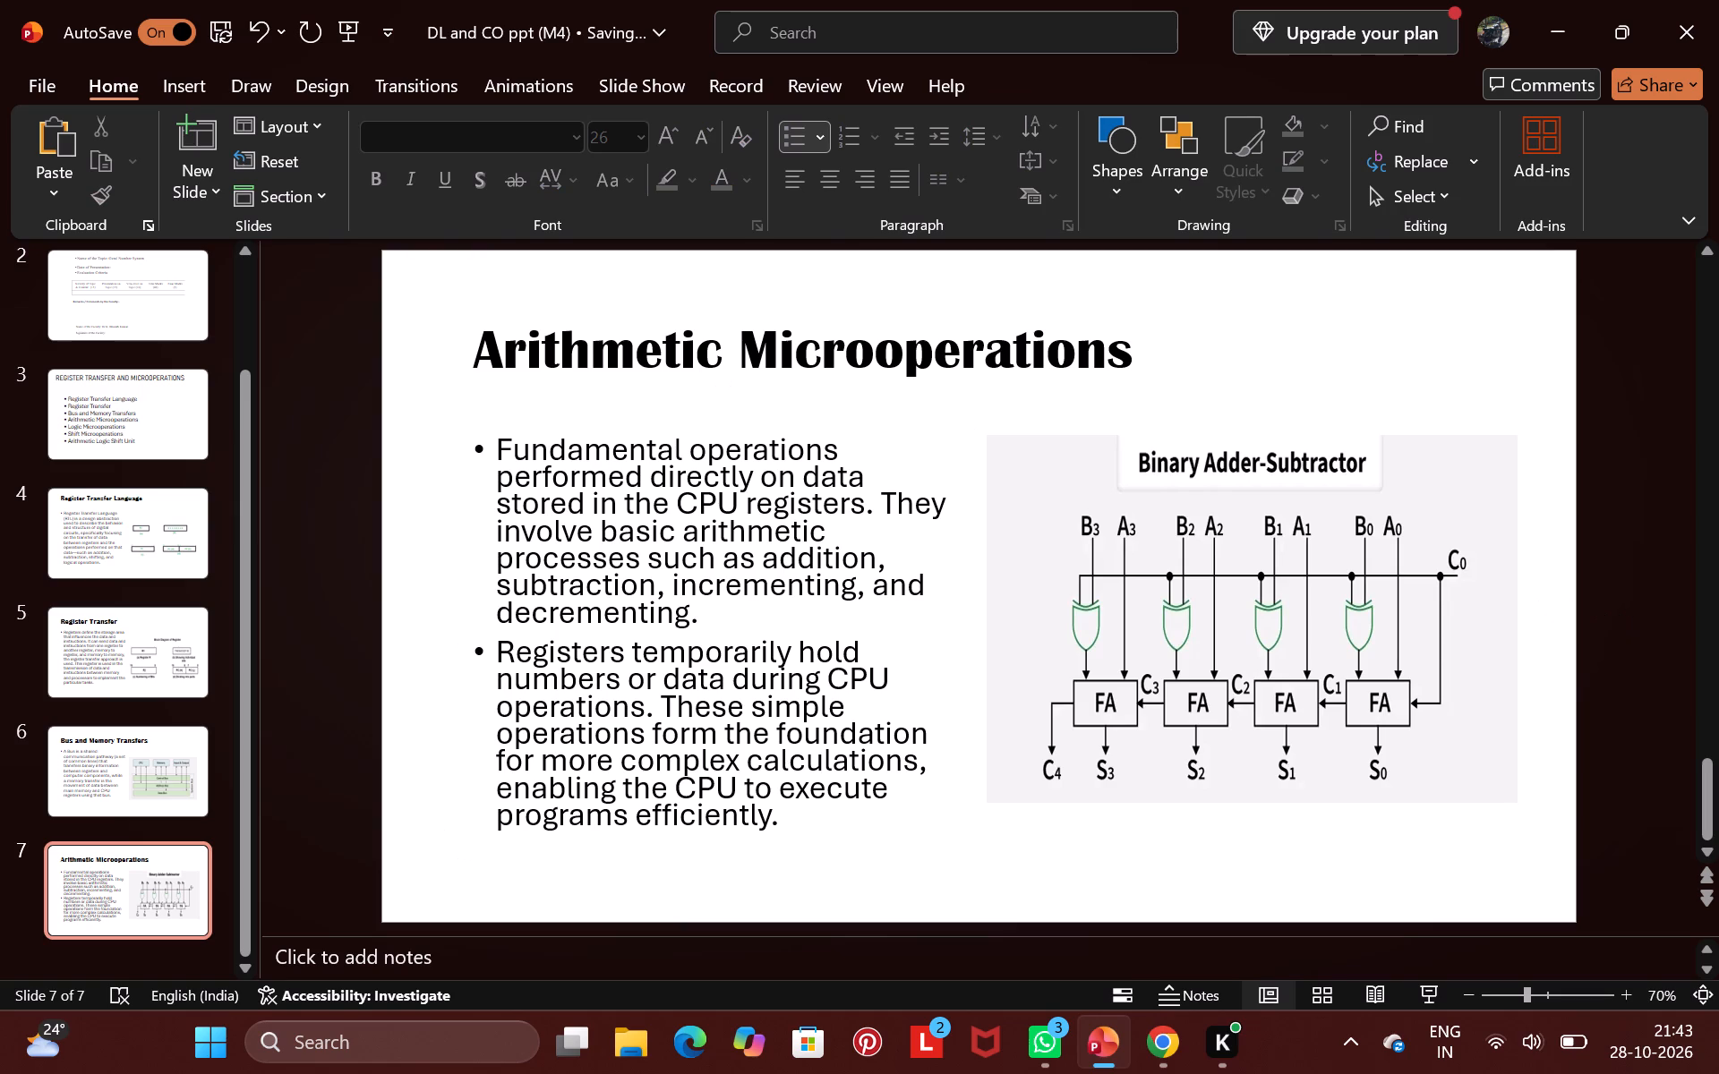
Add a new slide after slide 7 and delete the two small heading placeholders above its content boxes.
left_click(210, 125)
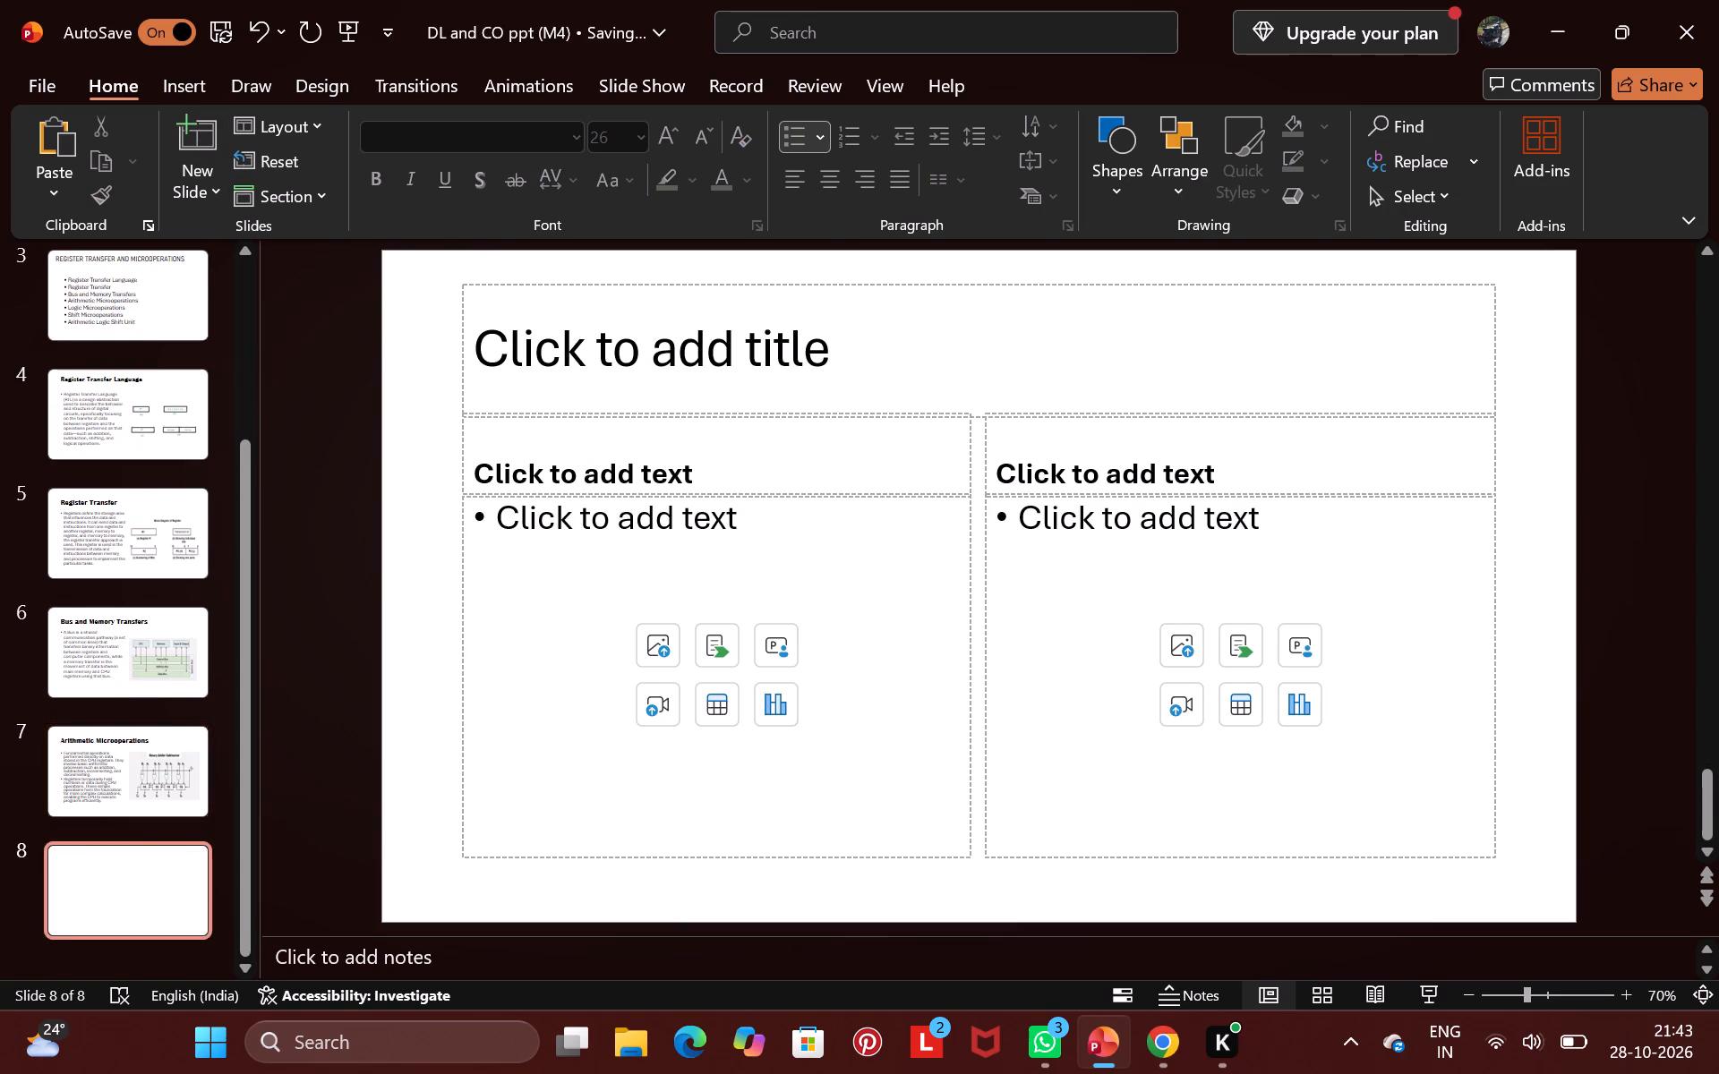
left_click(463, 450)
left_click(463, 450)
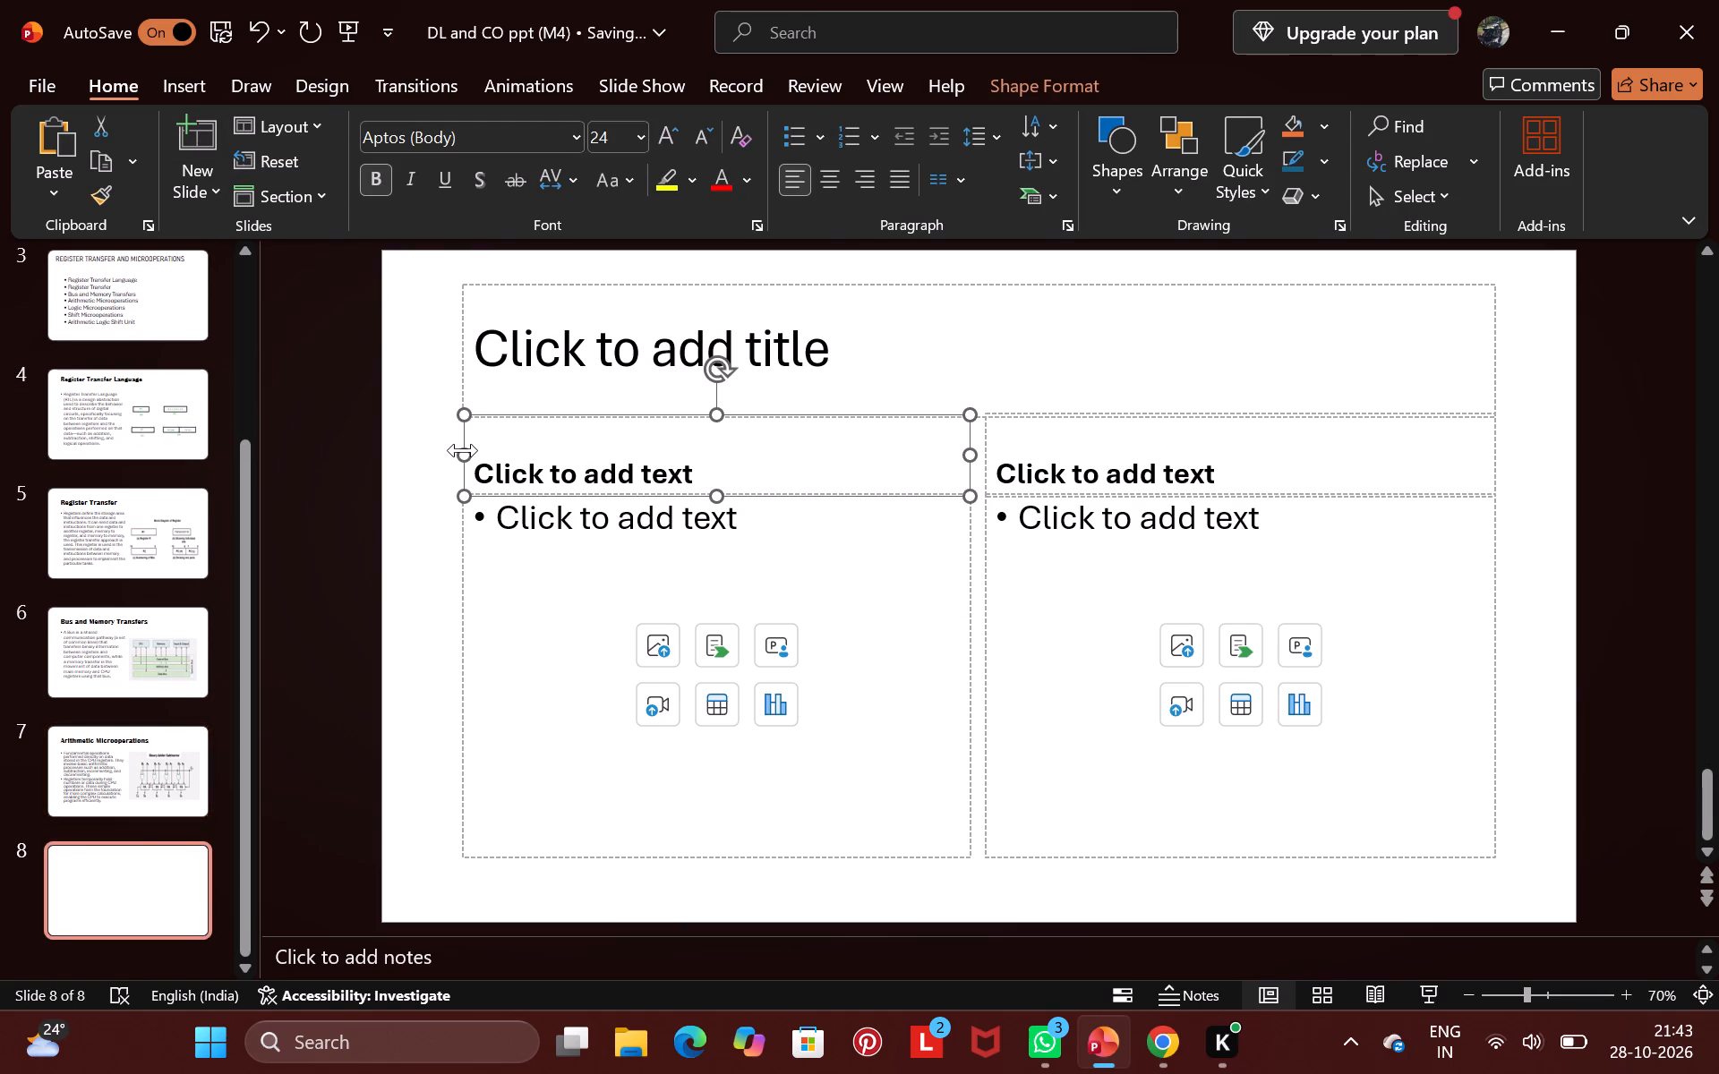
key("Delete")
left_click(996, 451)
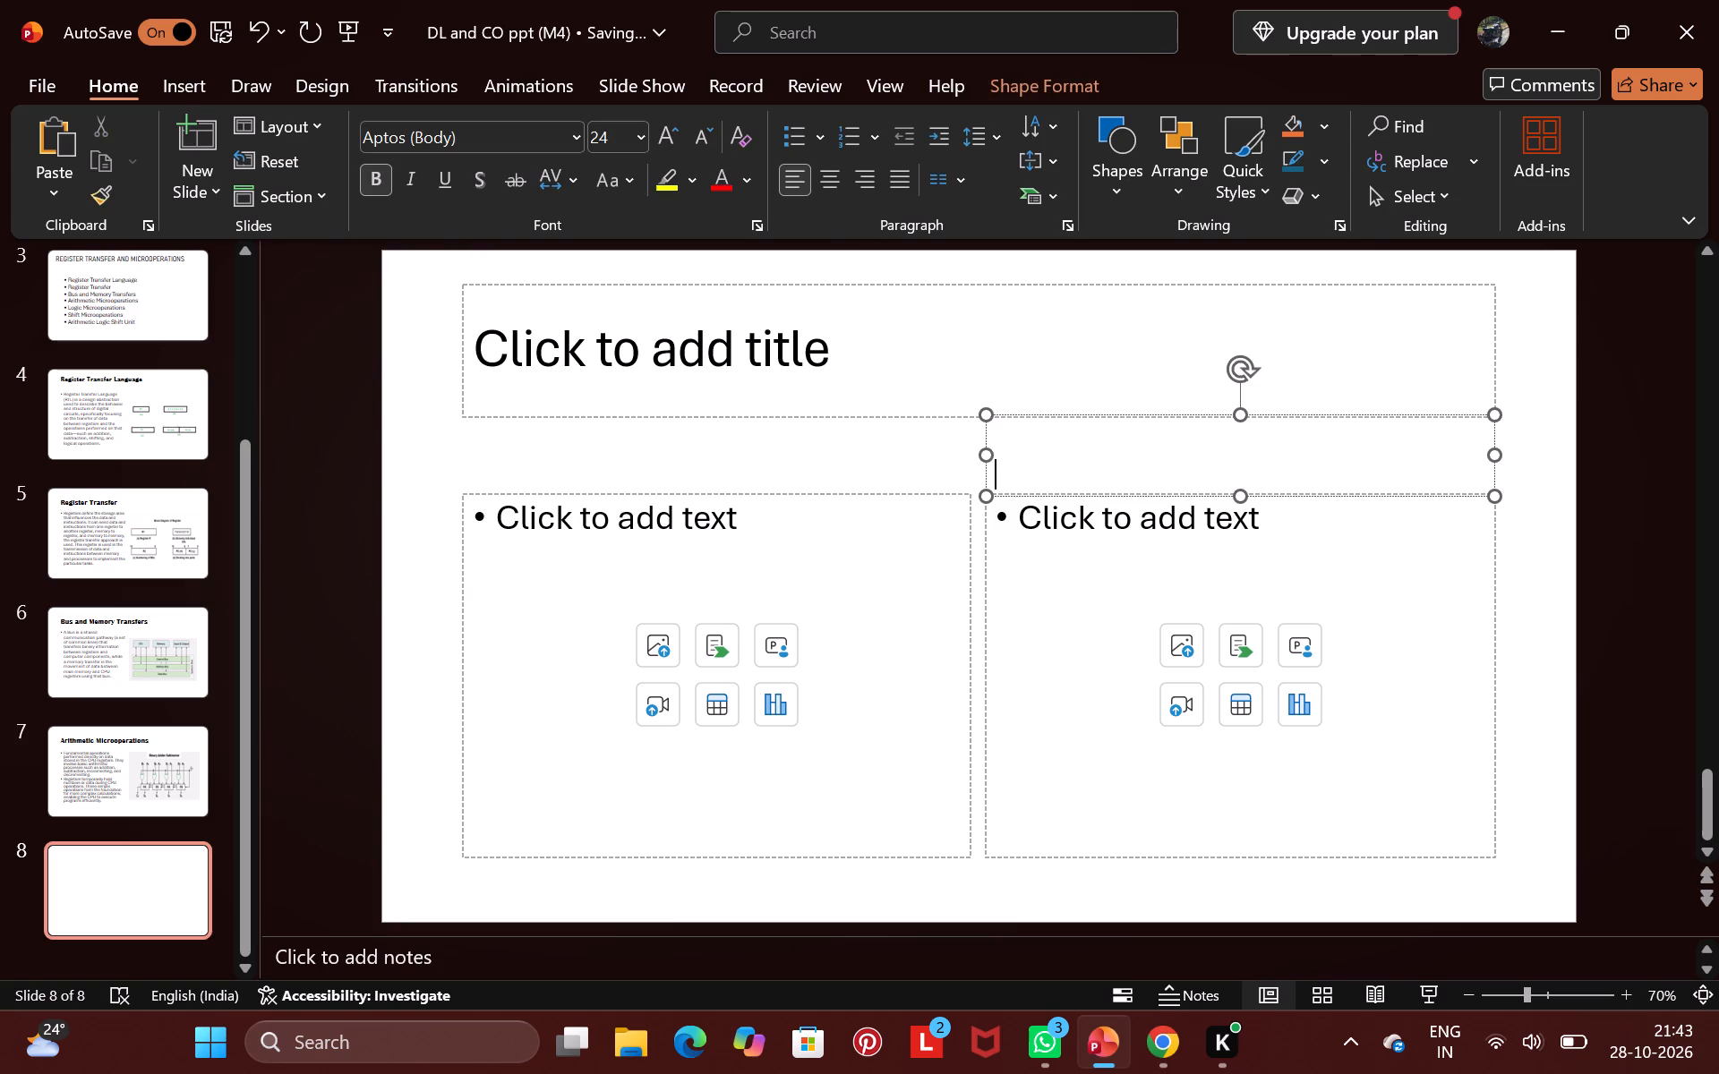
left_click(978, 454)
key("Delete")
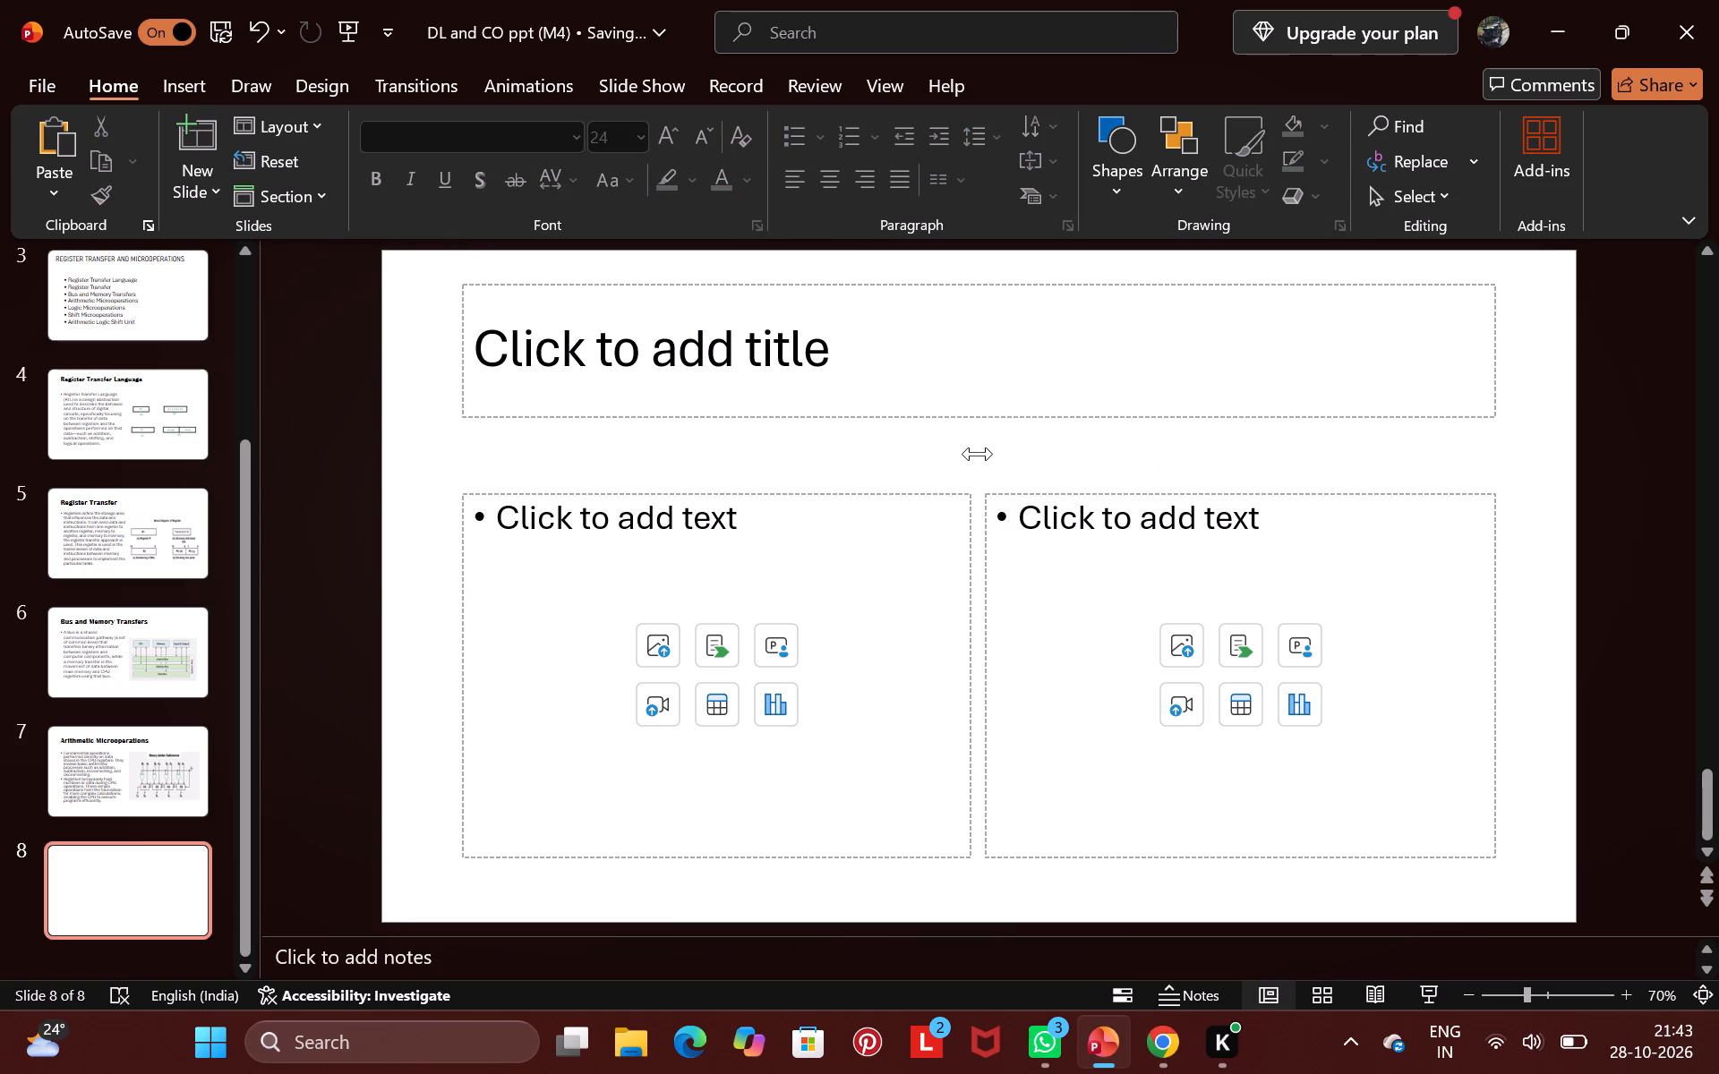
Copy the topic "Logic Microoperations" from the bullet list on slide 3 and return to slide 8.
scroll(121, 474, "up", 1)
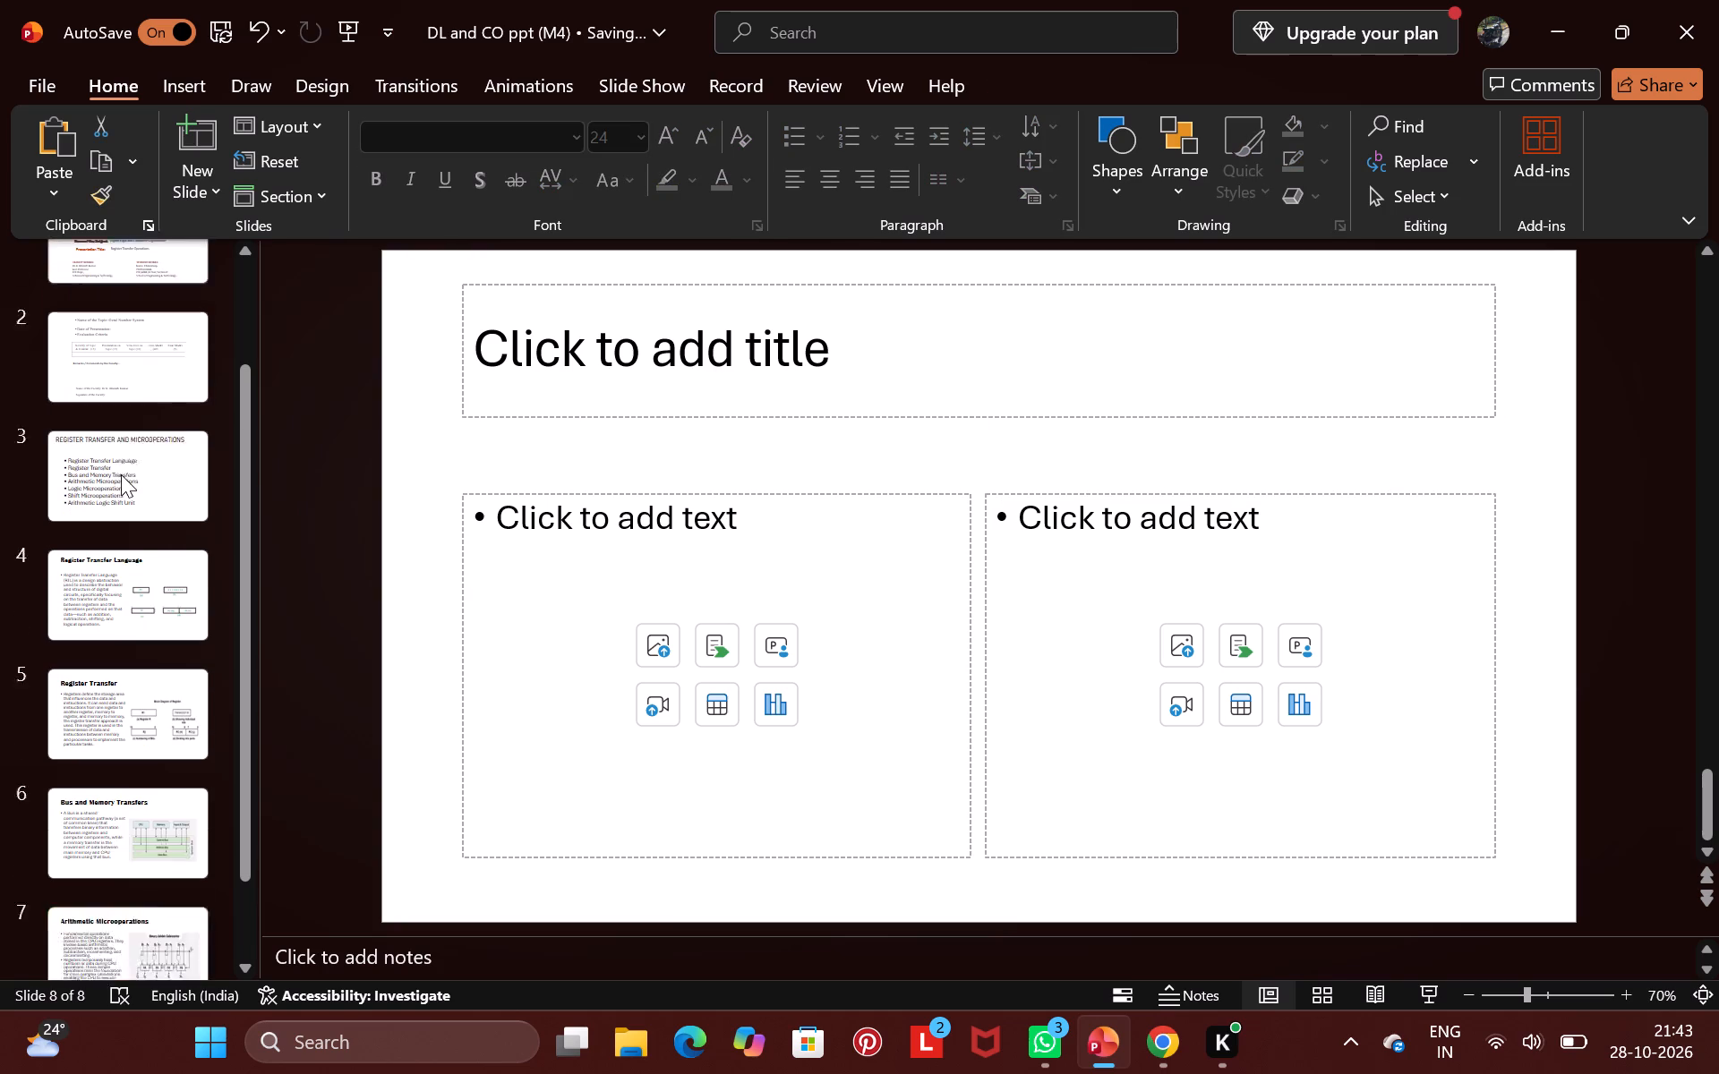
scroll(121, 474, "up", 1)
left_click(124, 575)
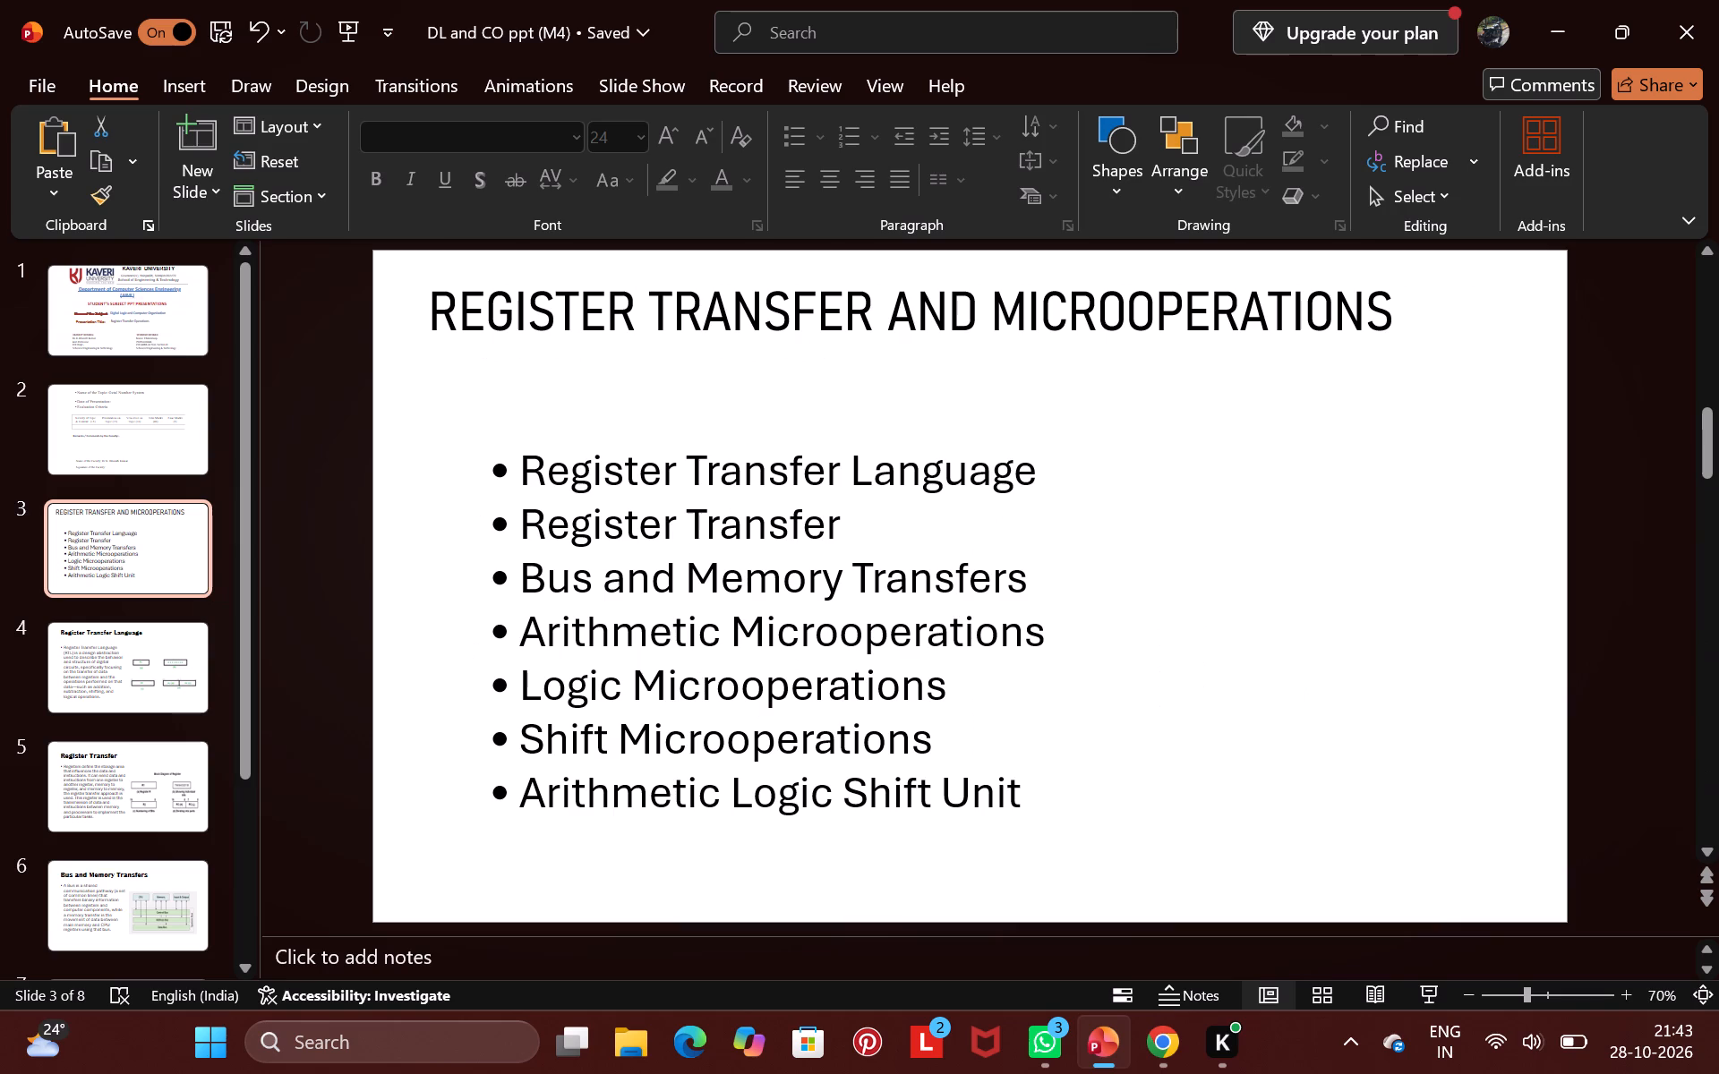
left_click_drag(517, 693, 792, 674)
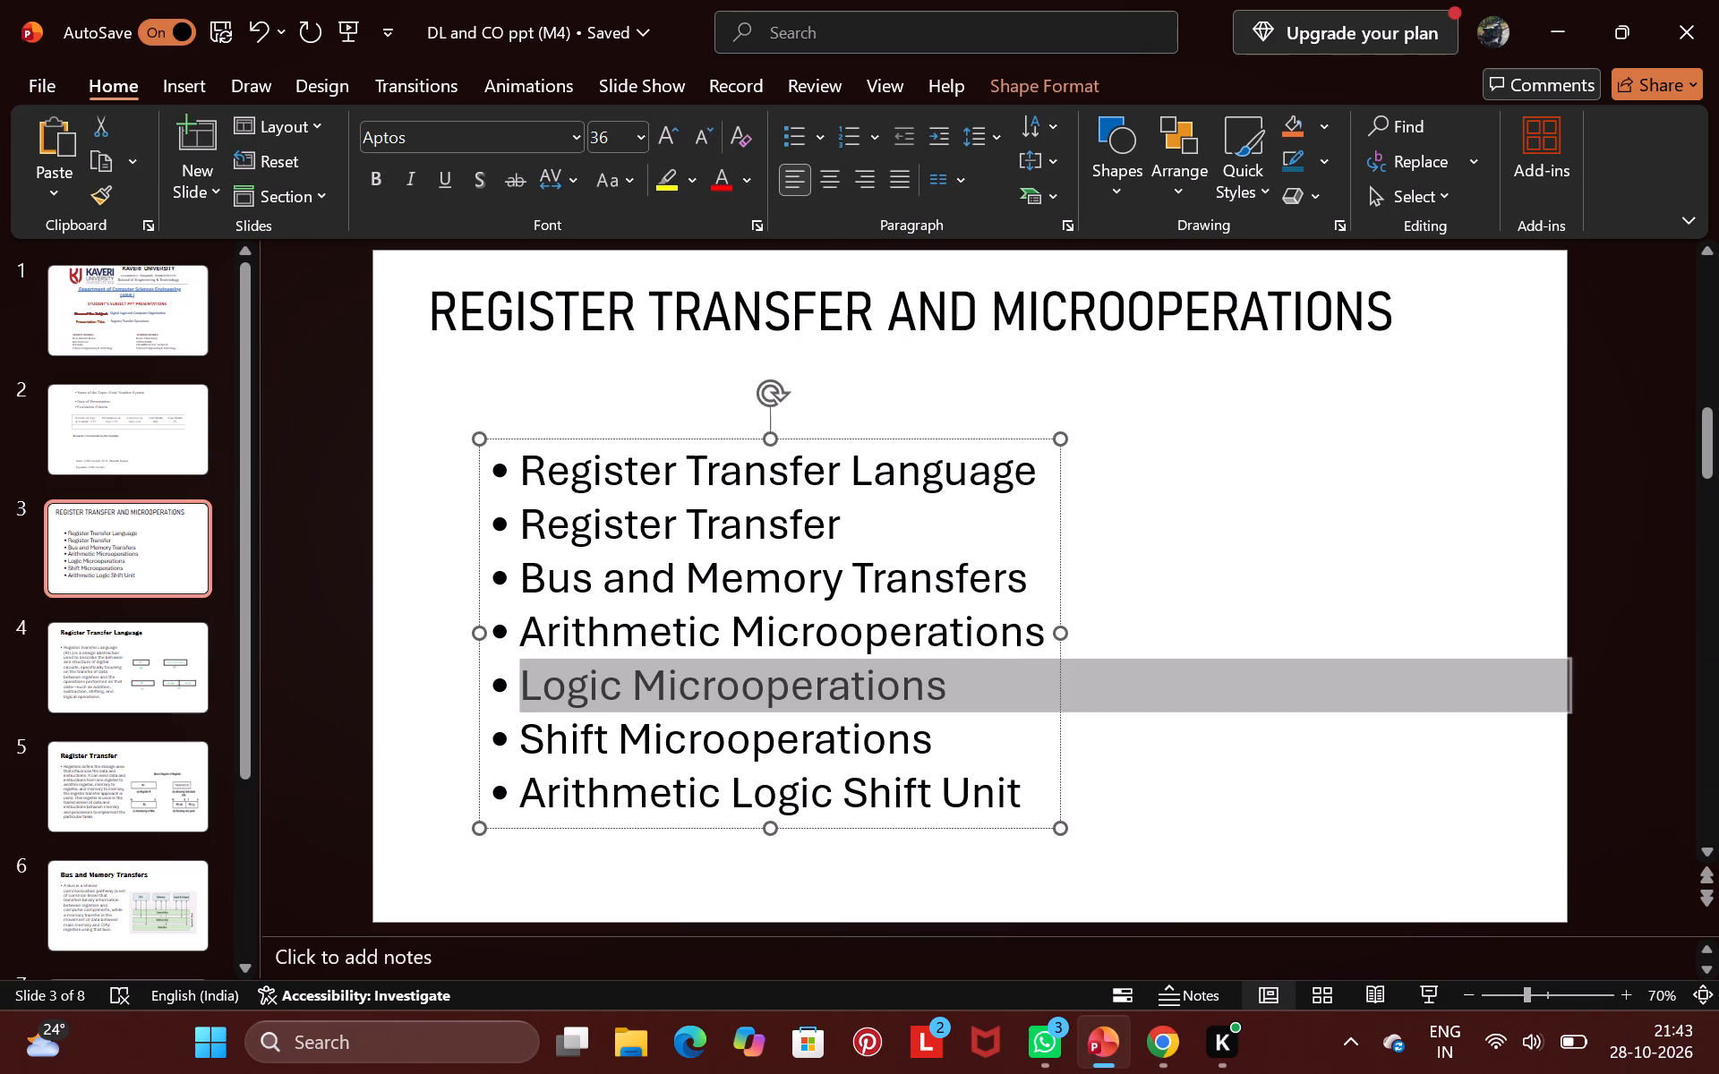
left_click_drag(792, 674, 804, 674)
key("ctrl+c")
scroll(98, 717, "down", 2)
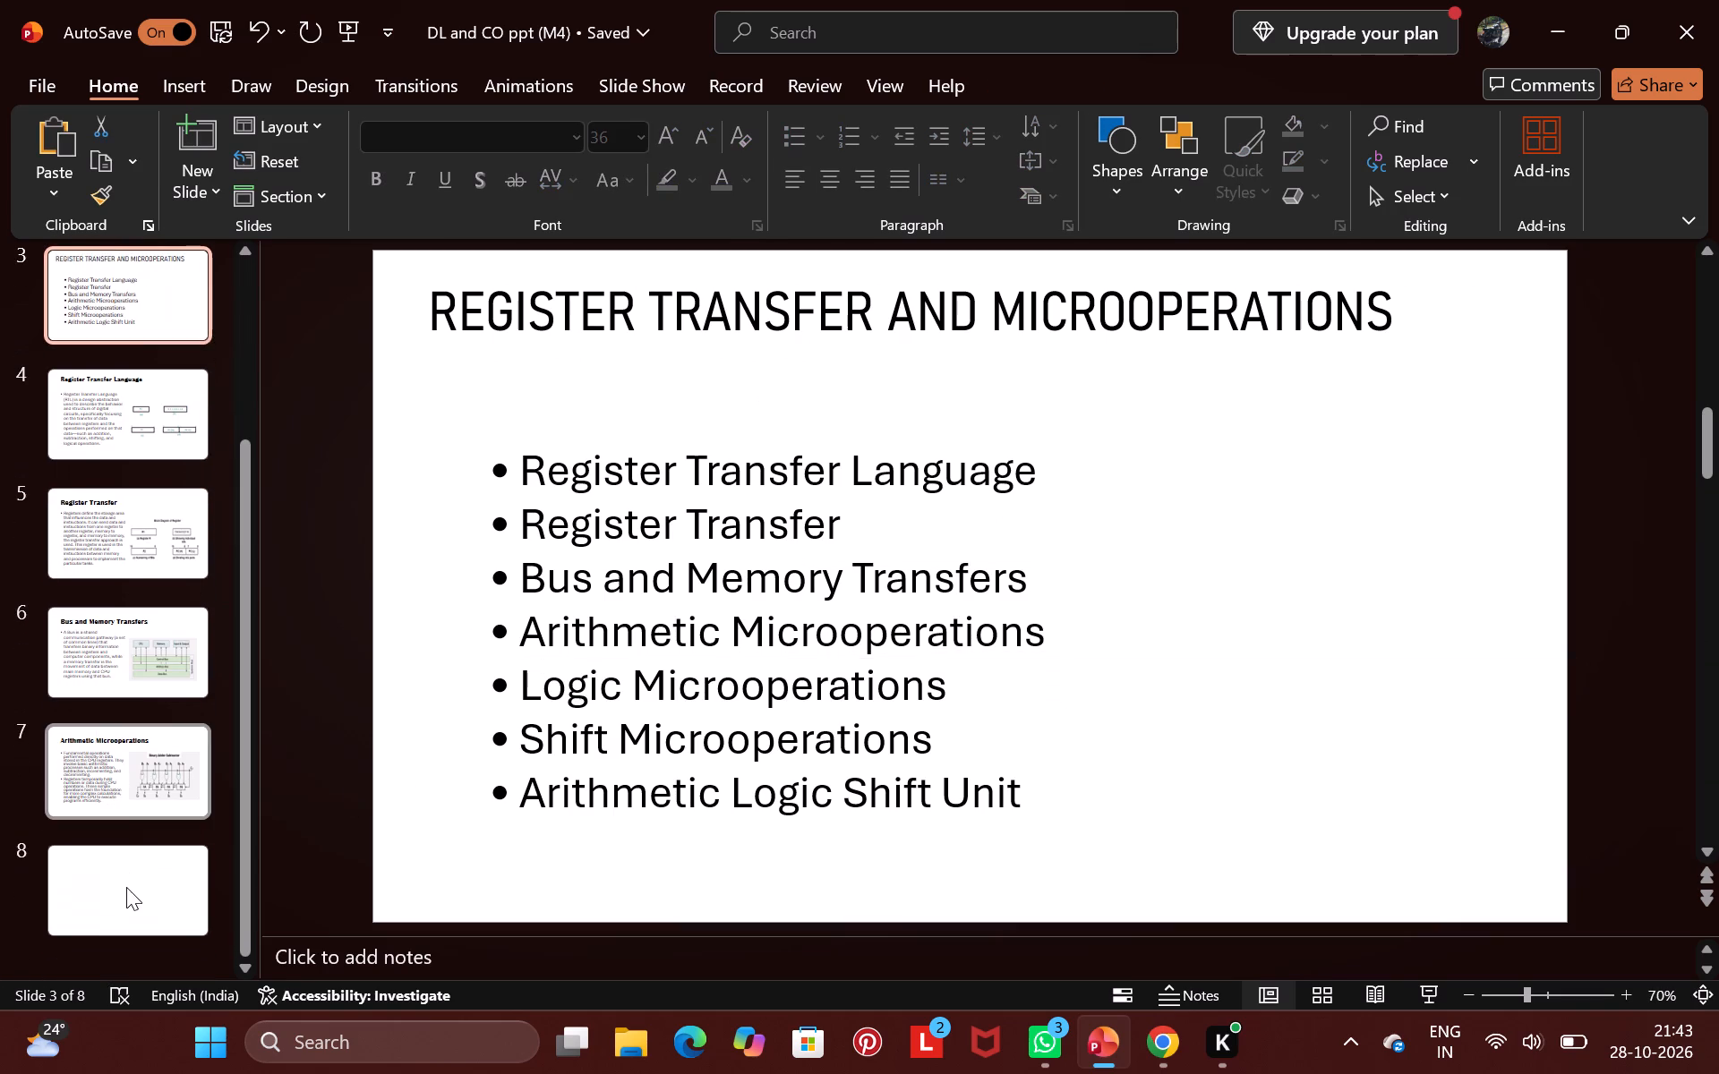
left_click(126, 887)
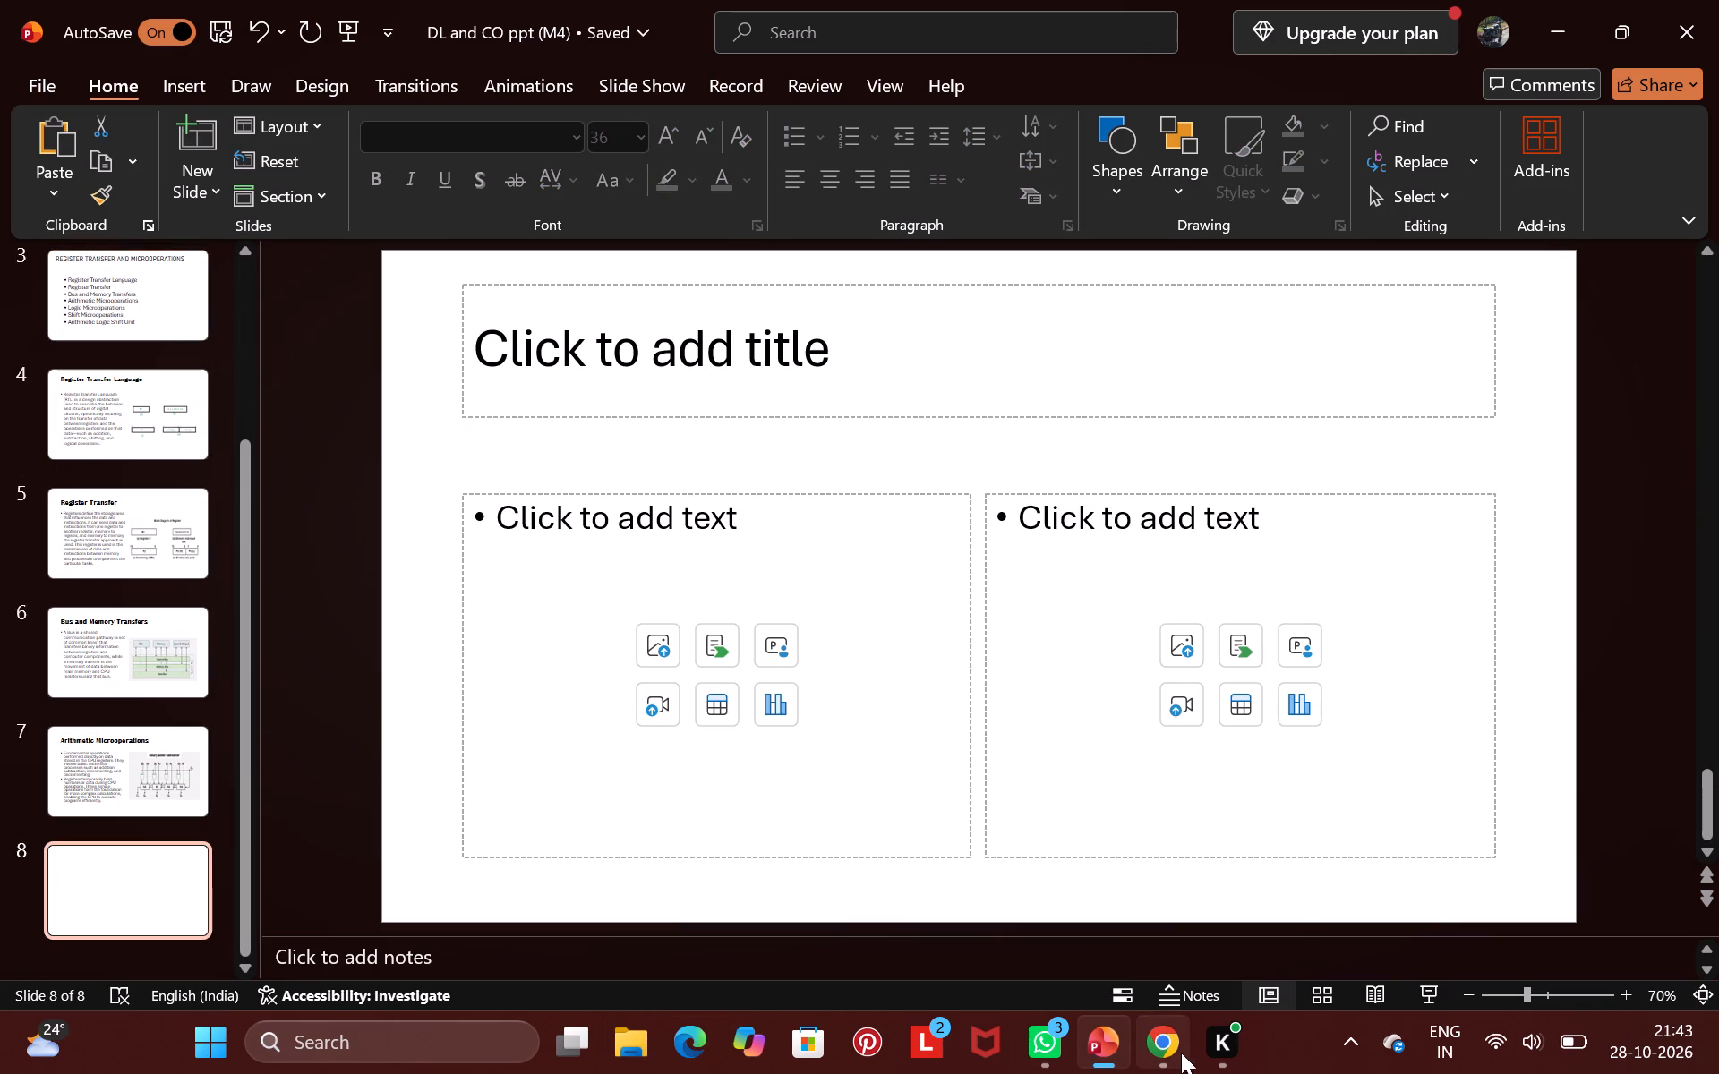
Paste "Logic Microoperations" into the Google search box of a new Chrome tab and remove the trailing spaces after it.
left_click(1167, 1039)
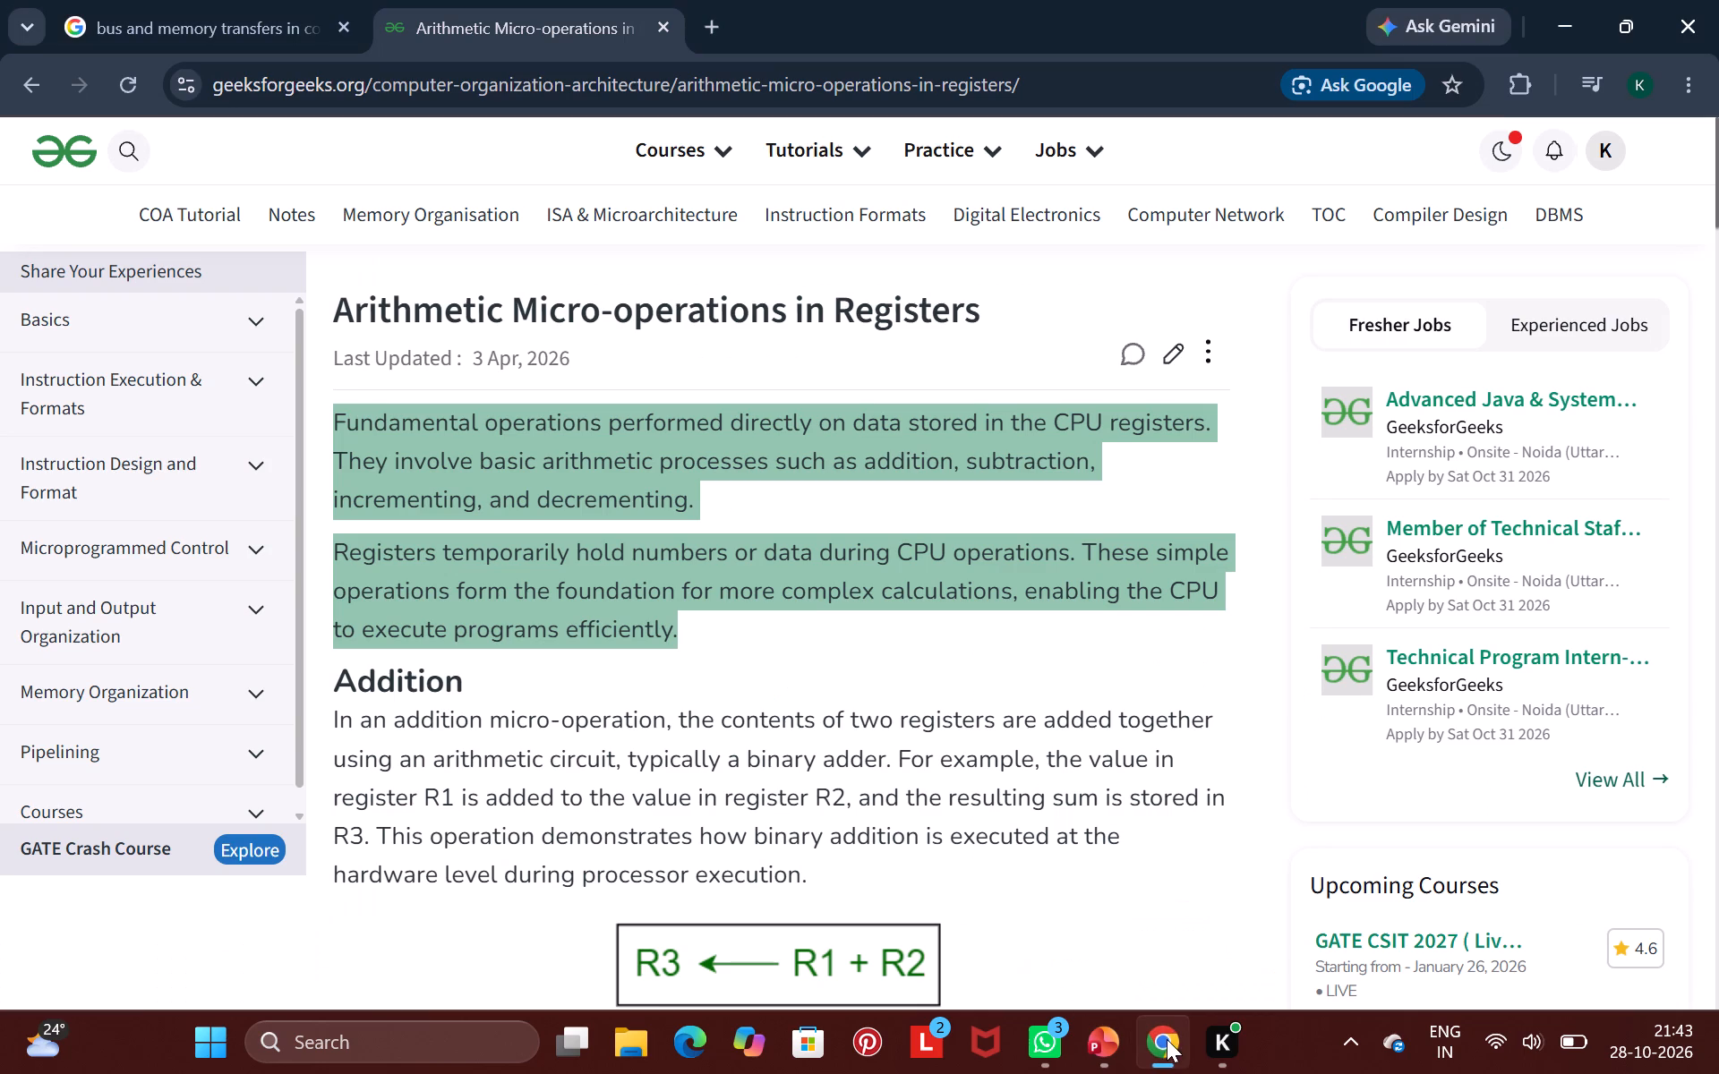
left_click(713, 38)
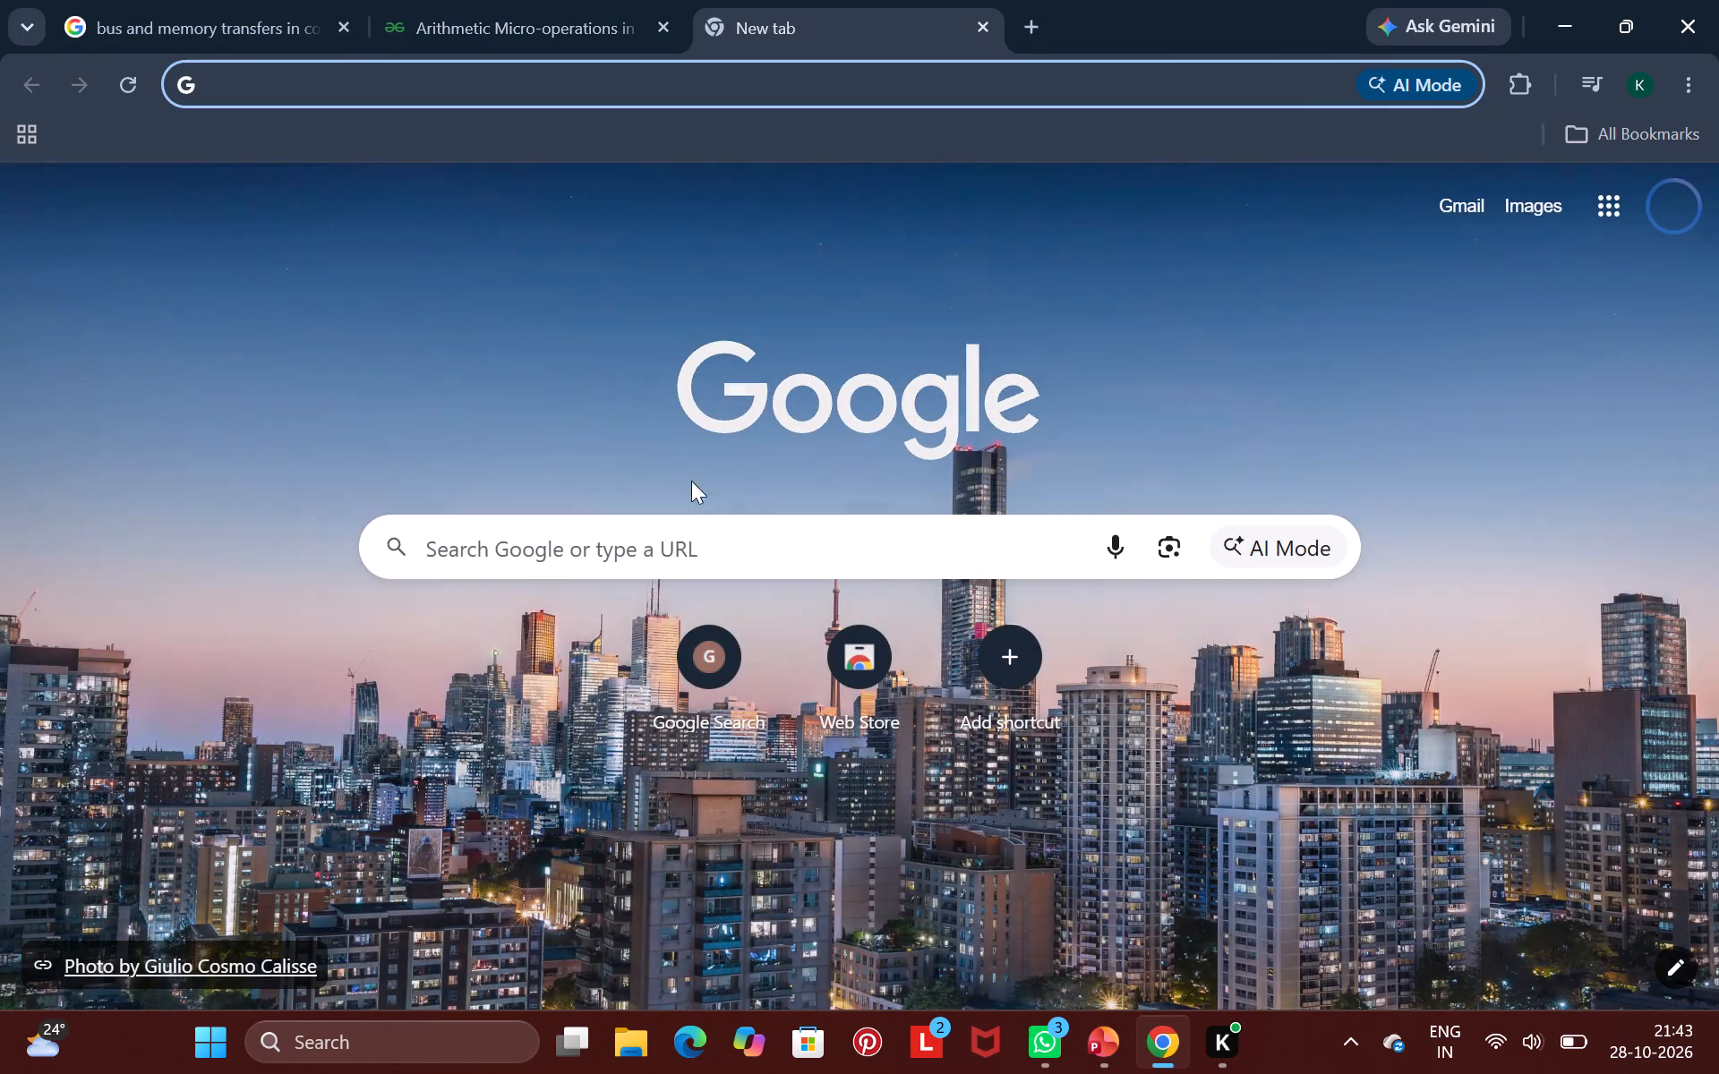
left_click(688, 521)
key("ctrl+v")
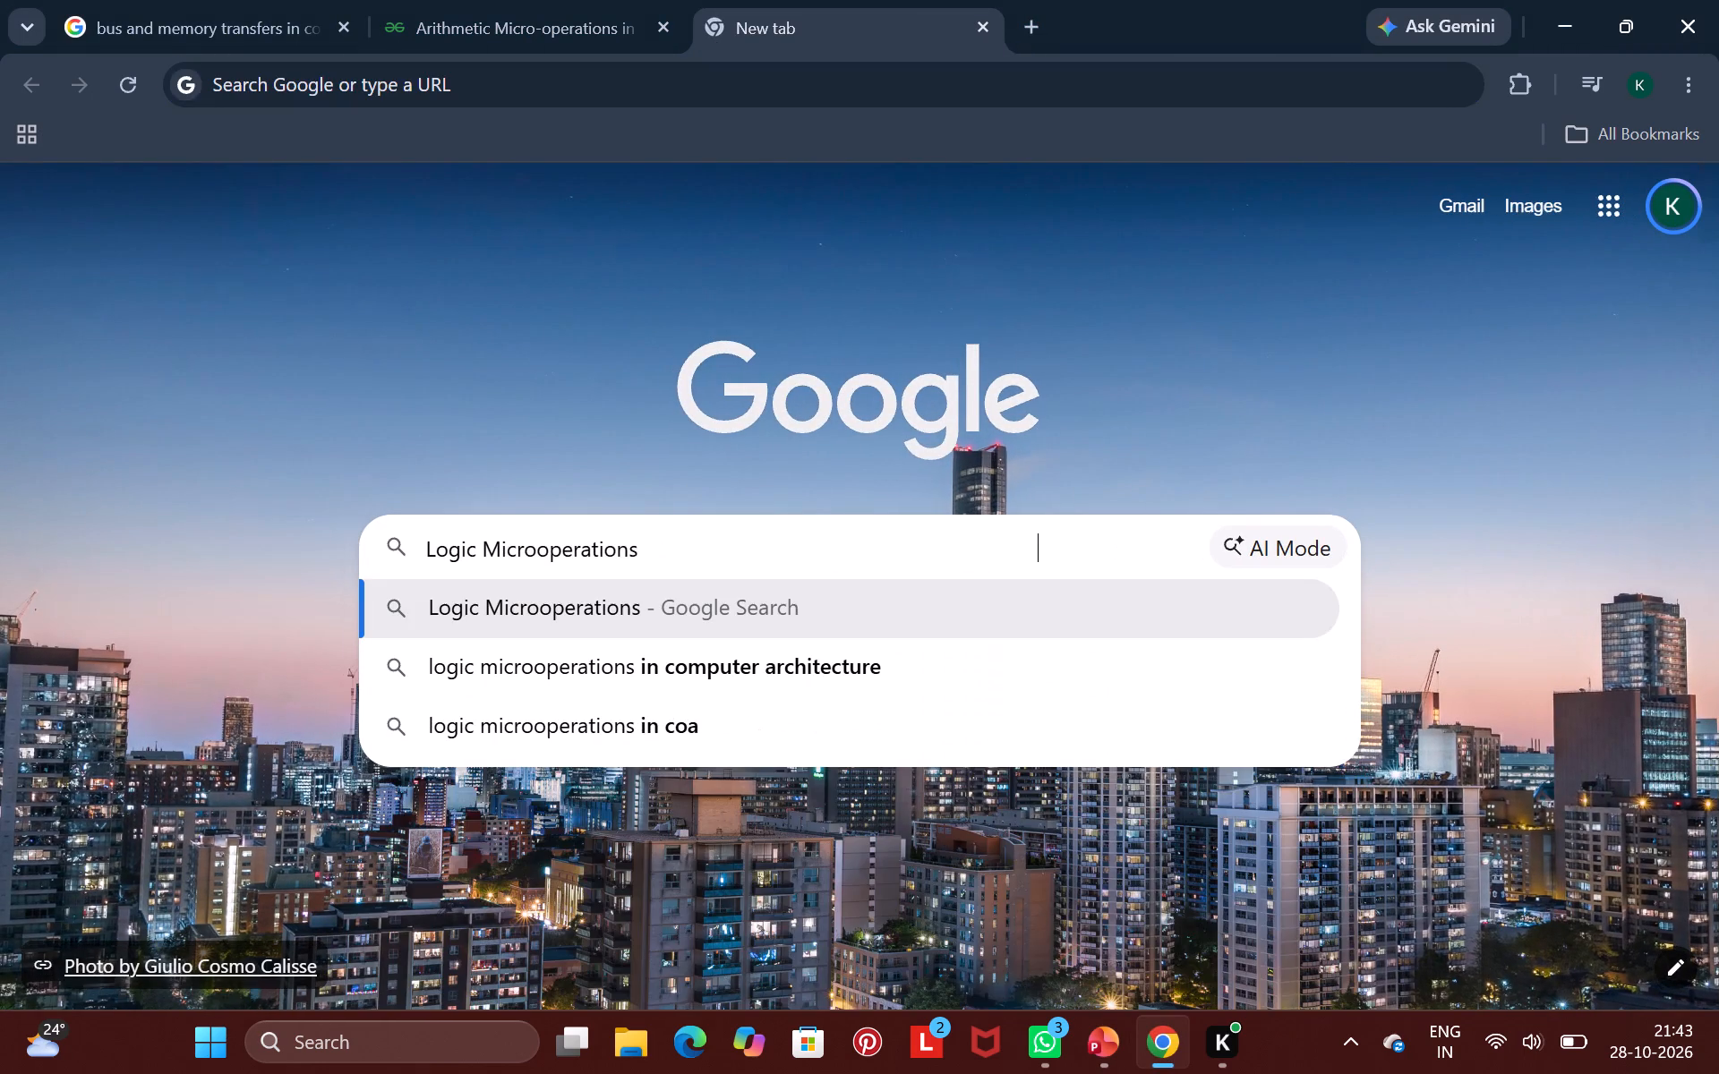
key("BackSpace")
key("BackSpace")
key("BackSpace")
key("BackSpace")
key("BackSpace")
key("BackSpace")
key("BackSpace")
key("BackSpace")
key("BackSpace")
key("BackSpace")
key("BackSpace")
key("BackSpace")
key("BackSpace")
key("BackSpace")
key("BackSpace")
key("BackSpace")
key("BackSpace")
key("BackSpace")
key("BackSpace")
key("BackSpace")
key("BackSpace")
key("BackSpace")
key("BackSpace")
key("BackSpace")
key("BackSpace")
key("BackSpace")
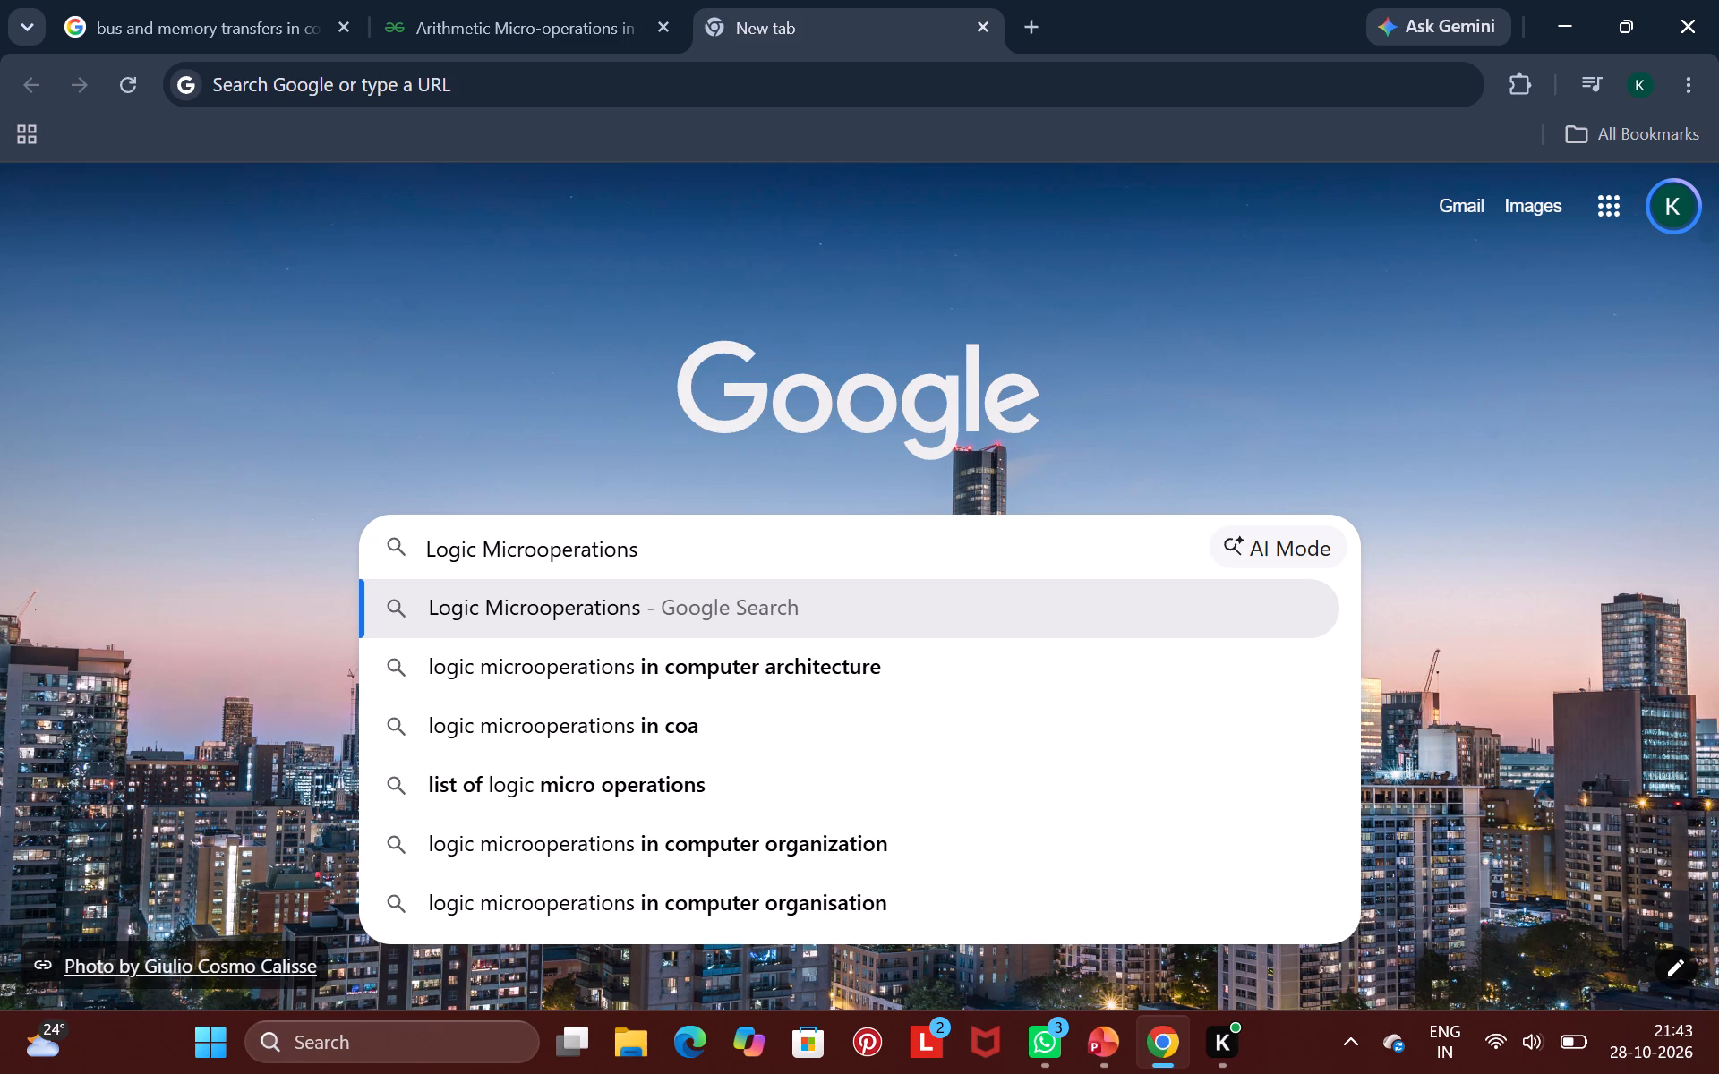
key("BackSpace")
key("BackSpace")
key("BackSpace")
key("BackSpace")
key("BackSpace")
key("BackSpace")
key("BackSpace")
key("BackSpace")
key("BackSpace")
key("BackSpace")
key("BackSpace")
key("BackSpace")
key("BackSpace")
key("BackSpace")
key("BackSpace")
key("BackSpace")
key("BackSpace")
key("BackSpace")
key("BackSpace")
key("BackSpace")
key("BackSpace")
key("BackSpace")
key("BackSpace")
key("BackSpace")
key("BackSpace")
key("BackSpace")
key("BackSpace")
key("BackSpace")
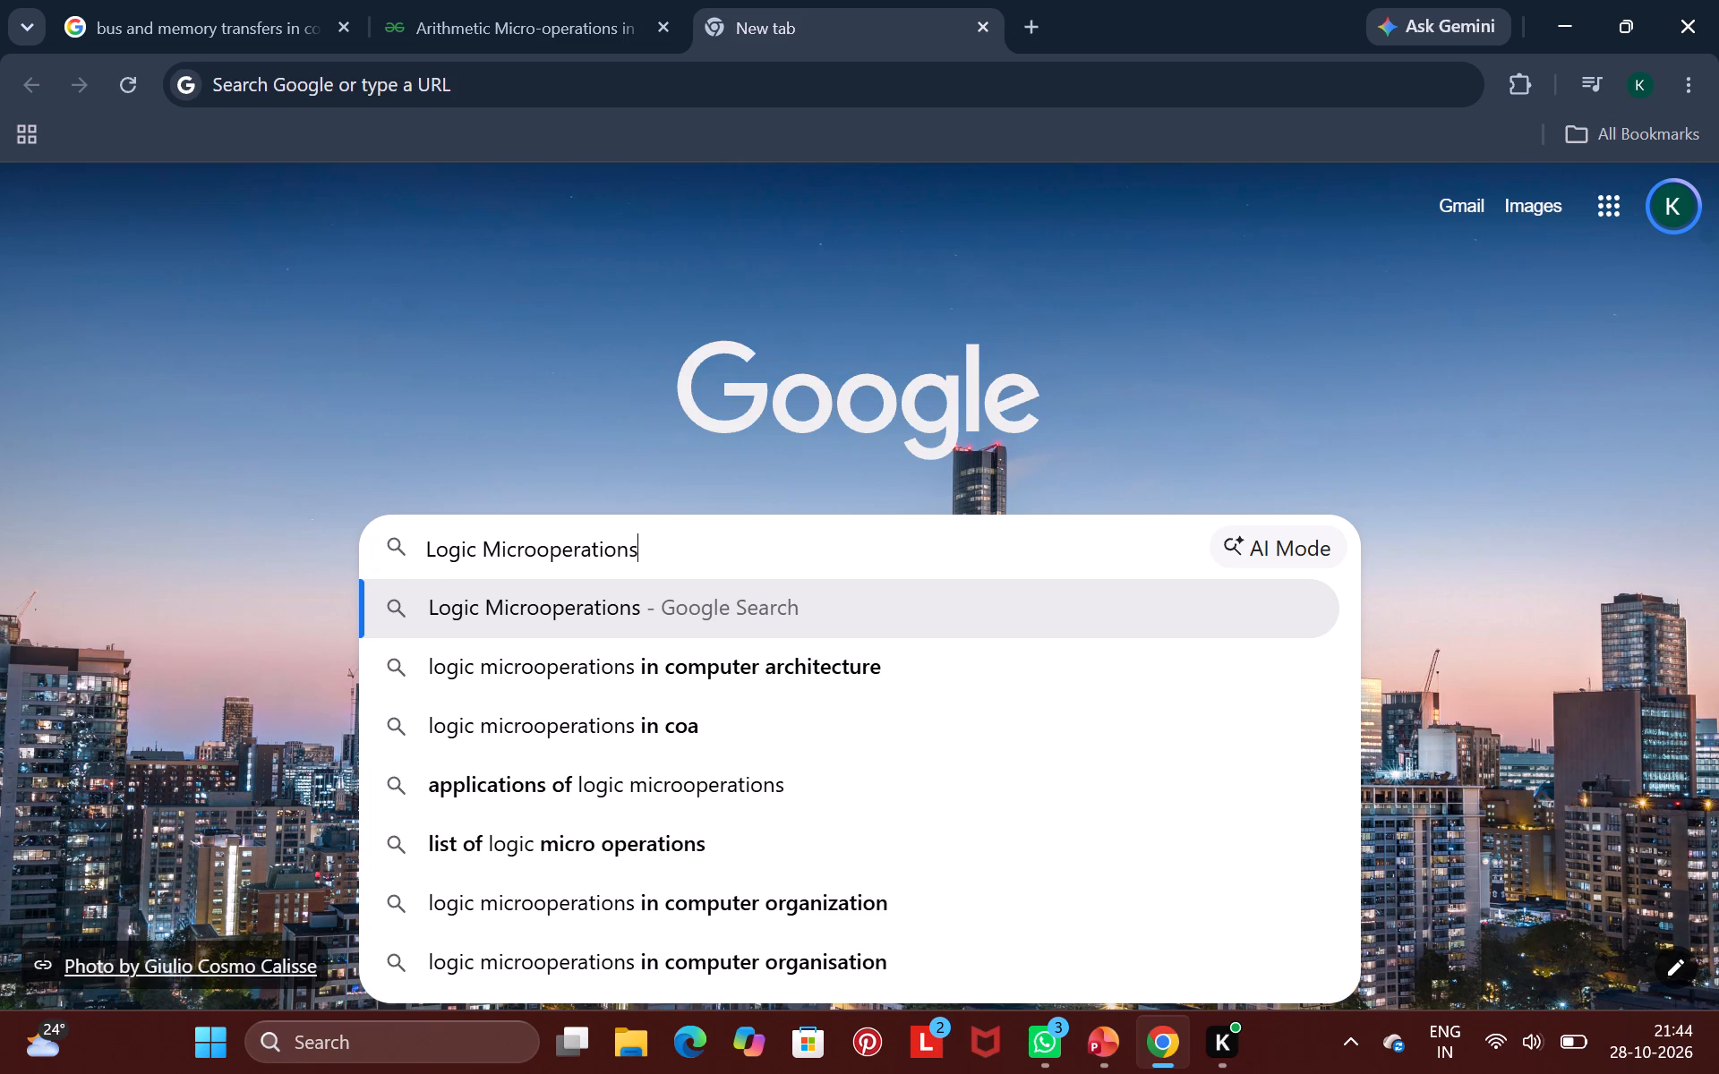
Copy the cleaned text "Logic Microoperations" from the search box and paste it as slide 8's title in PowerPoint.
left_click_drag(426, 545, 635, 543)
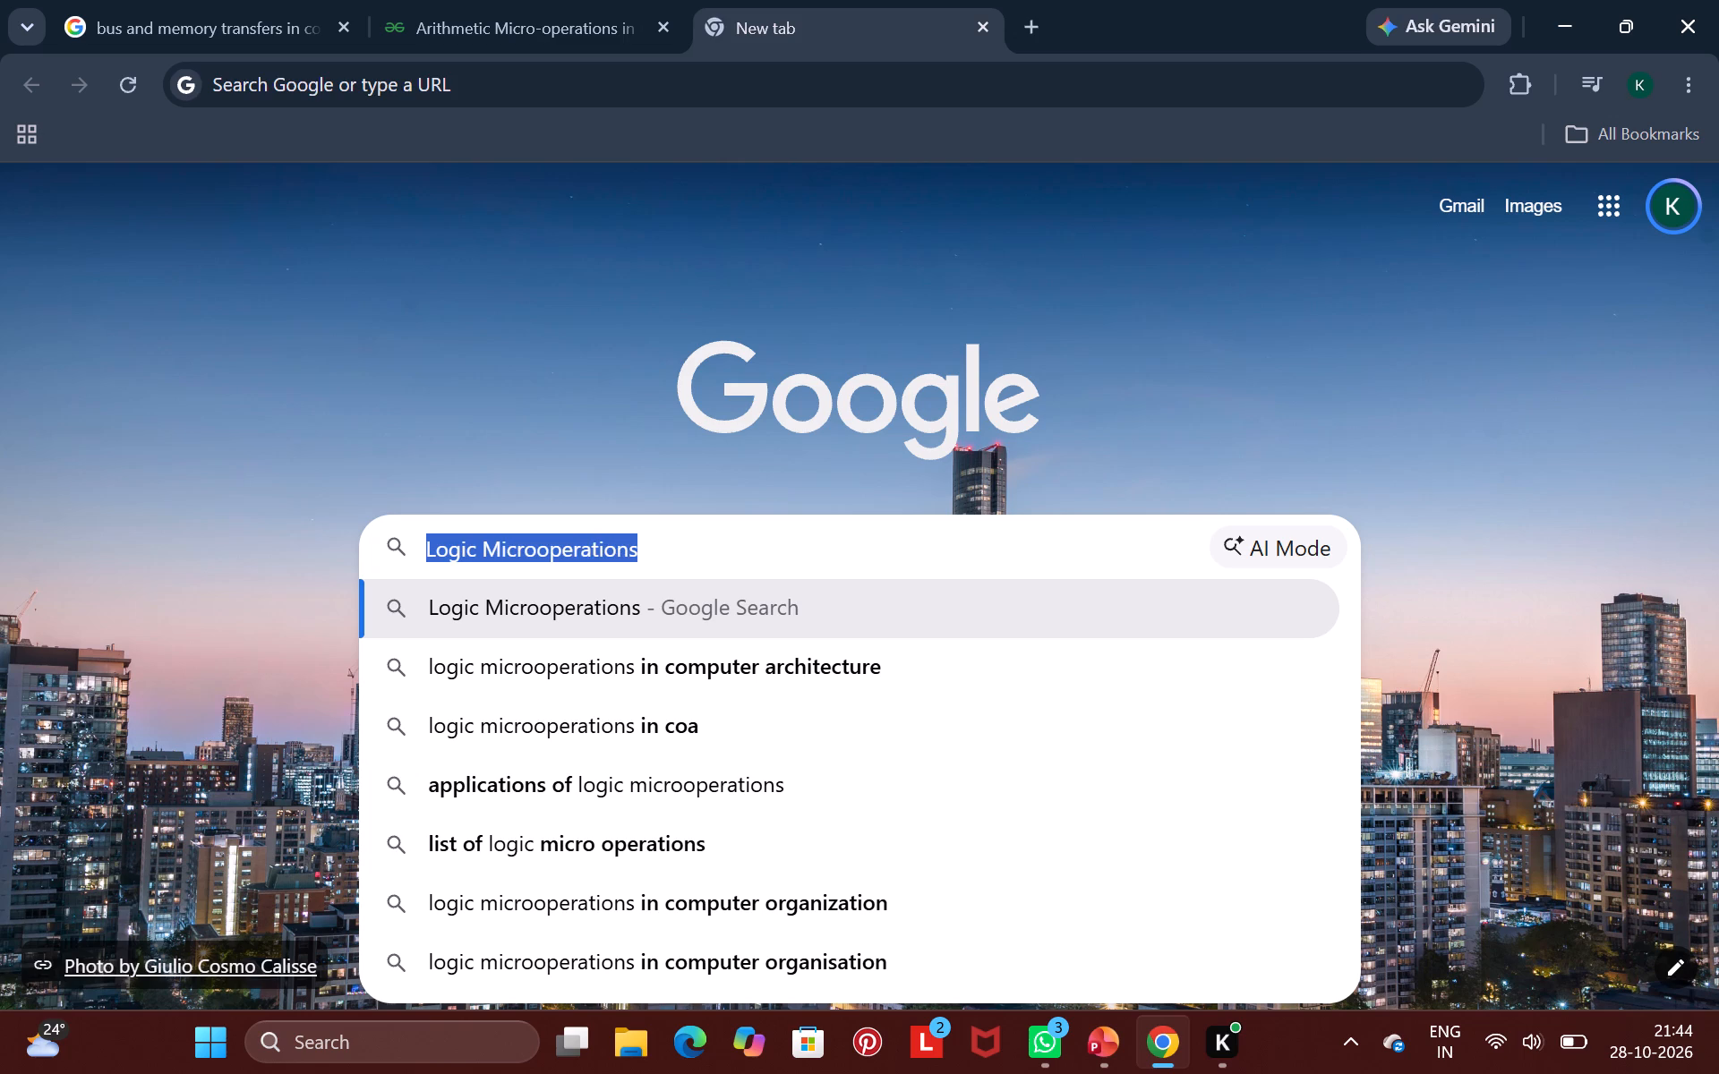
key("ctrl+c")
left_click(1103, 1037)
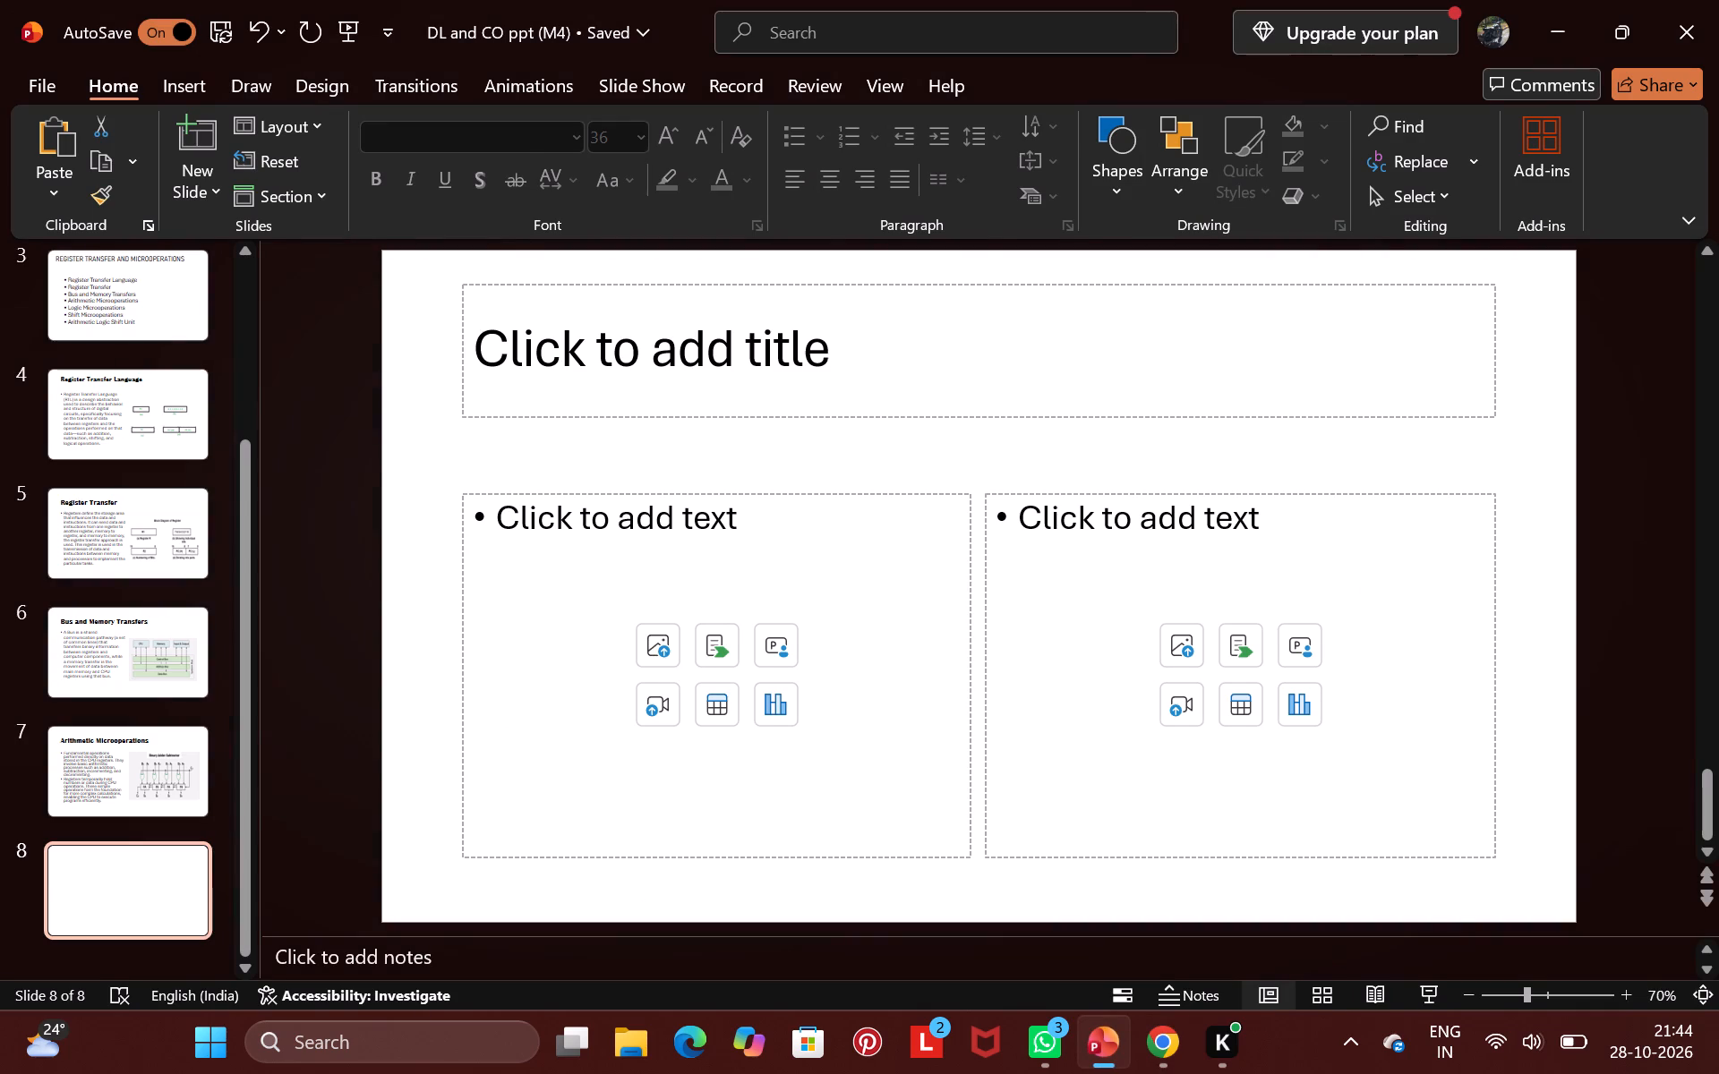
left_click(855, 340)
key("ctrl+v")
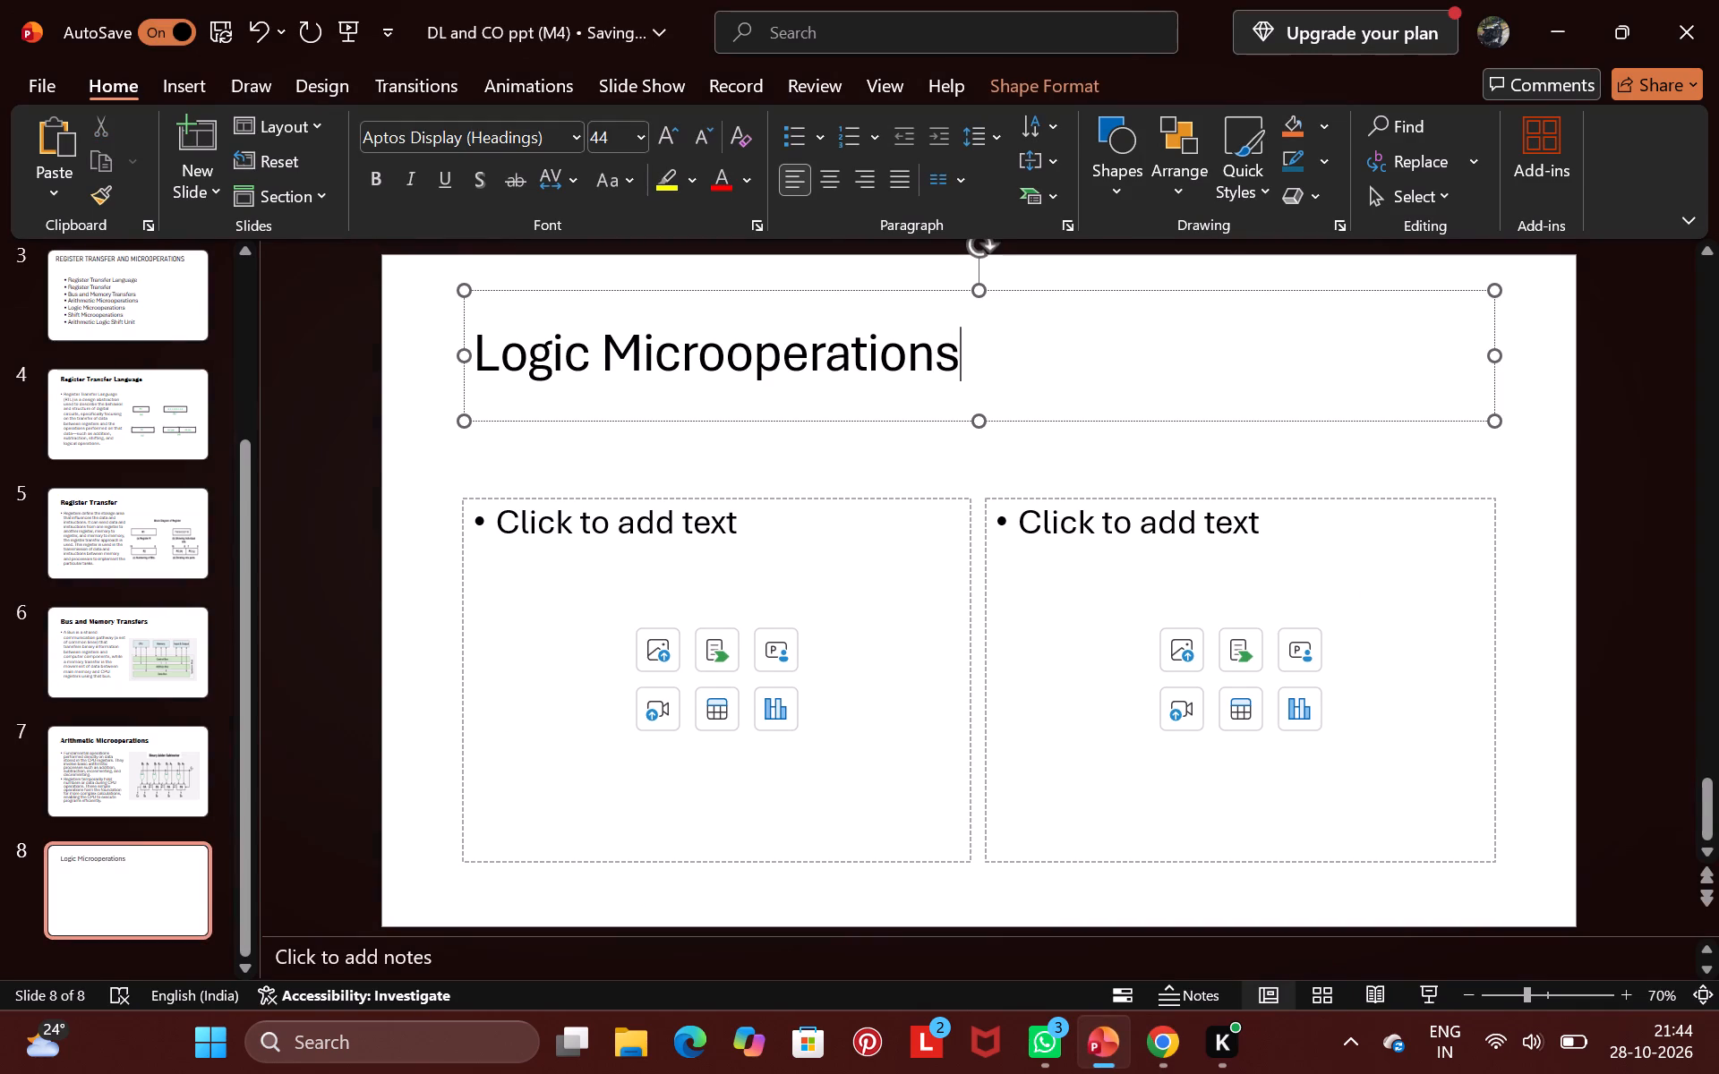
Set the slide 8 title "Logic Microoperations" in the Britannic Bold font.
left_click_drag(473, 352, 825, 335)
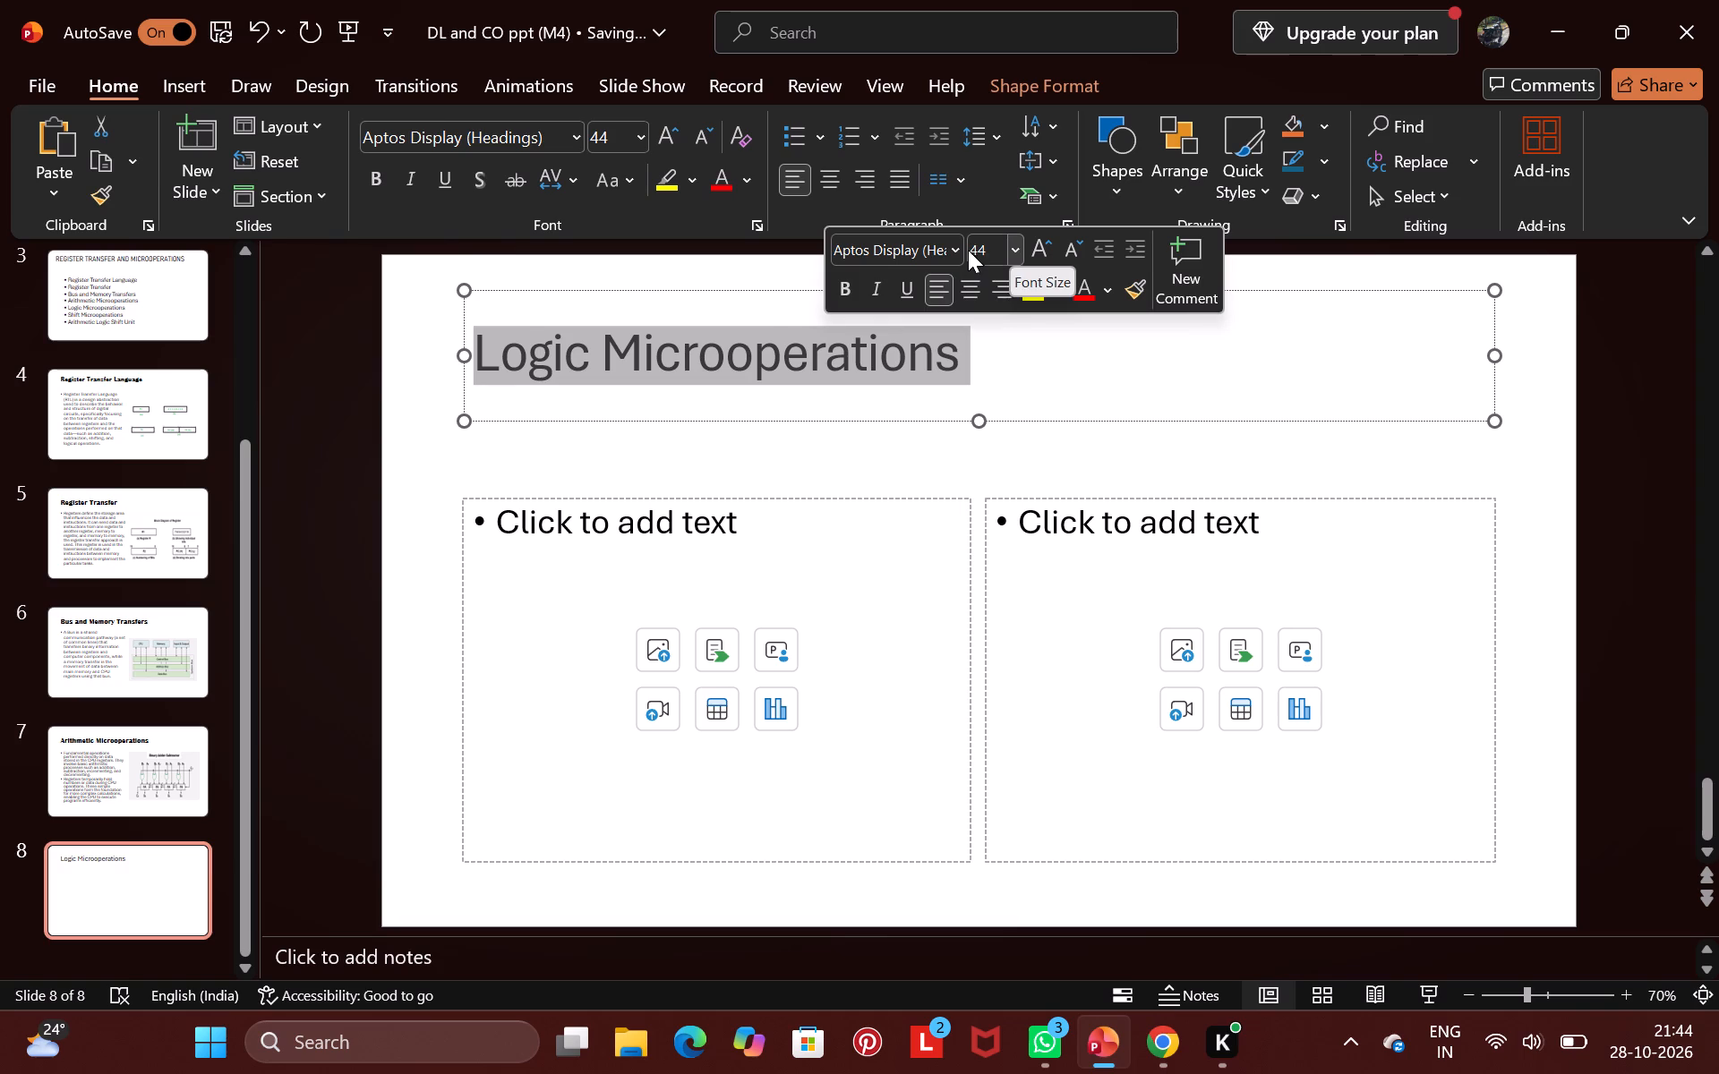
left_click(956, 252)
scroll(1008, 729, "down", 3)
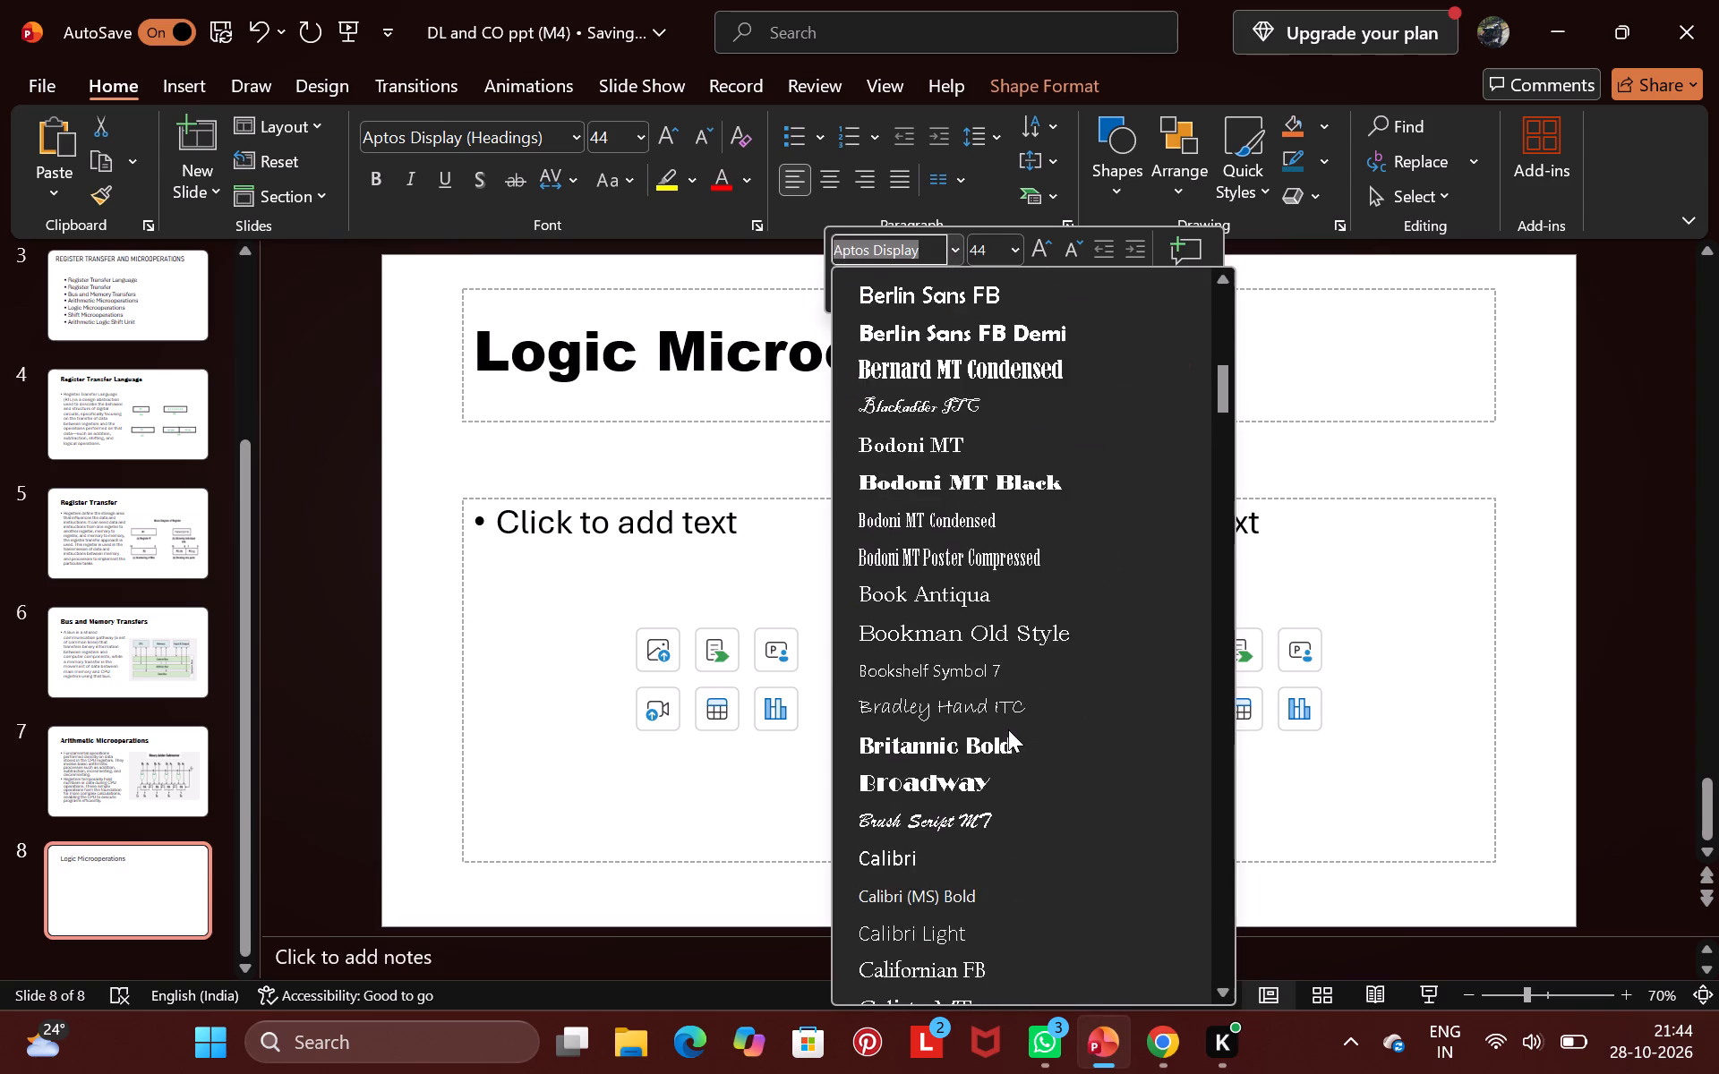
scroll(1008, 729, "down", 1)
left_click(998, 635)
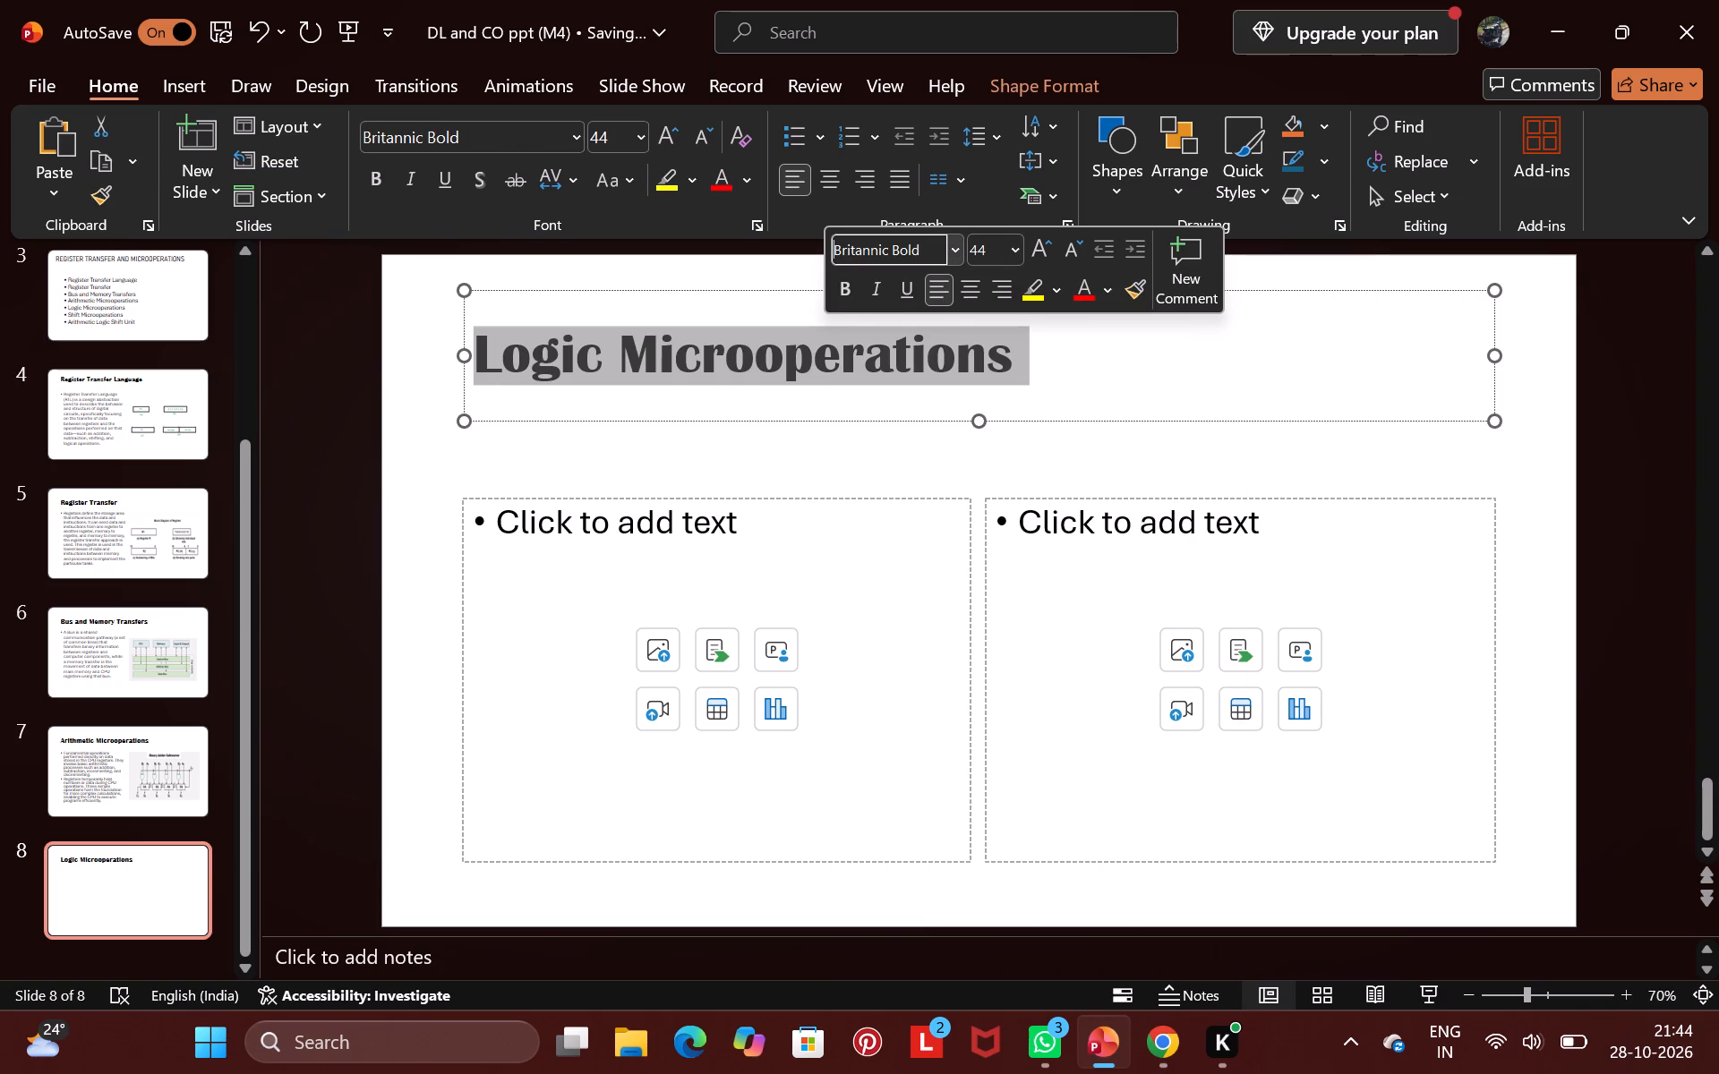
left_click(1630, 410)
Extend the top edges of both content boxes on slide 8 upward to just below the title, level with each other.
left_click(848, 523)
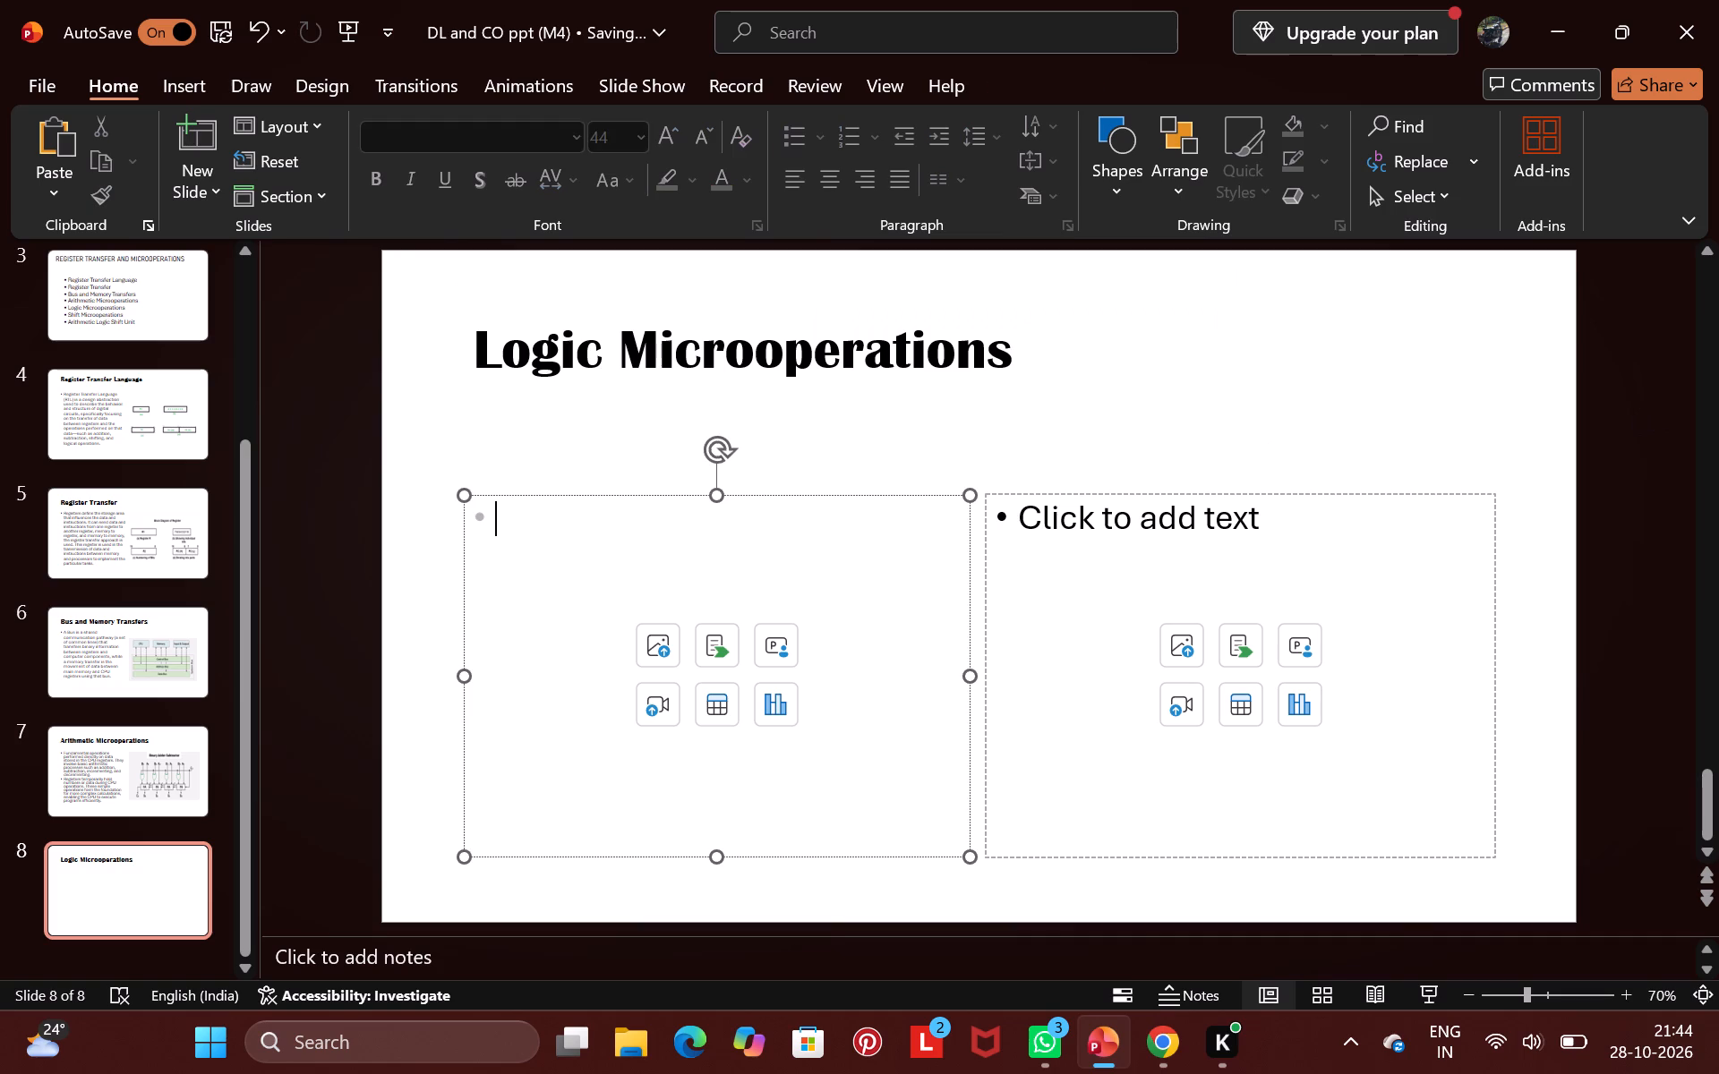
left_click_drag(718, 497, 720, 454)
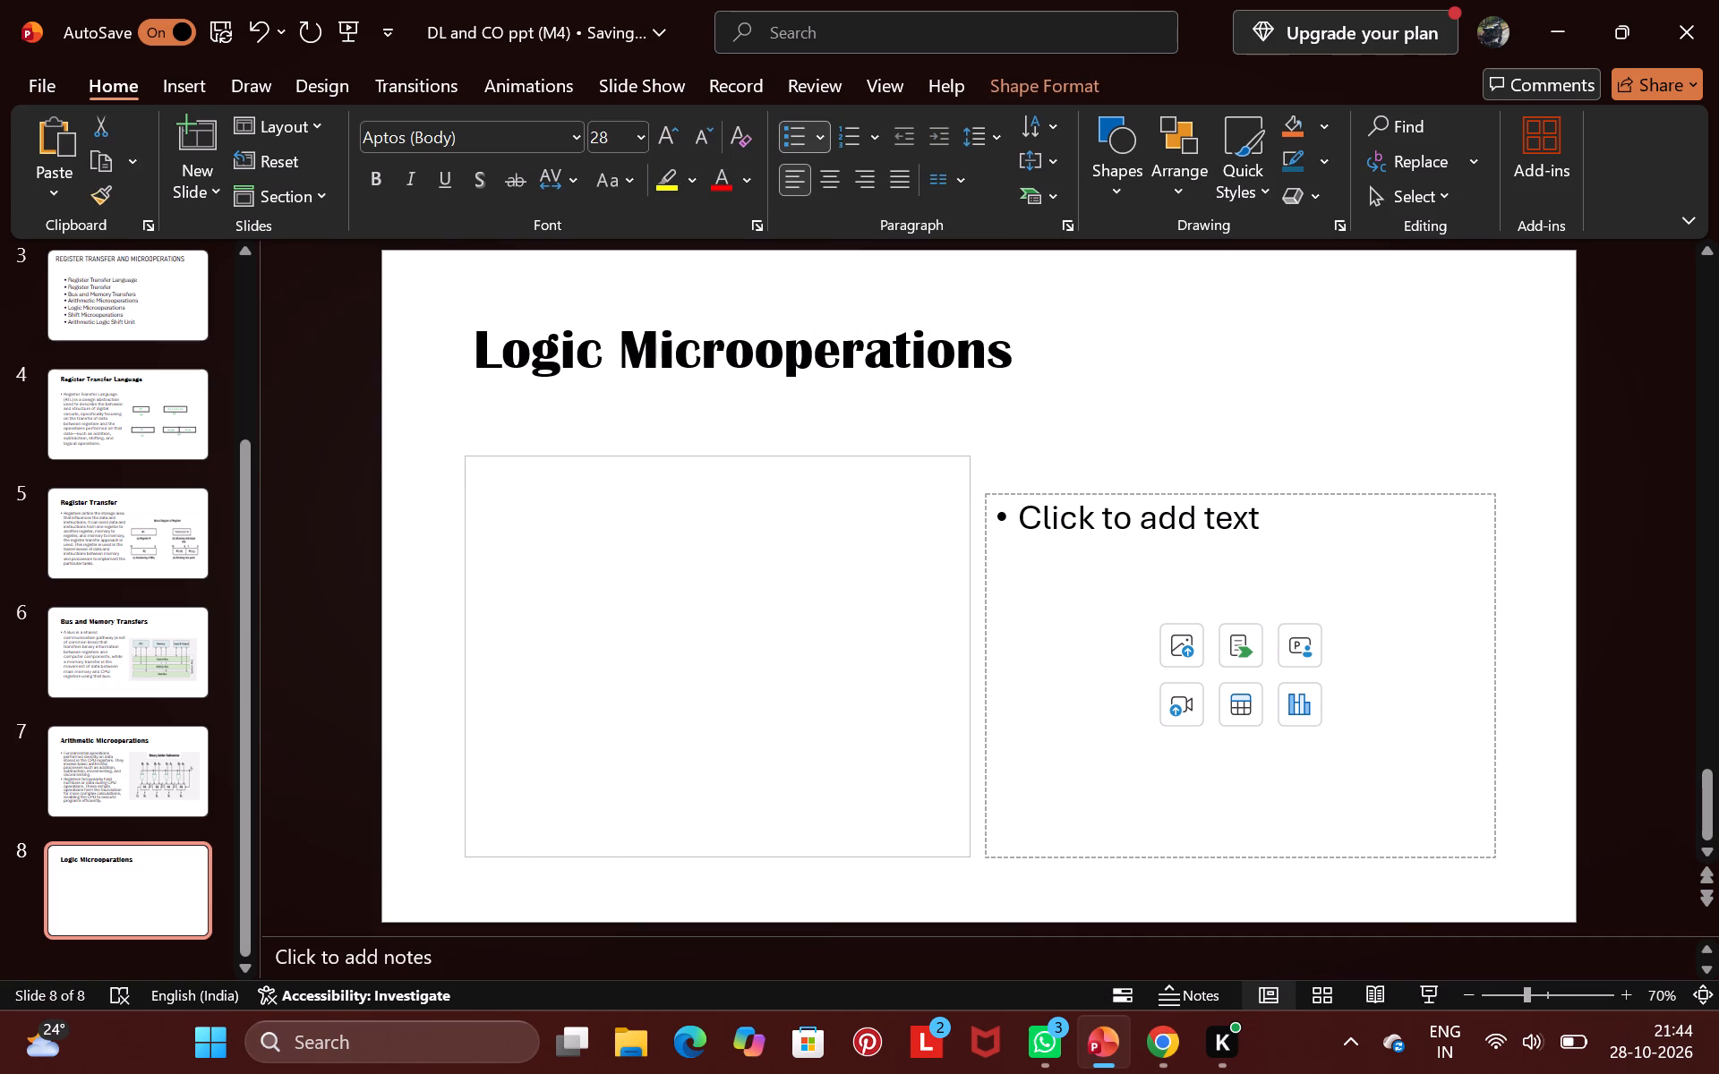
left_click_drag(720, 454, 722, 418)
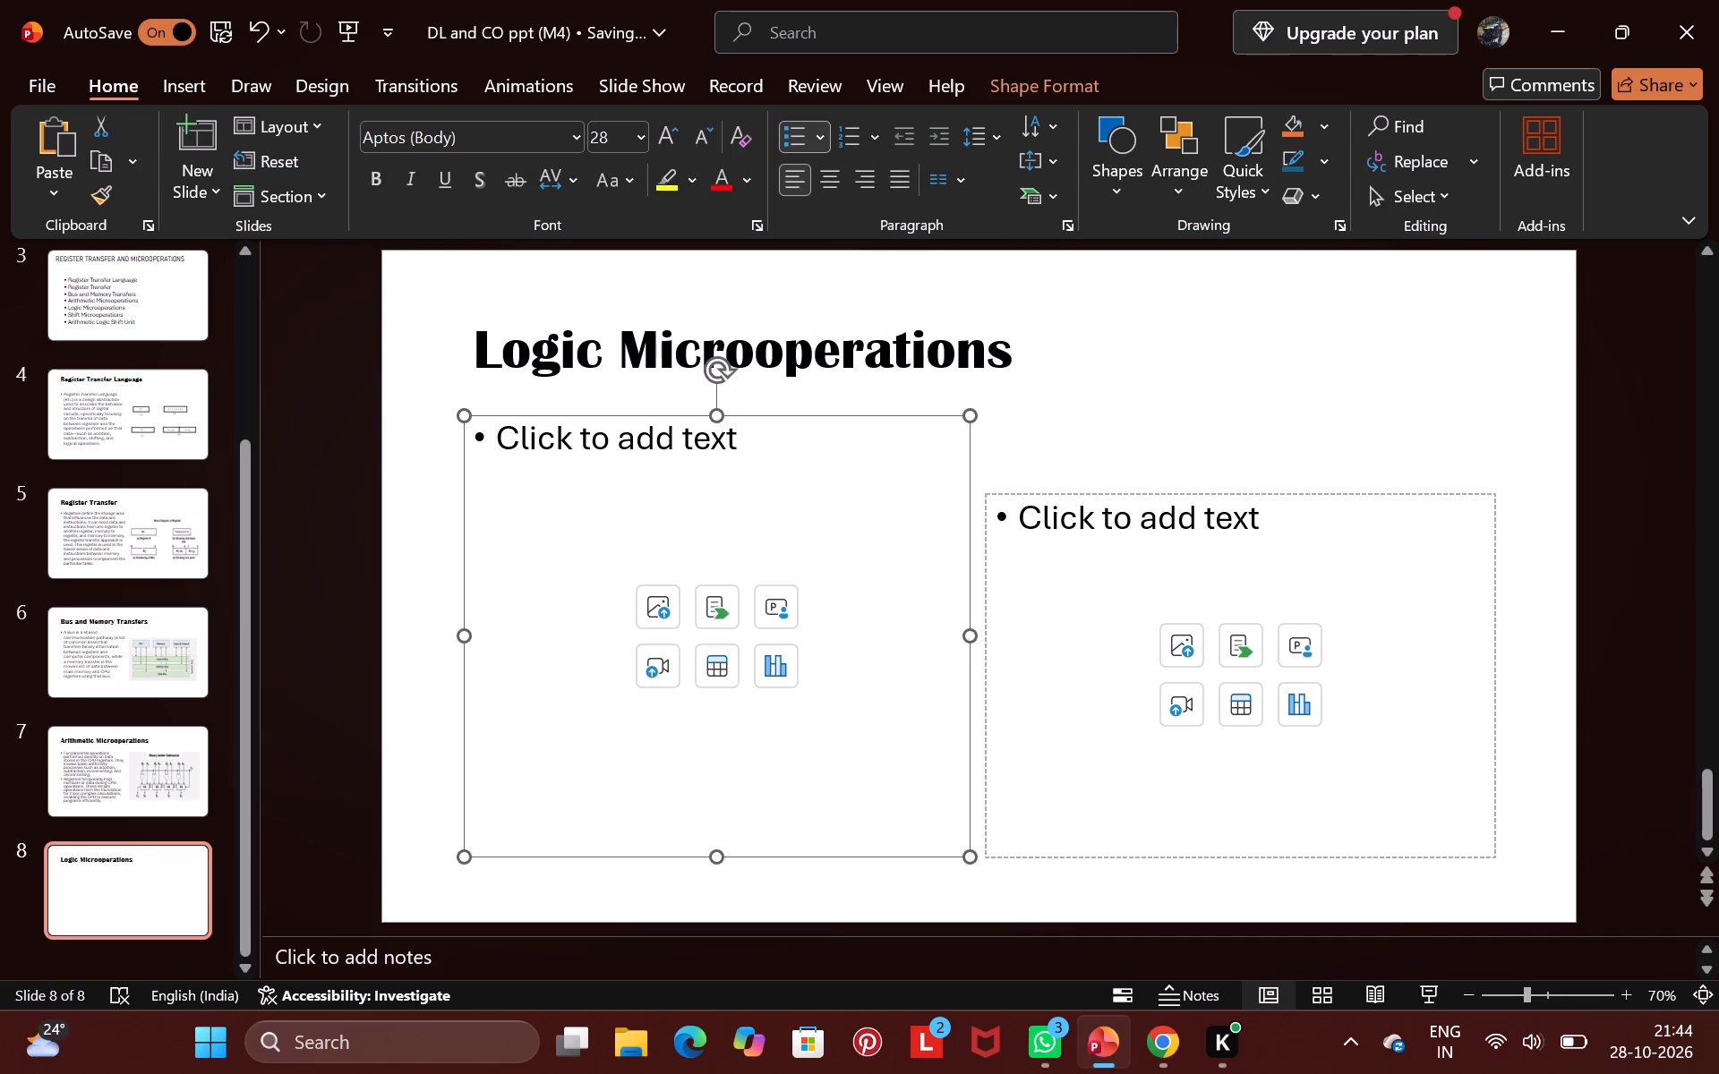
left_click(1233, 492)
left_click_drag(1243, 491, 1240, 471)
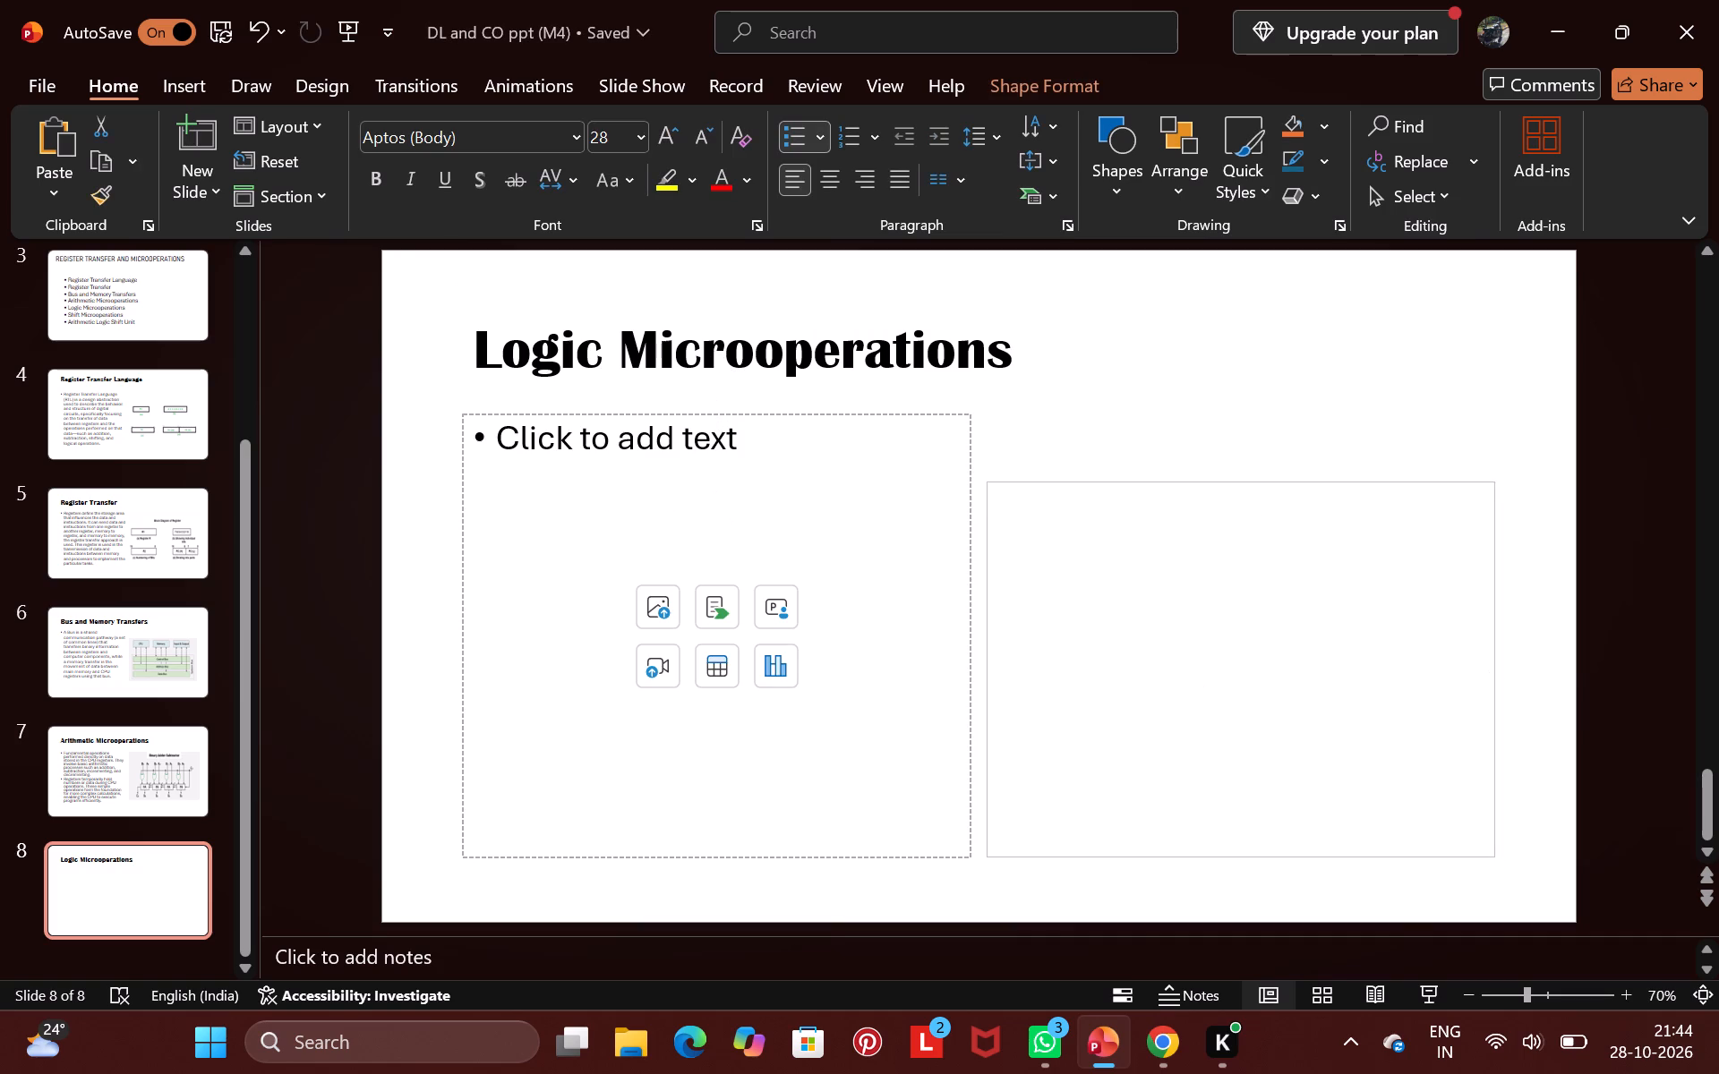
left_click_drag(1240, 471, 1225, 414)
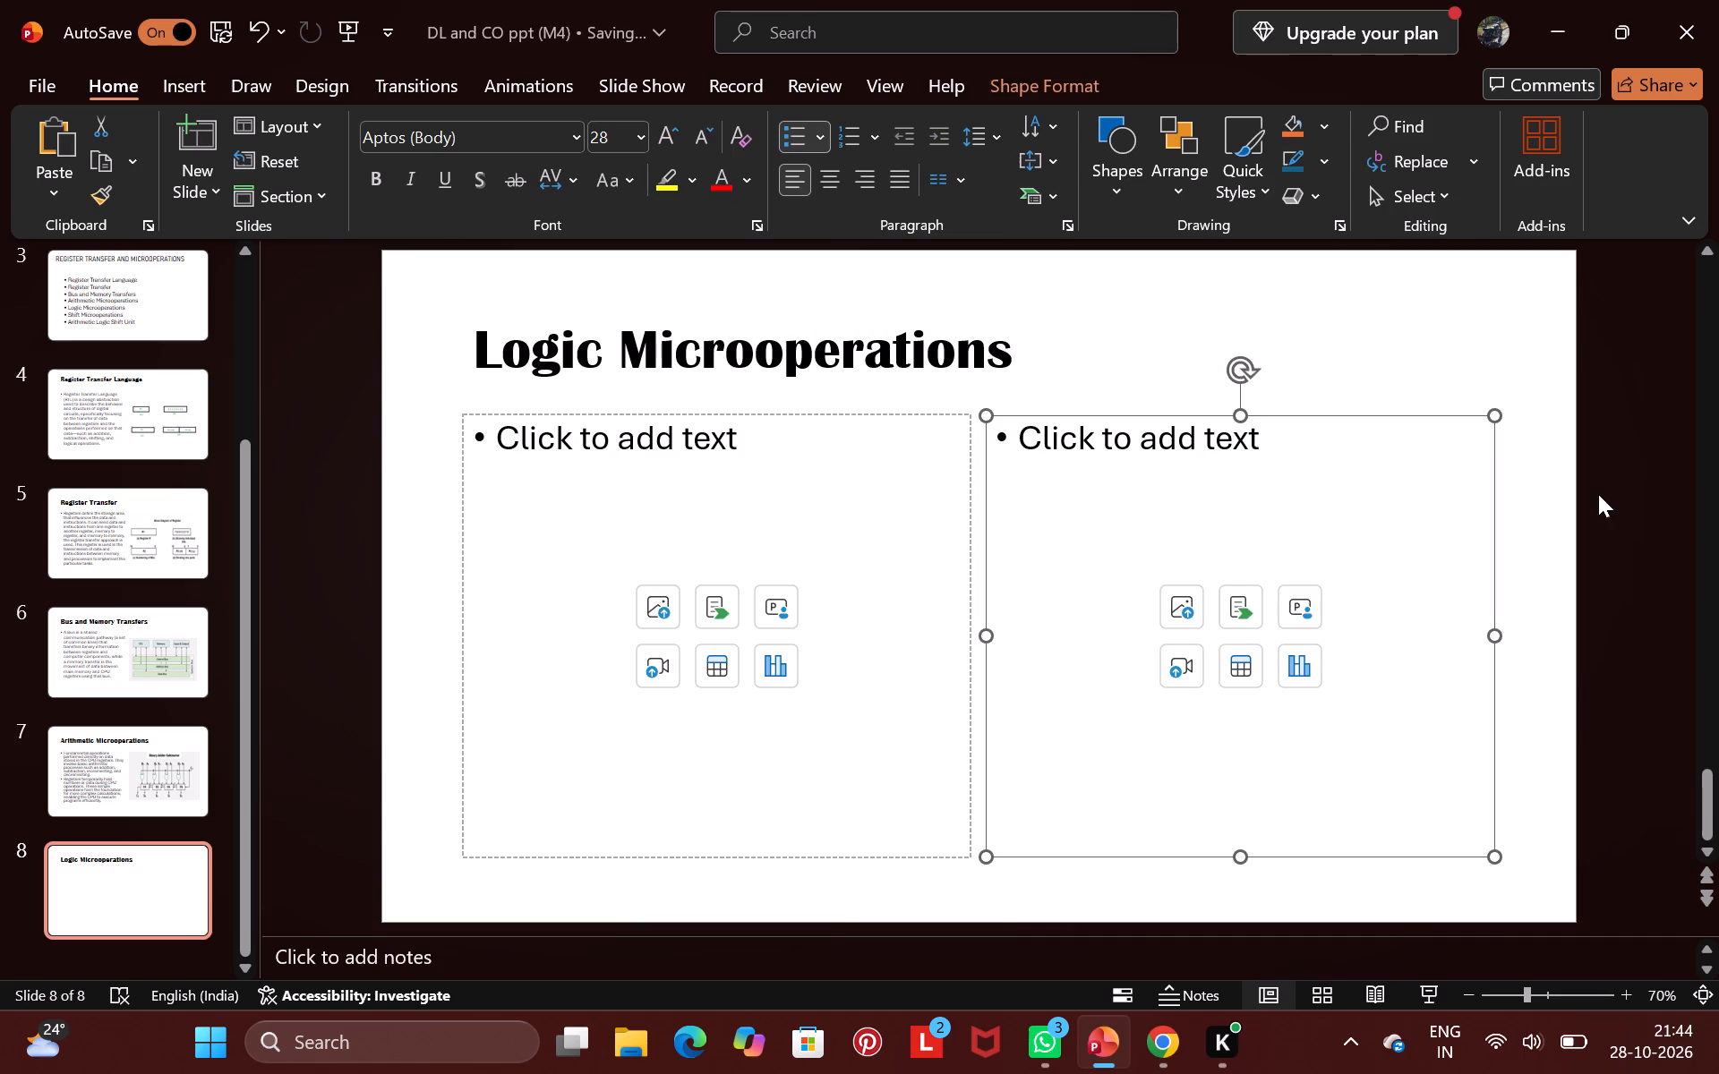
Switch to Chrome and run the suggested Google search "logic microoperations in computer organization".
left_click(1176, 1036)
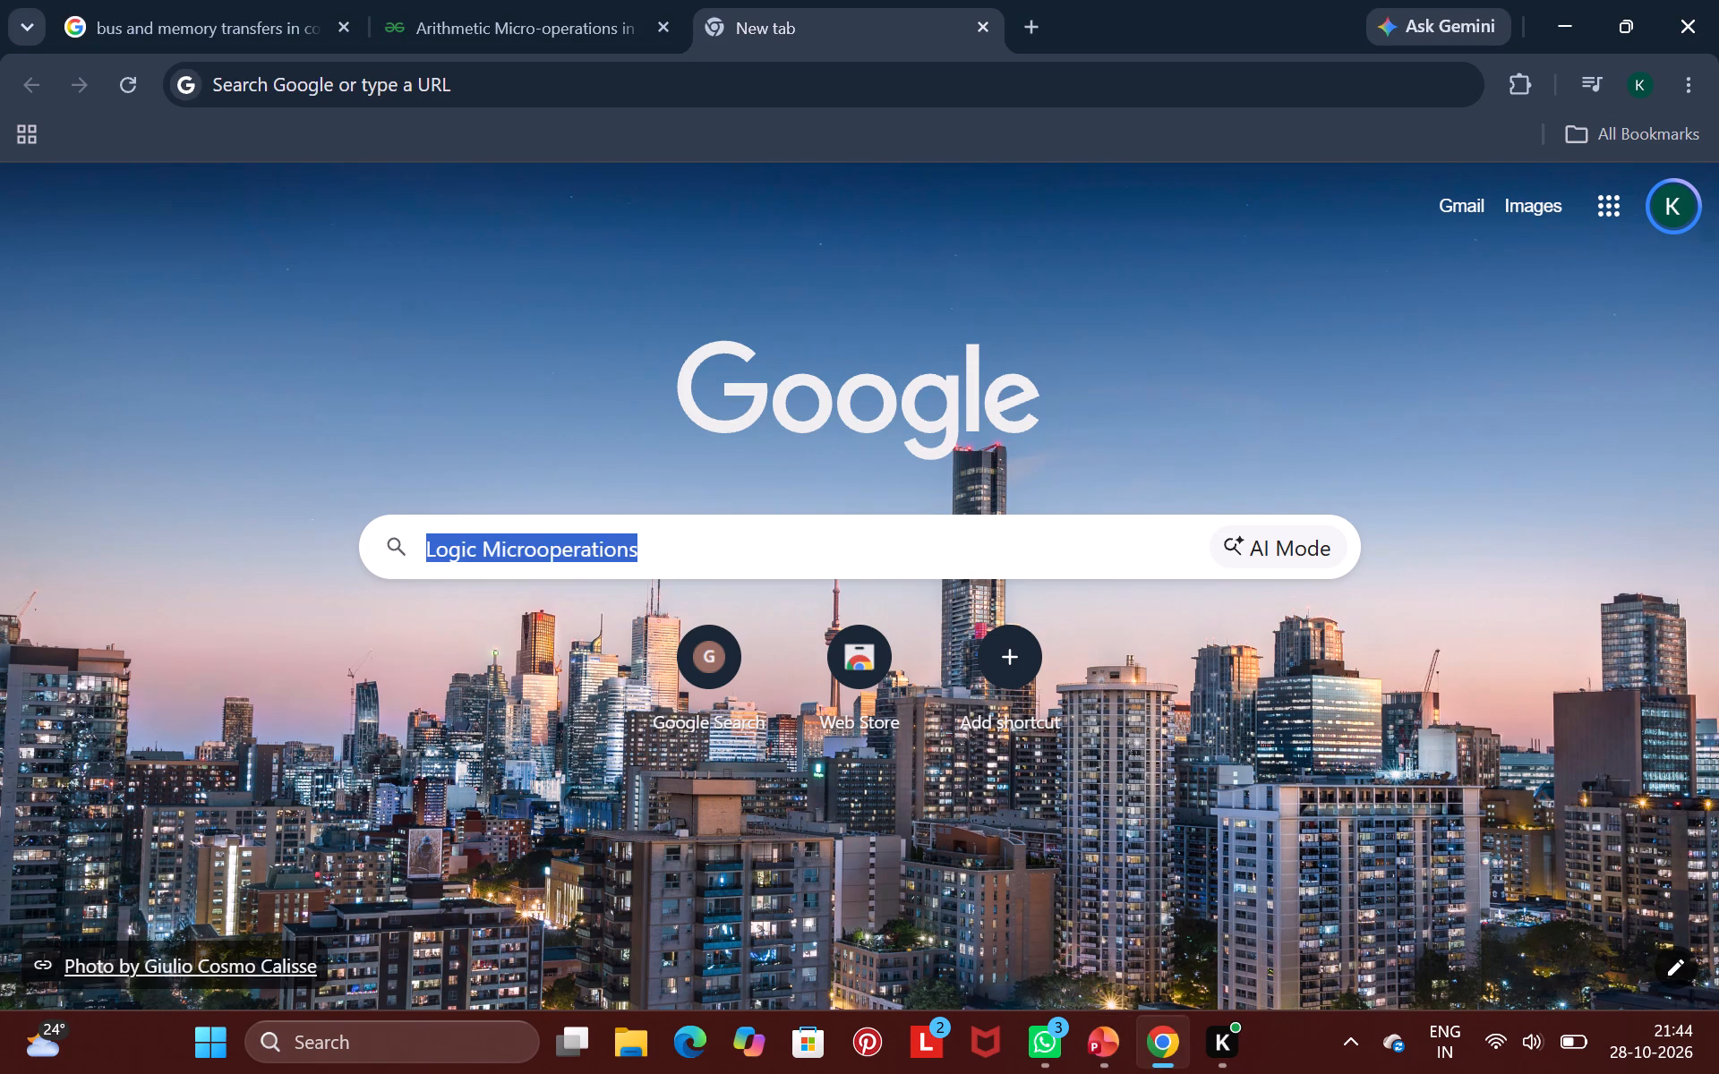
left_click(815, 527)
key("space")
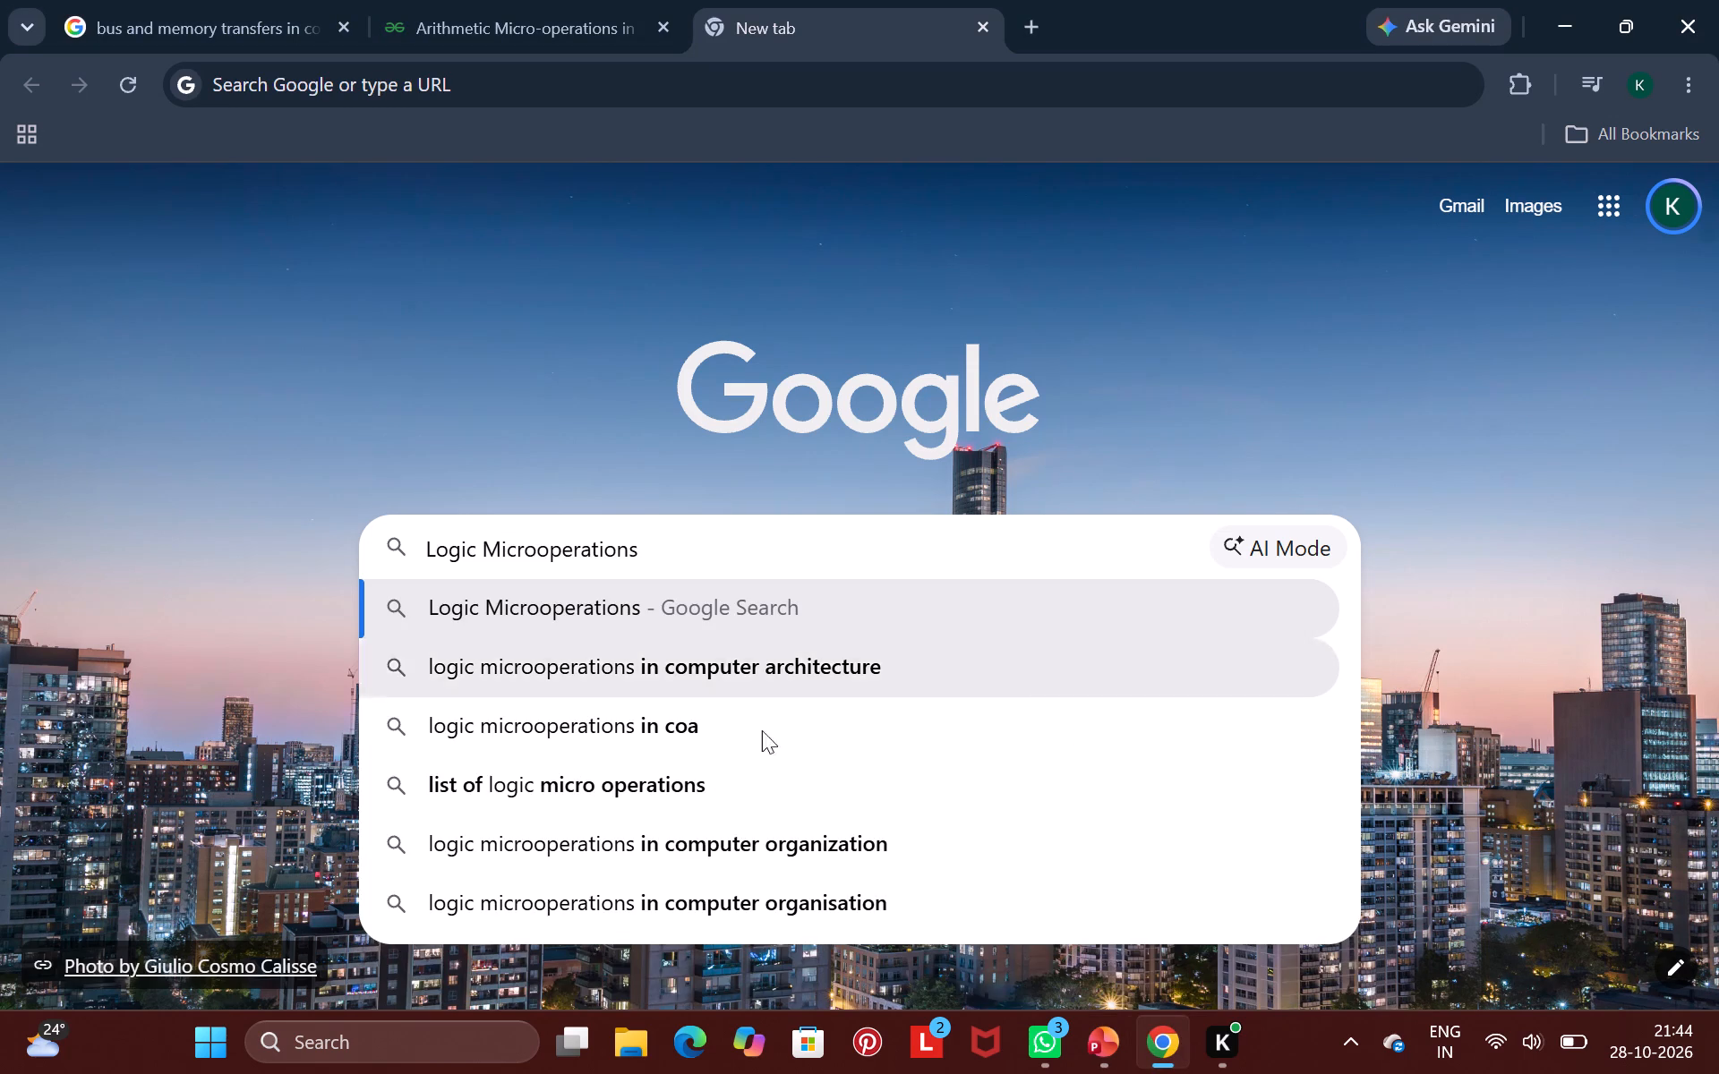
left_click(751, 856)
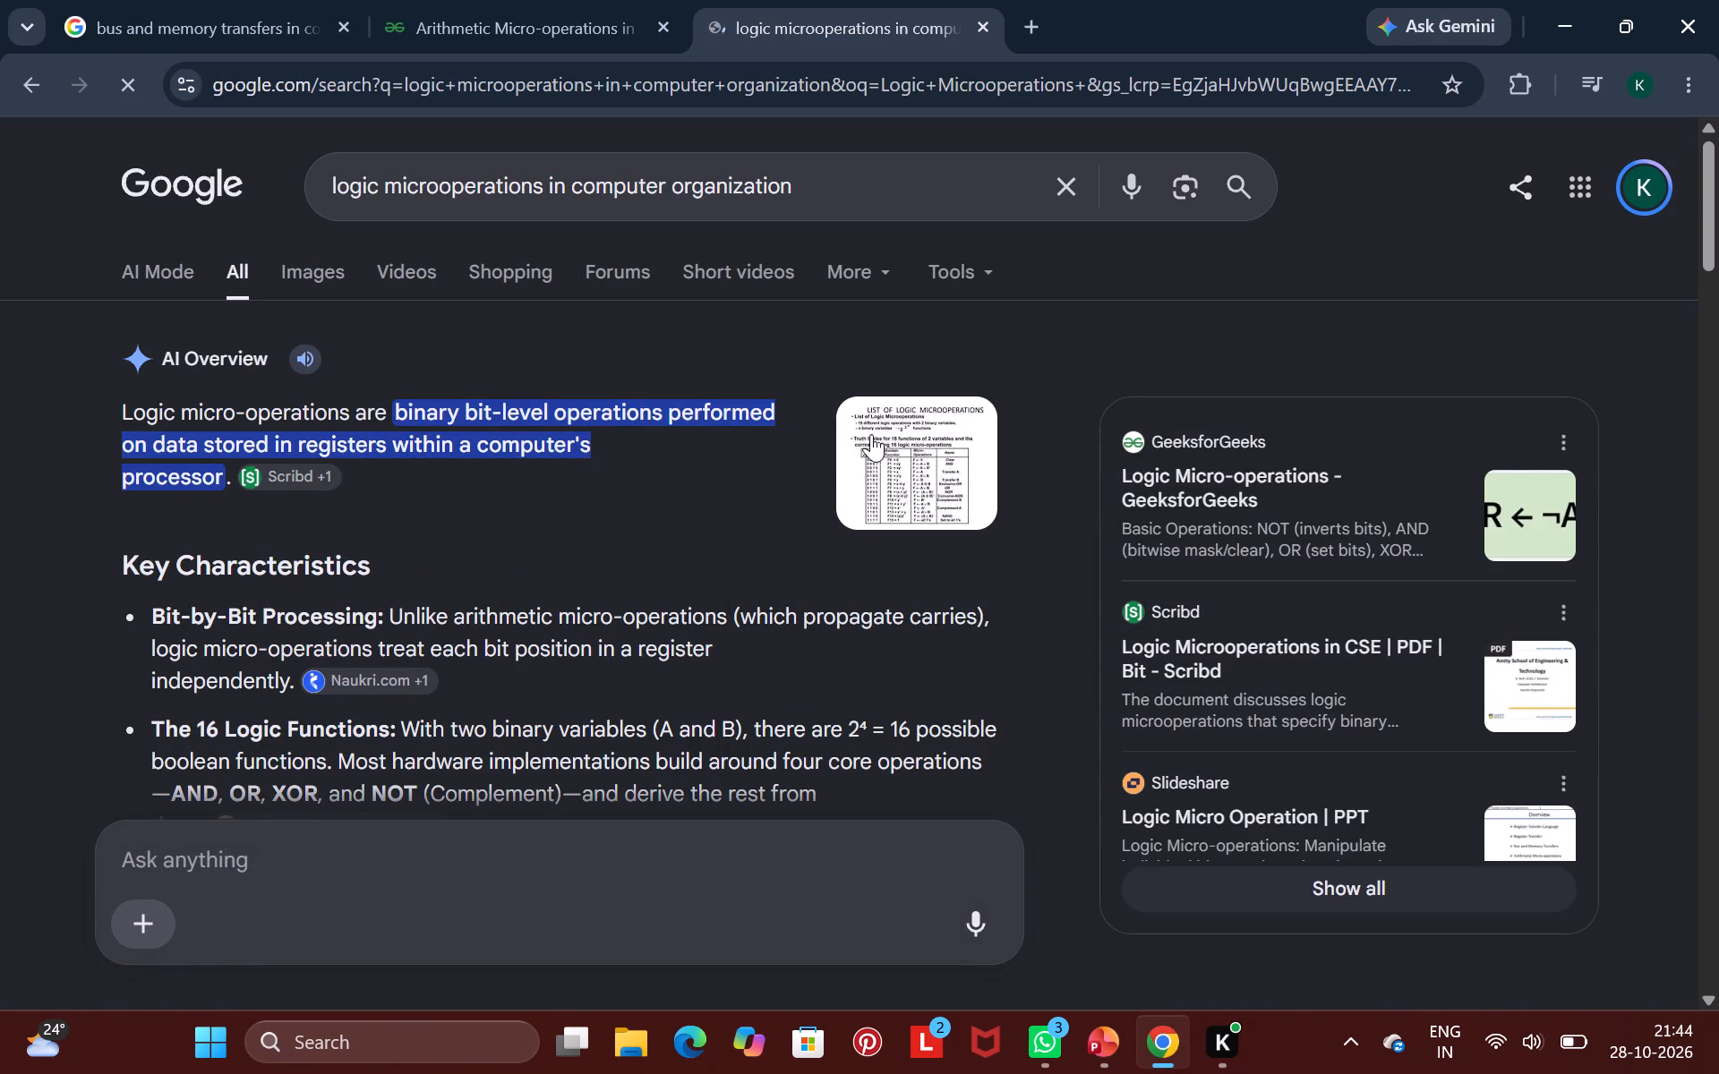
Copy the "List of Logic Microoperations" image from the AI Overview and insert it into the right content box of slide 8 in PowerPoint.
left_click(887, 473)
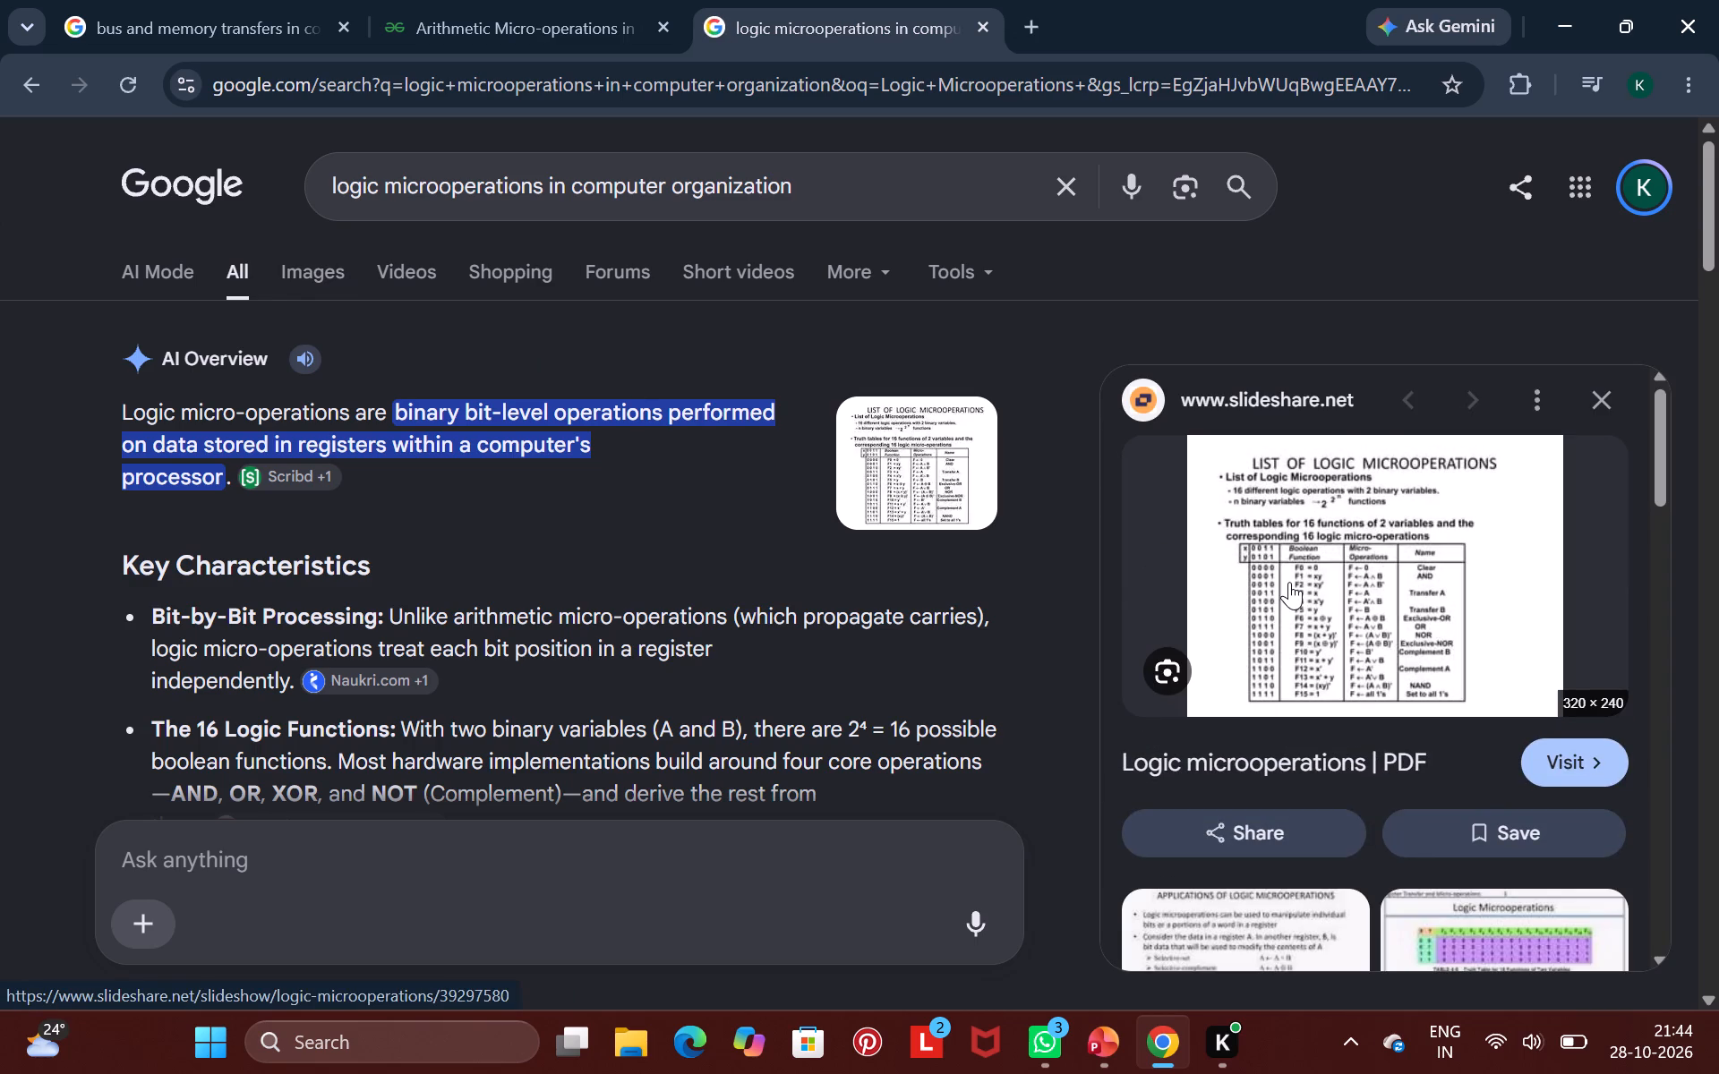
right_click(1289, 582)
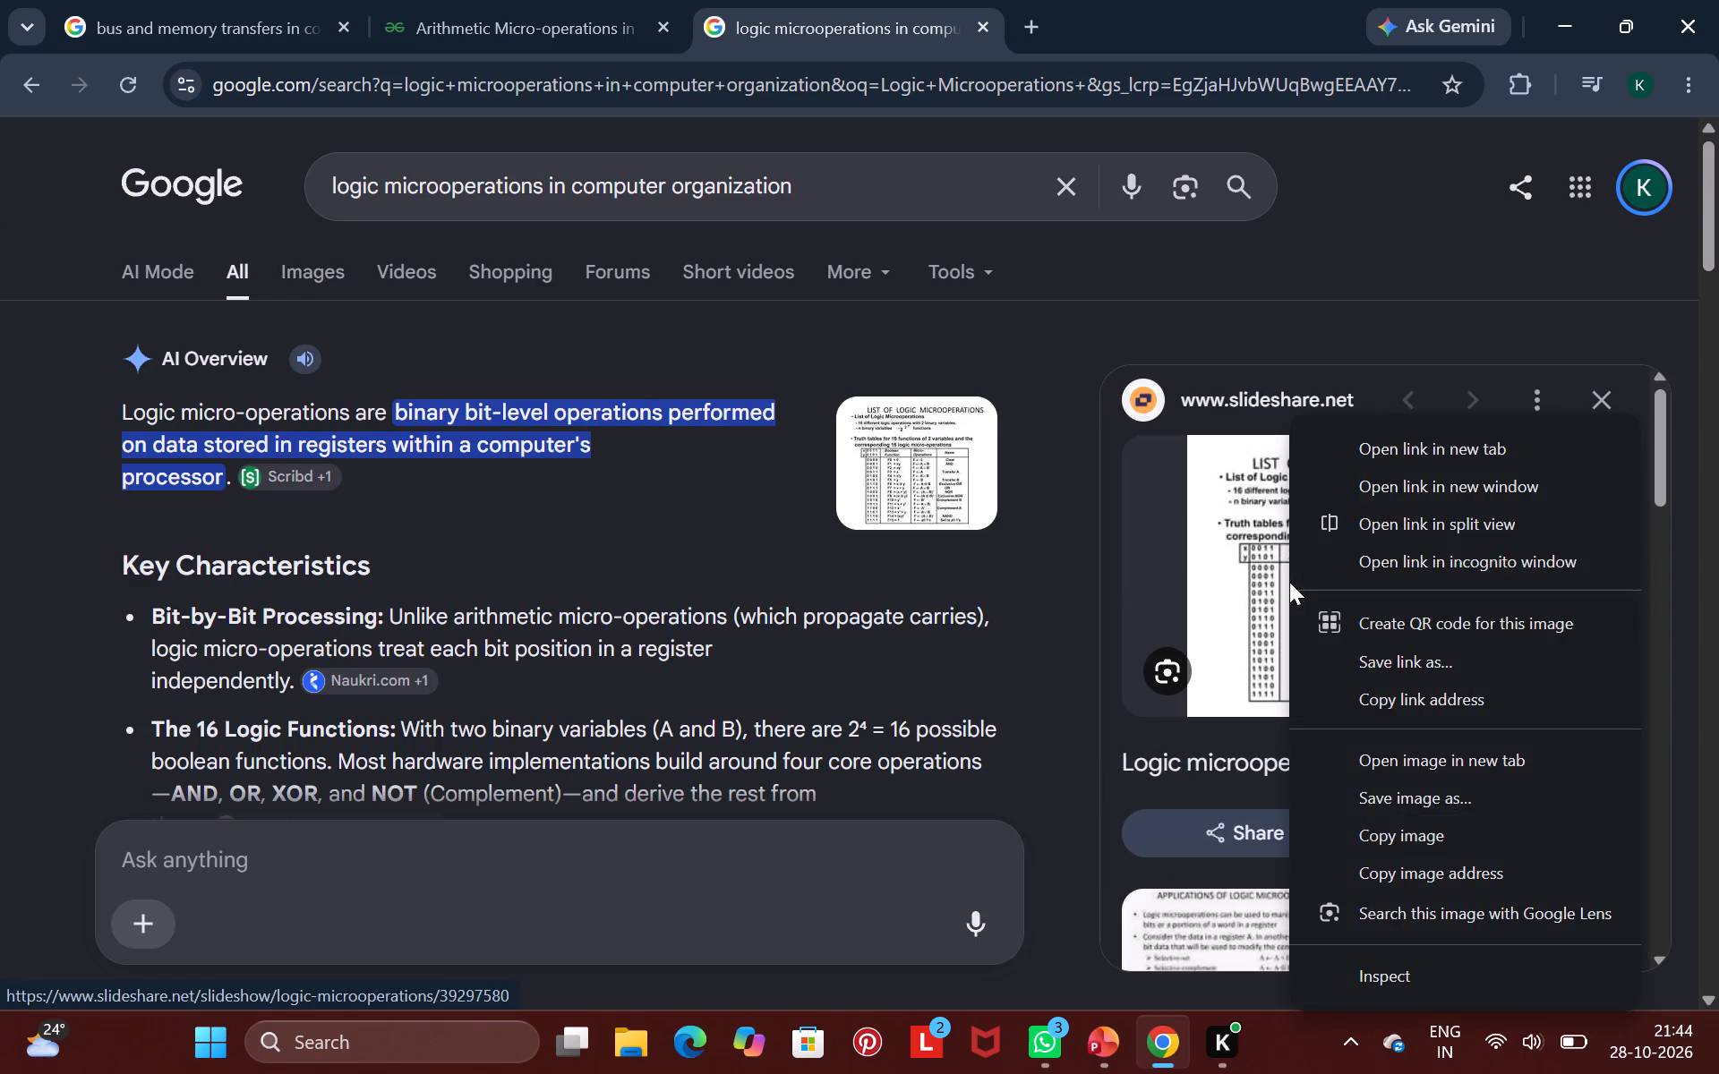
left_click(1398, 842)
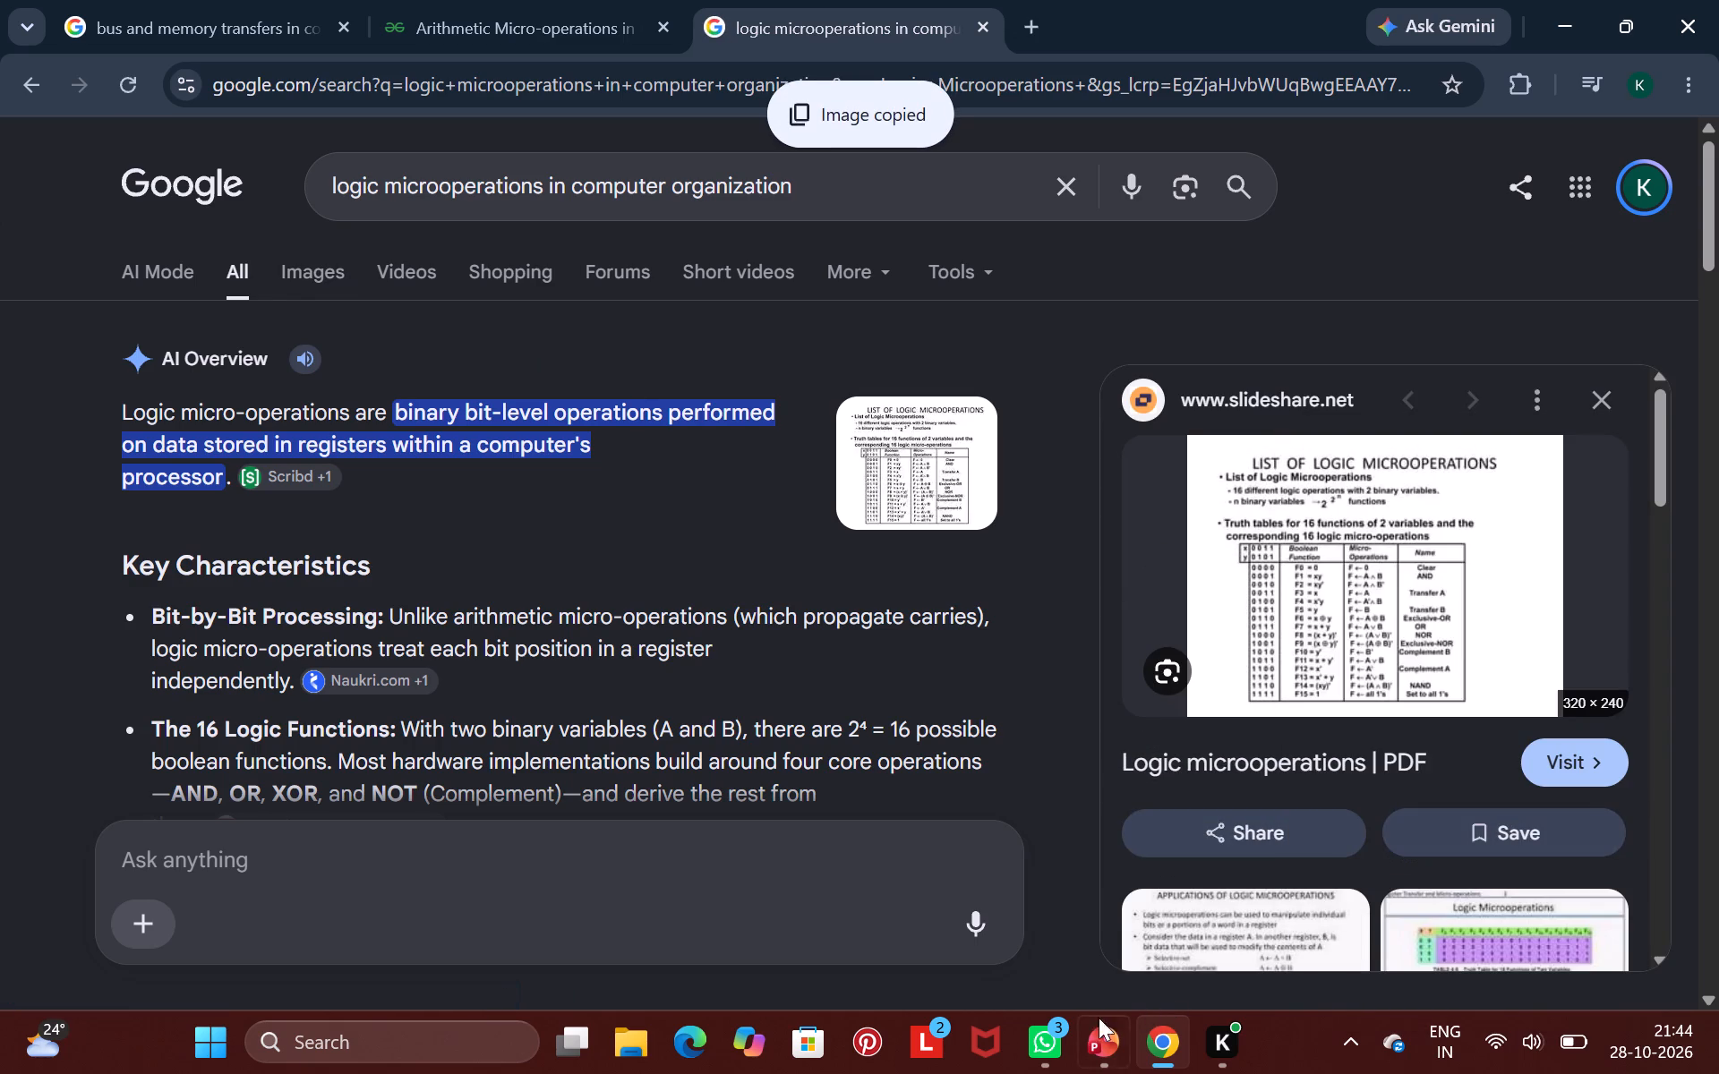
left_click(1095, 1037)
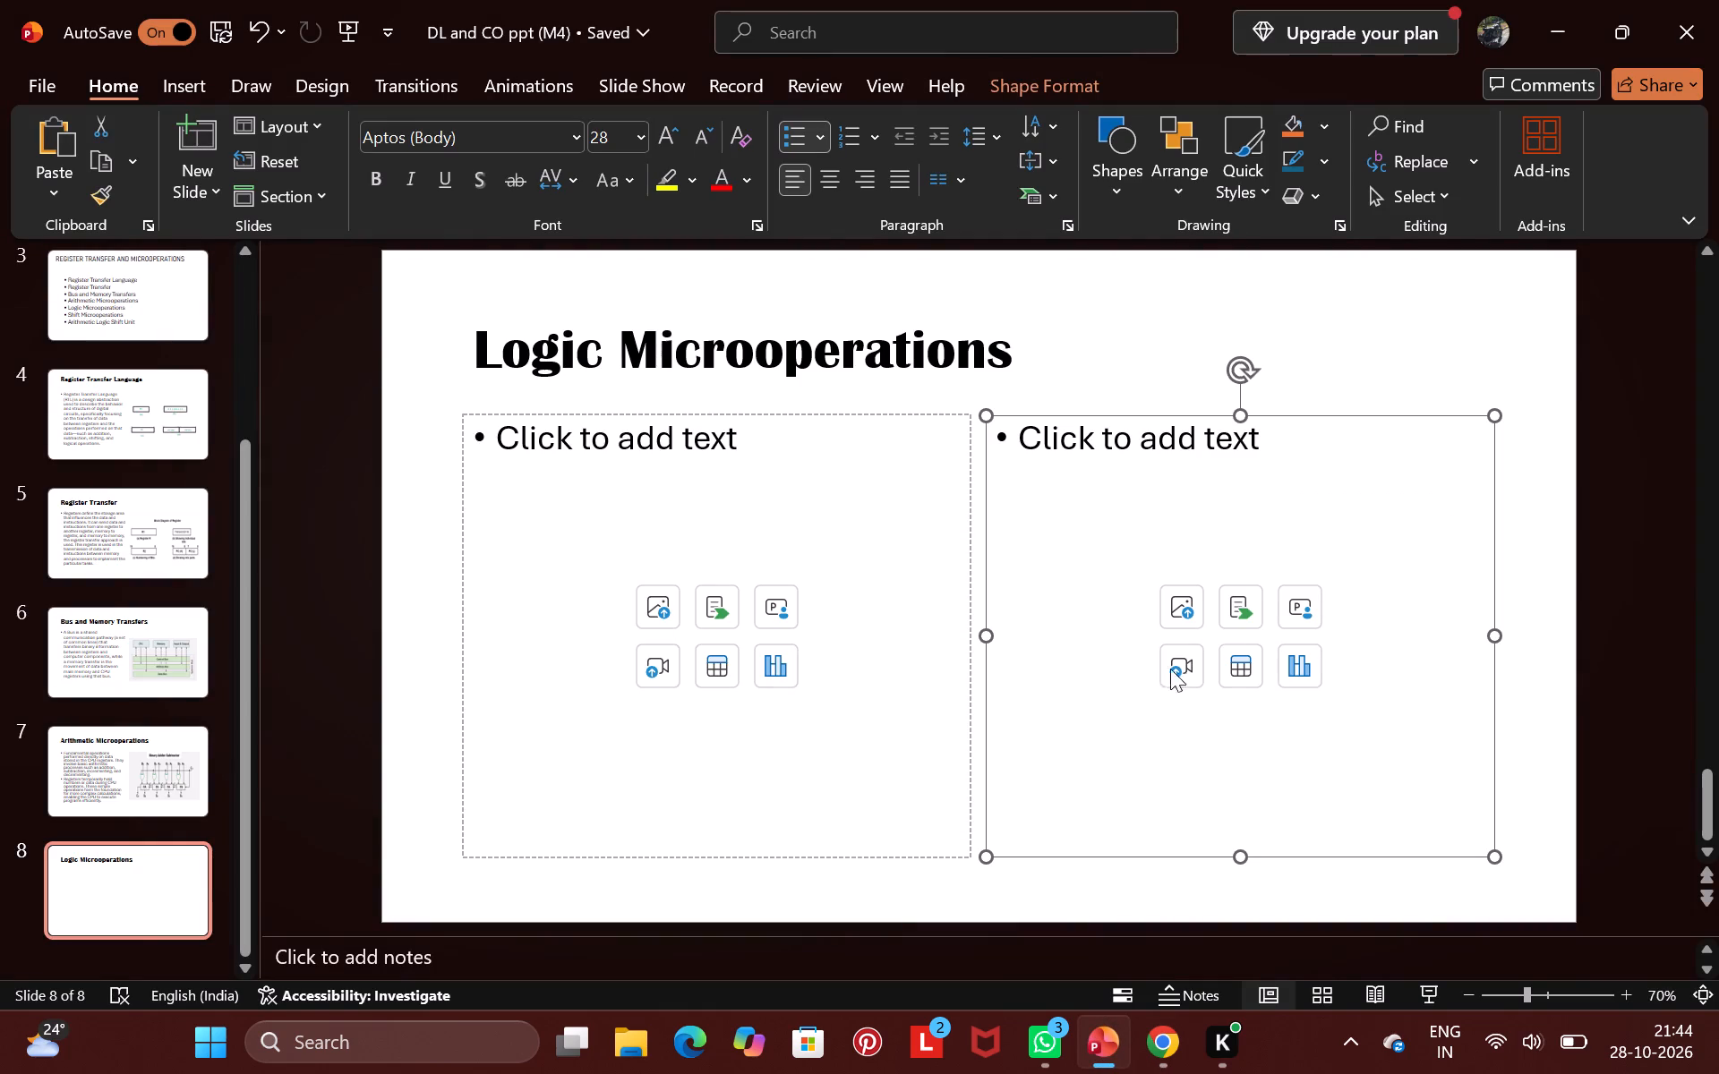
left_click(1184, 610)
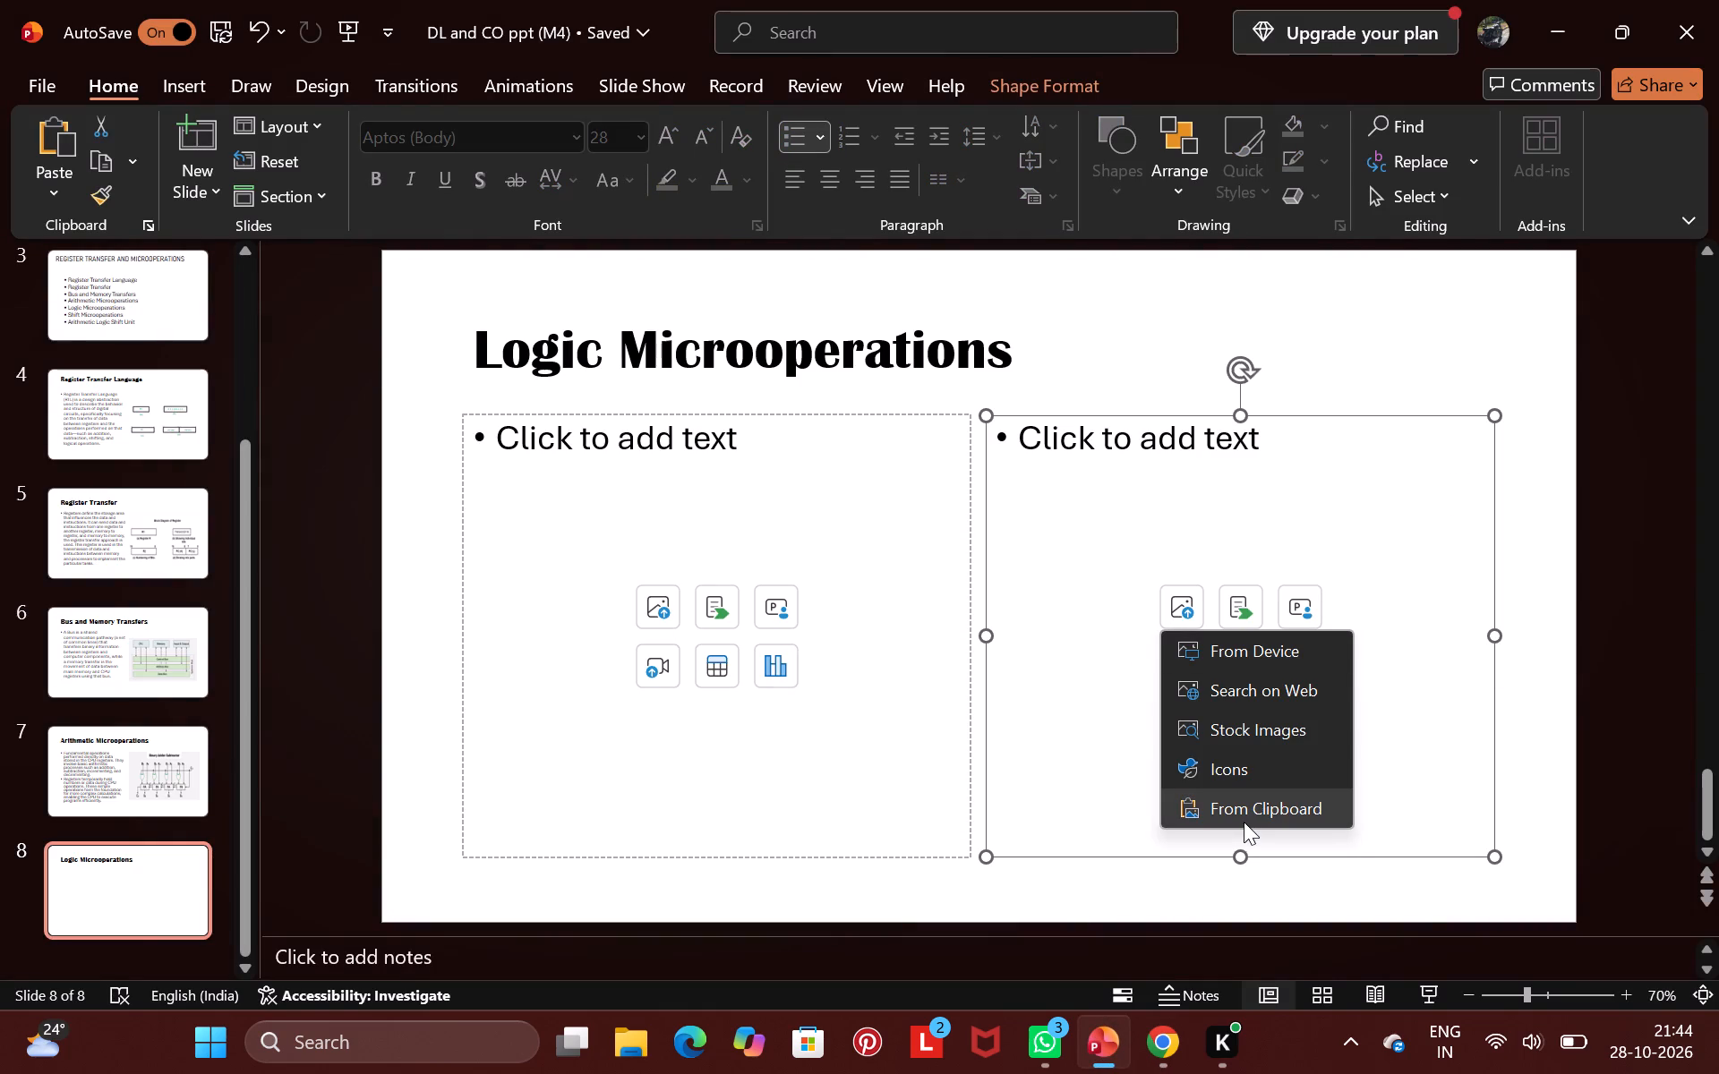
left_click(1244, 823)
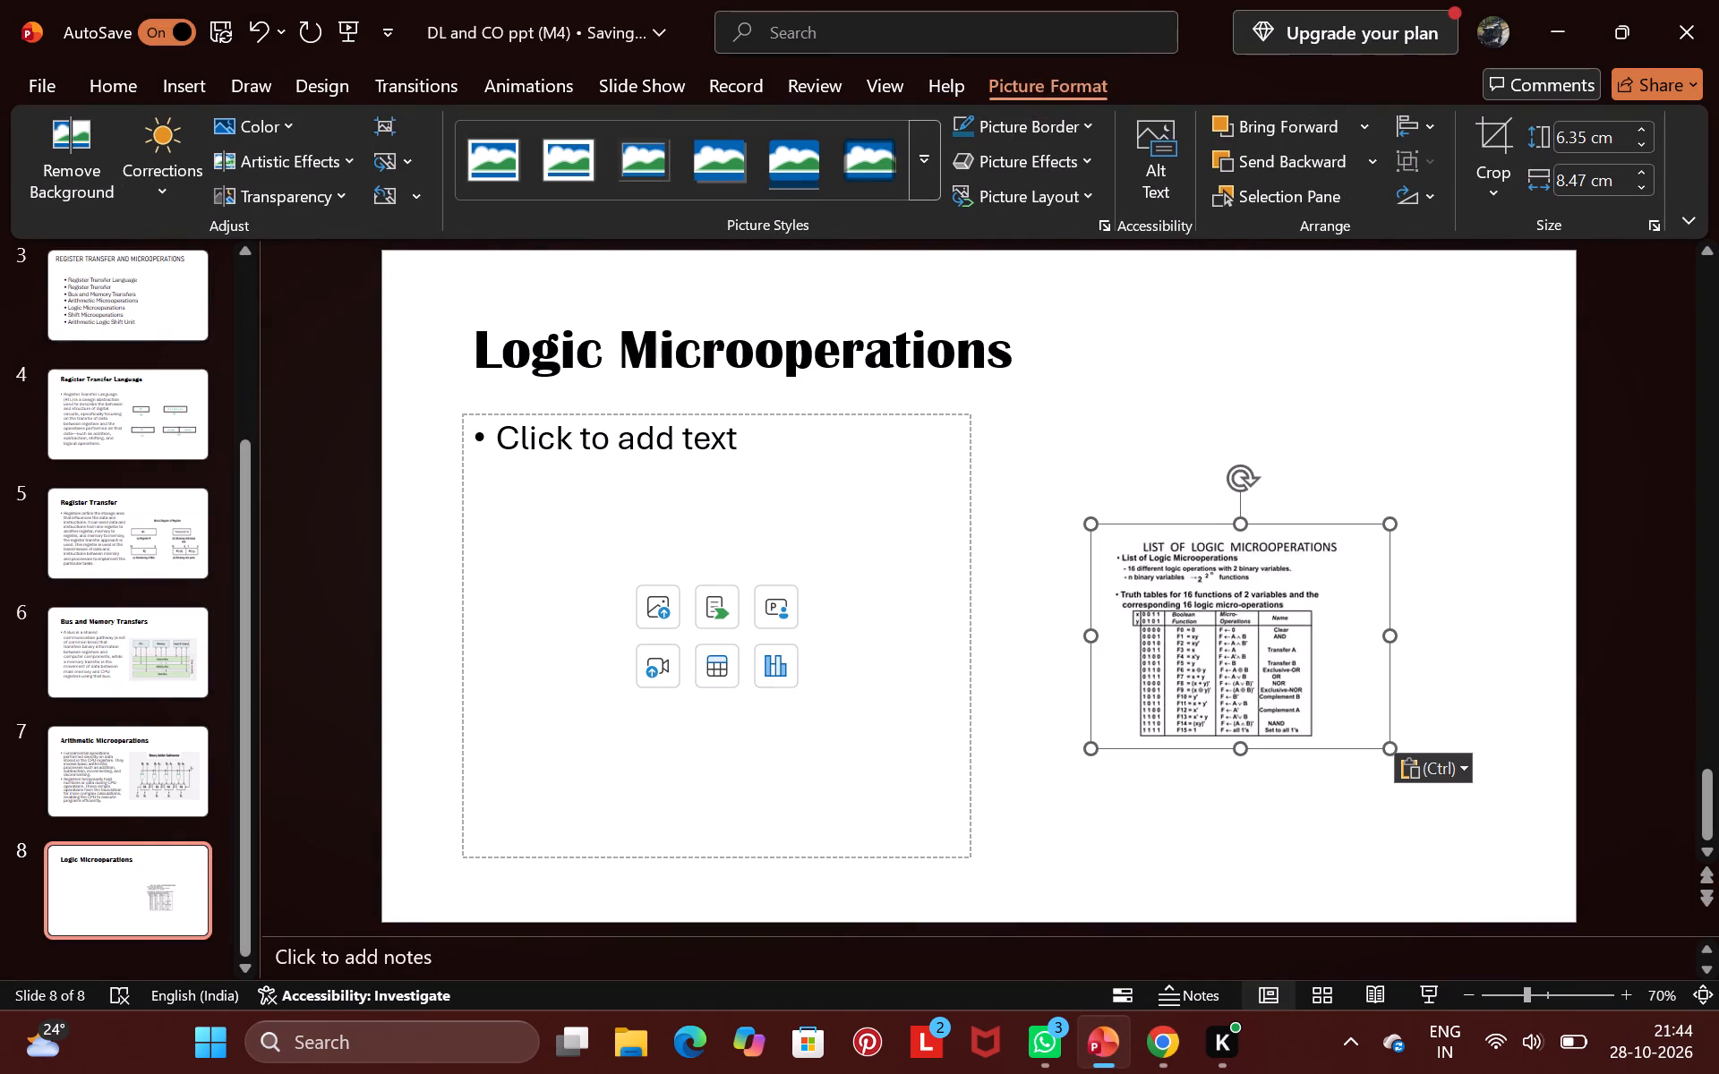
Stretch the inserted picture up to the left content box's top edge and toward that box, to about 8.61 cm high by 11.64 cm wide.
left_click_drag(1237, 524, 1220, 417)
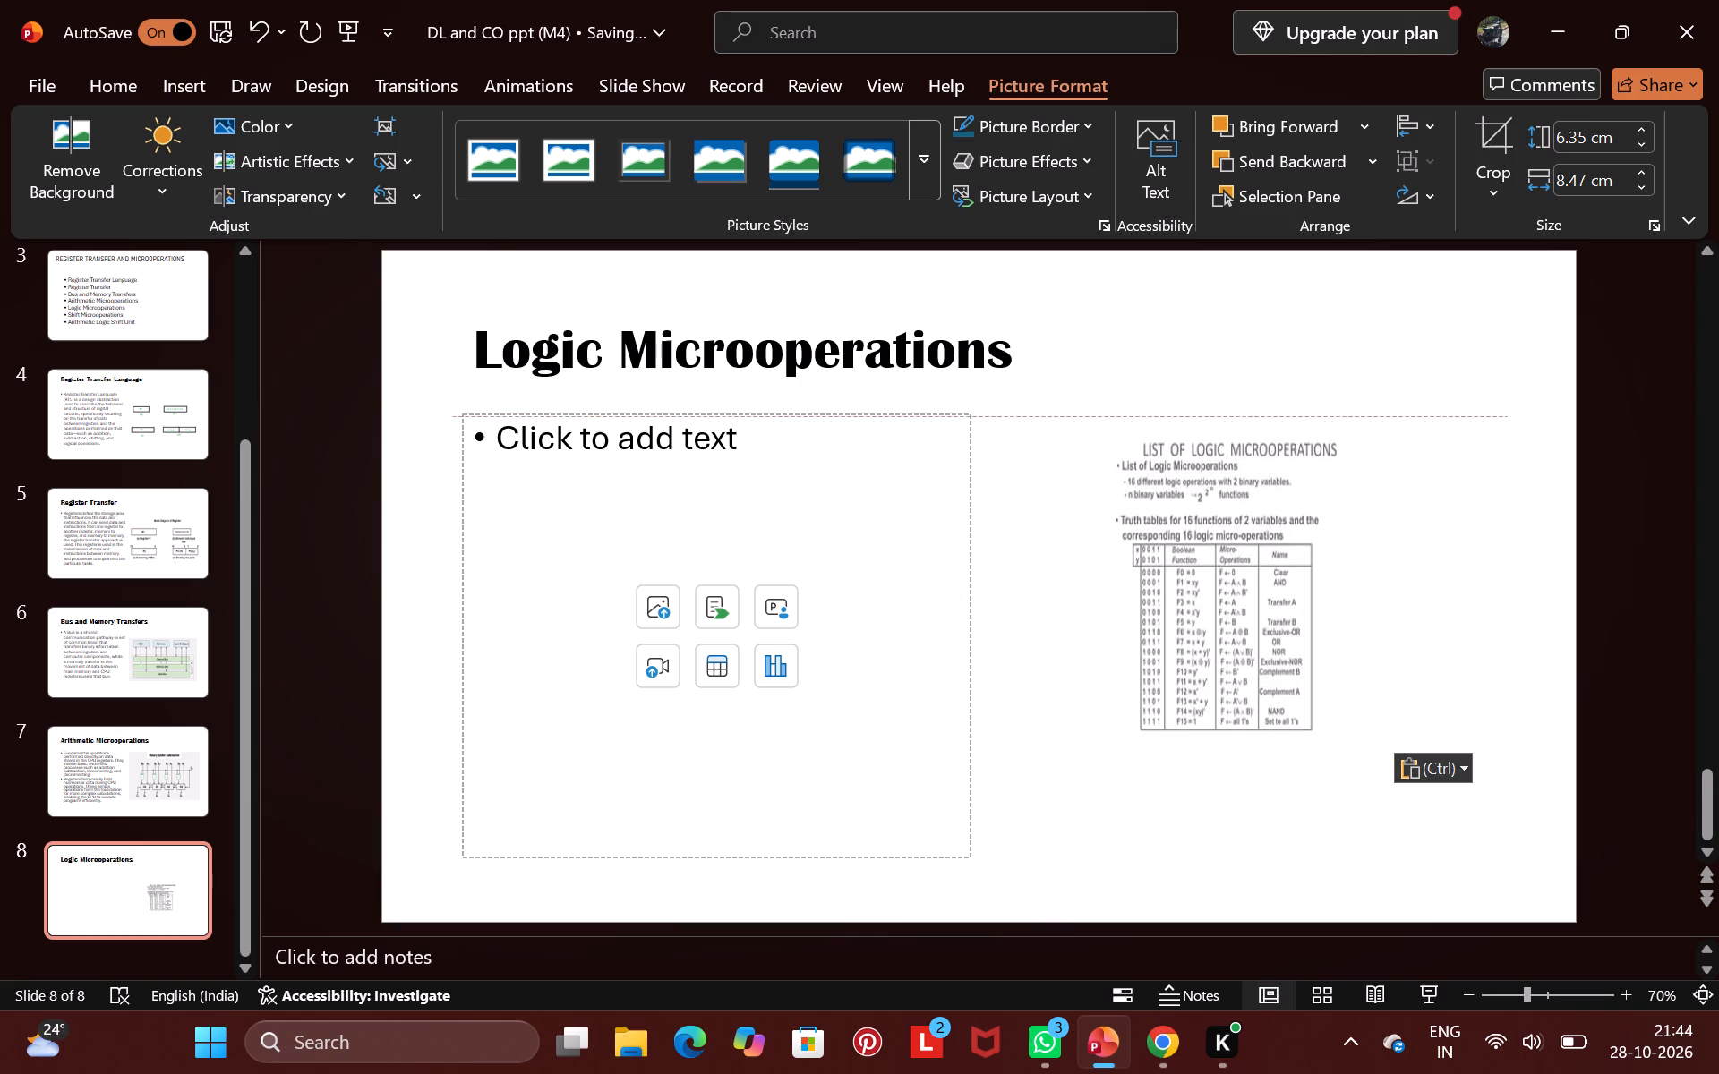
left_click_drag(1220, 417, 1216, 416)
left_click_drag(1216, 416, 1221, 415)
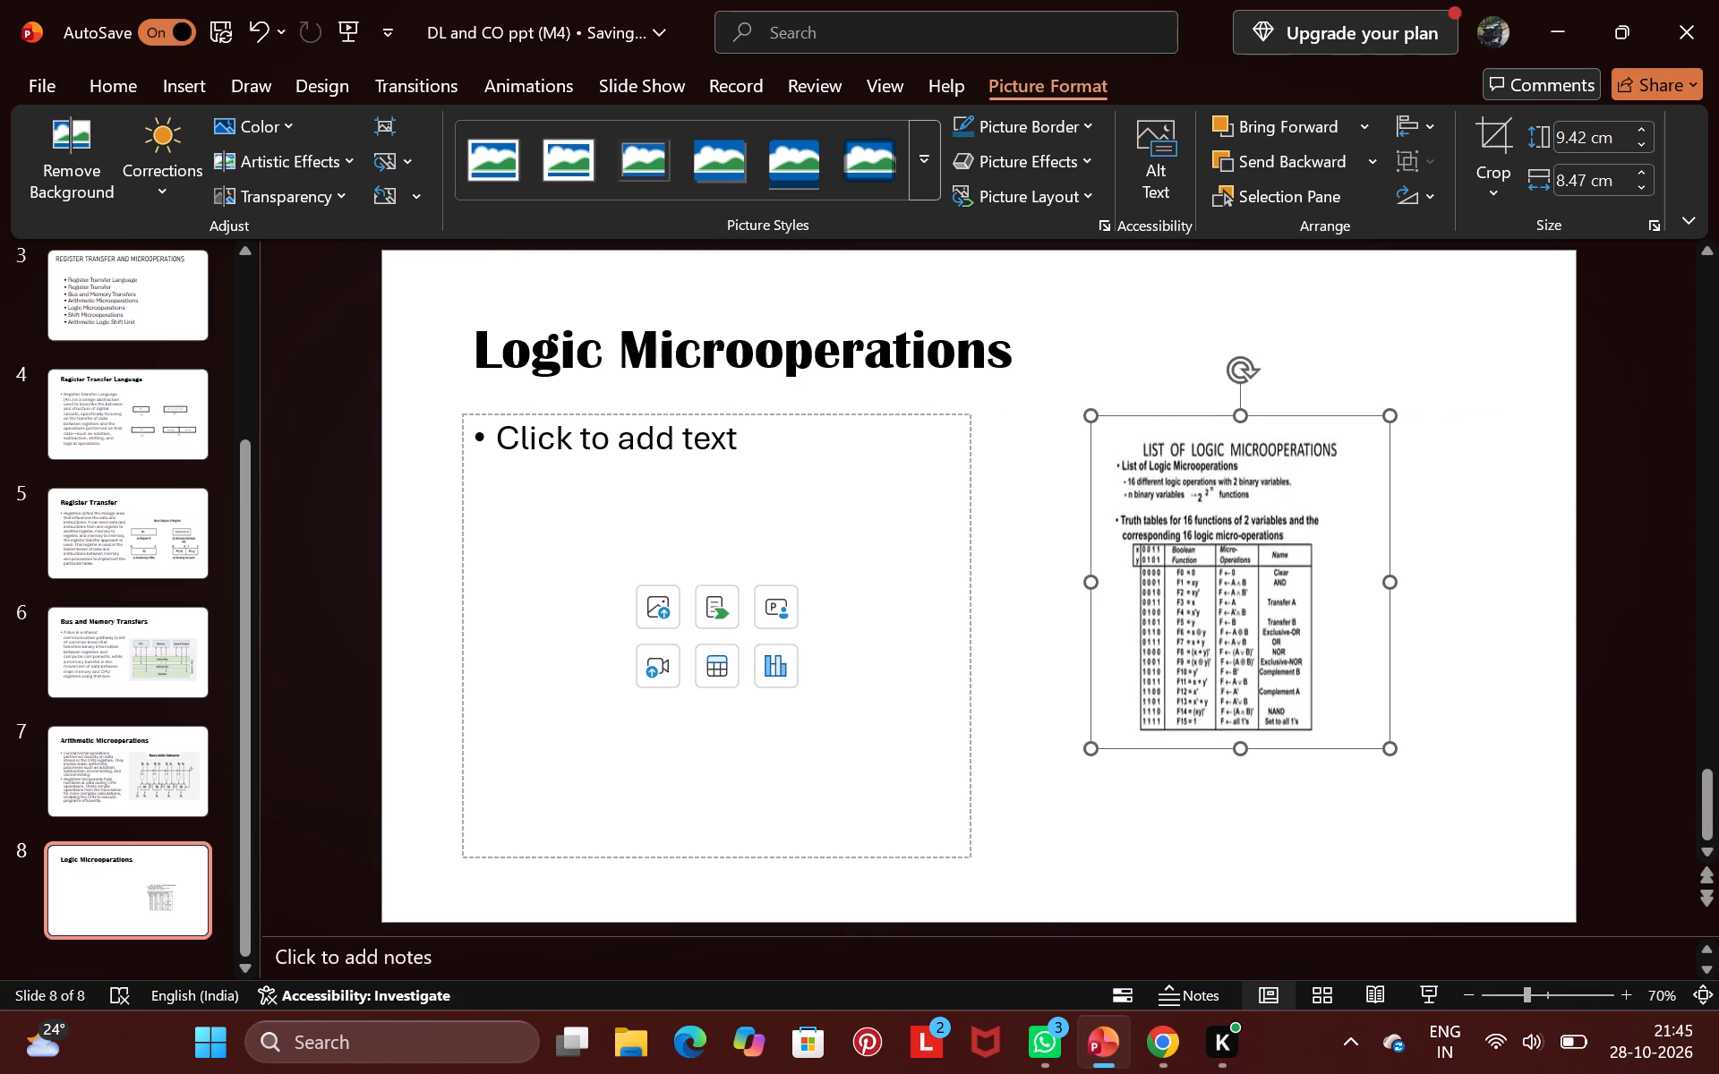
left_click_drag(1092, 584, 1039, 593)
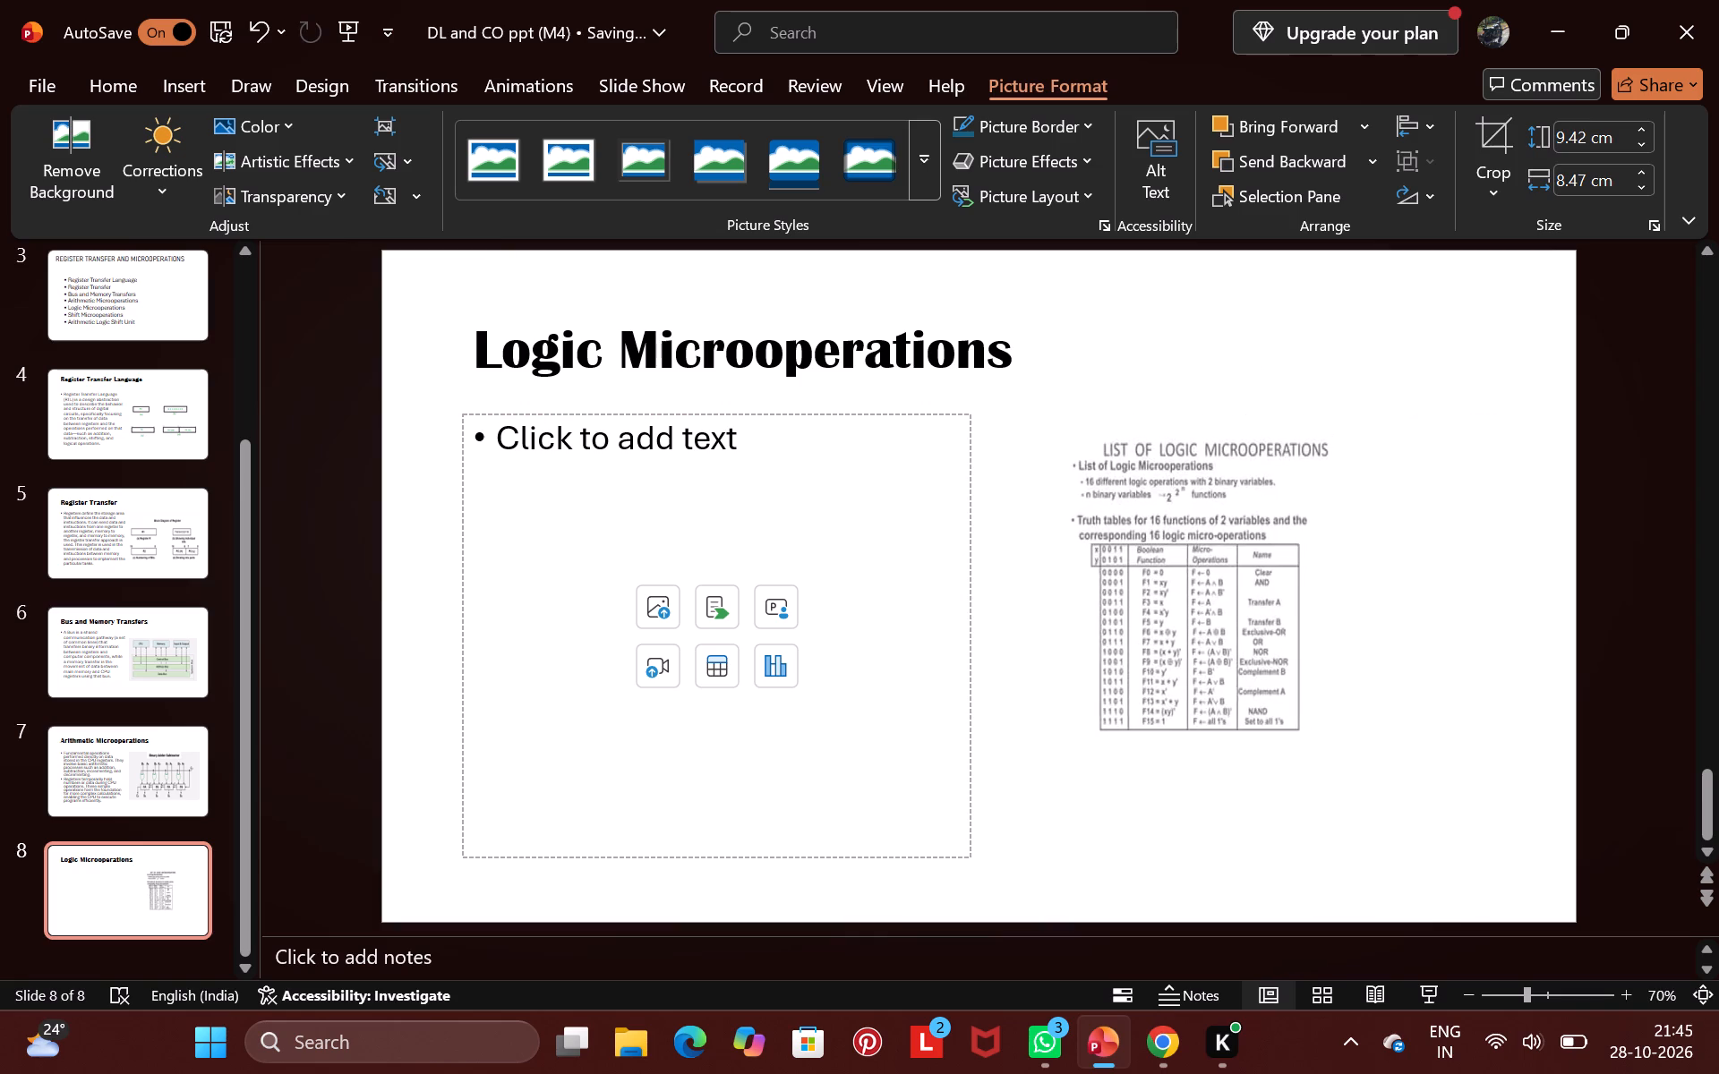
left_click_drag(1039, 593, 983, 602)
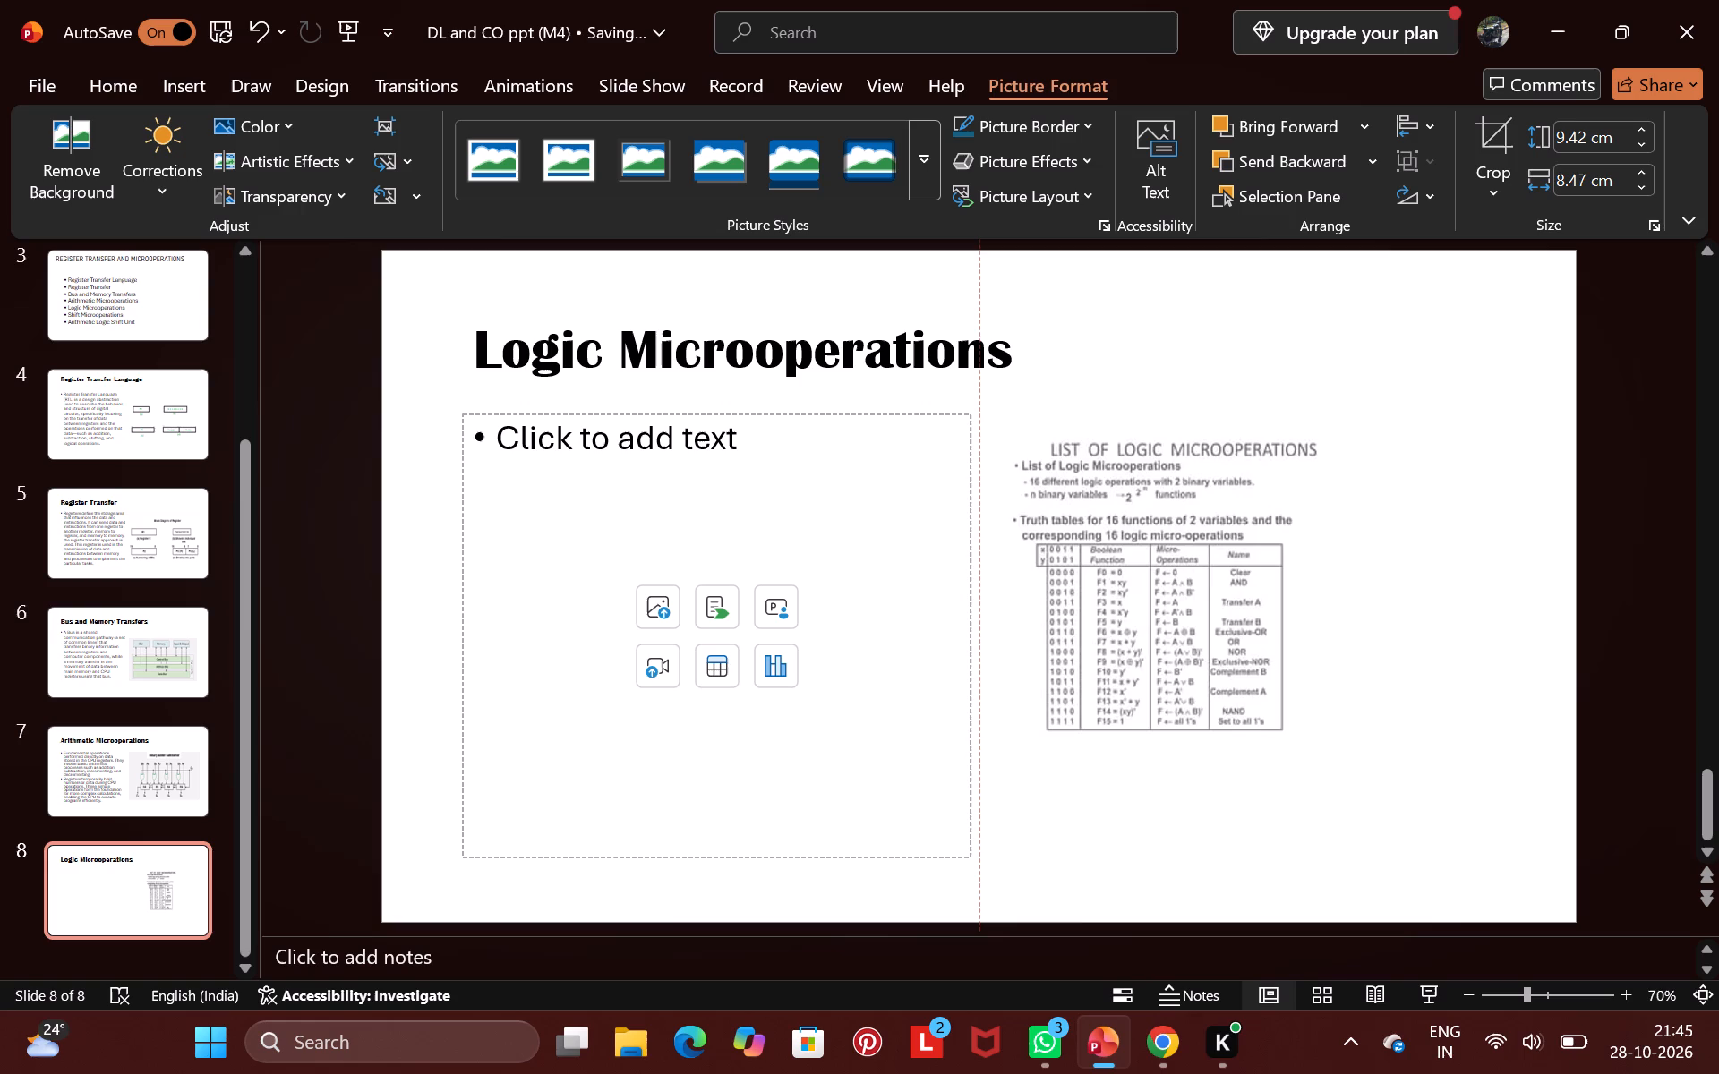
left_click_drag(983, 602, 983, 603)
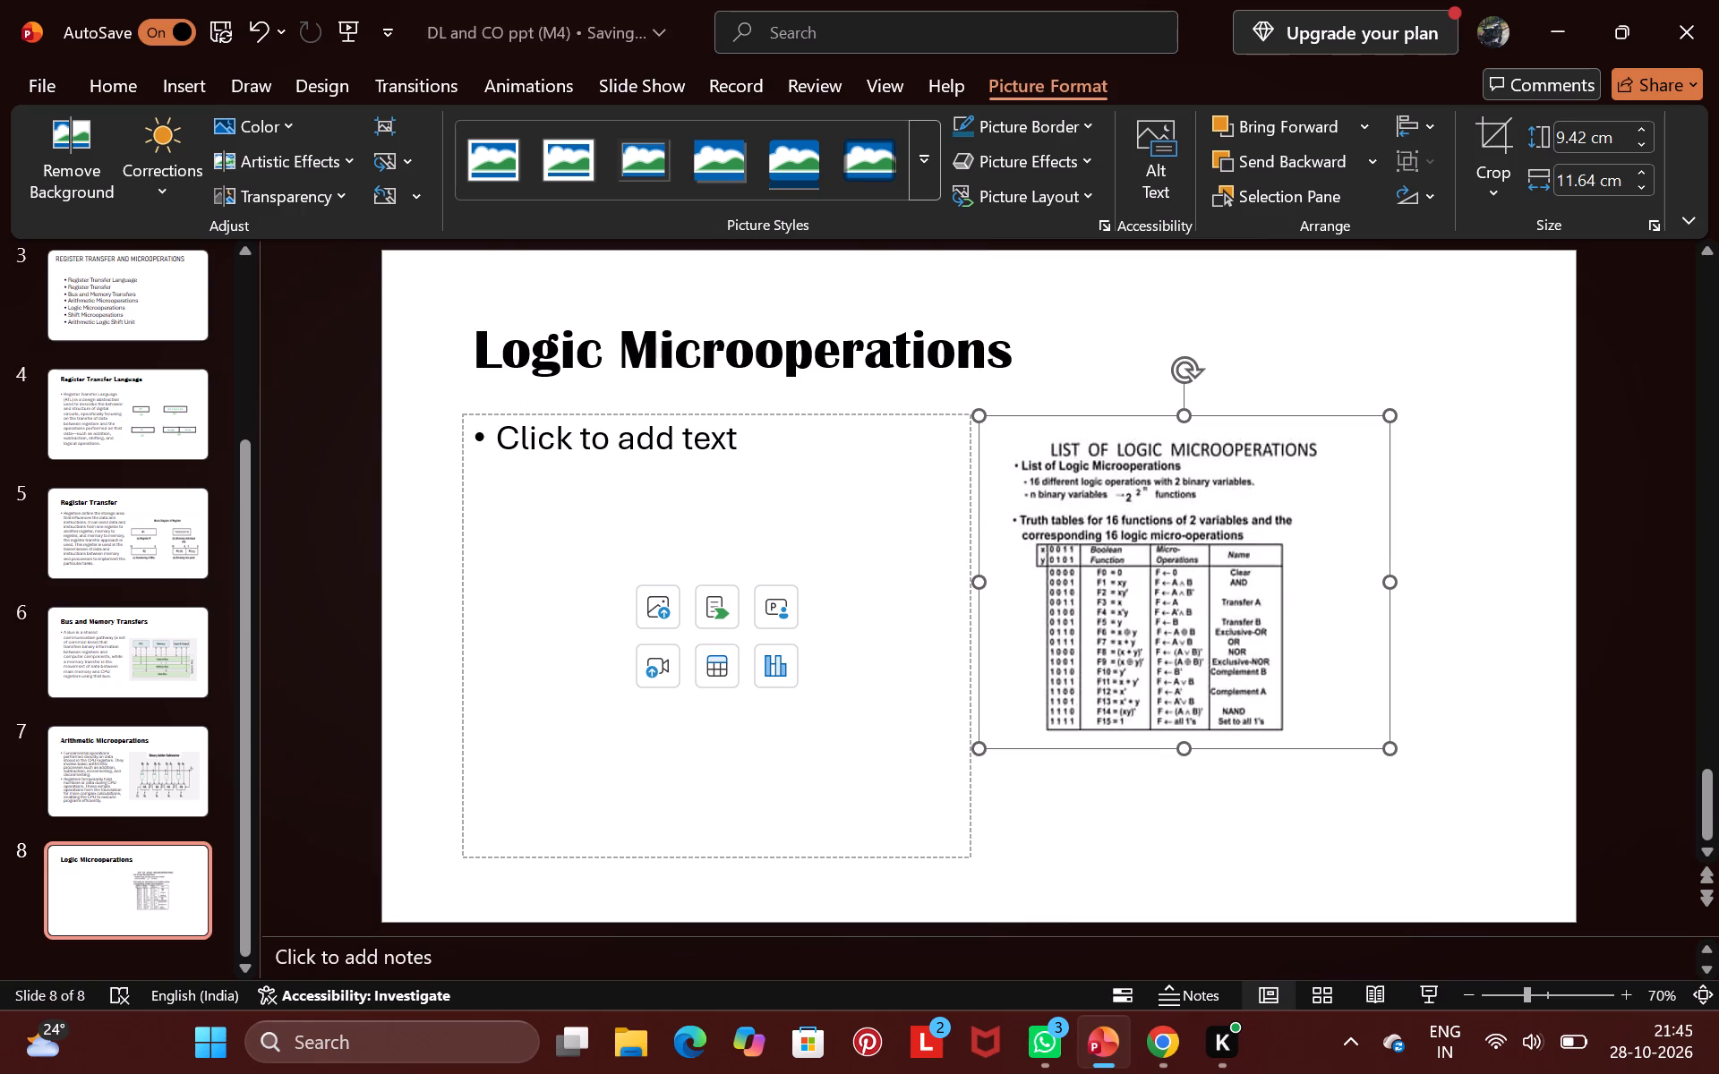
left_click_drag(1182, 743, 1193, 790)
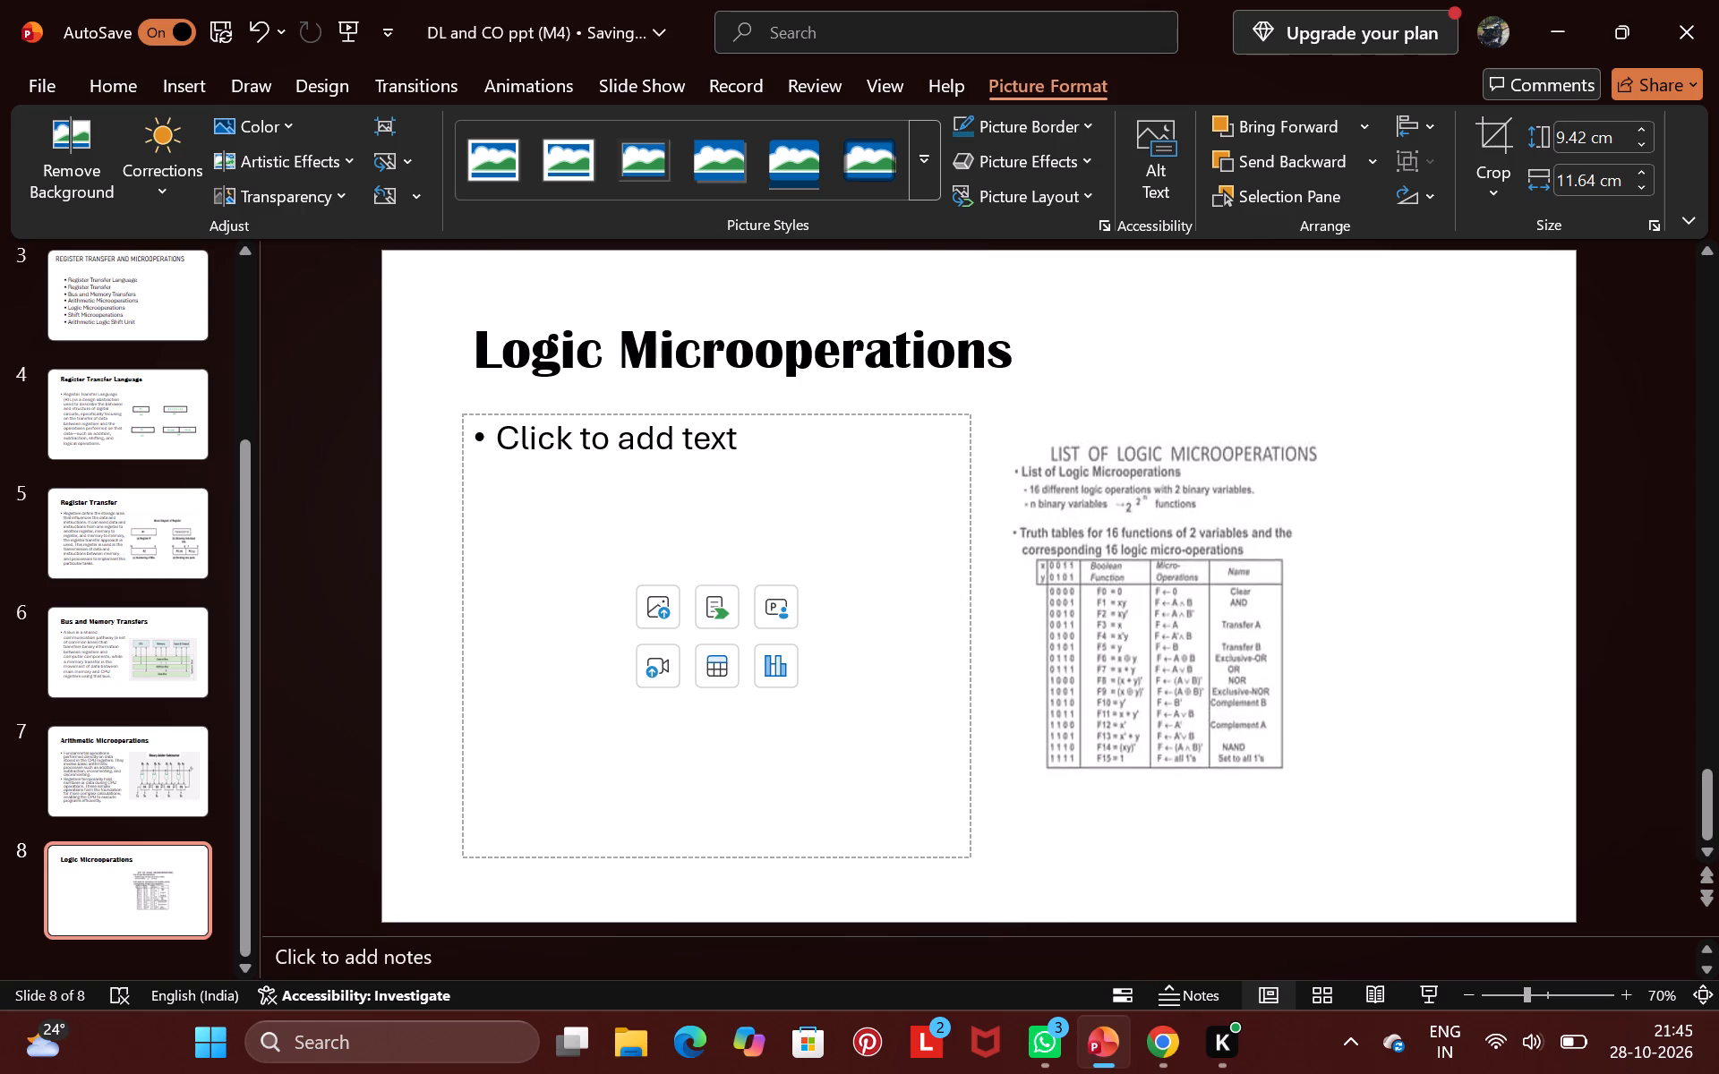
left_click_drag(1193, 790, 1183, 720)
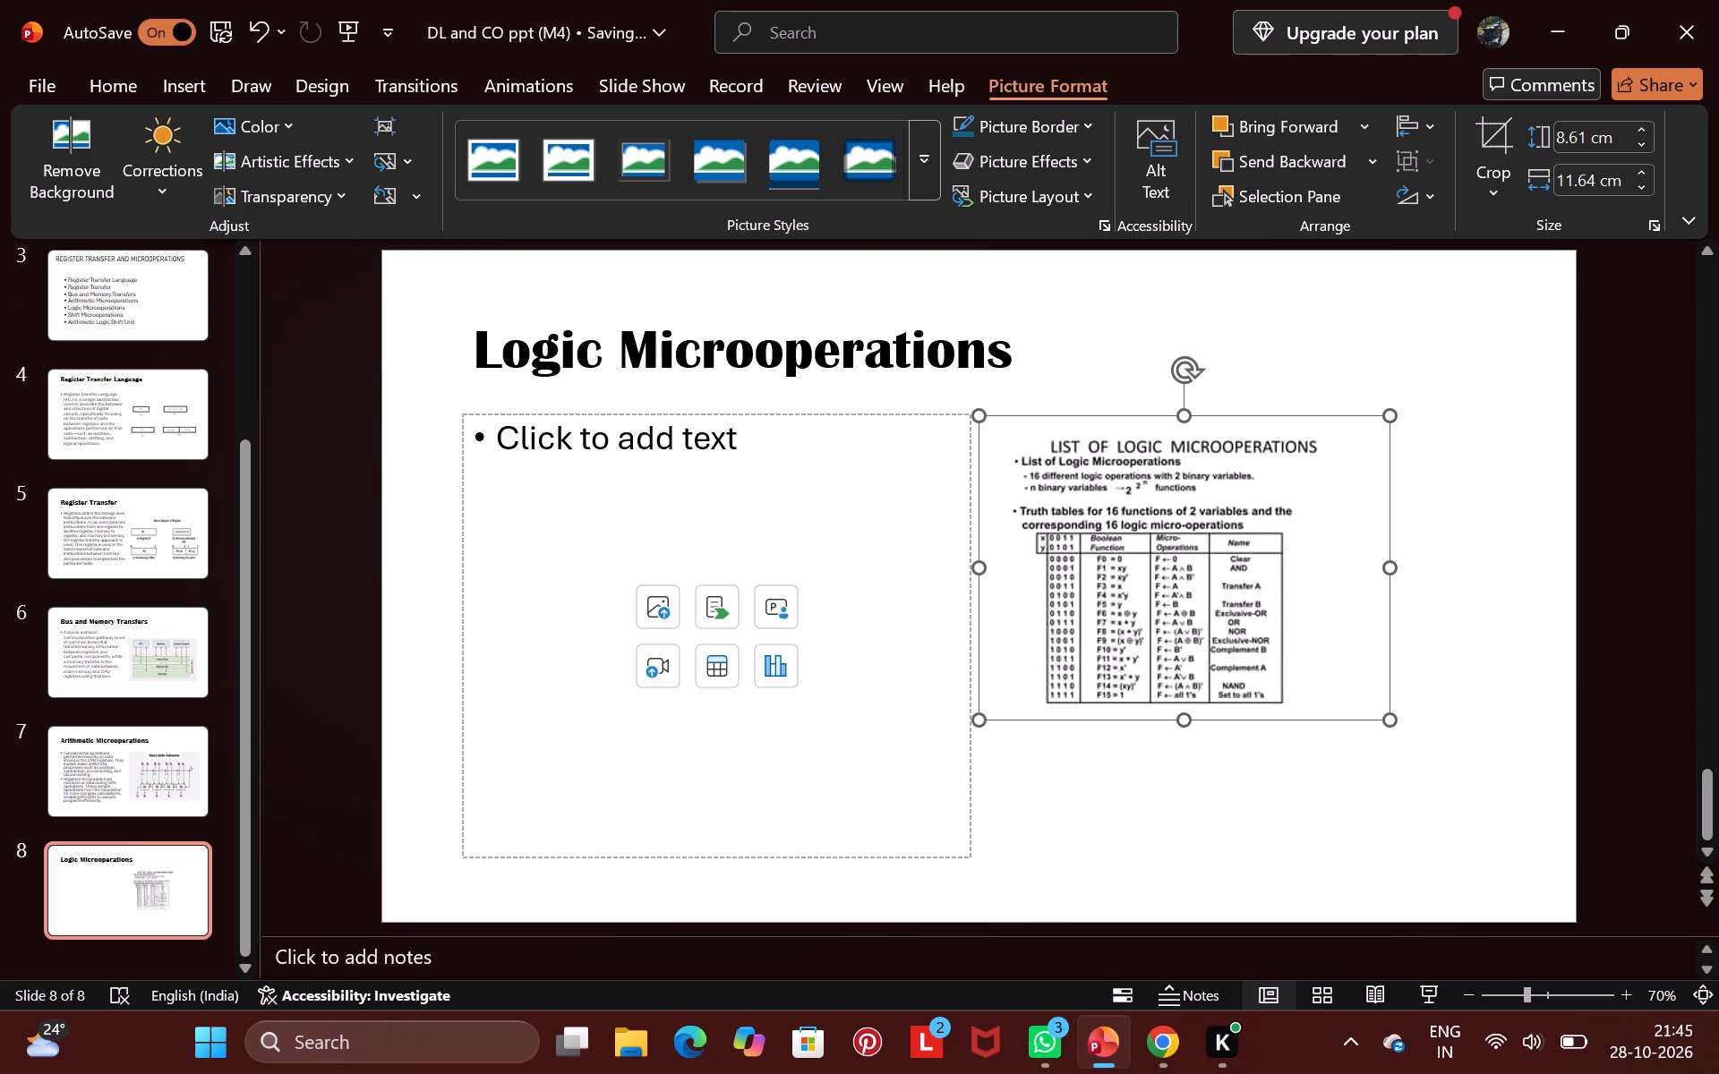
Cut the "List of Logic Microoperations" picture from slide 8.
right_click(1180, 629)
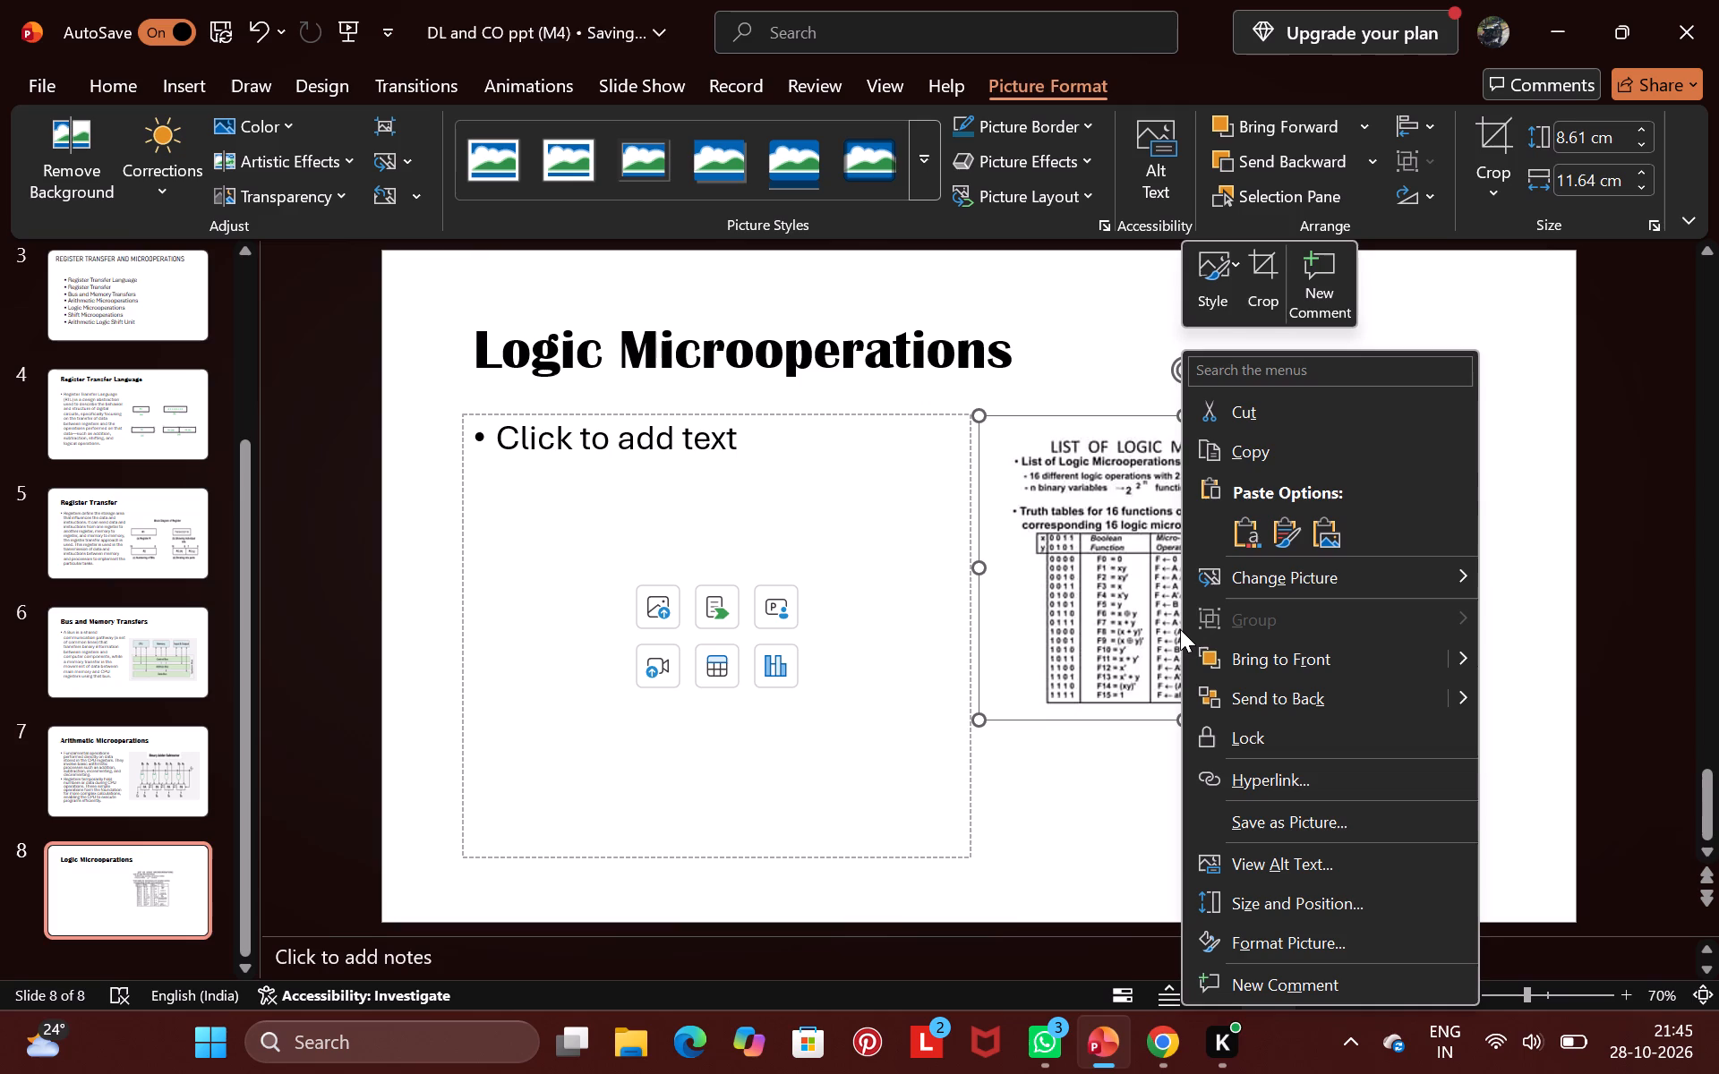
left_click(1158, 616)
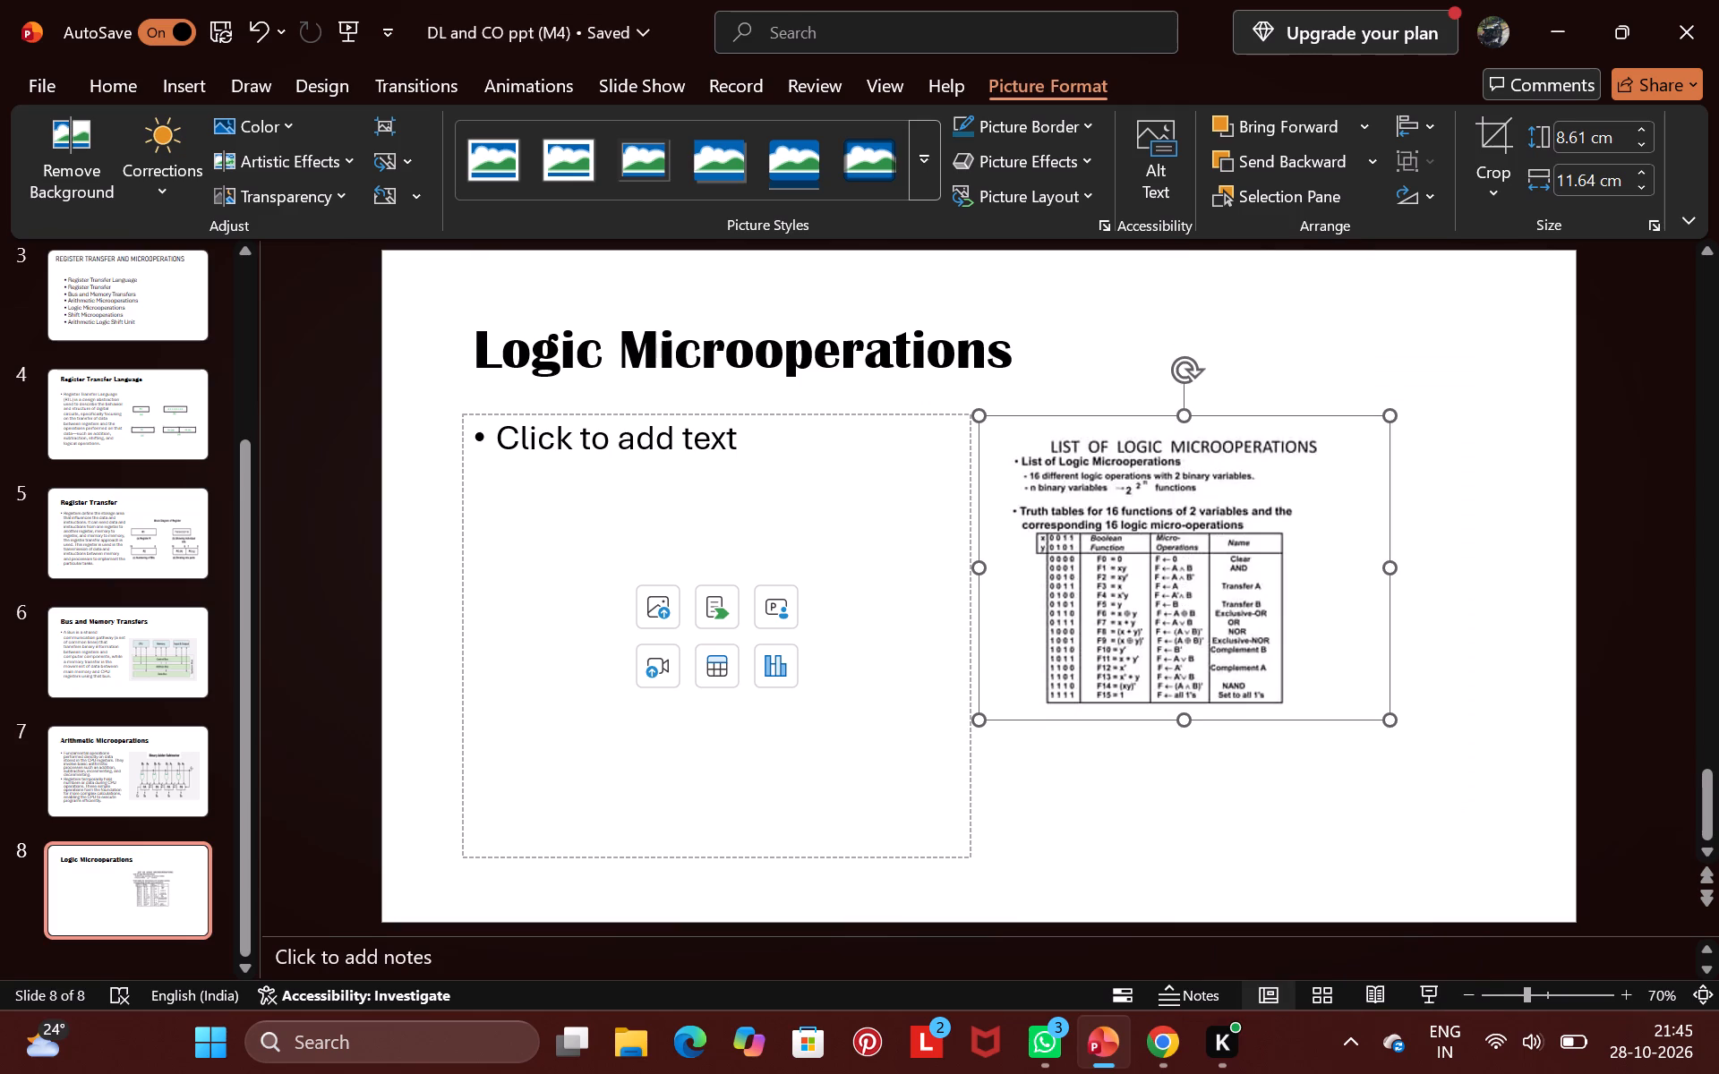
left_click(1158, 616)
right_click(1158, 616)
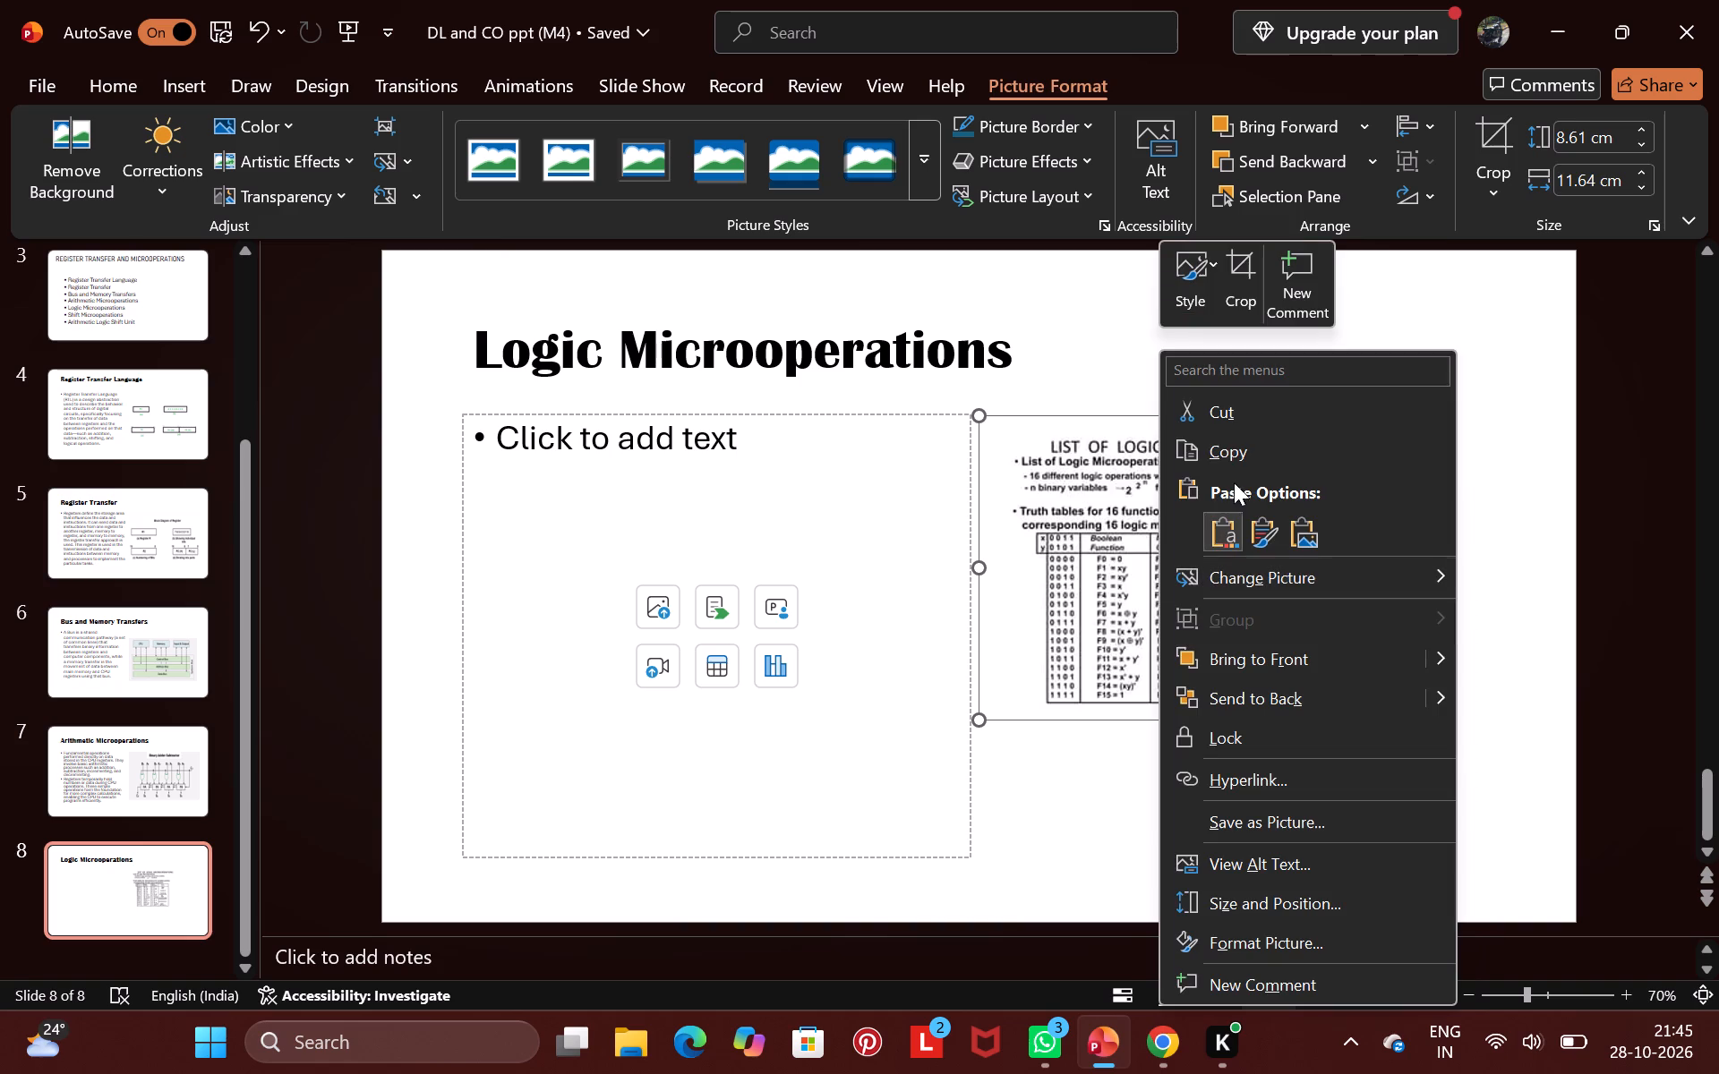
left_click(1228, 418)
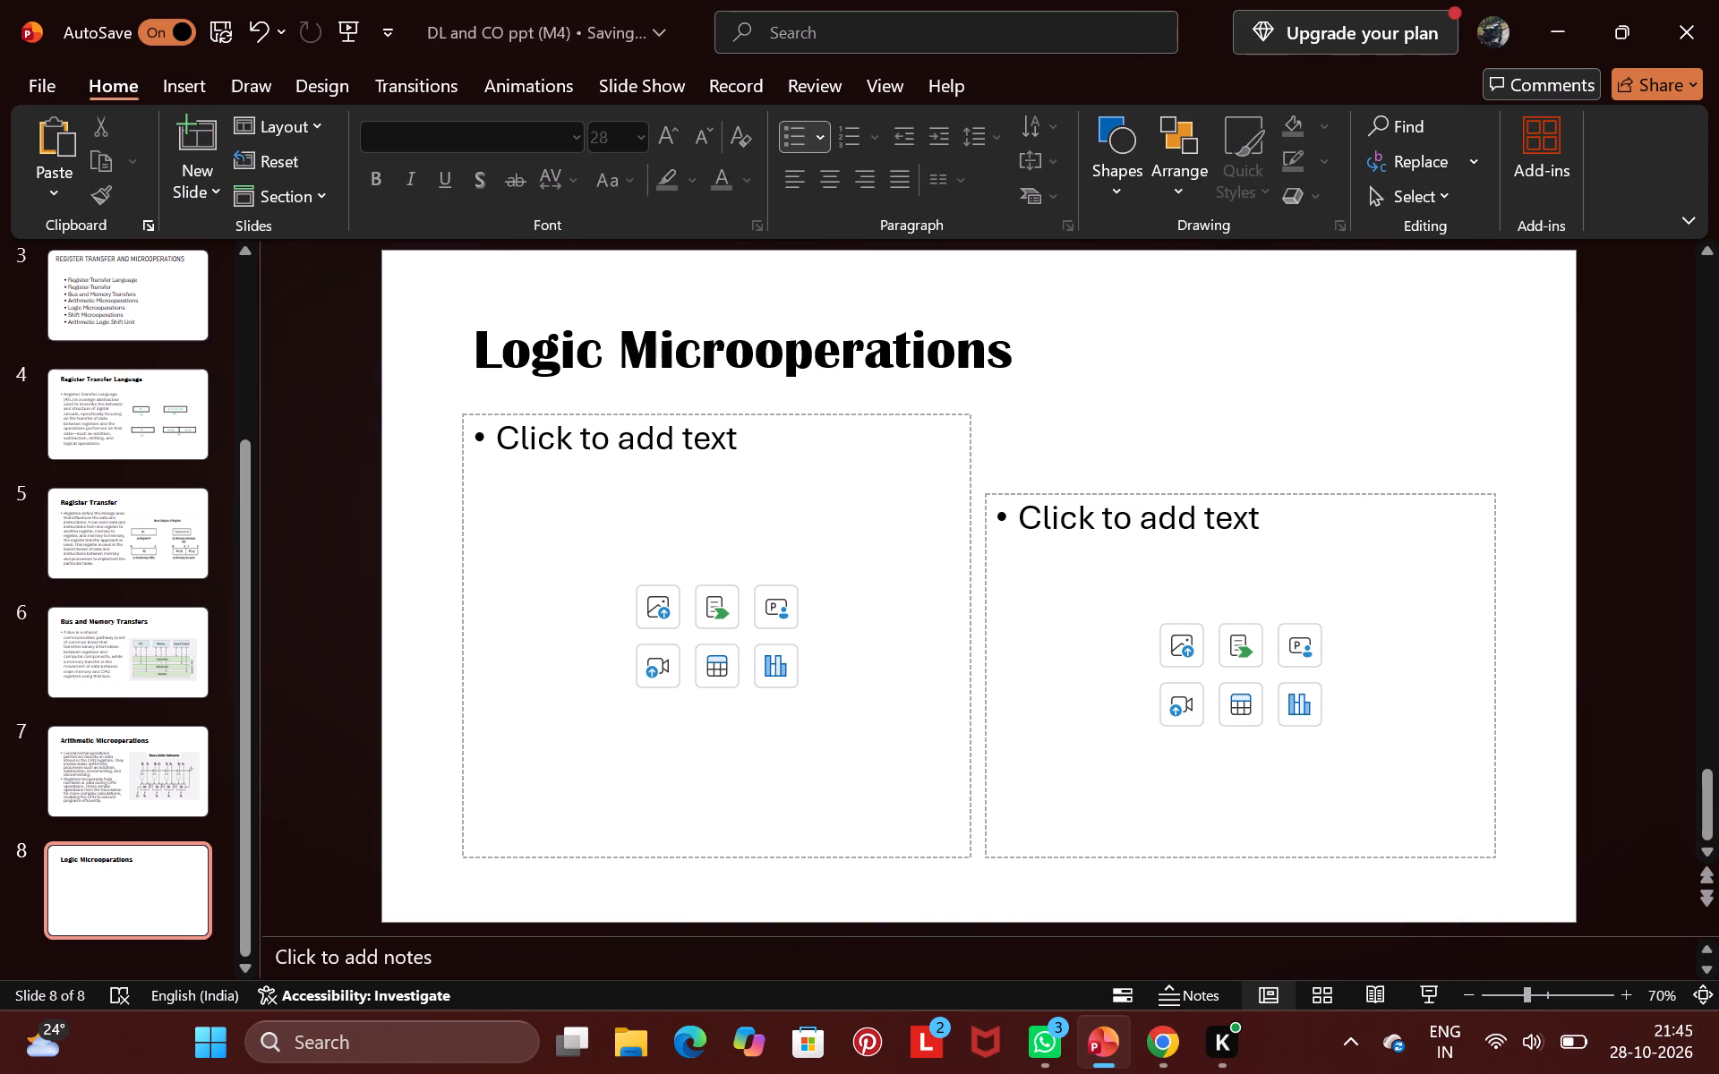
Extend the top edge of the emptied right content box upward to about the level of the left box.
left_click(1234, 497)
left_click_drag(1240, 496, 1219, 409)
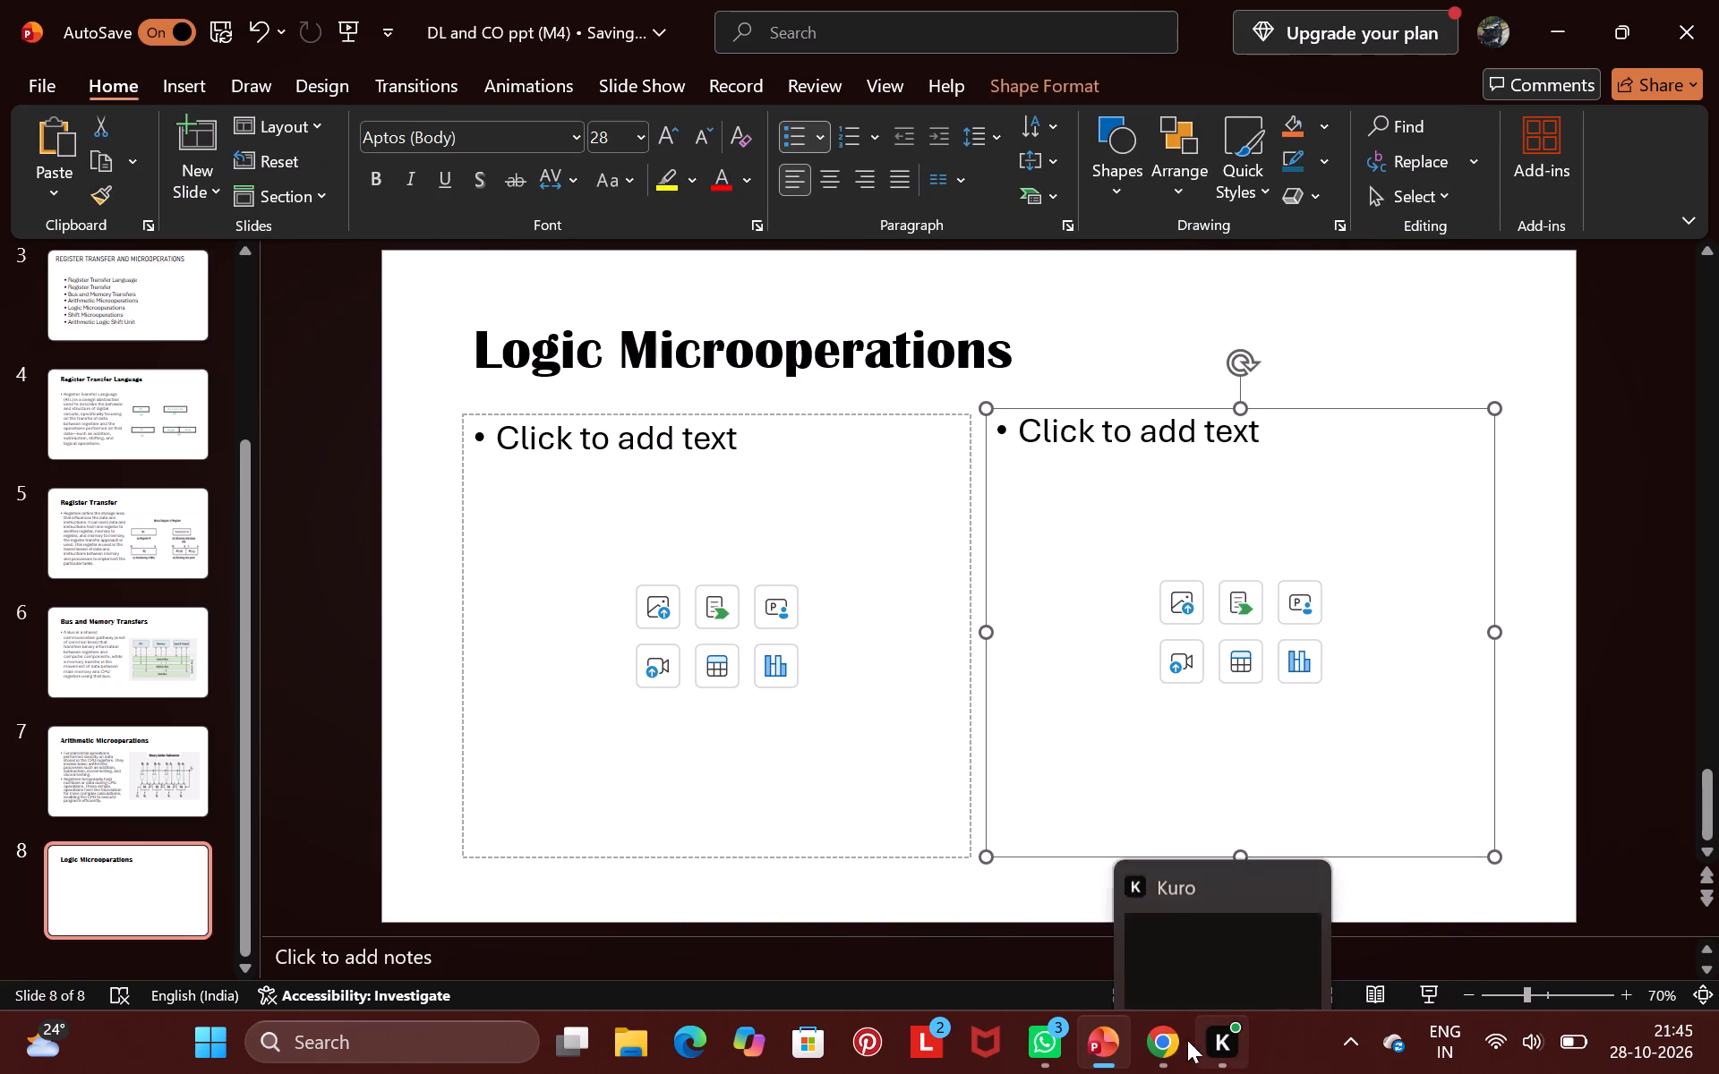
In Chrome, show the image results for the logic microoperations search and preview the Slideshare "List of Logic Microoperations" image.
left_click(1150, 1029)
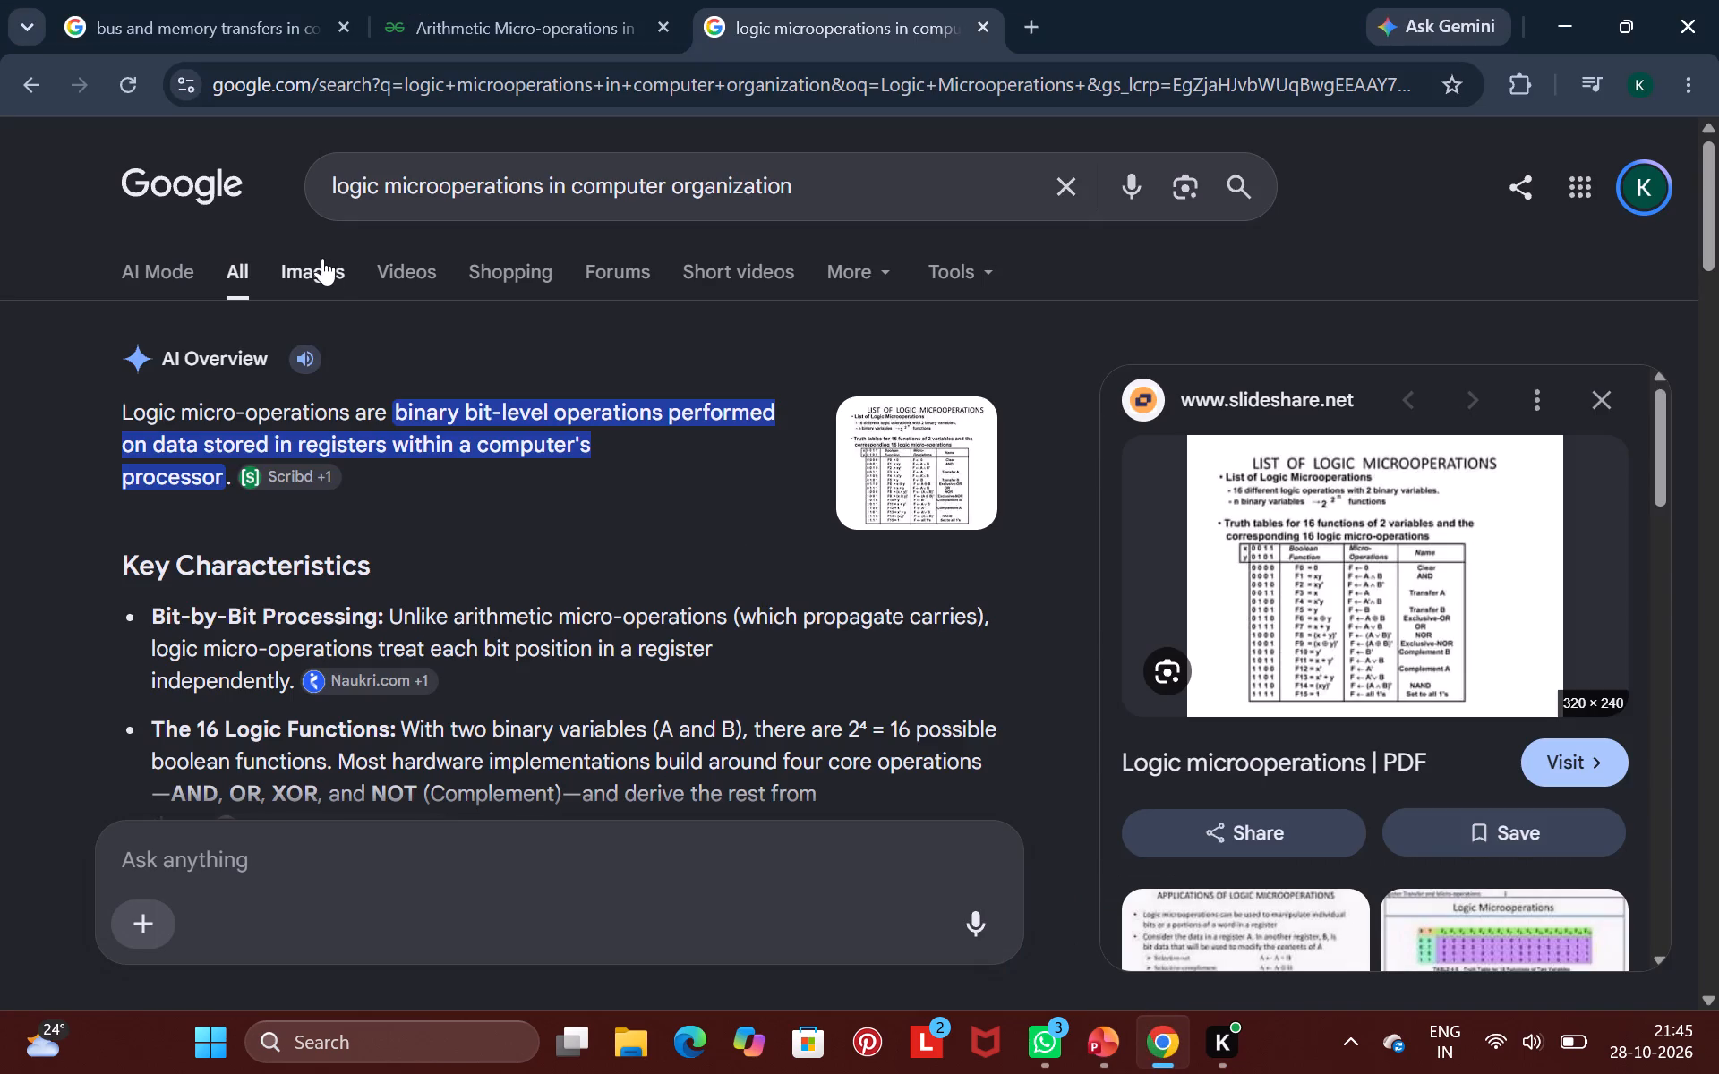
left_click(321, 257)
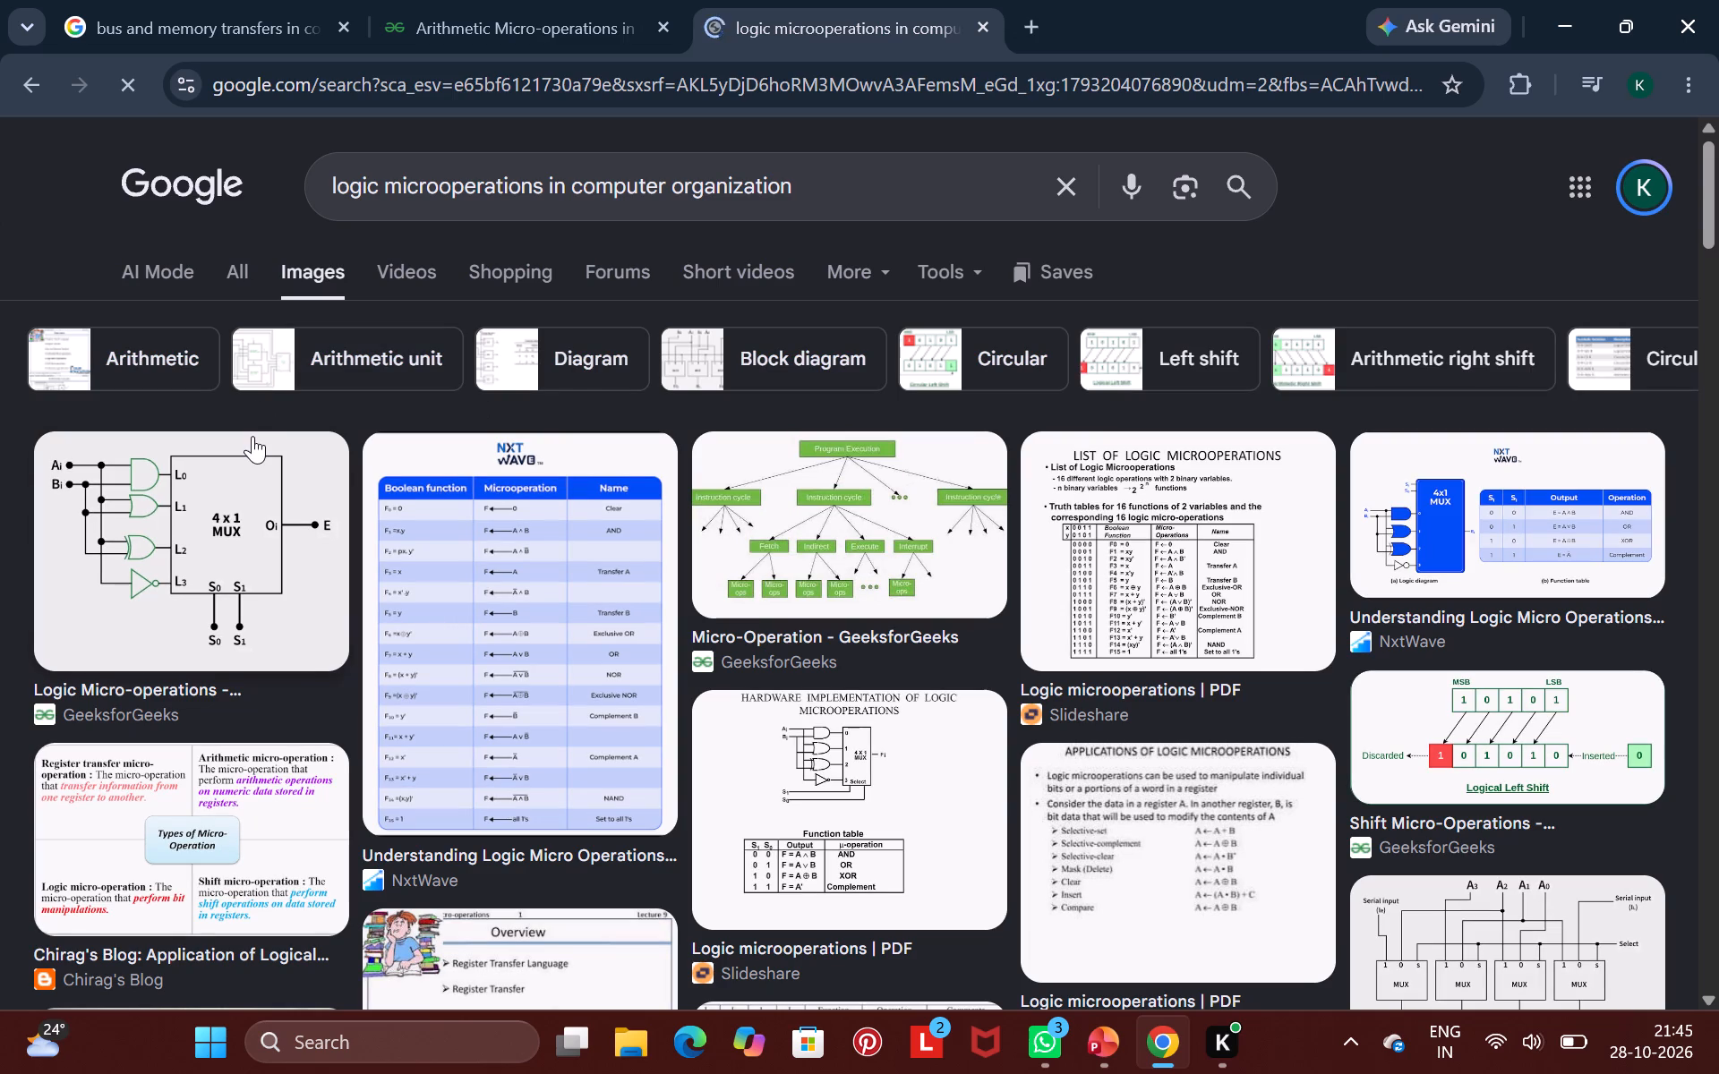
left_click(249, 480)
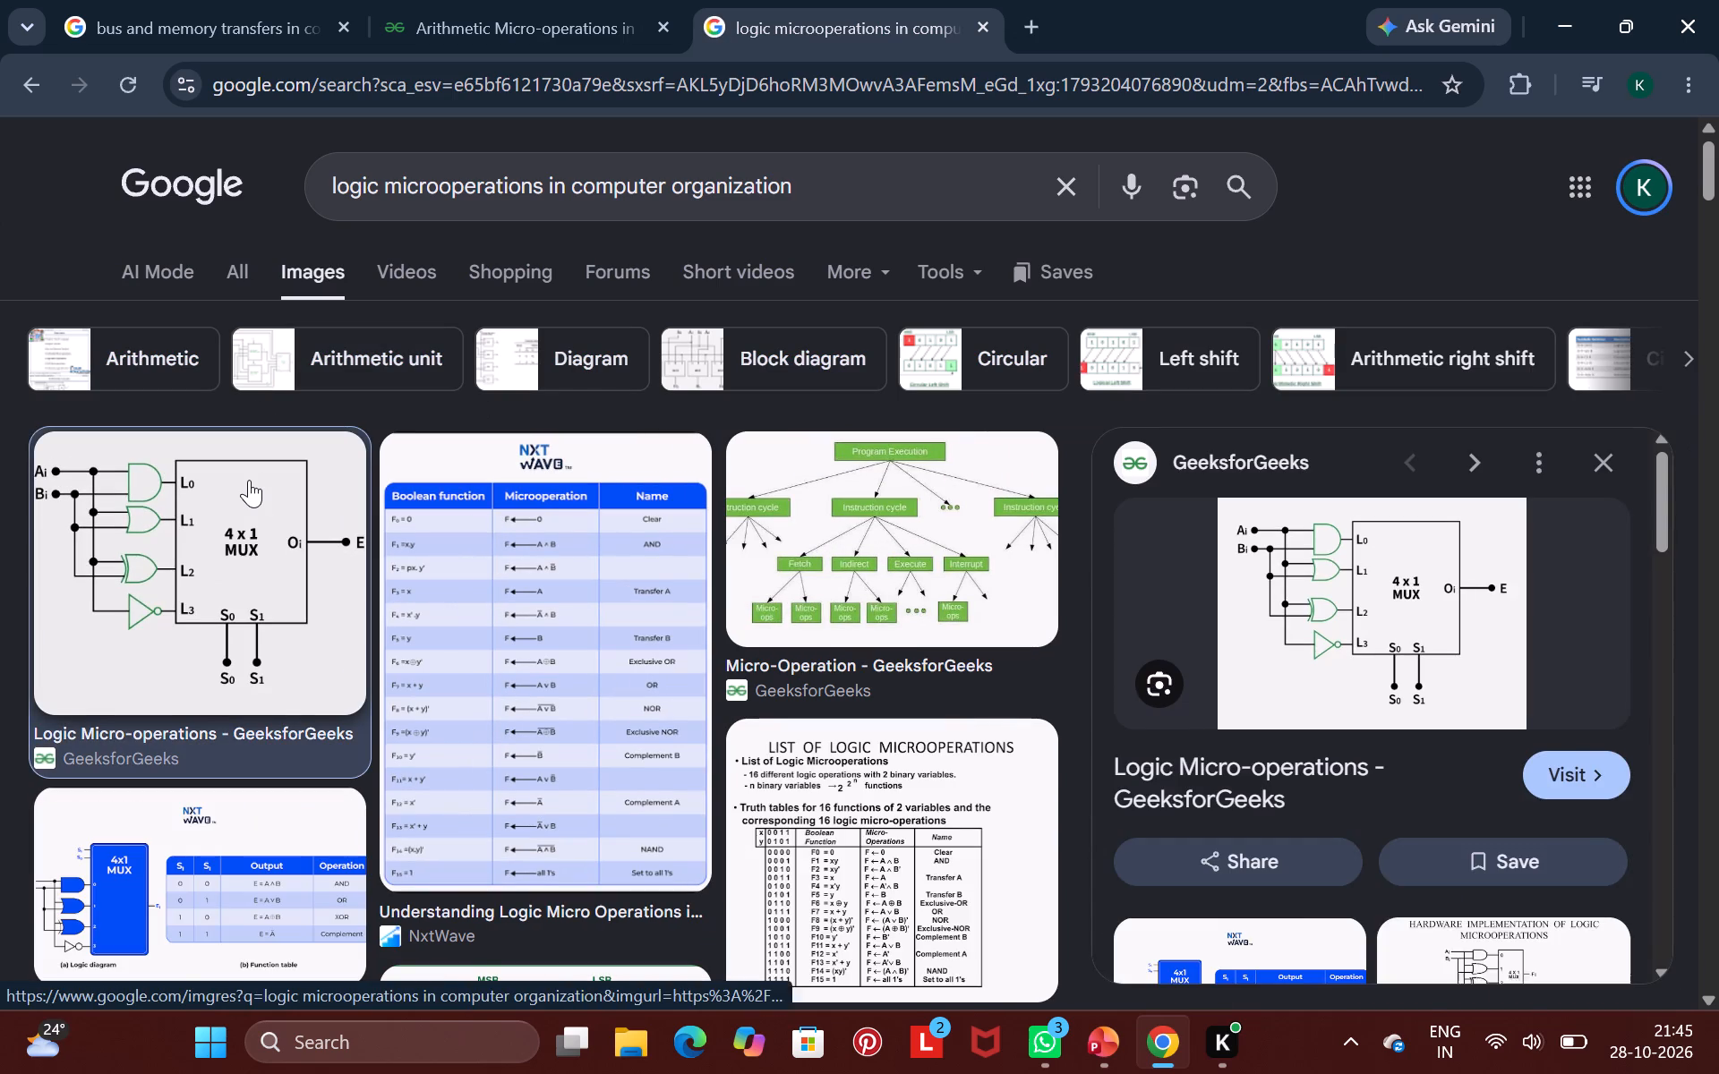
key("Right")
key("Right")
key("Right")
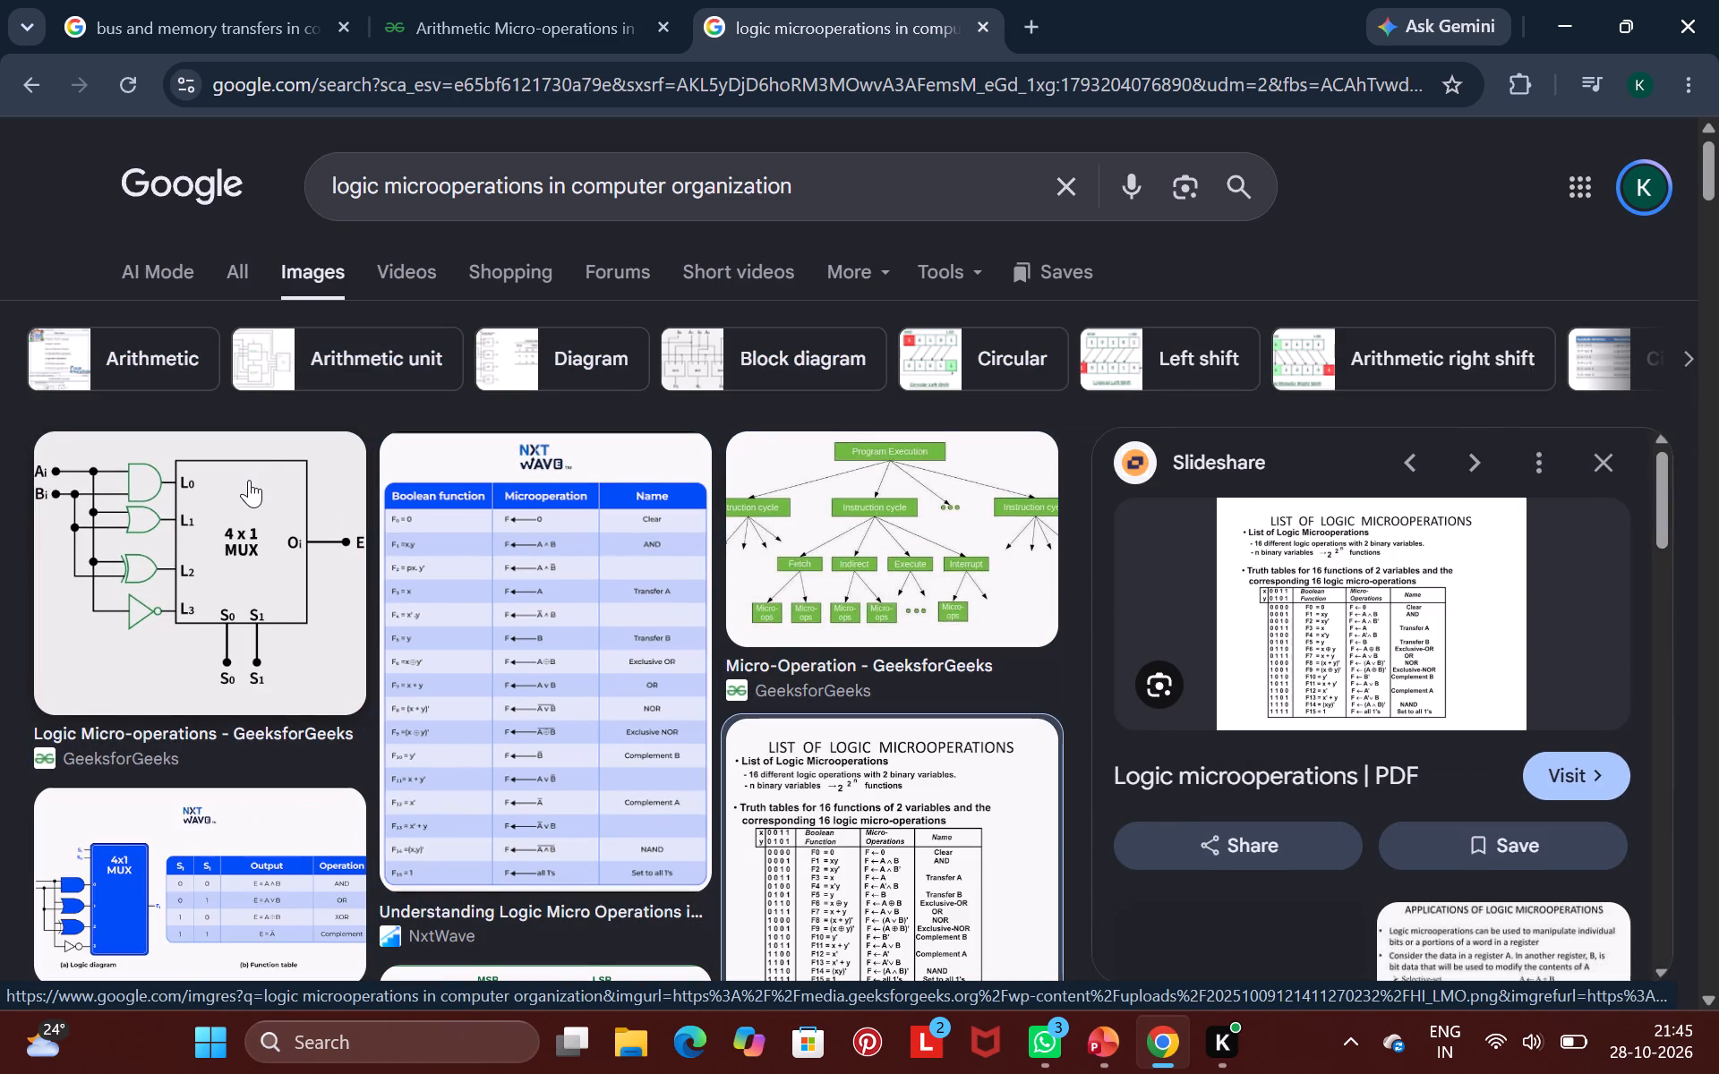
Open the image's Slideshare source page and examine the "List of Logic Microoperations" slide and its available commands.
left_click(1245, 630)
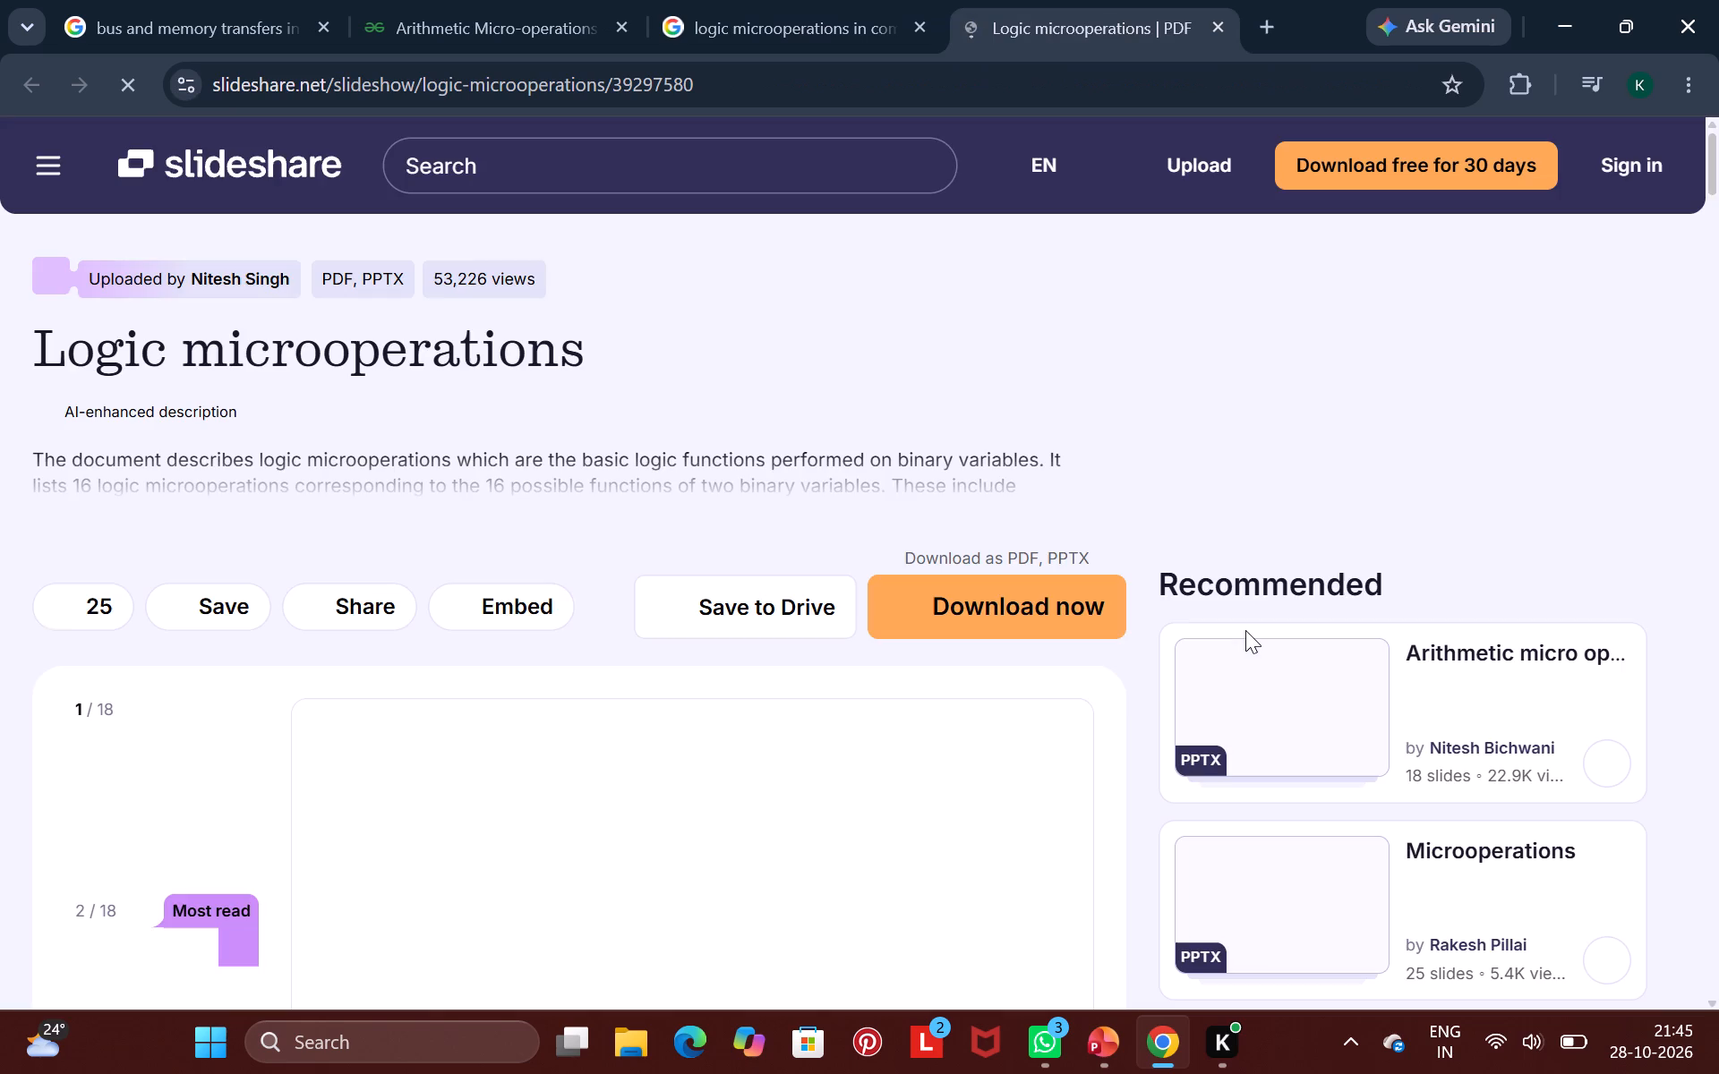
scroll(774, 641, "down", 3)
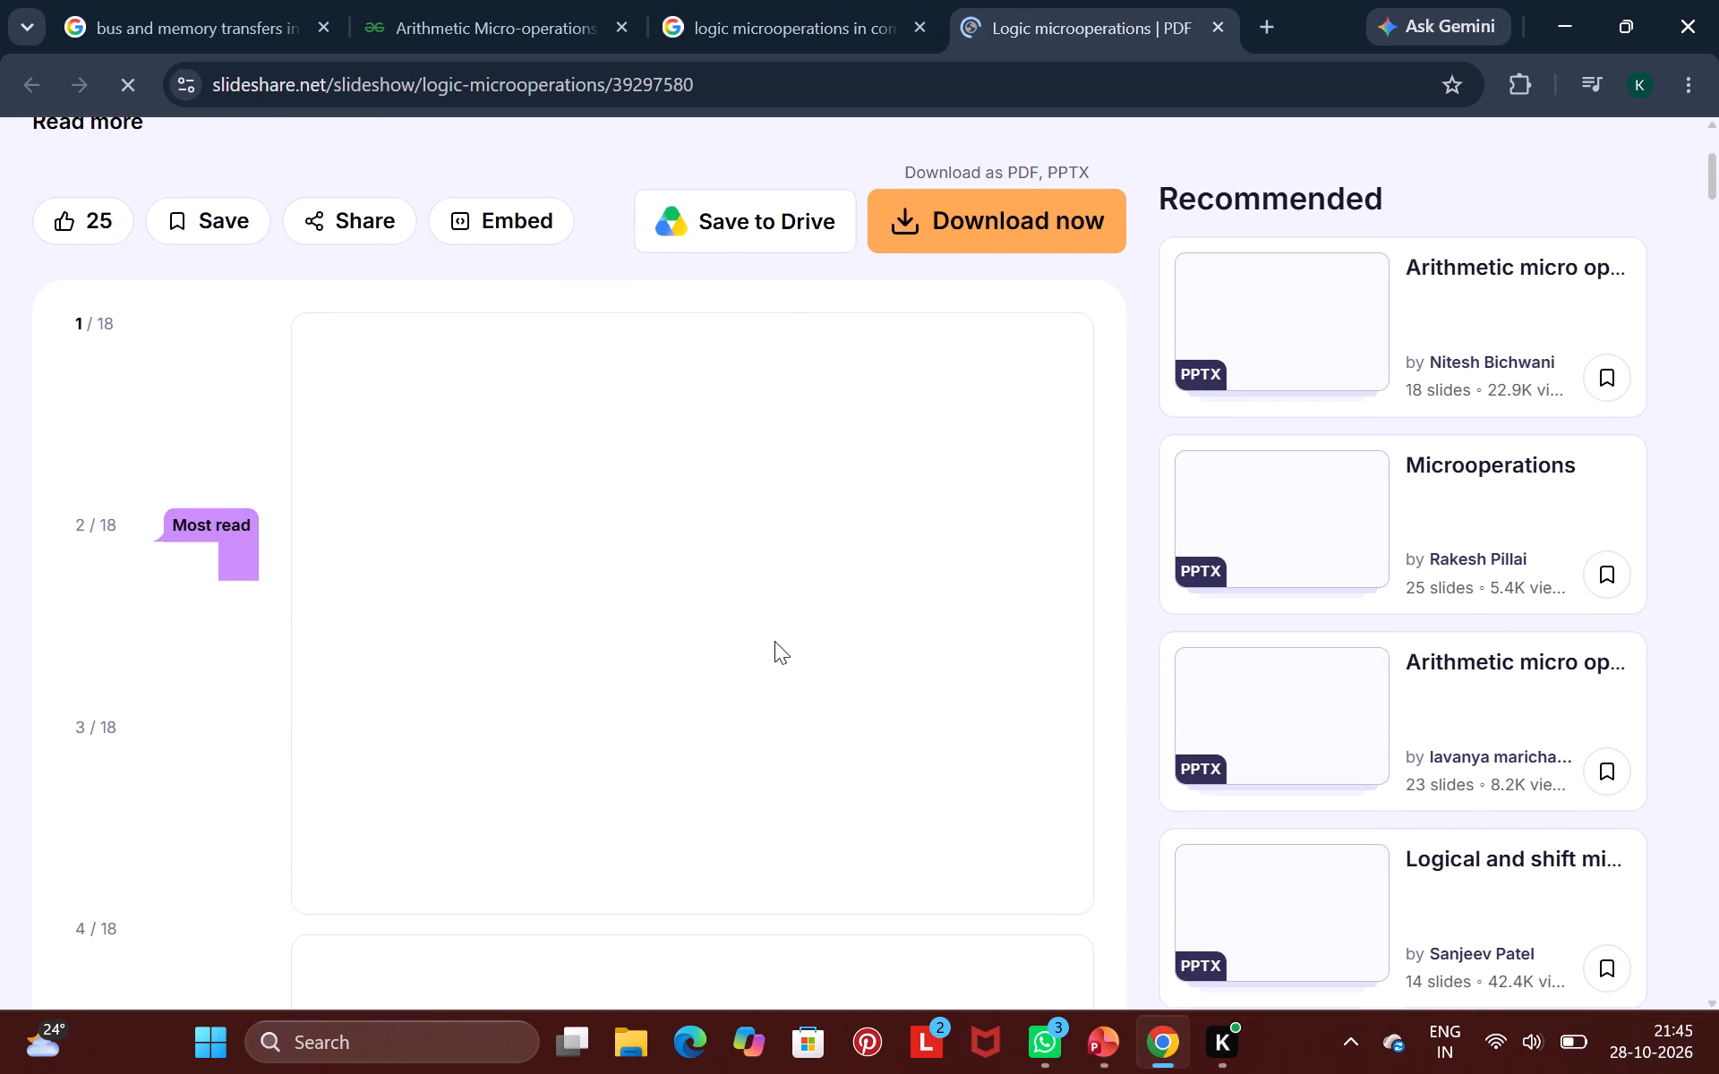
scroll(774, 641, "down", 4)
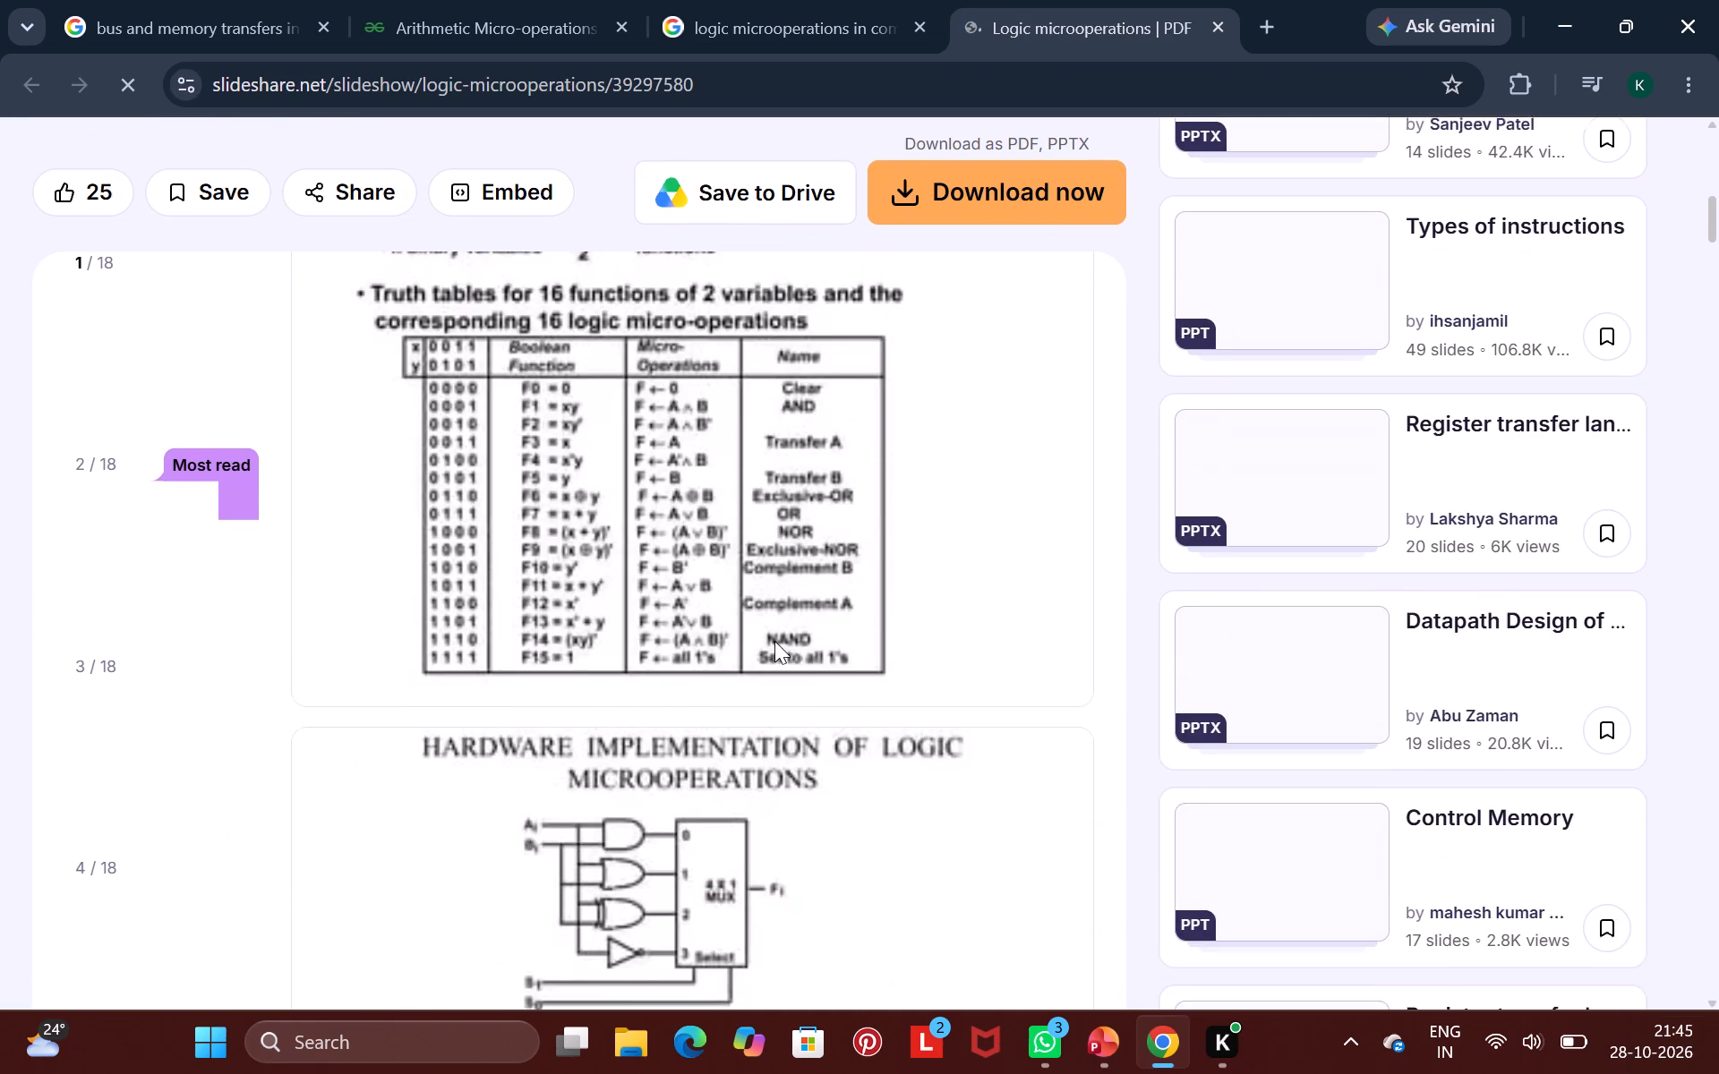
scroll(774, 641, "down", 1)
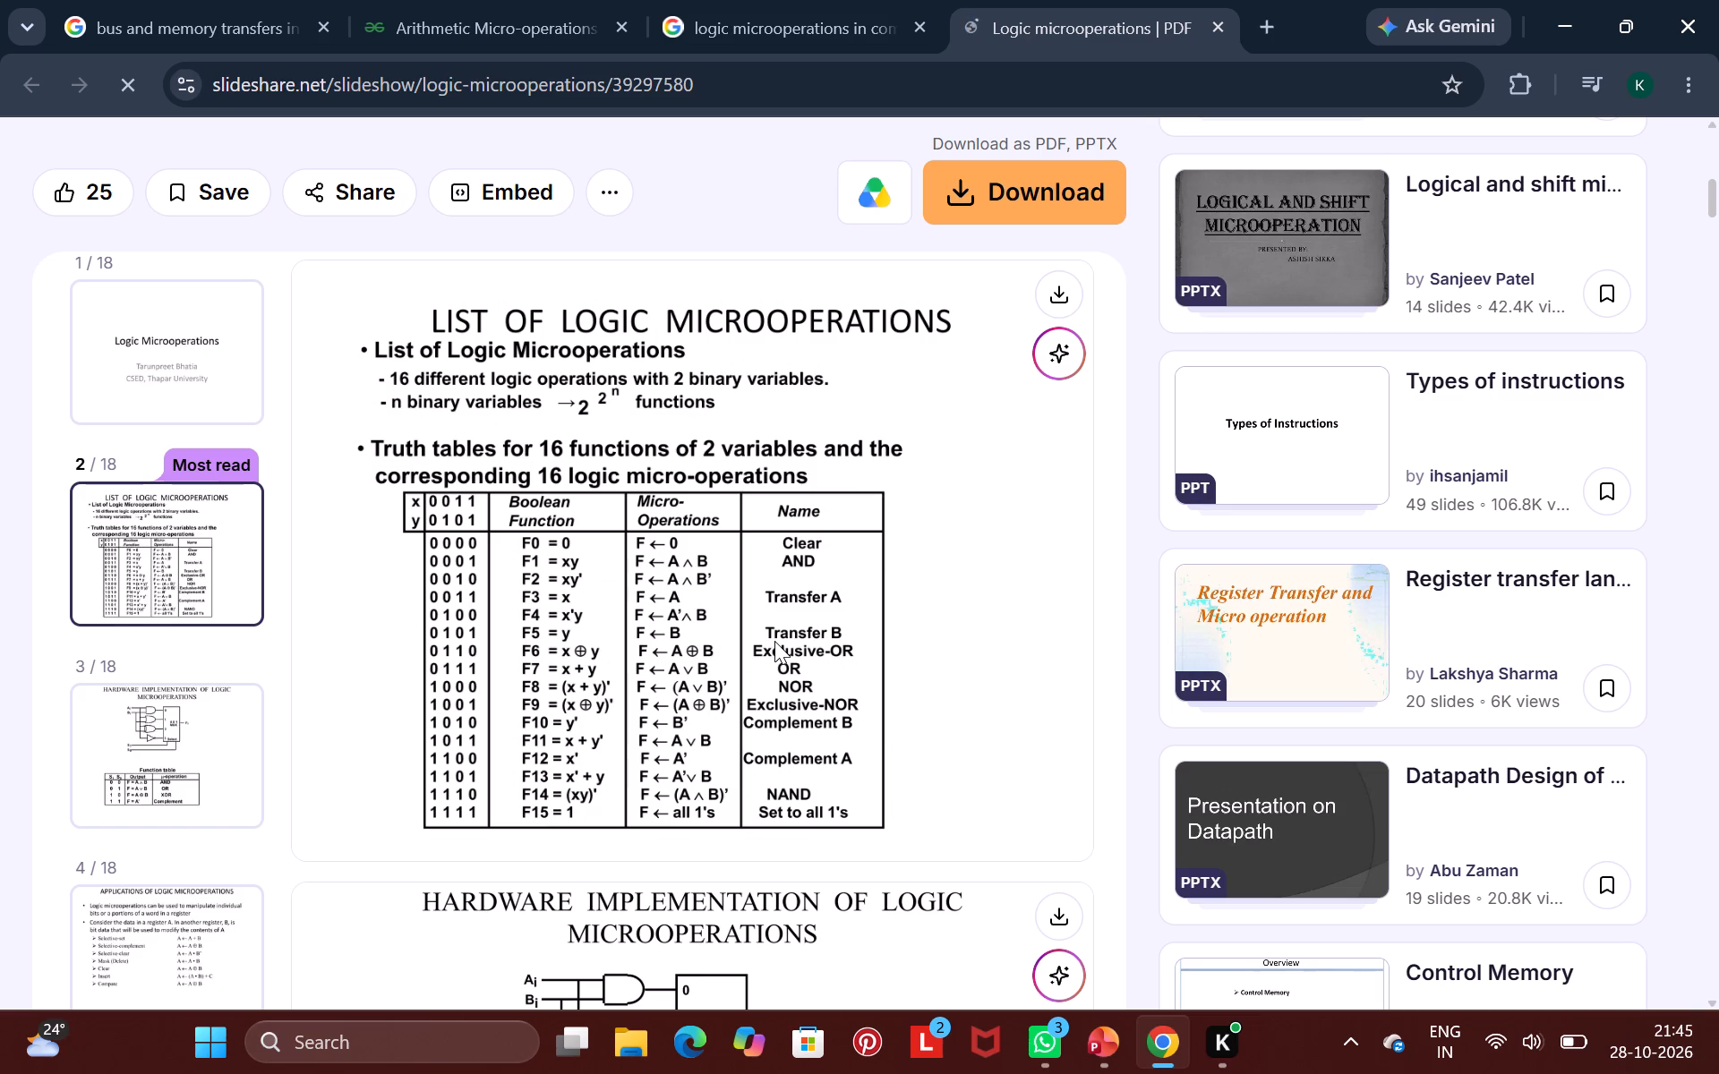
scroll(899, 833, "down", 1)
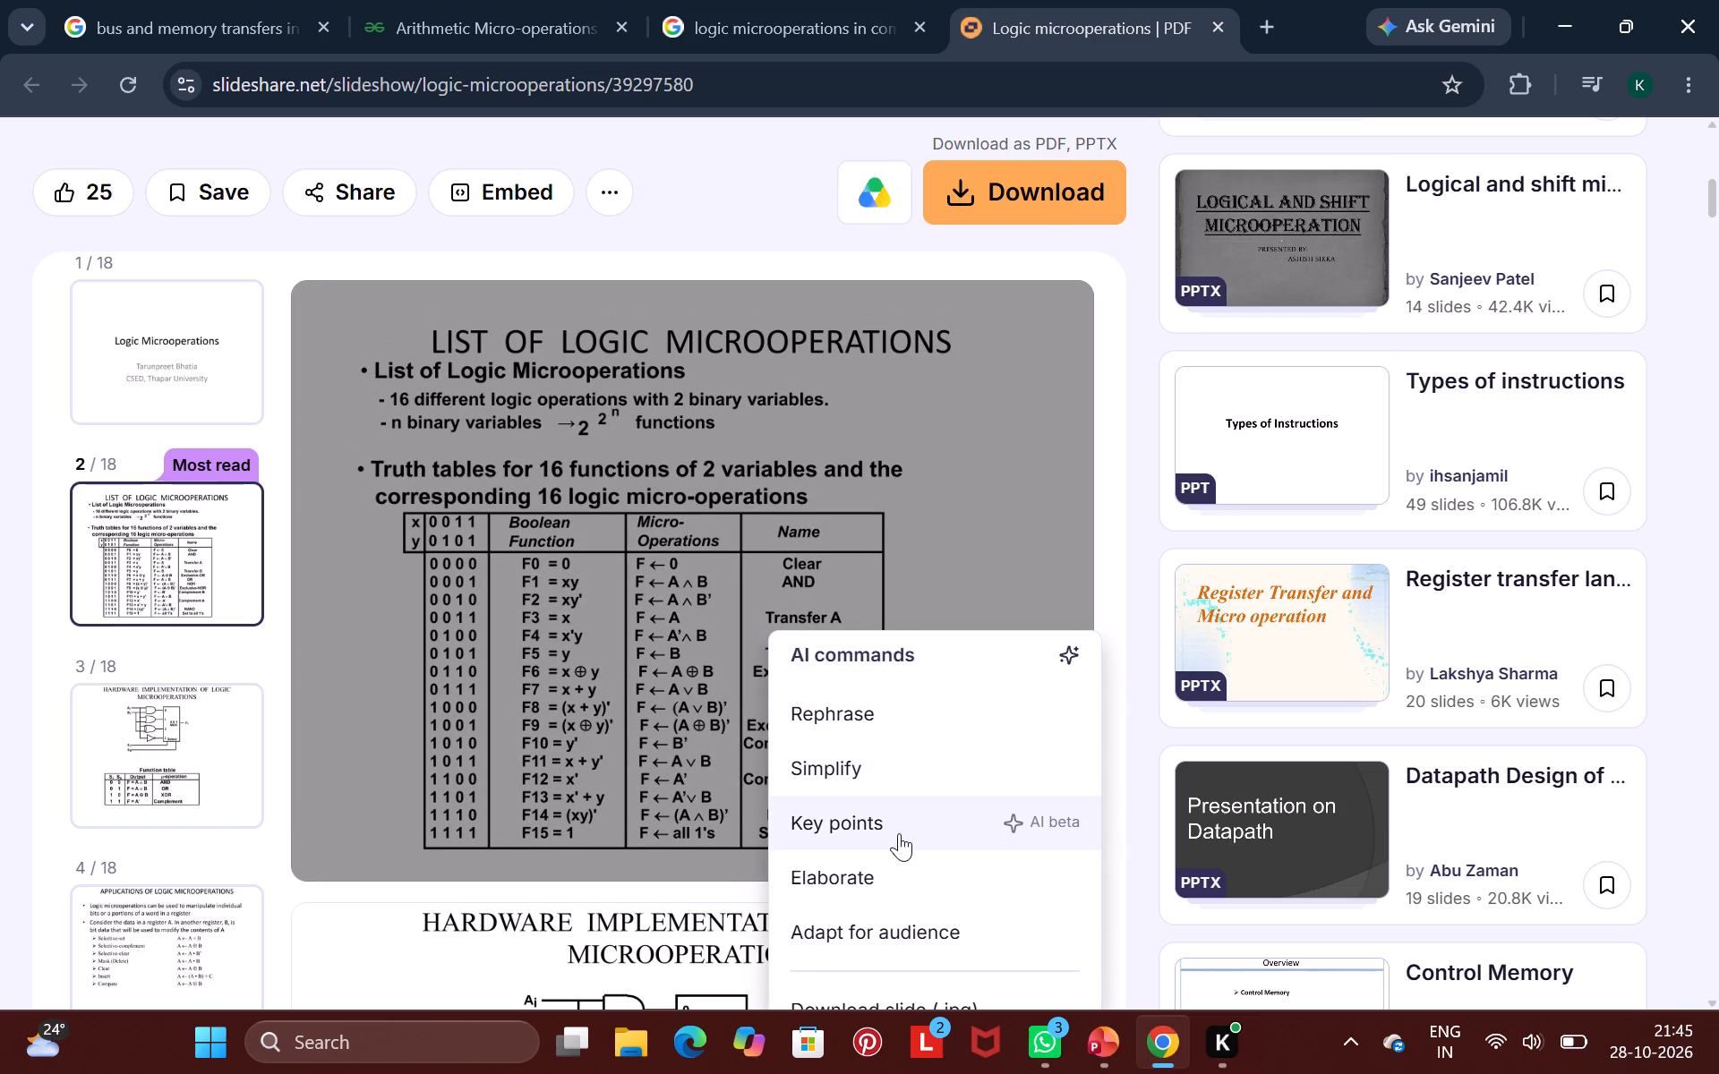
scroll(899, 833, "down", 1)
scroll(899, 942, "down", 2)
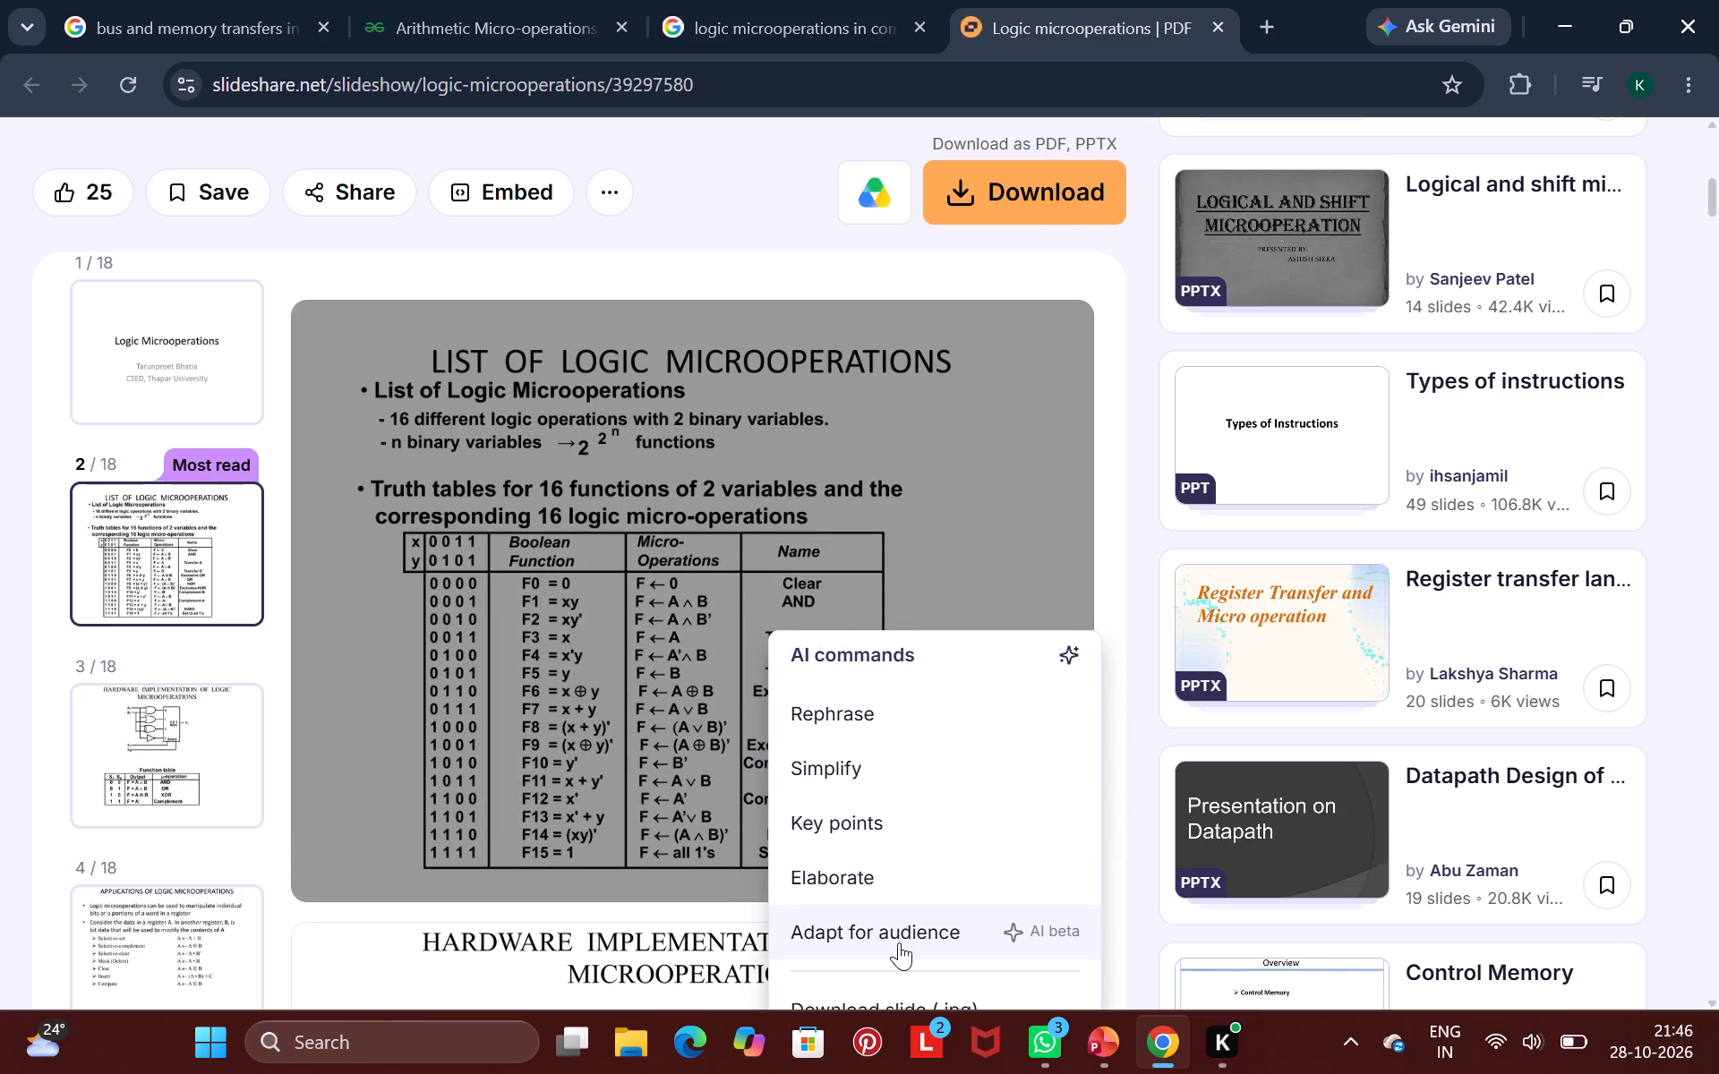
scroll(895, 790, "down", 2)
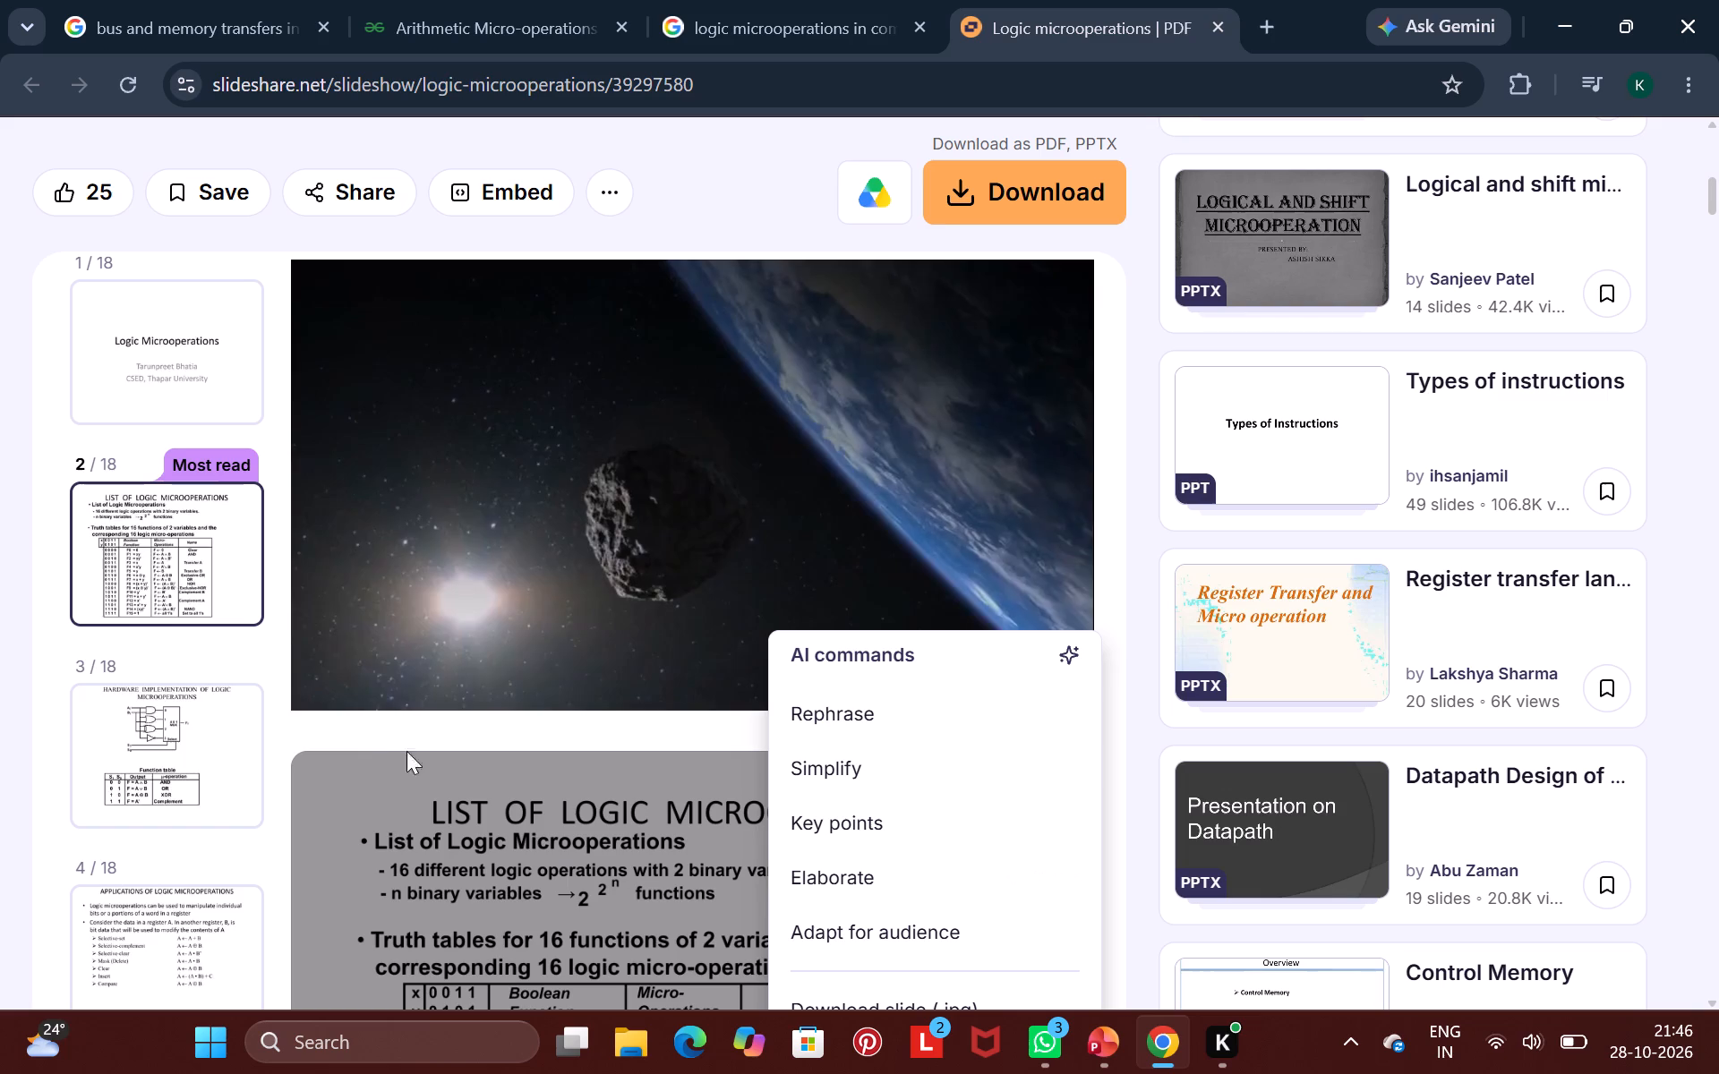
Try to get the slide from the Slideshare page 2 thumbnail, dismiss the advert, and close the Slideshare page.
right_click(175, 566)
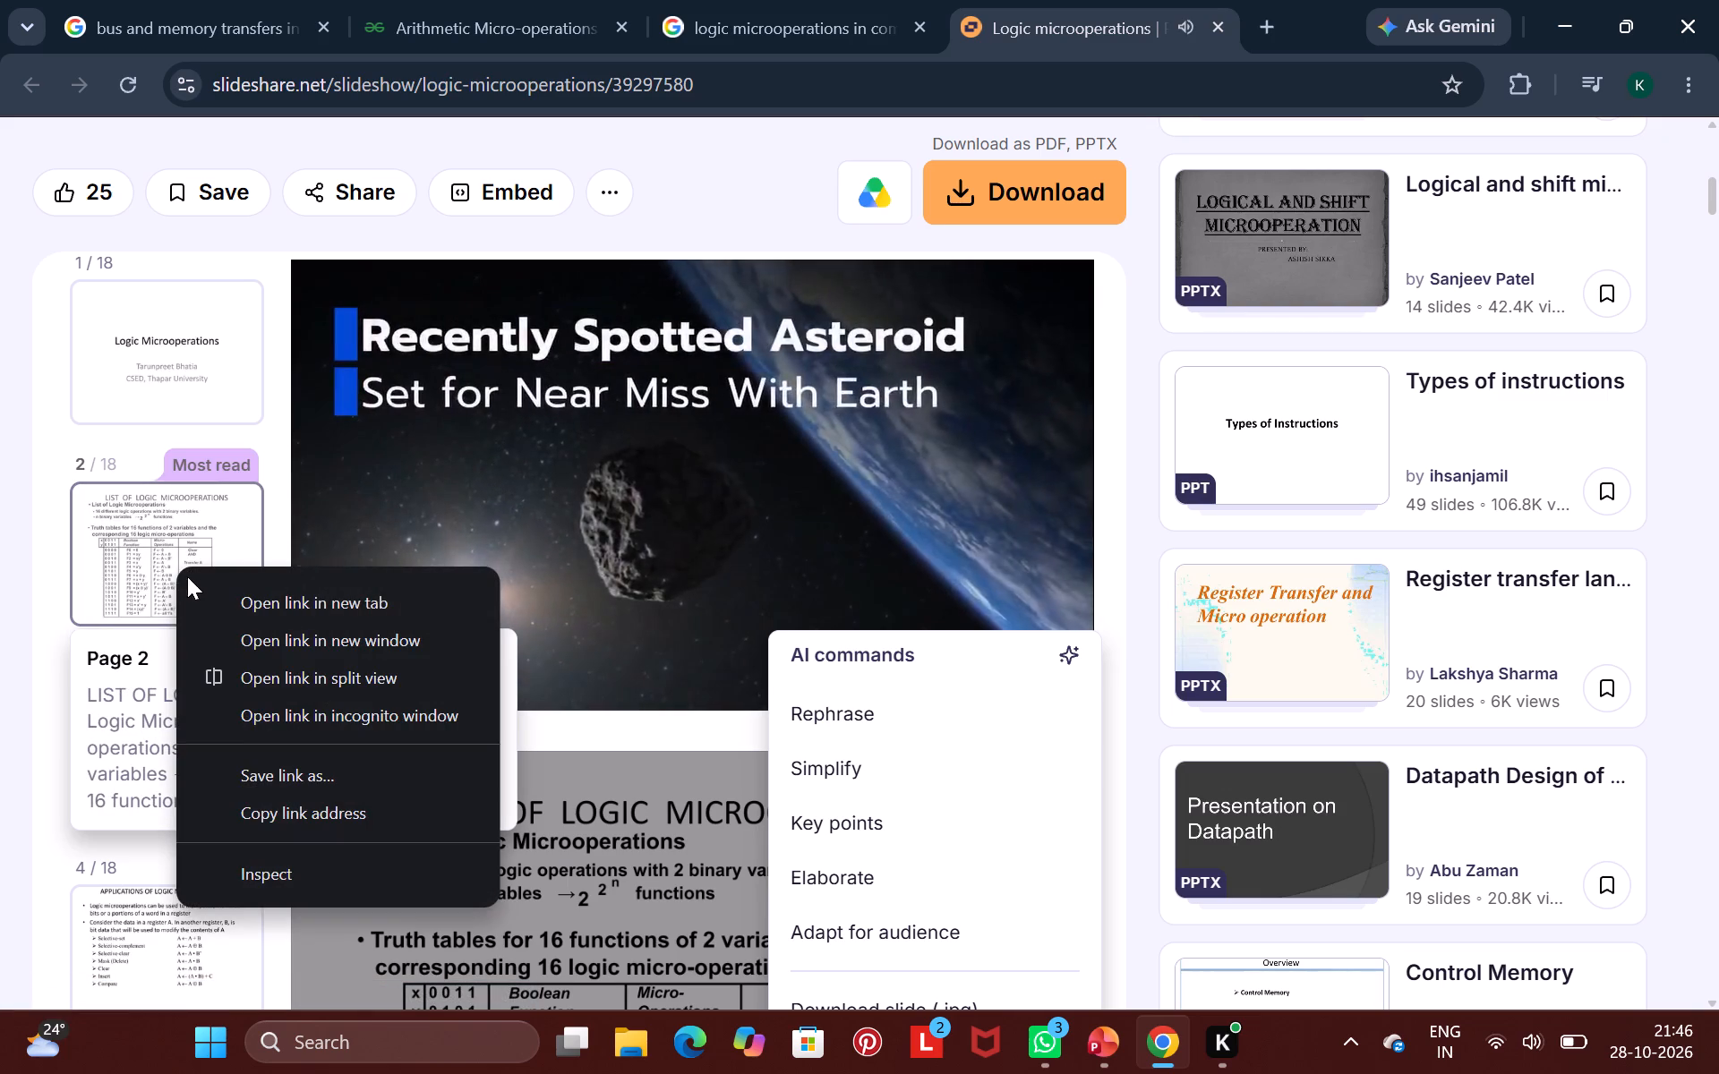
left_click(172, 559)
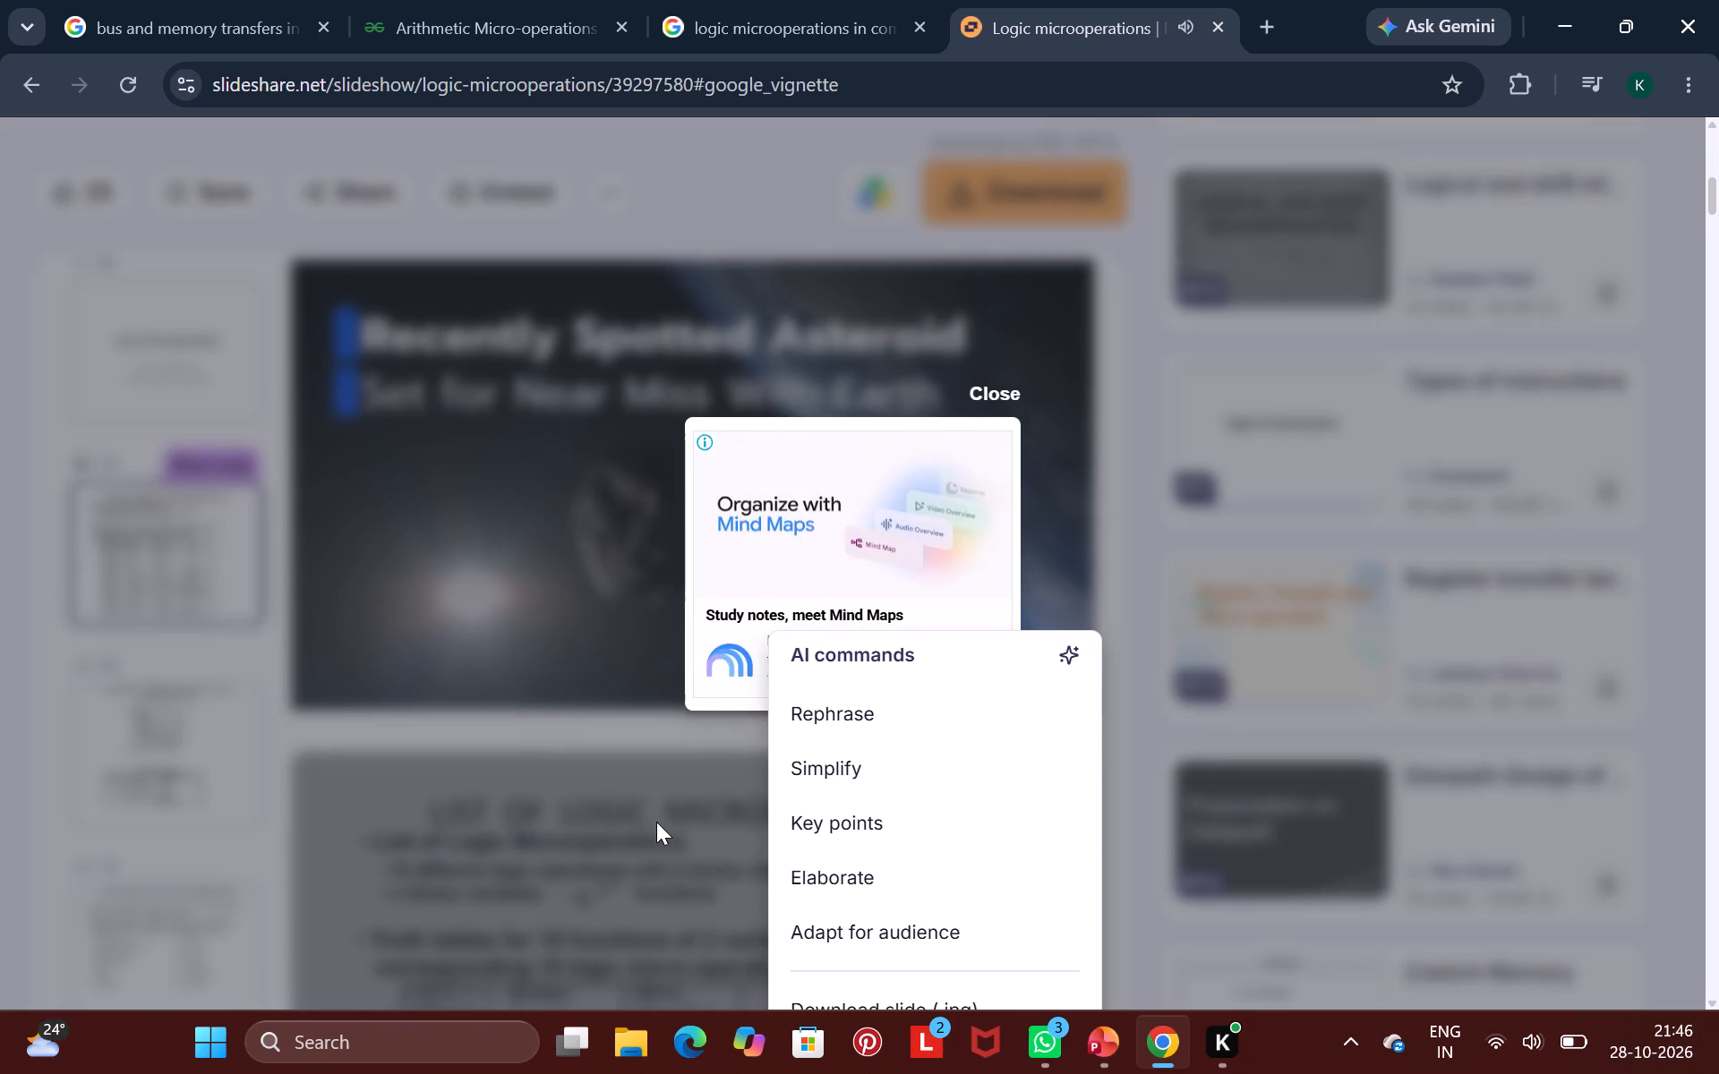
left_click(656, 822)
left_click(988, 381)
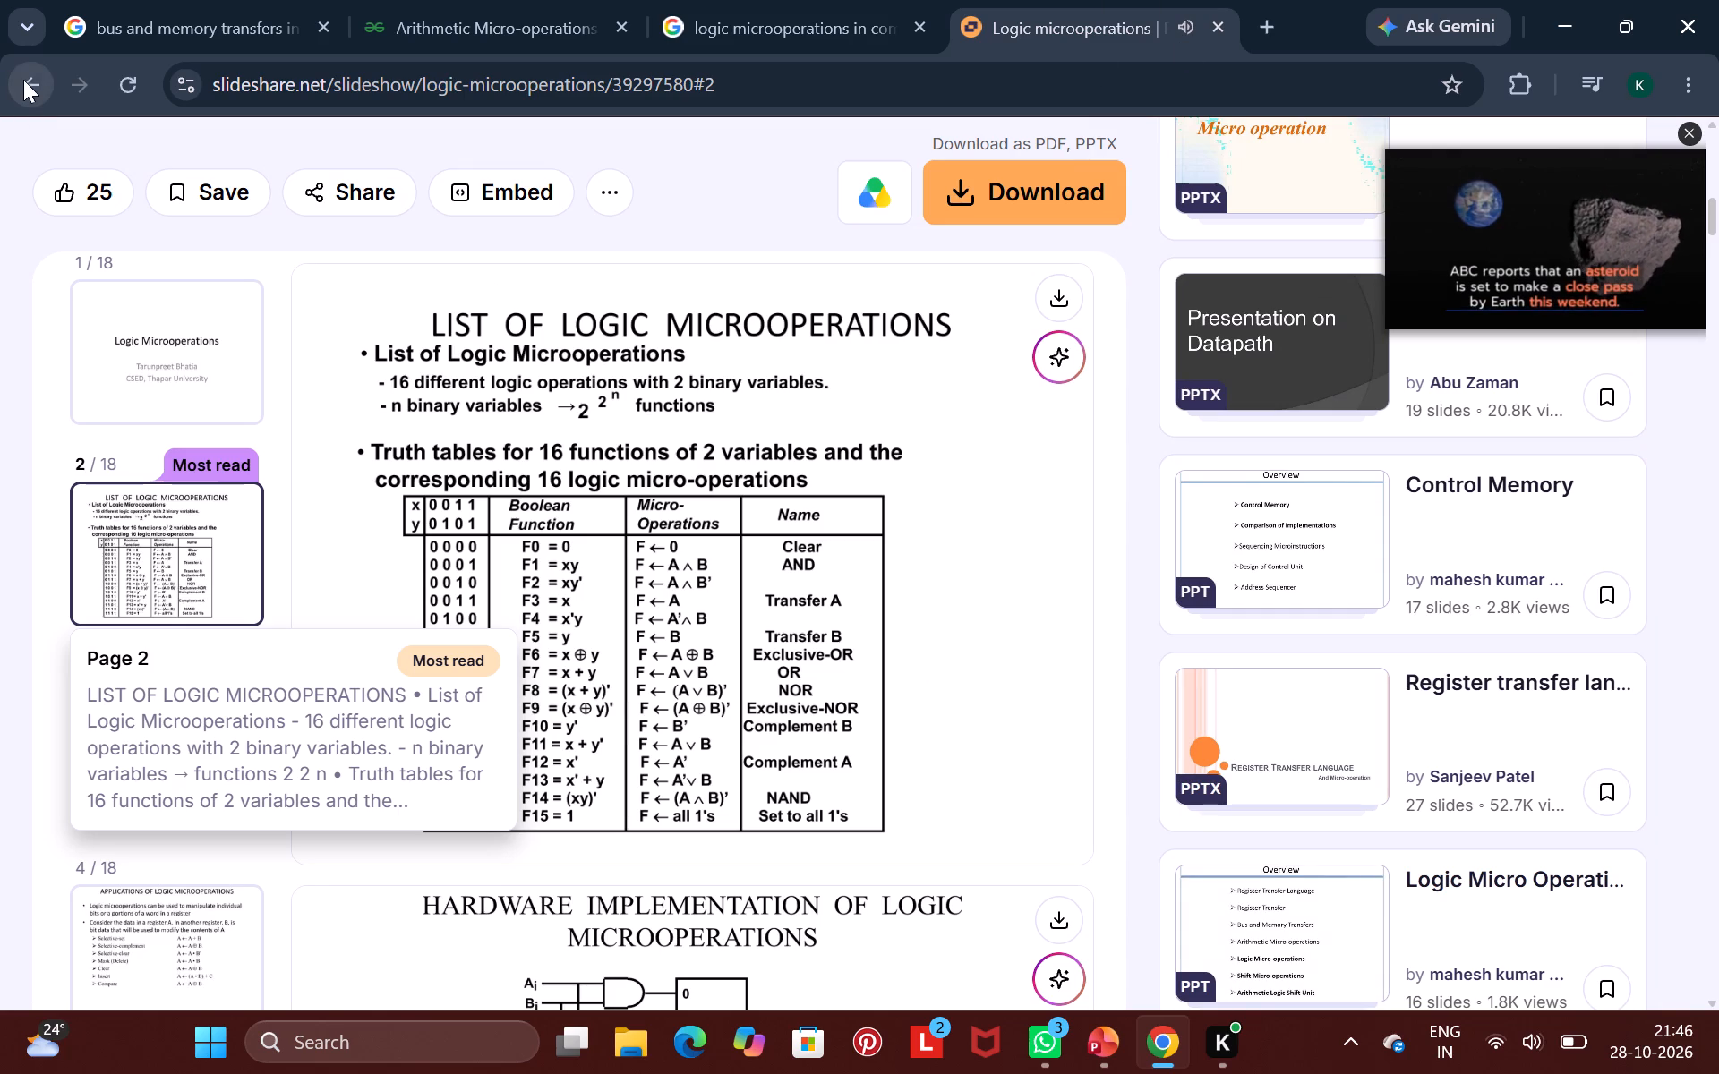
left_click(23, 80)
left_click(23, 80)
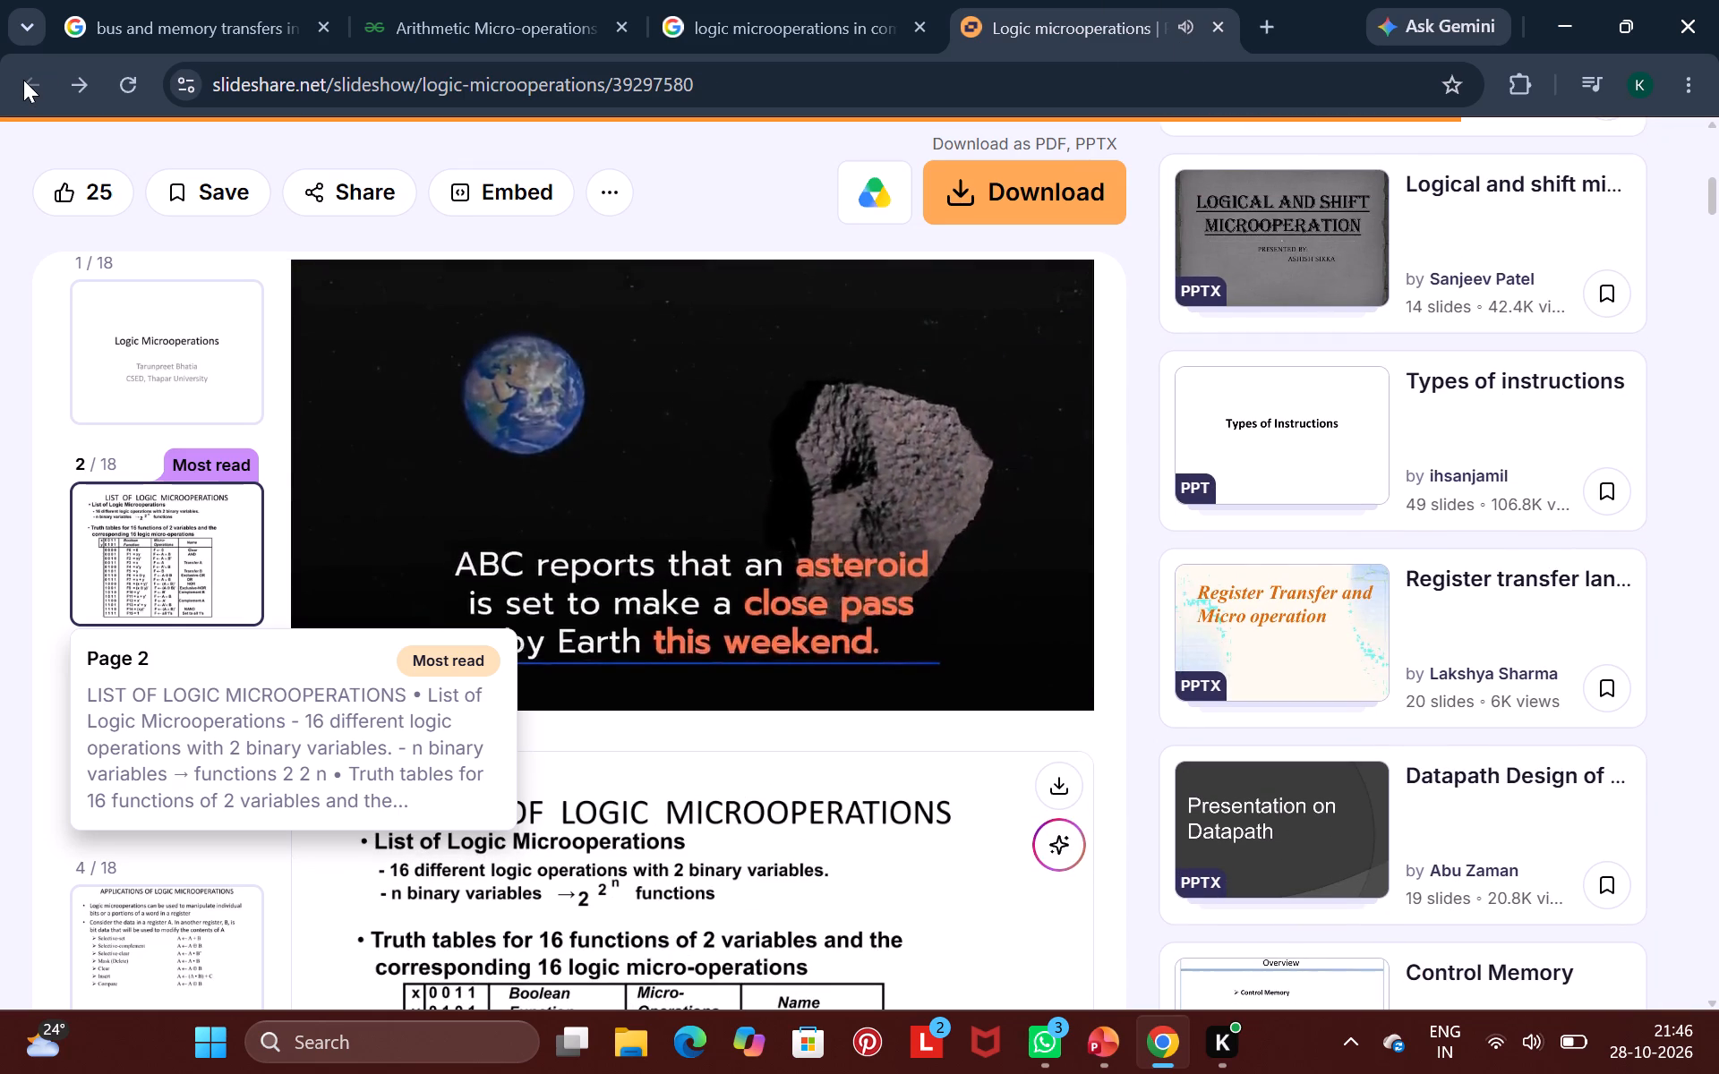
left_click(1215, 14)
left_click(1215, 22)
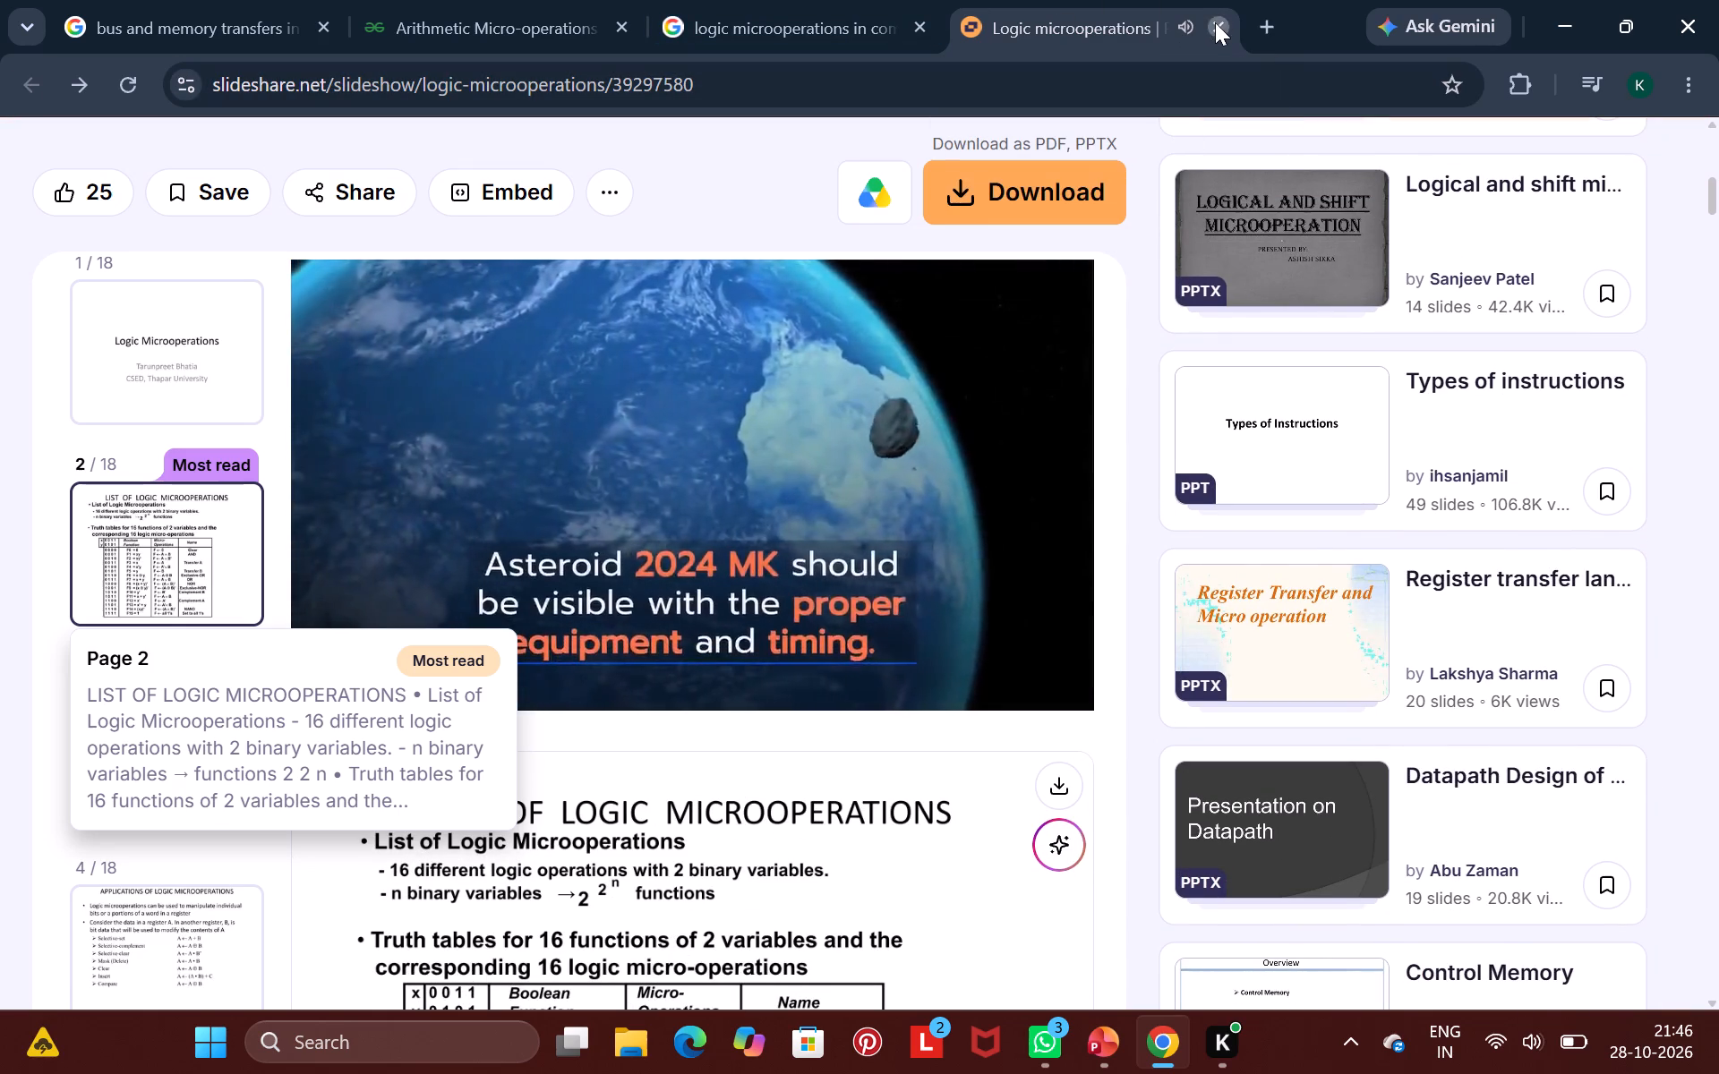
Copy the previewed "List of Logic Microoperations" image and insert it into the right content box of slide 8 in PowerPoint.
right_click(1296, 623)
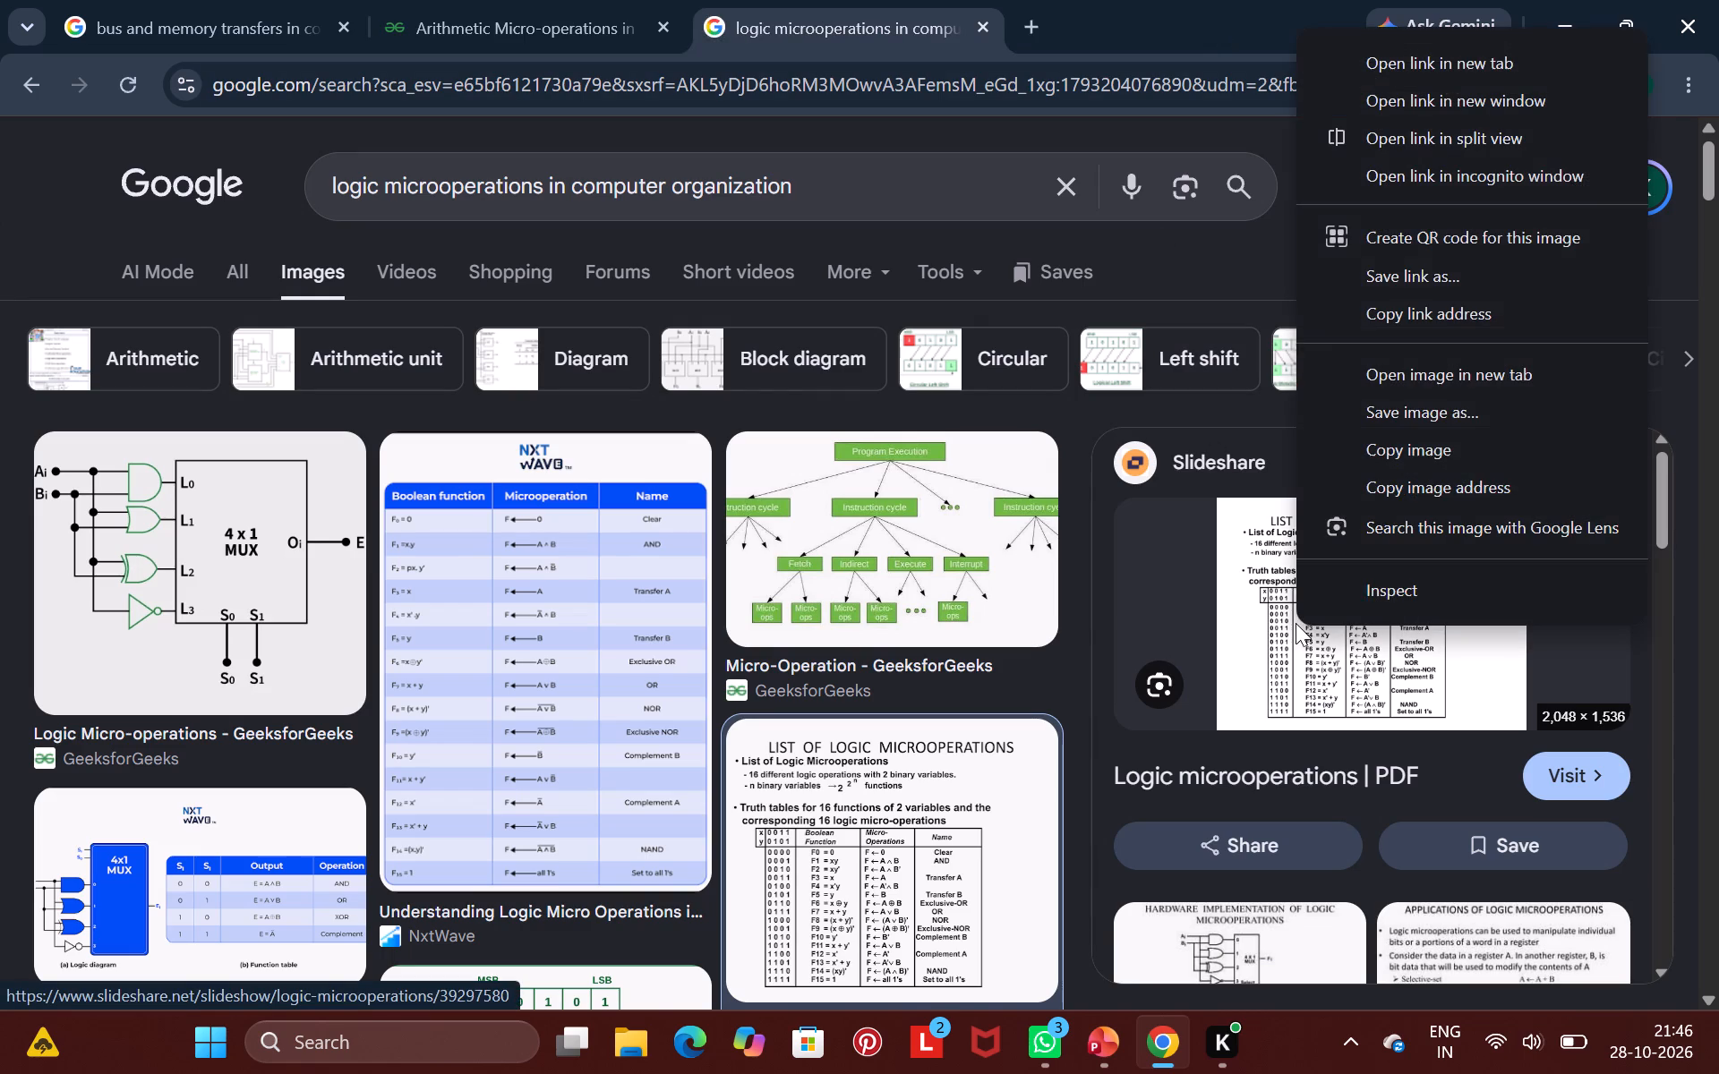
left_click(1431, 438)
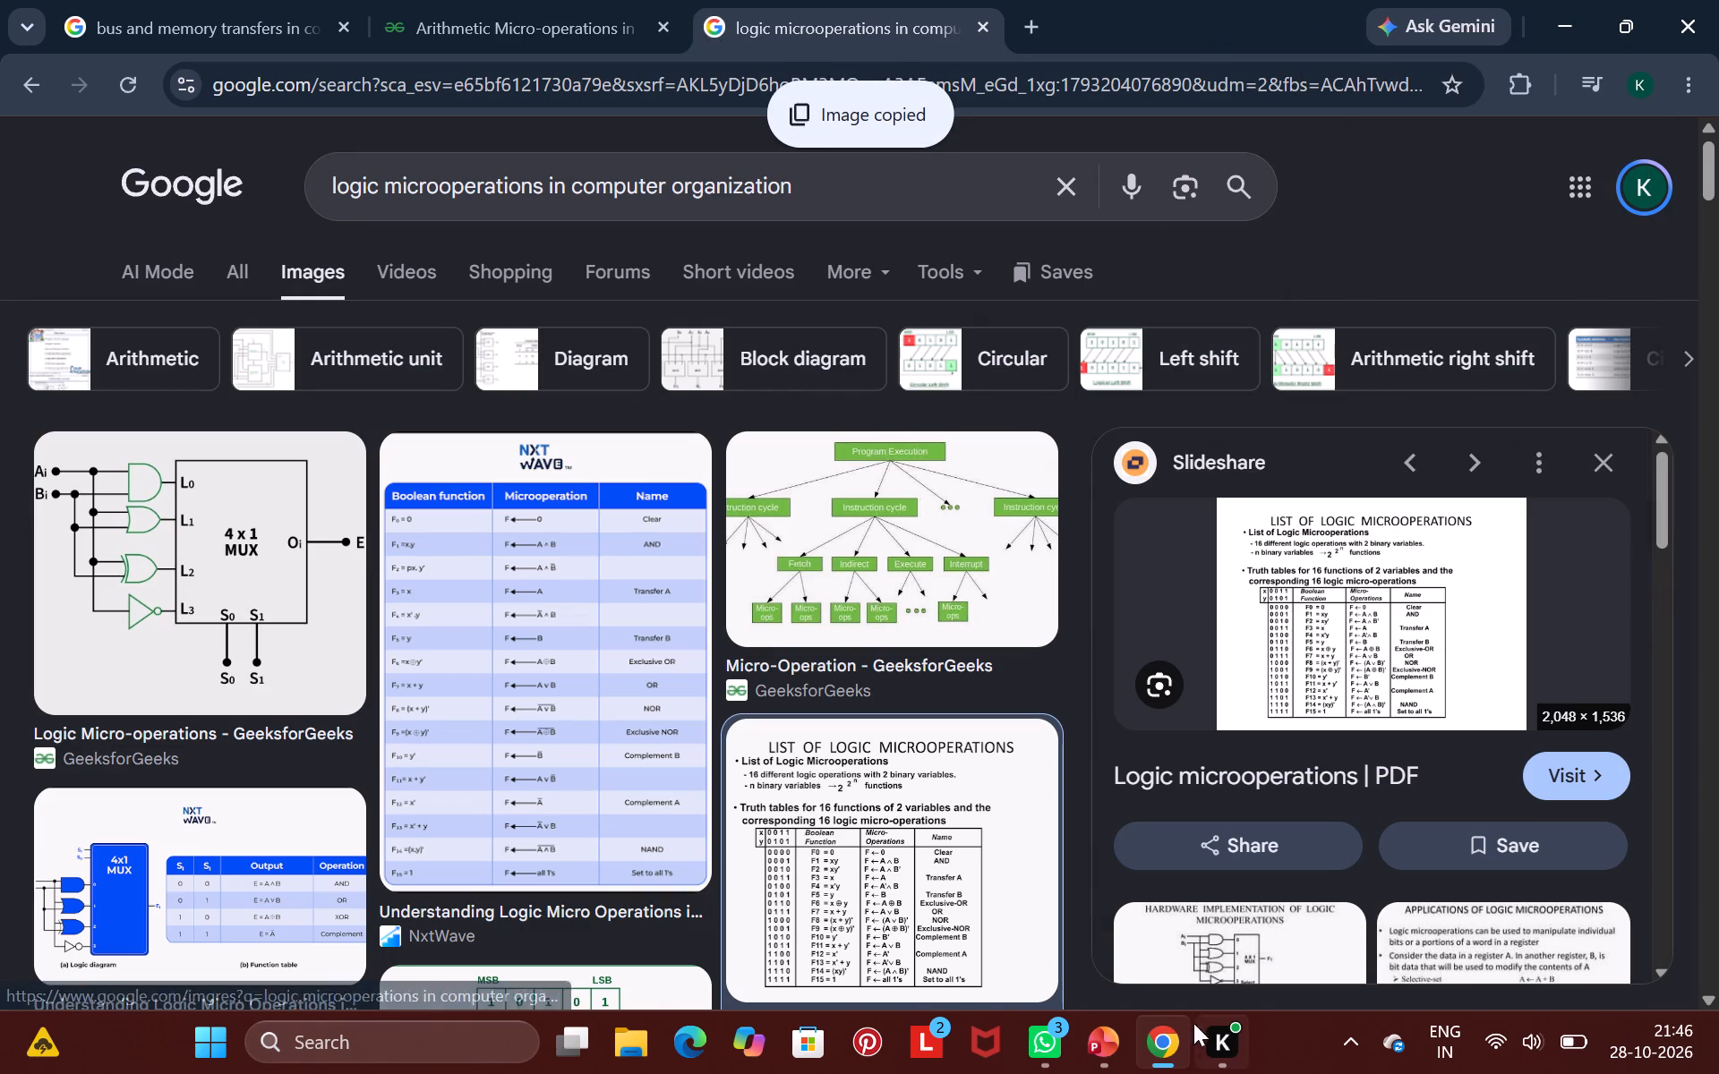
left_click(1109, 1029)
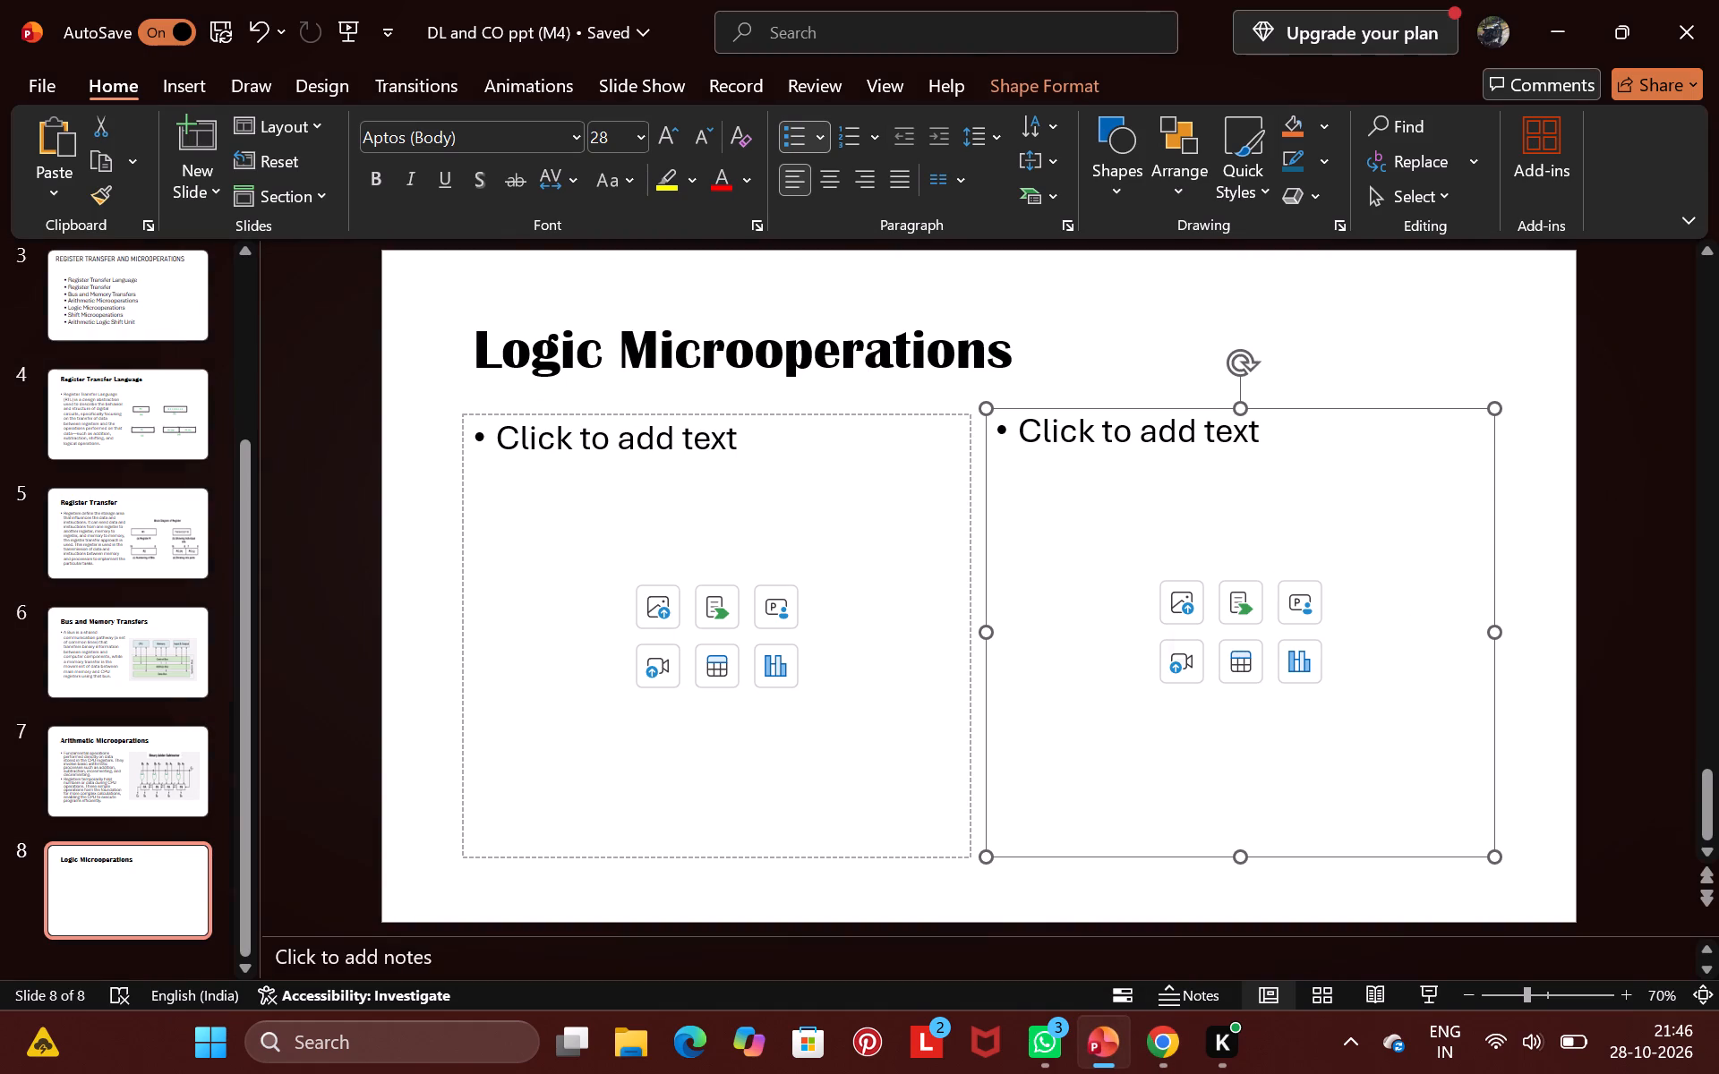
left_click(1179, 615)
left_click(1204, 786)
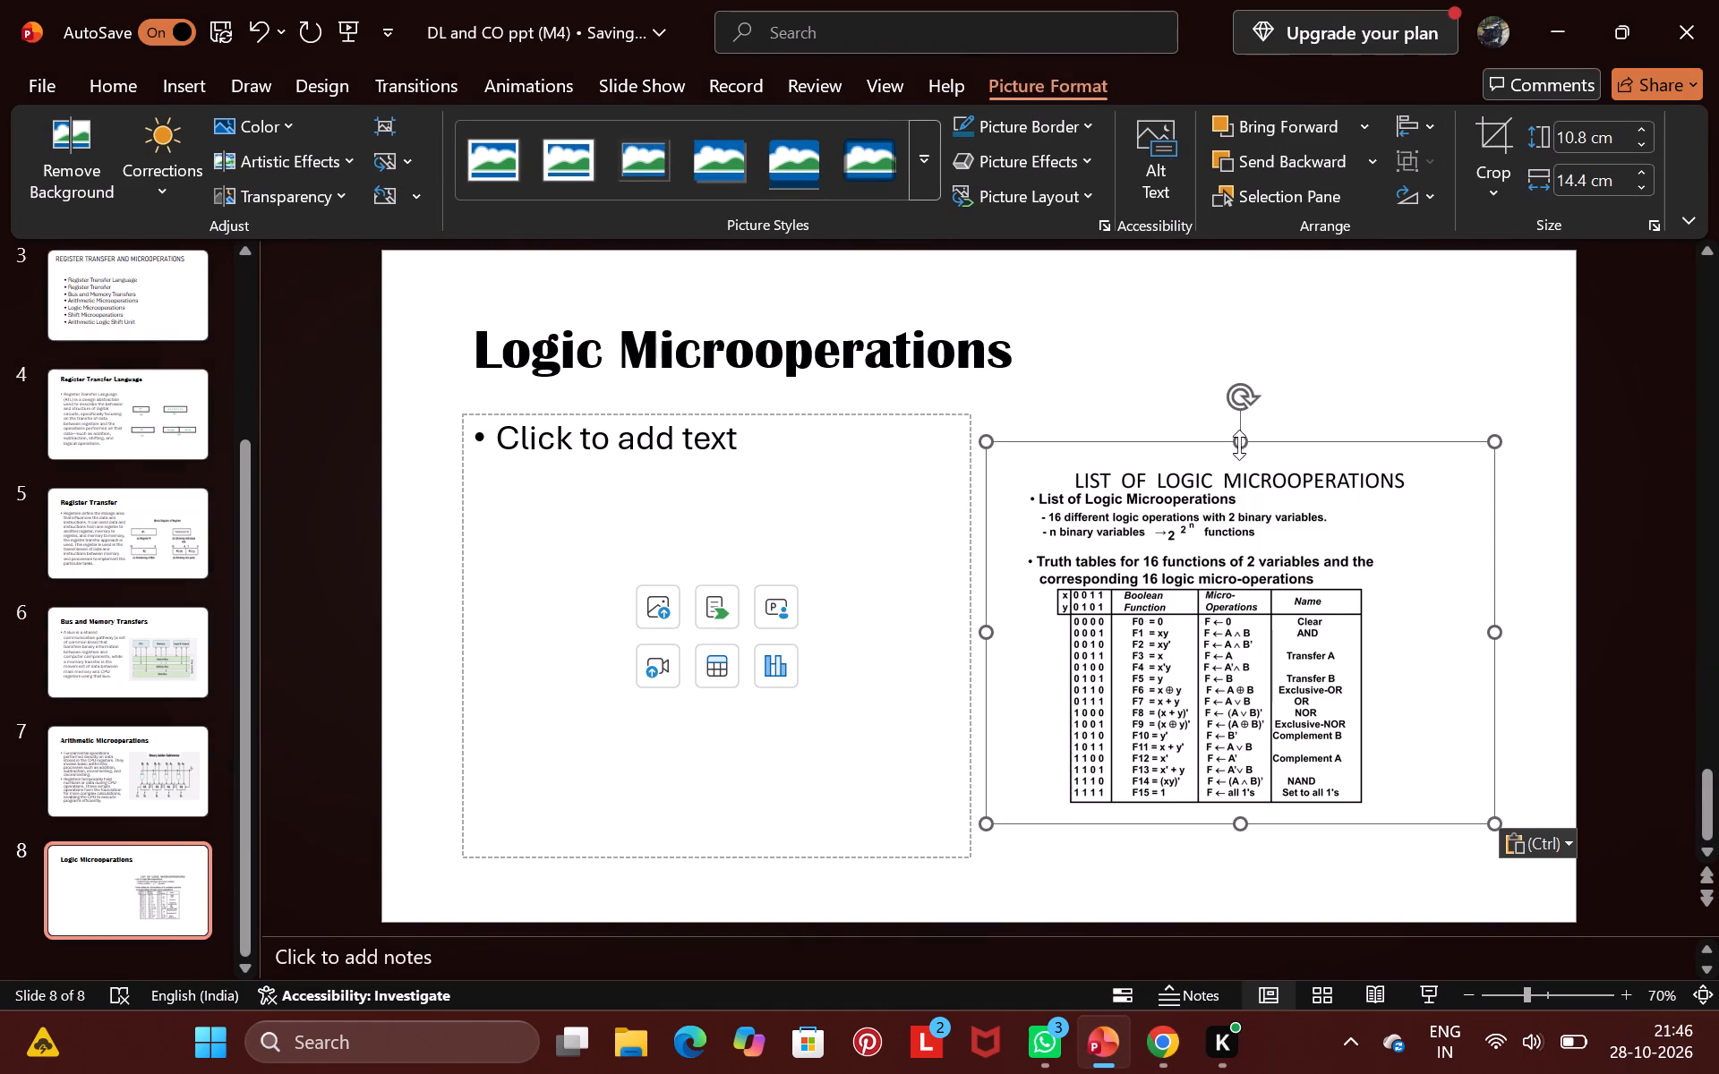
Stretch the picture vertically to match the left content box's top and bottom edges, about 12.5 cm high.
left_click_drag(1239, 440, 1241, 412)
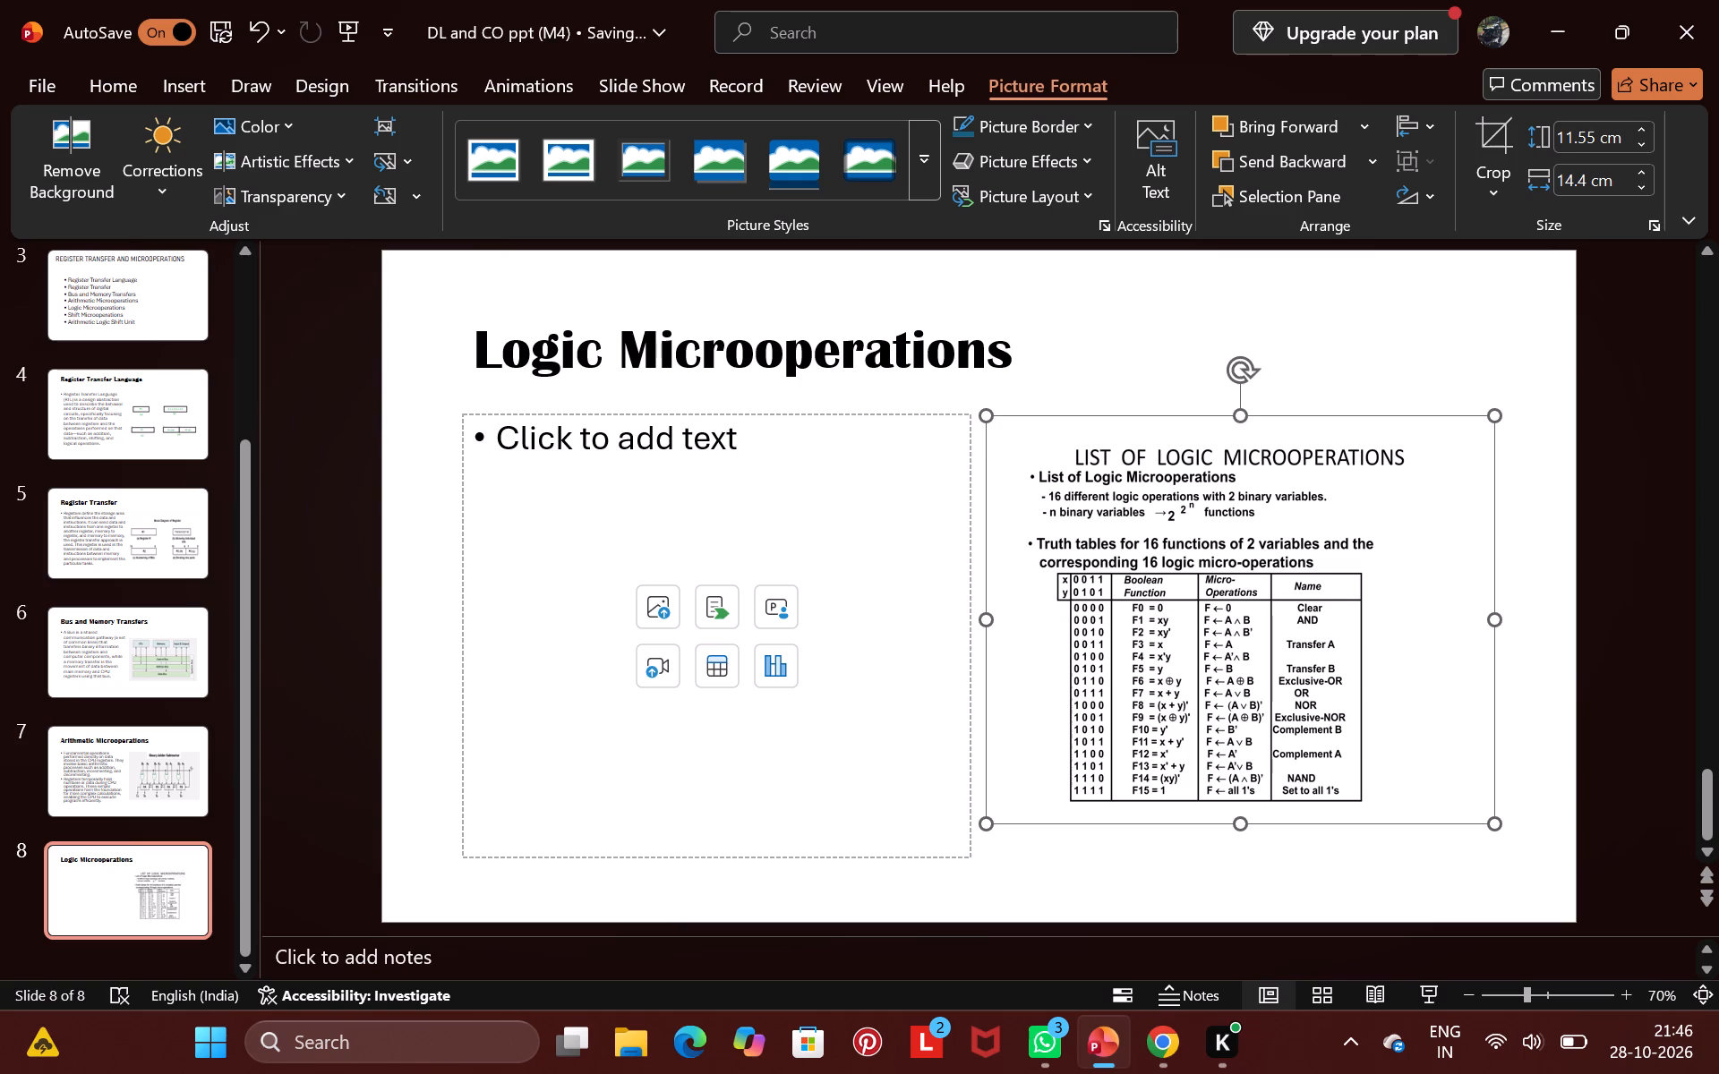
left_click_drag(1242, 820, 1244, 855)
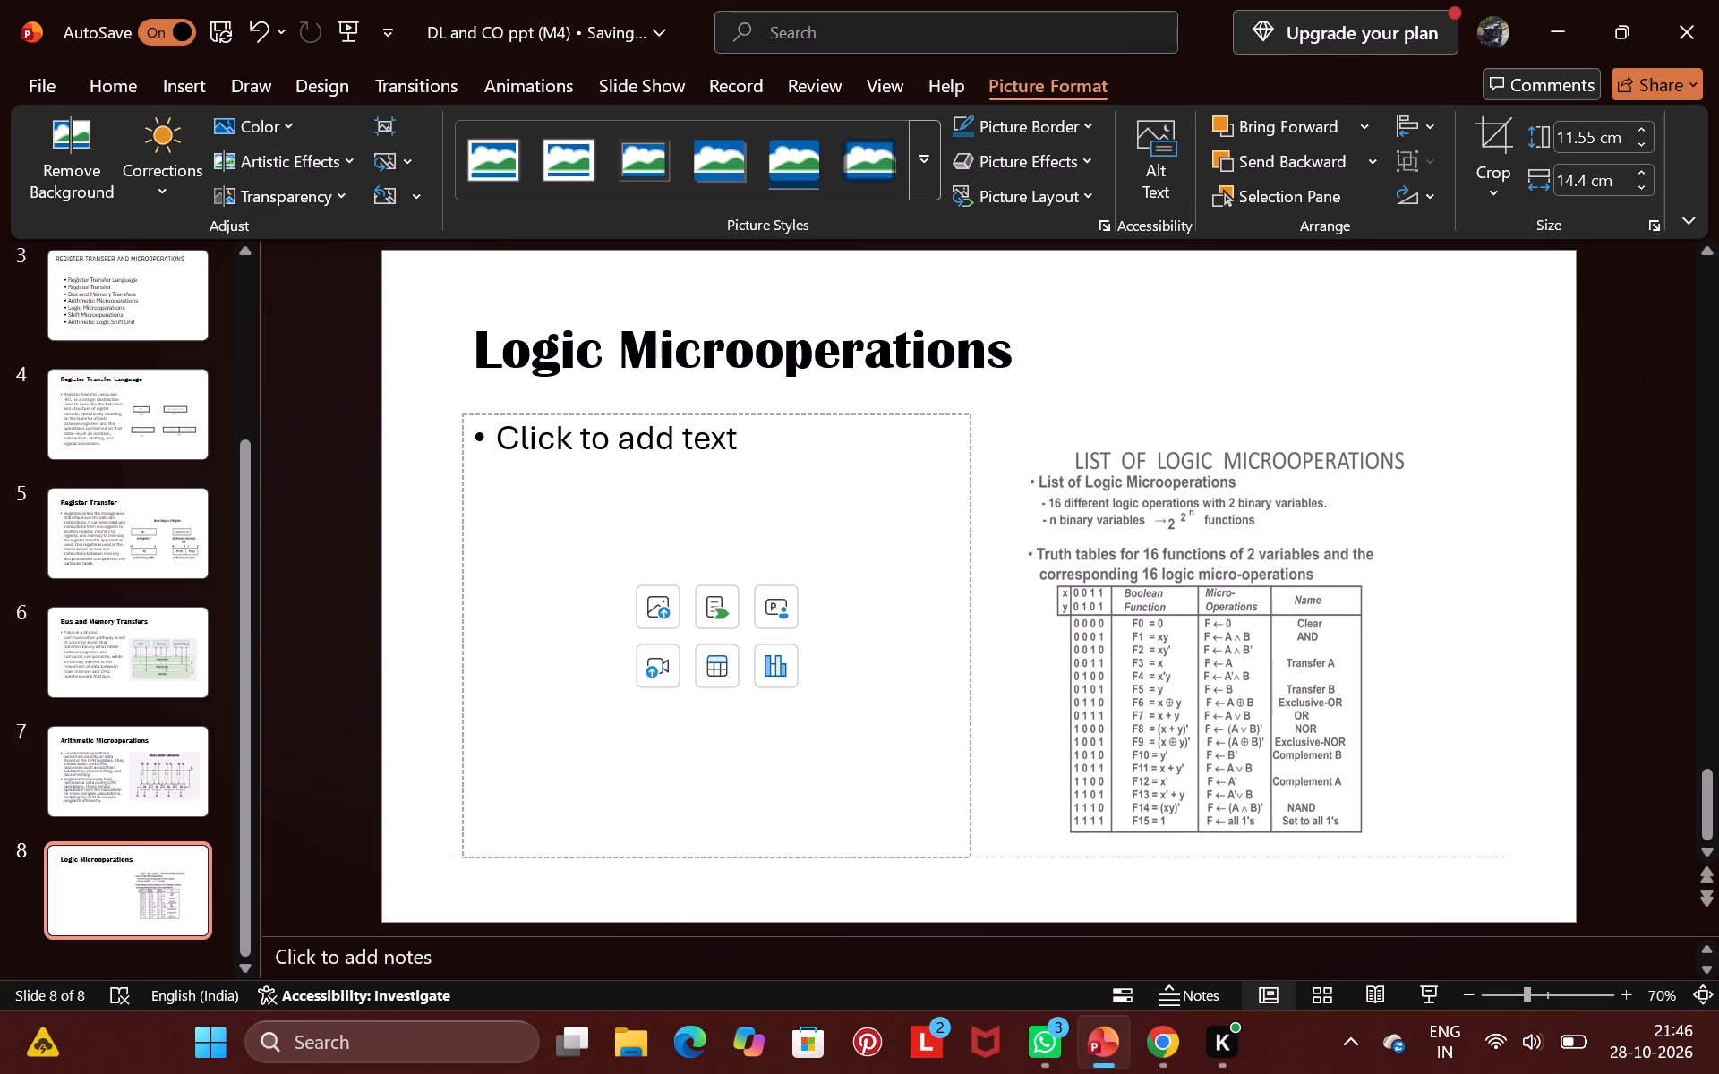
left_click_drag(1244, 855, 1244, 857)
Ready the left content box for text, and in Chrome open the GeeksforGeeks article linked in the AI Overview's Hardware Implementation section.
left_click(827, 682)
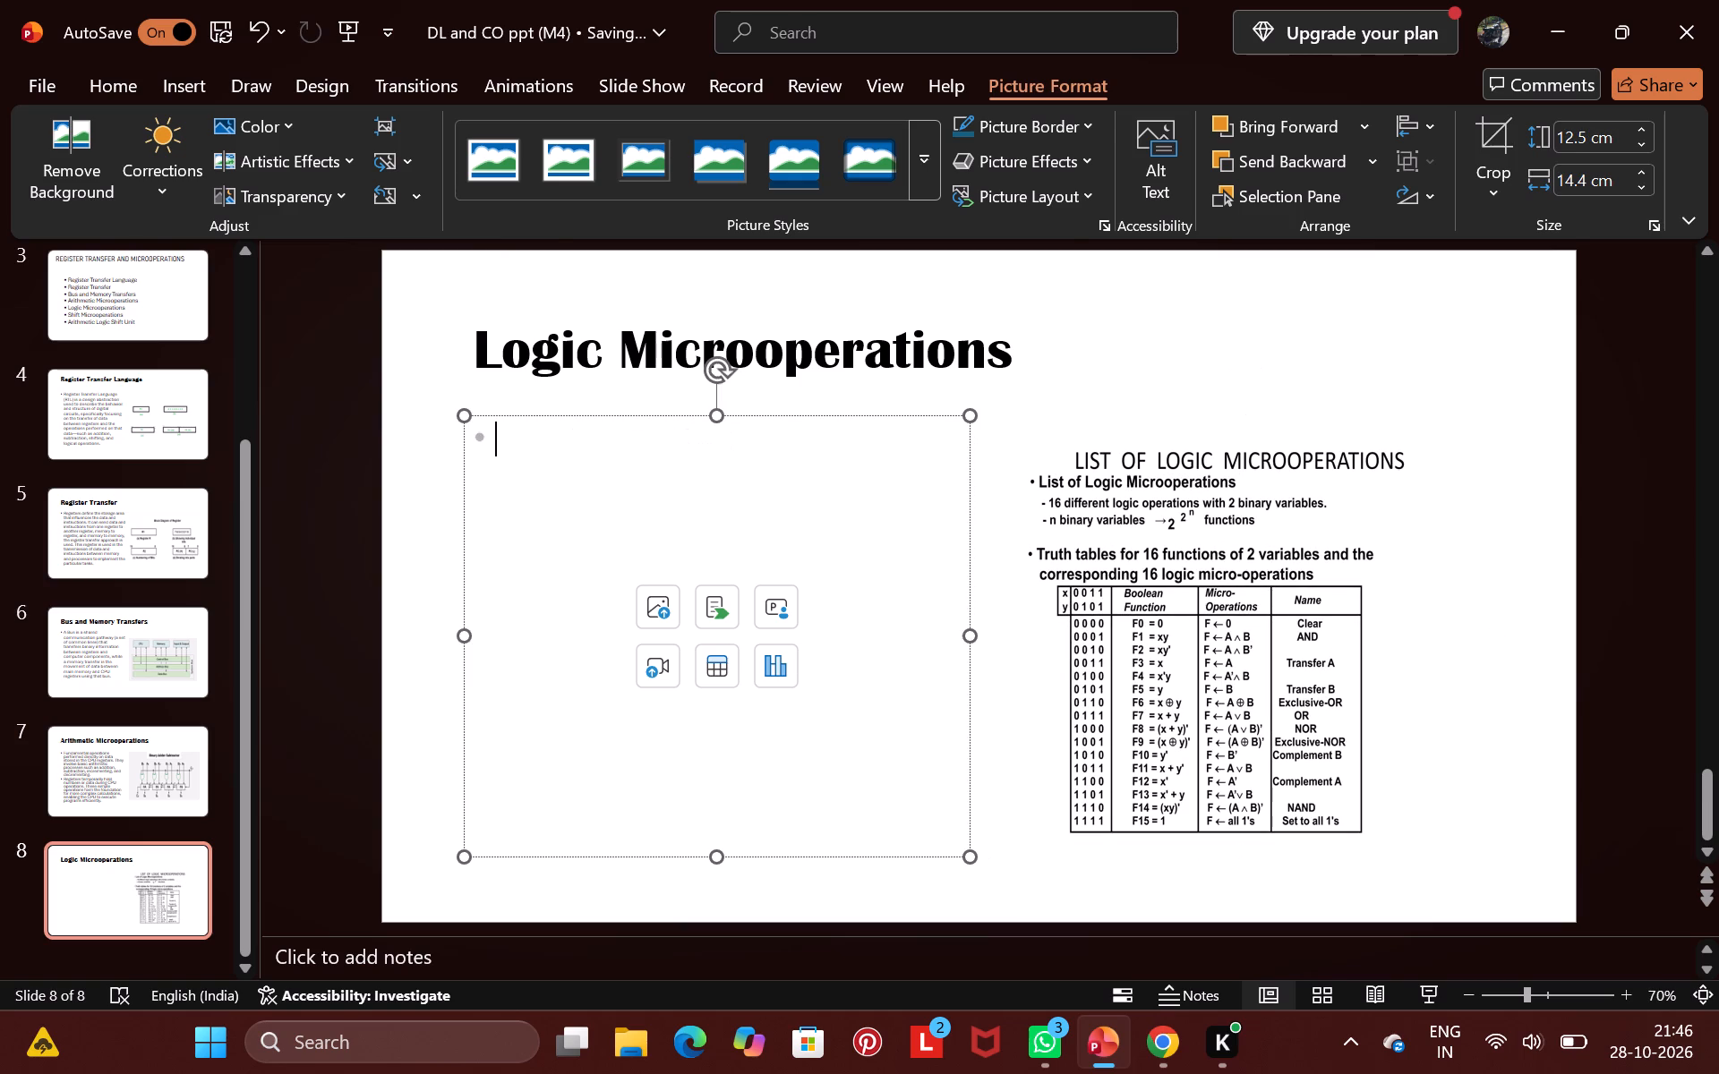
left_click(1168, 1030)
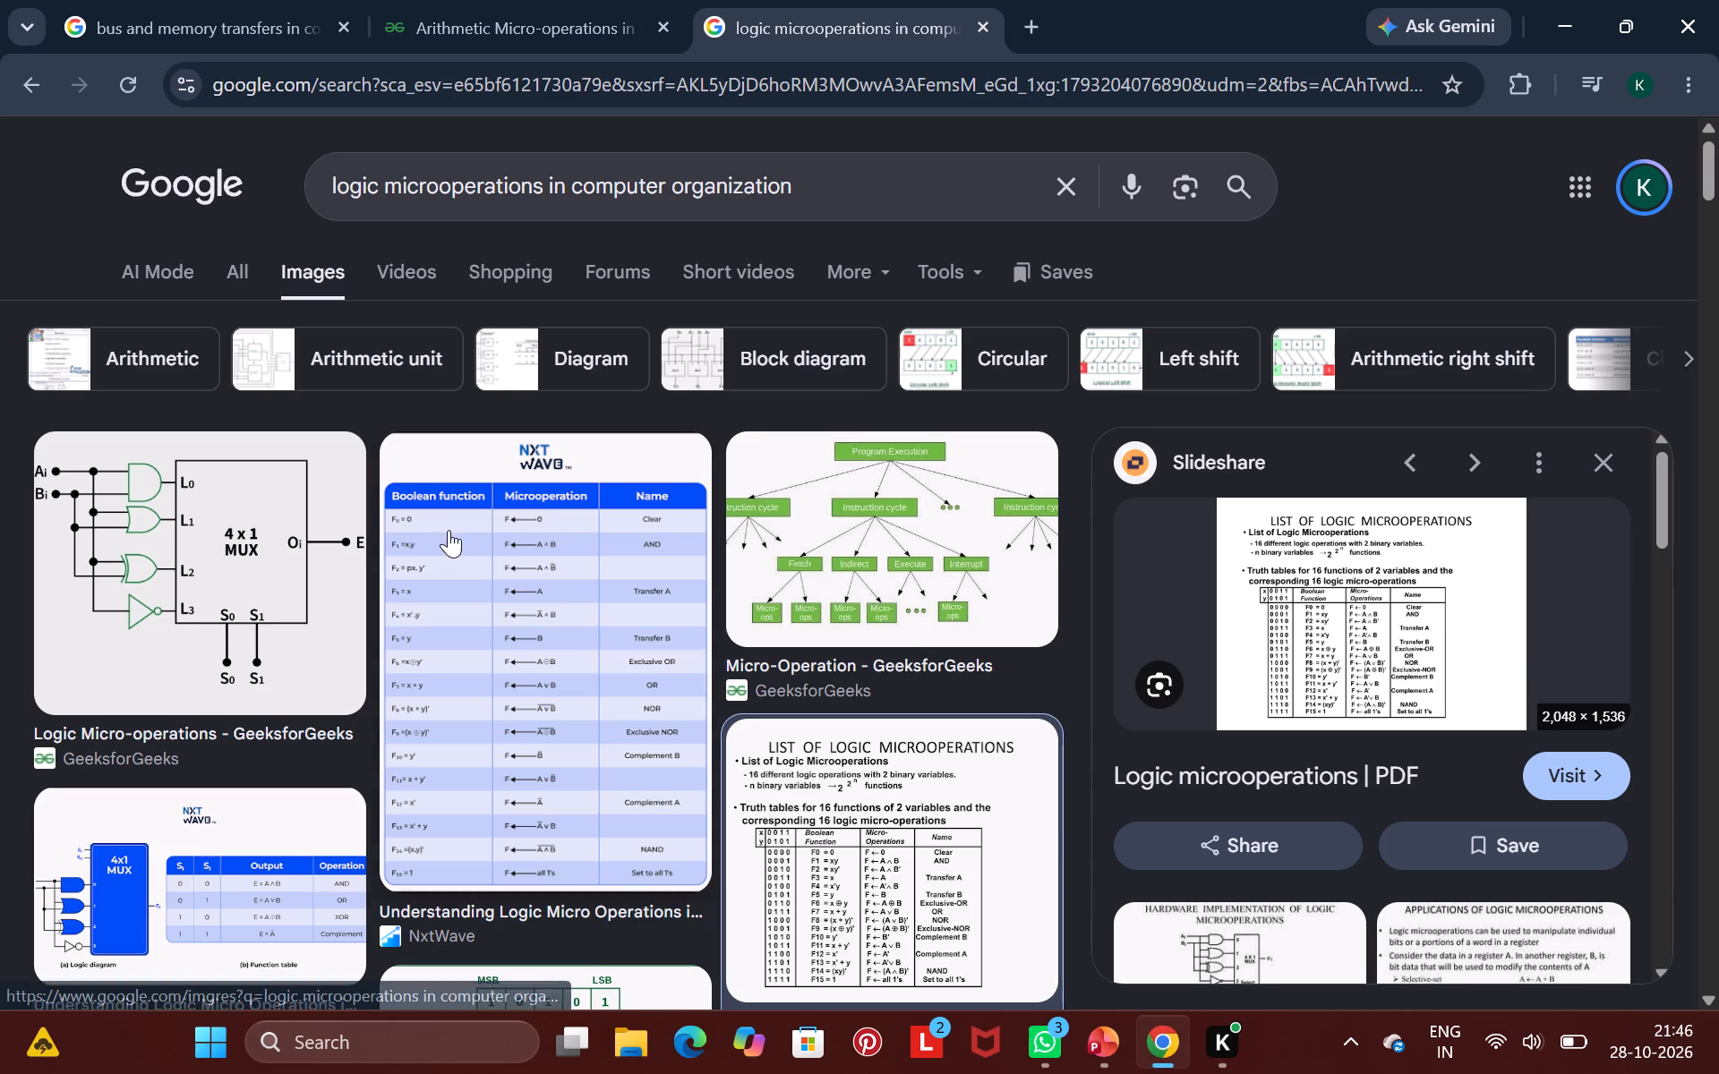
left_click(244, 264)
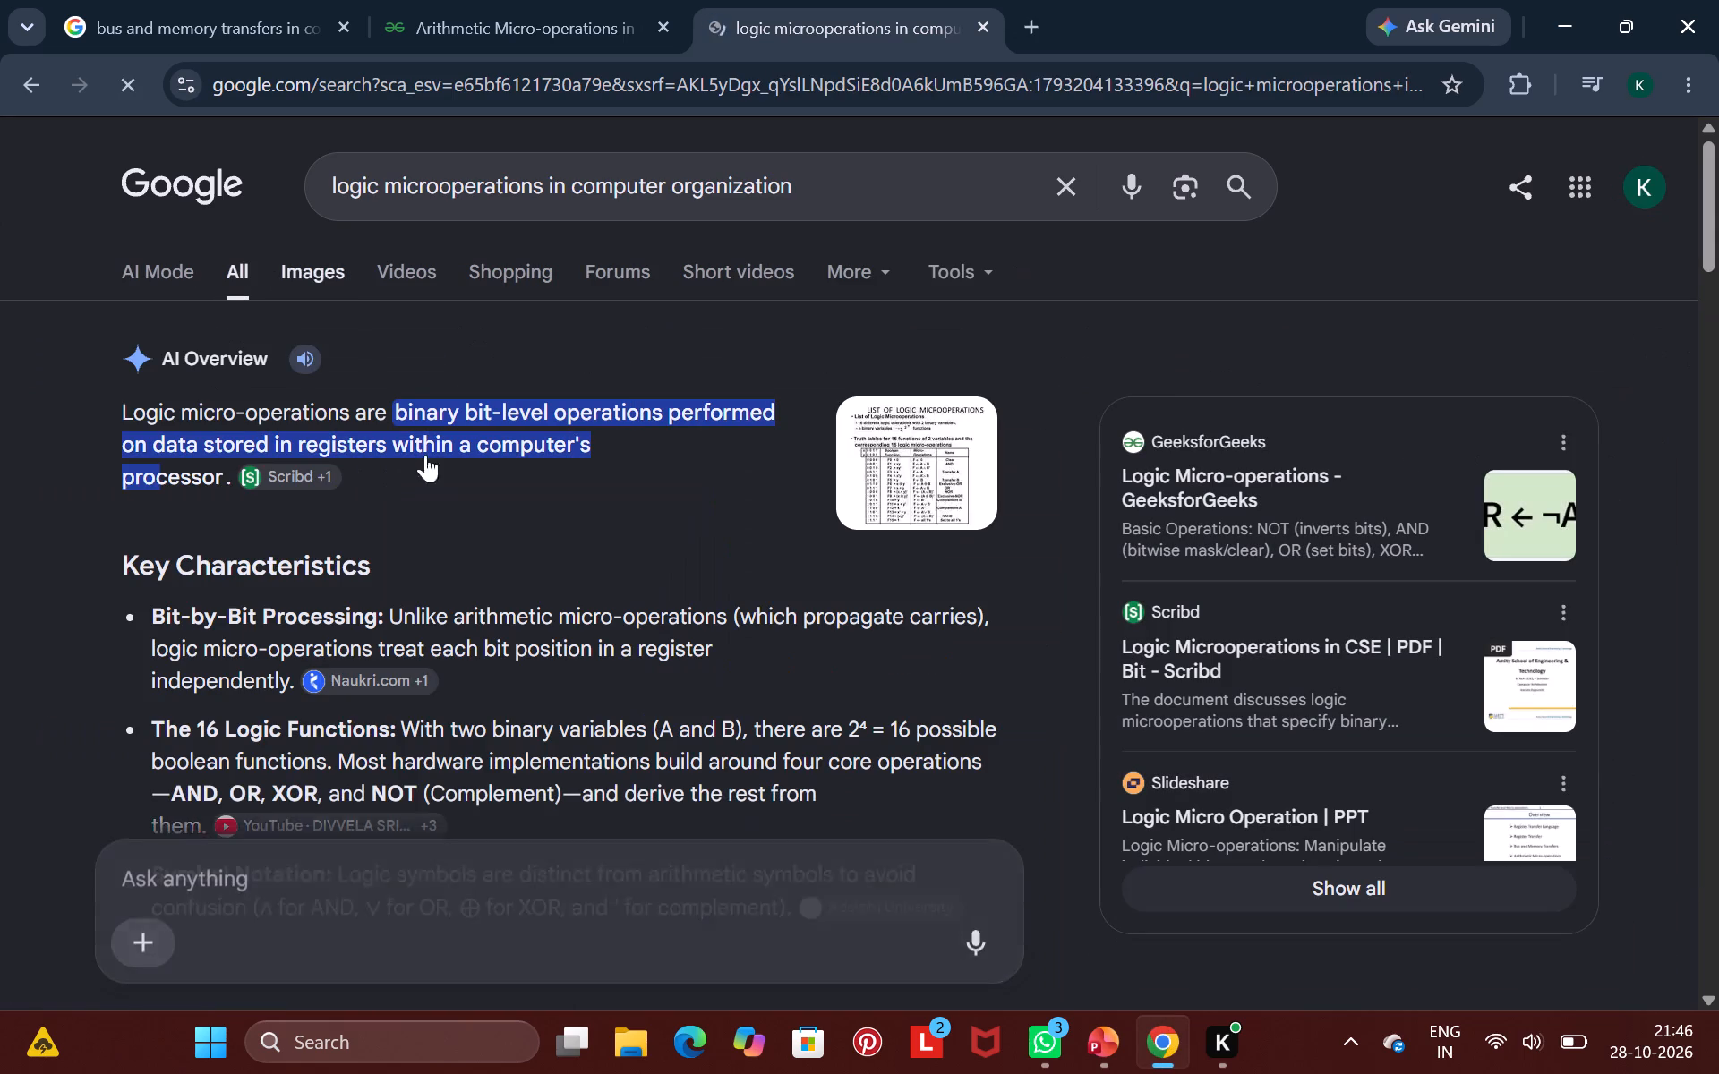
scroll(408, 511, "down", 5)
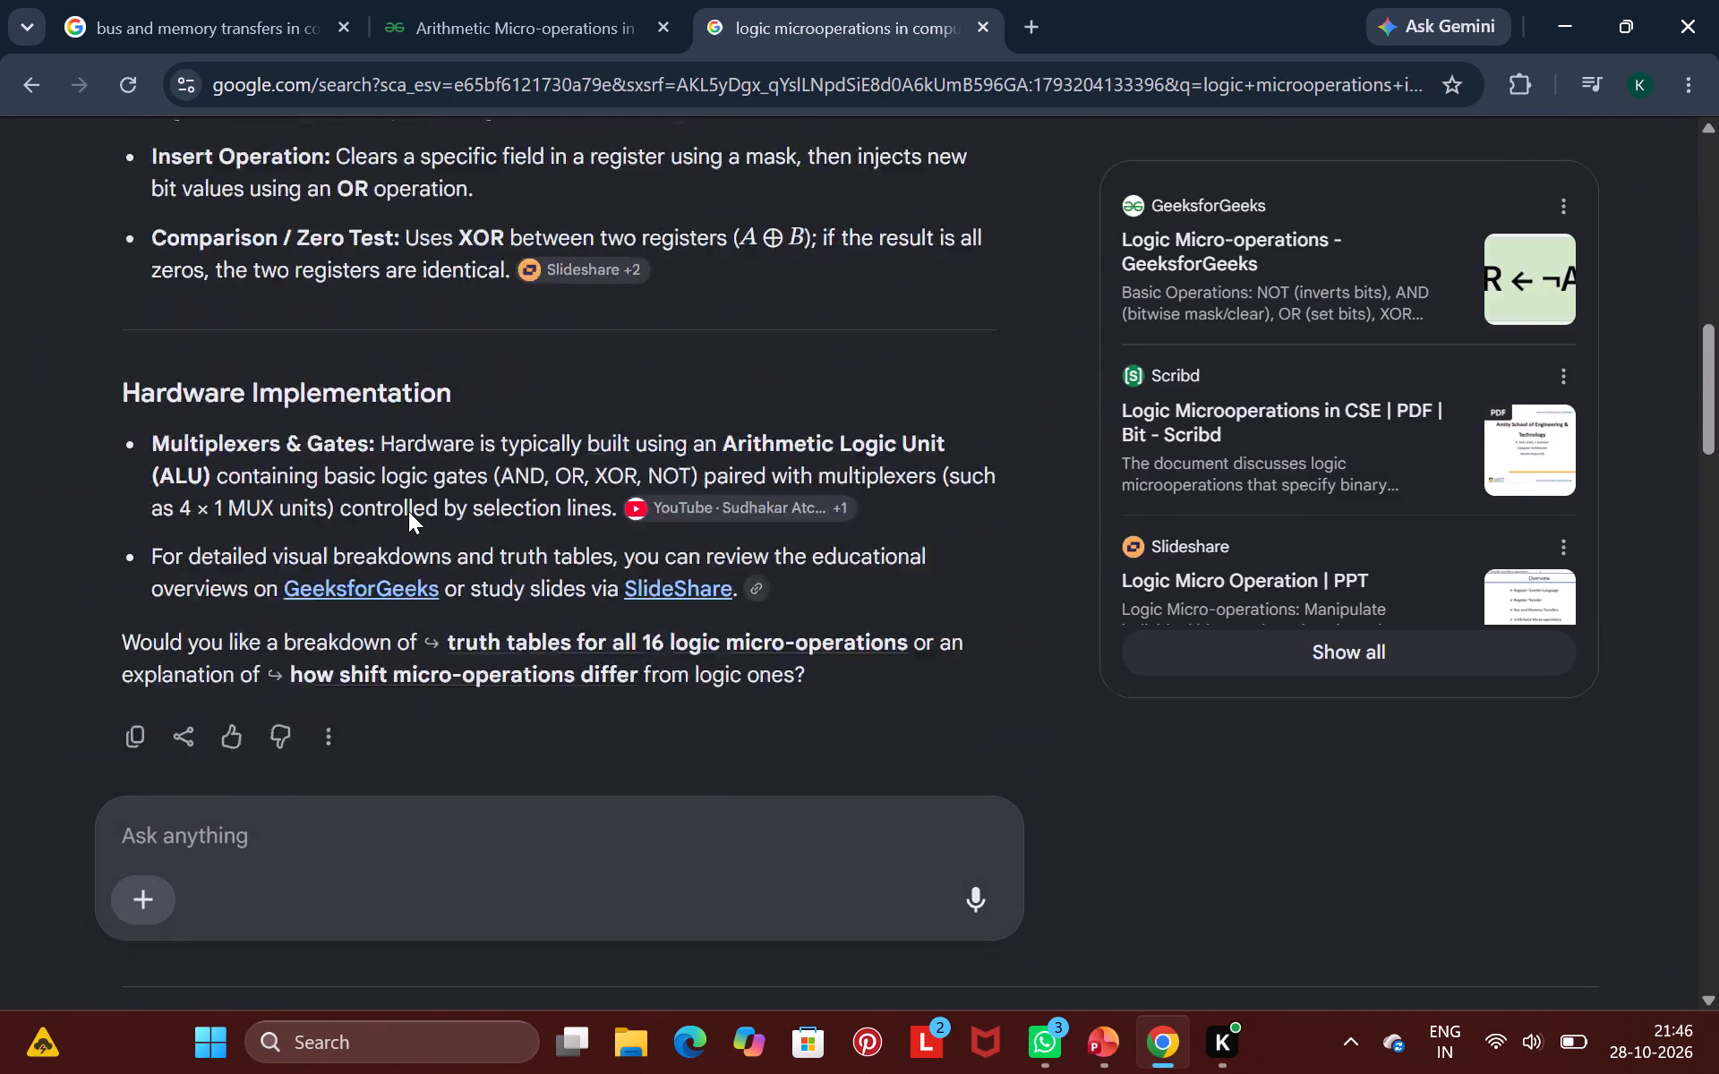
scroll(408, 511, "down", 4)
left_click(353, 600)
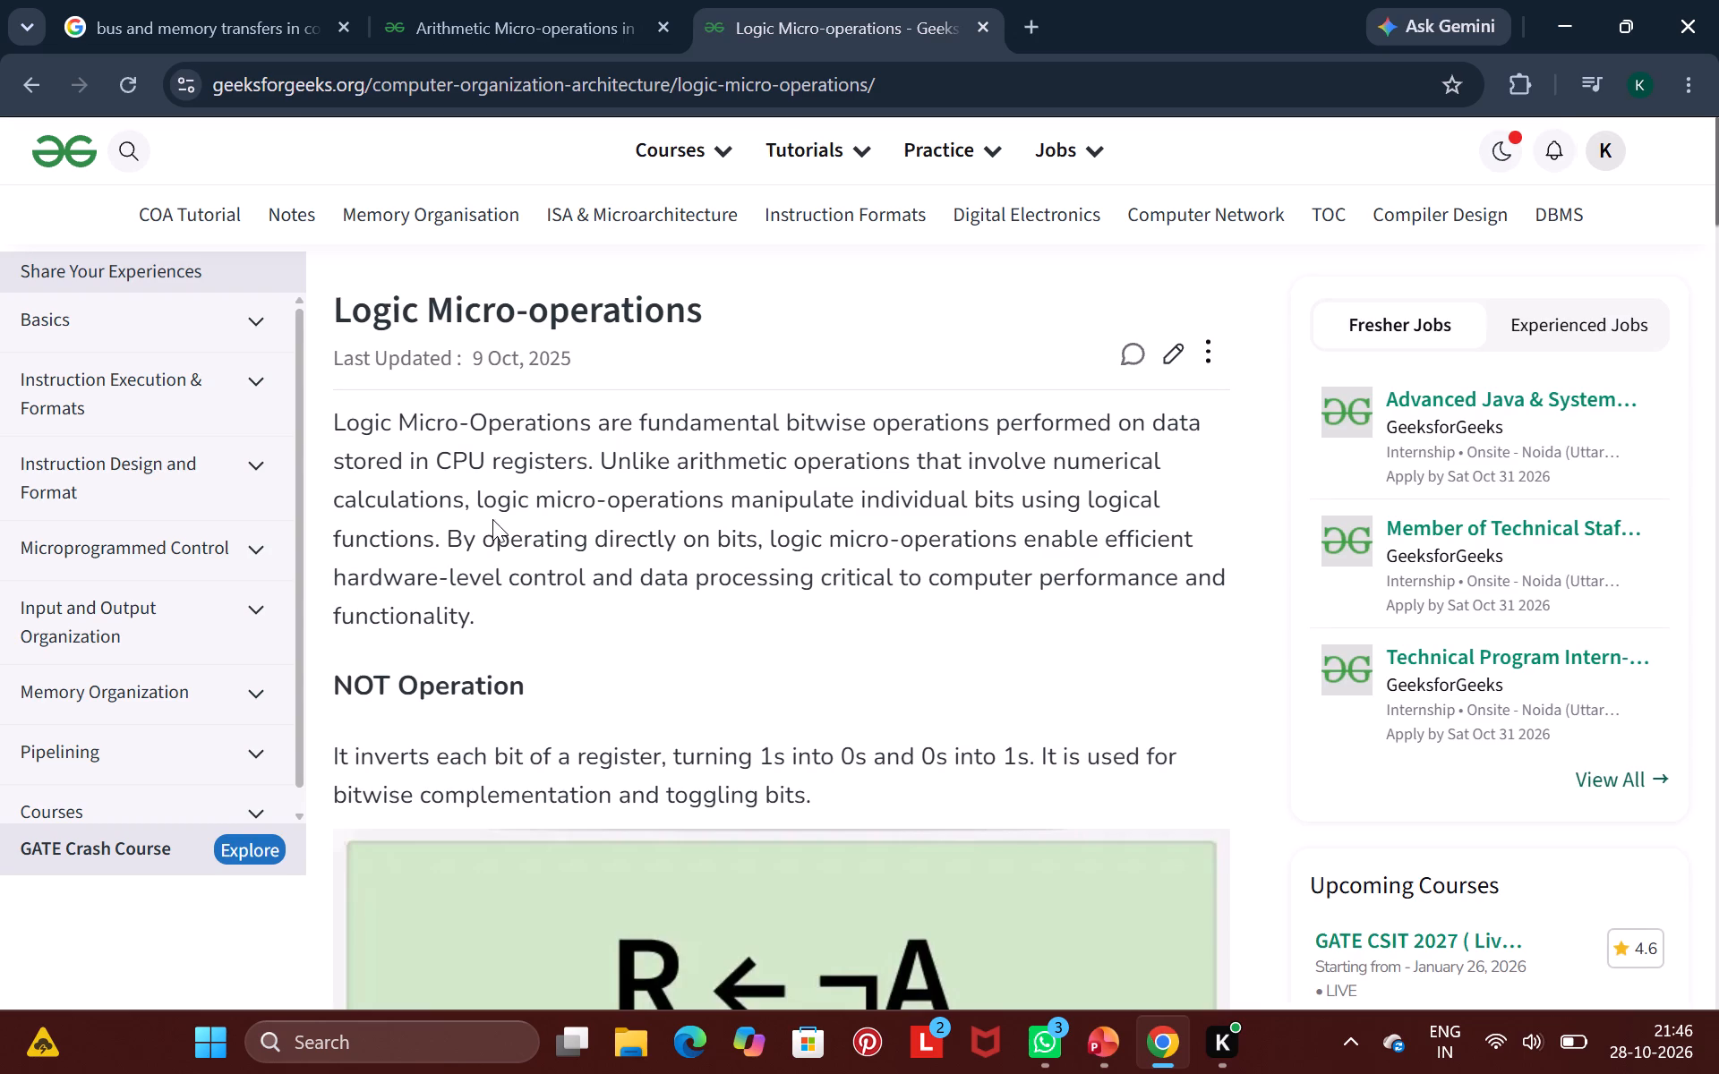
Copy the article's full introductory paragraph on Logic Micro-Operations into the left content box of slide 8 in PowerPoint.
left_click_drag(329, 412, 437, 548)
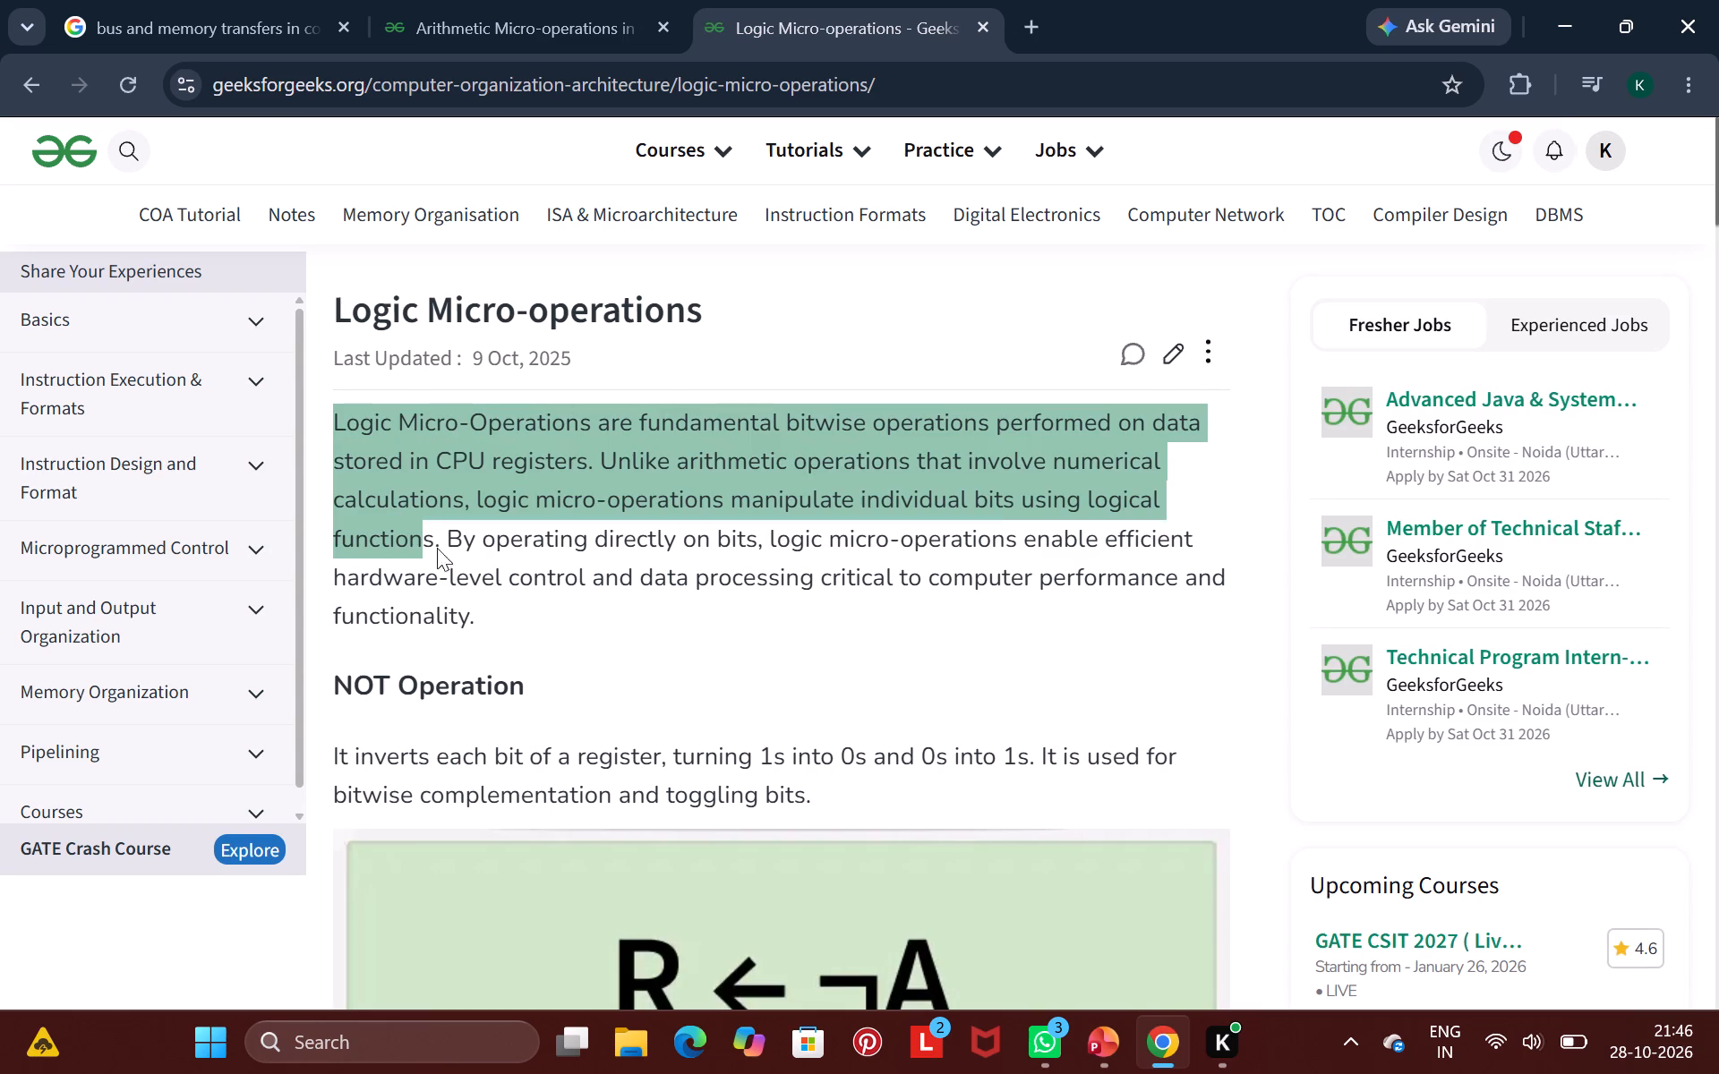
left_click_drag(437, 548, 492, 613)
key("ctrl+c")
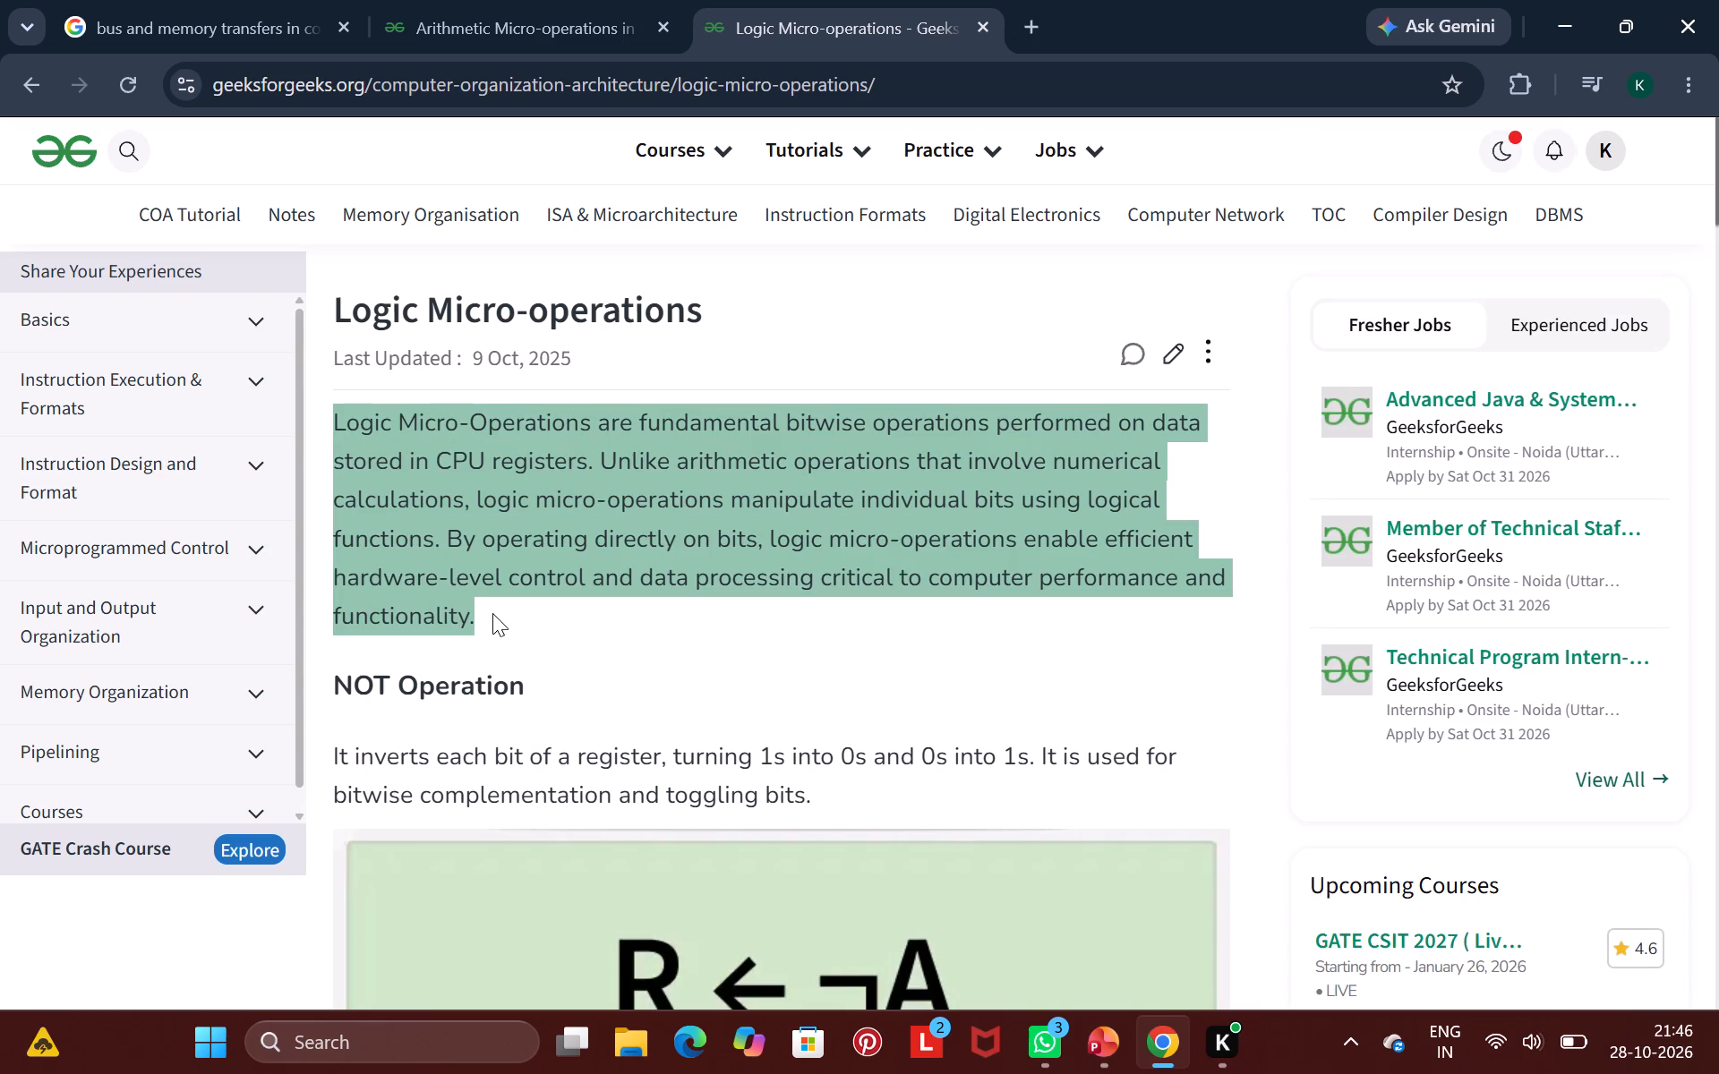
left_click(1112, 1029)
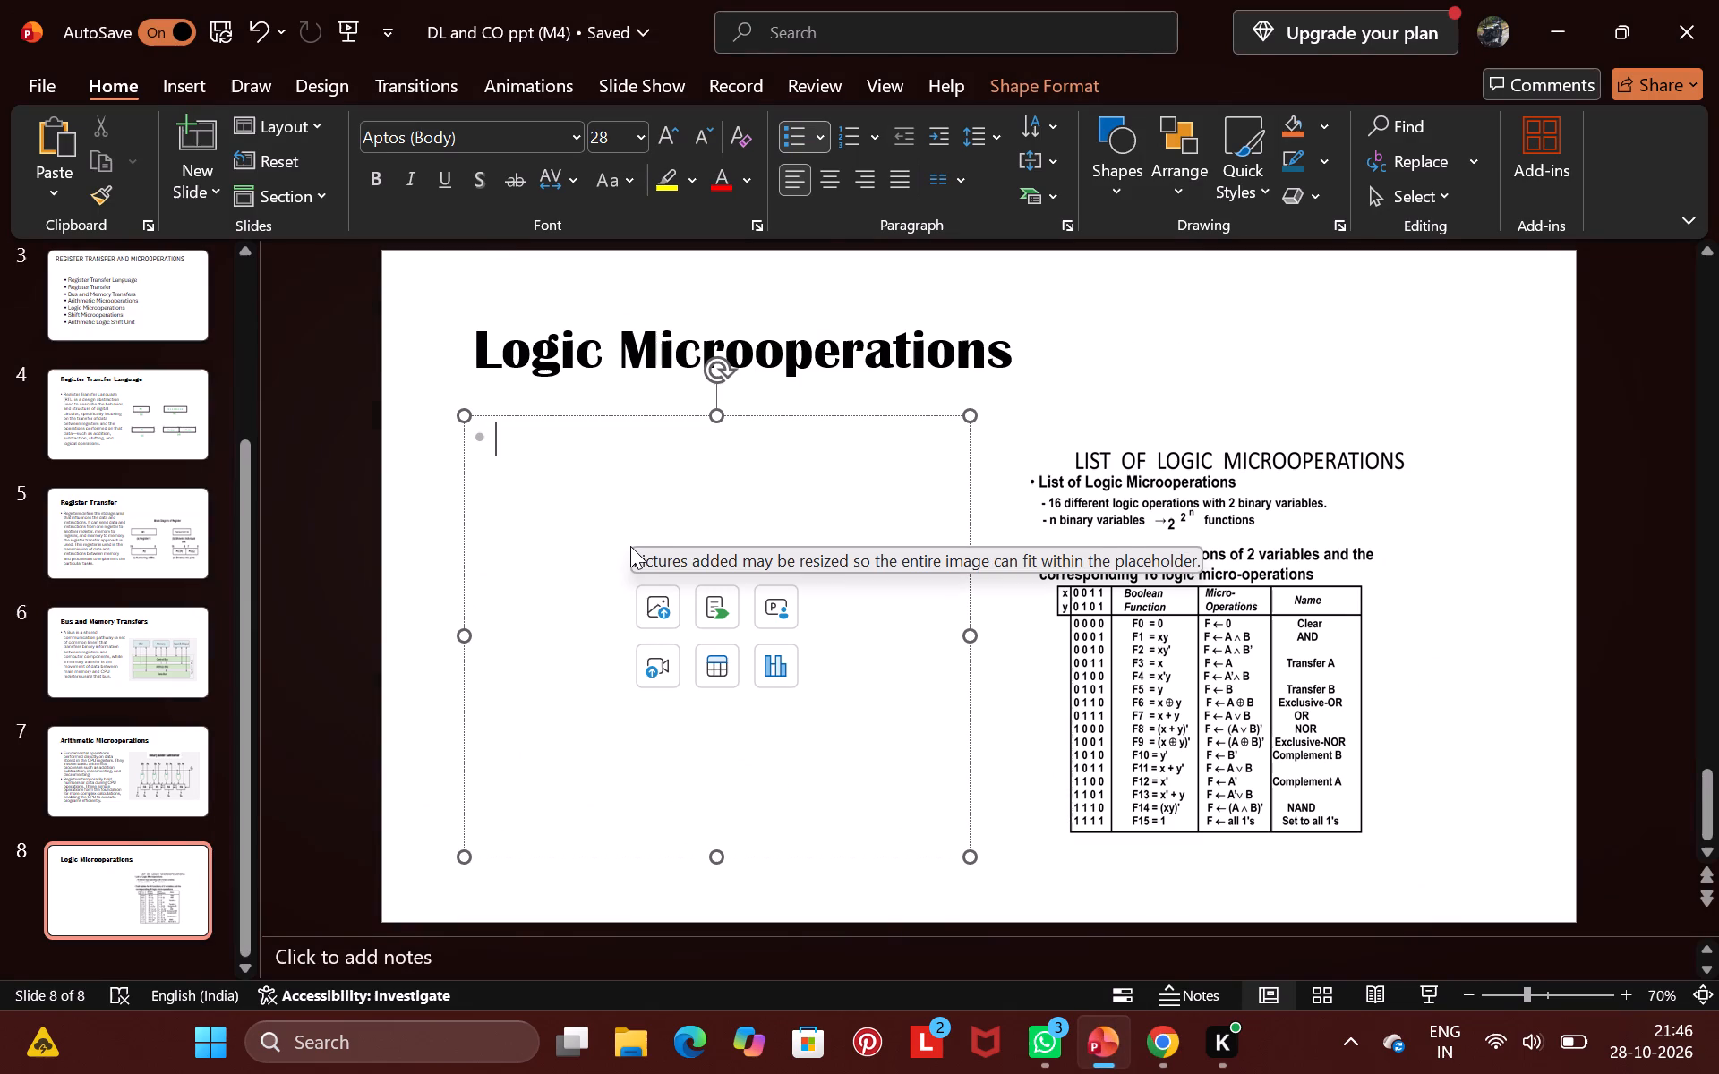
key("ctrl+v")
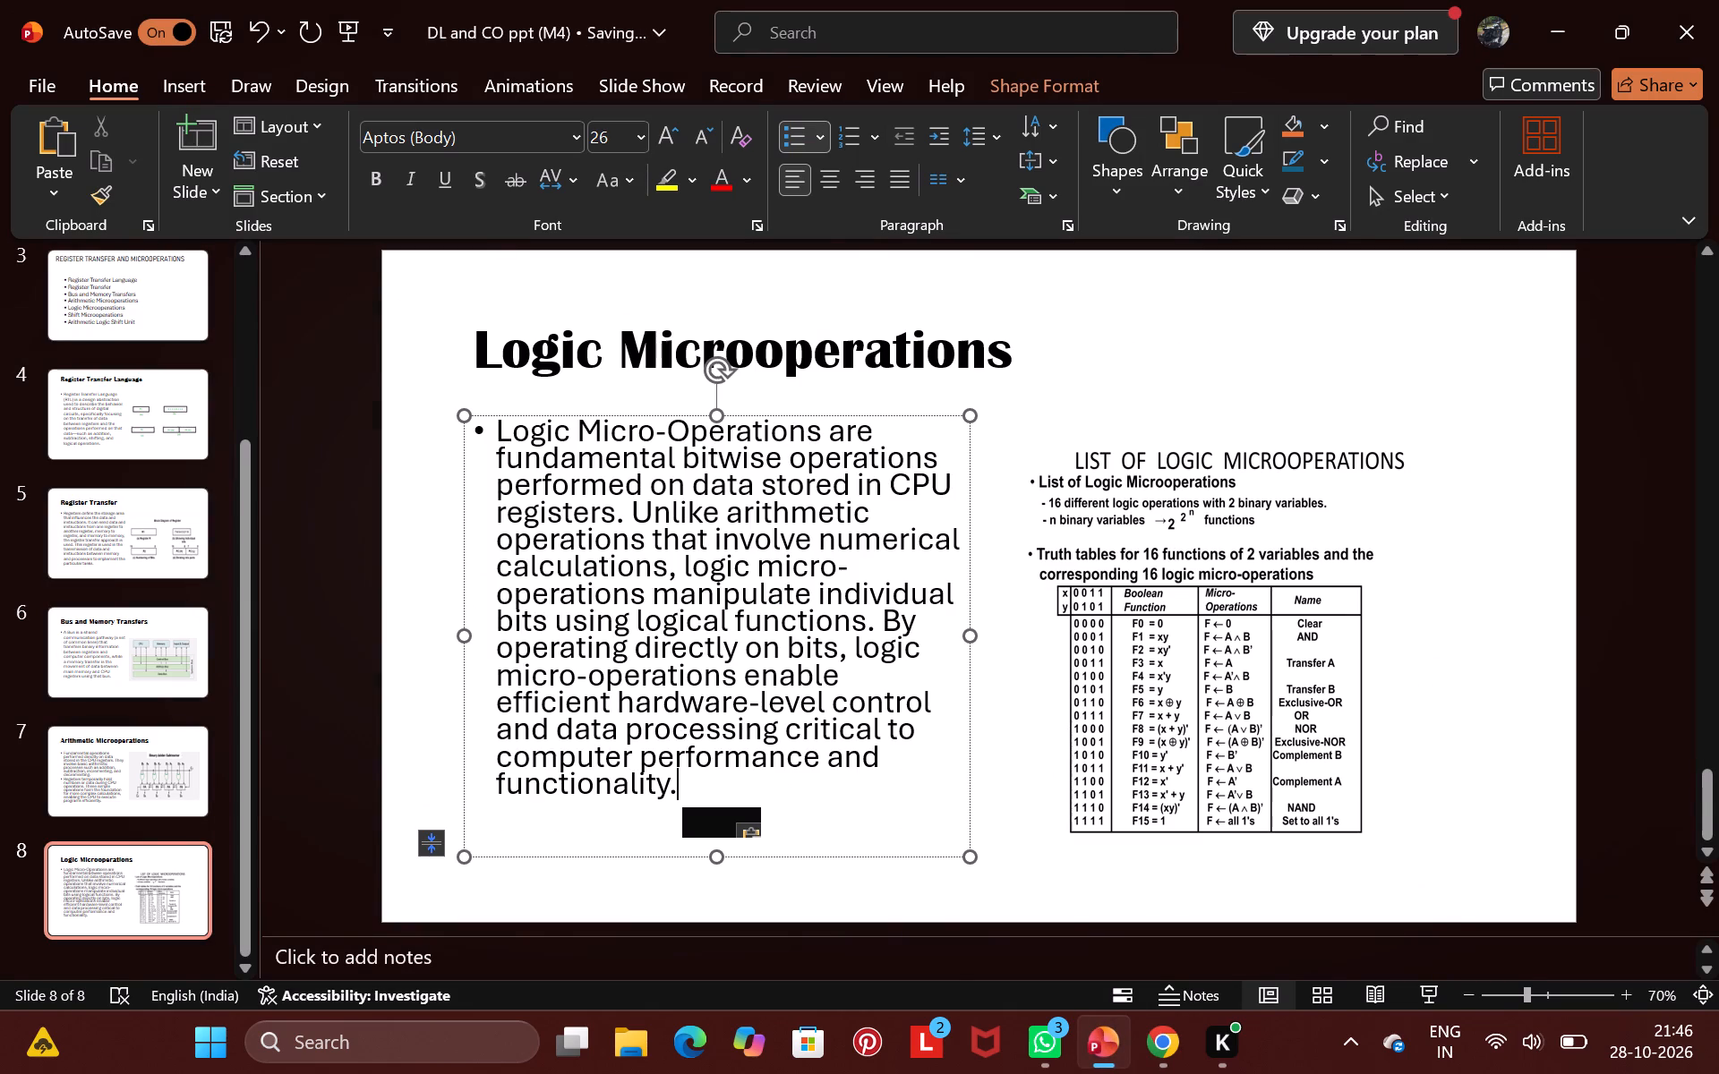
left_click(1649, 598)
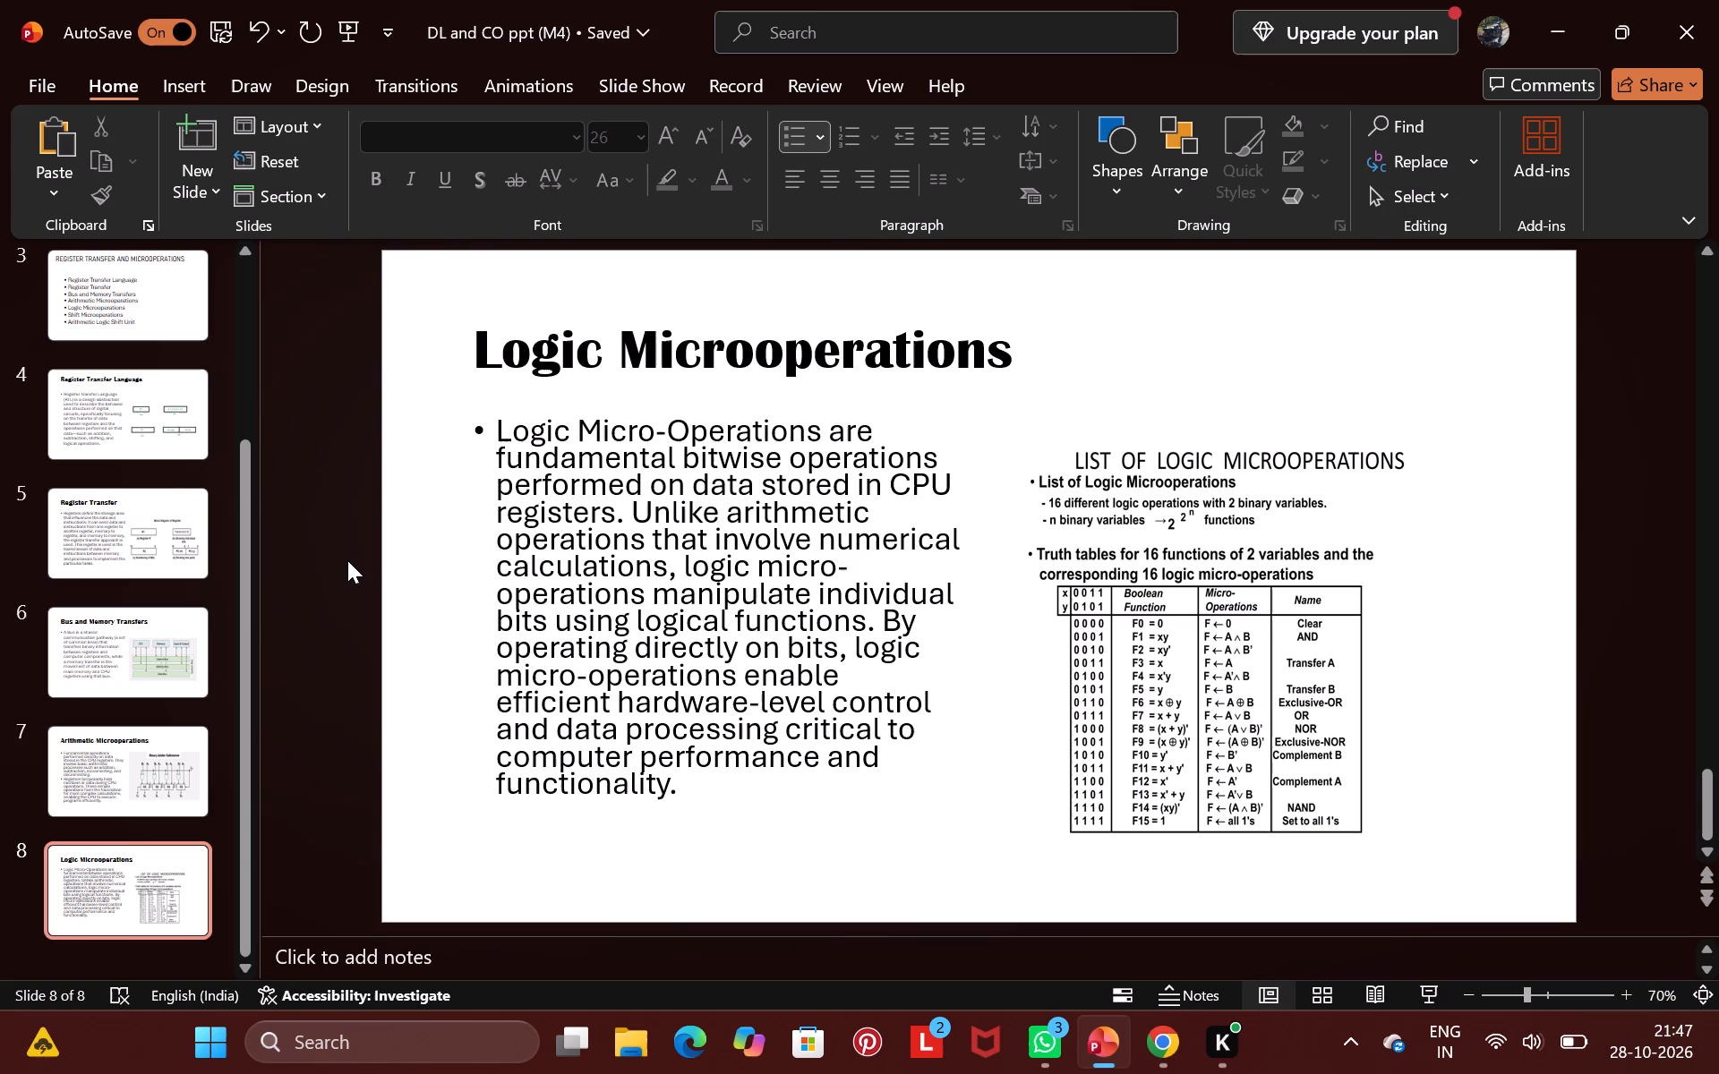
Add a new slide 9 after the Logic Microoperations slide and give it the Blank layout.
left_click(192, 123)
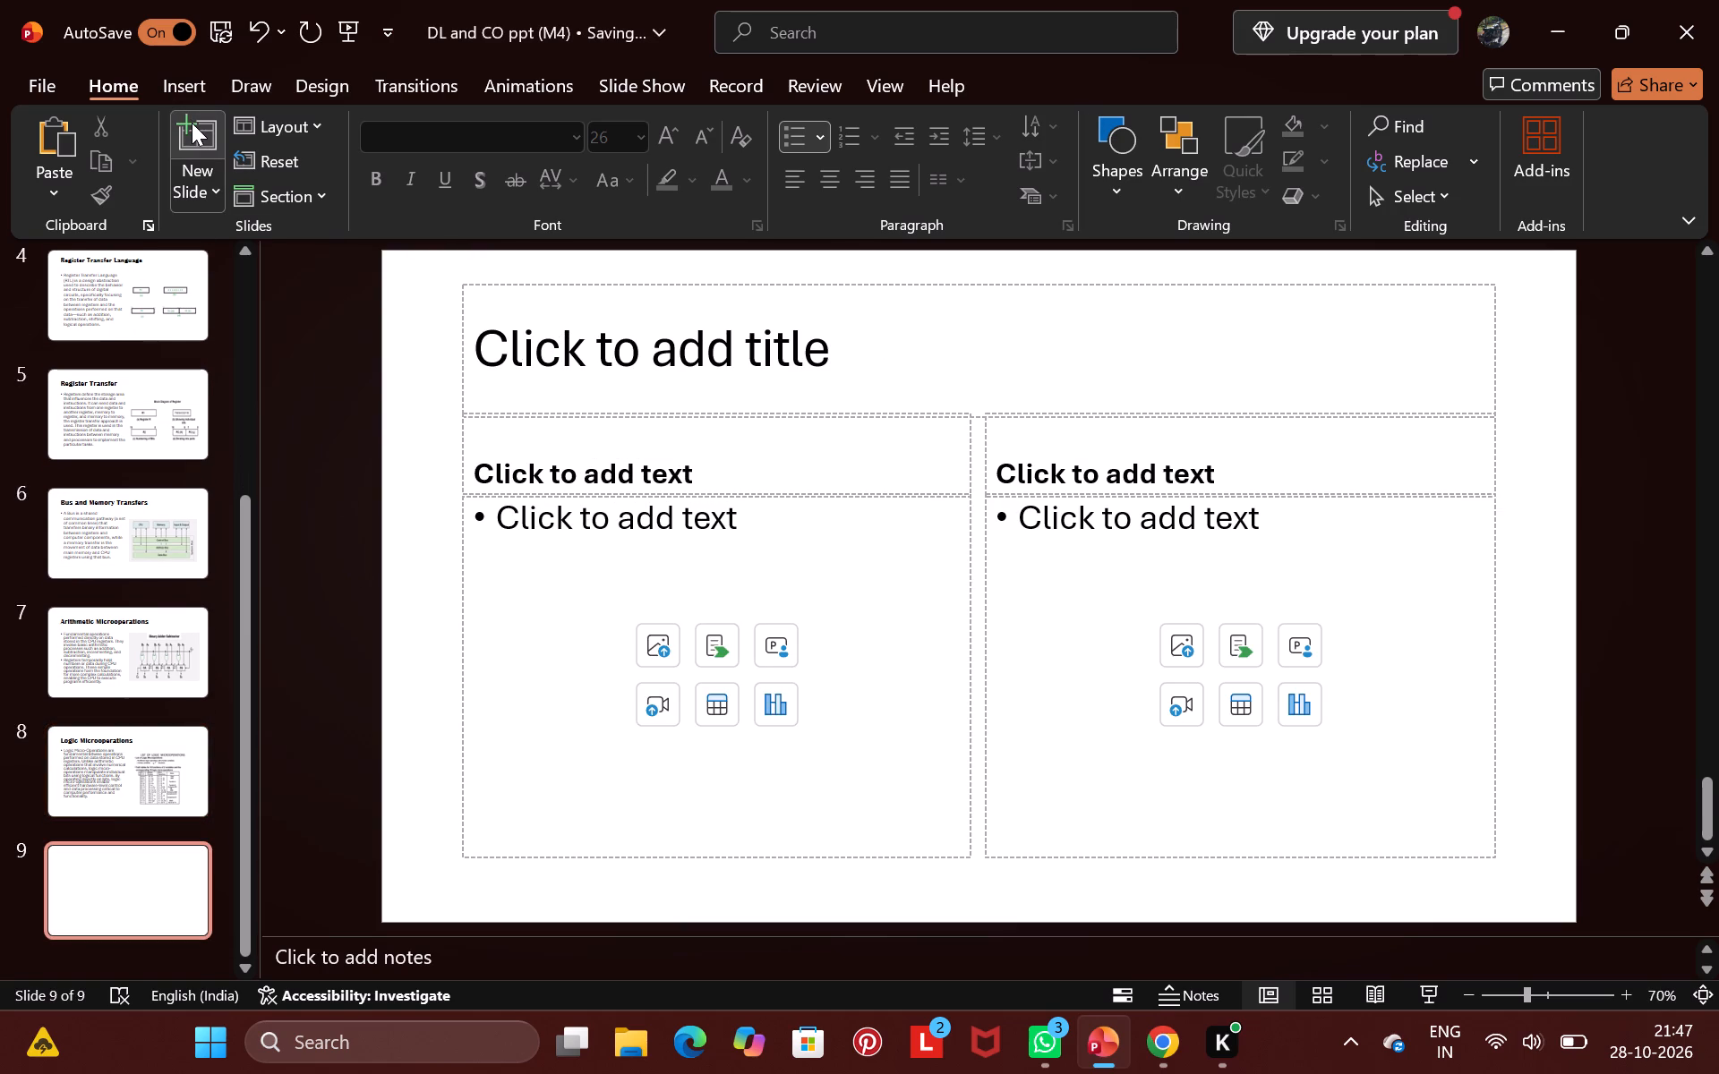
left_click(312, 124)
left_click(286, 522)
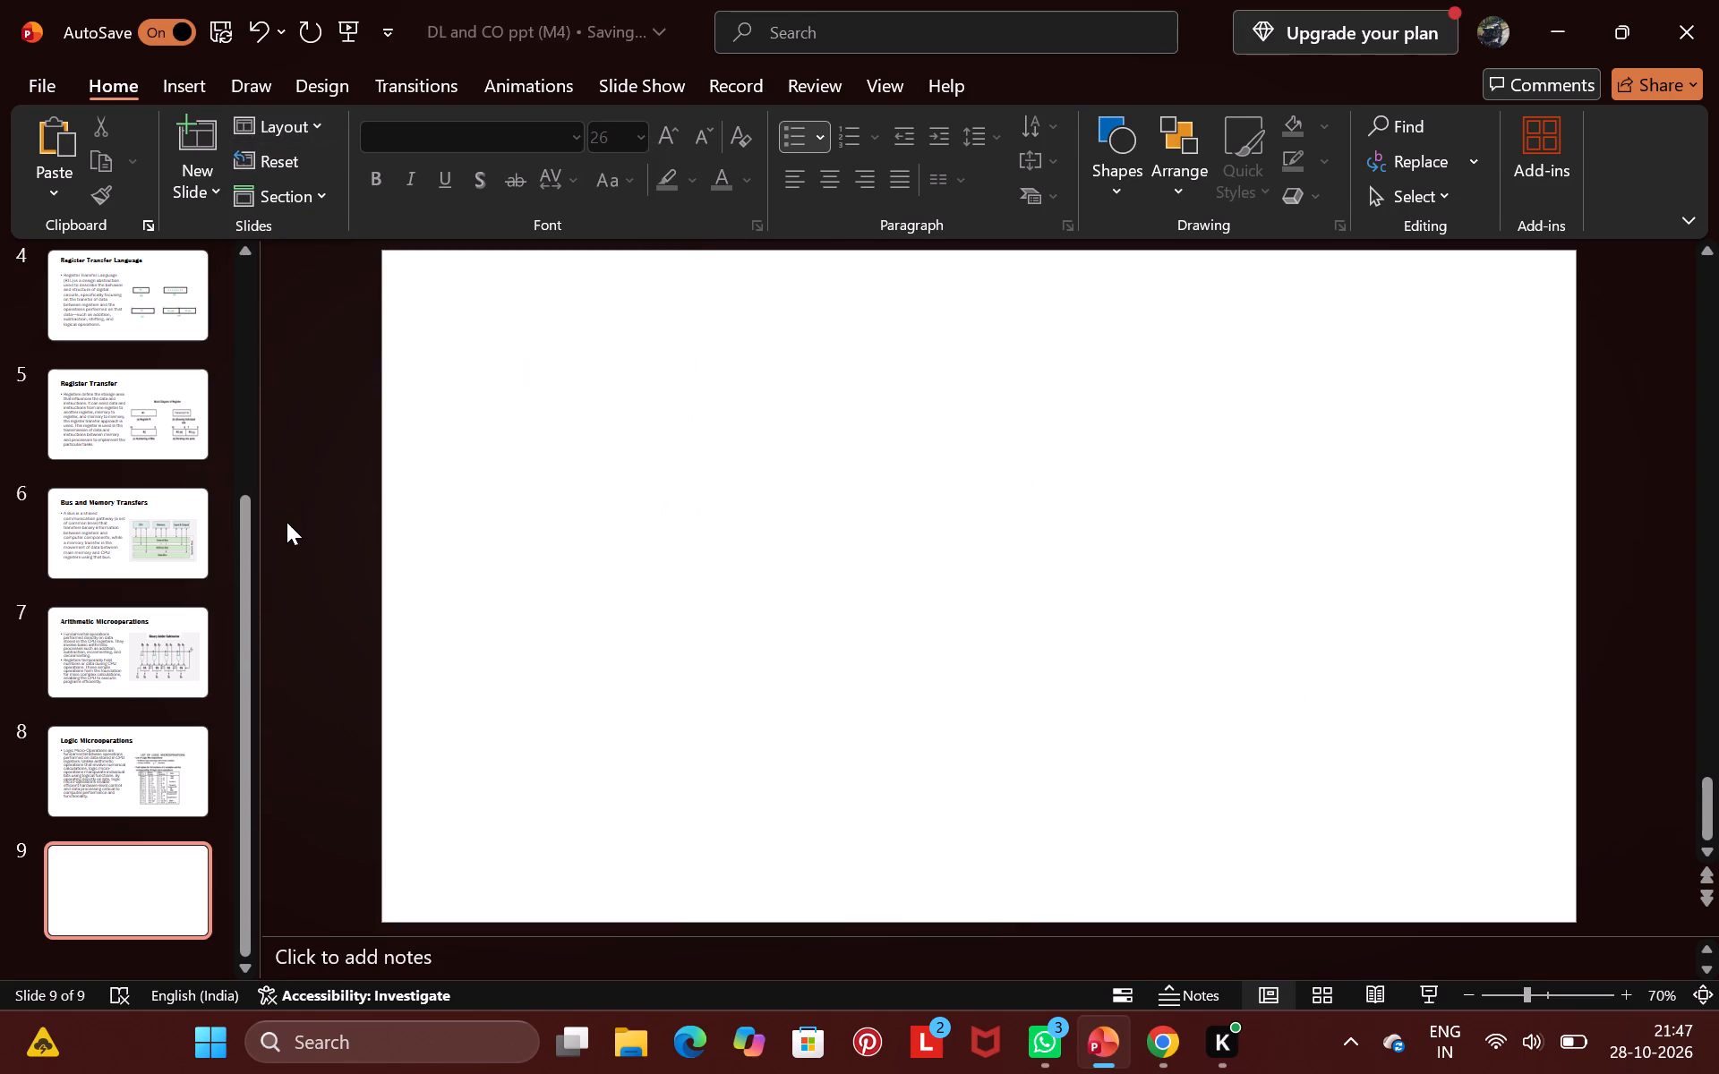
In Chrome, close both GeeksforGeeks article tabs and the bus and memory transfers search, keeping only a new empty tab.
left_click(1153, 1036)
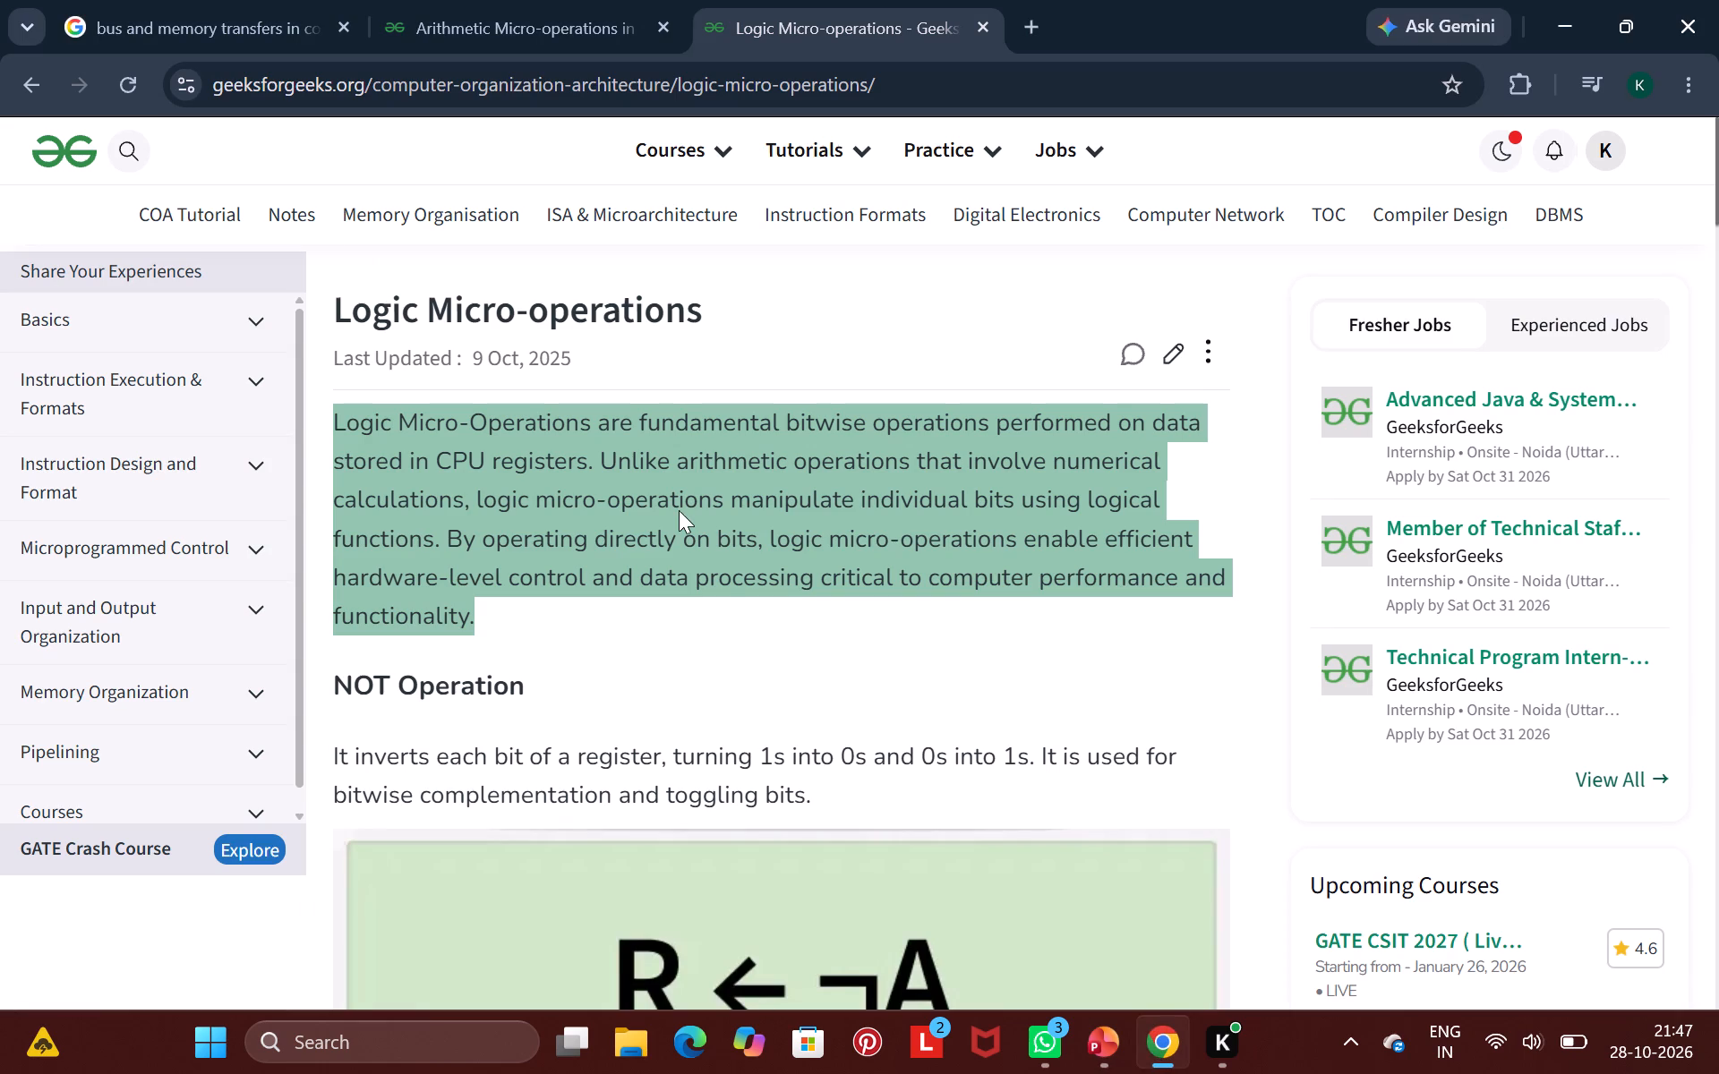
left_click(979, 13)
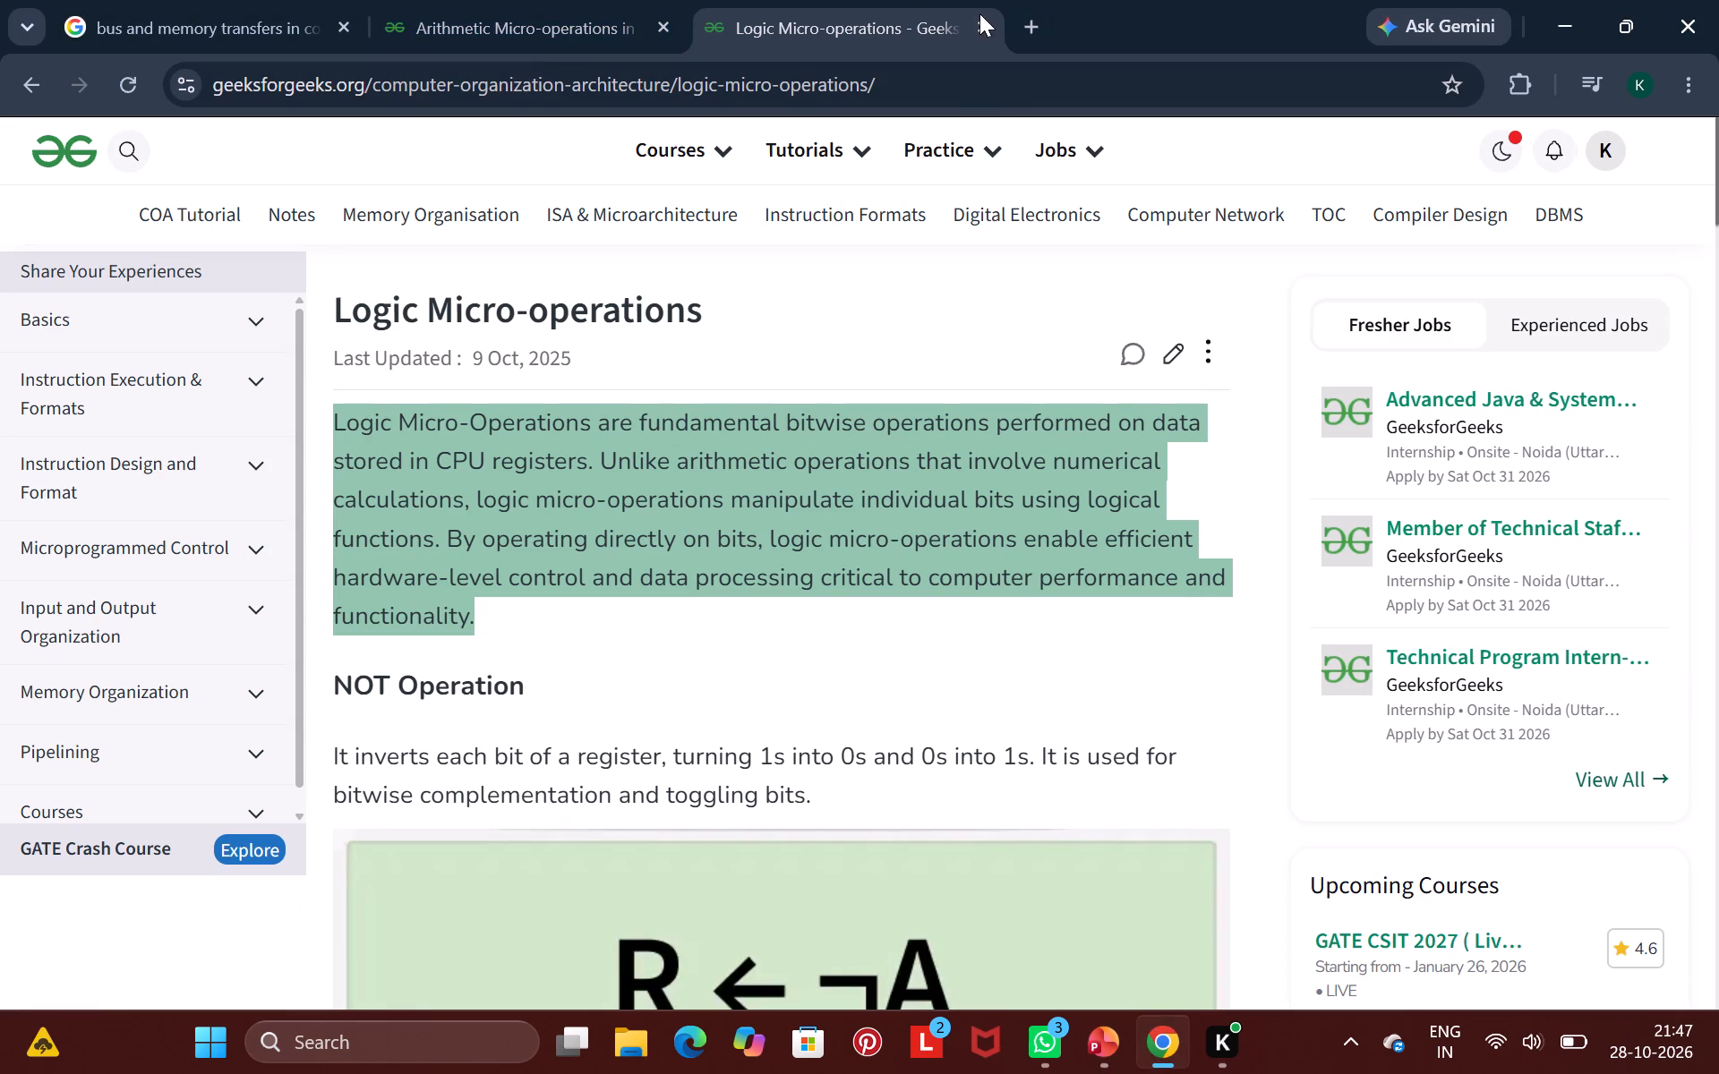
left_click(983, 27)
left_click(665, 24)
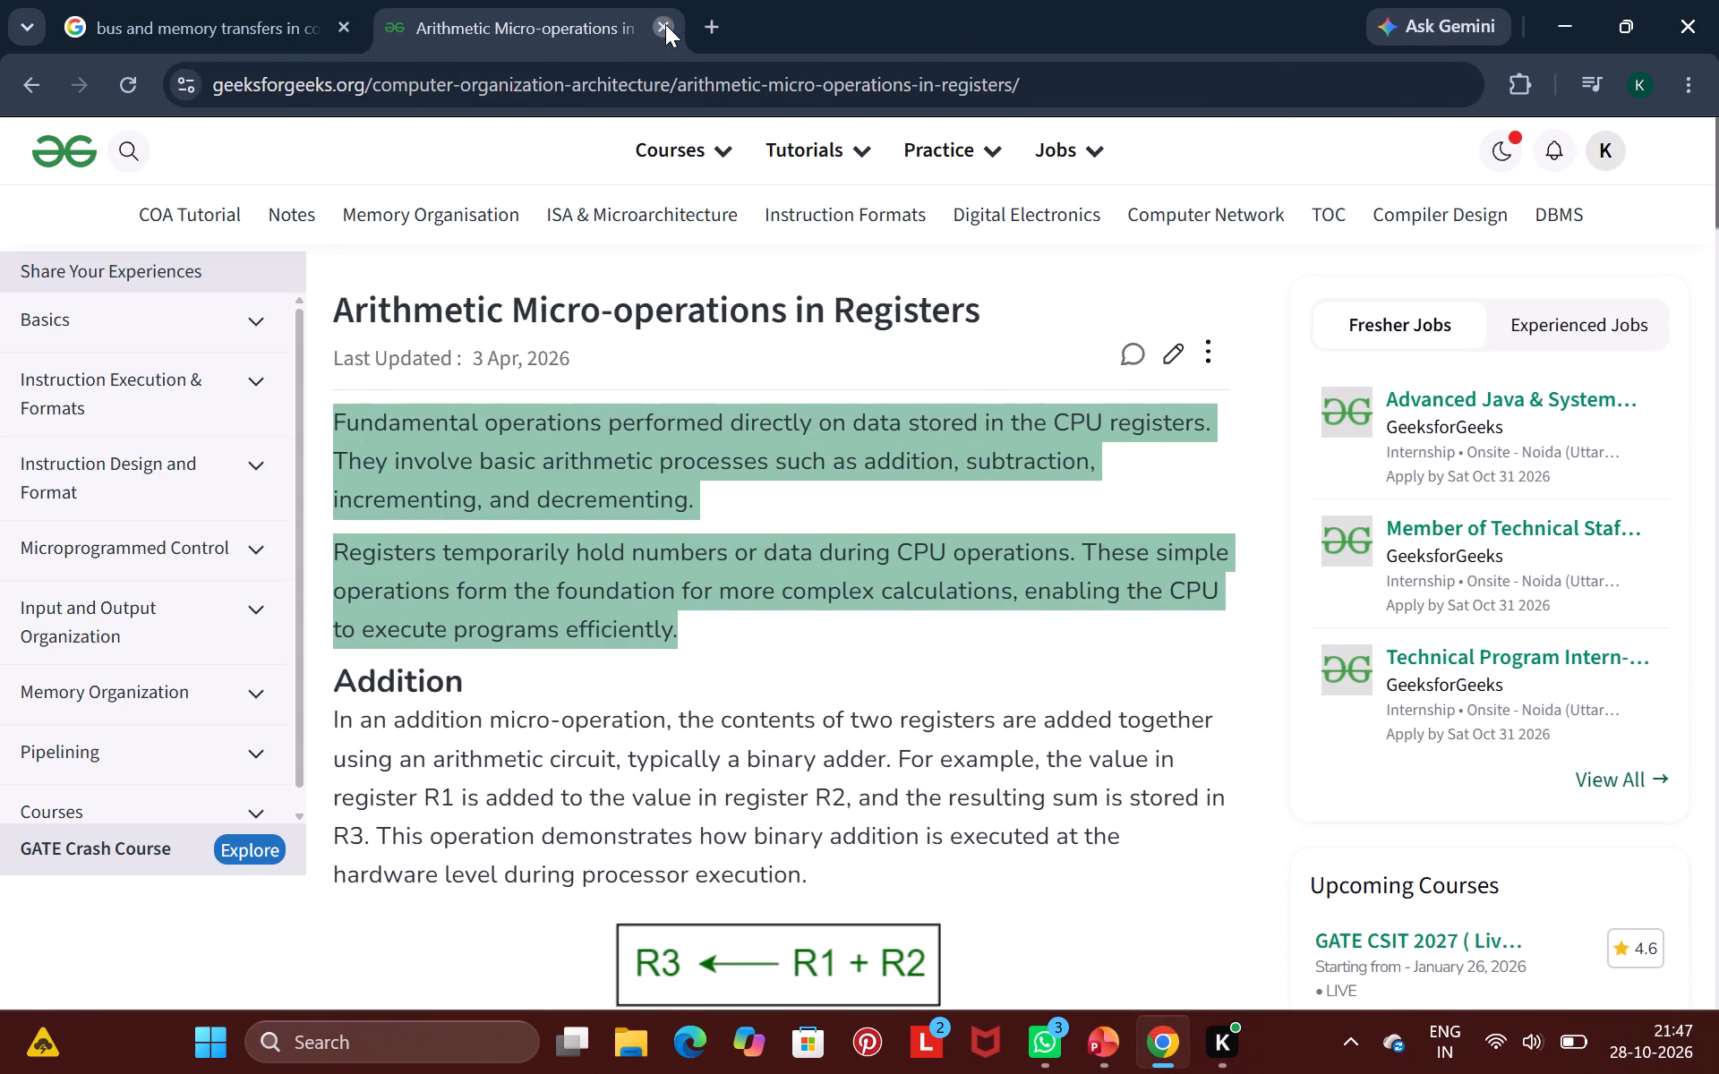
left_click(415, 30)
left_click(392, 24)
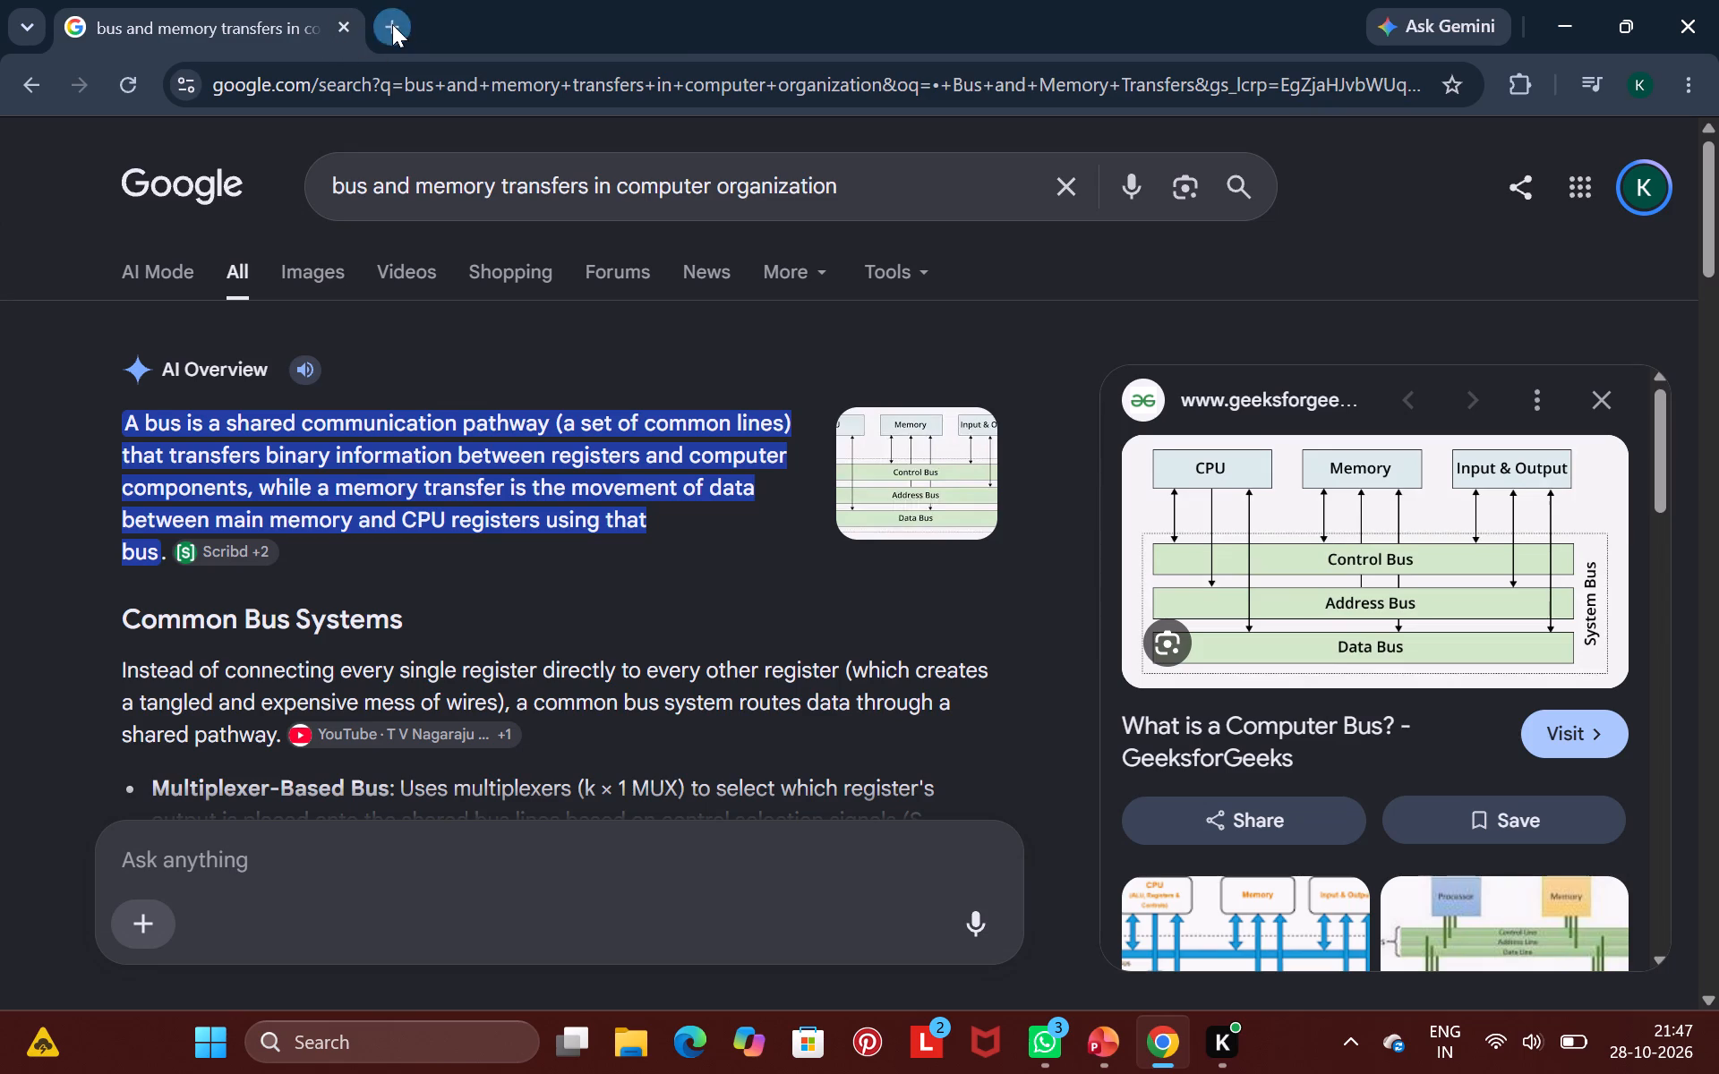
left_click(346, 29)
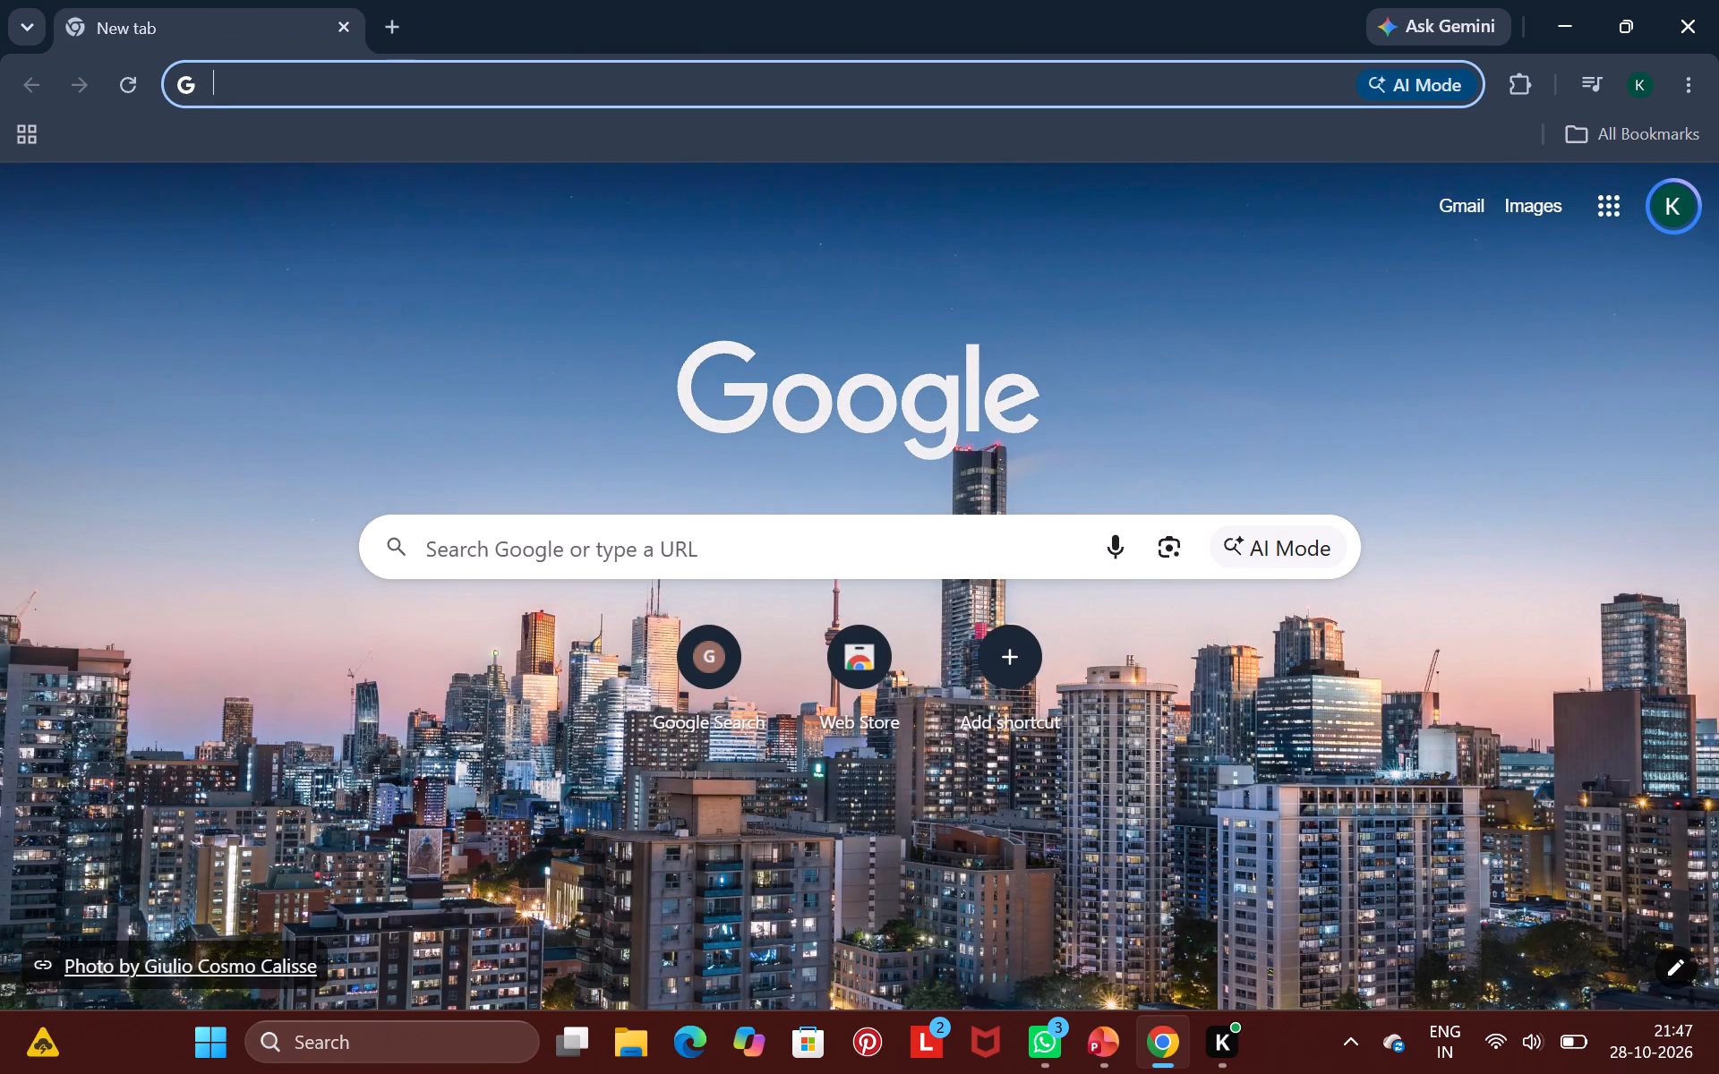
Start a Google search query beginning with "from which book", without running it.
left_click(730, 524)
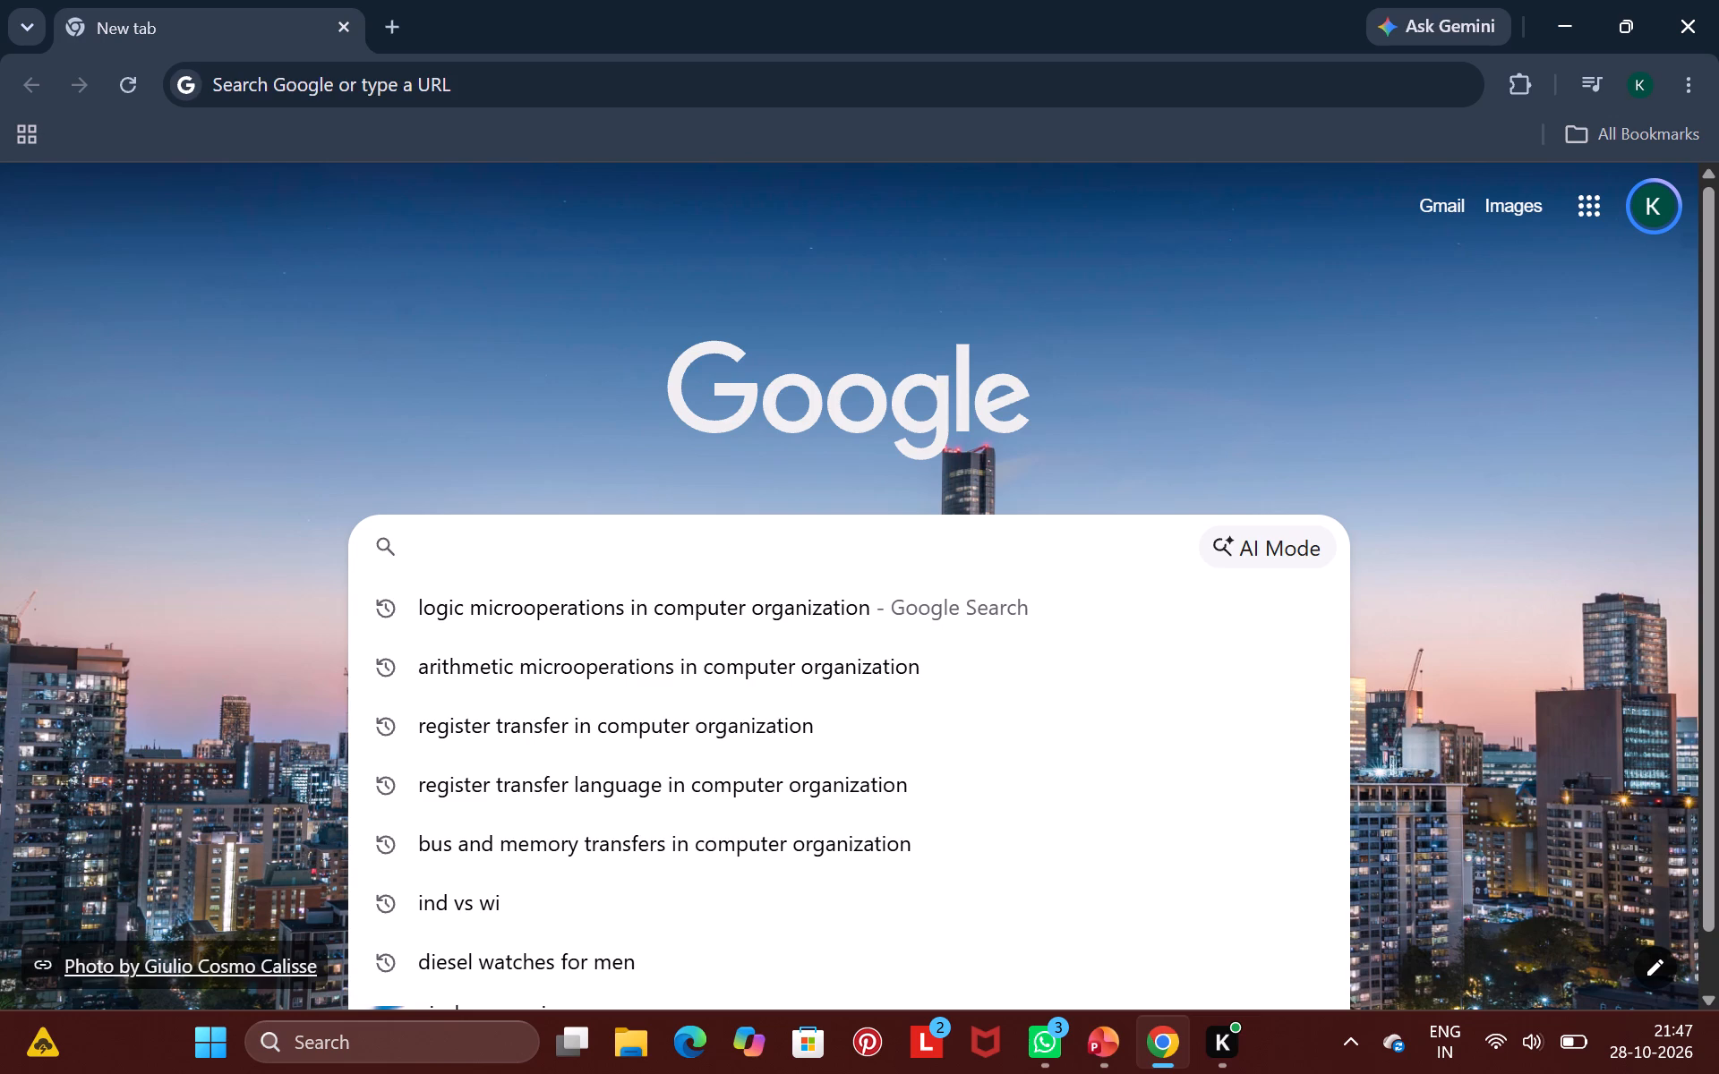
type("fr")
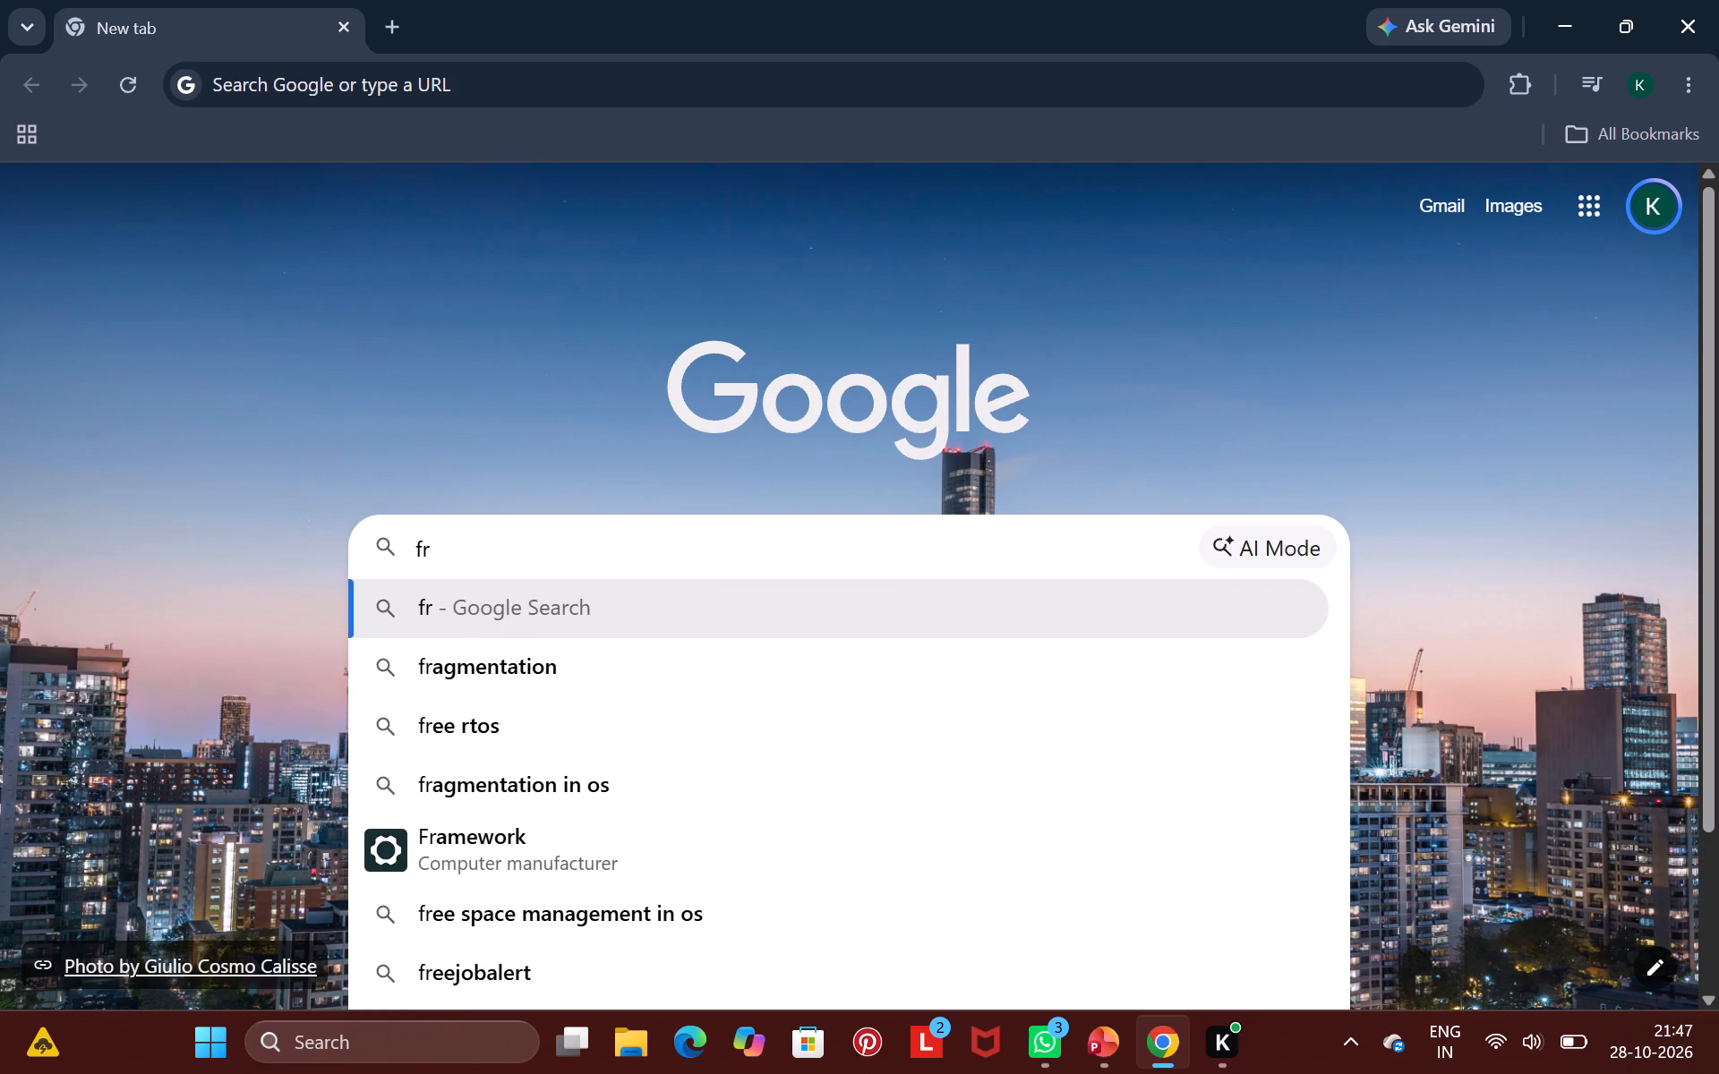
type("om")
key("space")
type("which book")
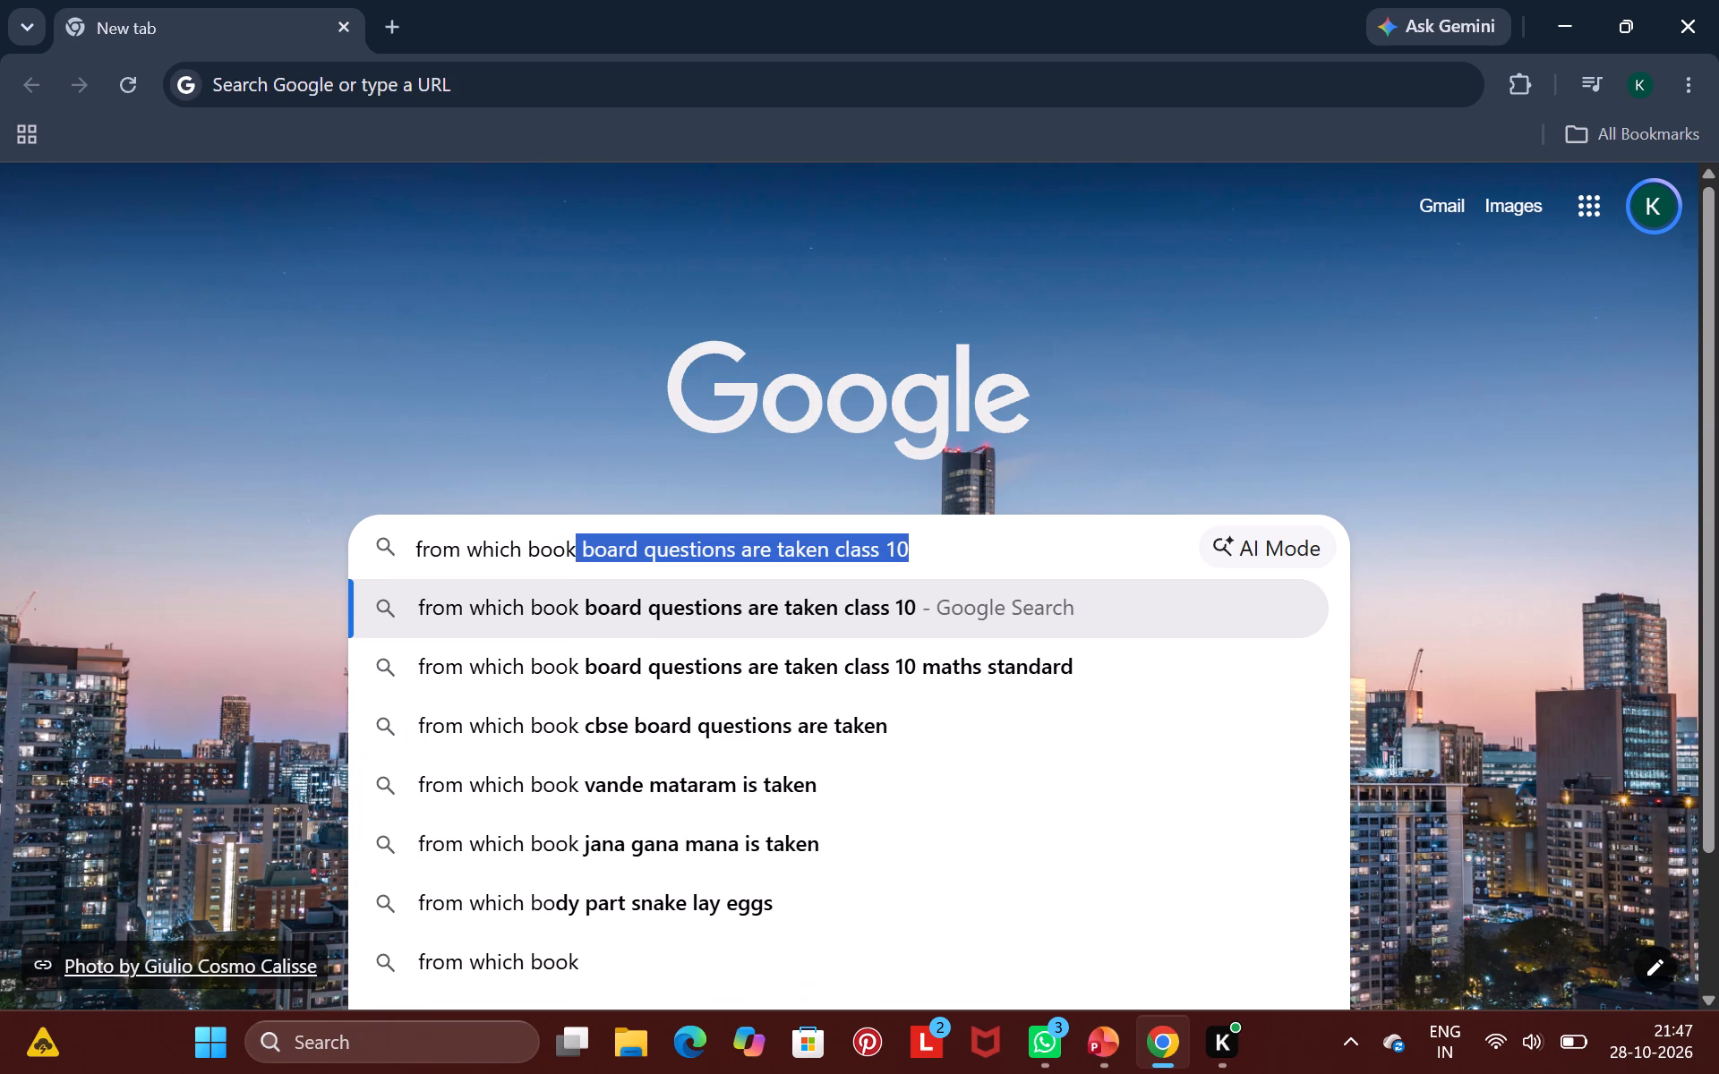
key("space")
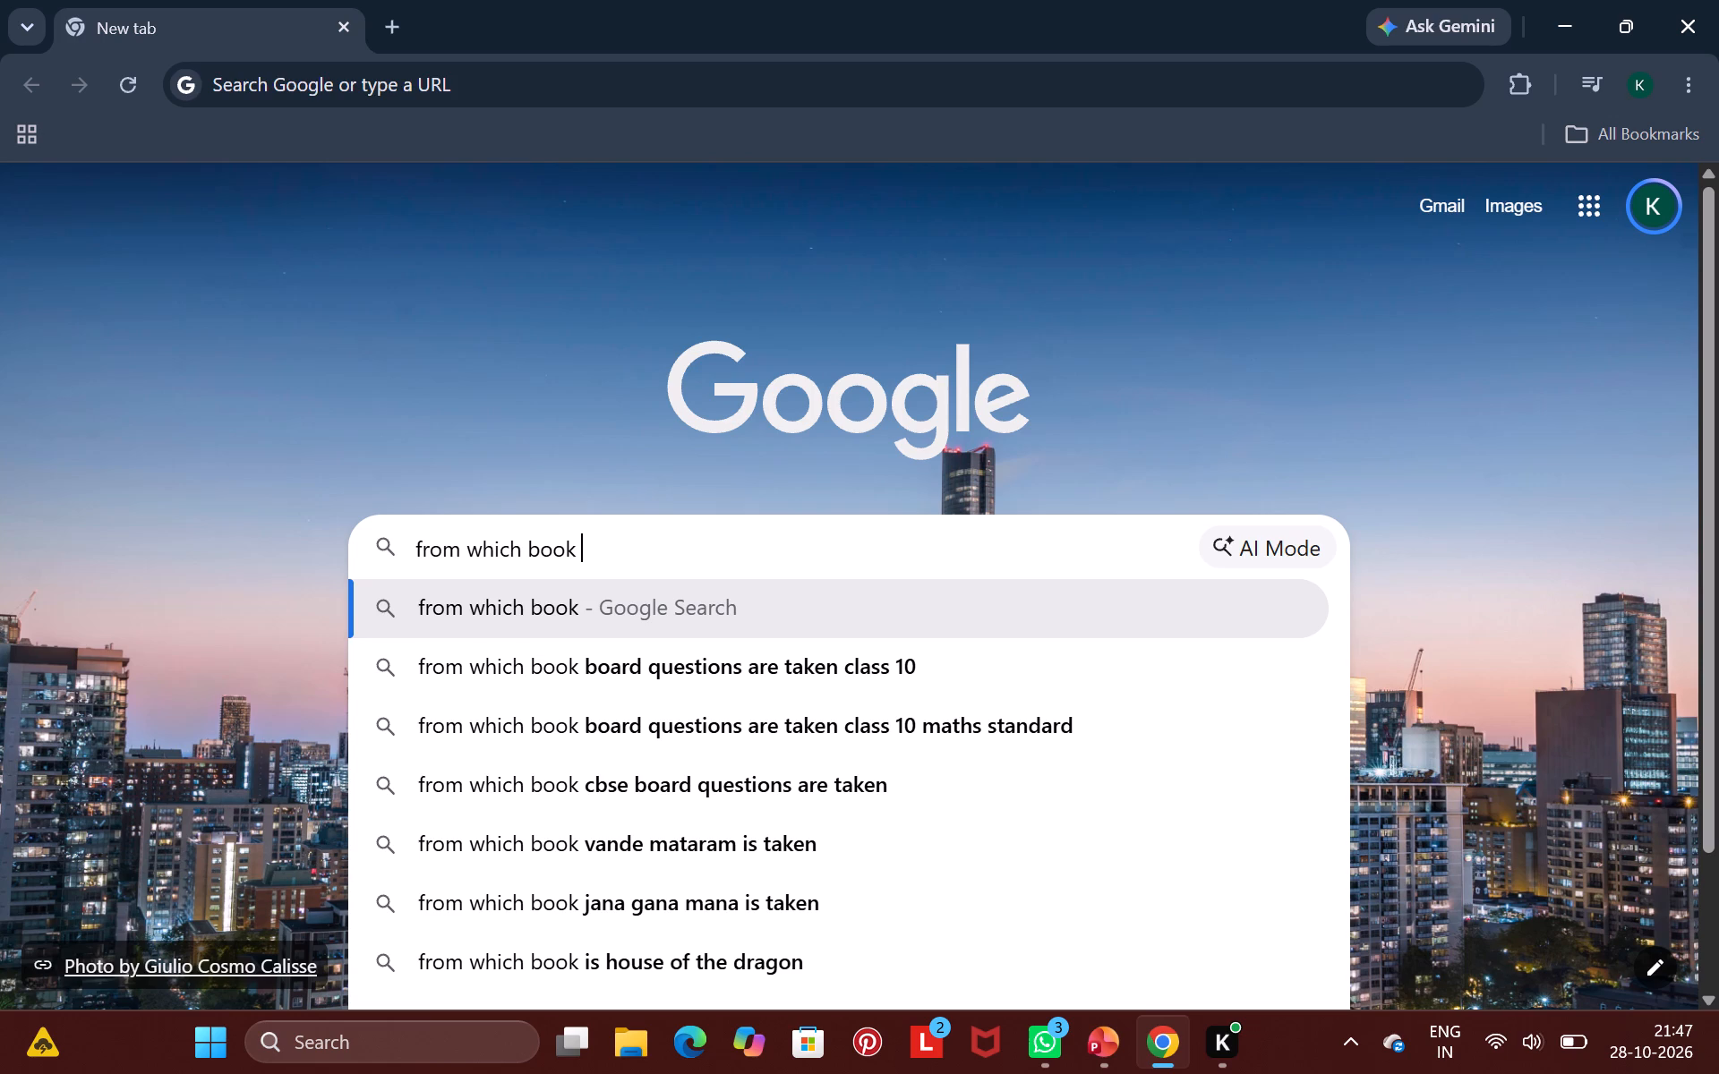
type("re")
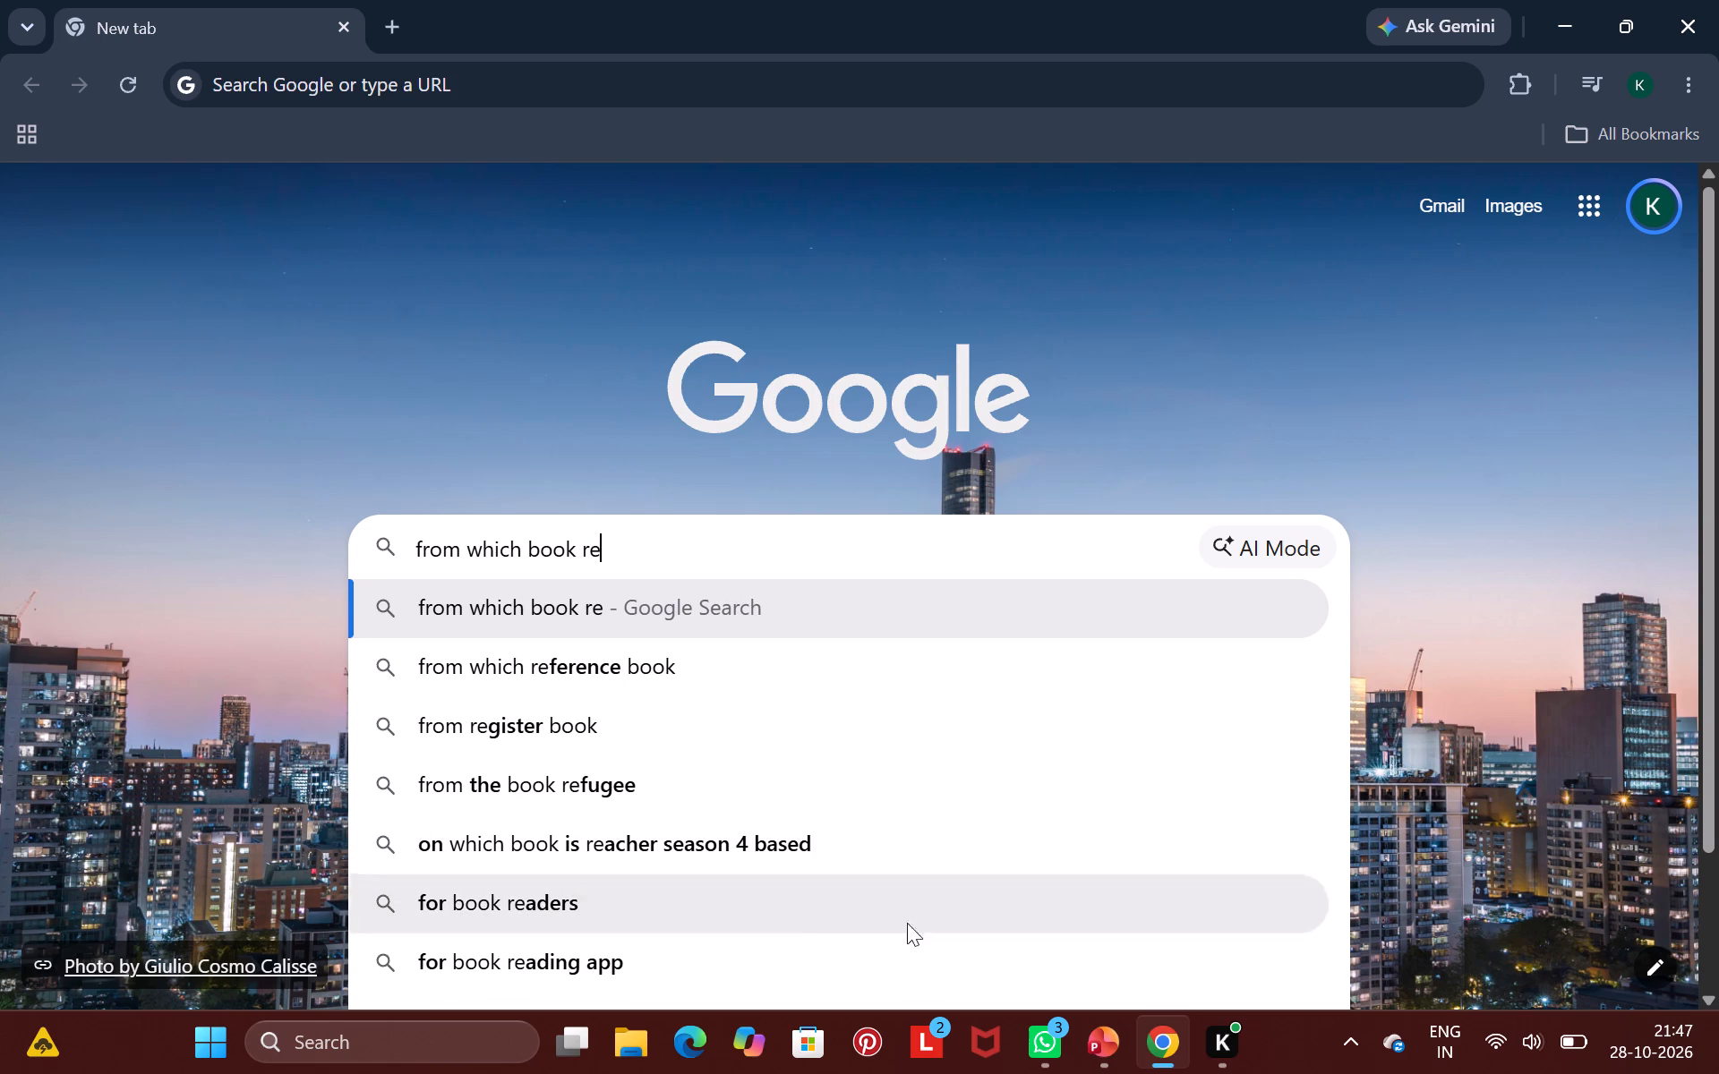
Switch to PowerPoint and copy the full title "REGISTER TRANSFER AND MICROOPERATIONS" from slide 3.
left_click(1098, 1039)
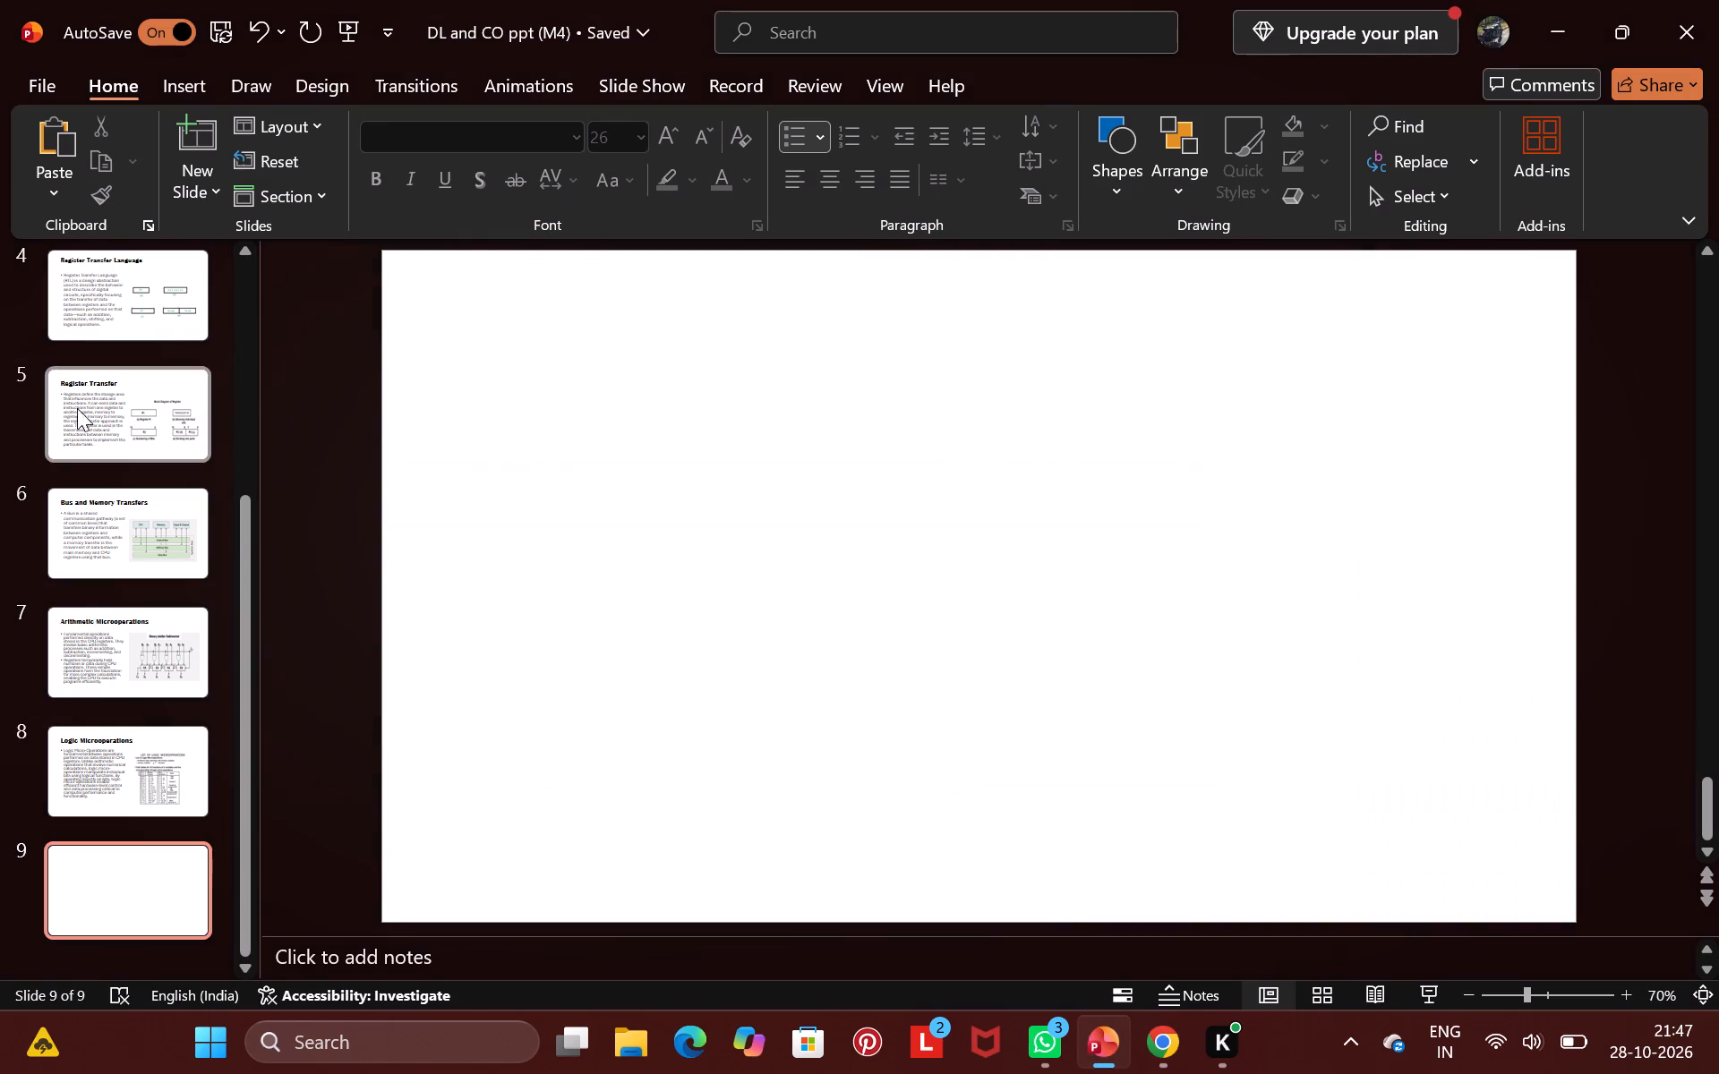
scroll(56, 364, "up", 5)
left_click(164, 550)
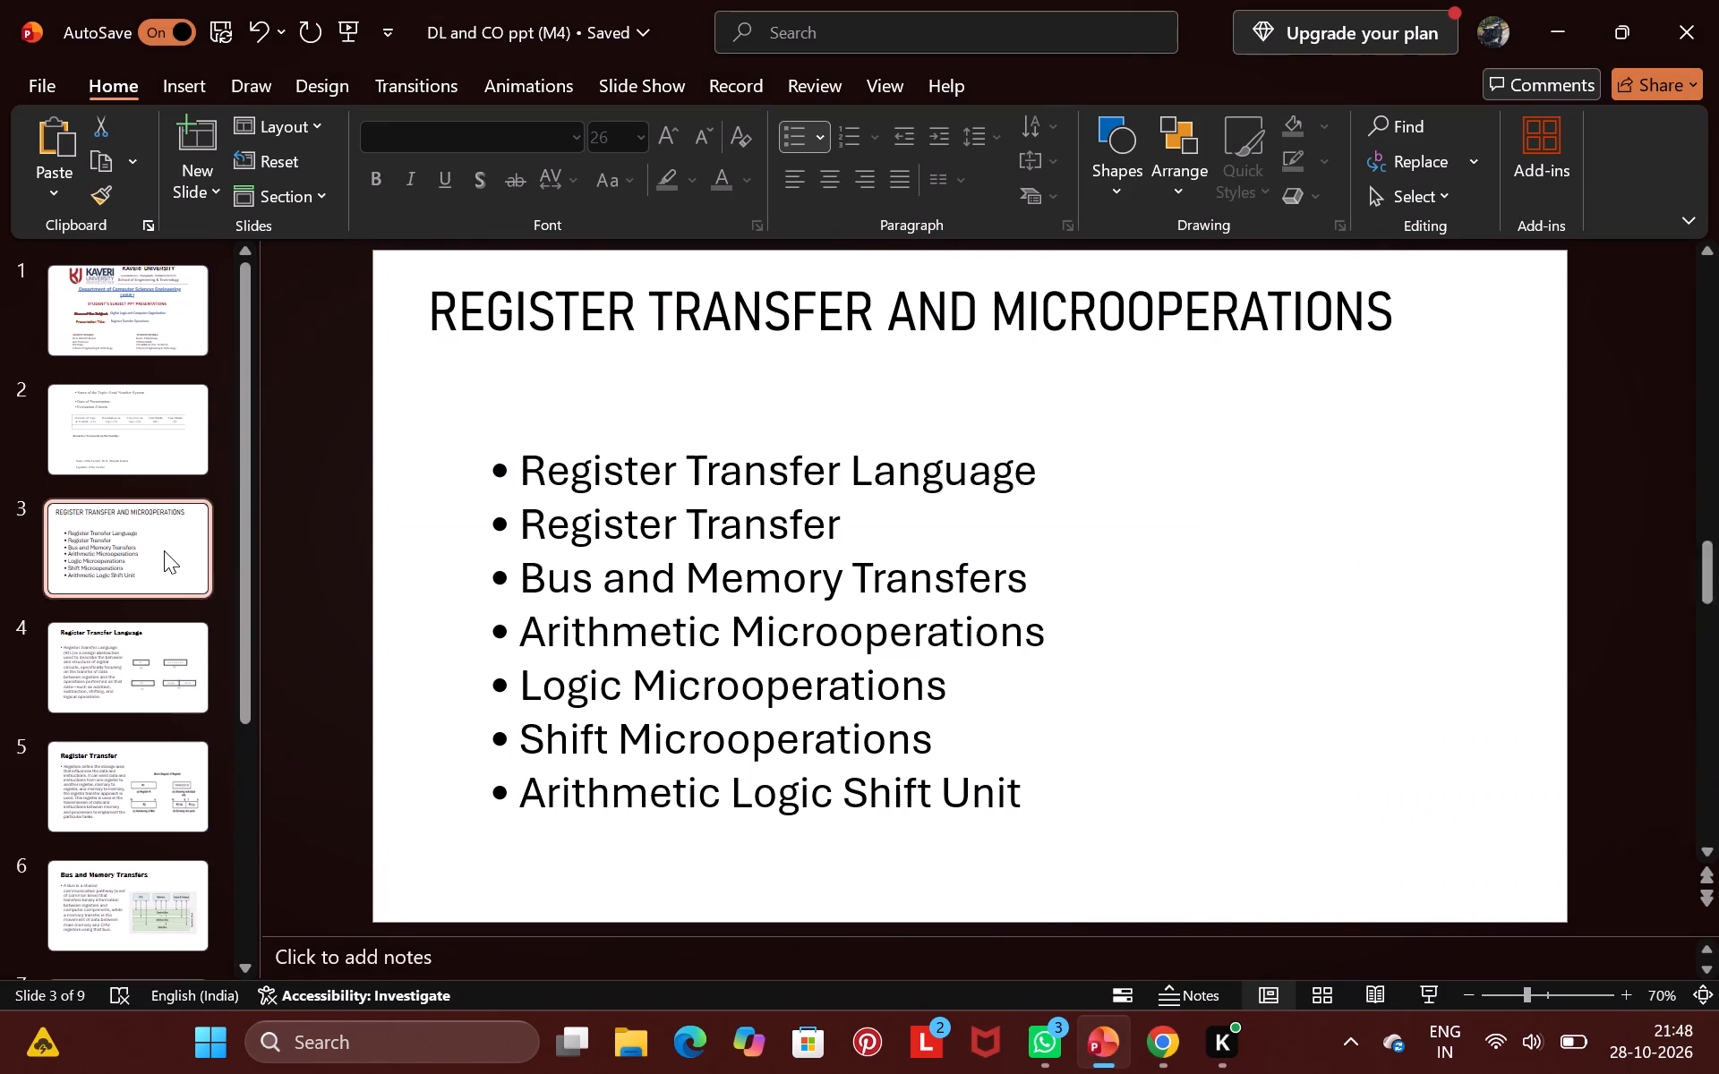
left_click_drag(431, 309, 537, 303)
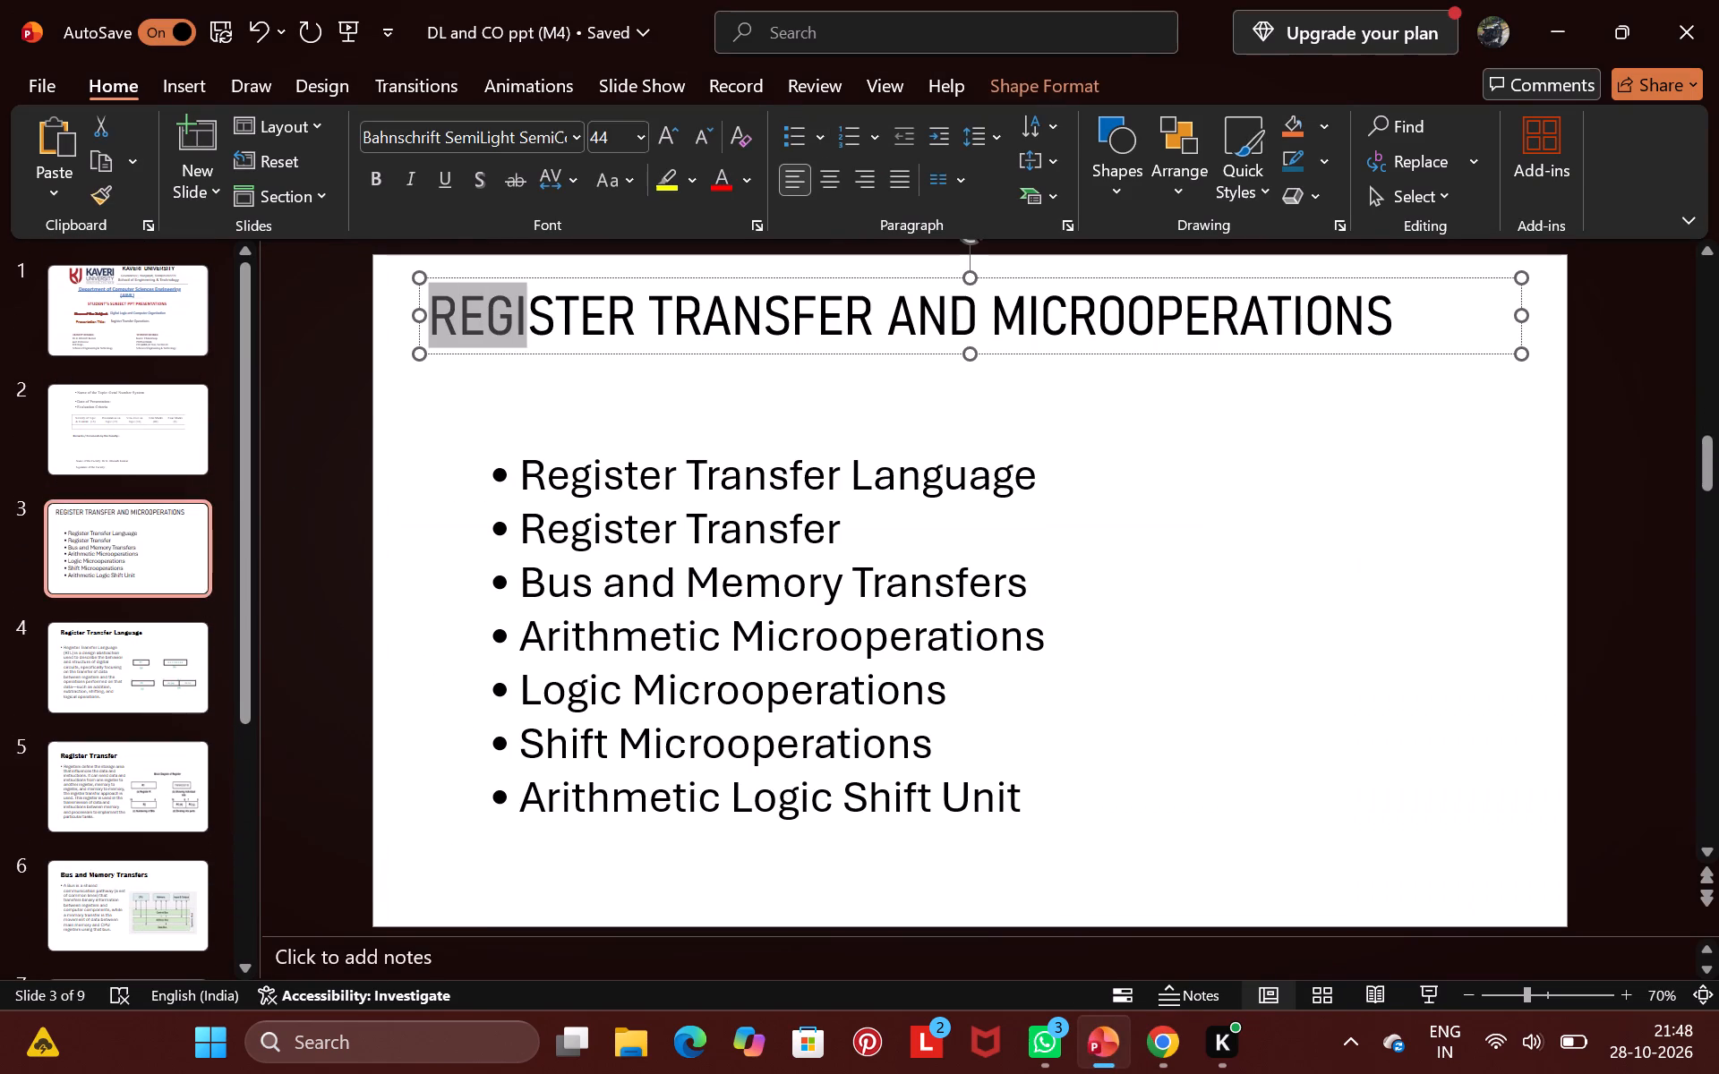
left_click_drag(537, 303, 1290, 272)
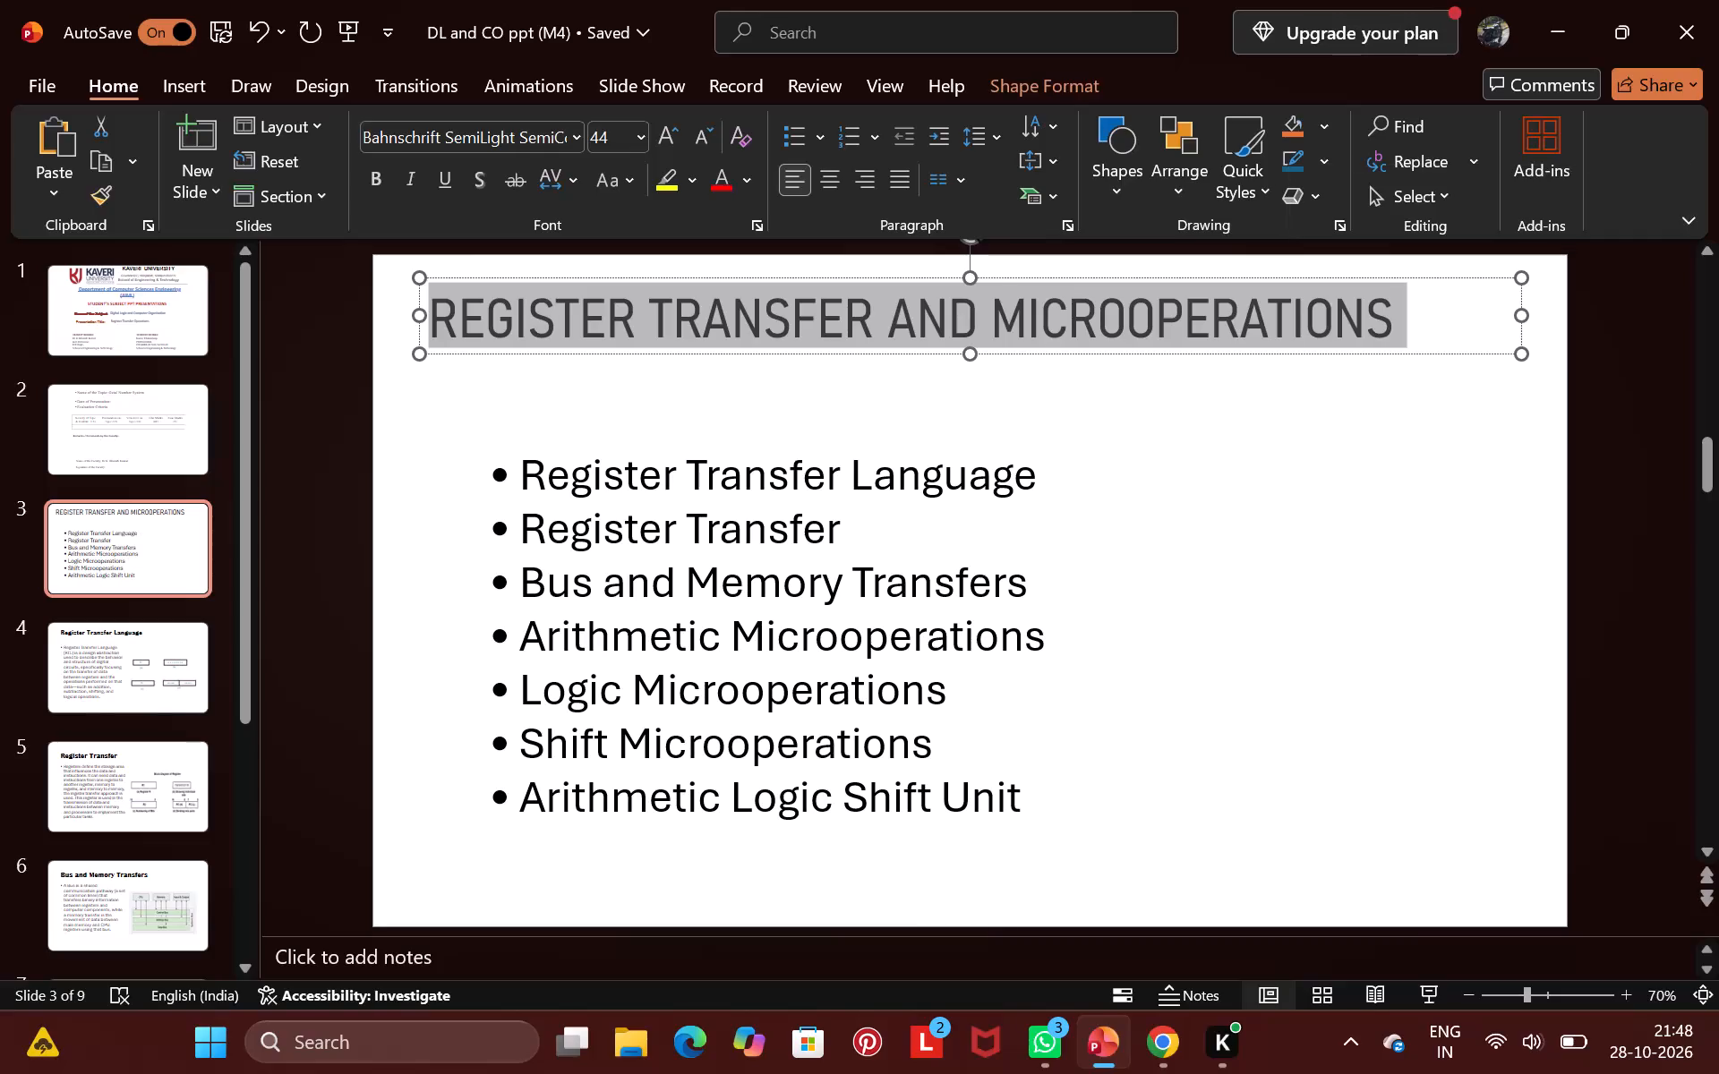
key("ctrl+c")
left_click(1596, 535)
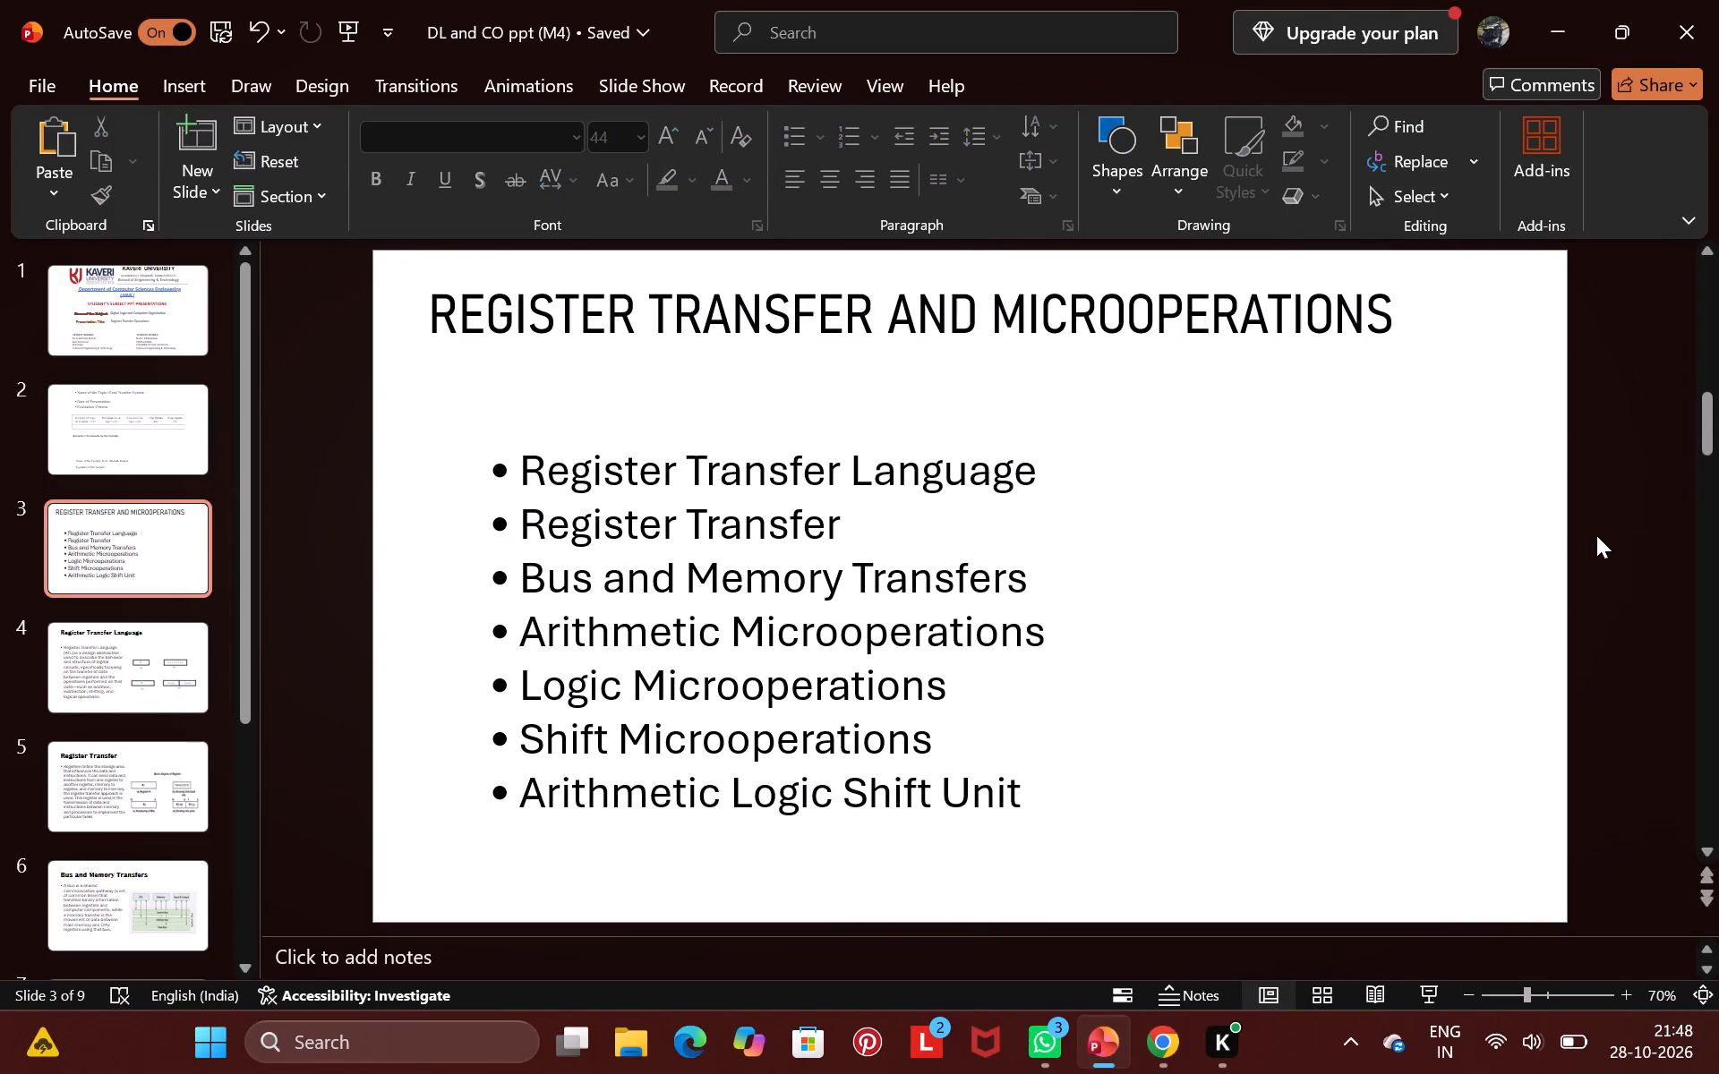
In Chrome, search for "from which book REGISTER TRANSFER AND MICROOPERATIONS we can refre" and read through the AI Overview.
left_click(1185, 1028)
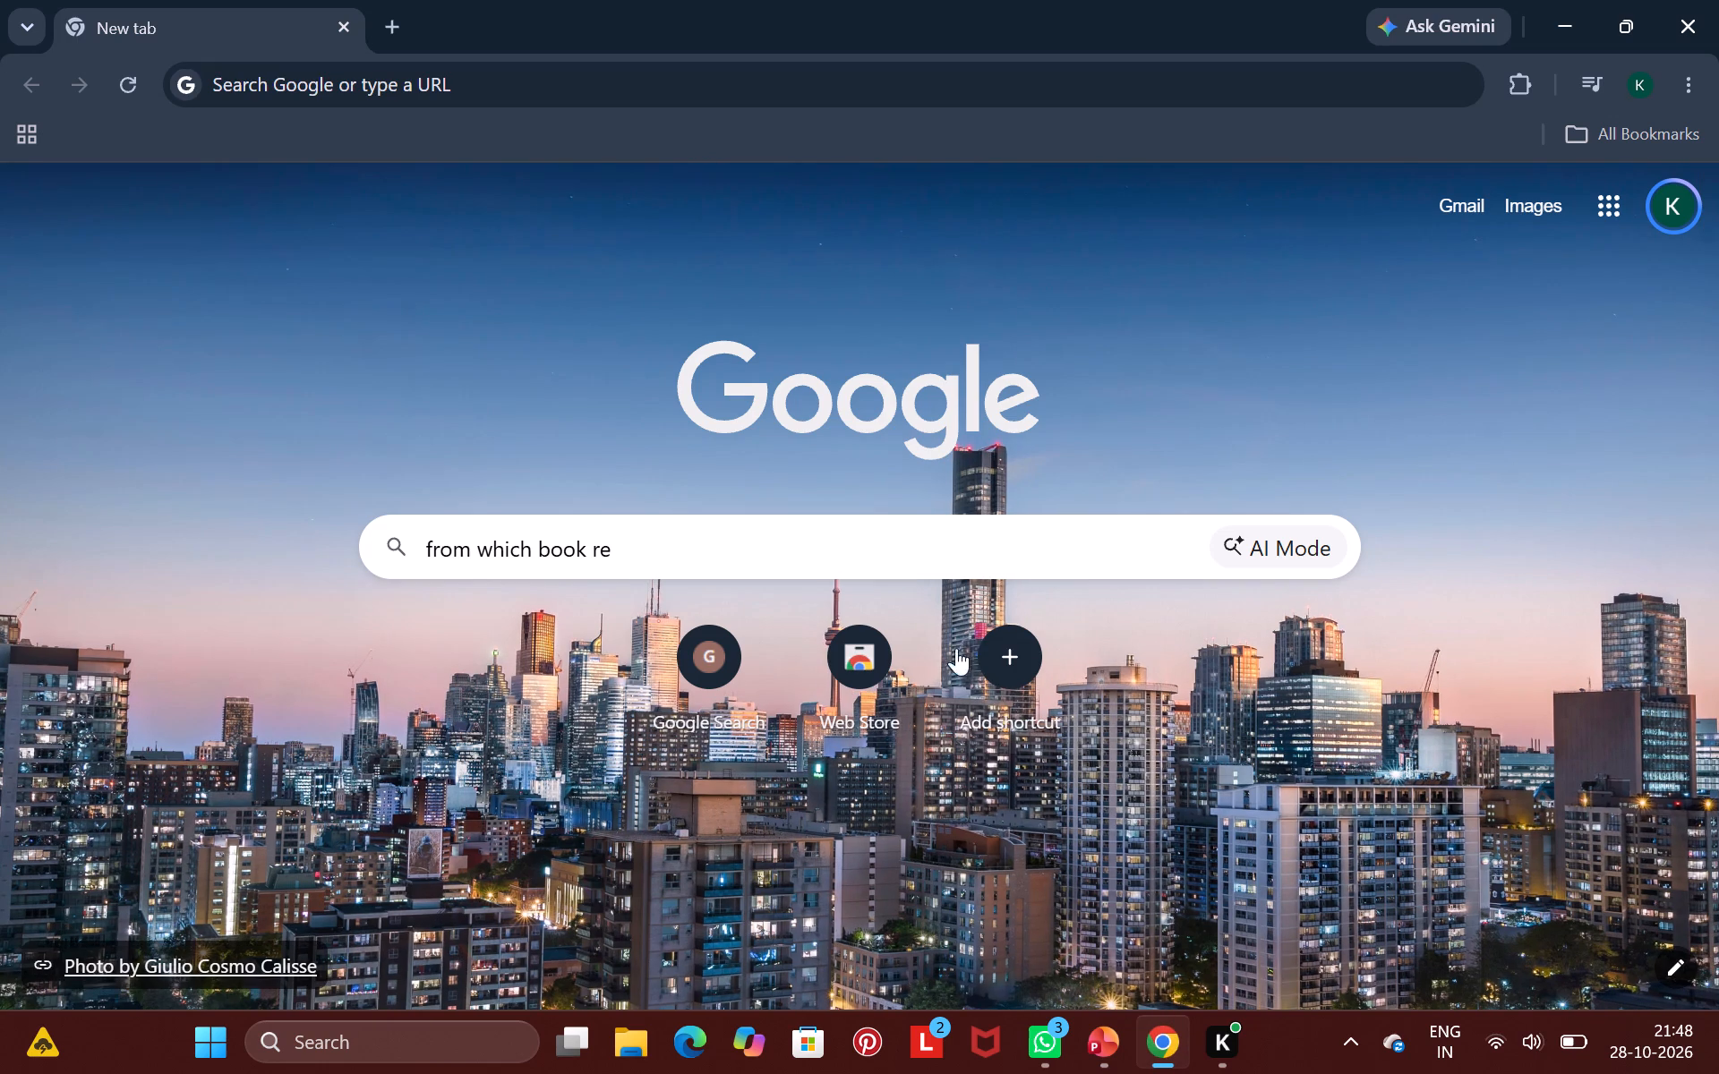
left_click(940, 550)
key("BackSpace")
key("BackSpace")
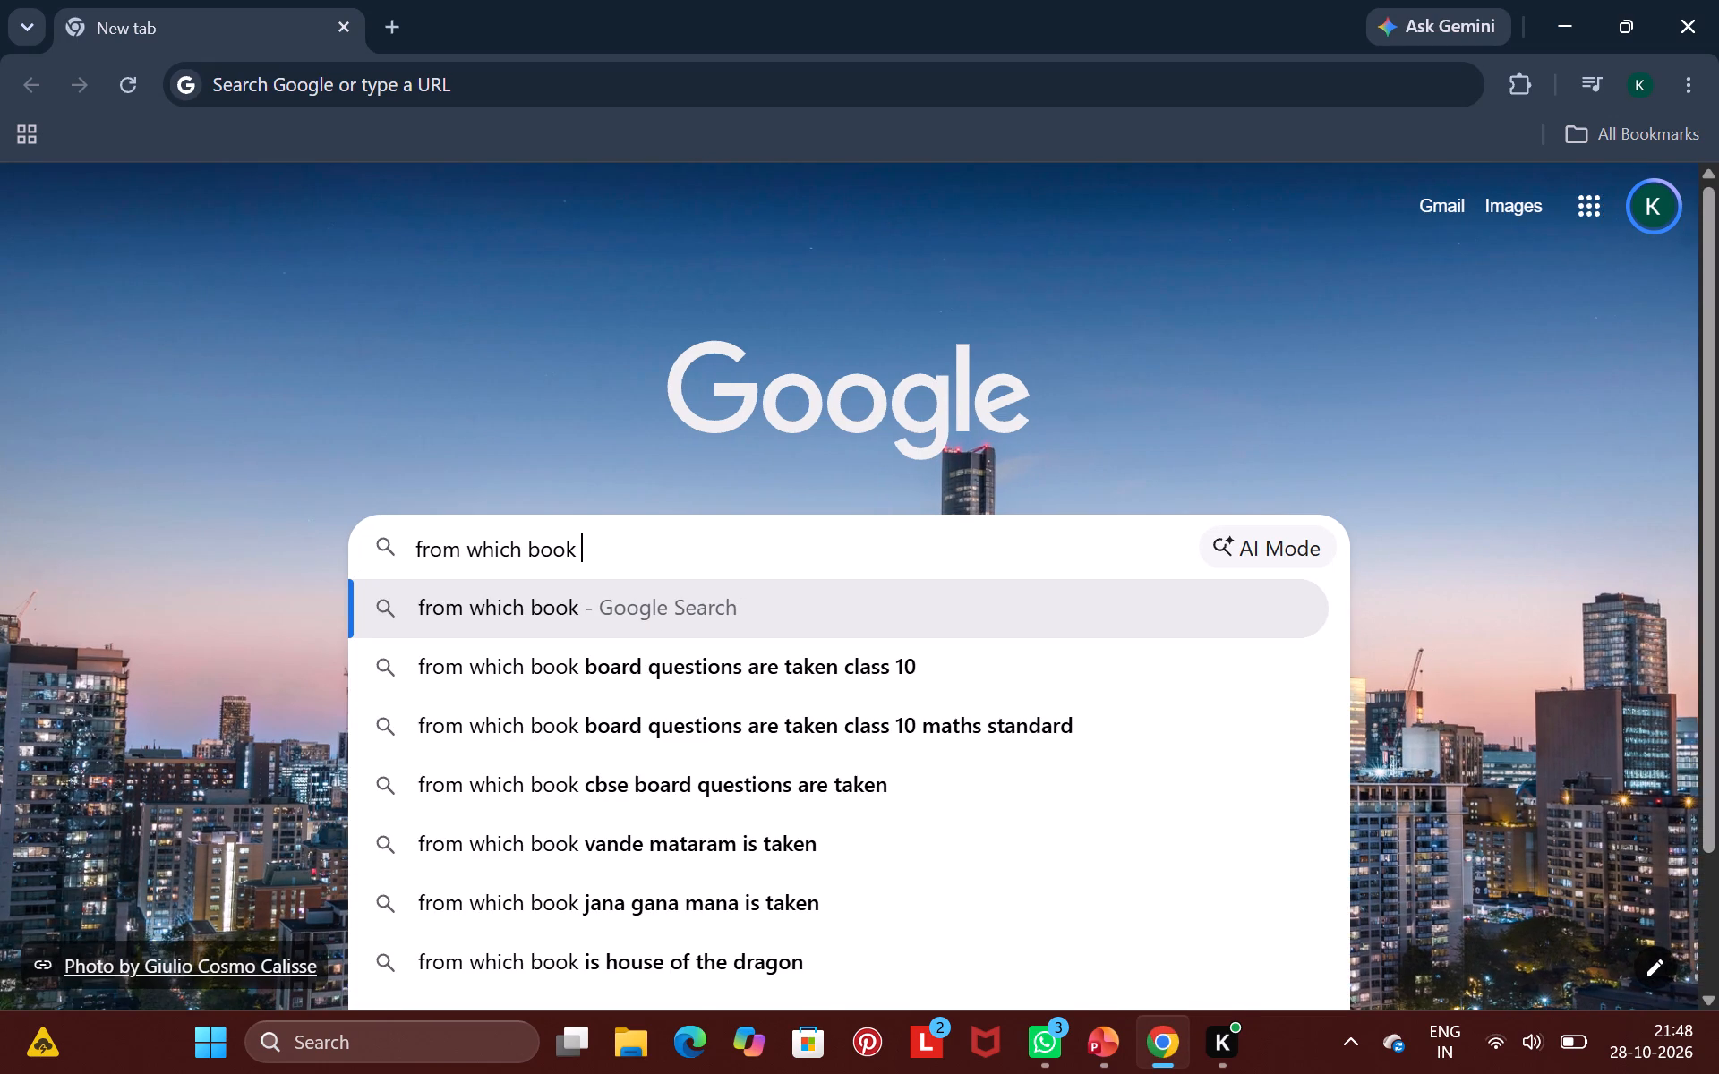
key("ctrl+v")
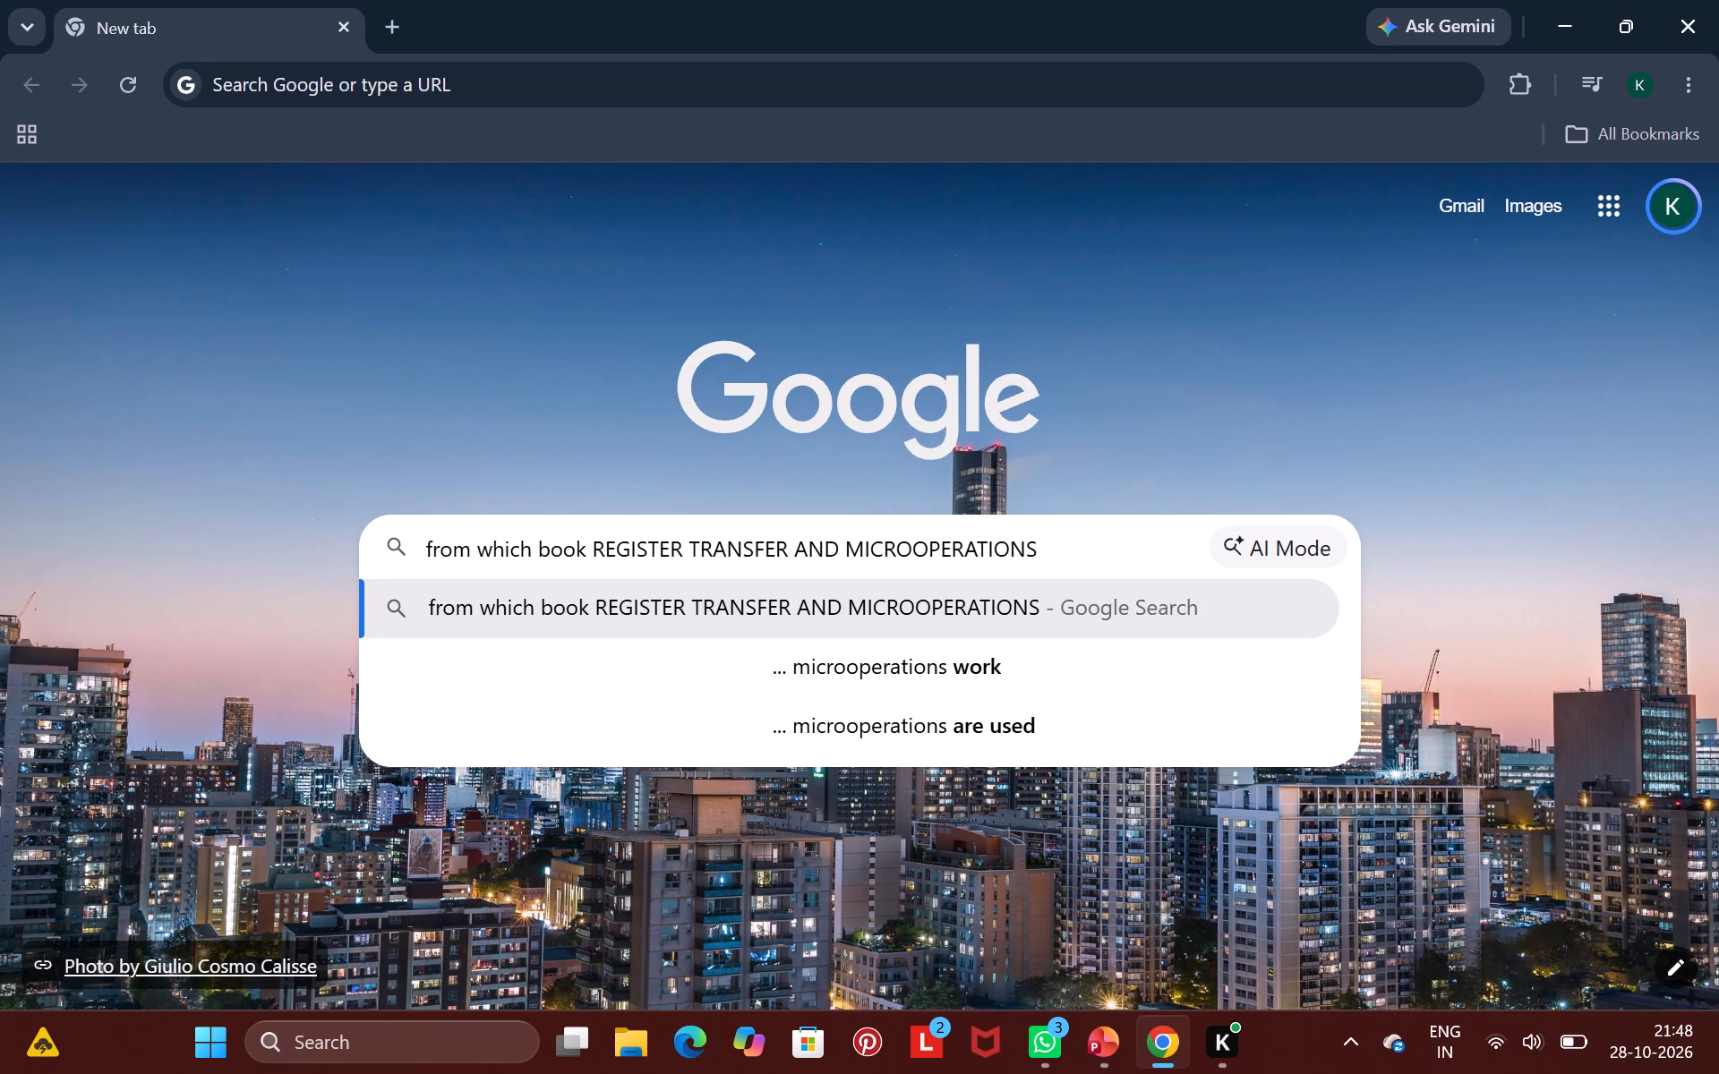
key("space")
type("qwe")
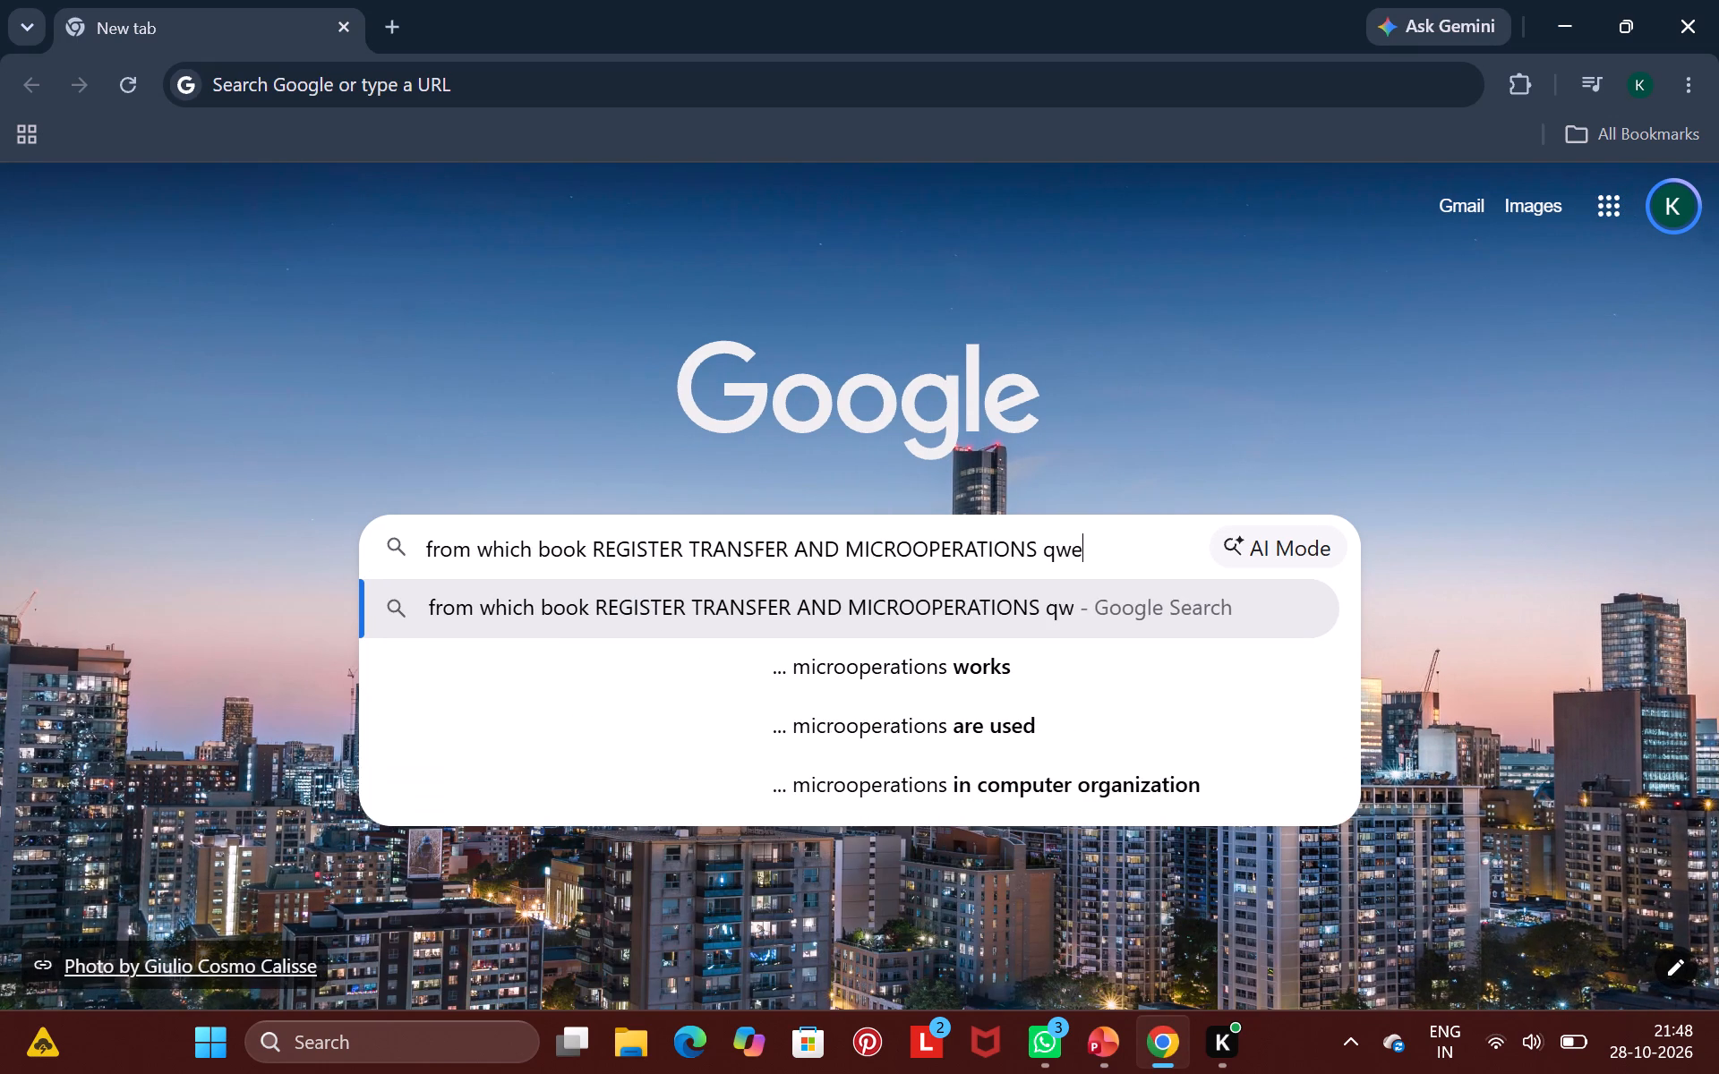
key("space")
key("BackSpace")
key("BackSpace")
key("BackSpace")
key("BackSpace")
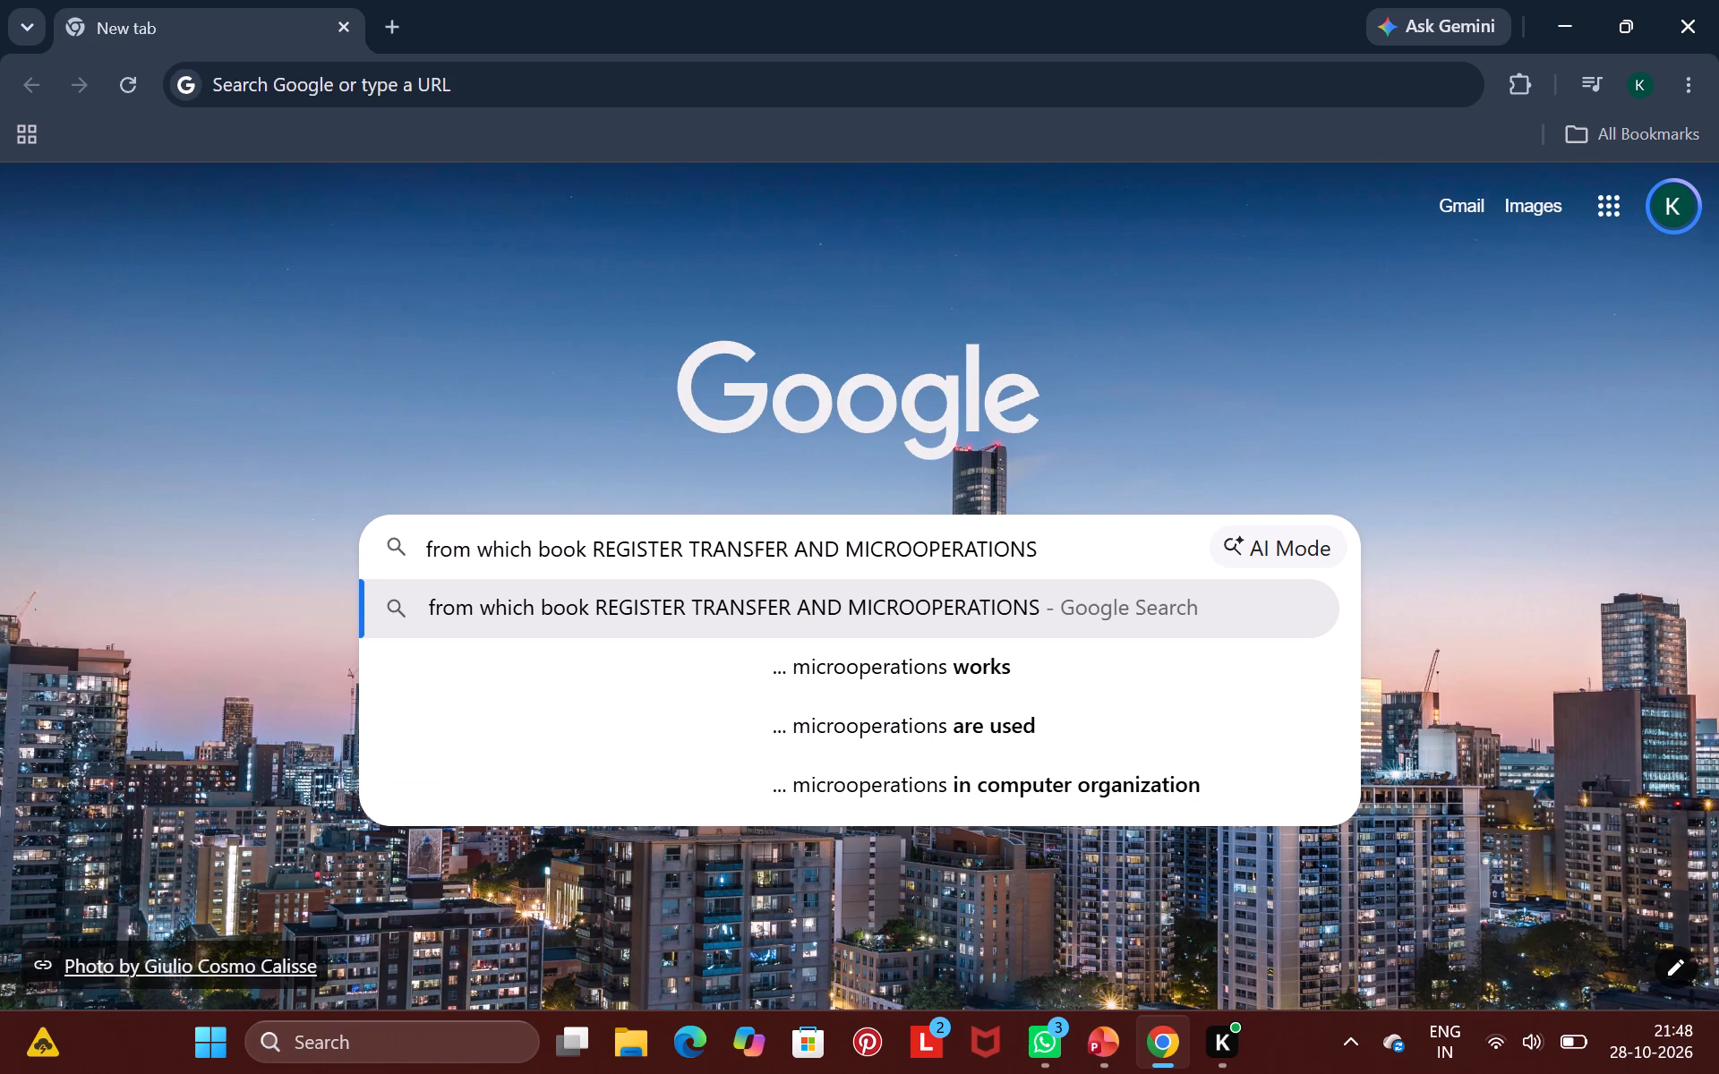
type("we can")
key("space")
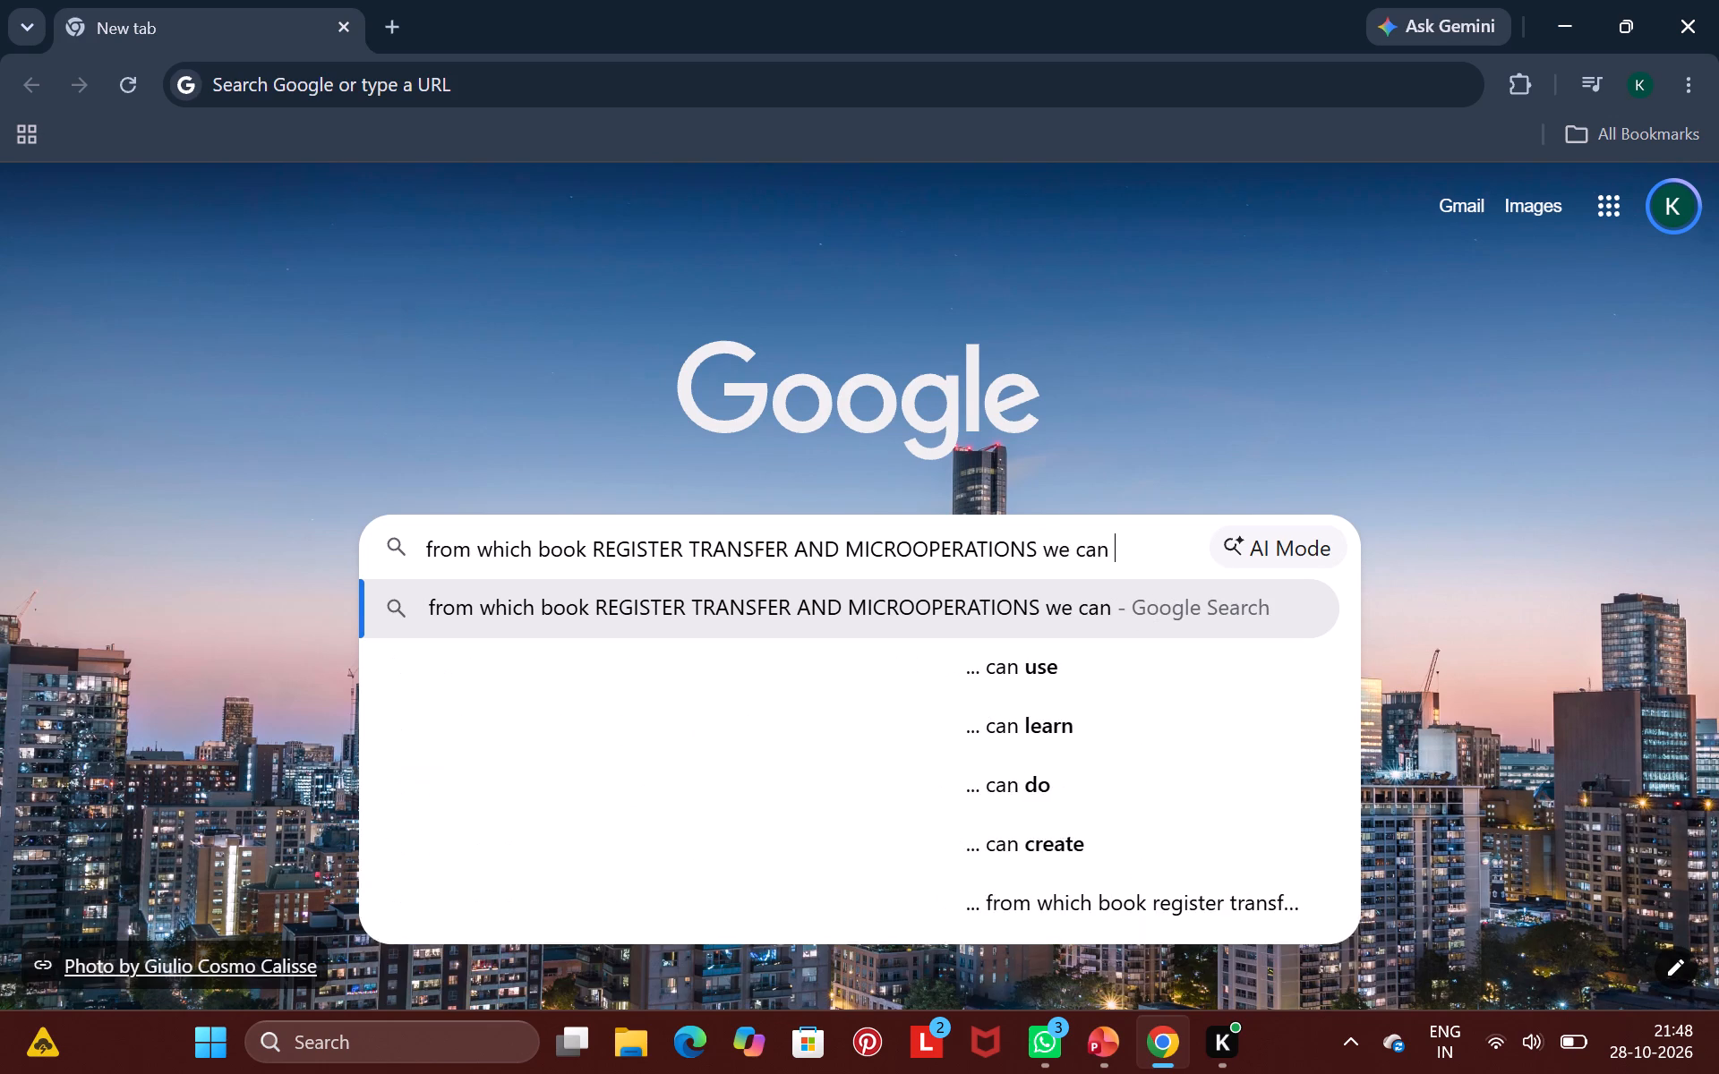
type("refrer")
key("BackSpace")
key("Return")
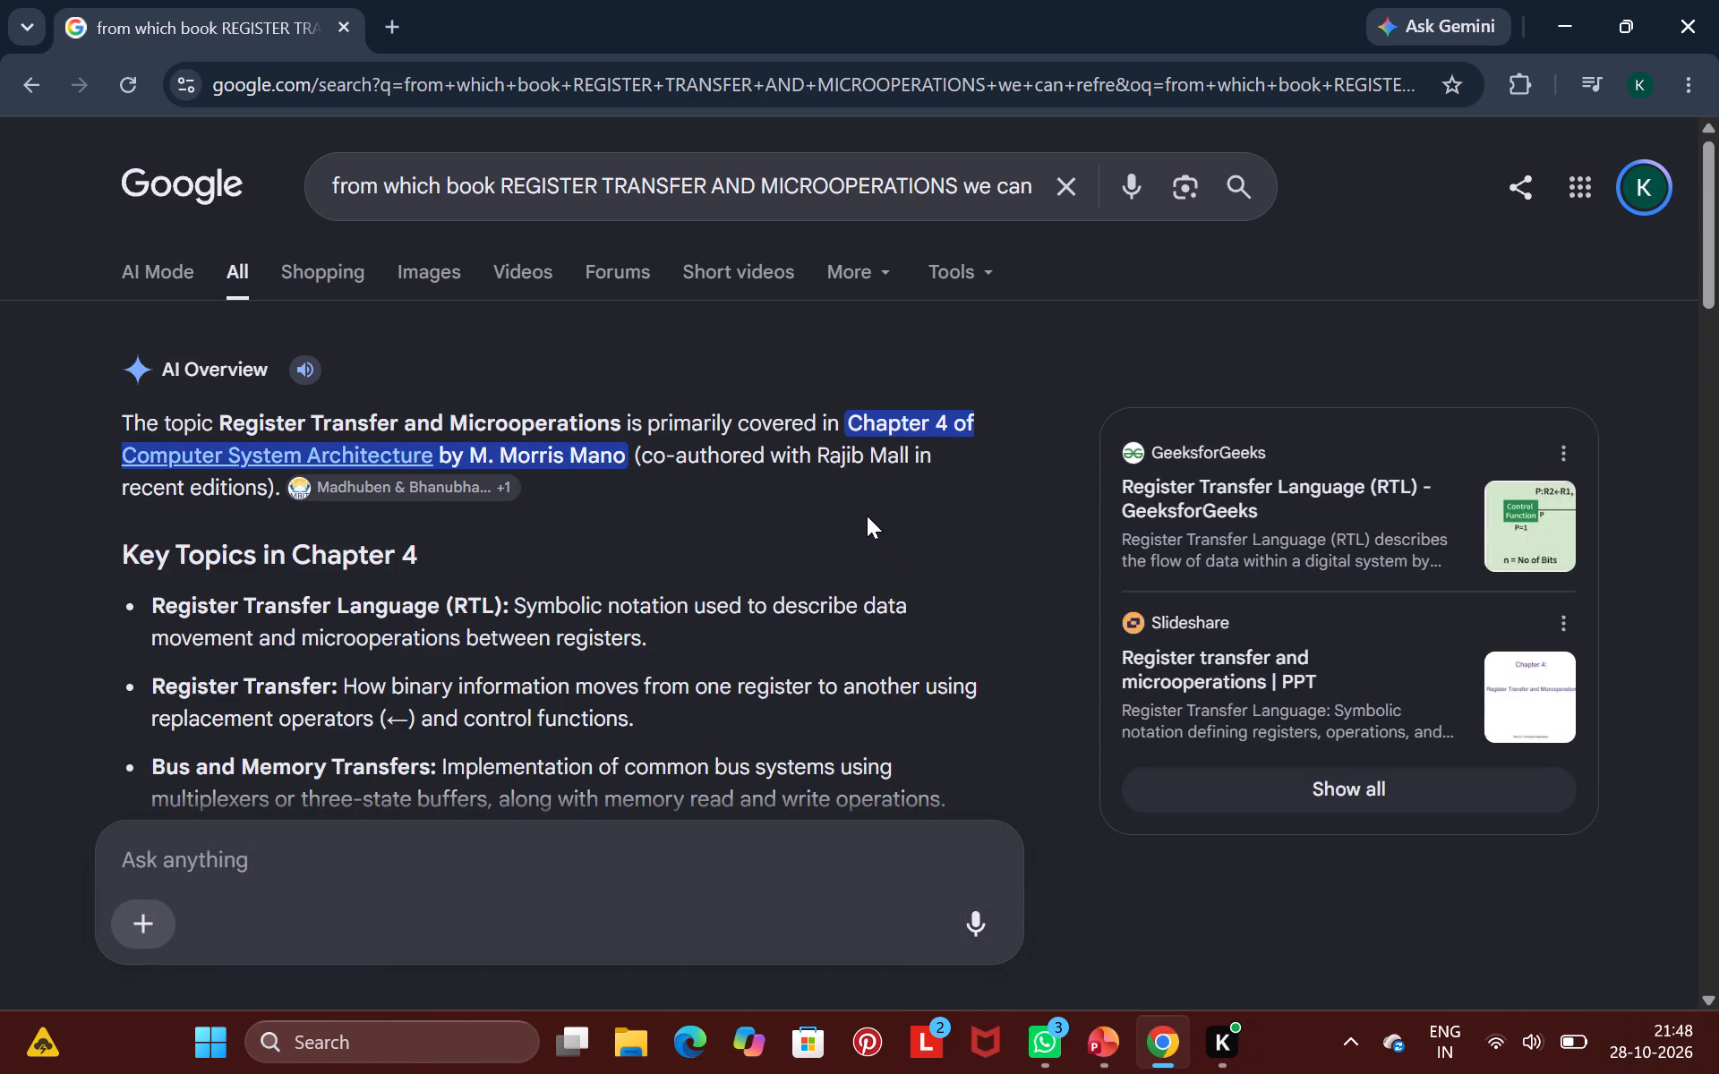
scroll(859, 513, "down", 6)
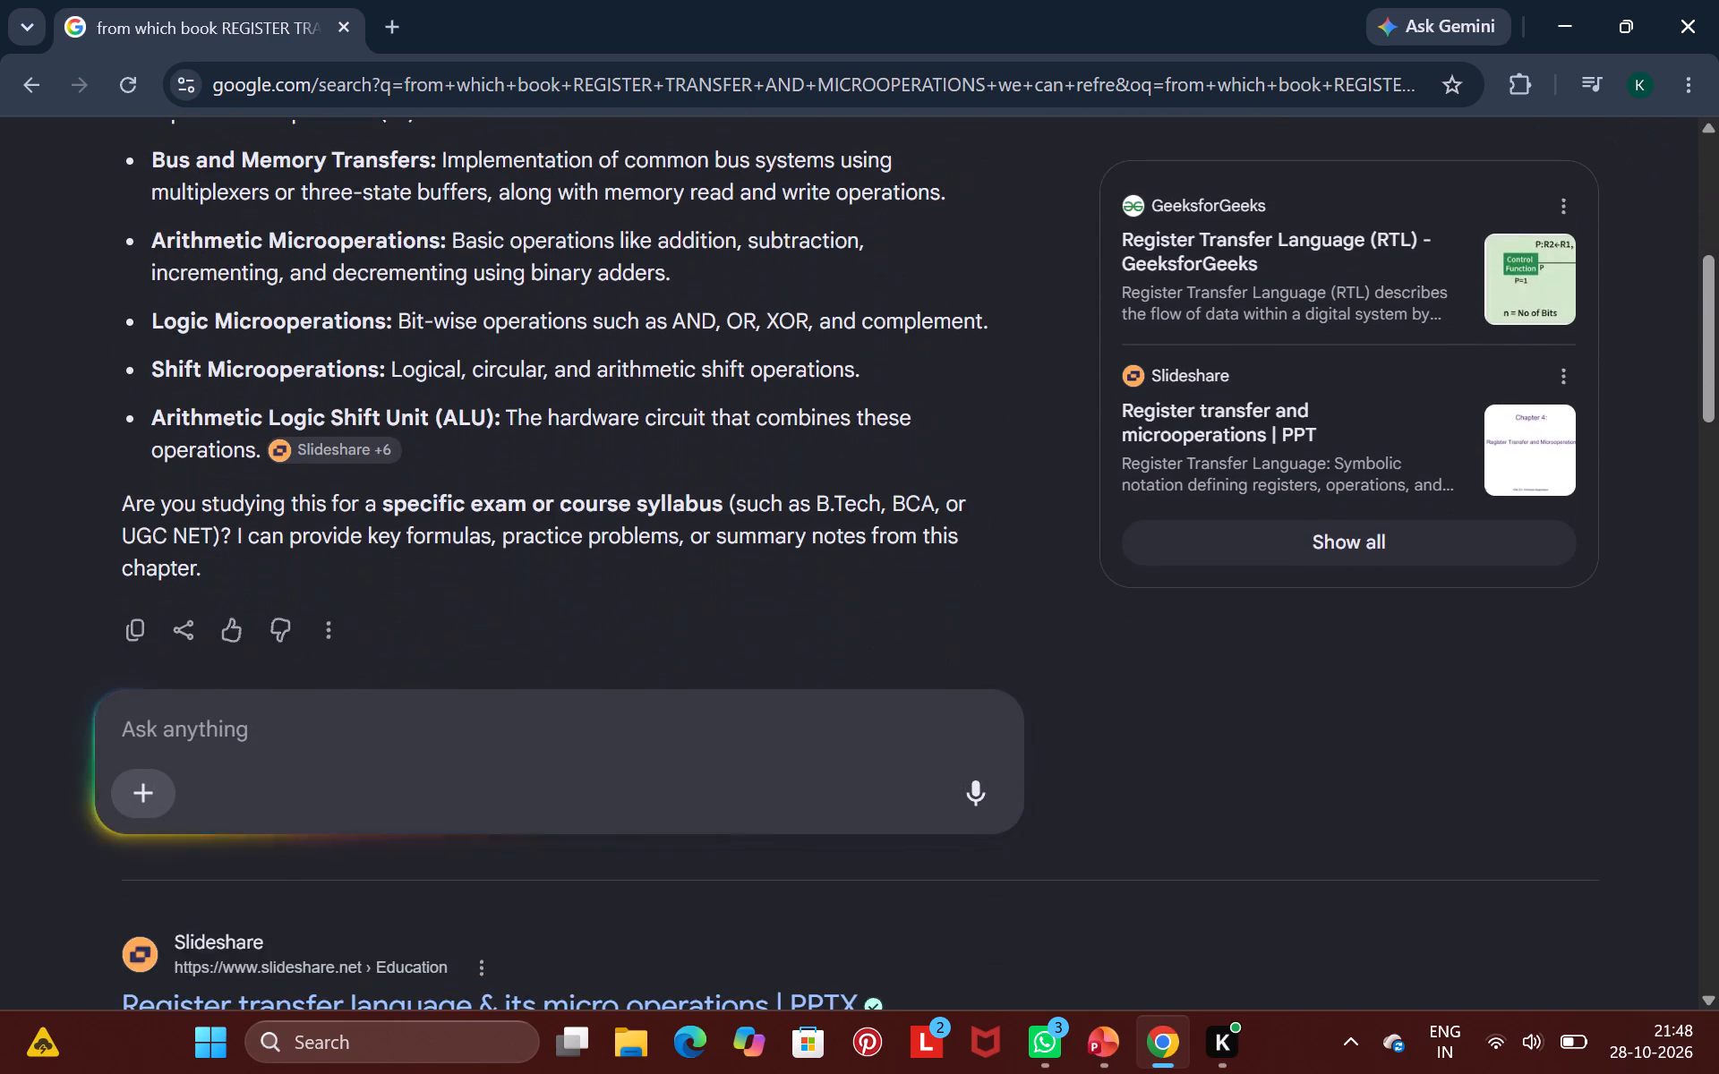
scroll(859, 513, "up", 2)
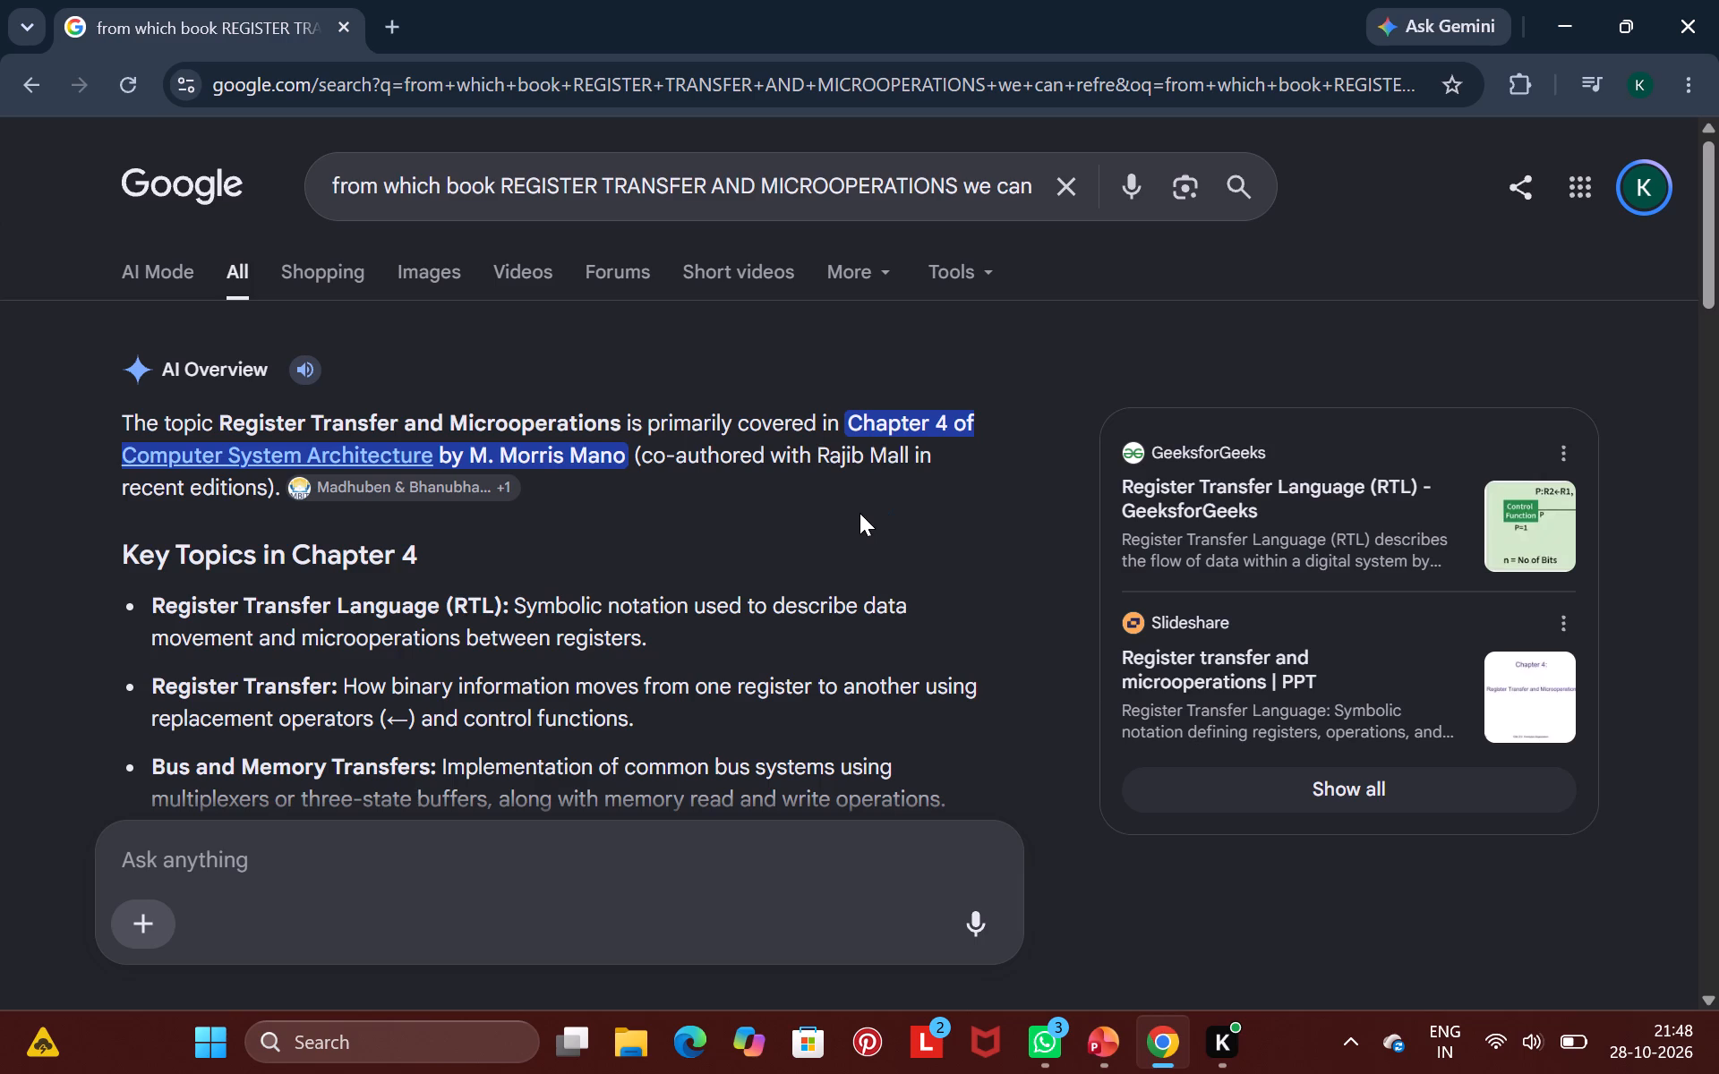
Return to the presentation in PowerPoint and locate the blank slide 9 among the slide thumbnails.
left_click(1173, 1050)
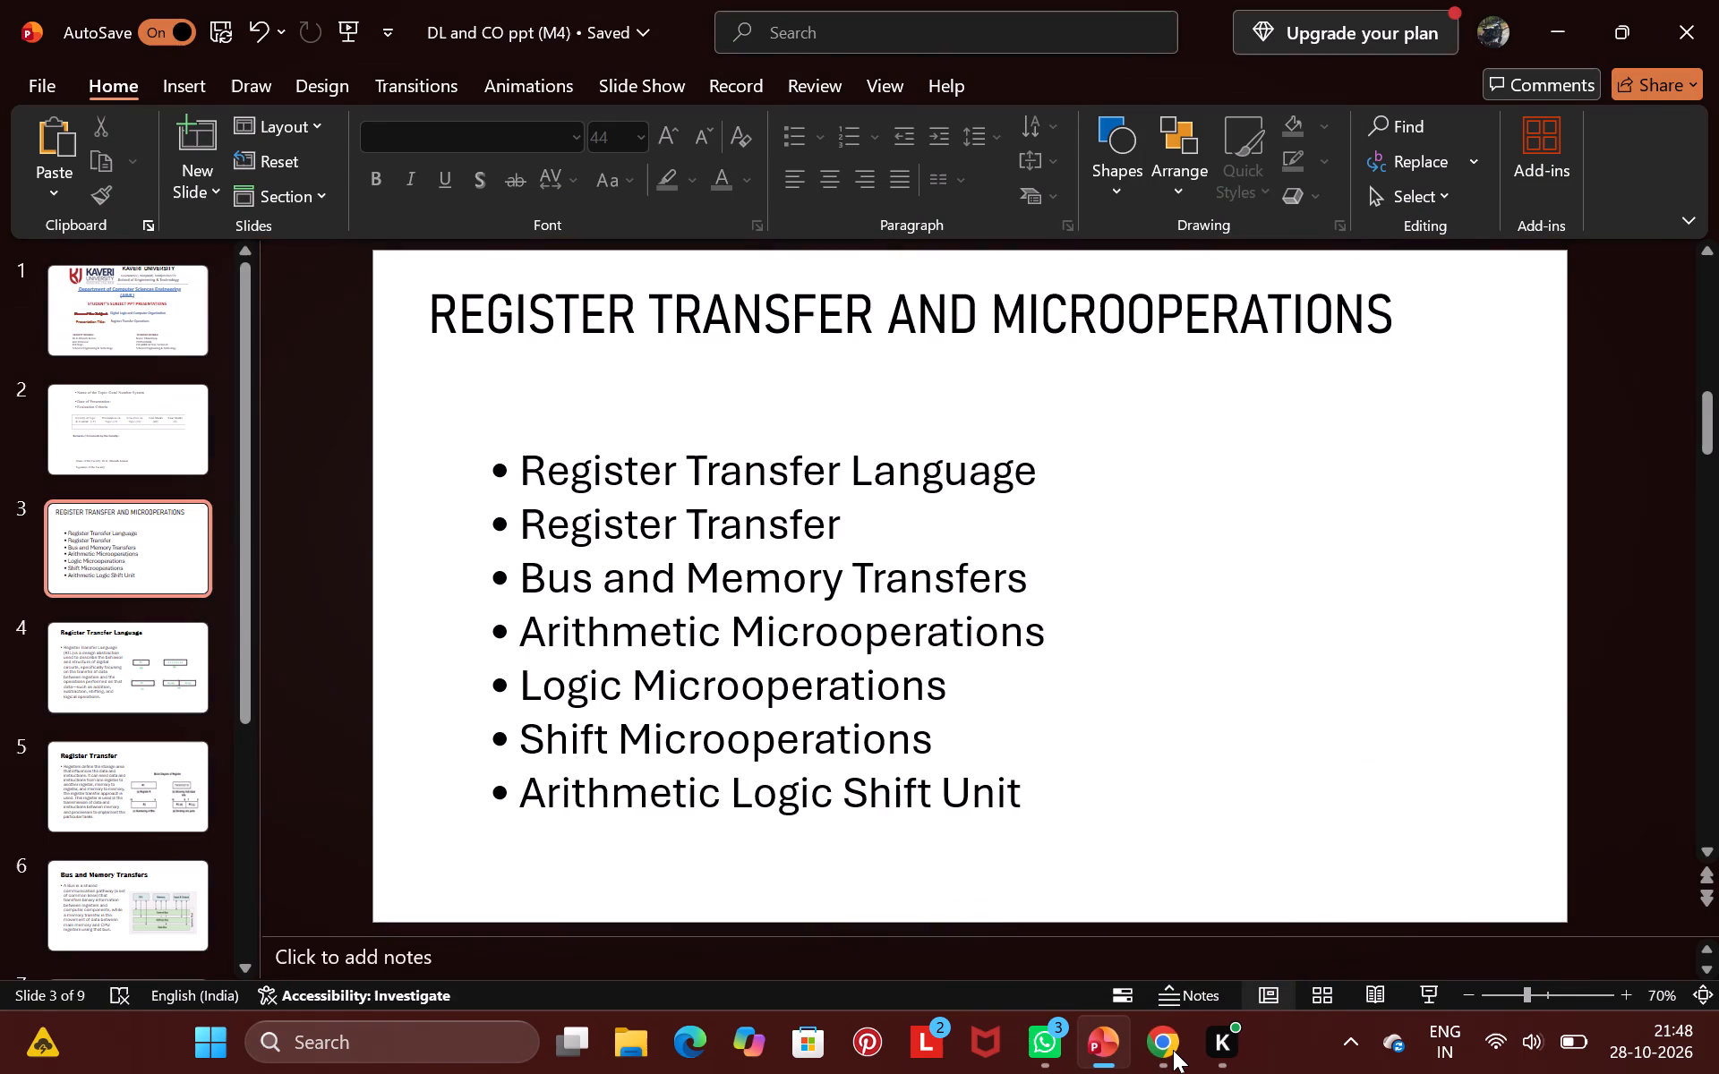
scroll(25, 720, "down", 5)
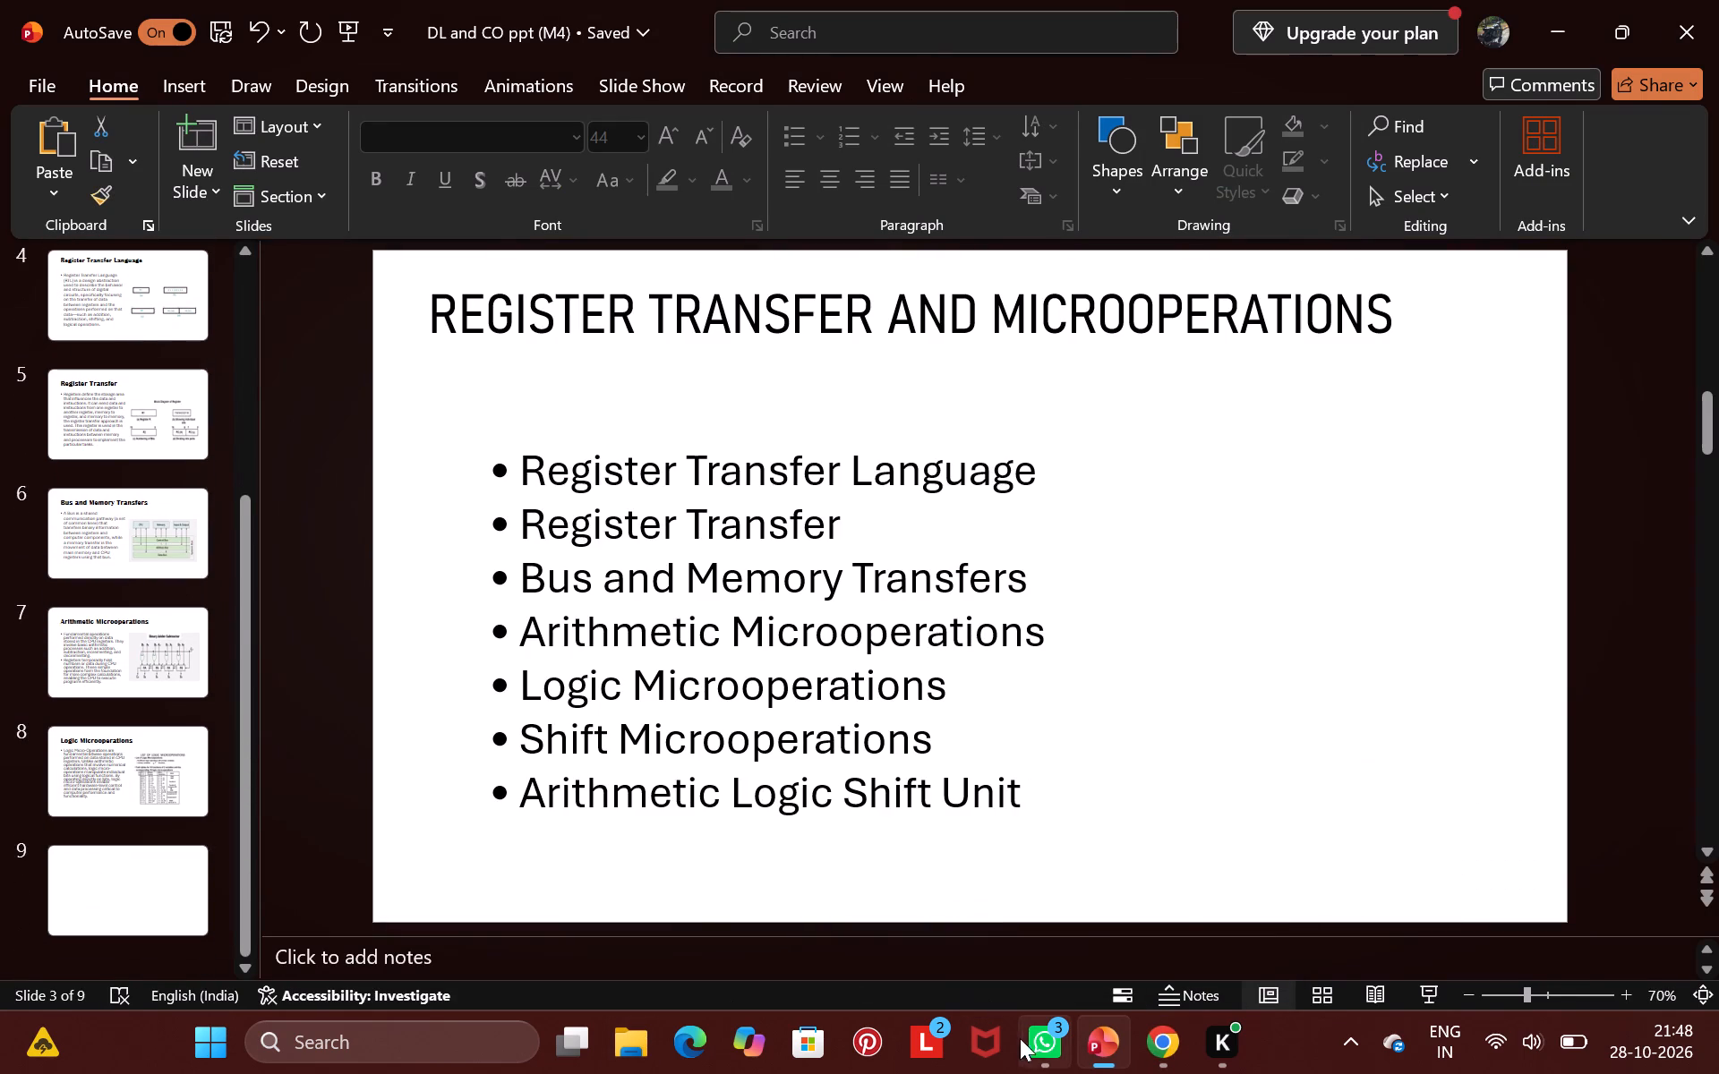
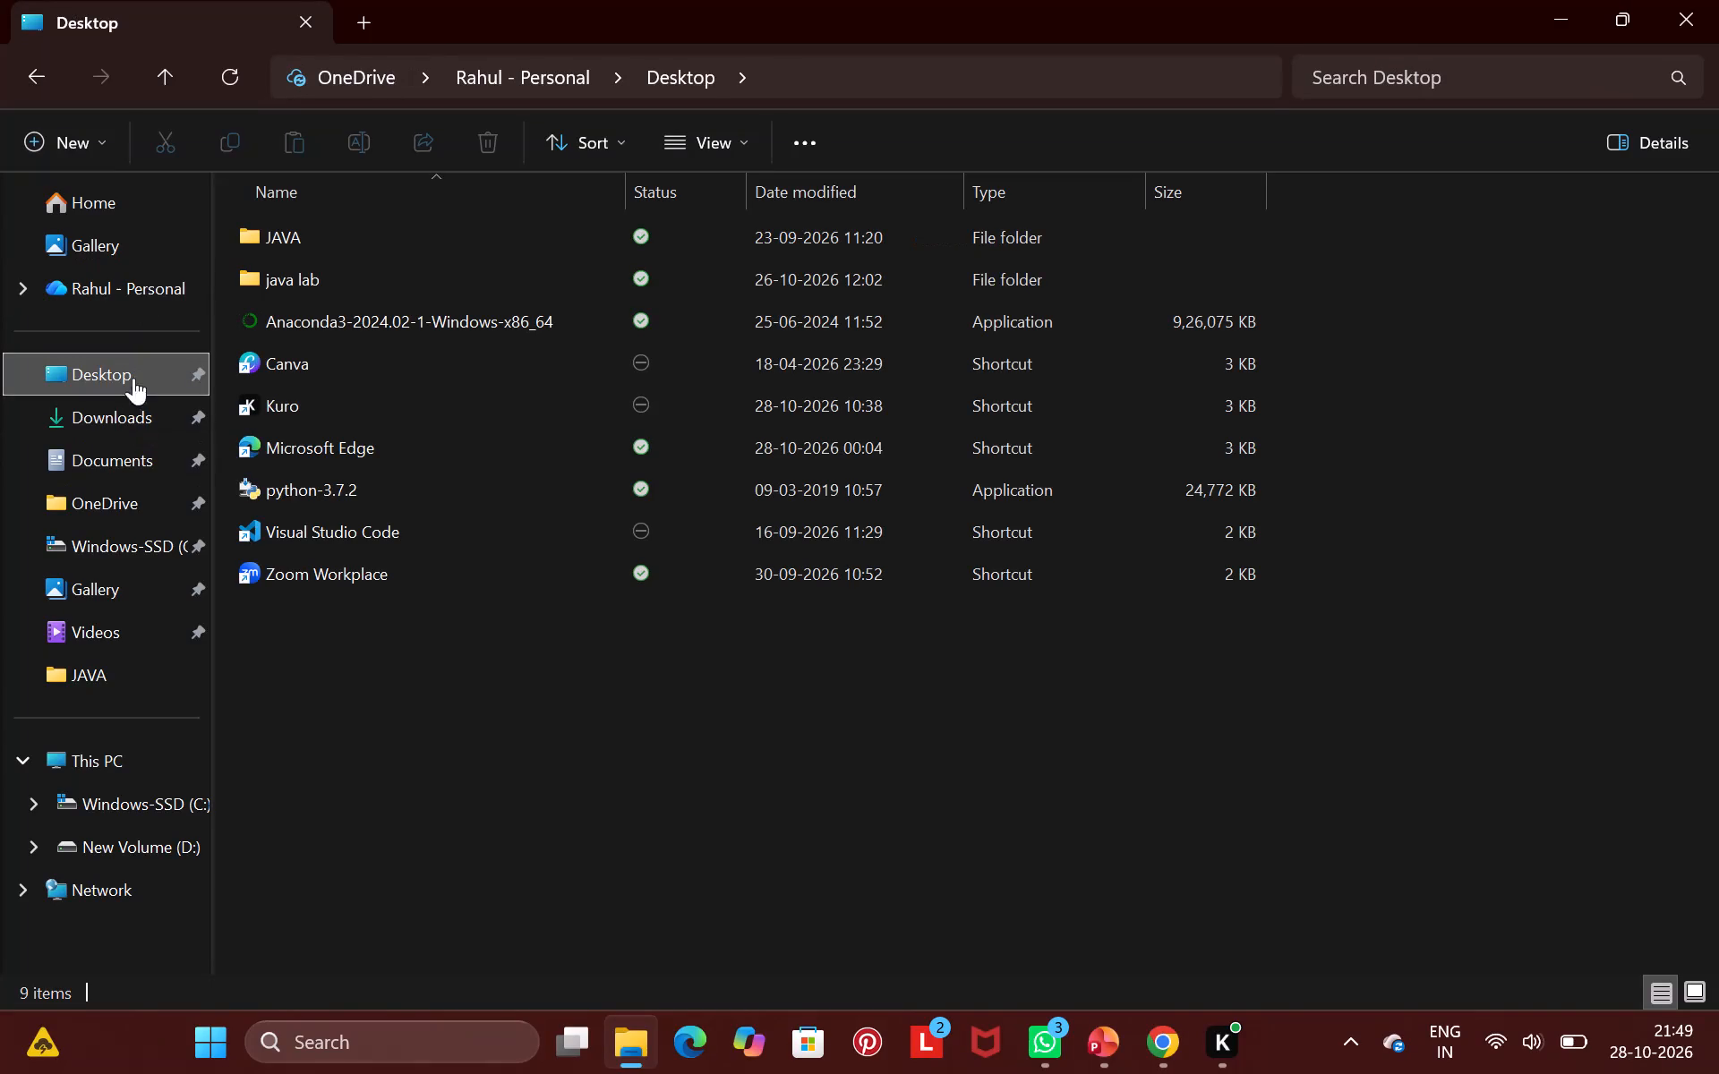
Open "DL and CO ppt (J5)" from the Documents folder and copy the "- References" heading from its slide 9.
left_click(127, 462)
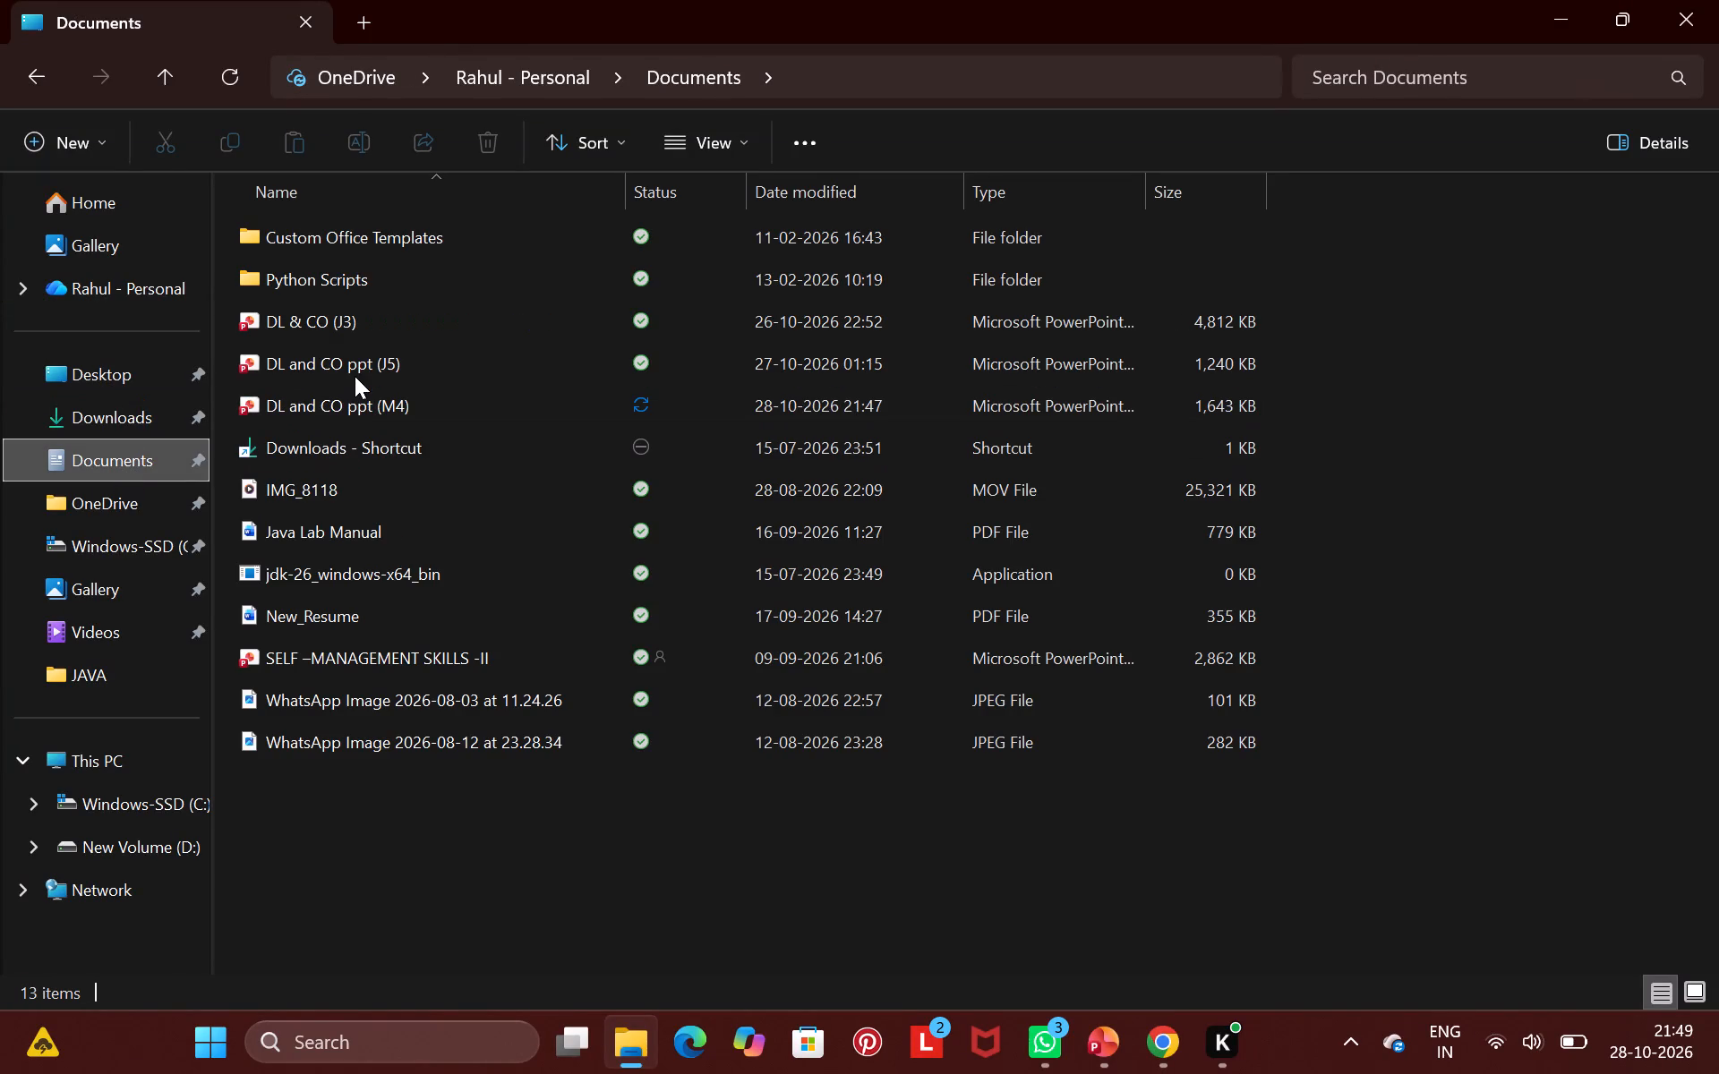
double_click(355, 376)
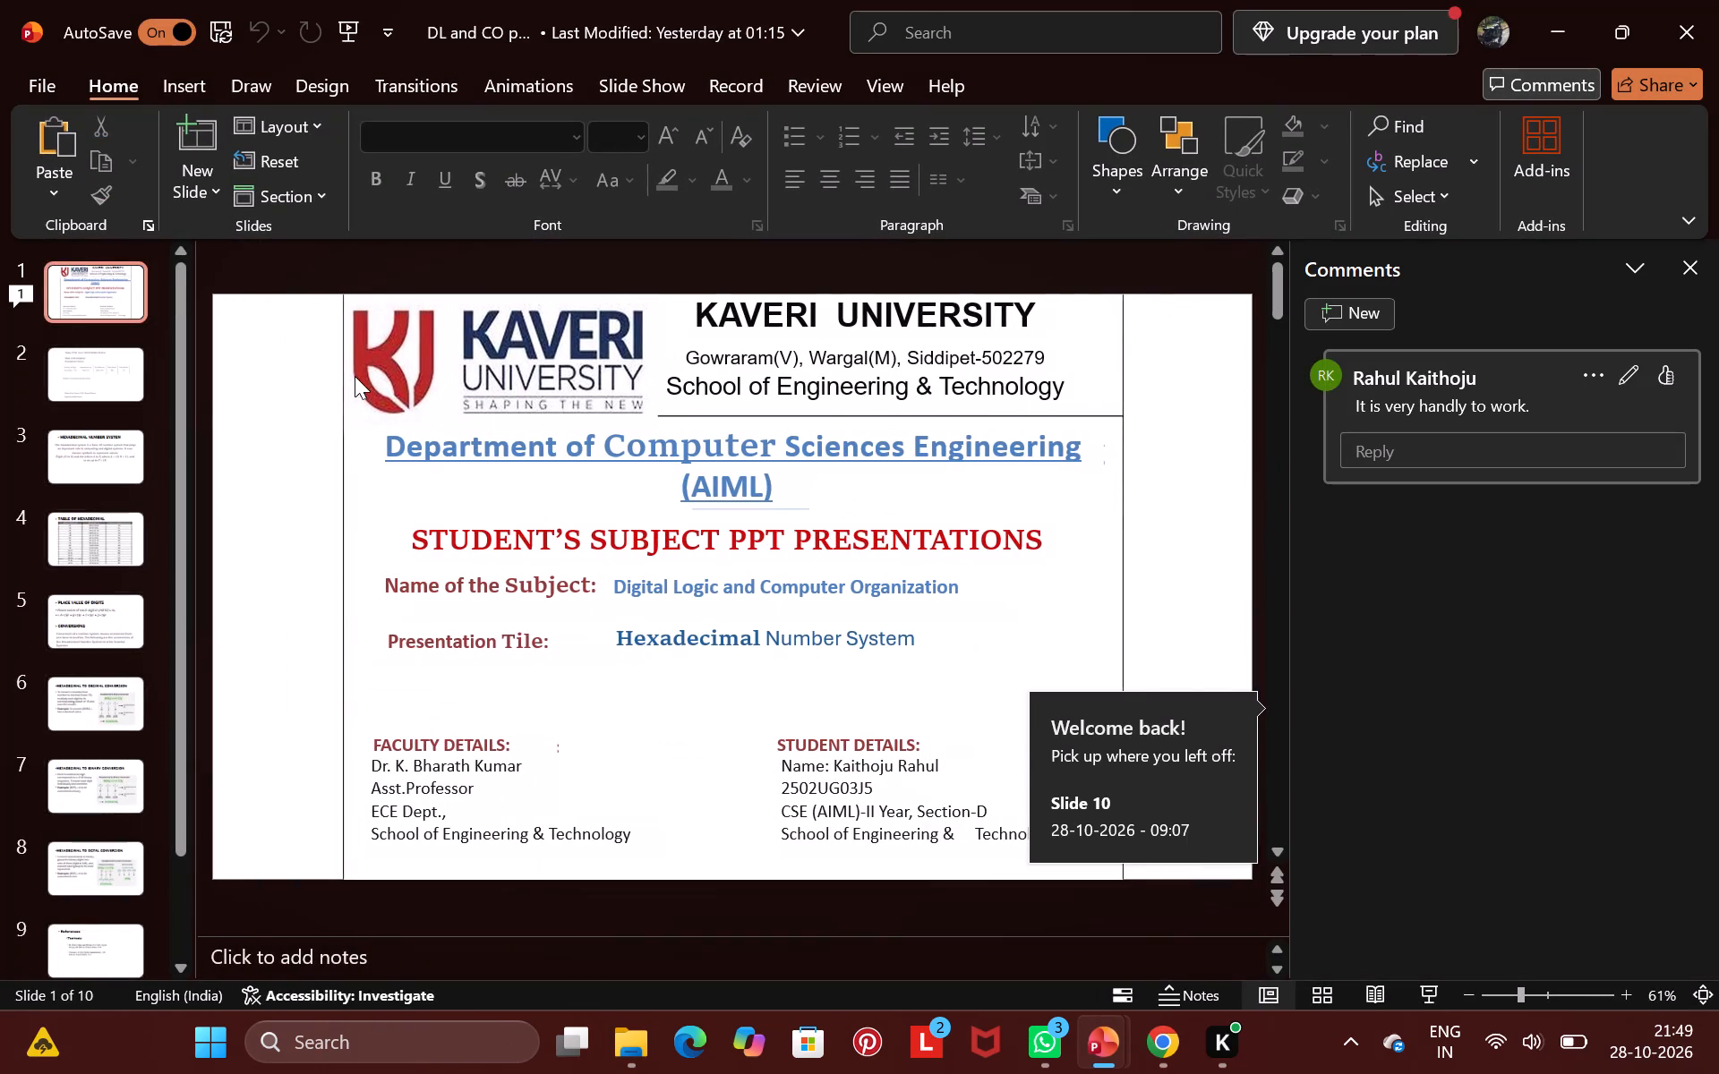
scroll(34, 831, "down", 4)
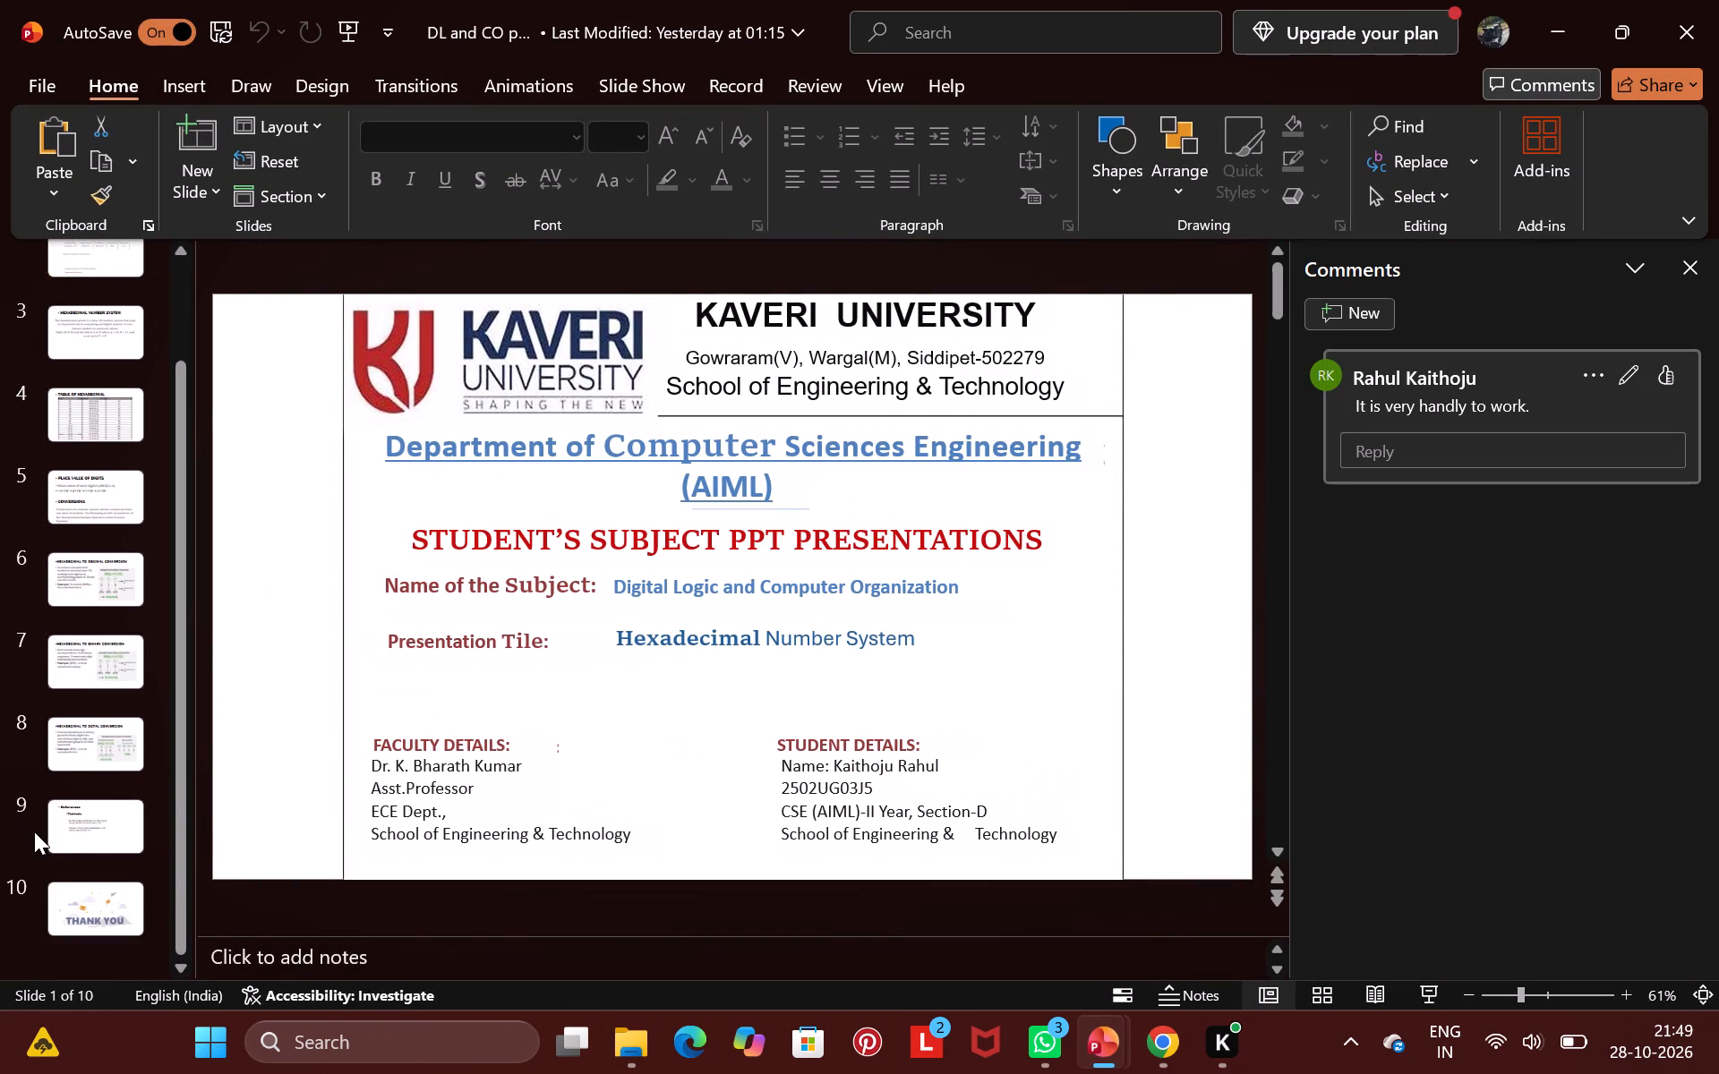
left_click(116, 807)
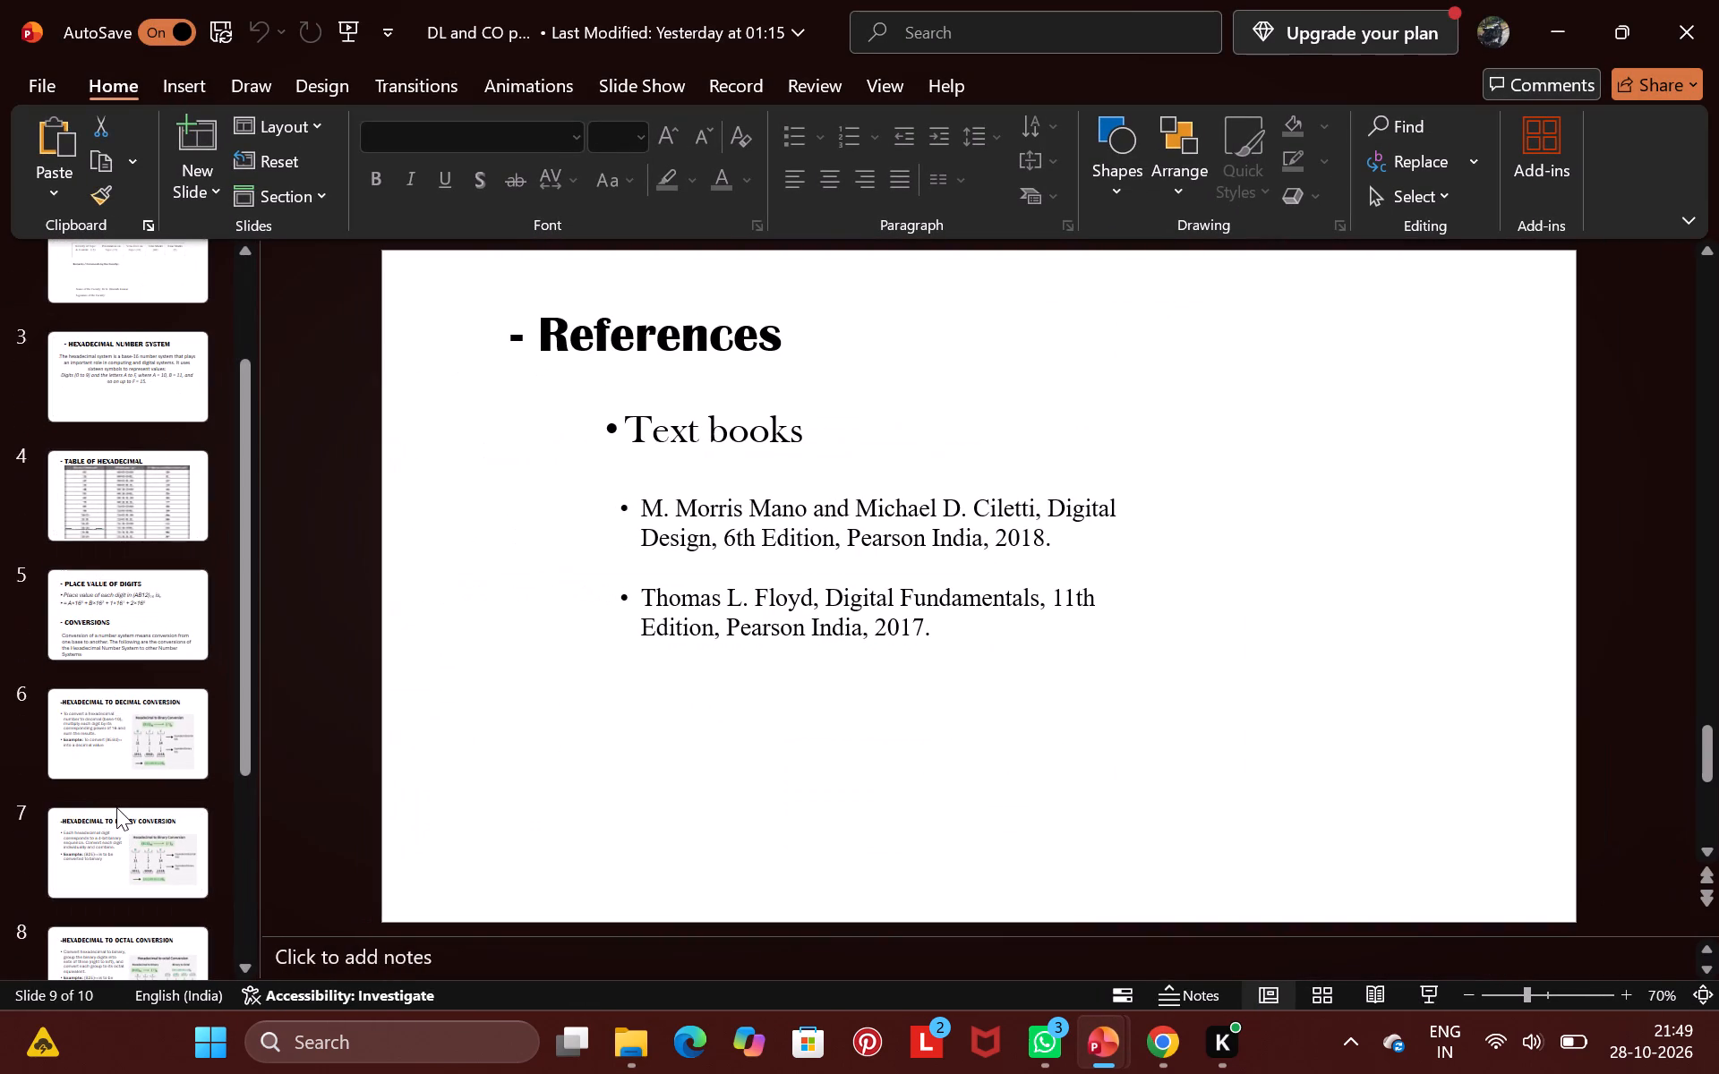
left_click(518, 335)
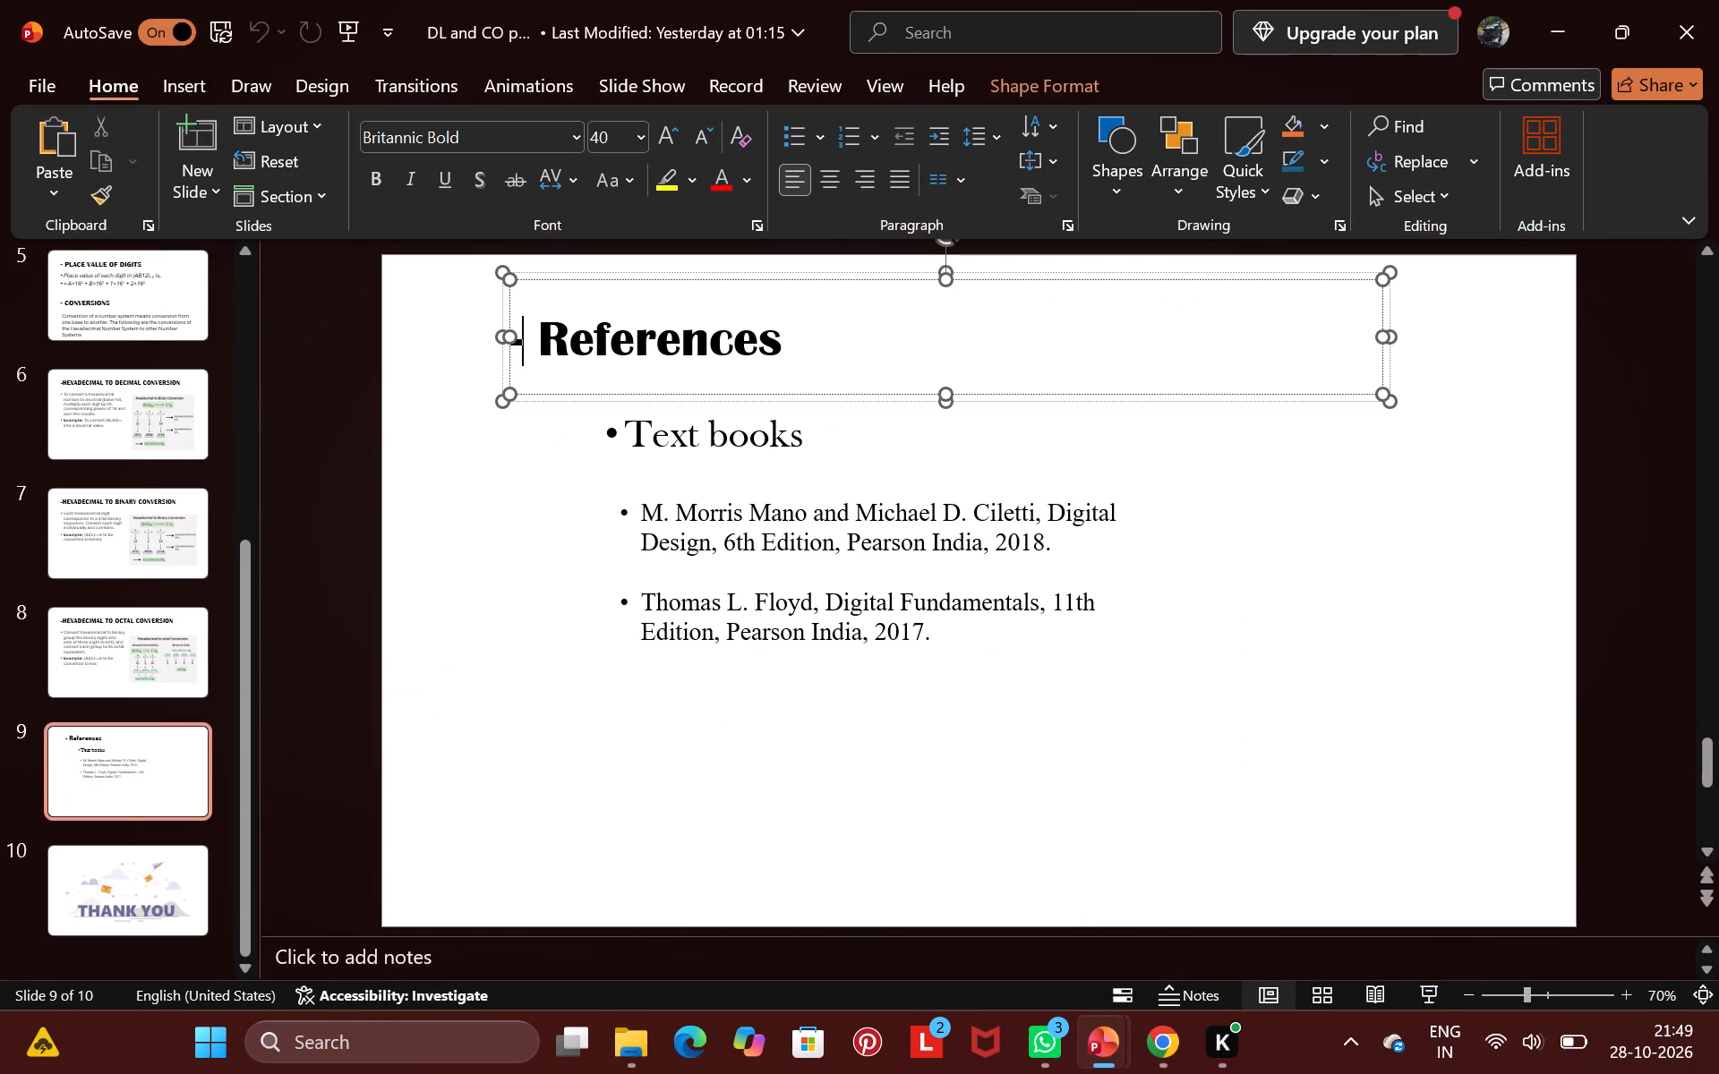
left_click_drag(518, 335, 706, 327)
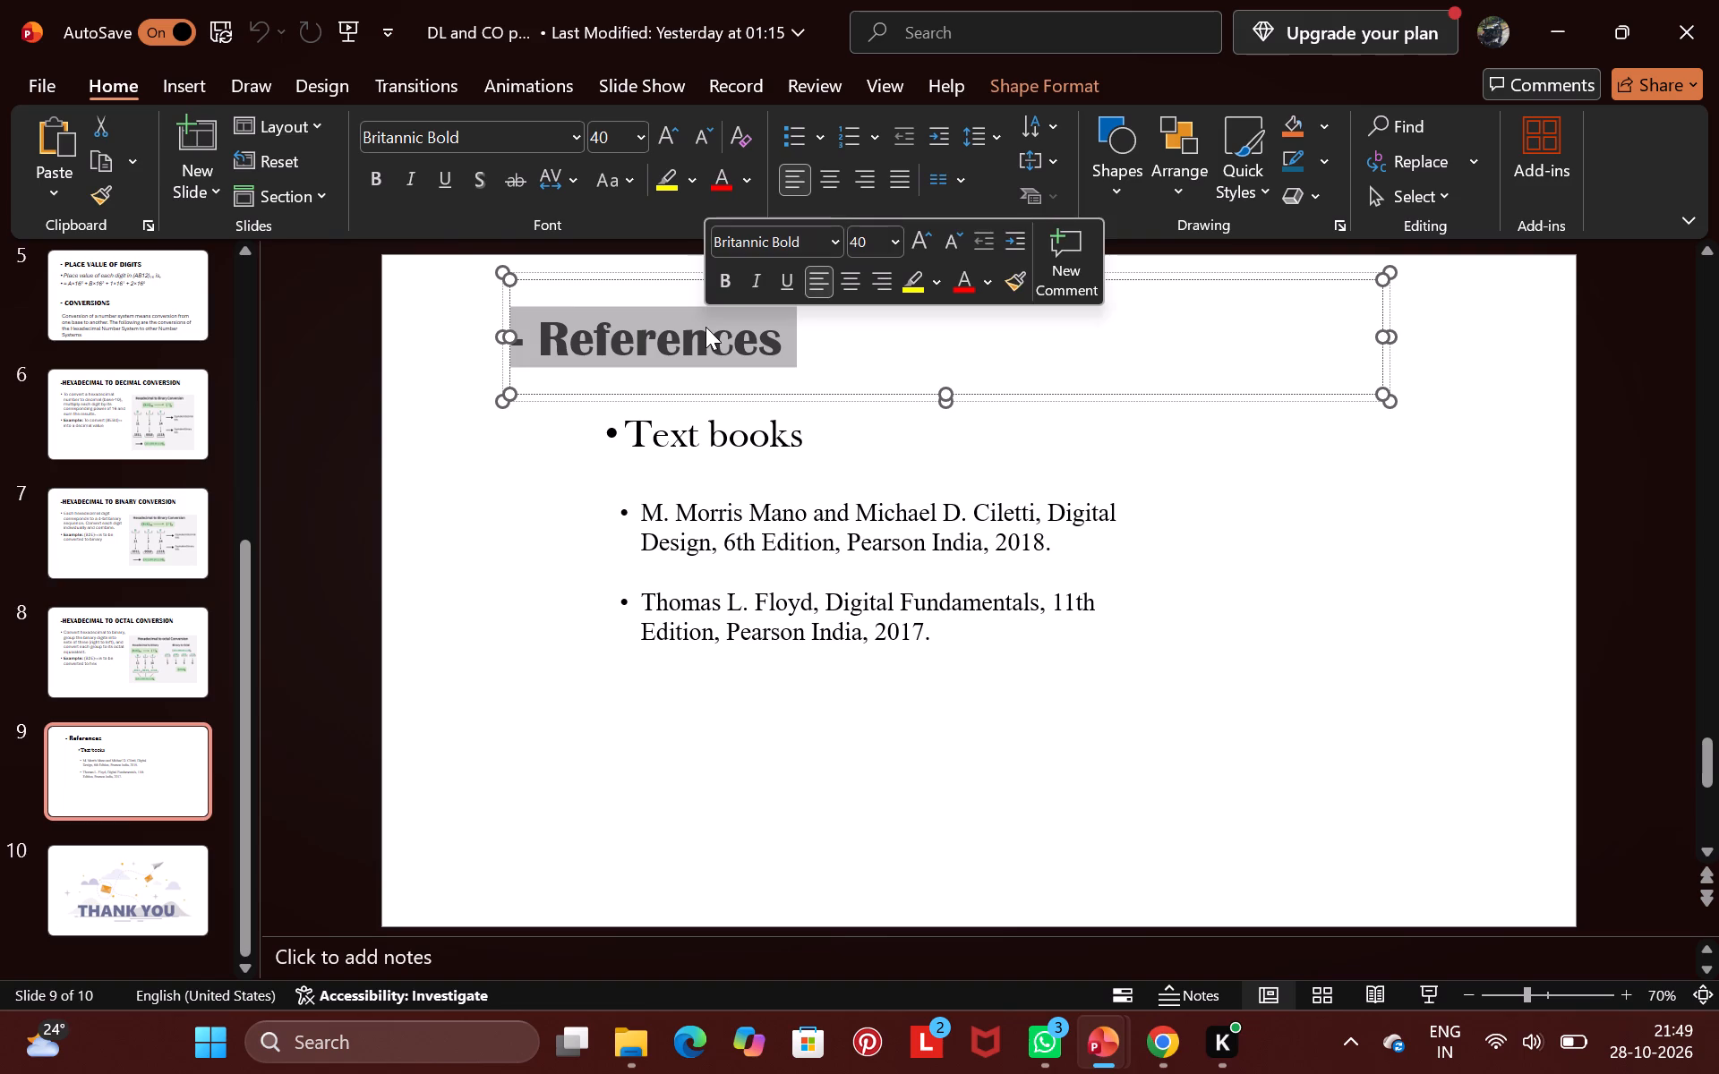
key("ctrl+c")
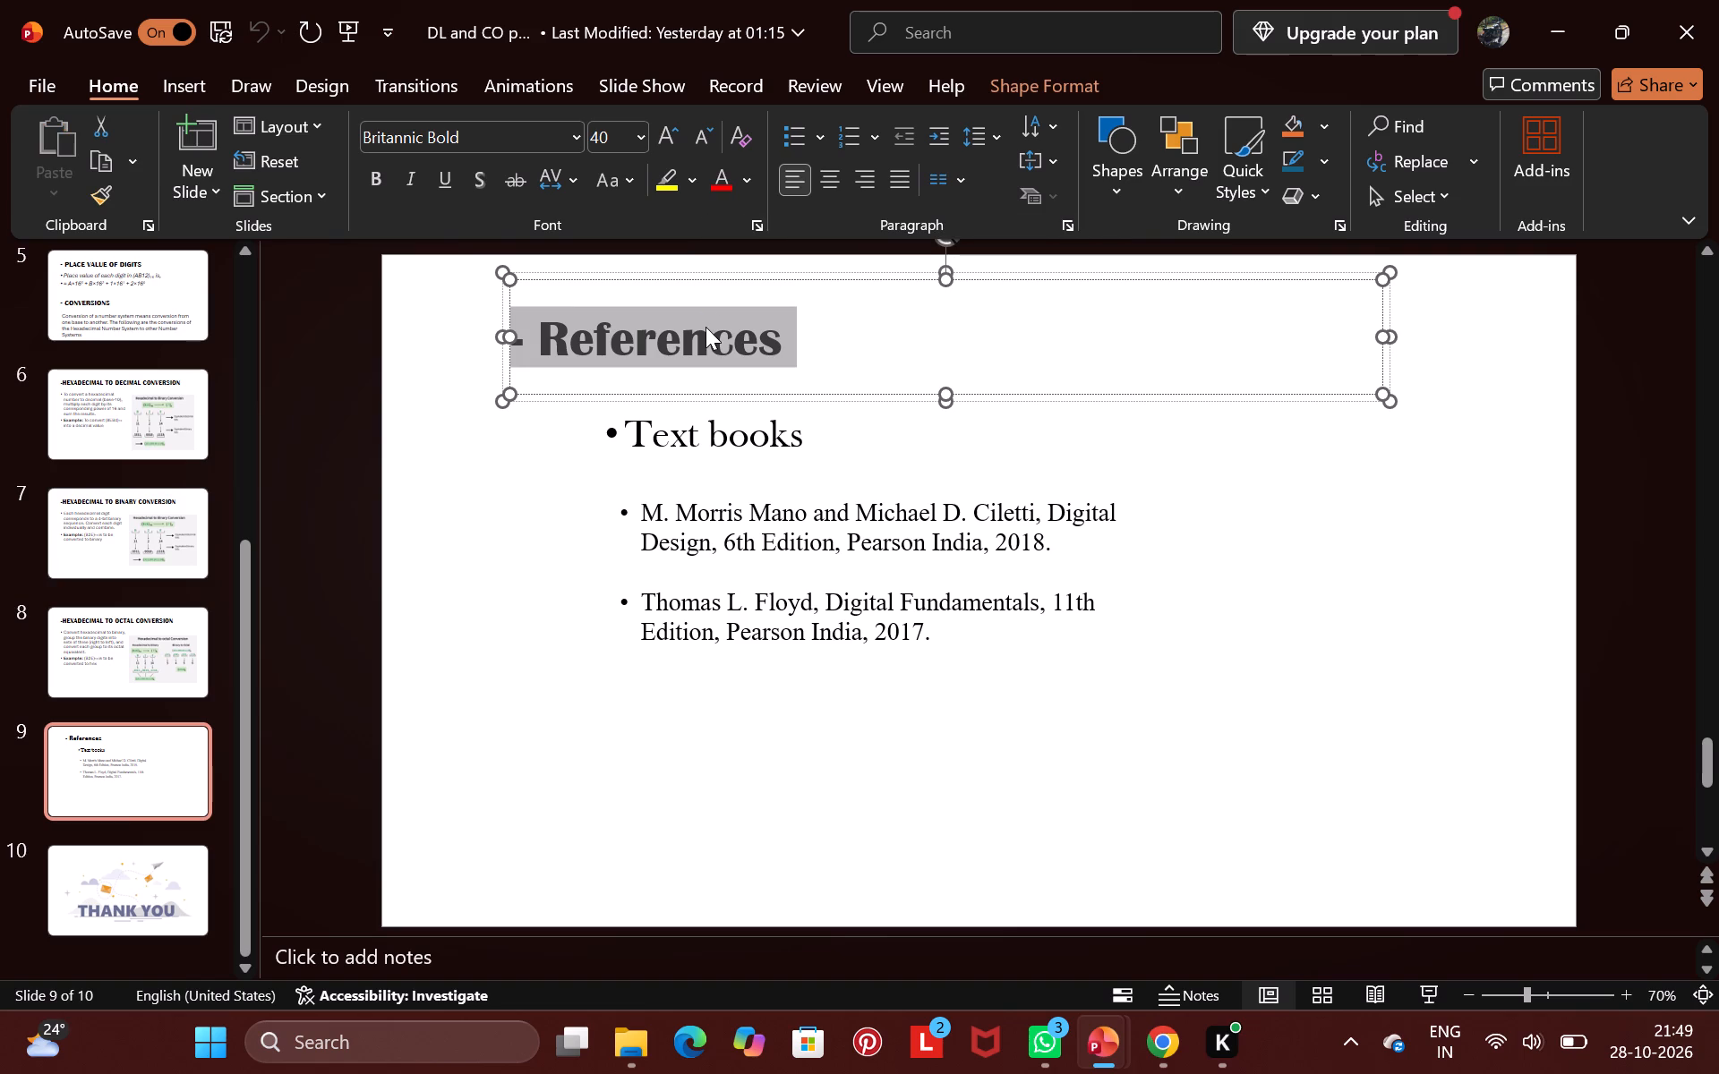
left_click(1632, 504)
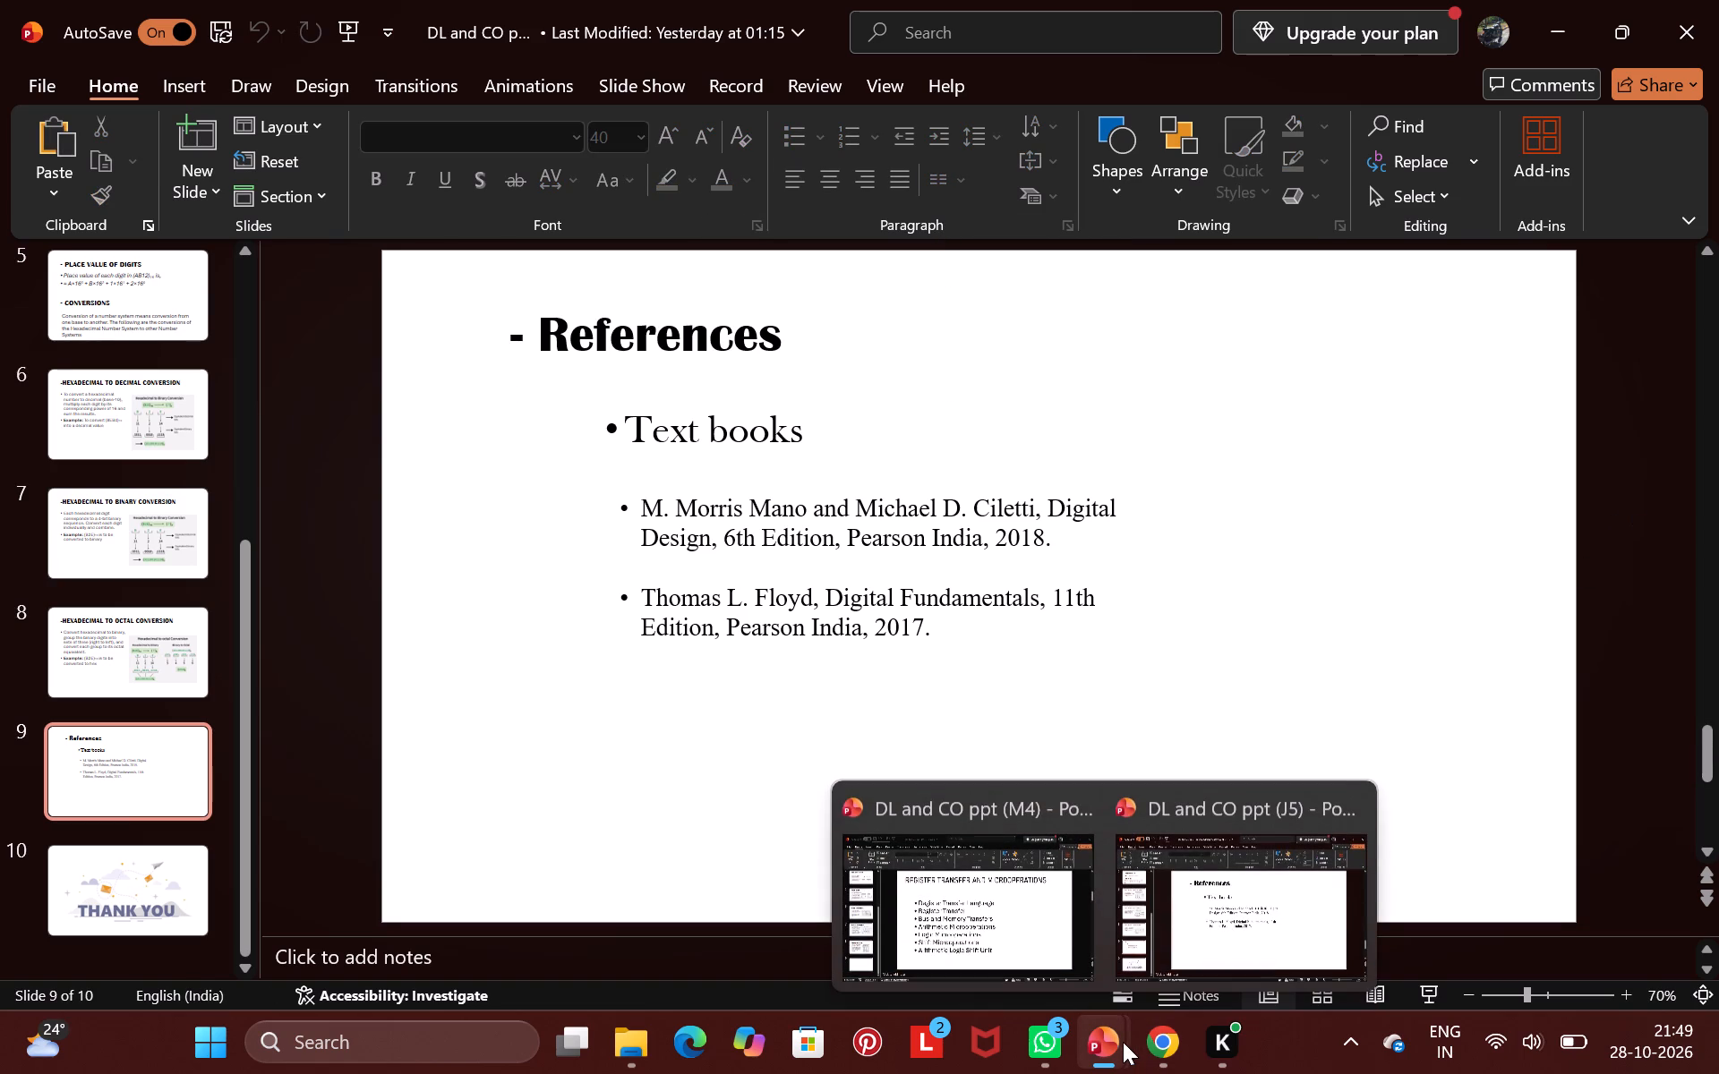
Switch back to the "DL and CO ppt (M4)" presentation and apply the Title Only layout to blank slide 9.
left_click(1049, 945)
left_click(162, 894)
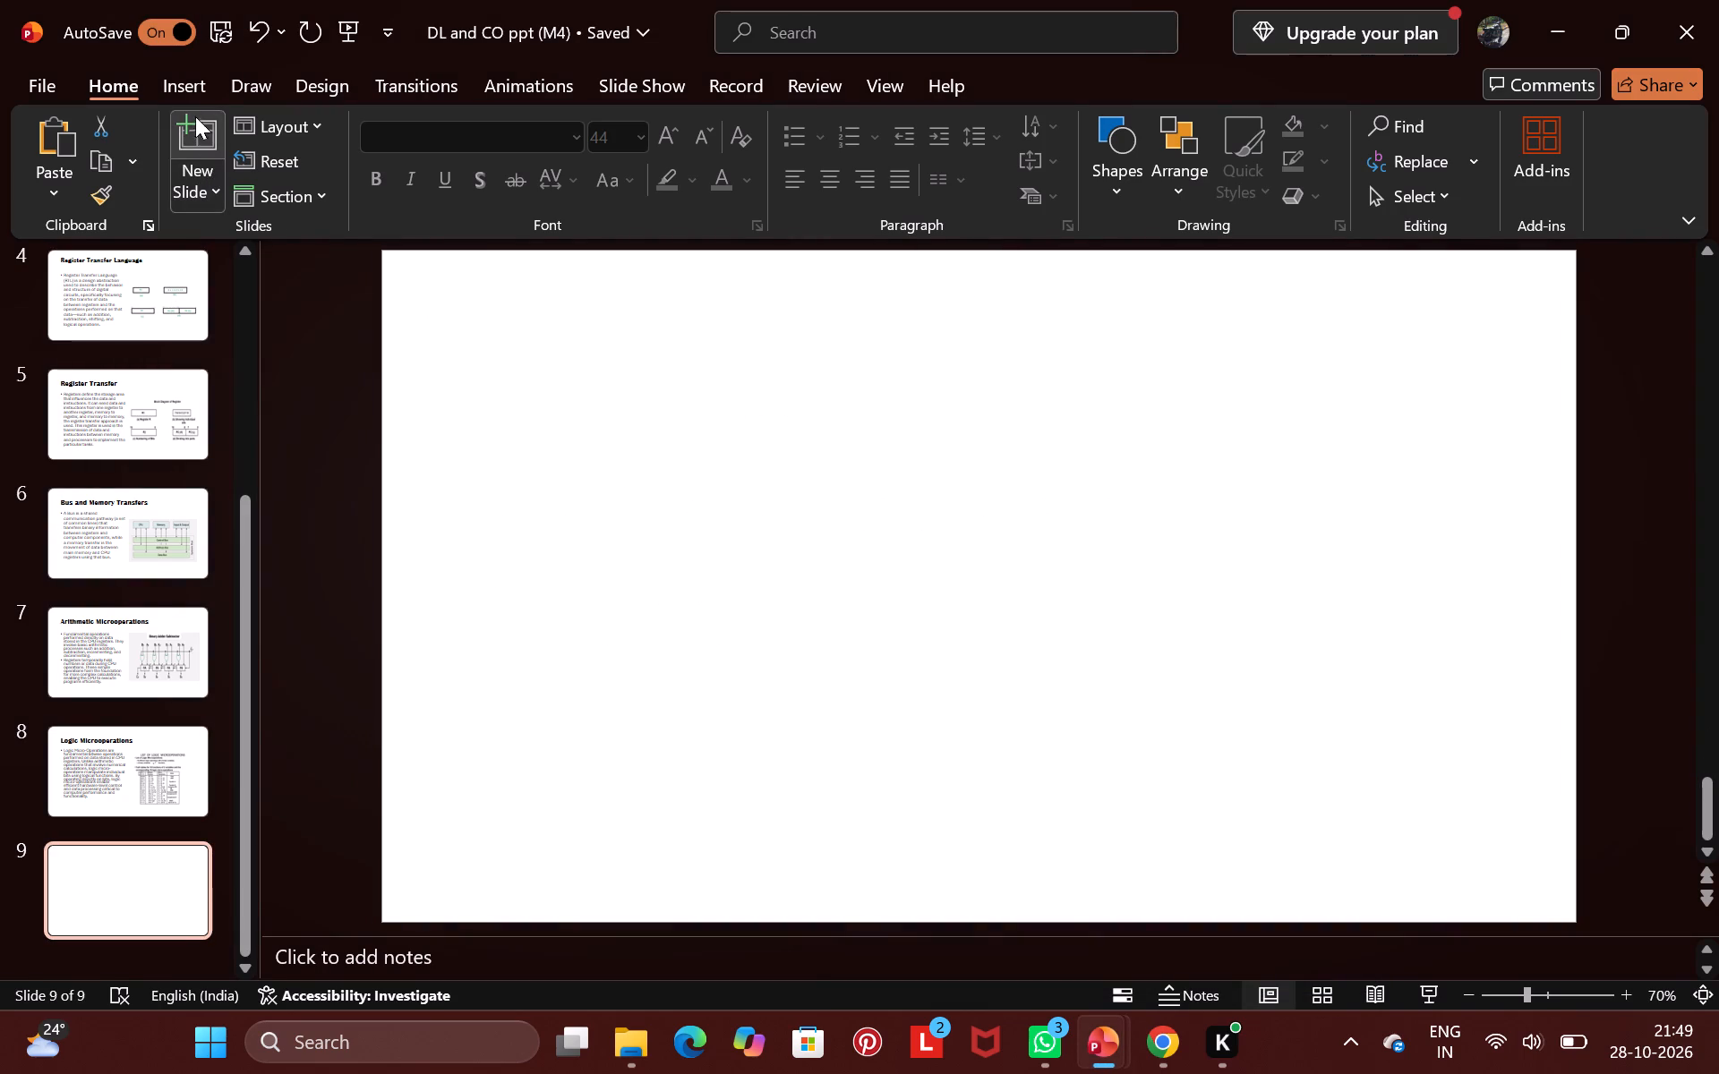
left_click(297, 134)
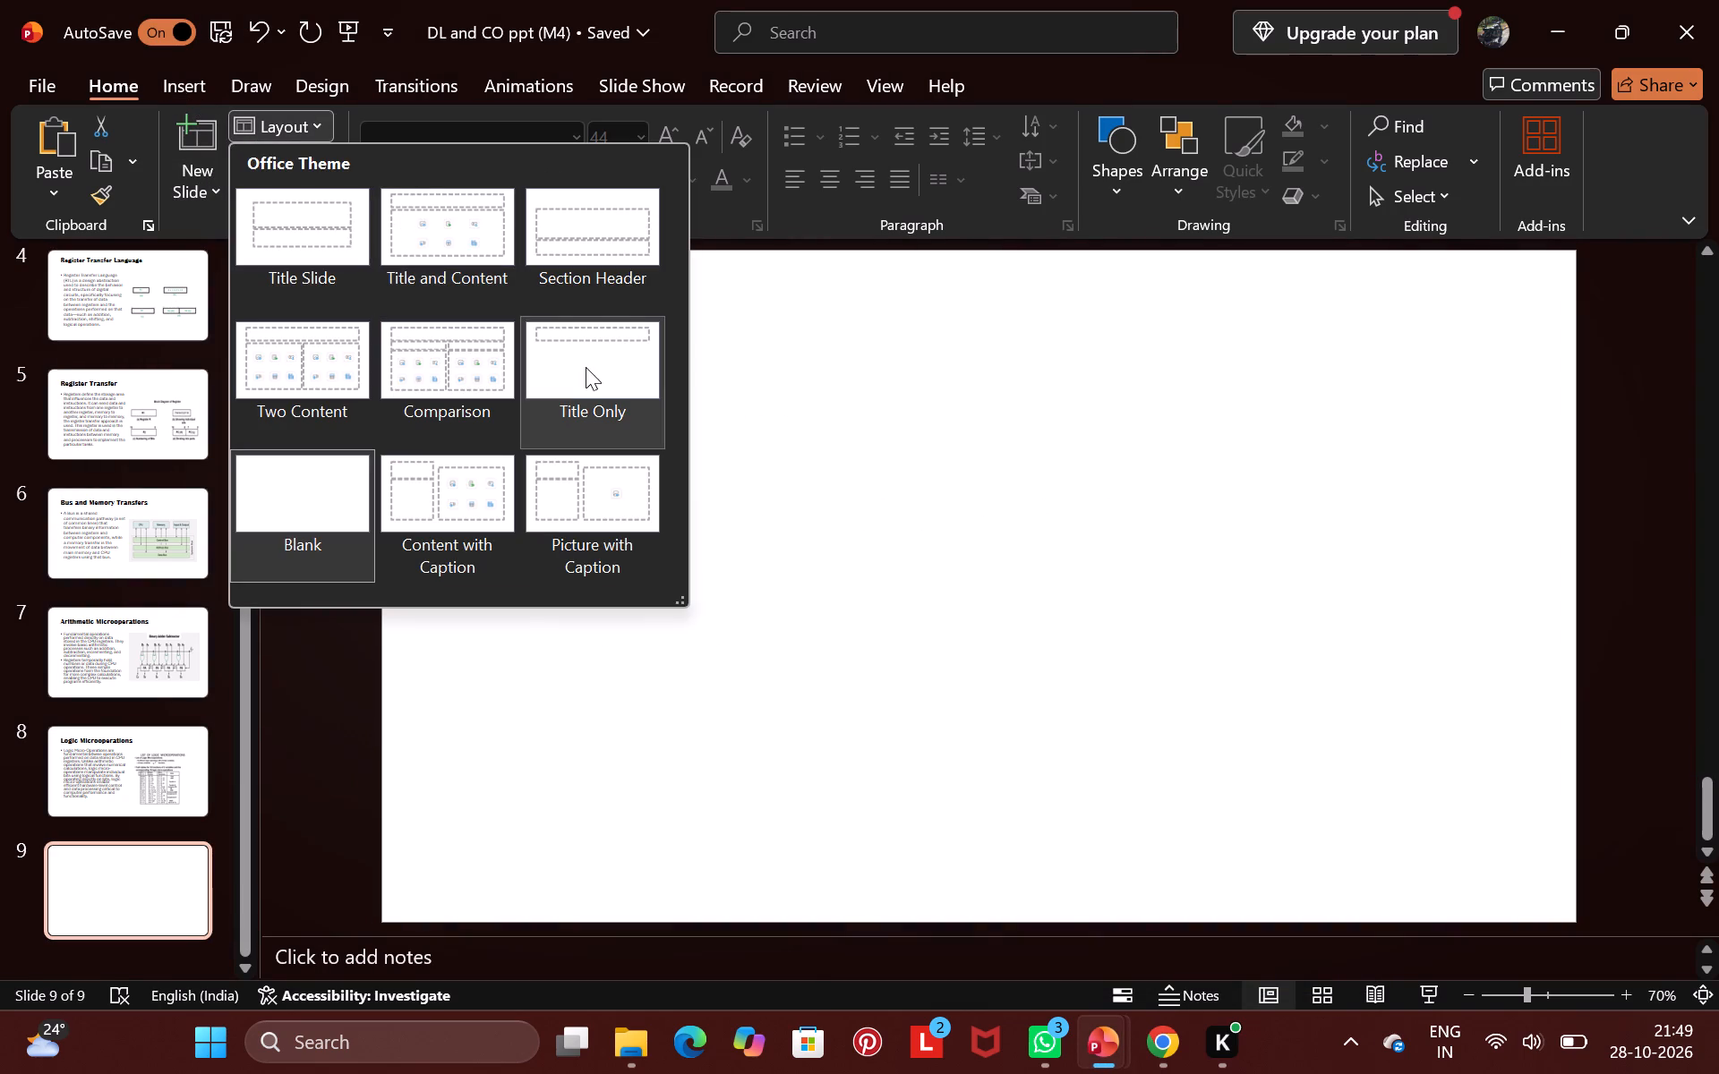
left_click(586, 367)
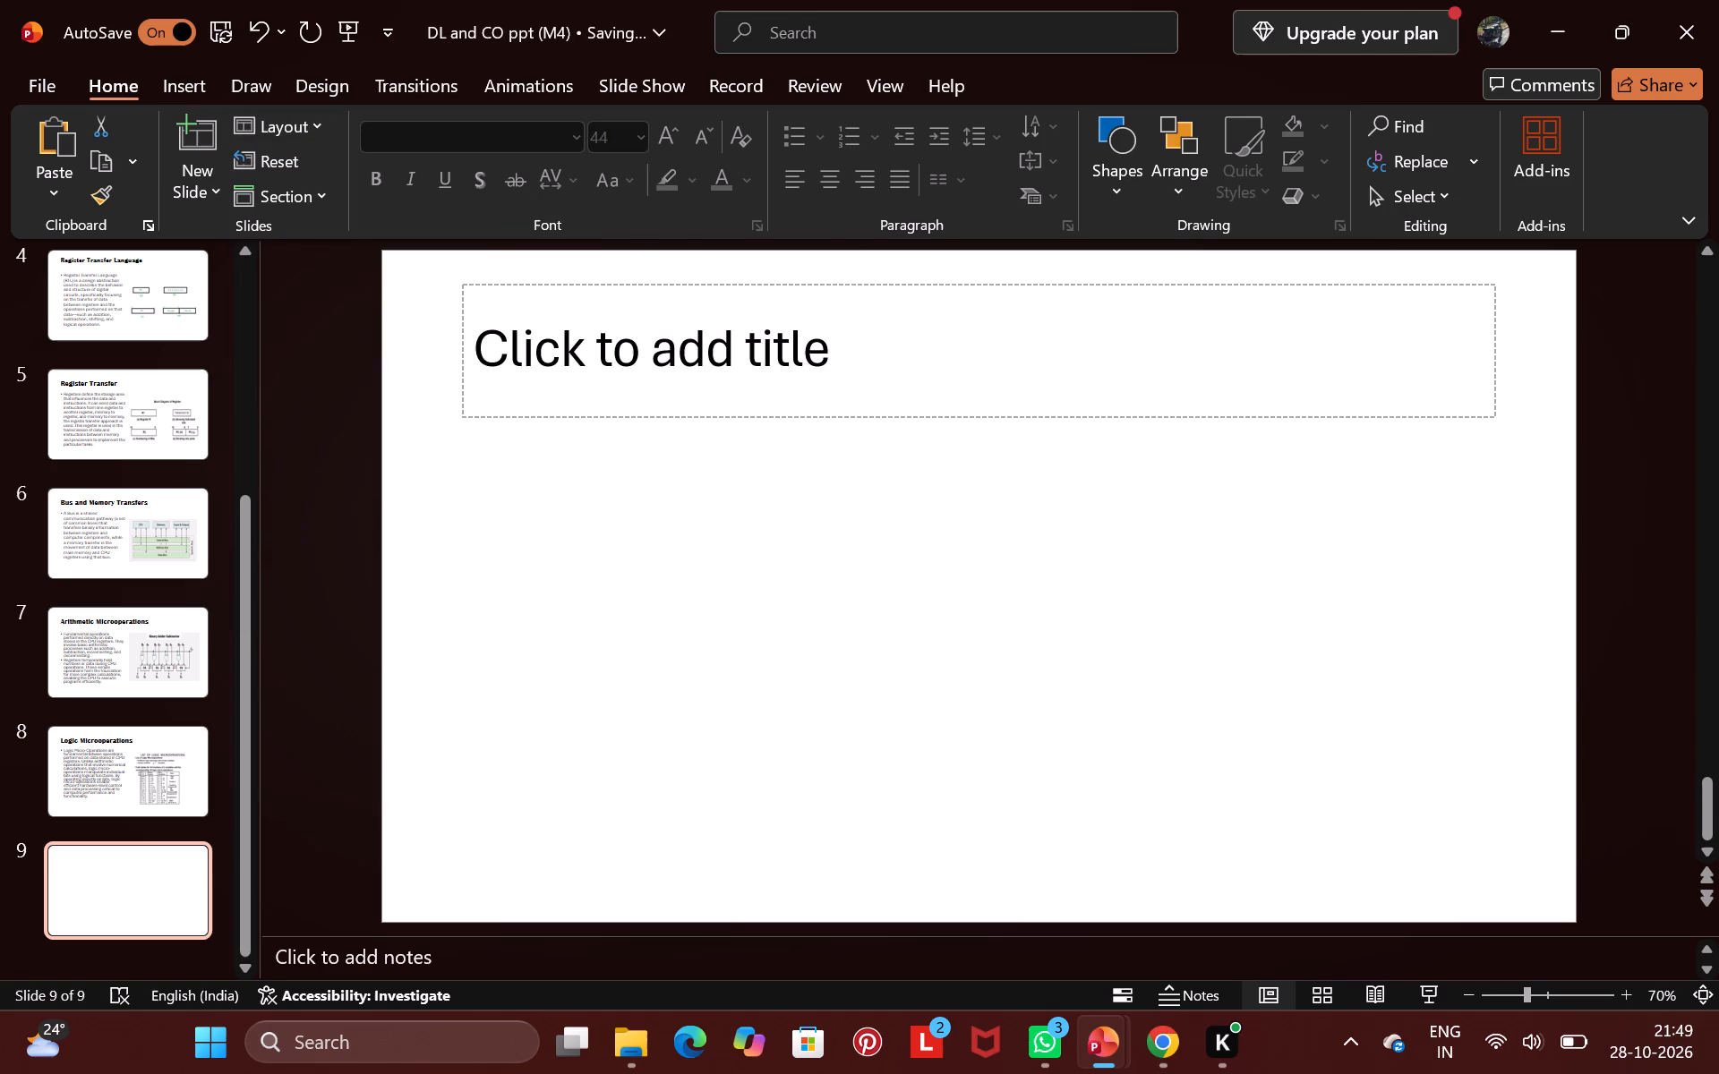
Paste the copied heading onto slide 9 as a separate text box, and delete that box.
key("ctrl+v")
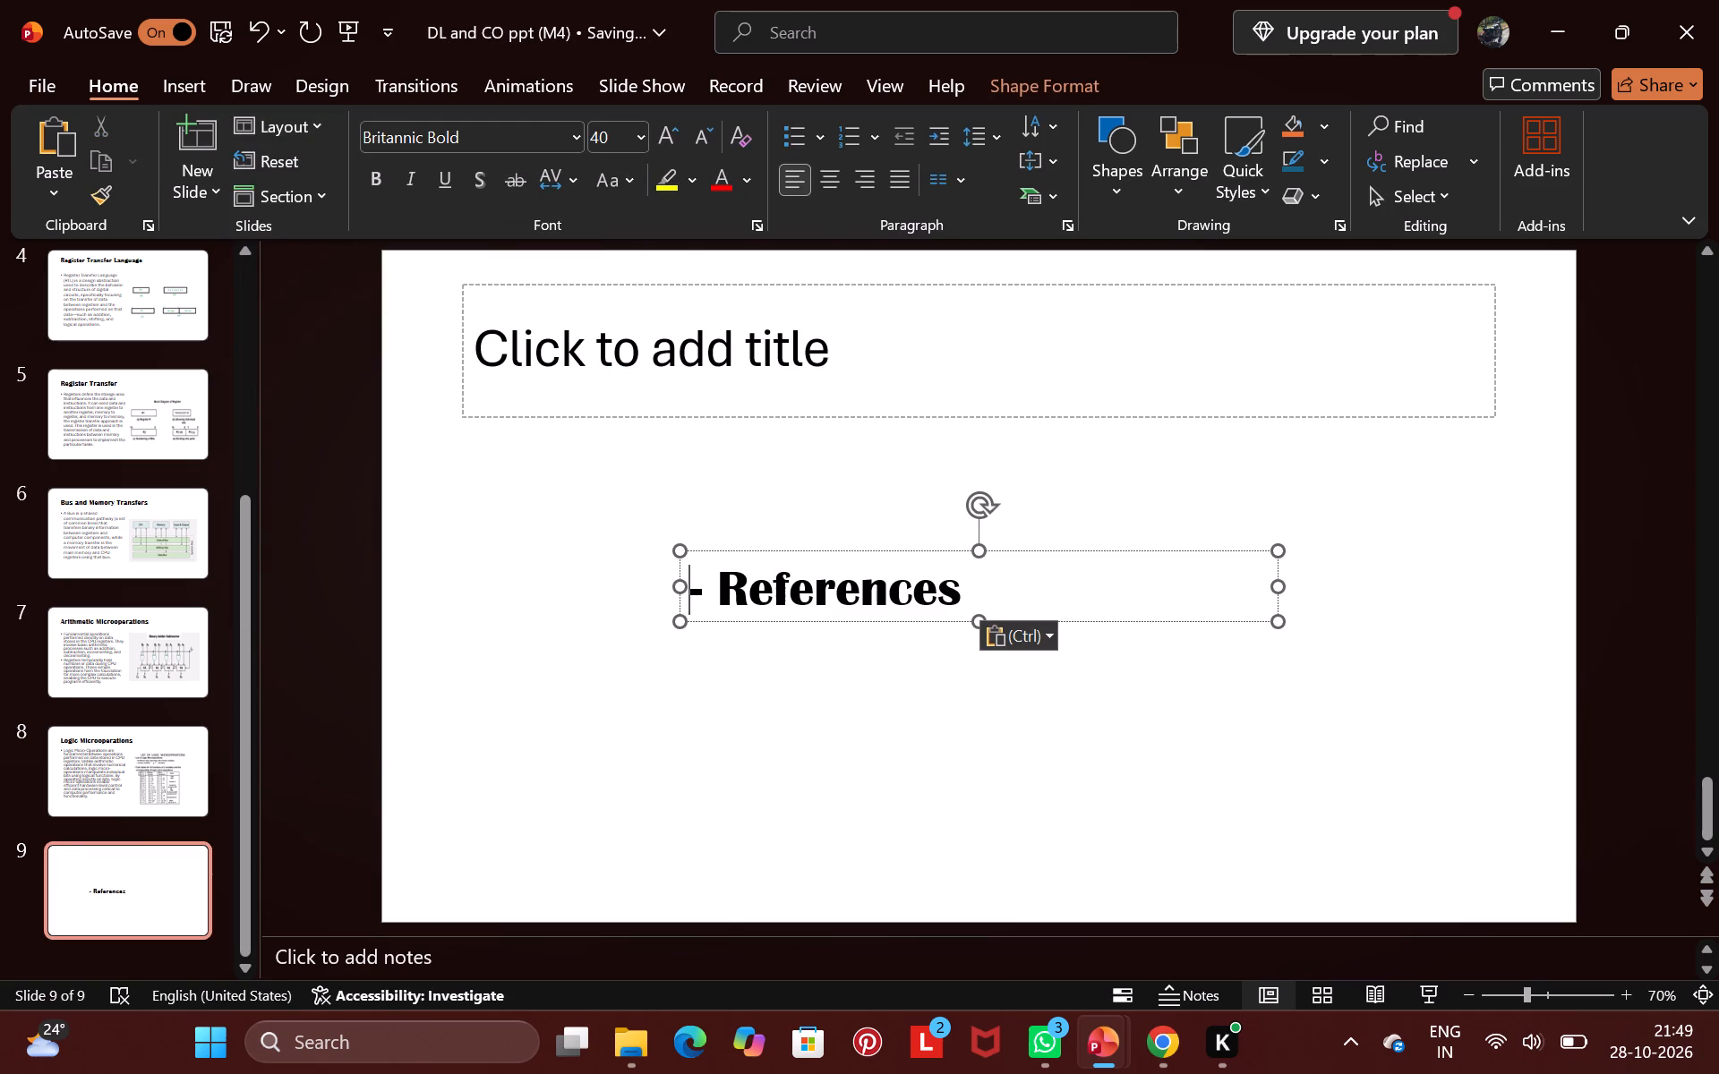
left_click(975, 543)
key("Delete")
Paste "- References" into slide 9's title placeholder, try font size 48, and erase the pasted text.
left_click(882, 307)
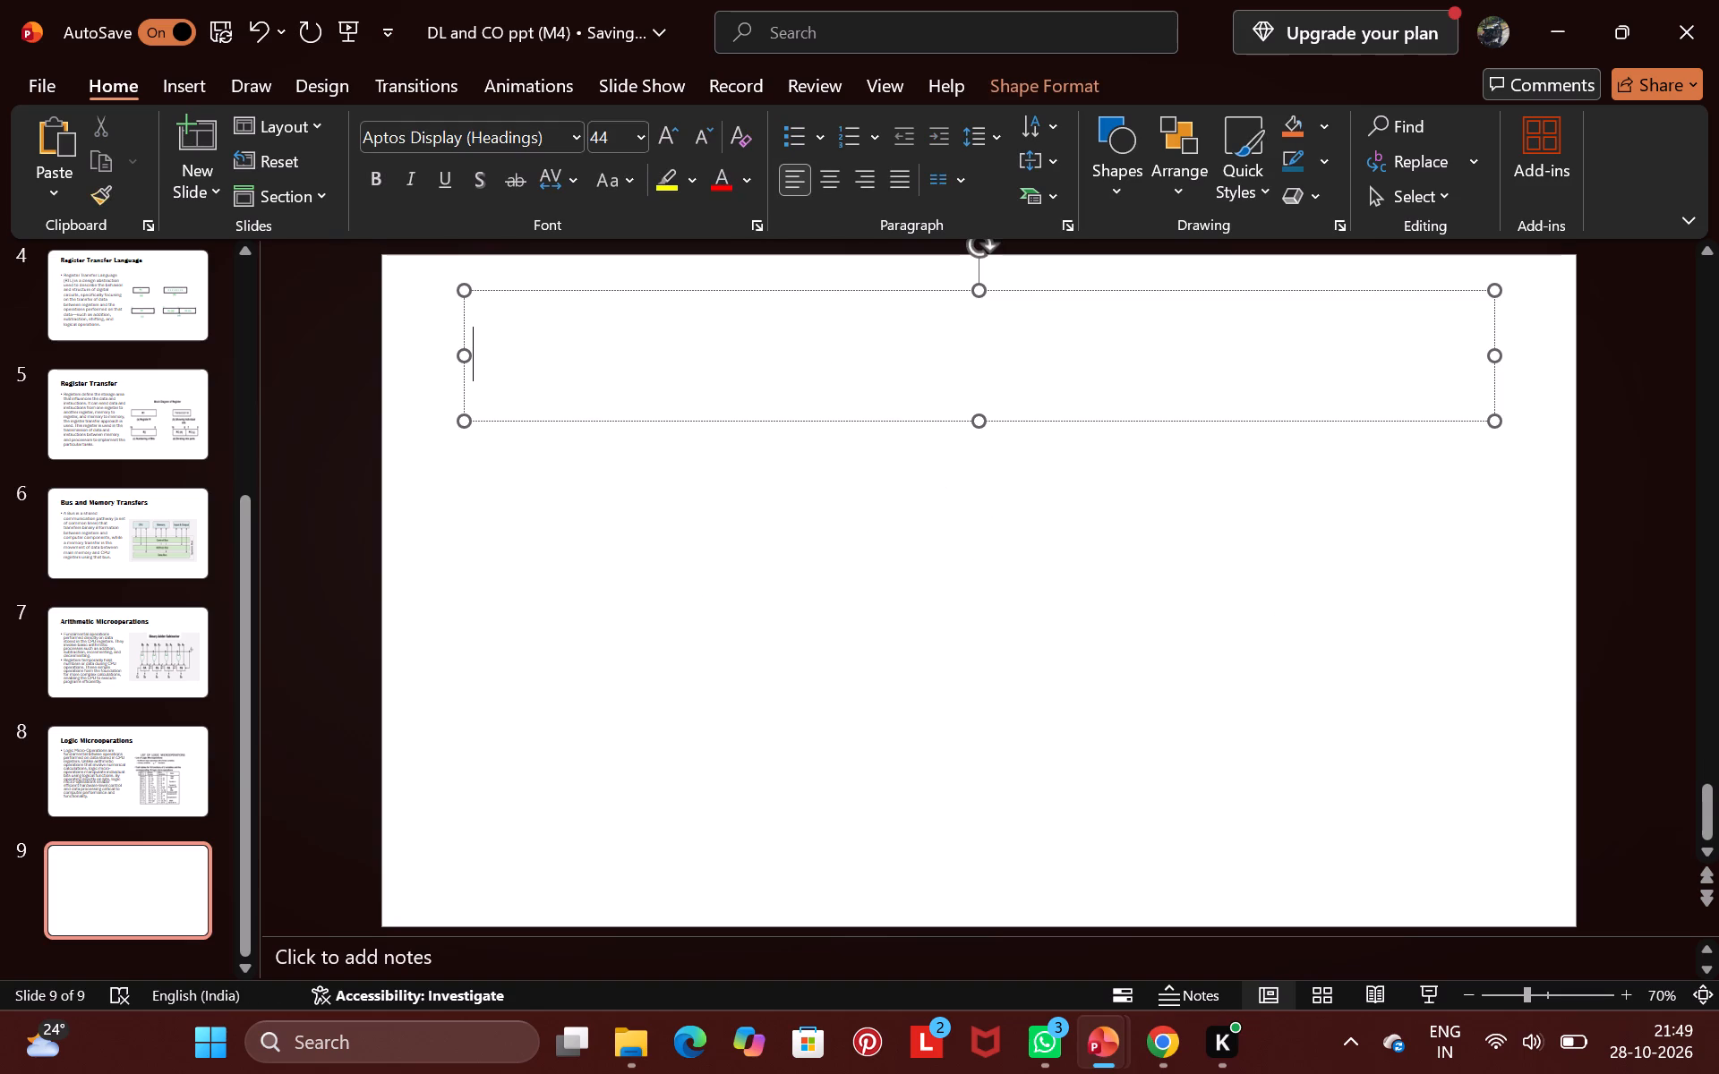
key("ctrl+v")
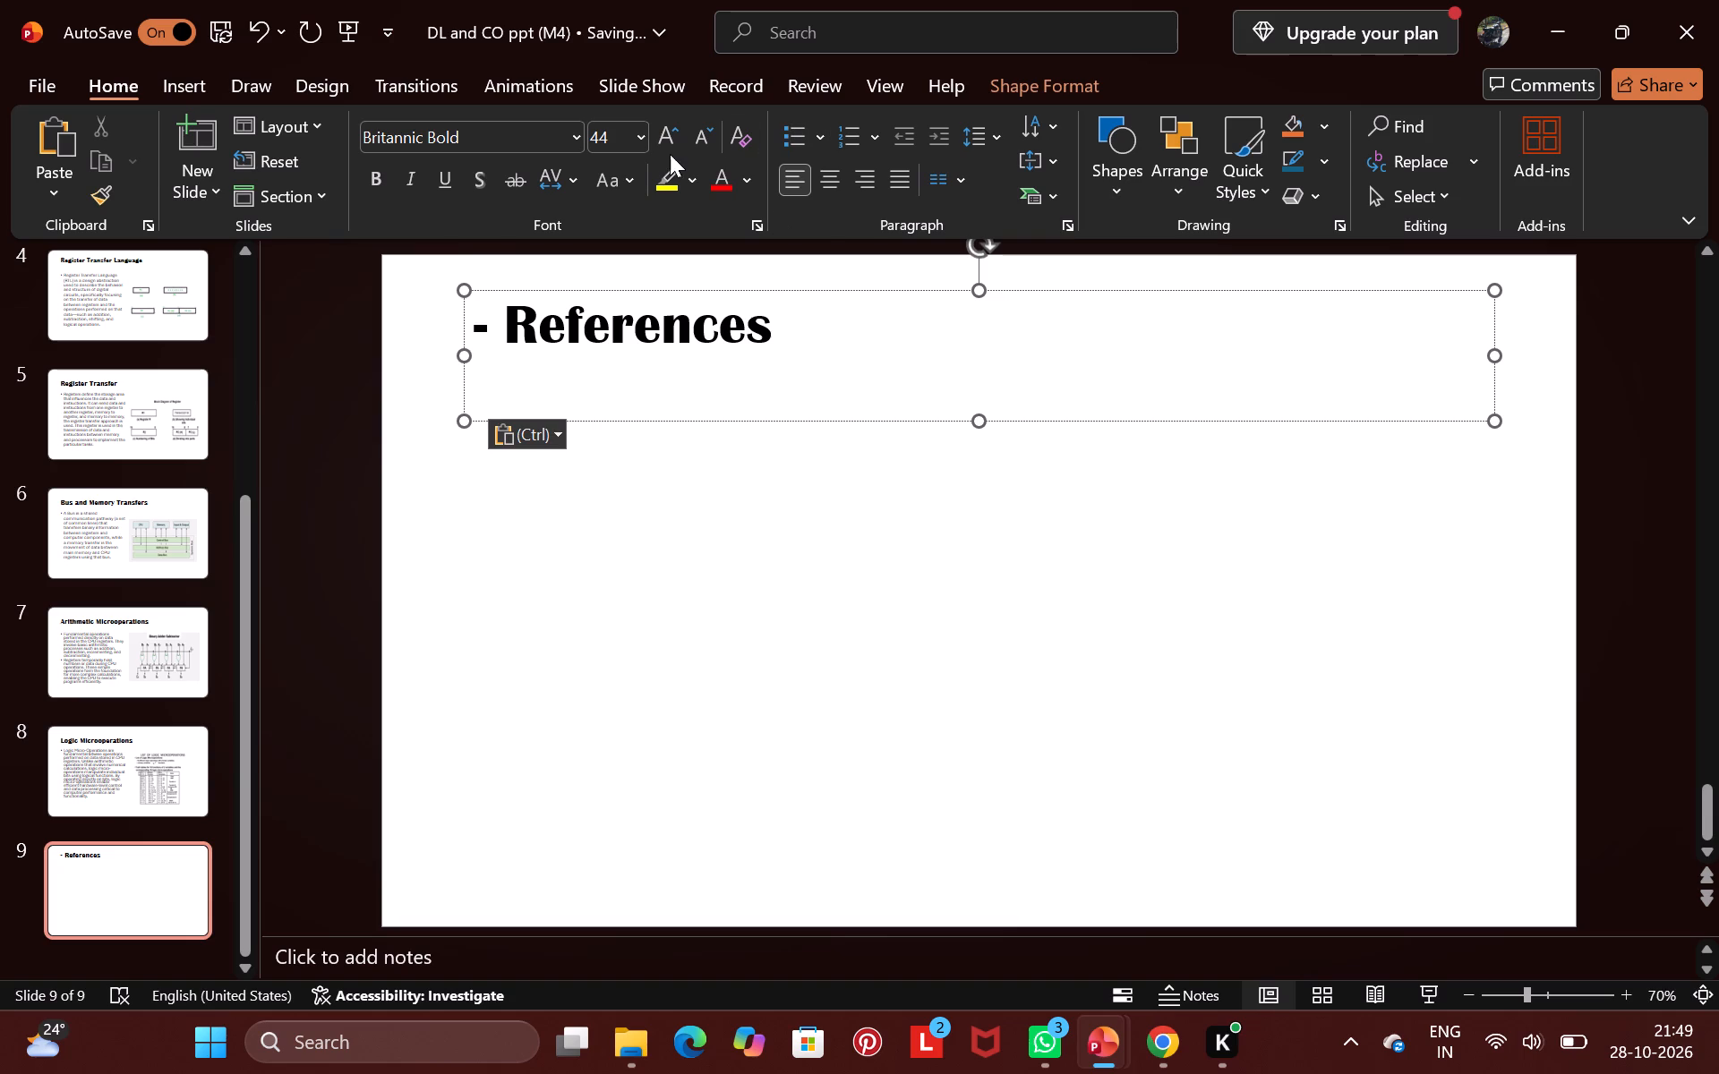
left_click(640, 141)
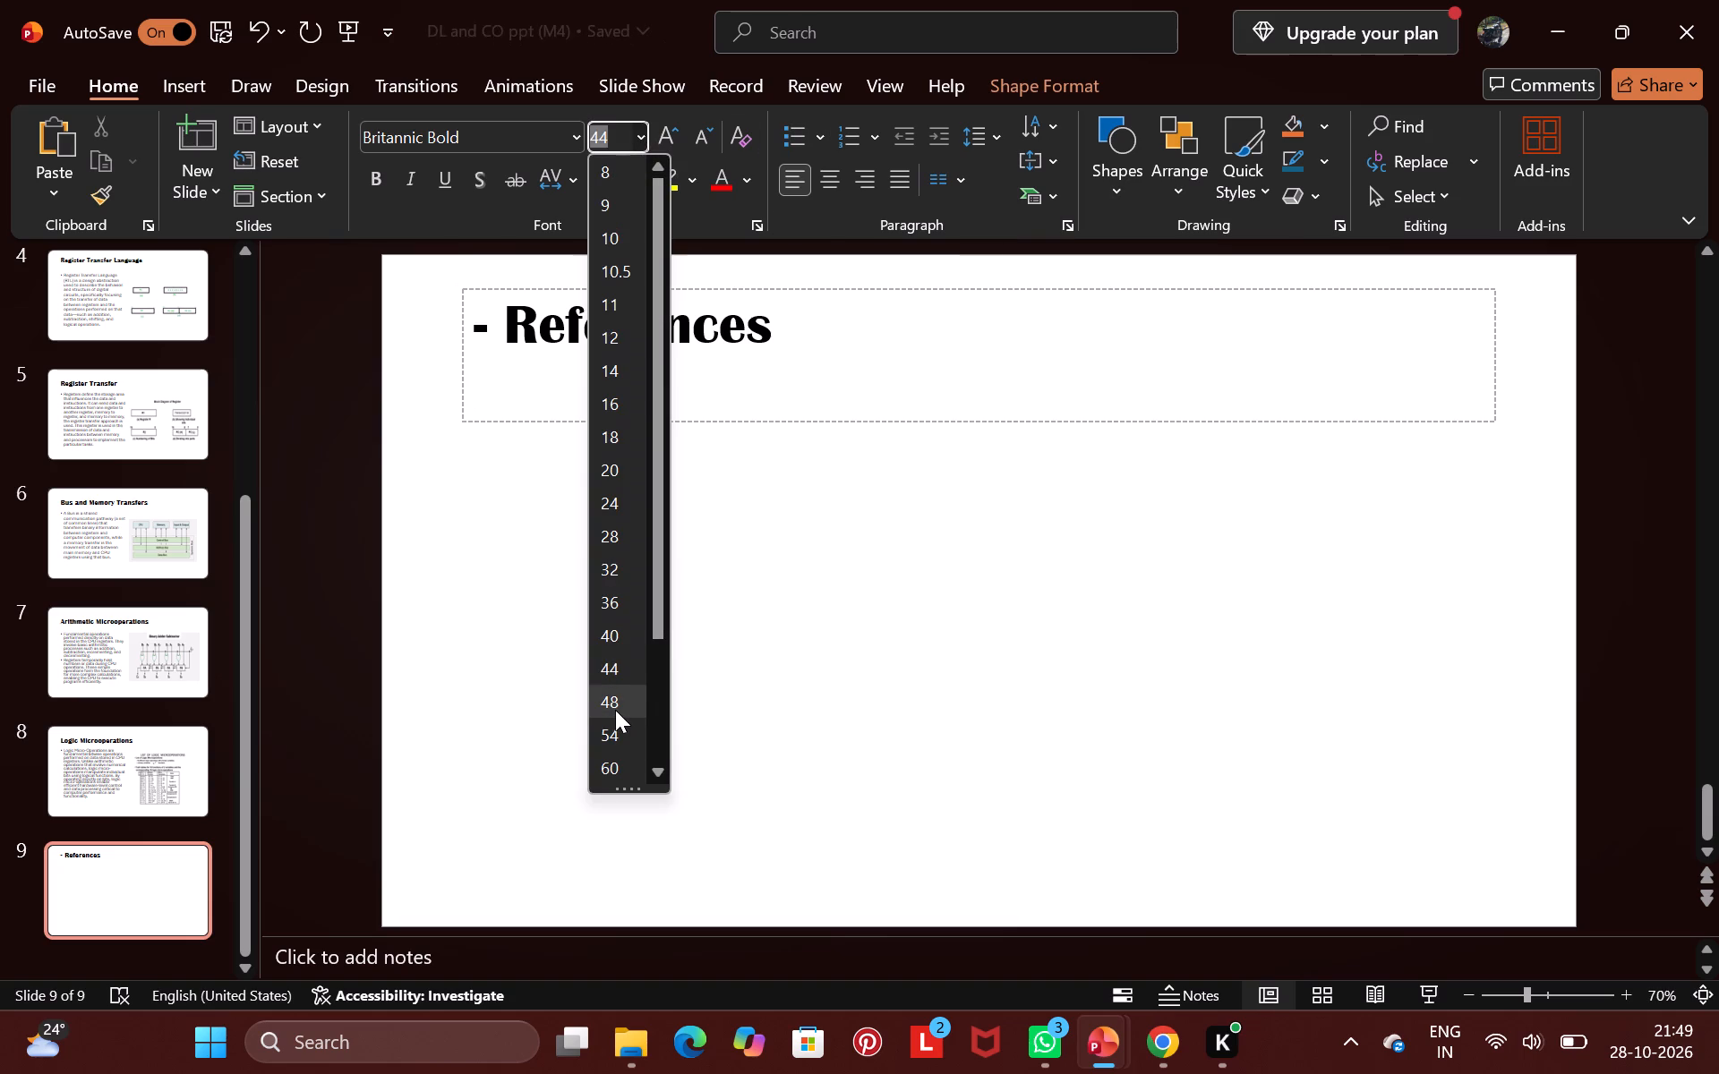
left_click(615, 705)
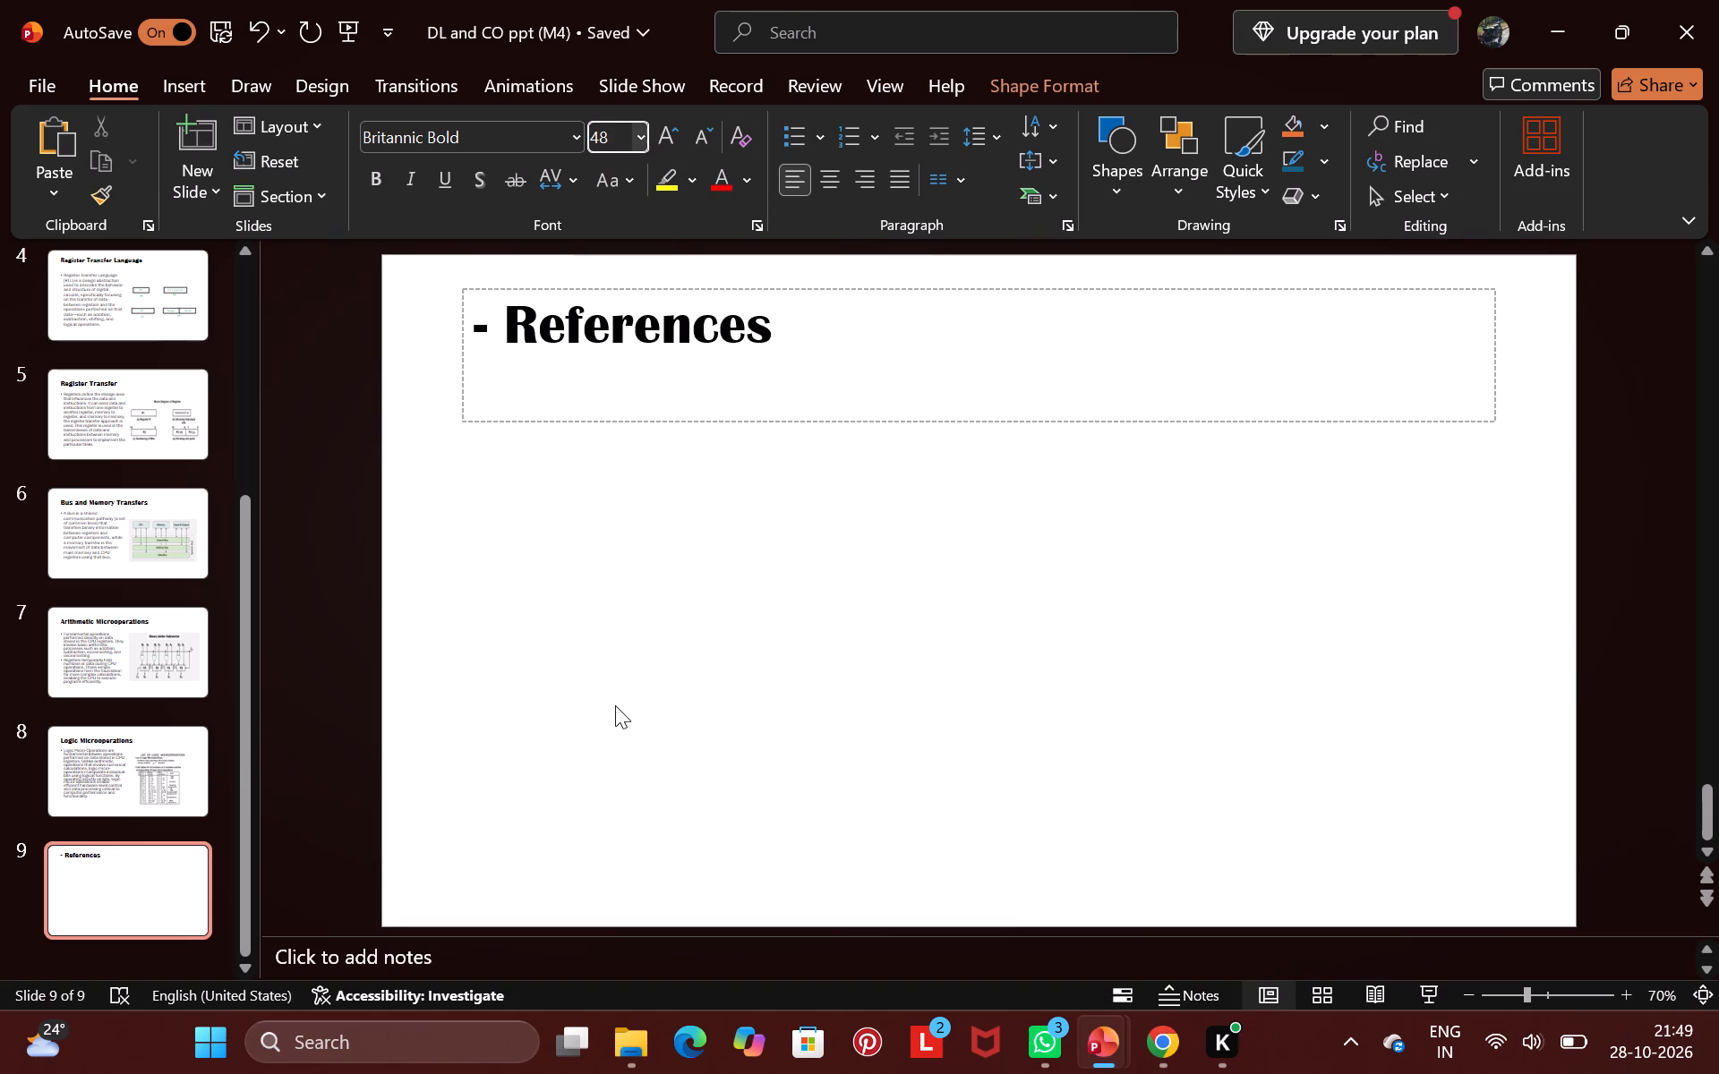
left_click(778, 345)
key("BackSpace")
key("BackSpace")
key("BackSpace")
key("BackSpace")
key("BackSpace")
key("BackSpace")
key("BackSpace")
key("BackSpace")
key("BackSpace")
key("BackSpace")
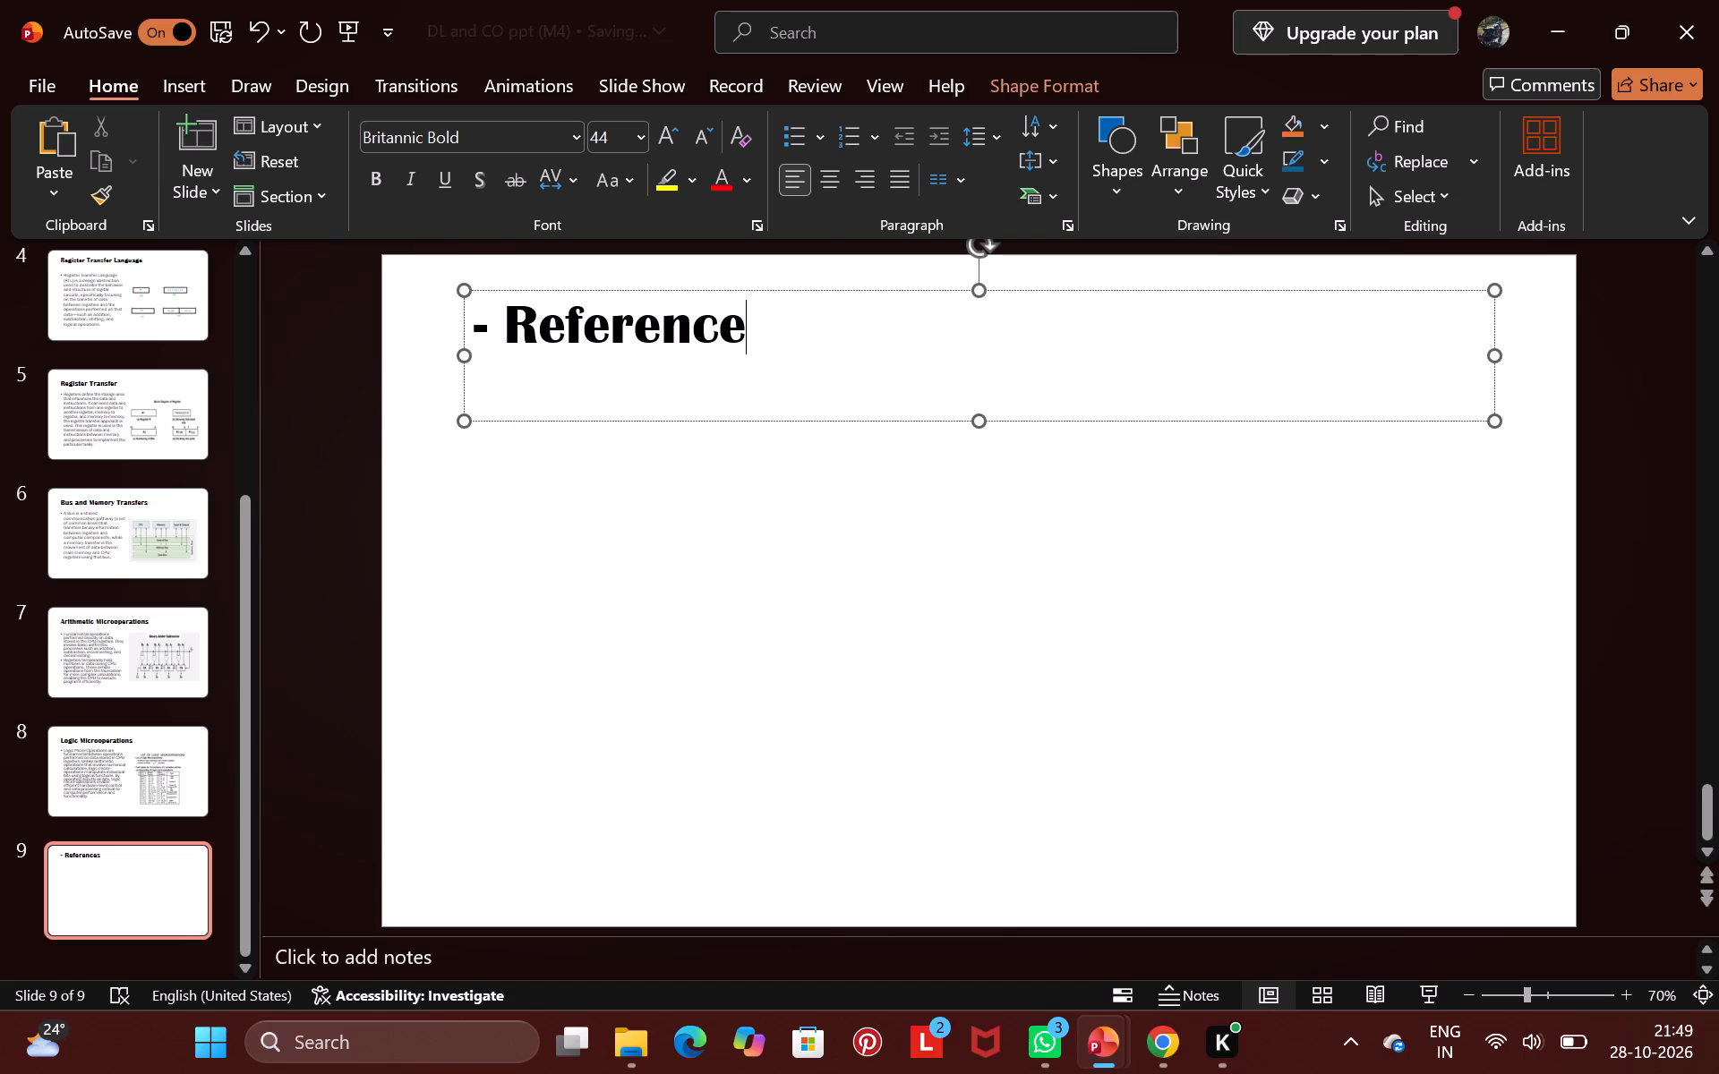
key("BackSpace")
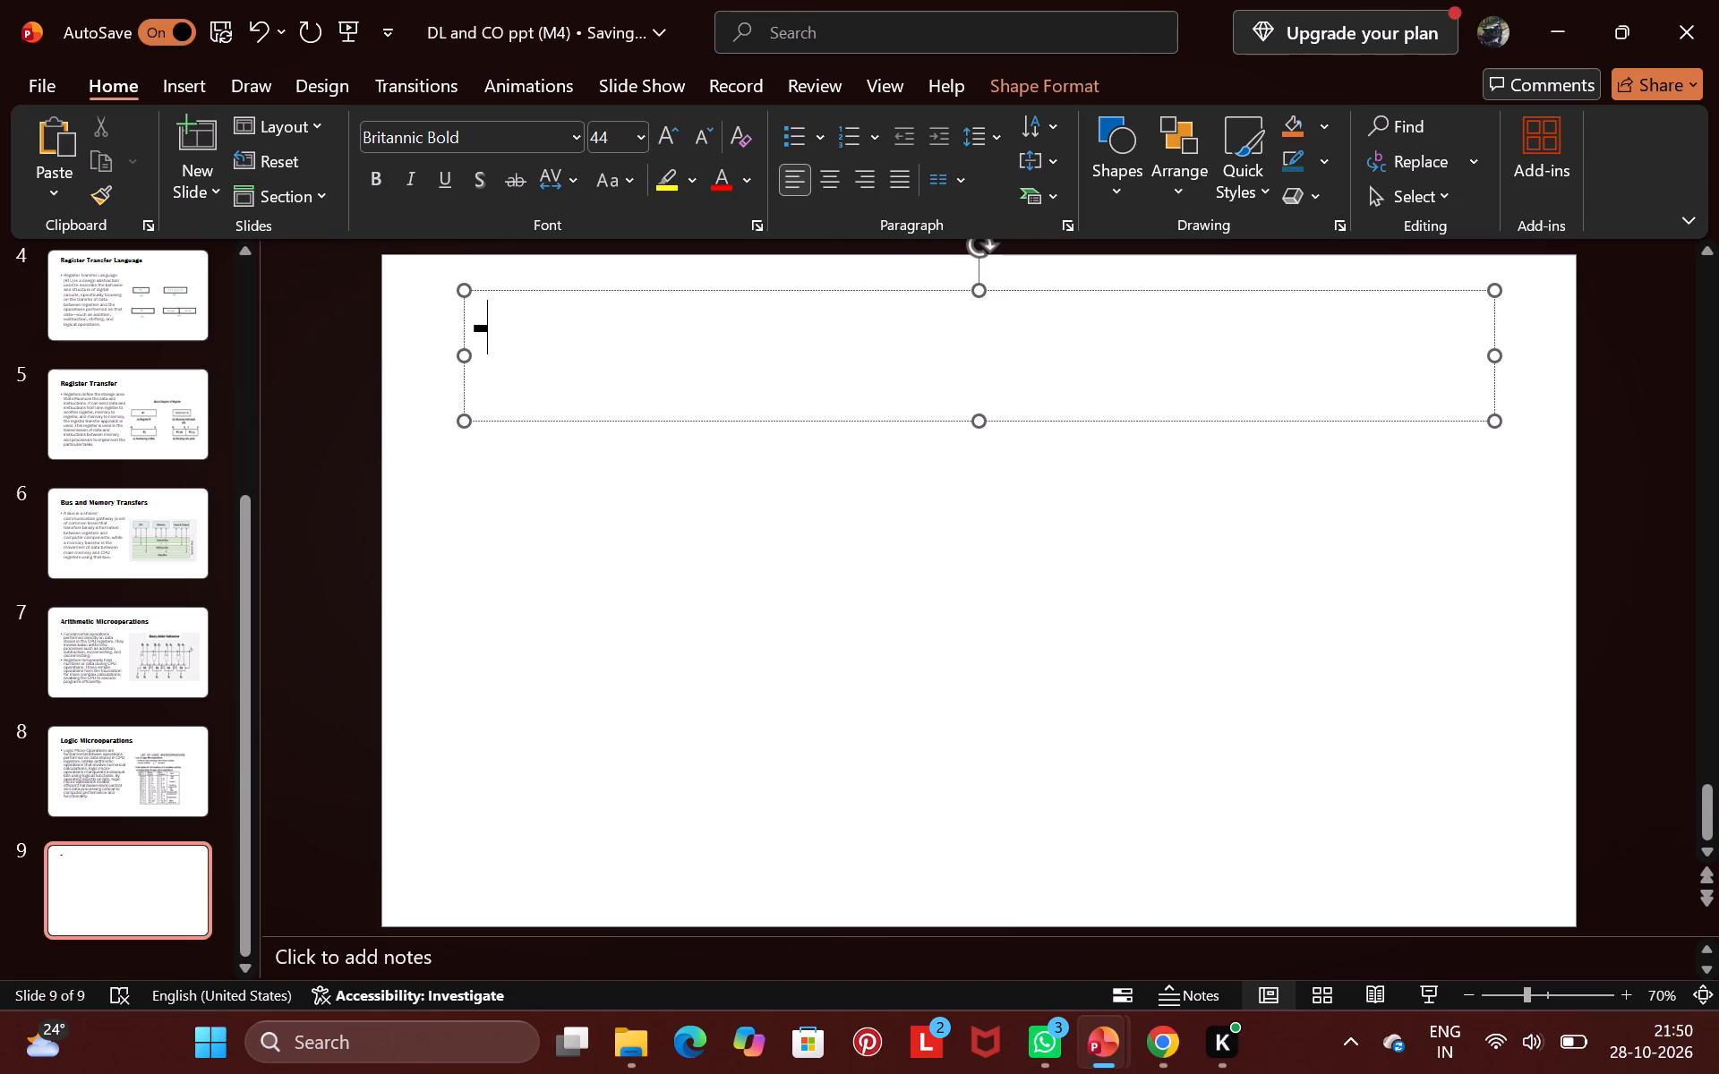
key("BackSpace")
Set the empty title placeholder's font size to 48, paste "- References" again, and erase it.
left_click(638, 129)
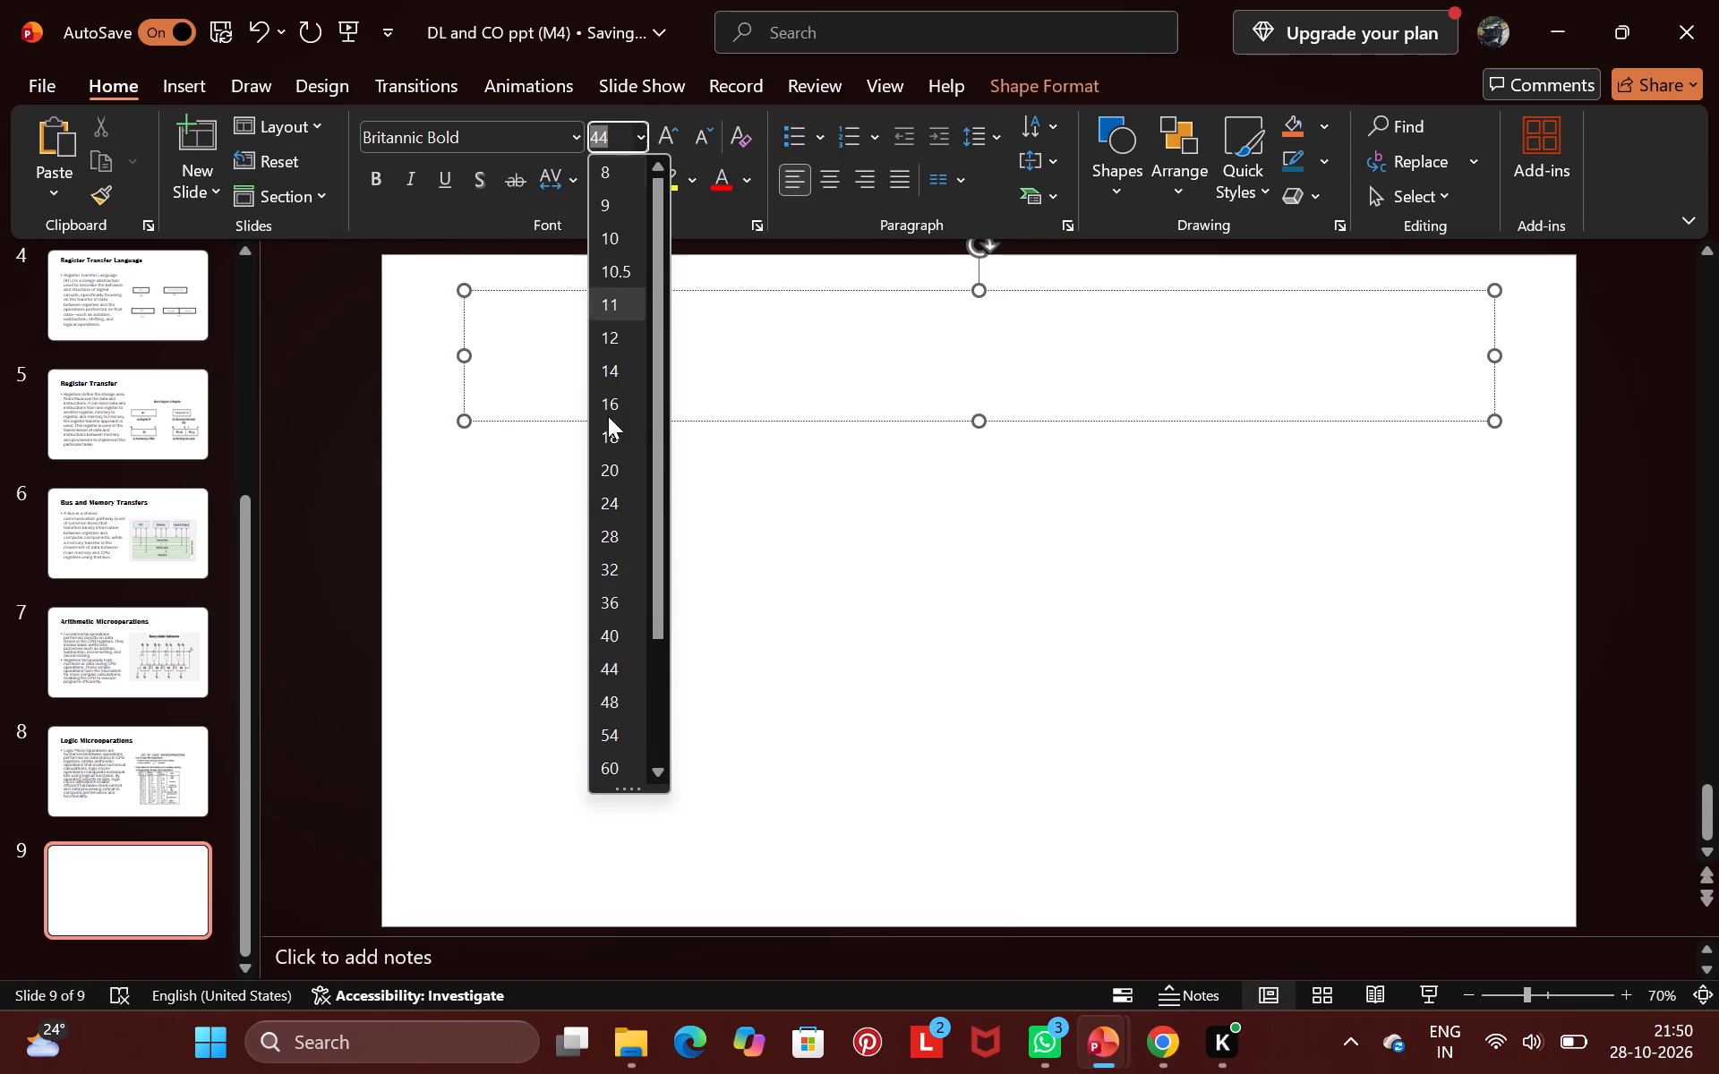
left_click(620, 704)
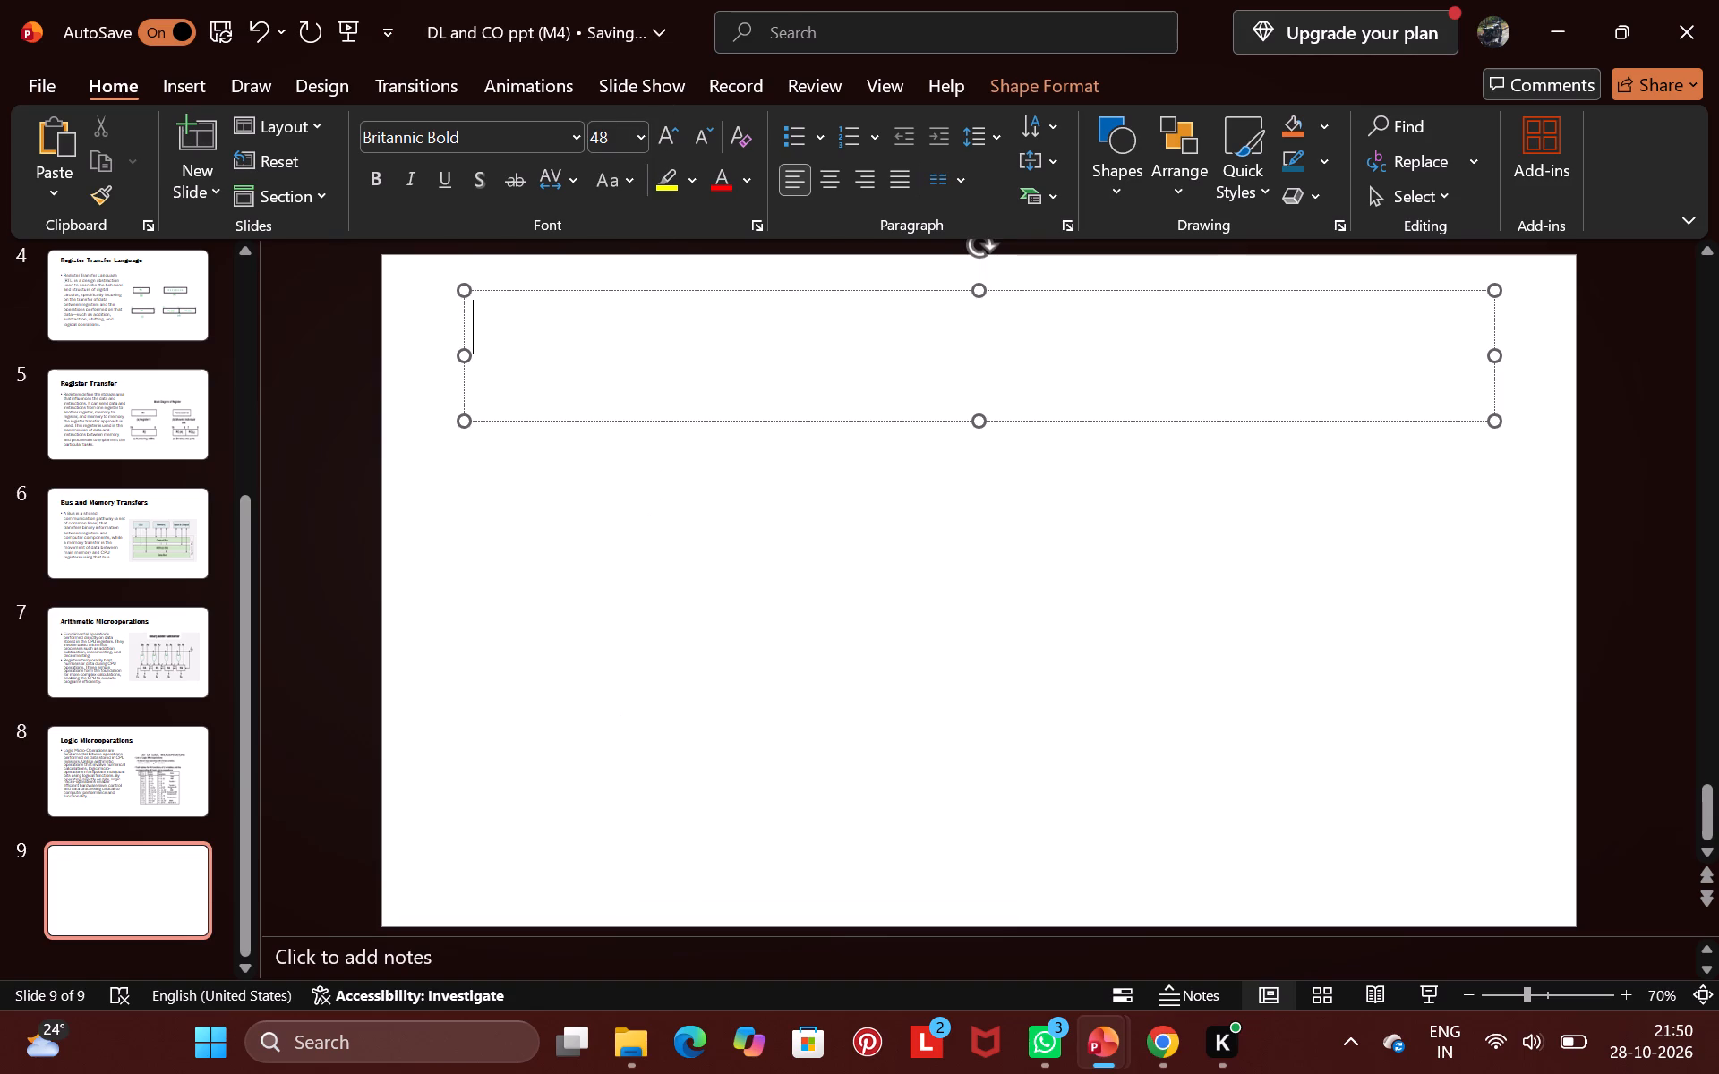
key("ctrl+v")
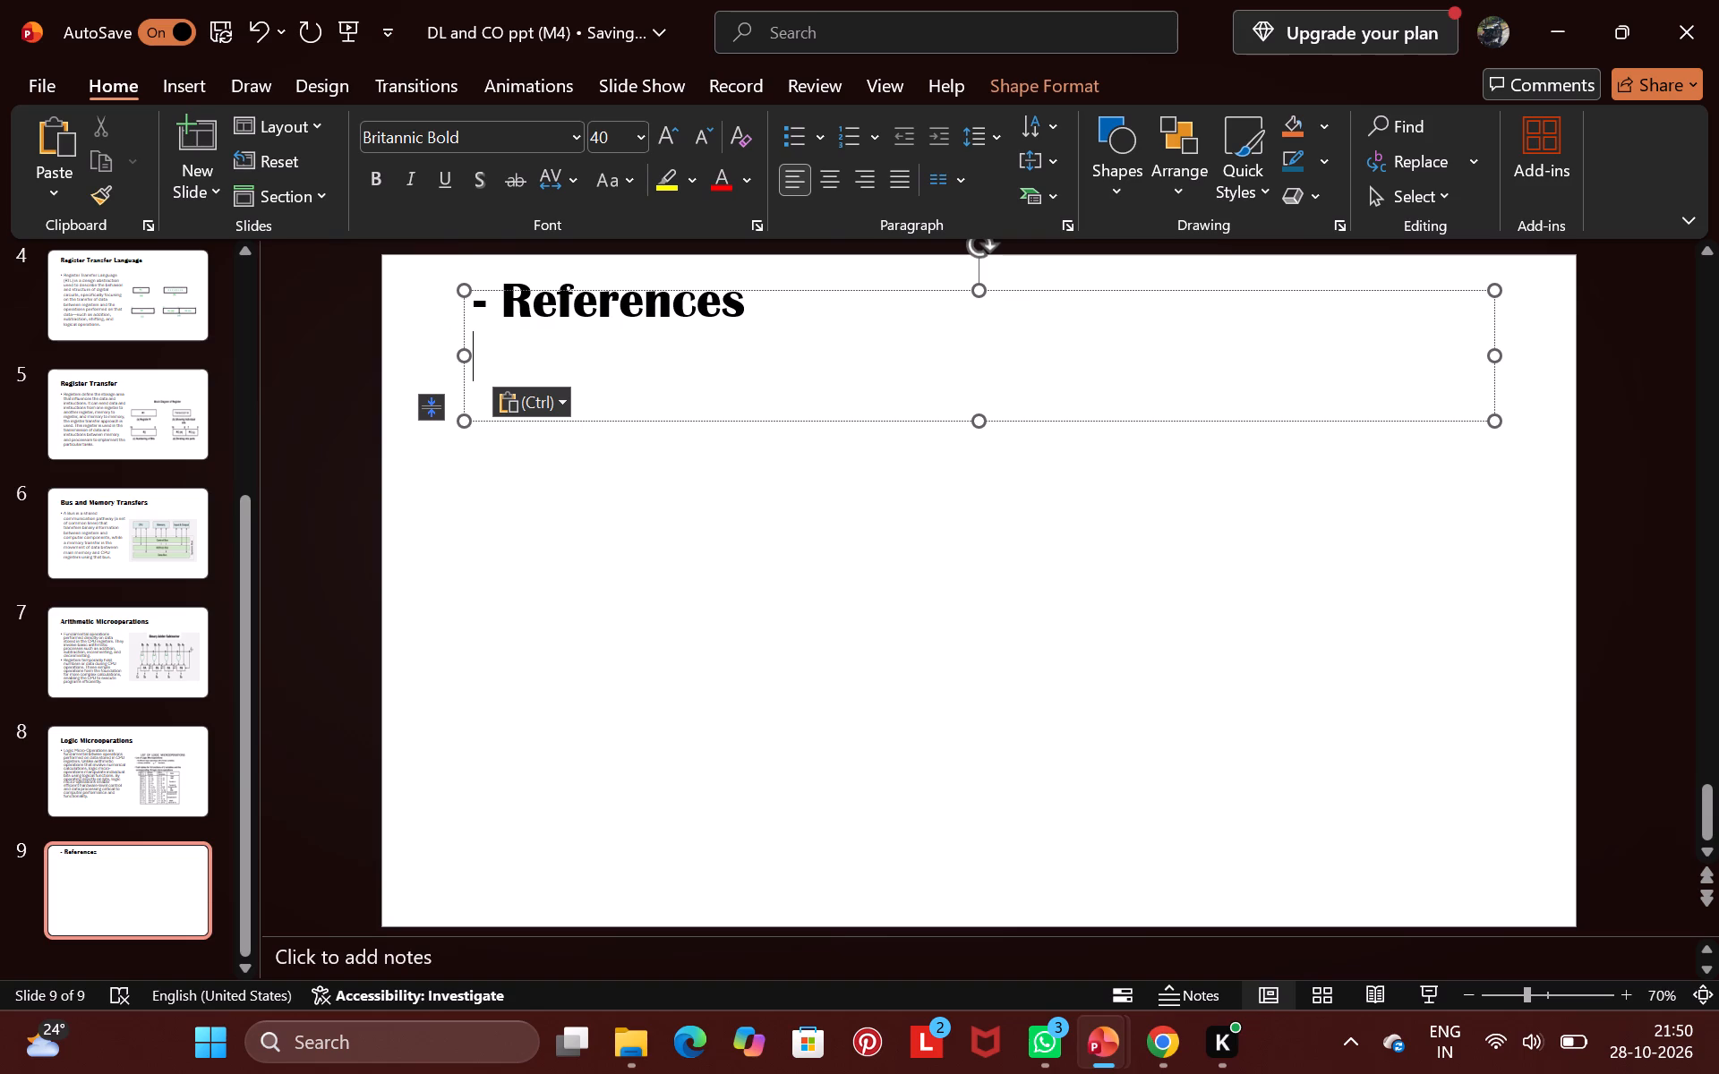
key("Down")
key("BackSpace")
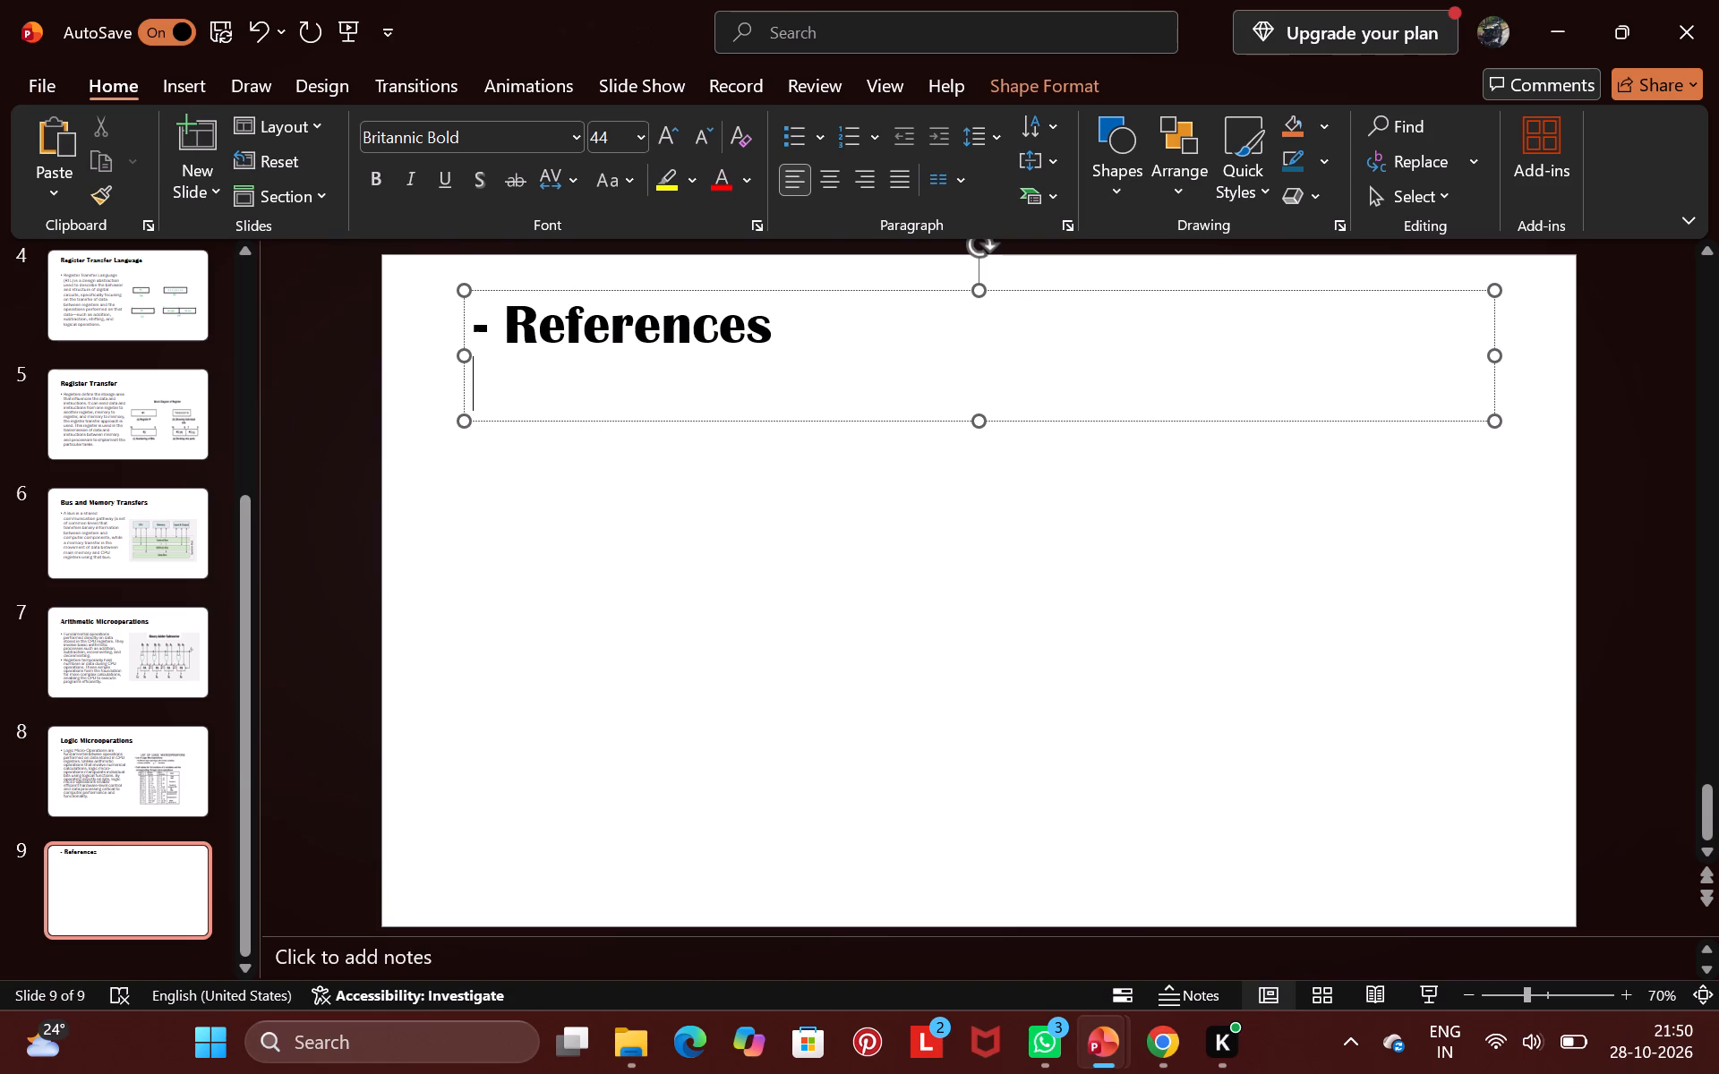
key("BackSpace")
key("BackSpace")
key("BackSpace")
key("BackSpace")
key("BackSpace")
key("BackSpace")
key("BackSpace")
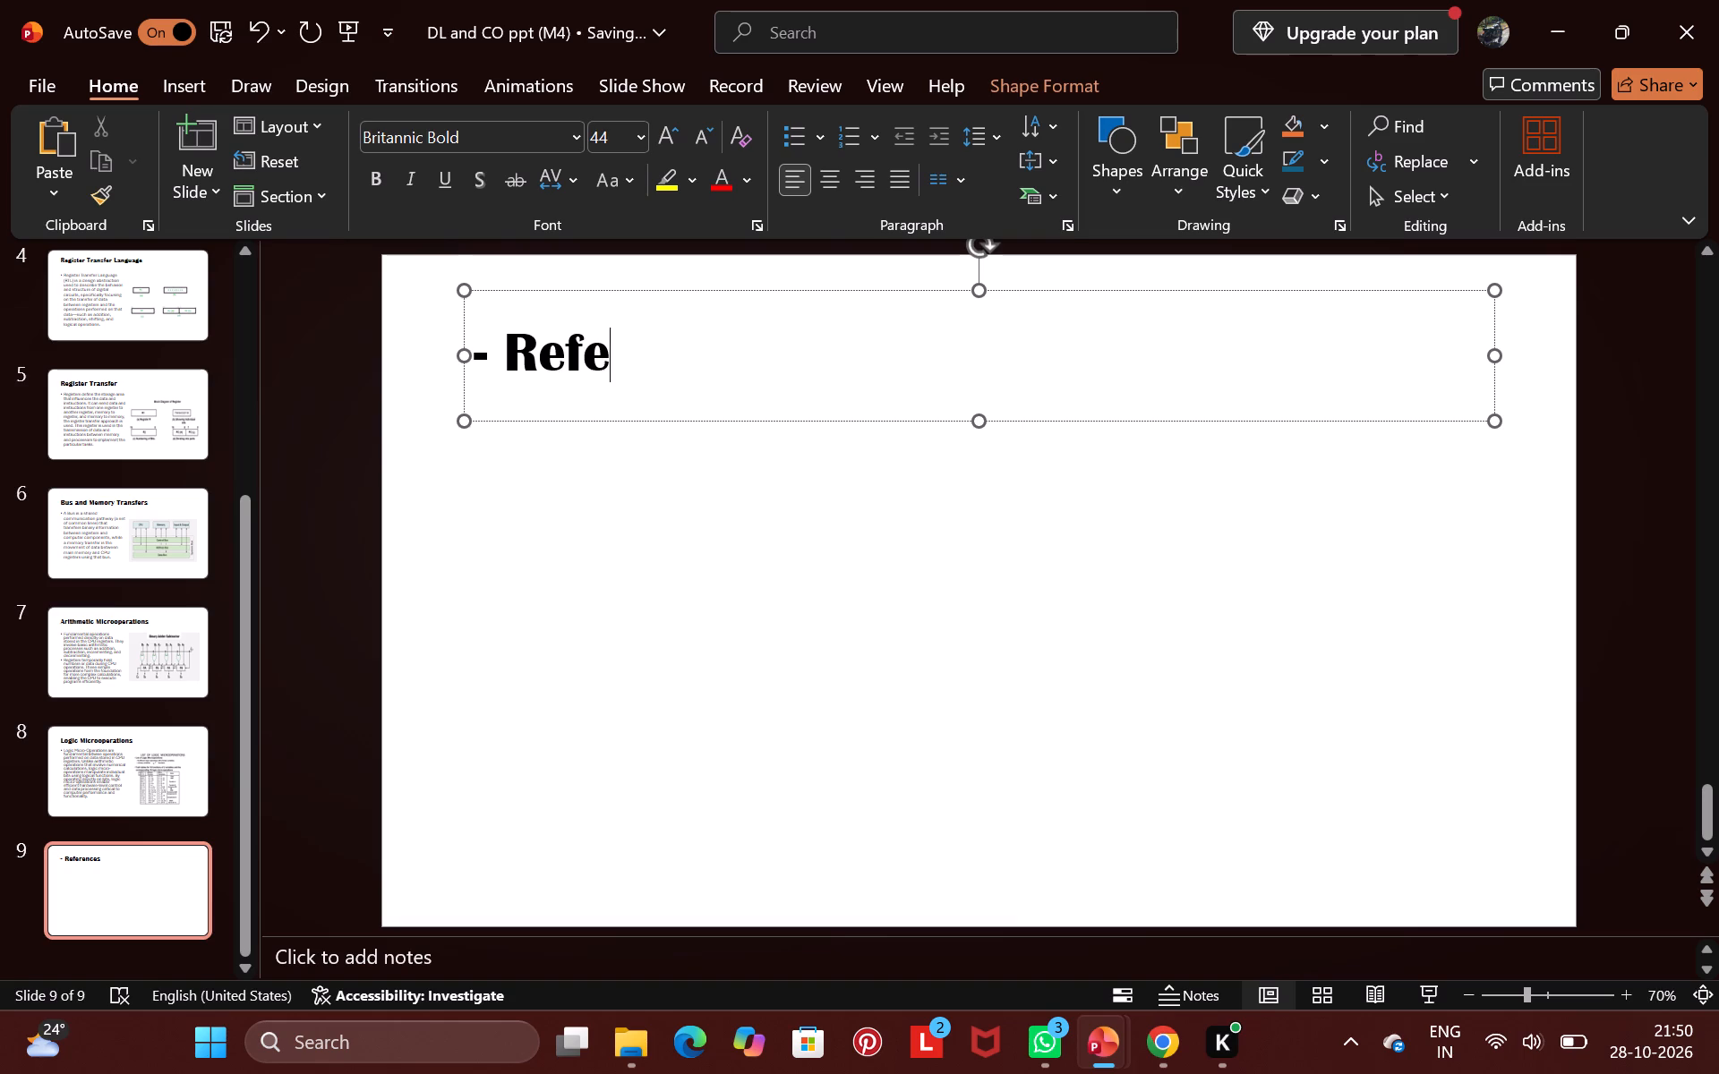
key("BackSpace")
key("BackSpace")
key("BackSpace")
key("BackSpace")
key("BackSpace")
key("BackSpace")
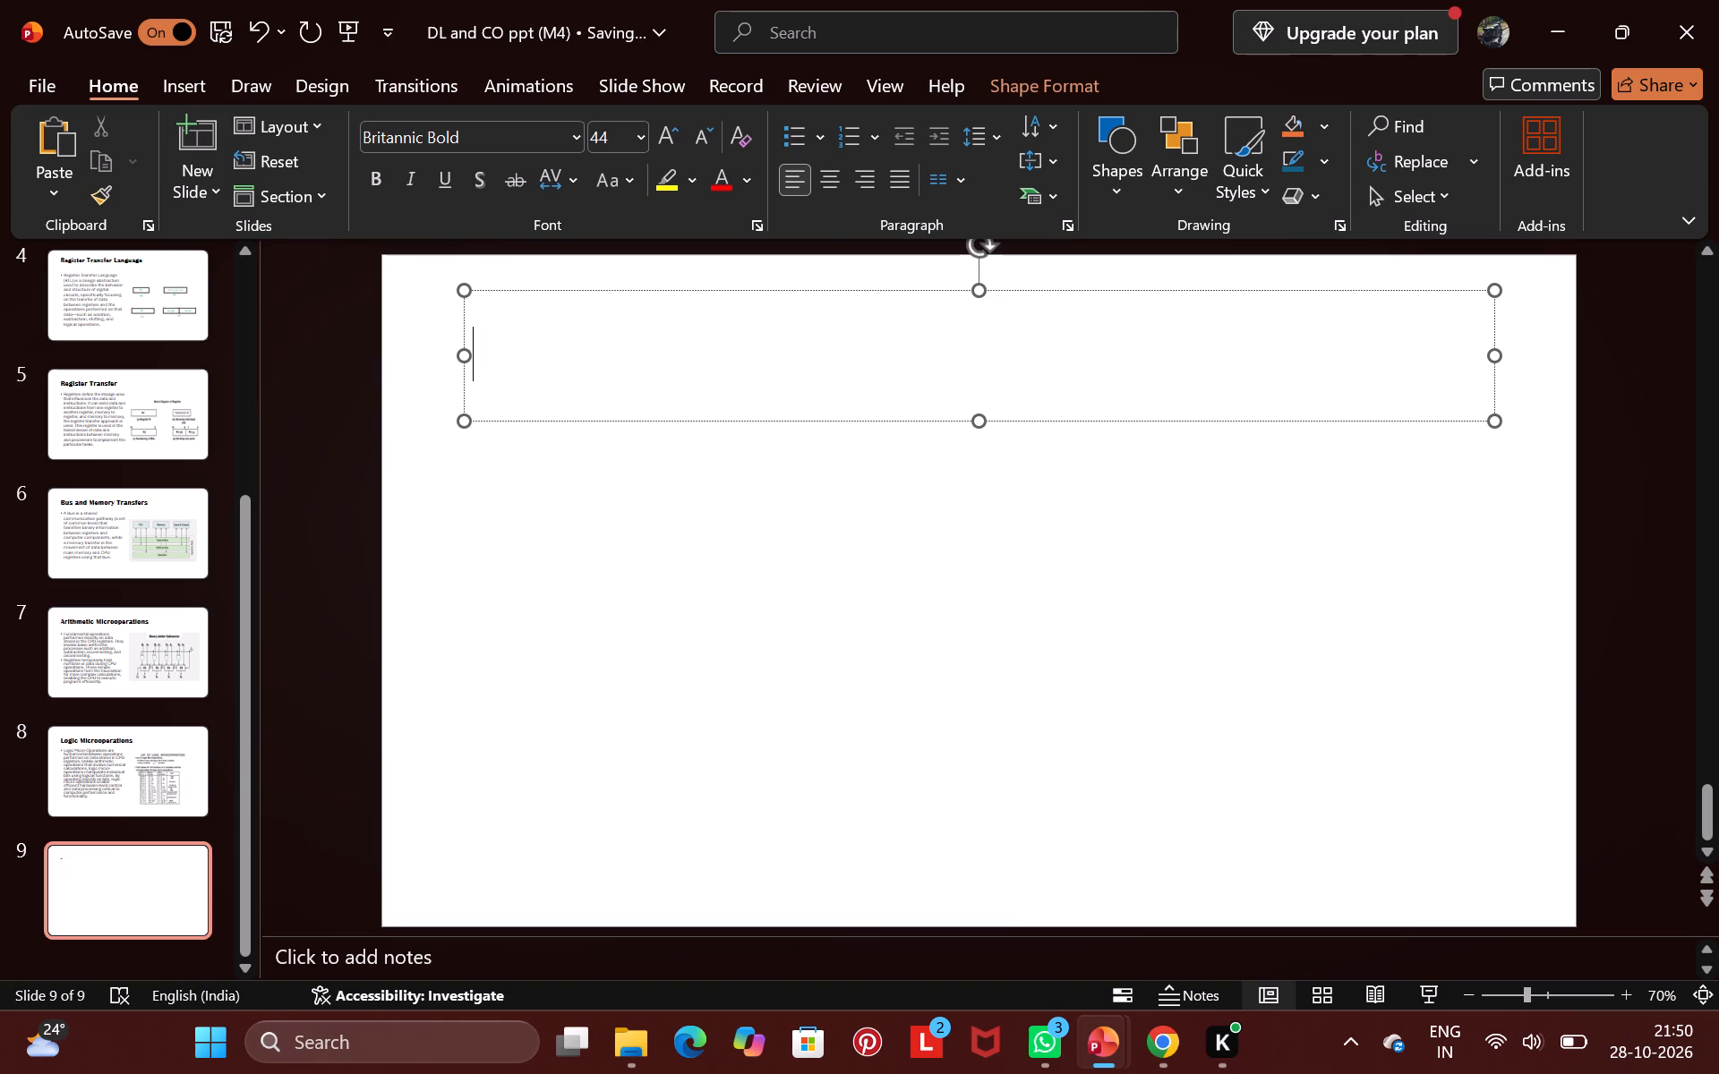
Set the empty title placeholder's font size to 40 and paste the "- References" heading into it.
left_click(638, 132)
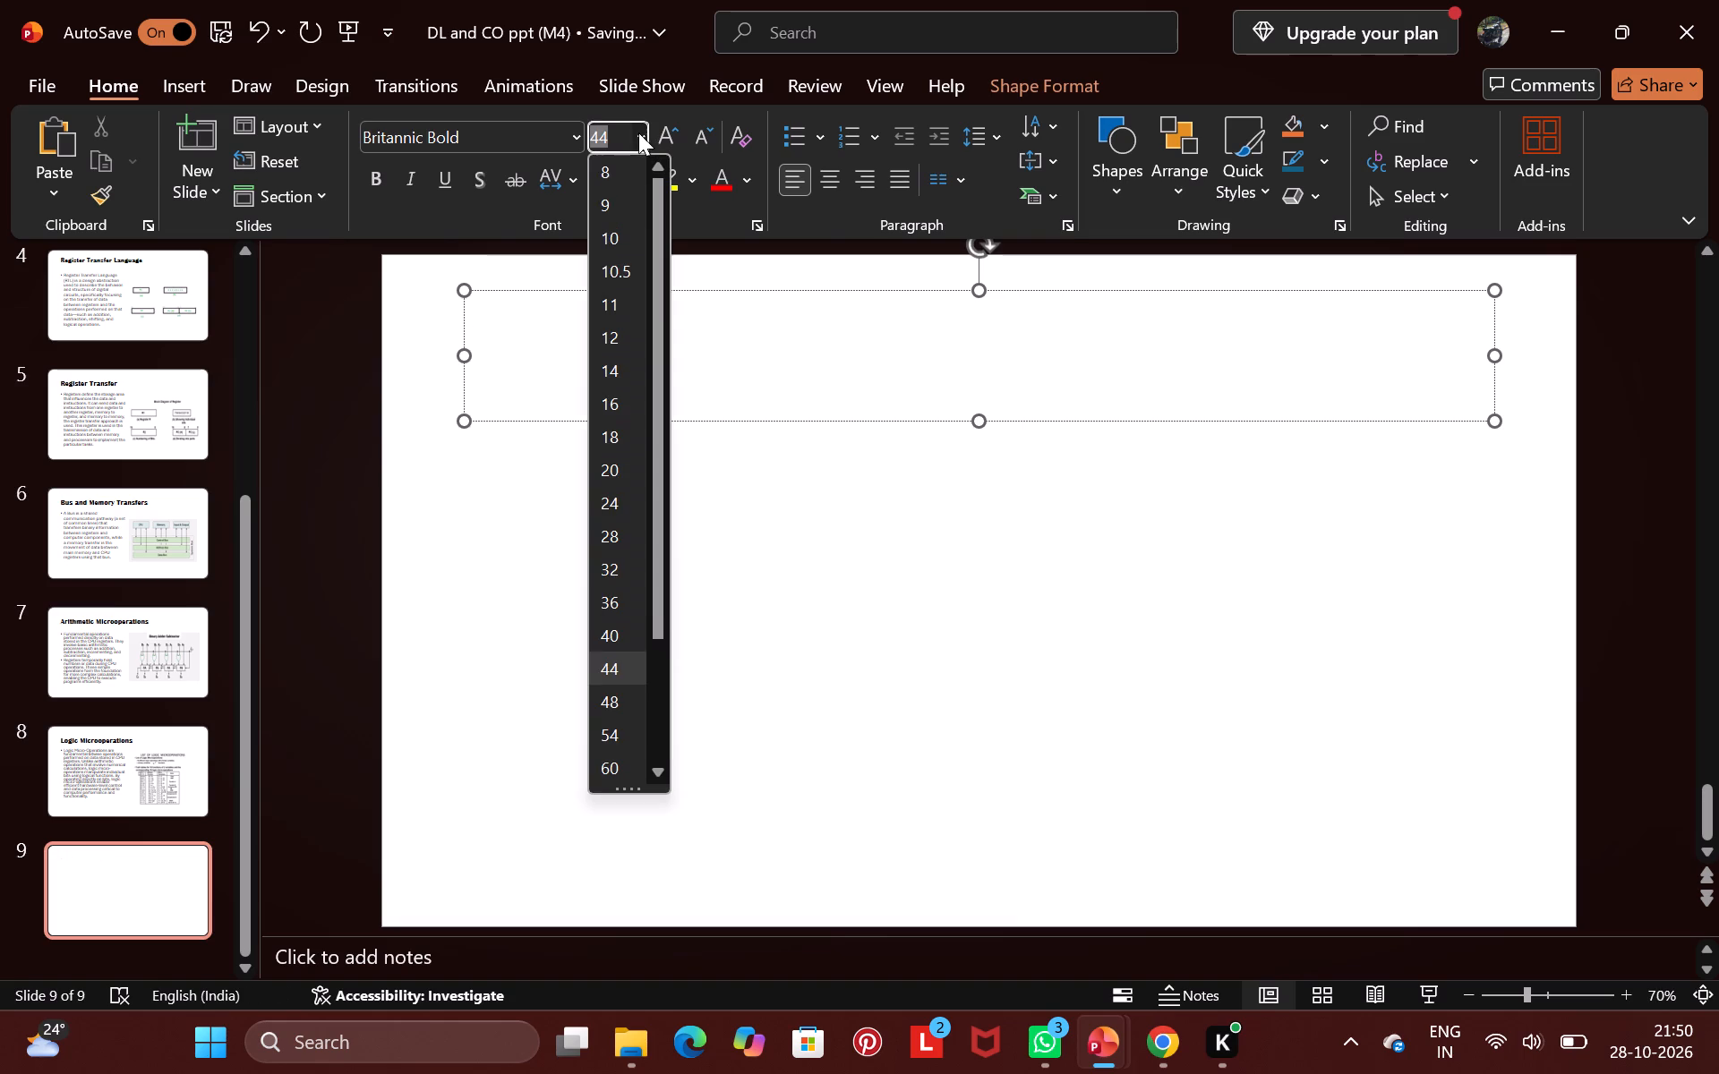
left_click(604, 643)
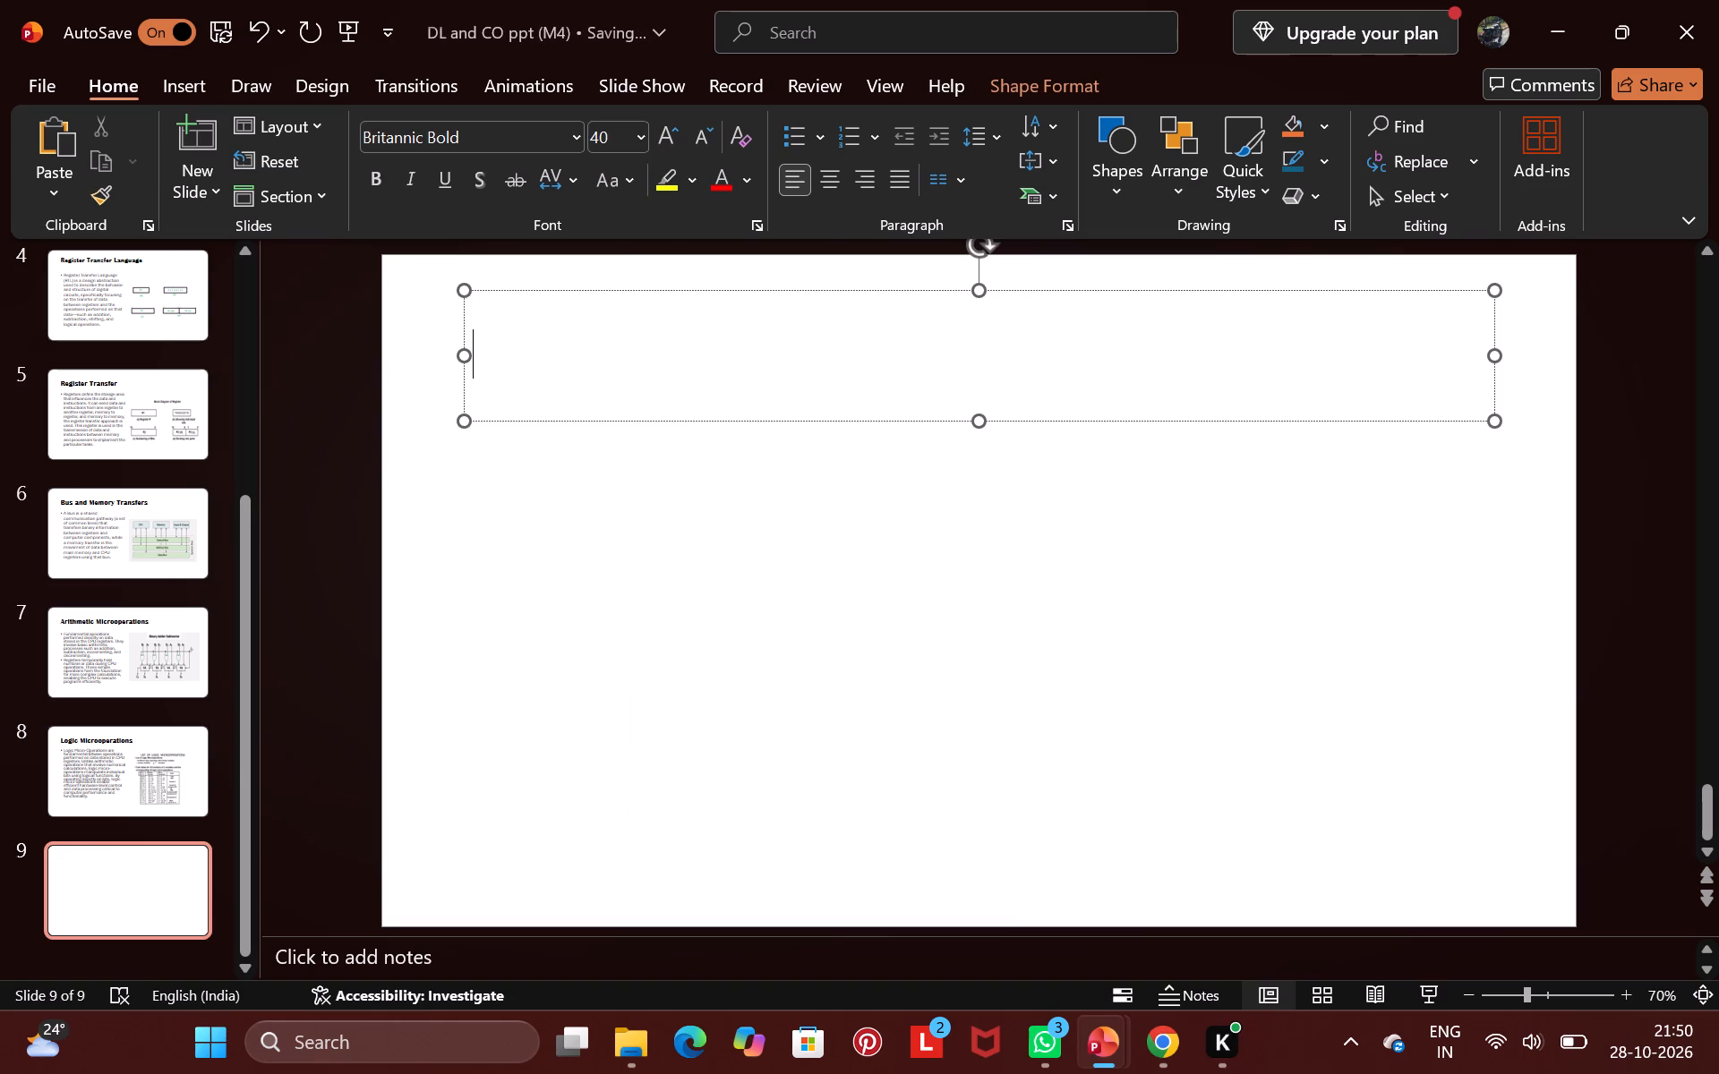
key("ctrl+v")
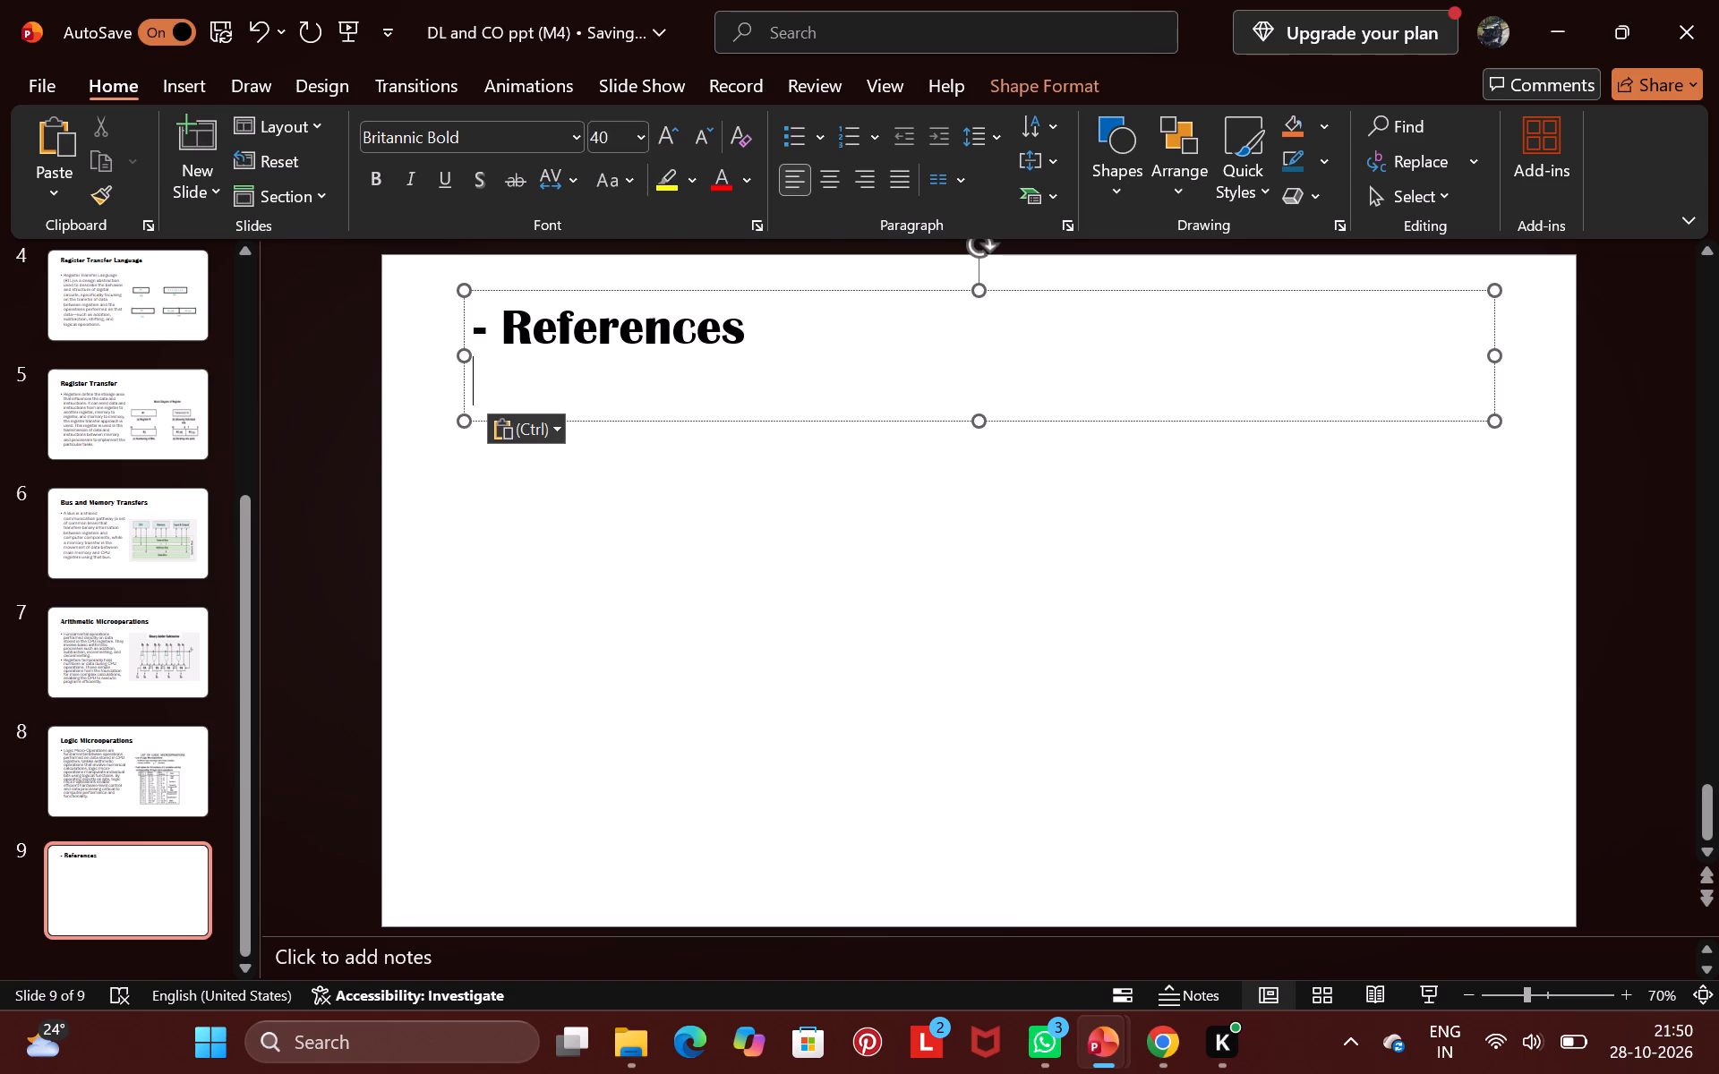
Enlarge the "- References" title text on slide 9 to font size 54.
left_click(466, 329)
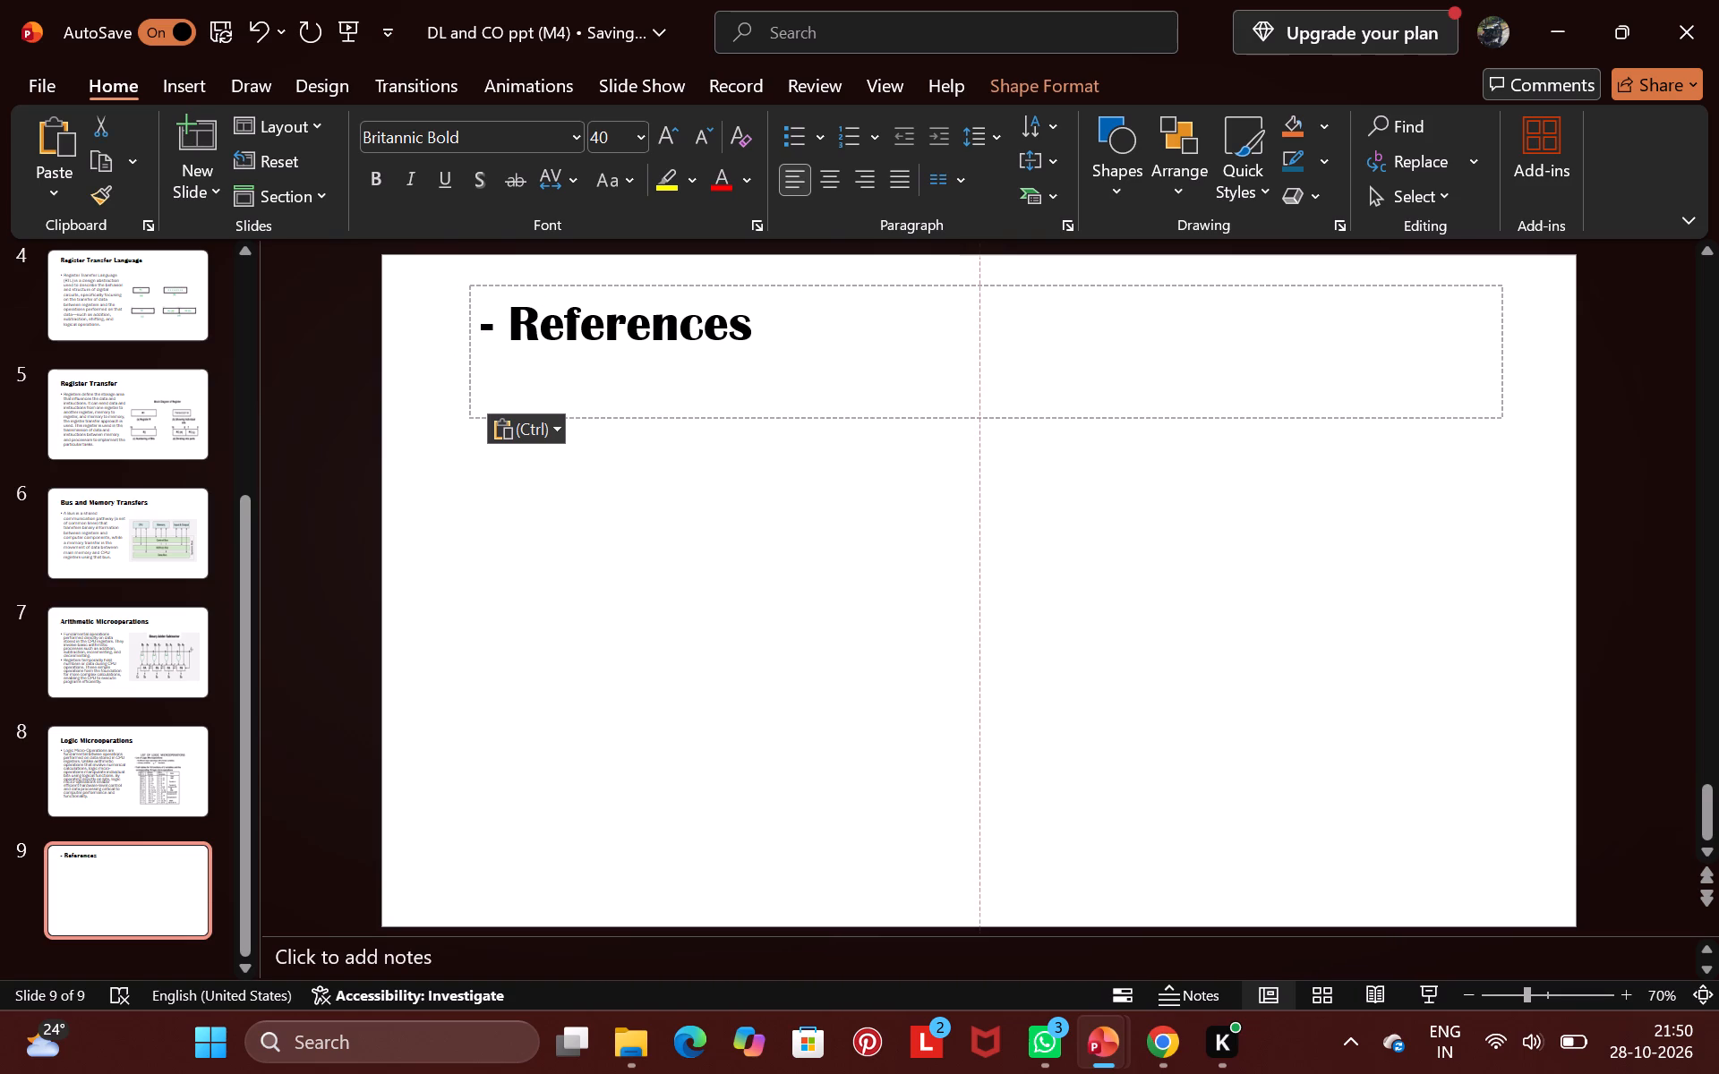
left_click(471, 329)
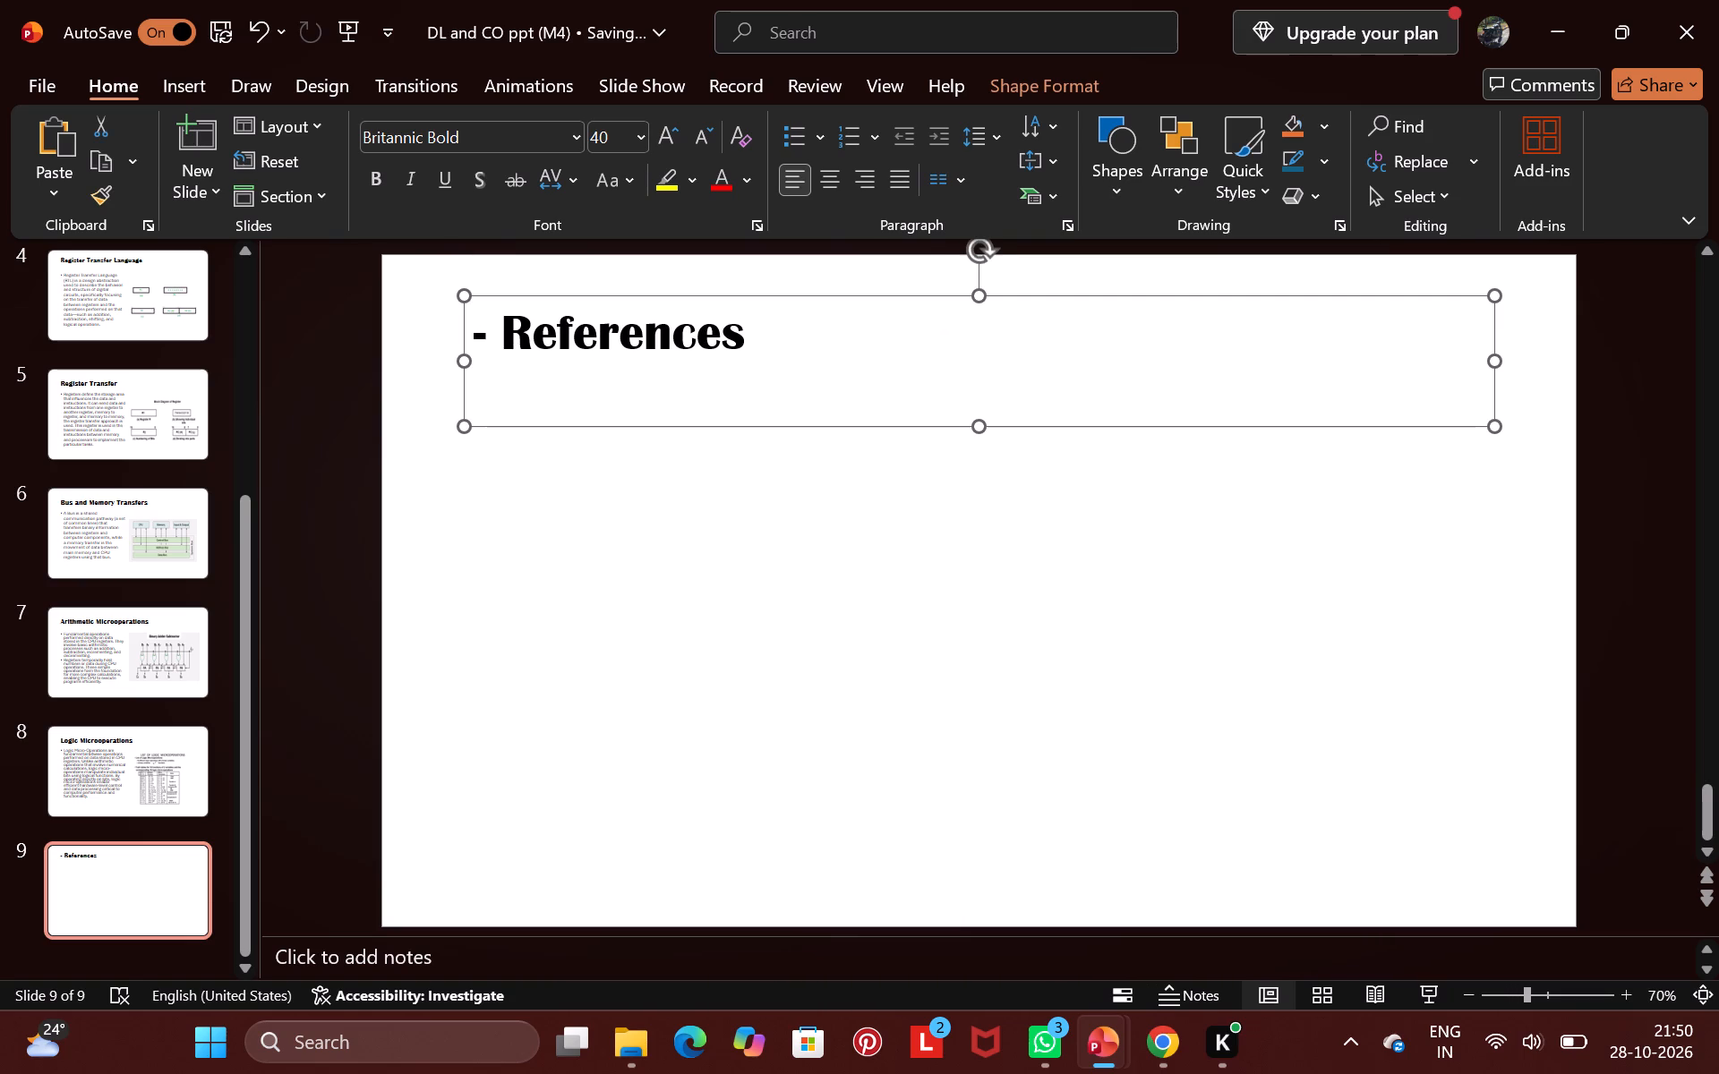
left_click_drag(492, 337, 678, 319)
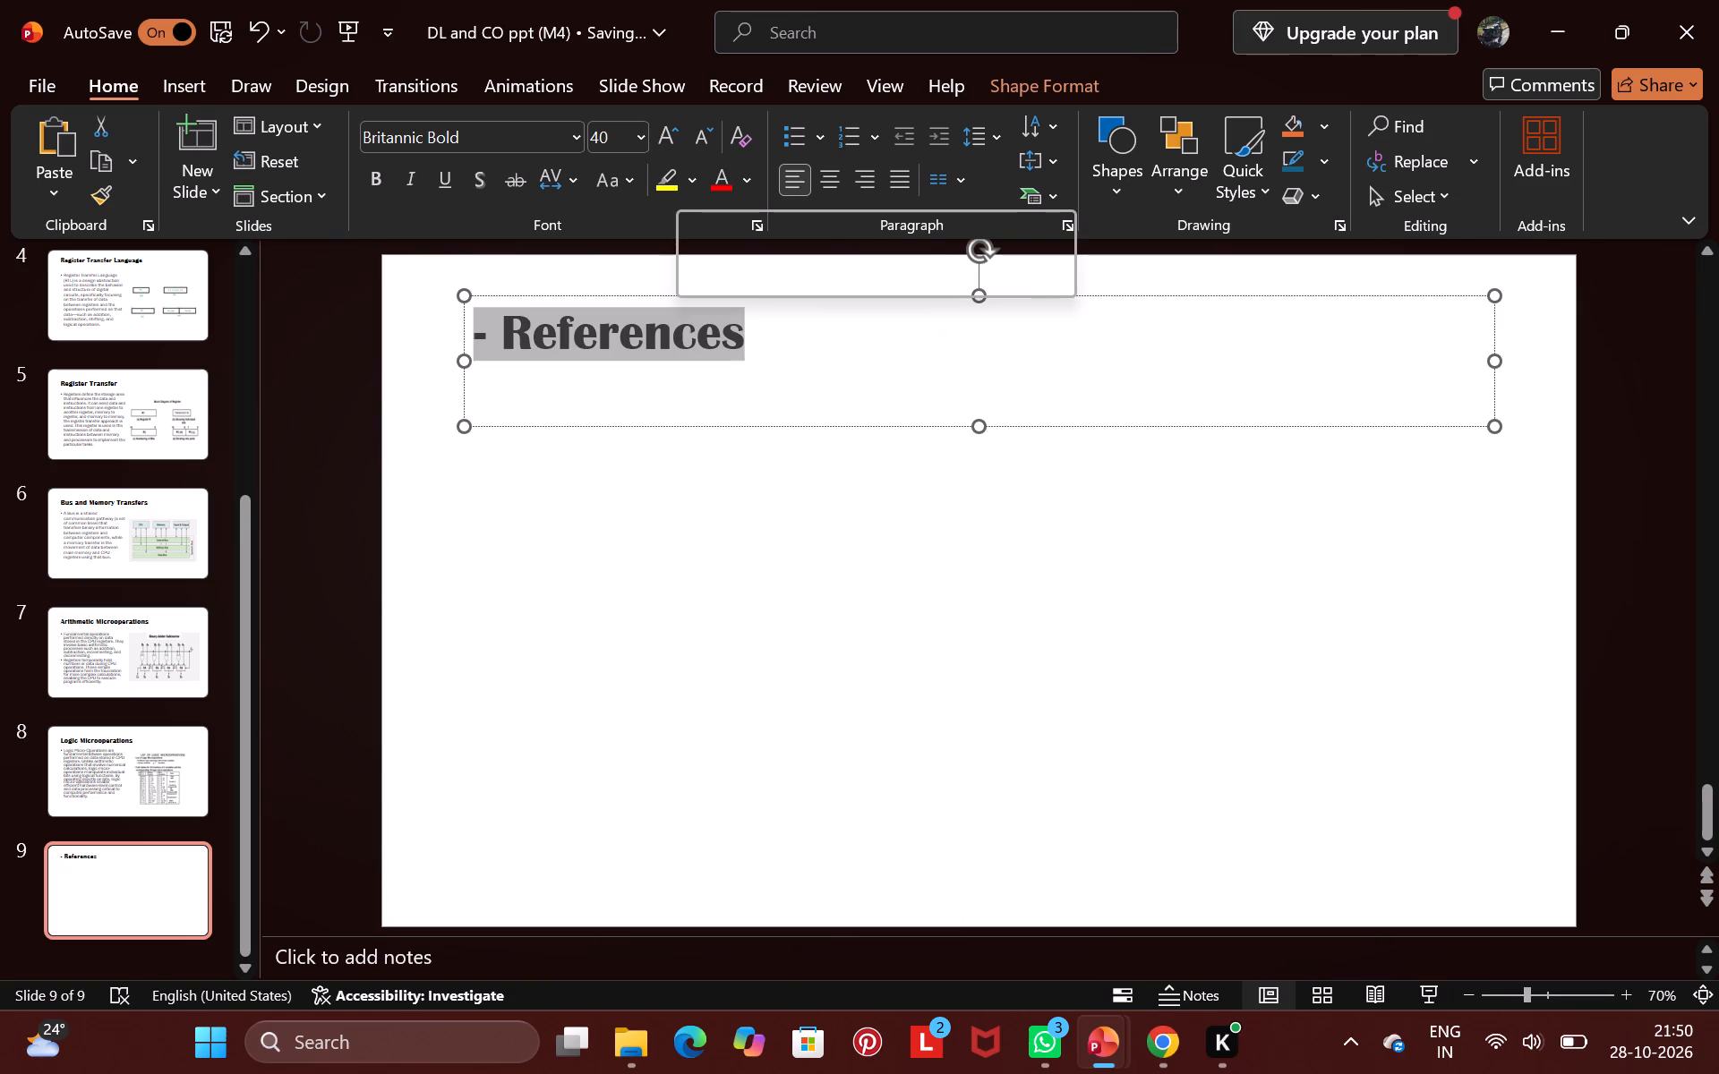
left_click(866, 235)
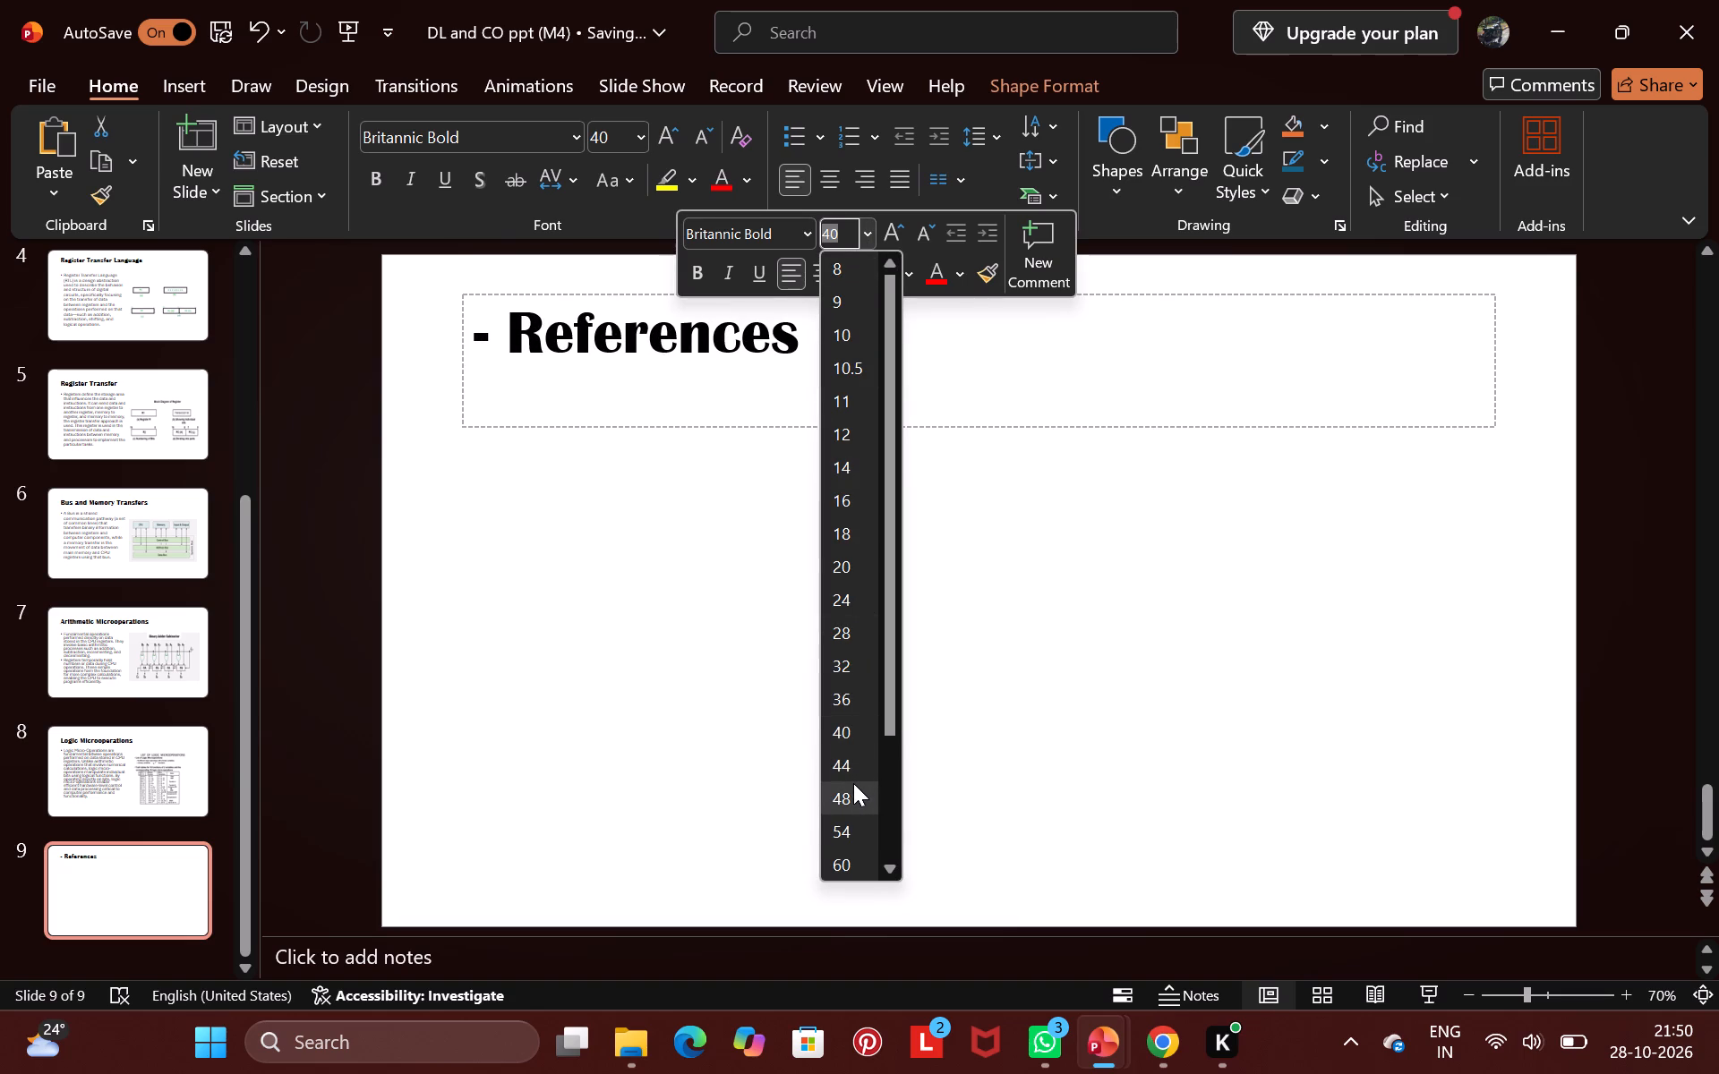
left_click(859, 822)
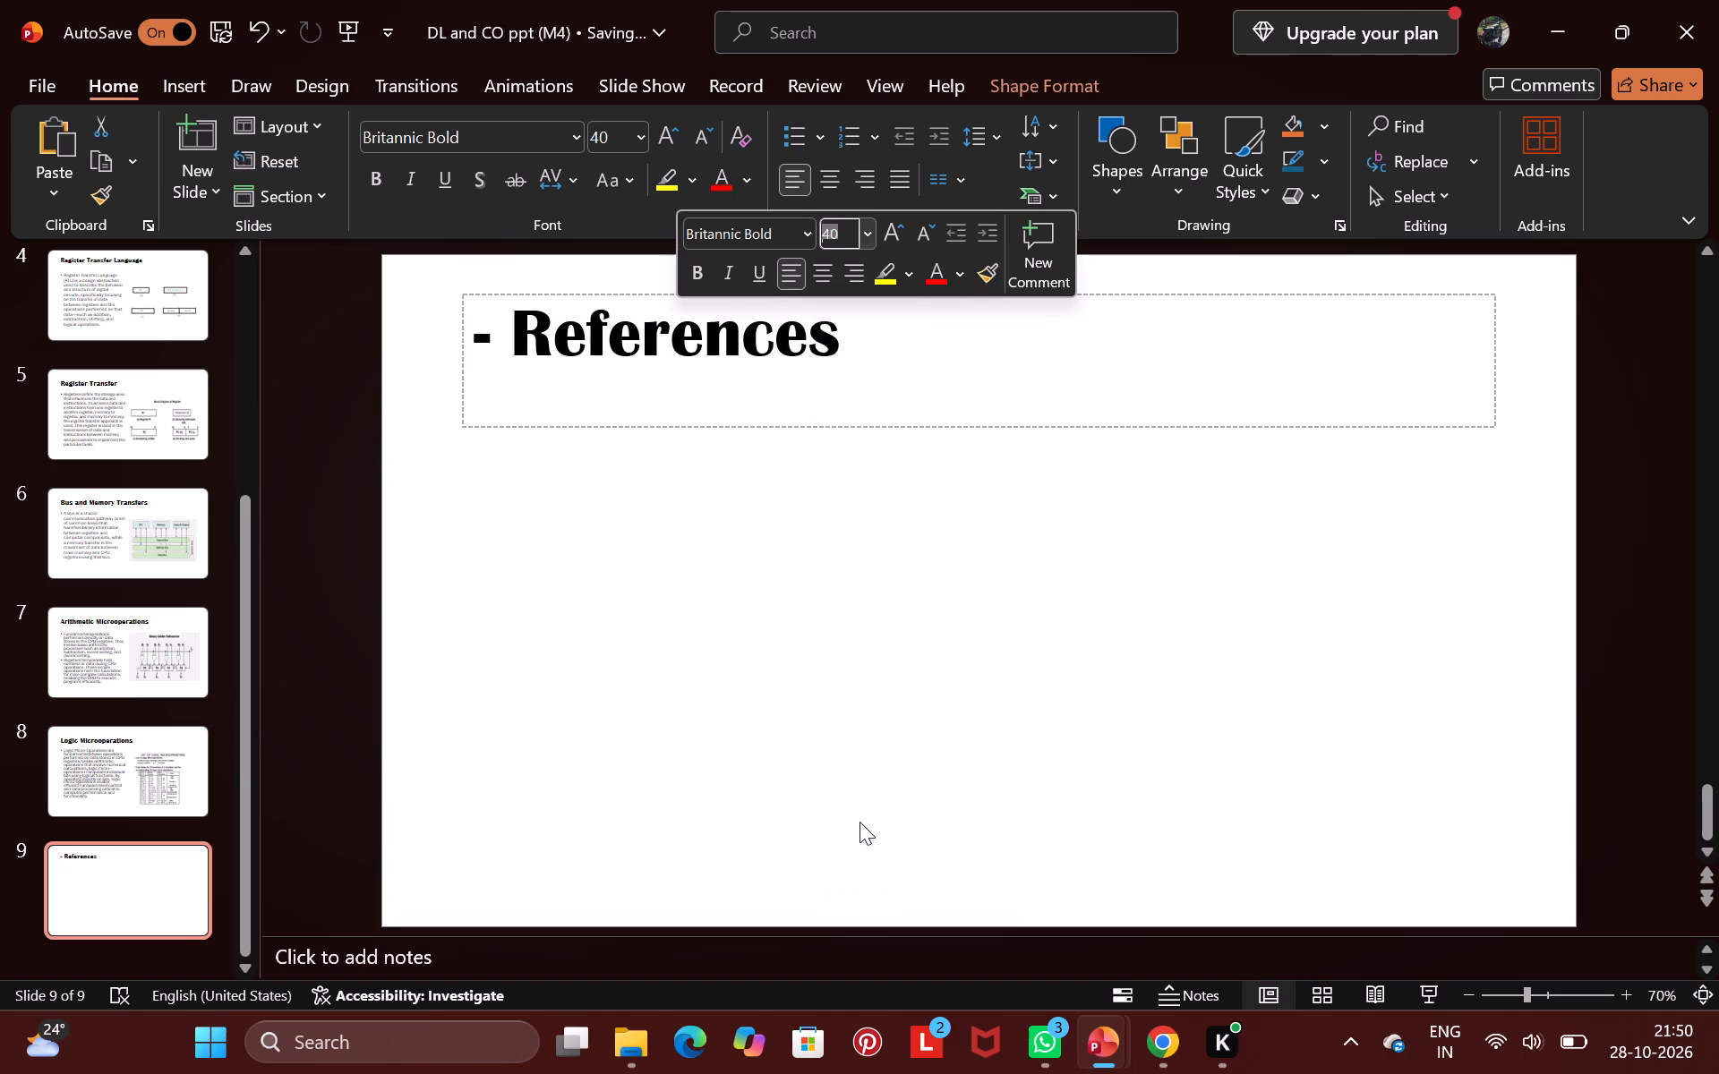
left_click(1655, 570)
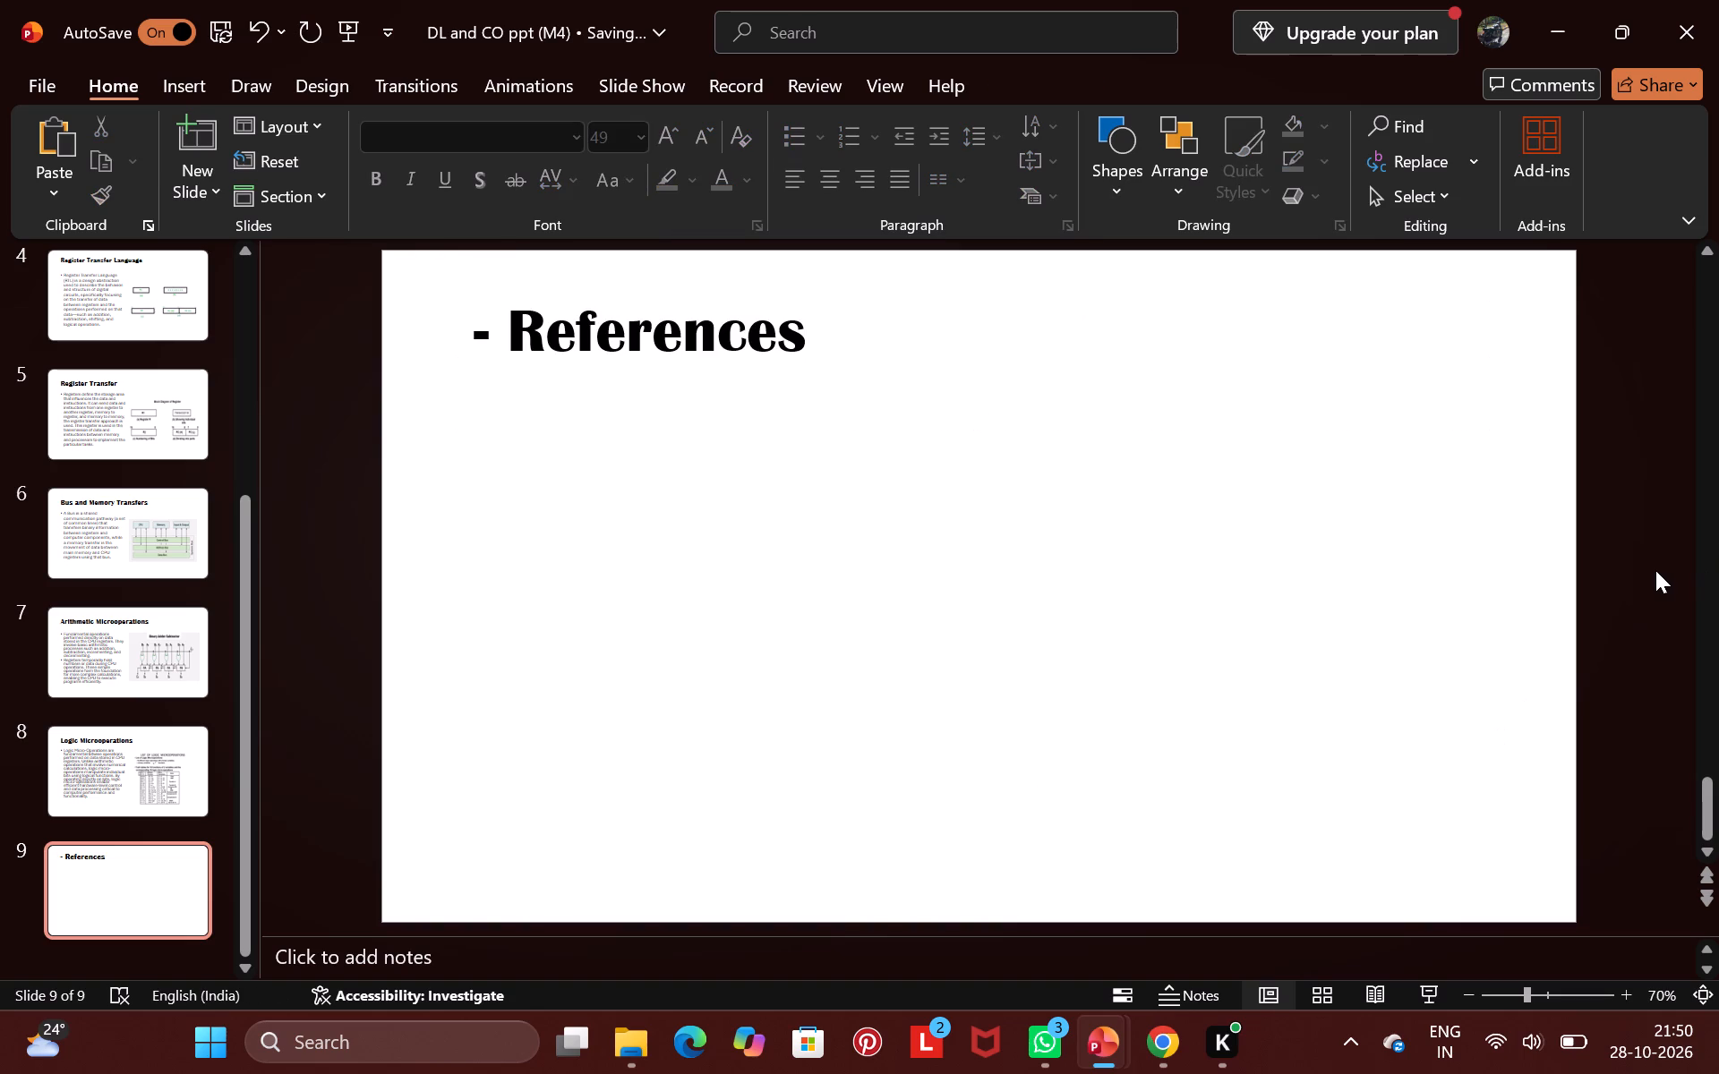
left_click(1019, 358)
left_click(1019, 358)
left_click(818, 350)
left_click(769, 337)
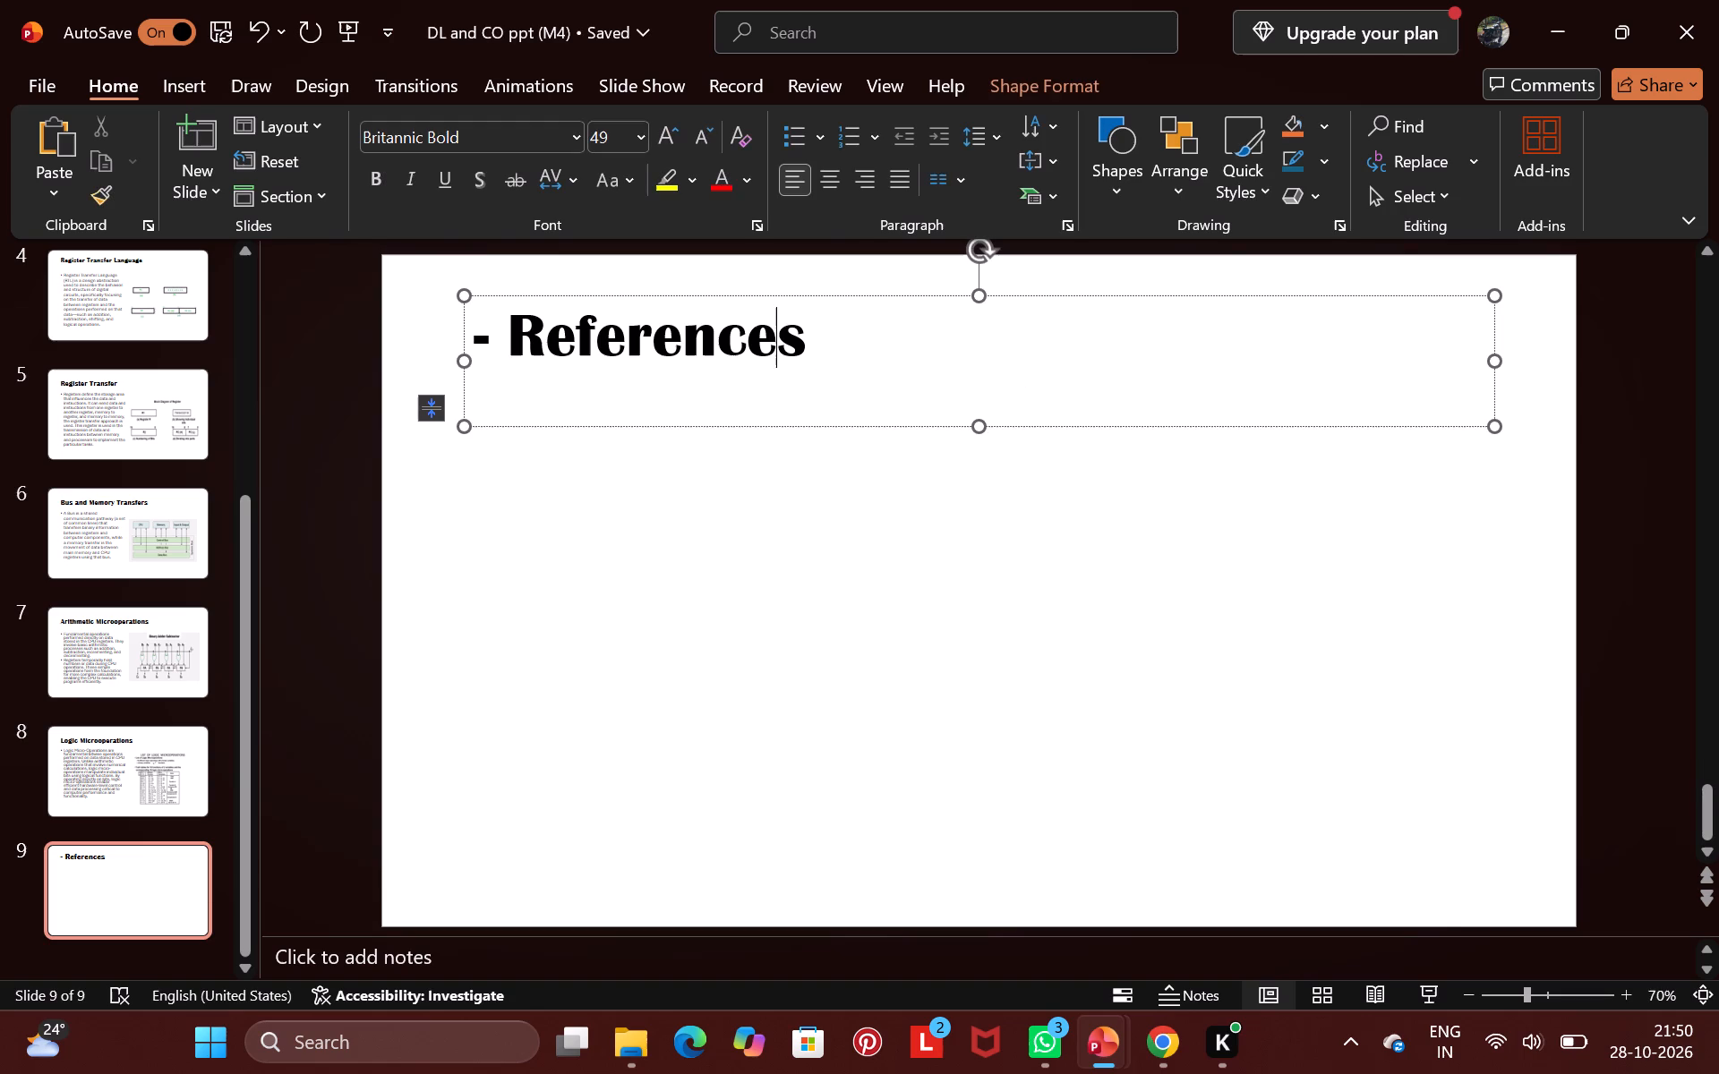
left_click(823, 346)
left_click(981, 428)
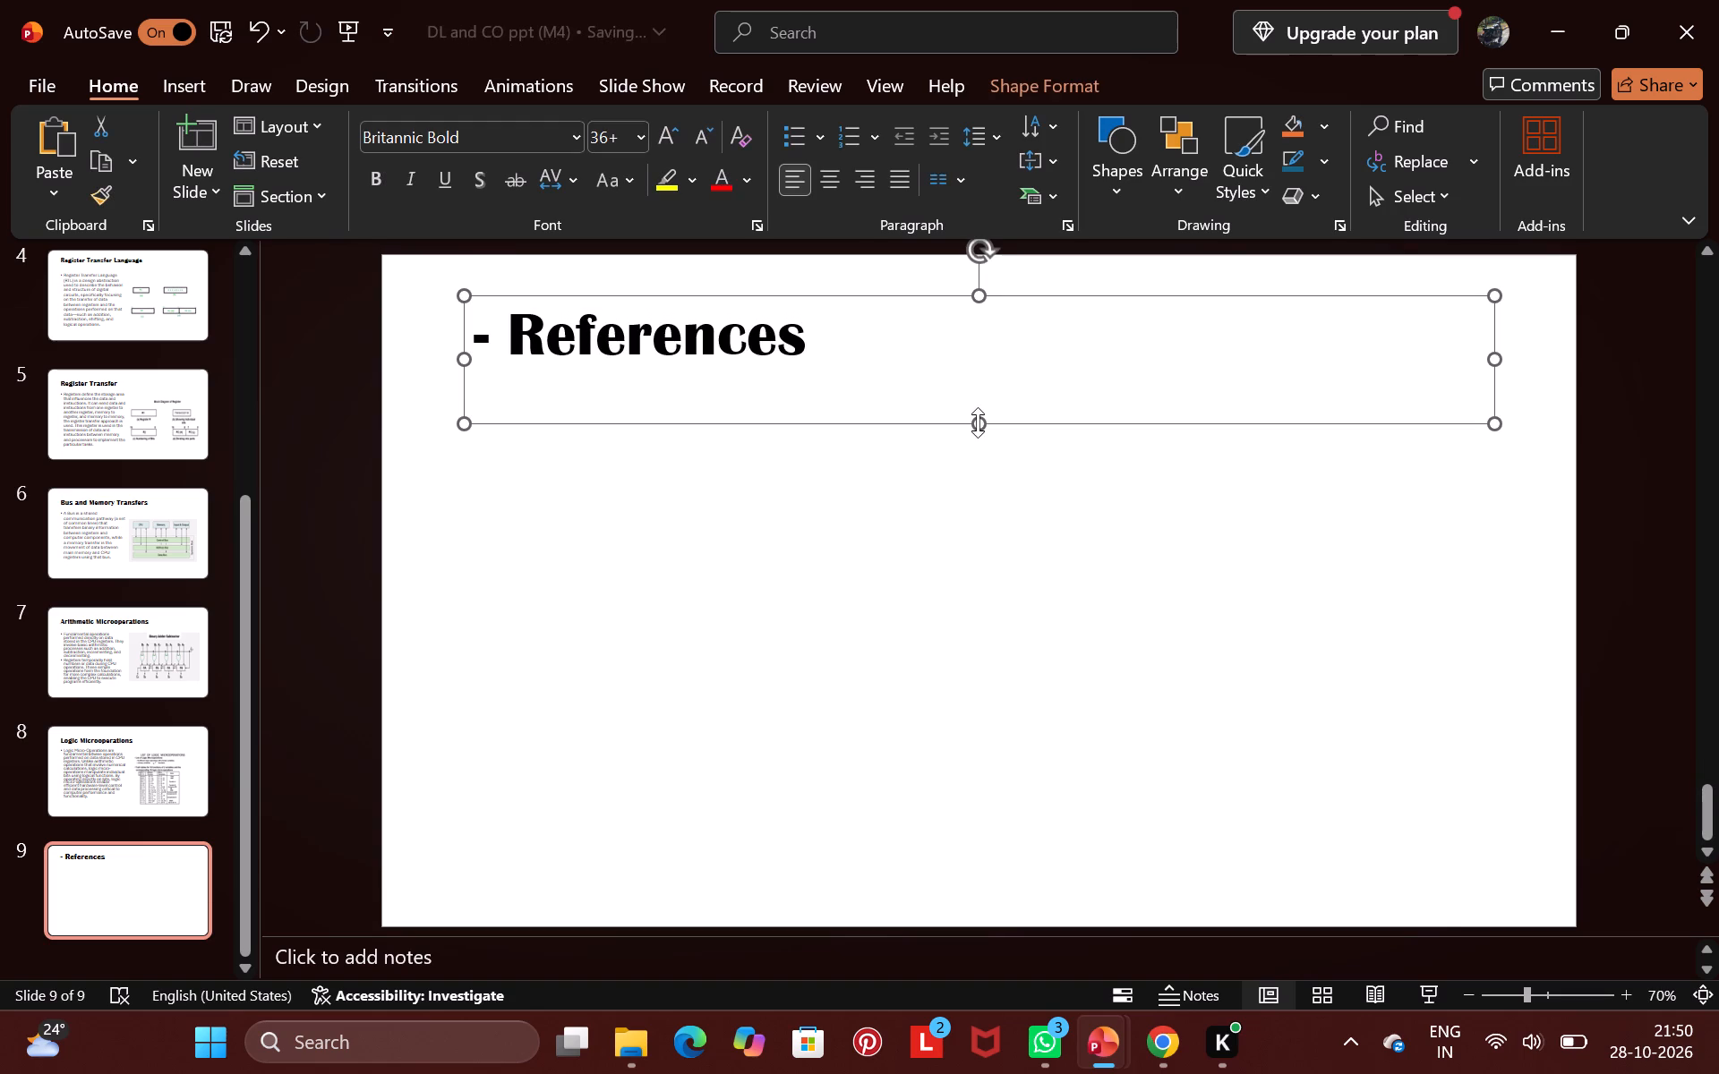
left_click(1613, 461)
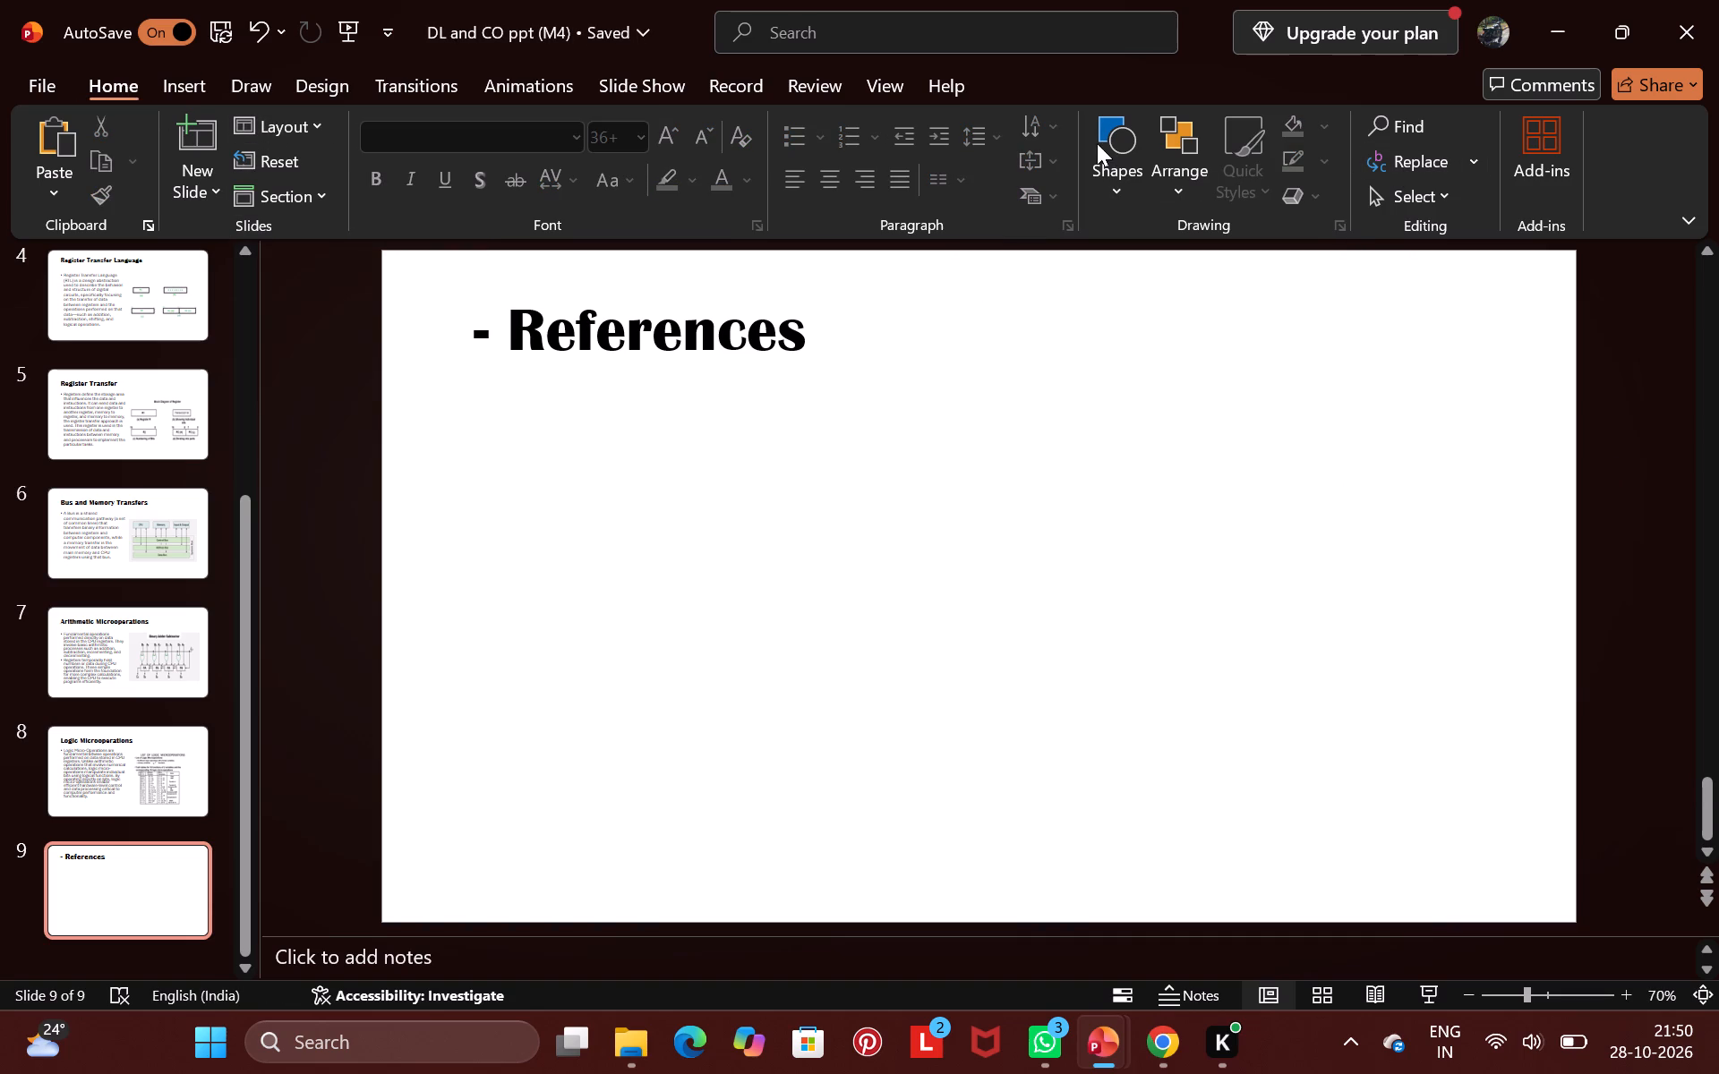
Insert a text box below the "- References" heading on slide 9 and widen it to about half the slide's width.
left_click(183, 81)
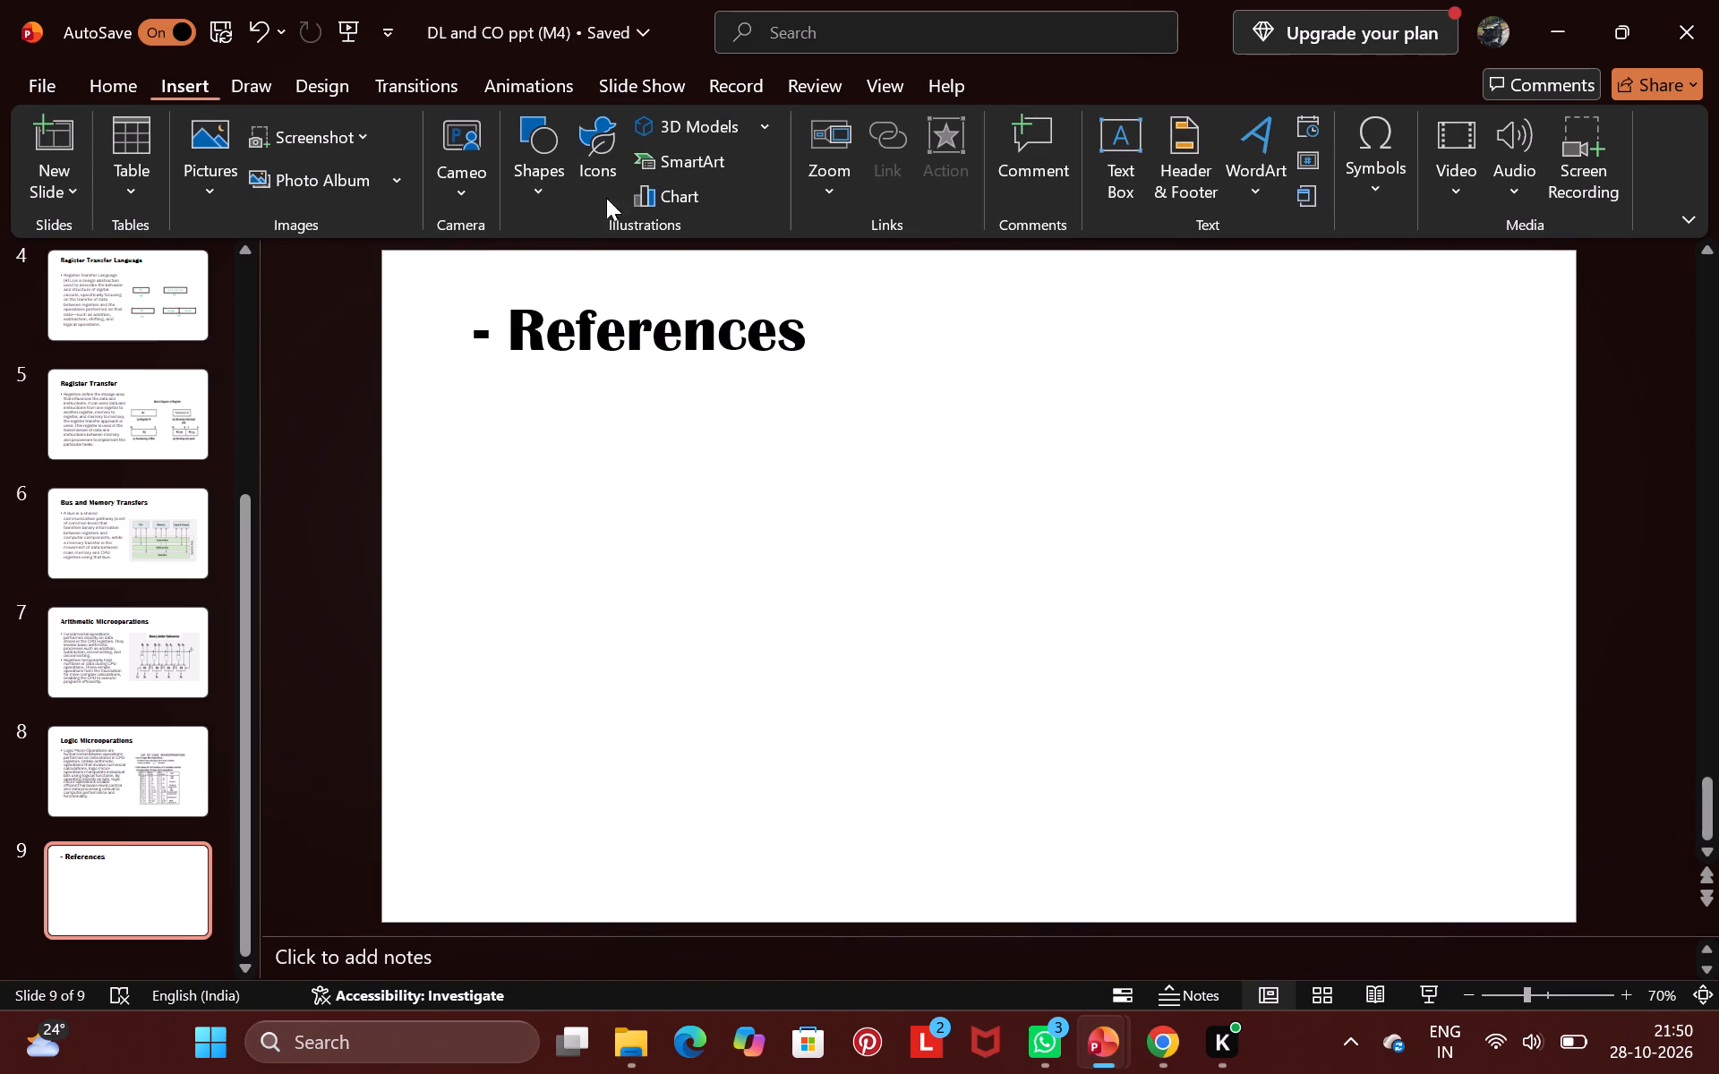
left_click(1123, 129)
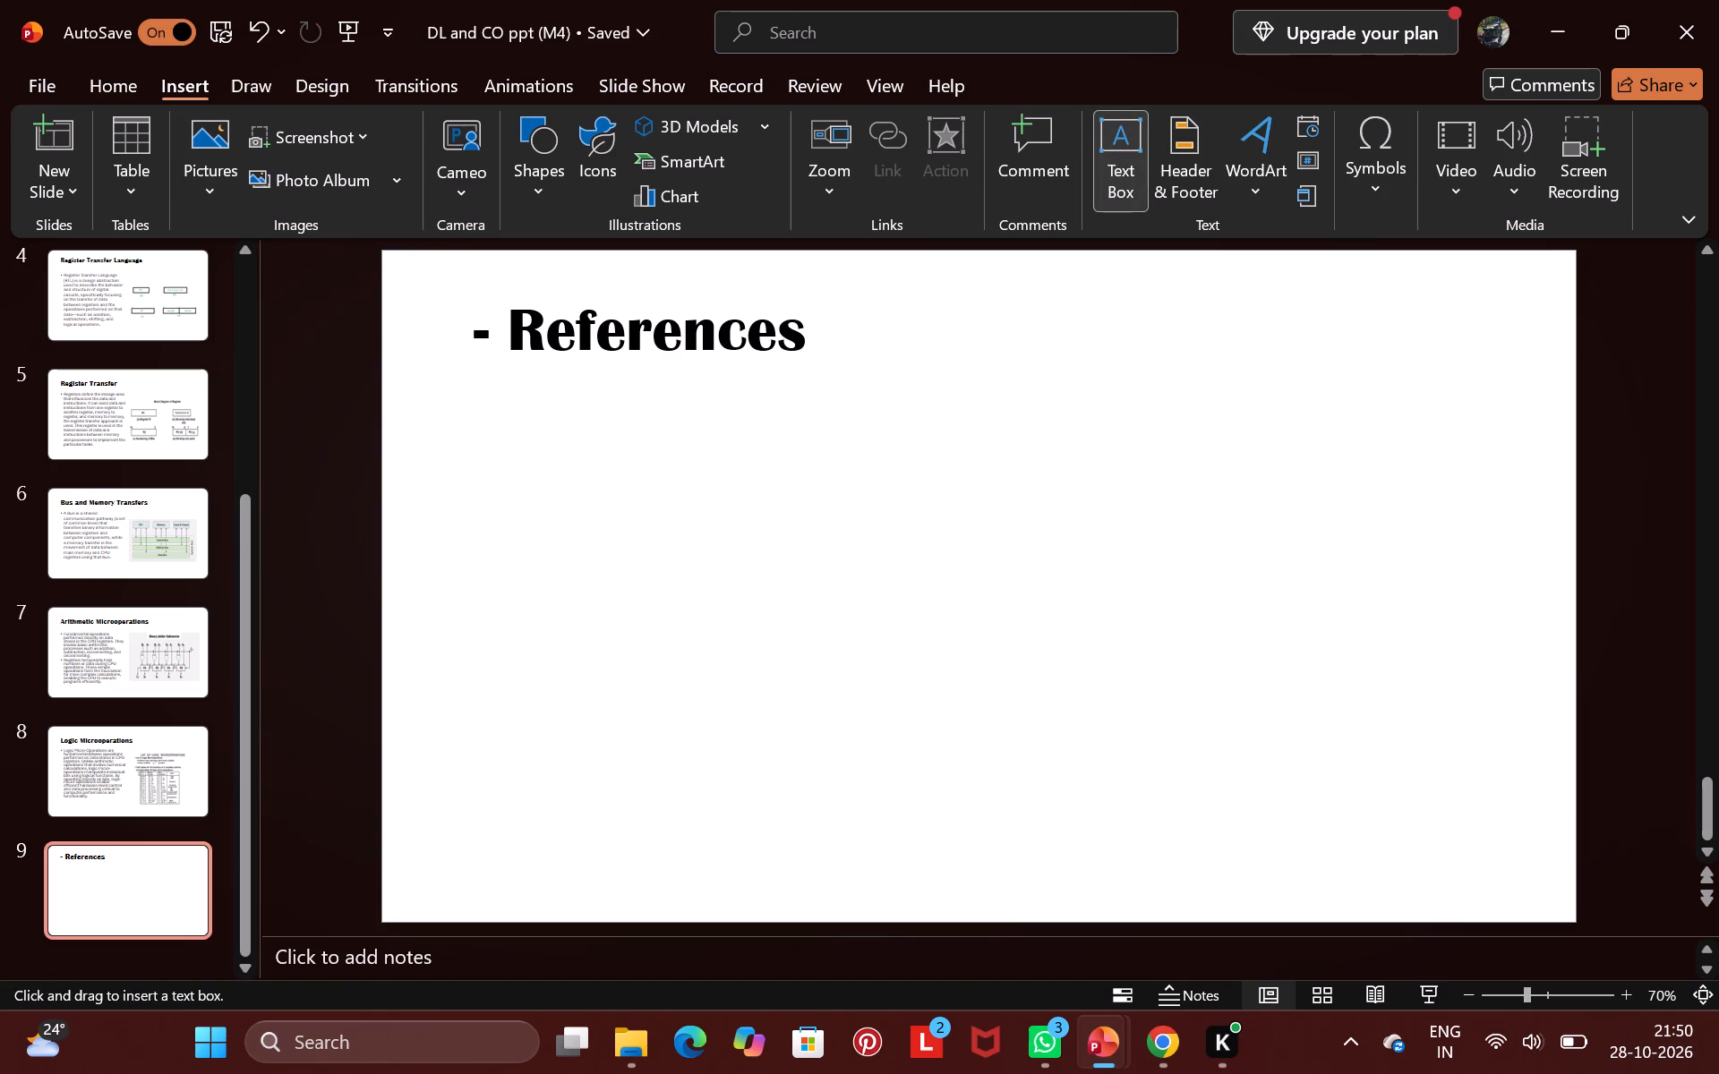
left_click(583, 456)
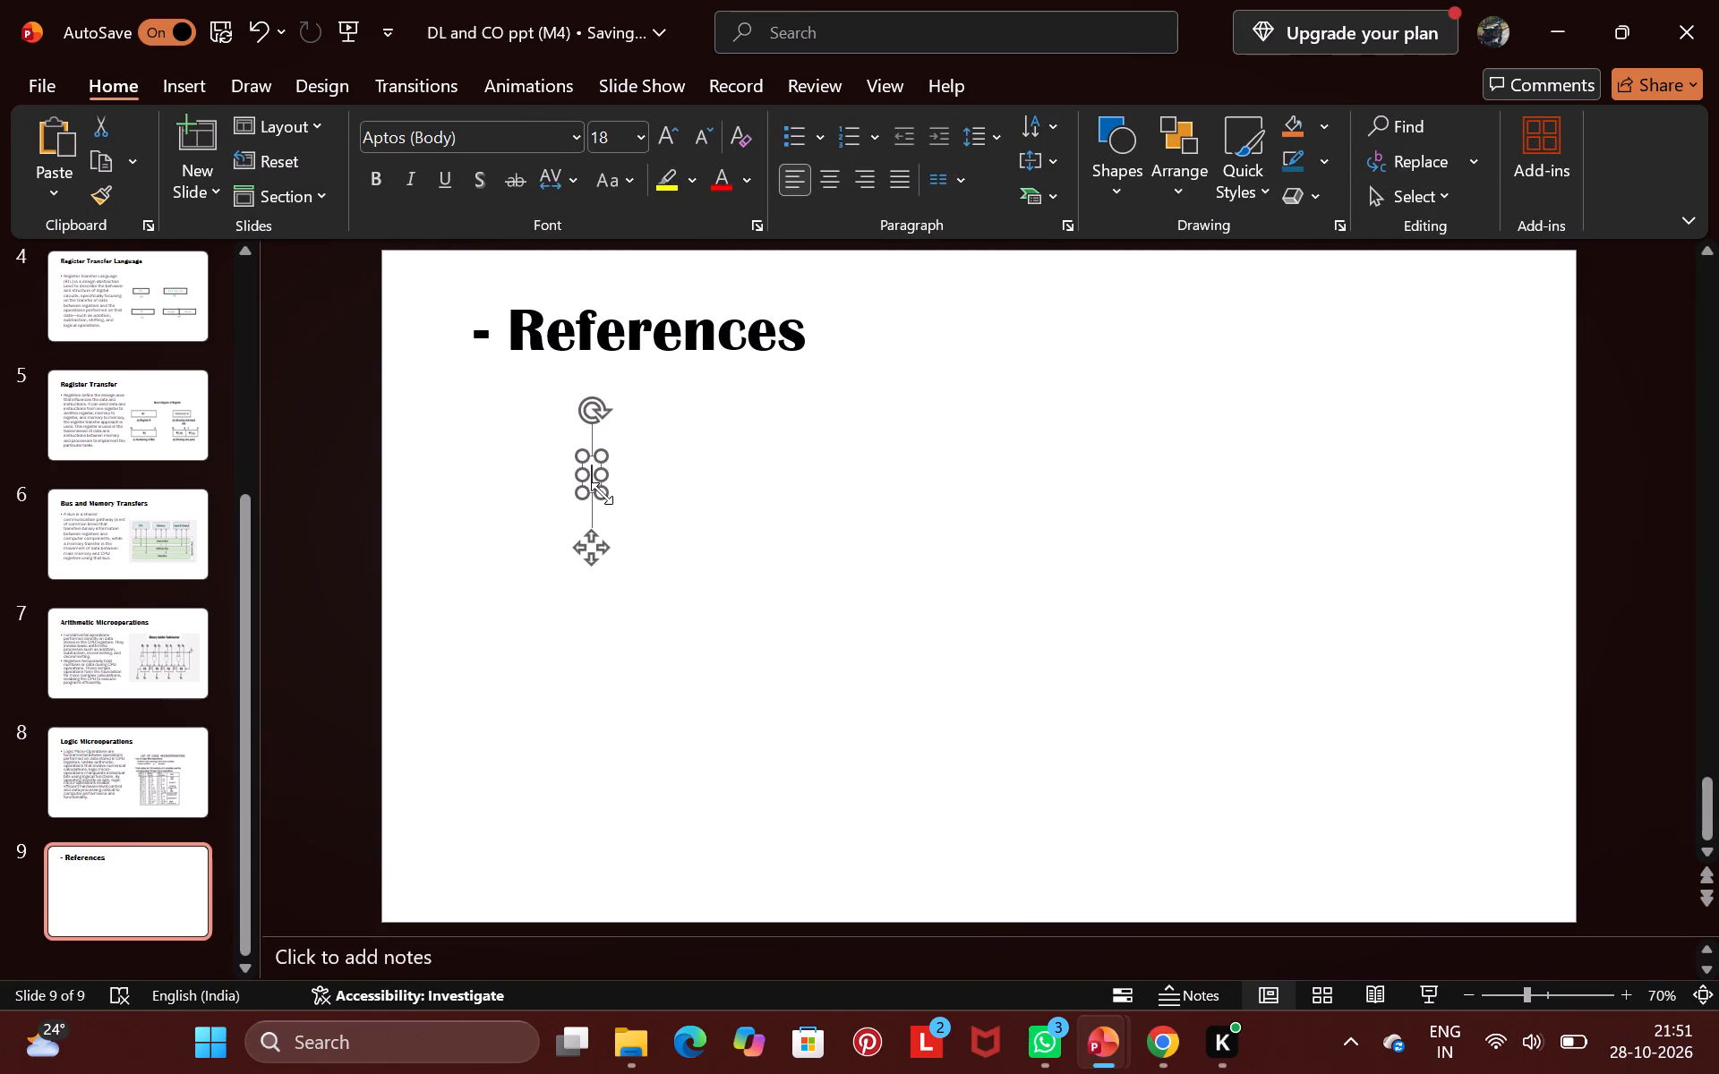
left_click_drag(603, 494, 1006, 527)
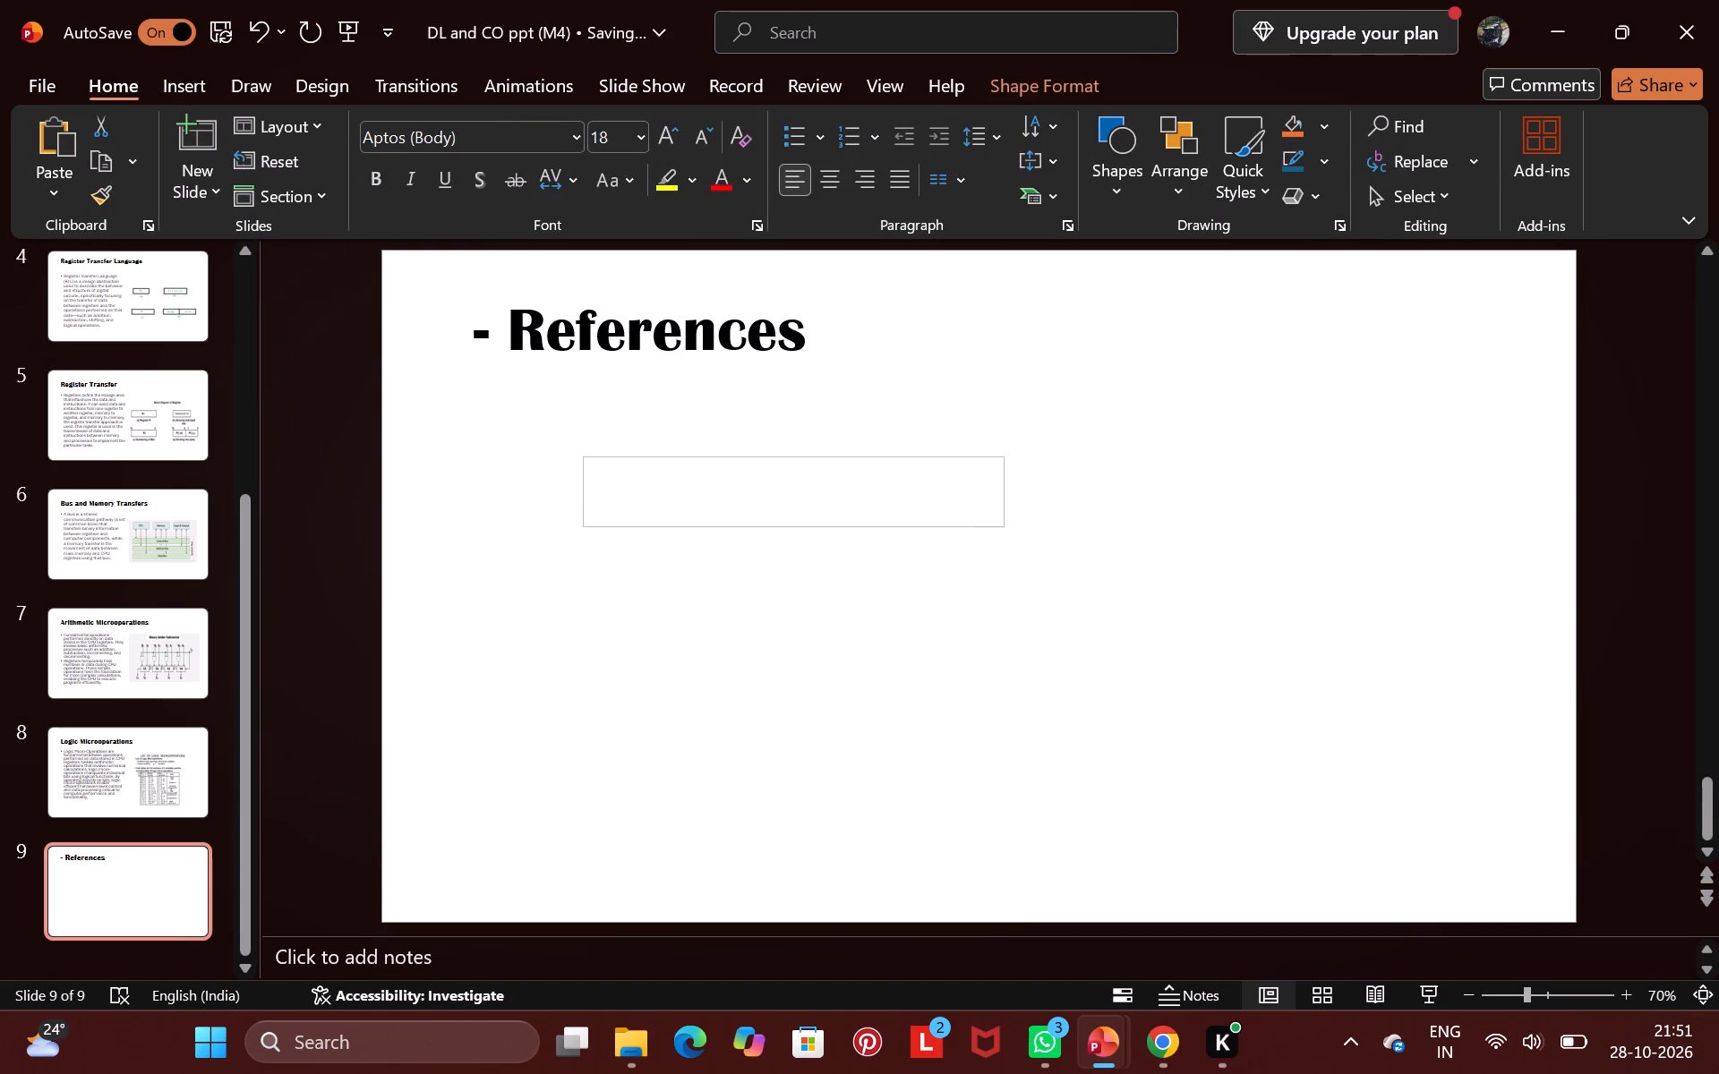
left_click_drag(1006, 527, 1103, 529)
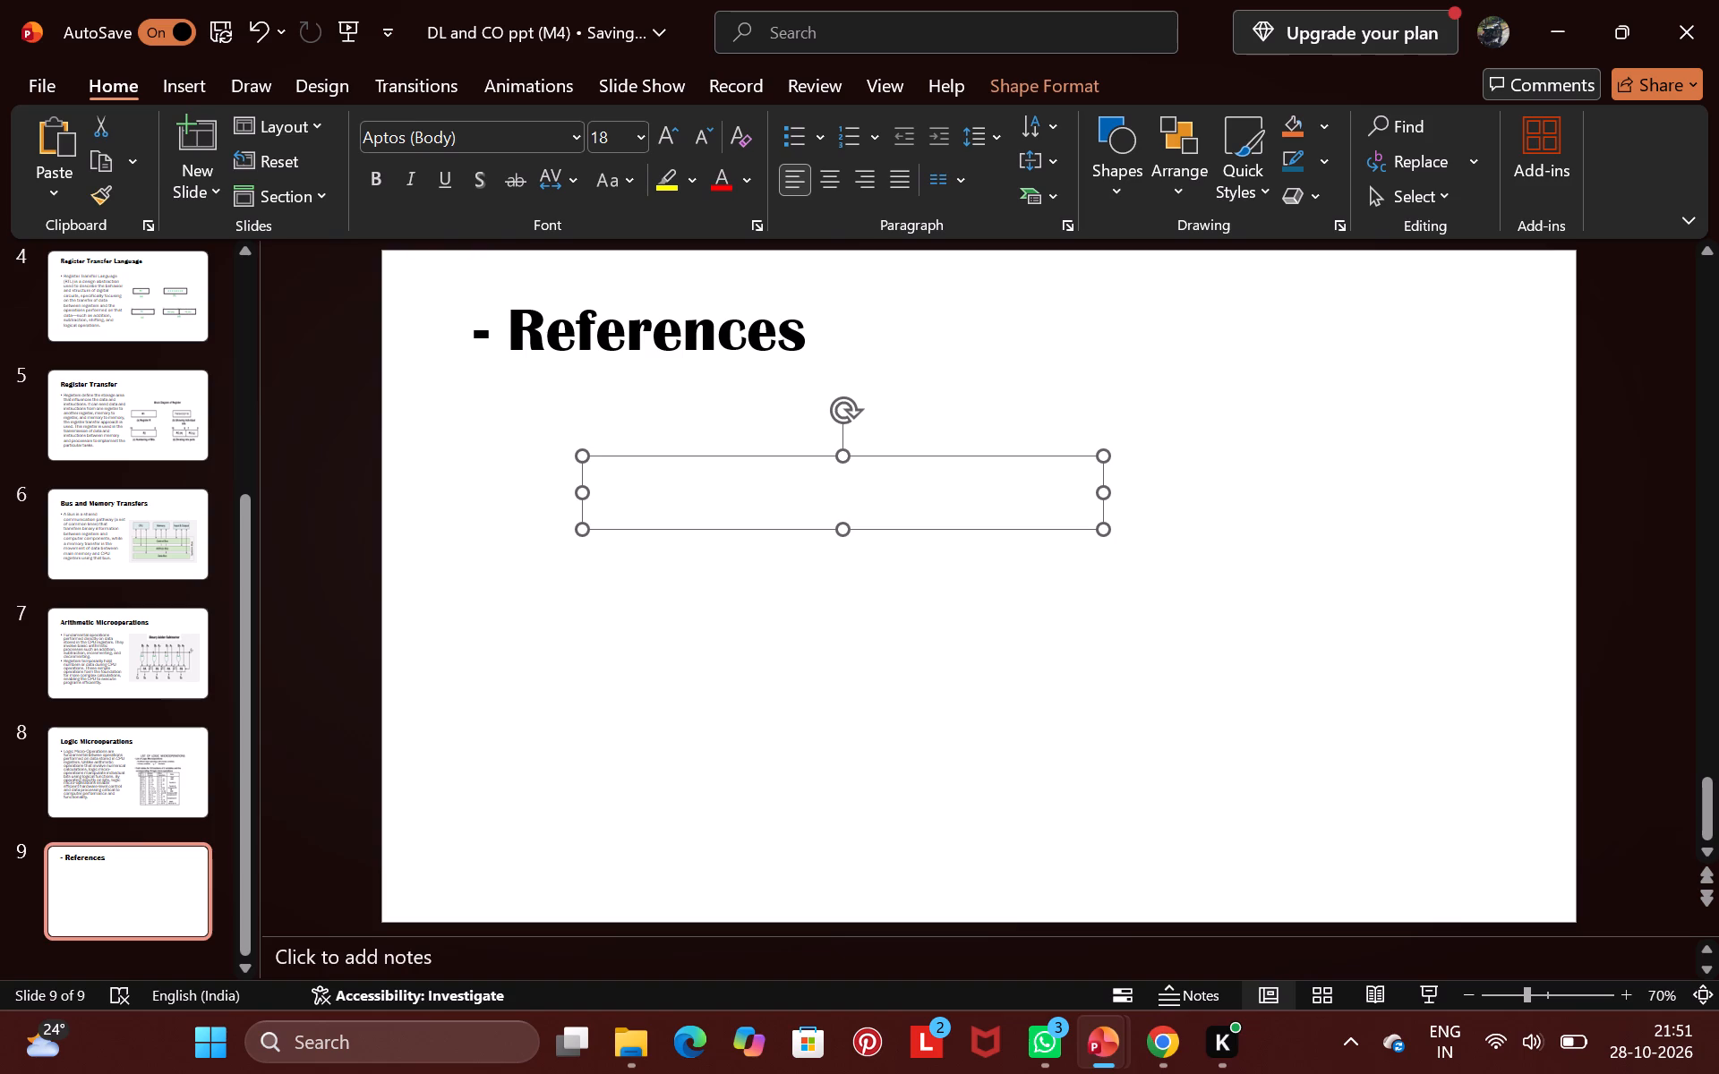
Enter the text ".Textbook of" in the new text box below the heading.
left_click(651, 485)
key("period")
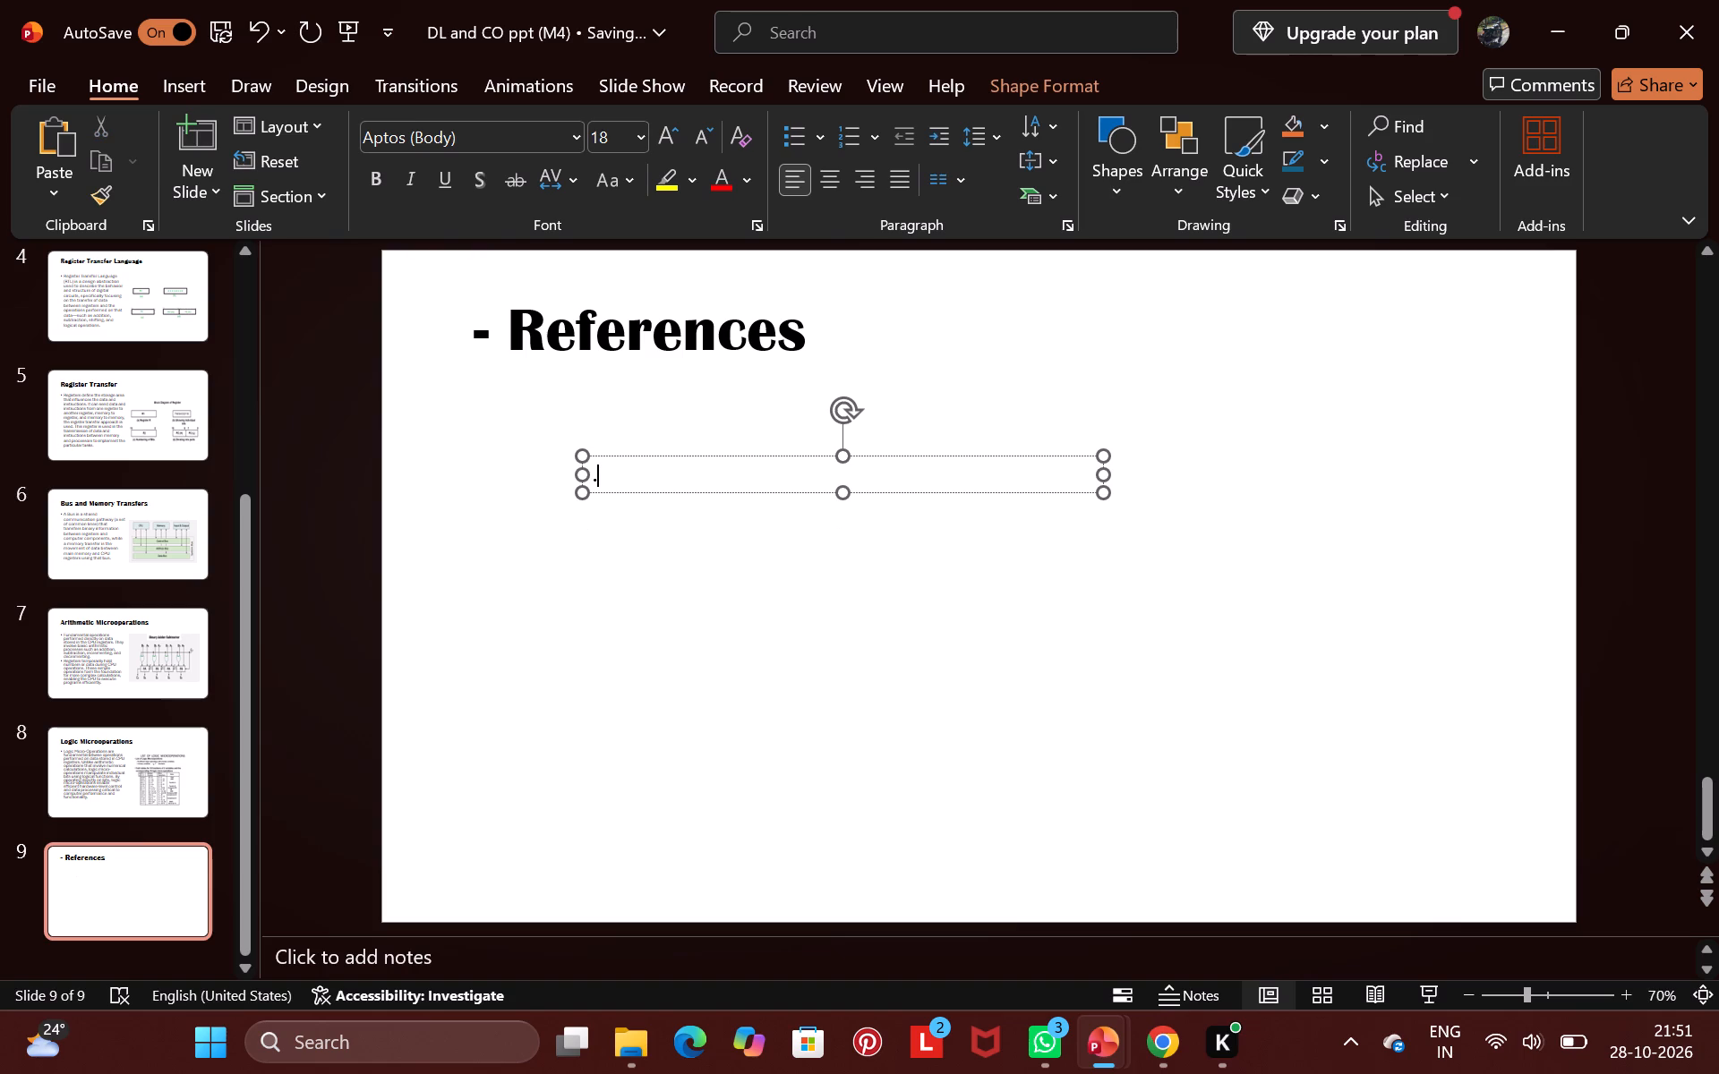
key("t")
type("TEX")
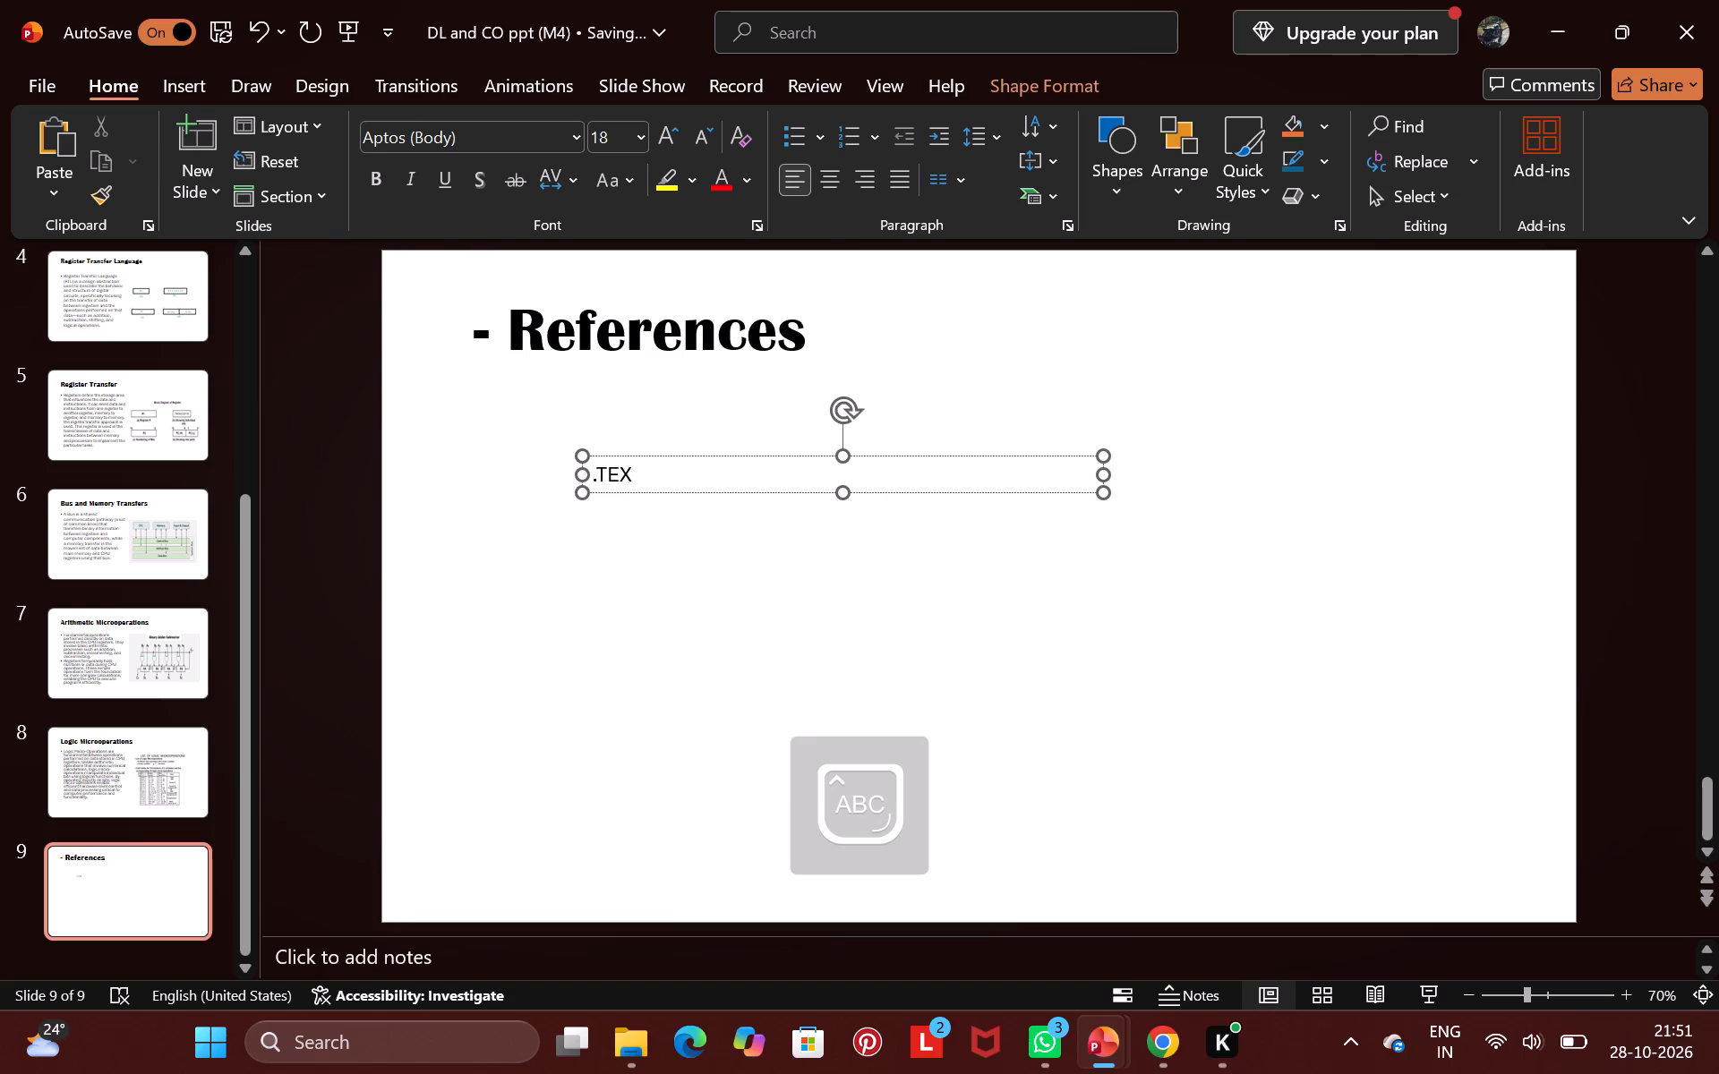
key("BackSpace")
key("BackSpace")
type("ex")
type("tbook")
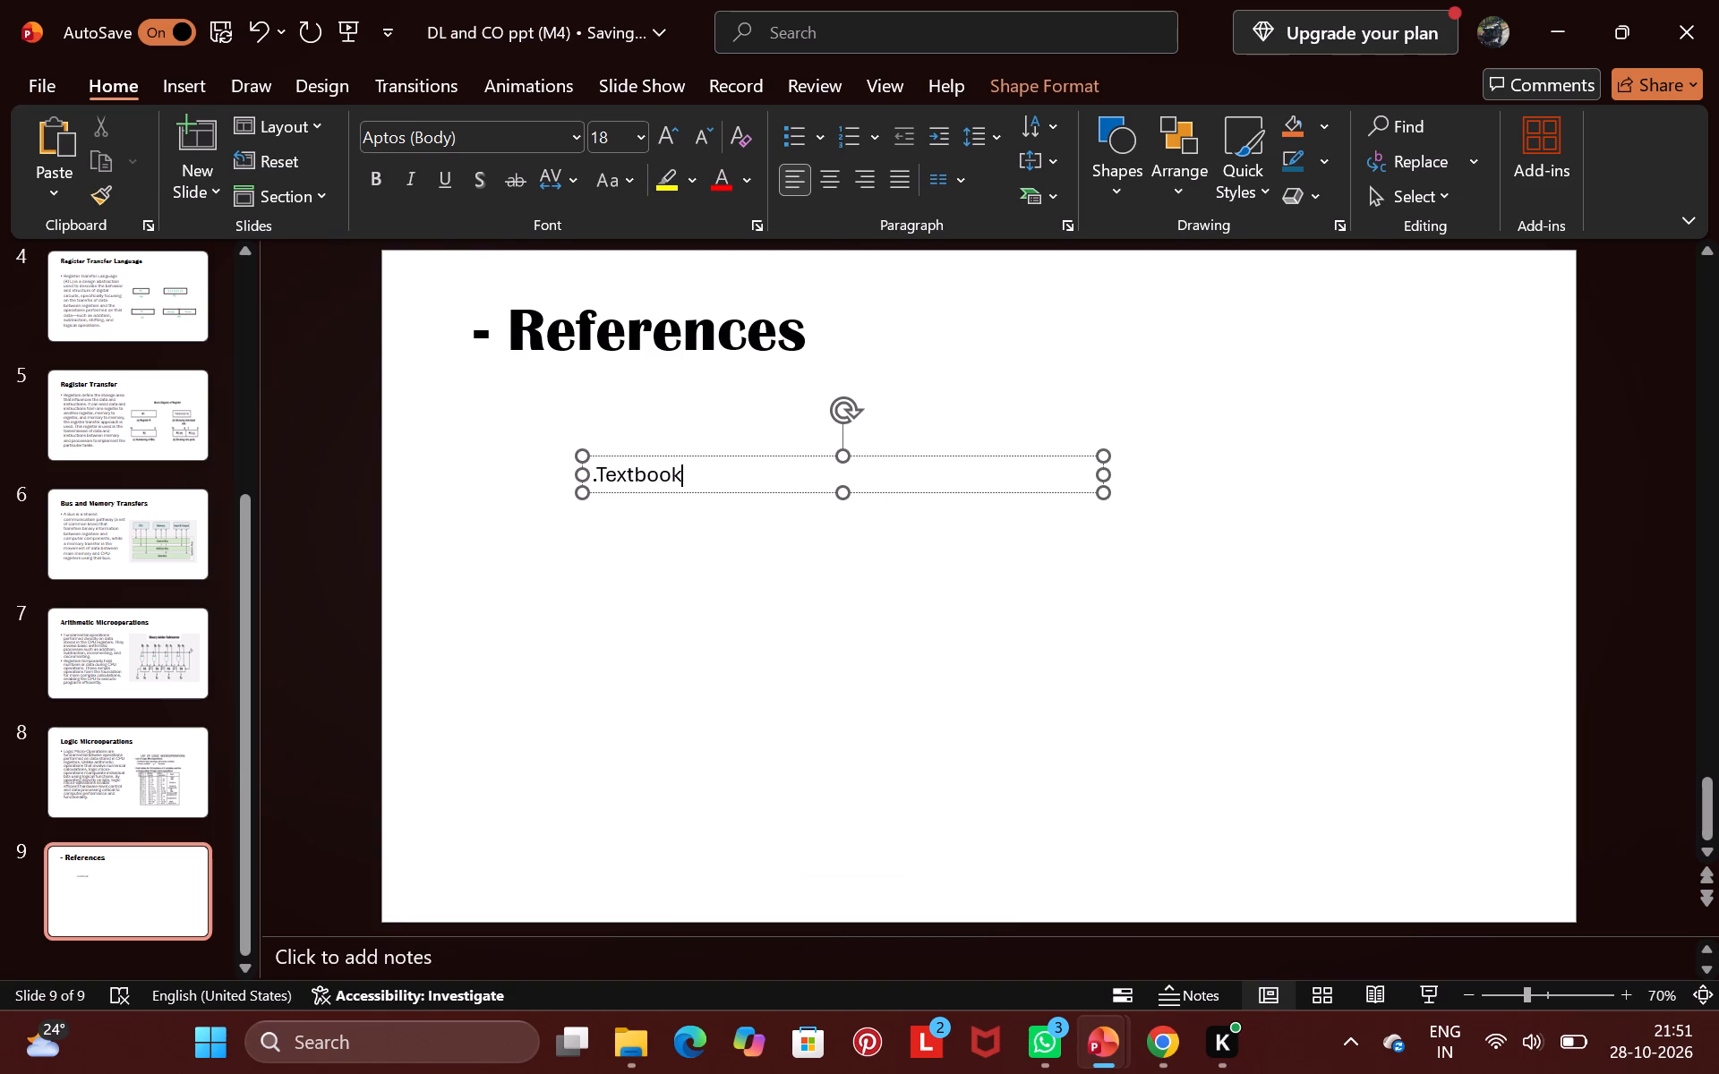
key("space")
type("o")
key("f")
Format the ".Textbook of" text in Baskerville Old Face at font size 40.
left_click_drag(594, 473, 708, 473)
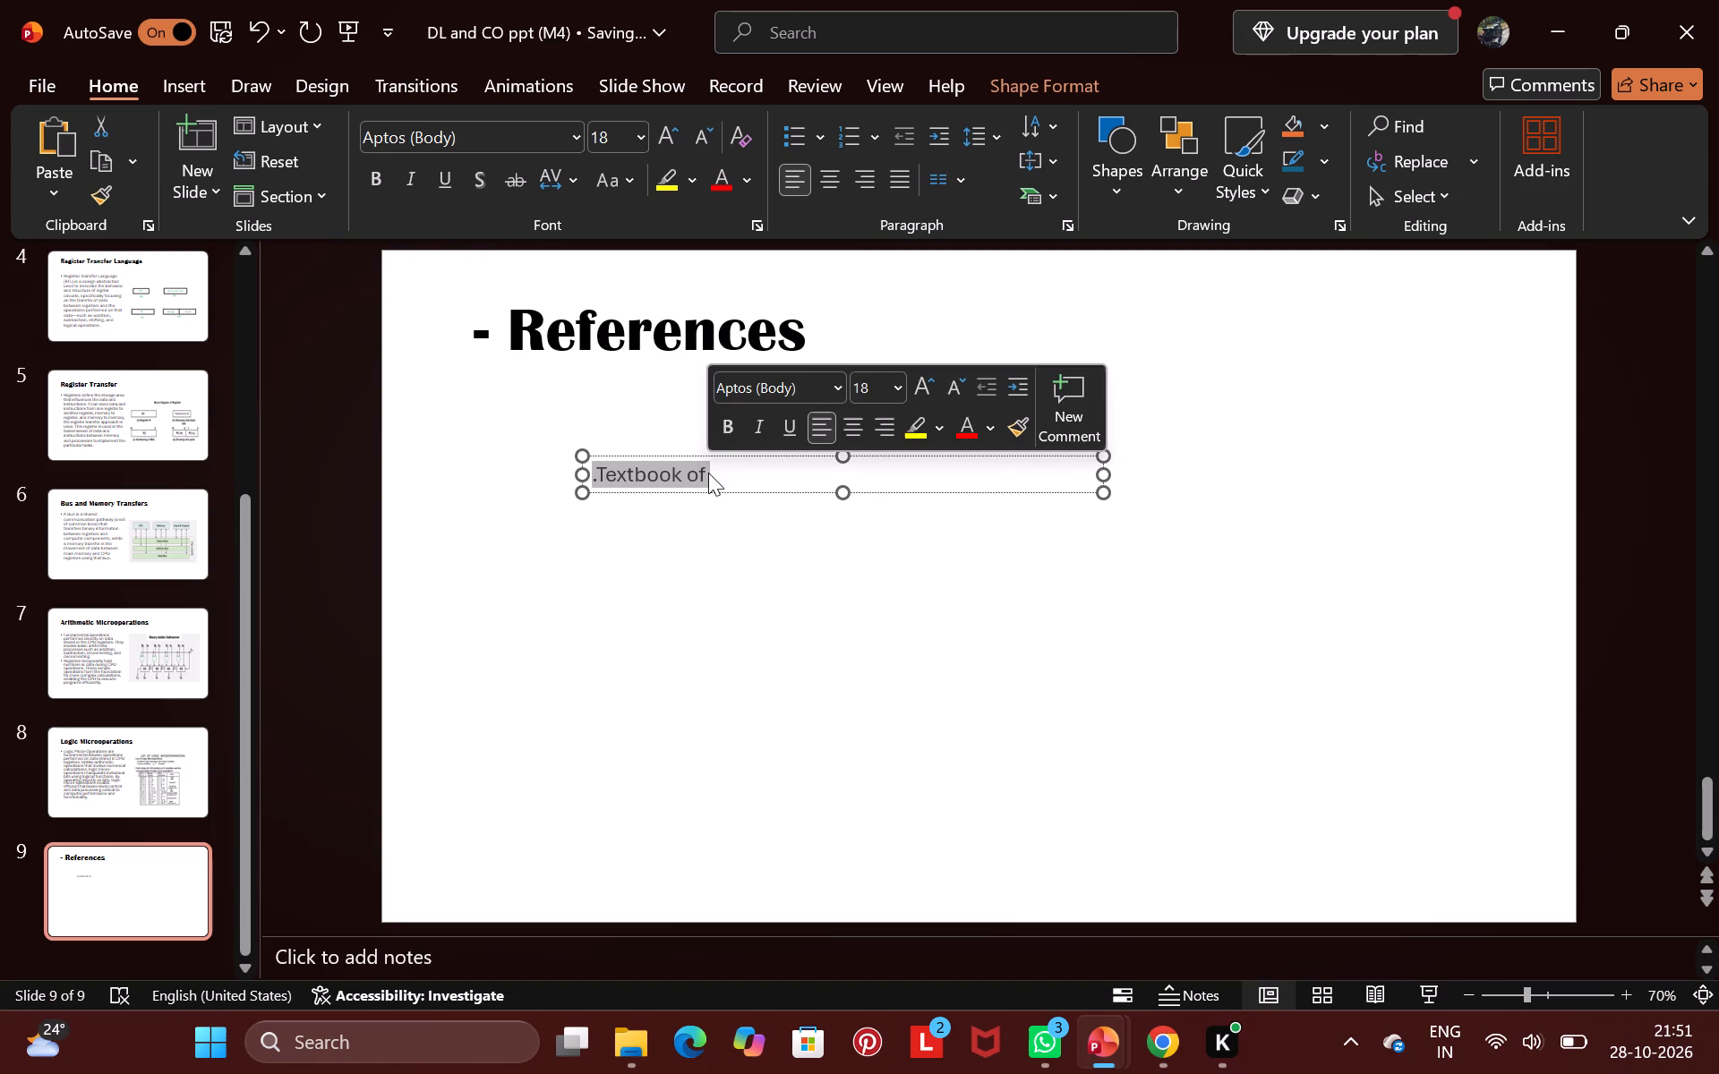
left_click(898, 388)
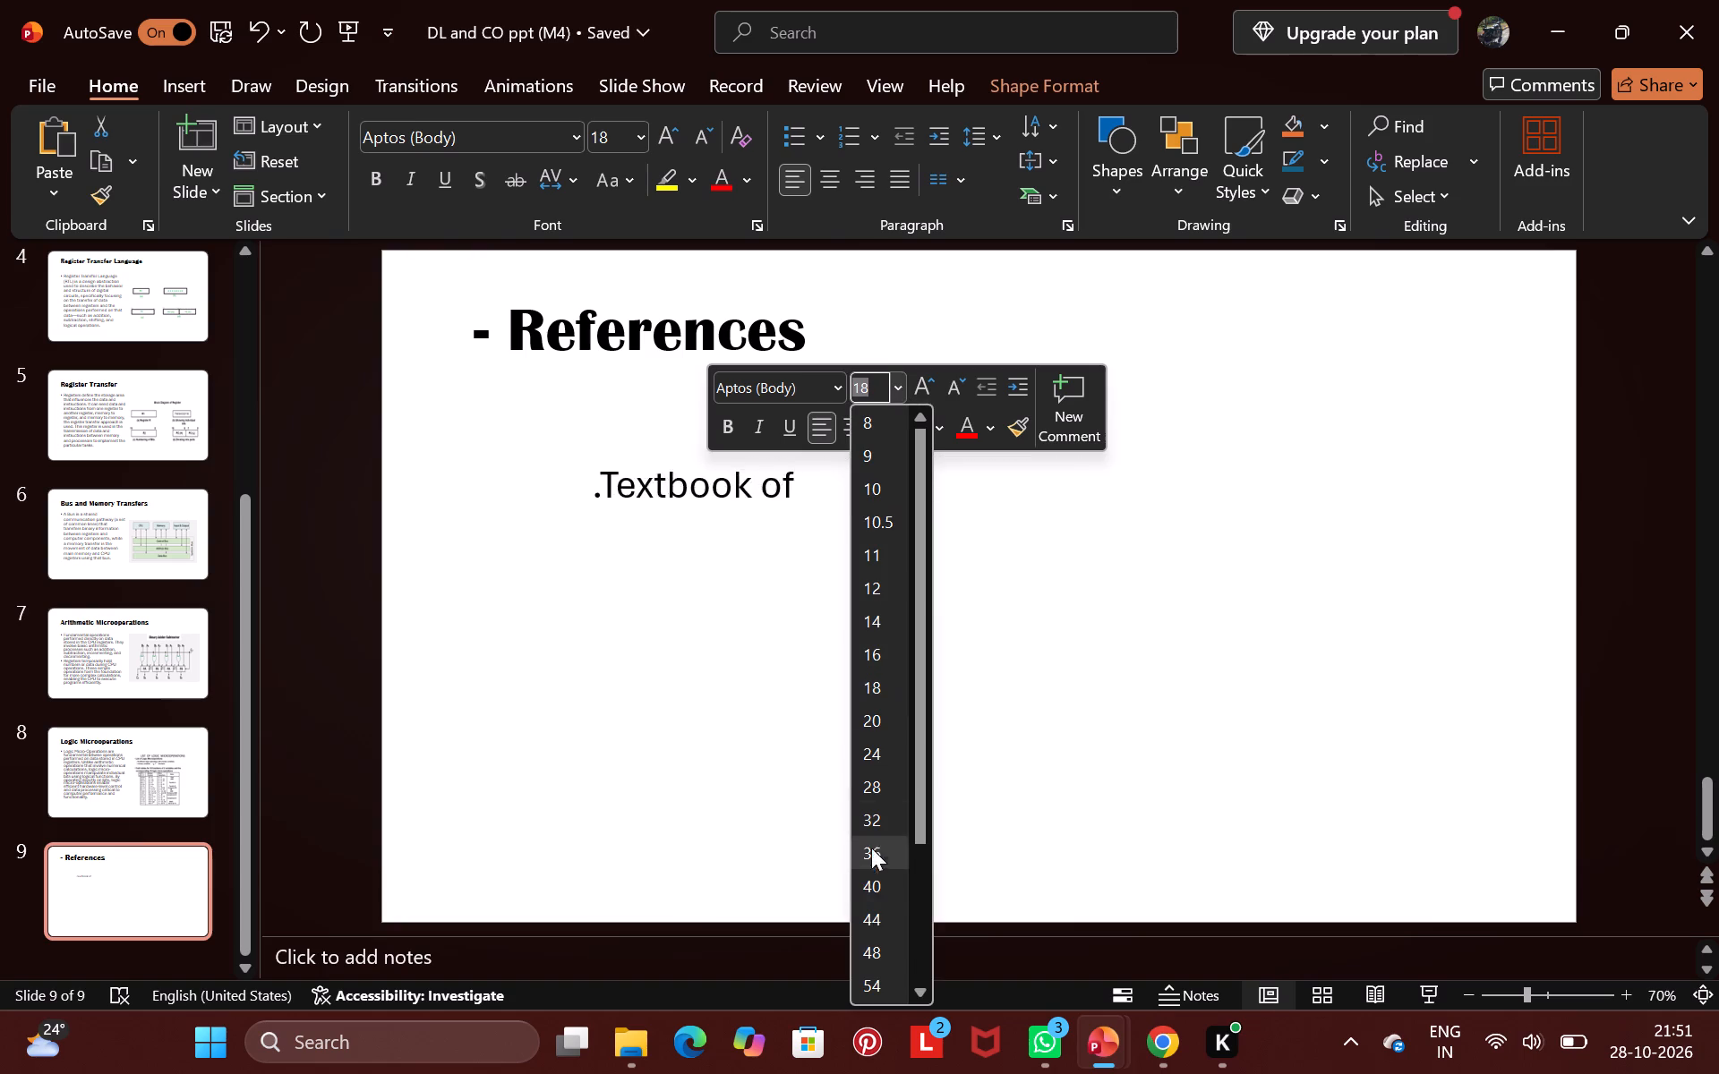
left_click(875, 882)
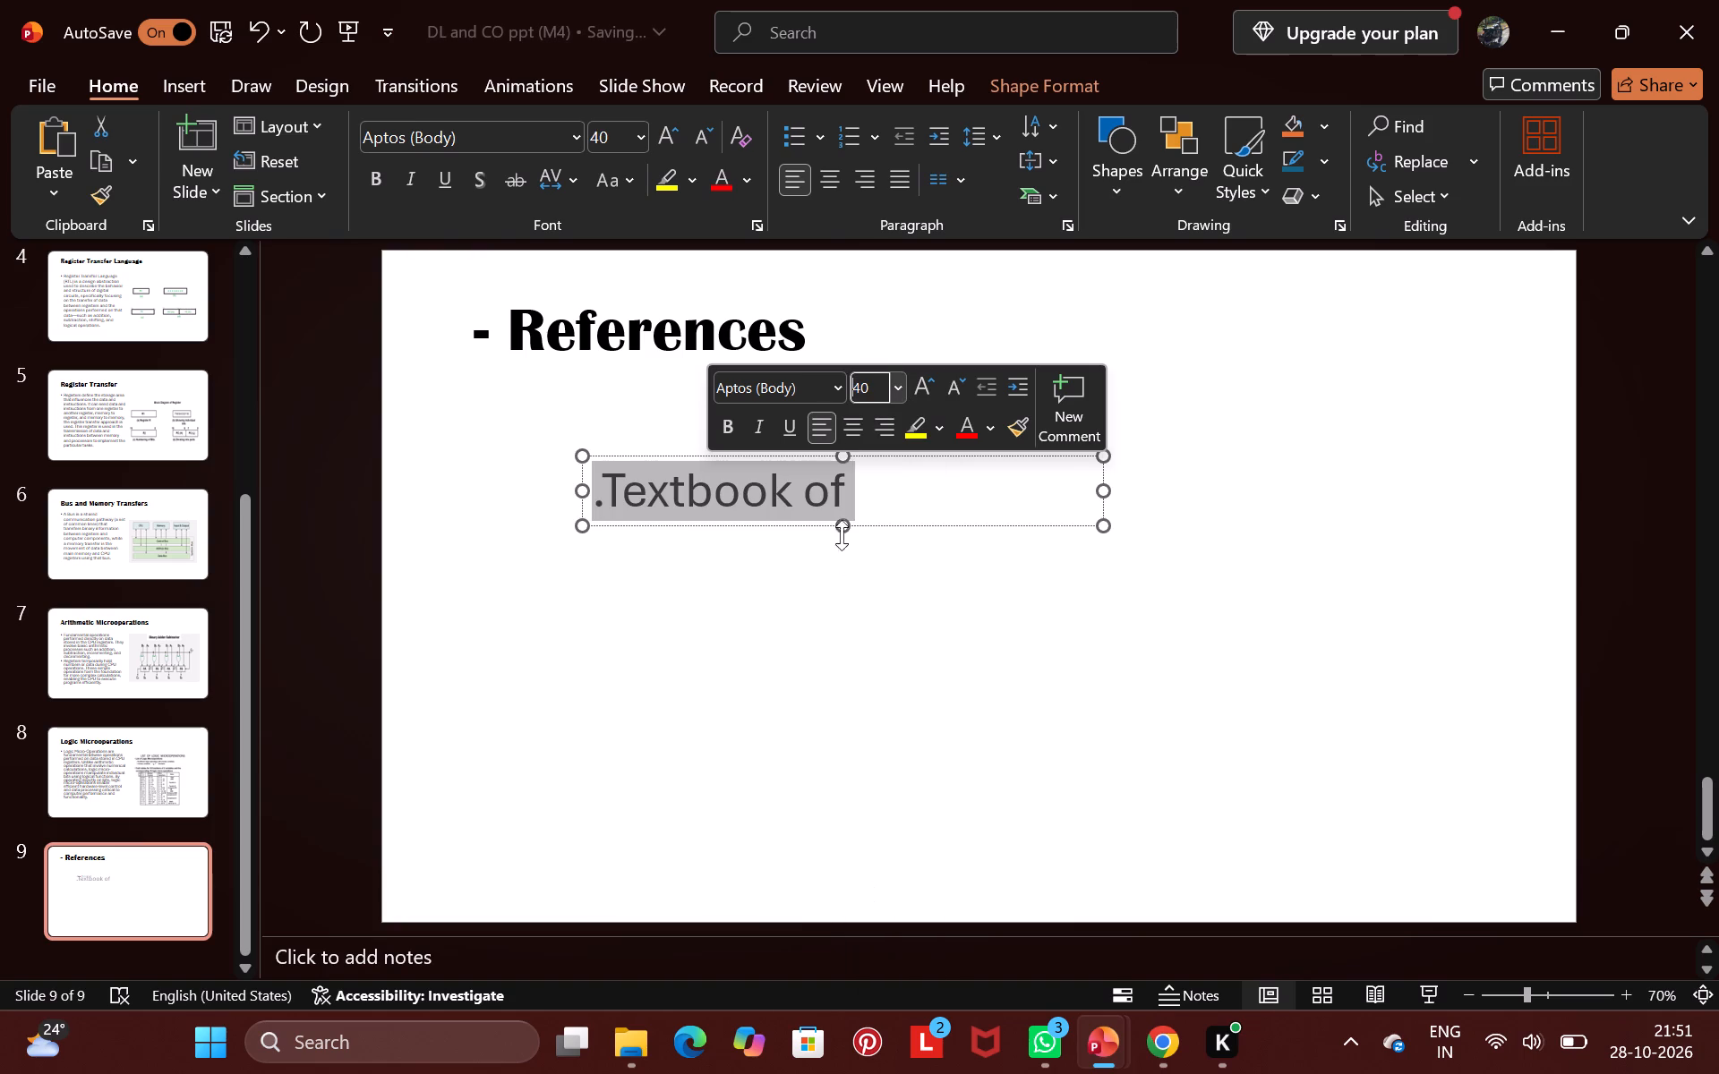
left_click(837, 379)
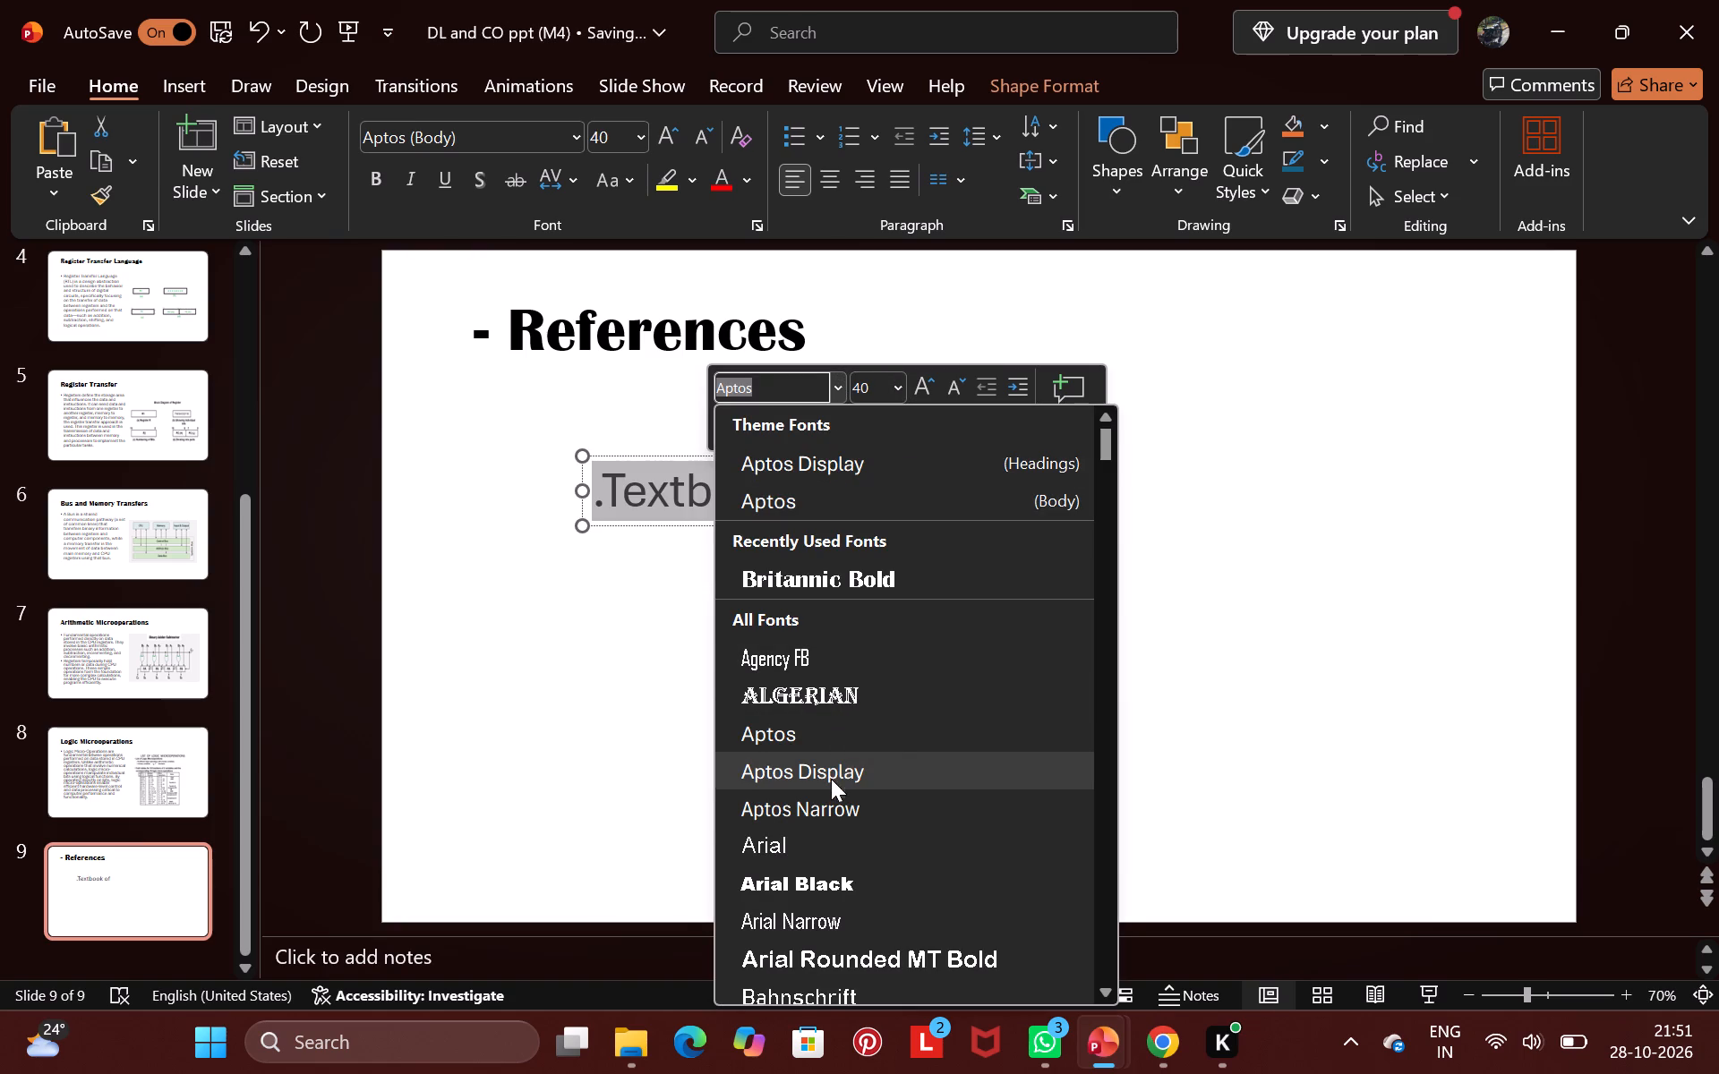
scroll(805, 887, "down", 1)
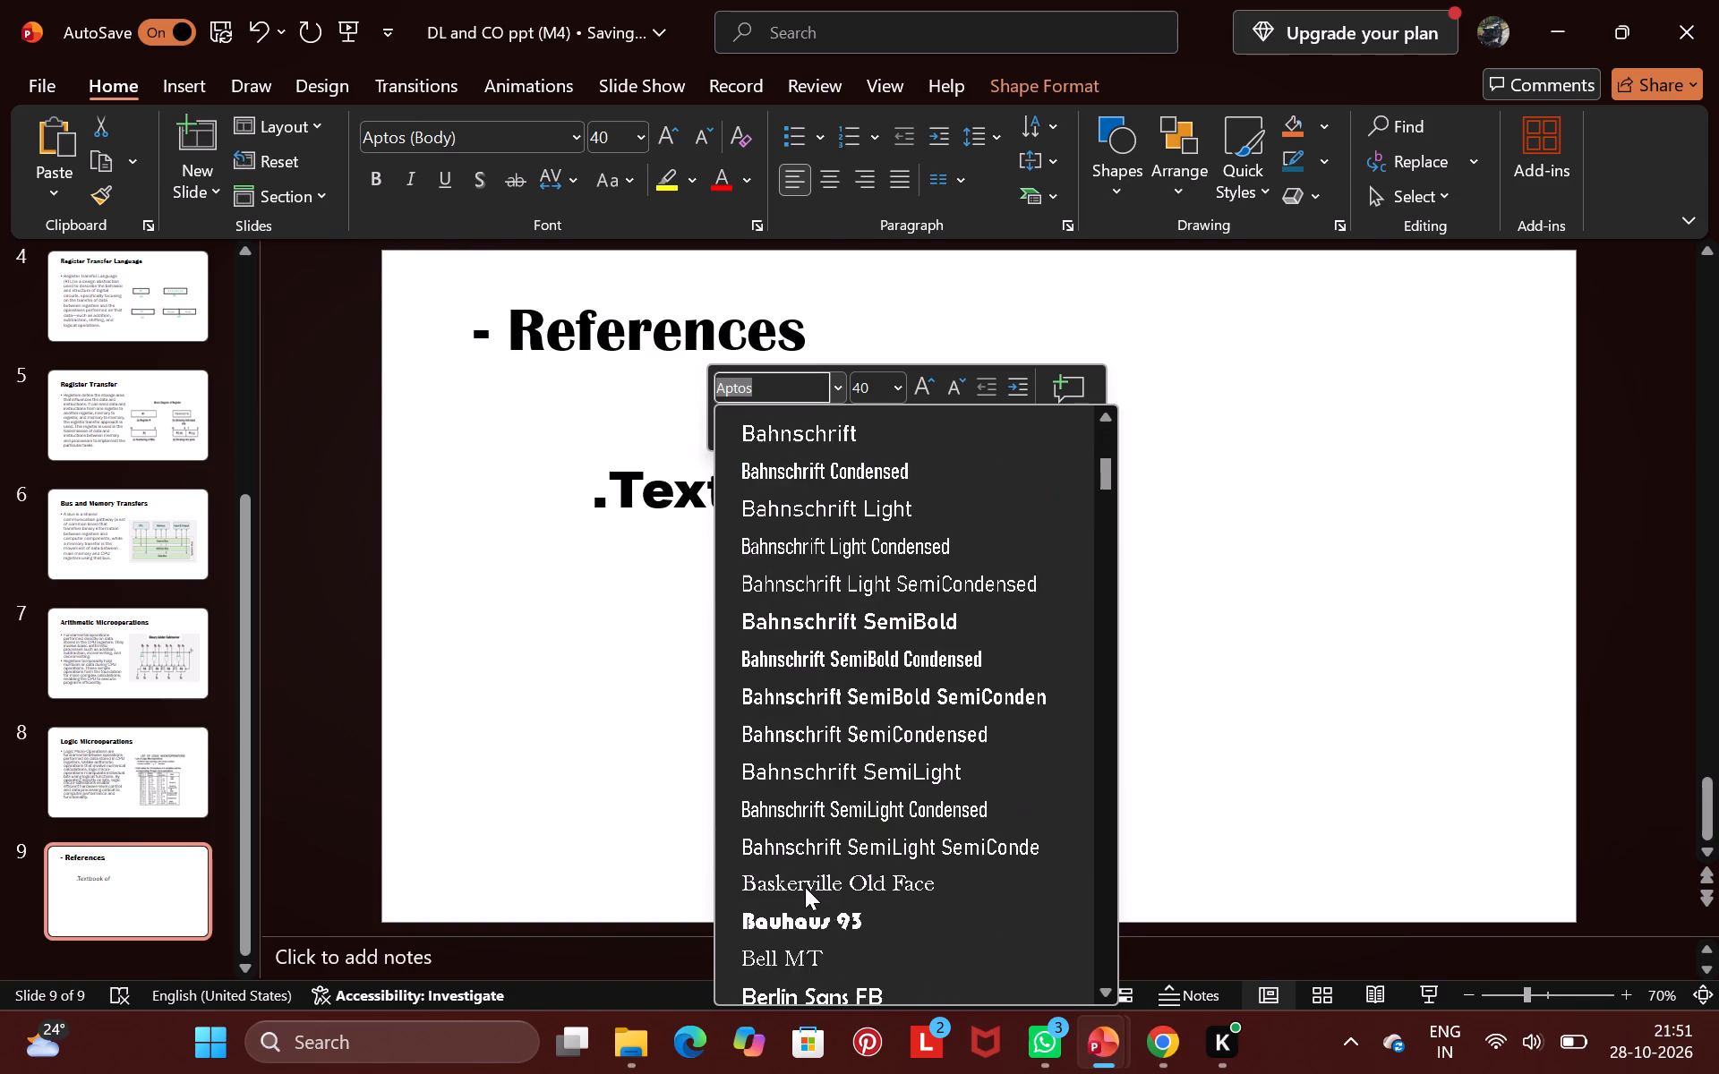
scroll(805, 887, "down", 1)
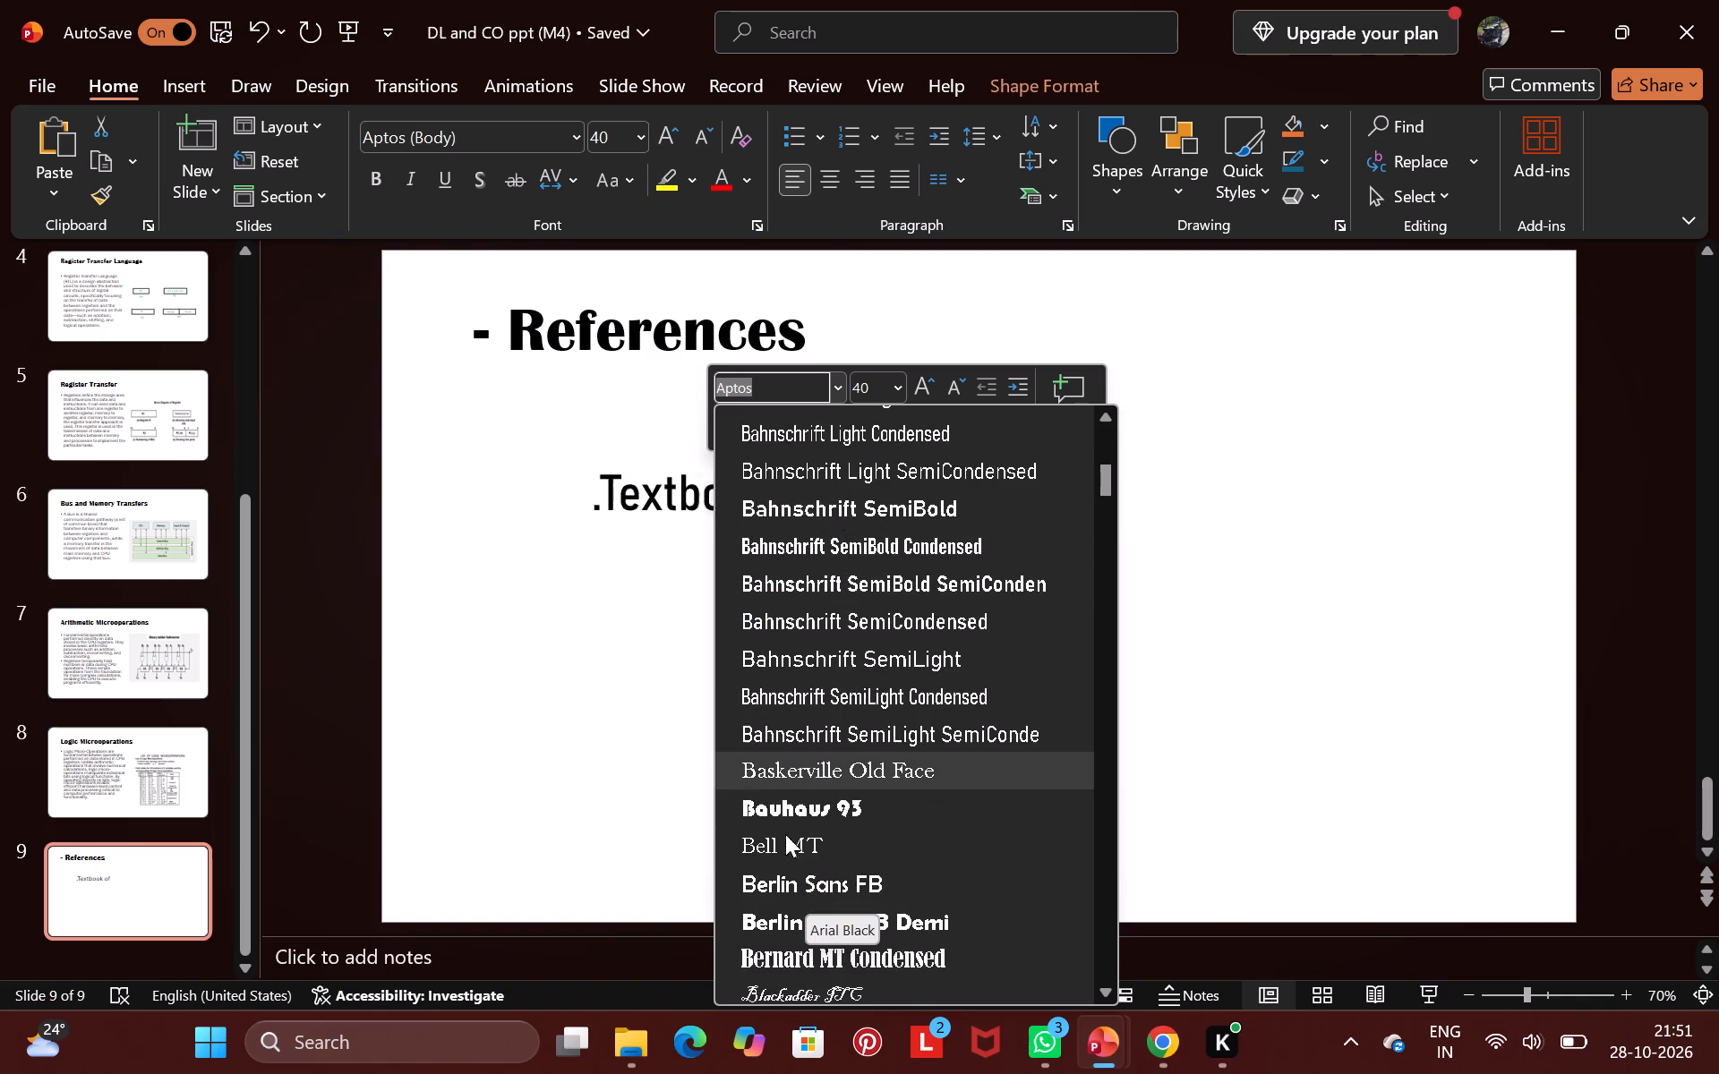
left_click(828, 775)
left_click(1629, 524)
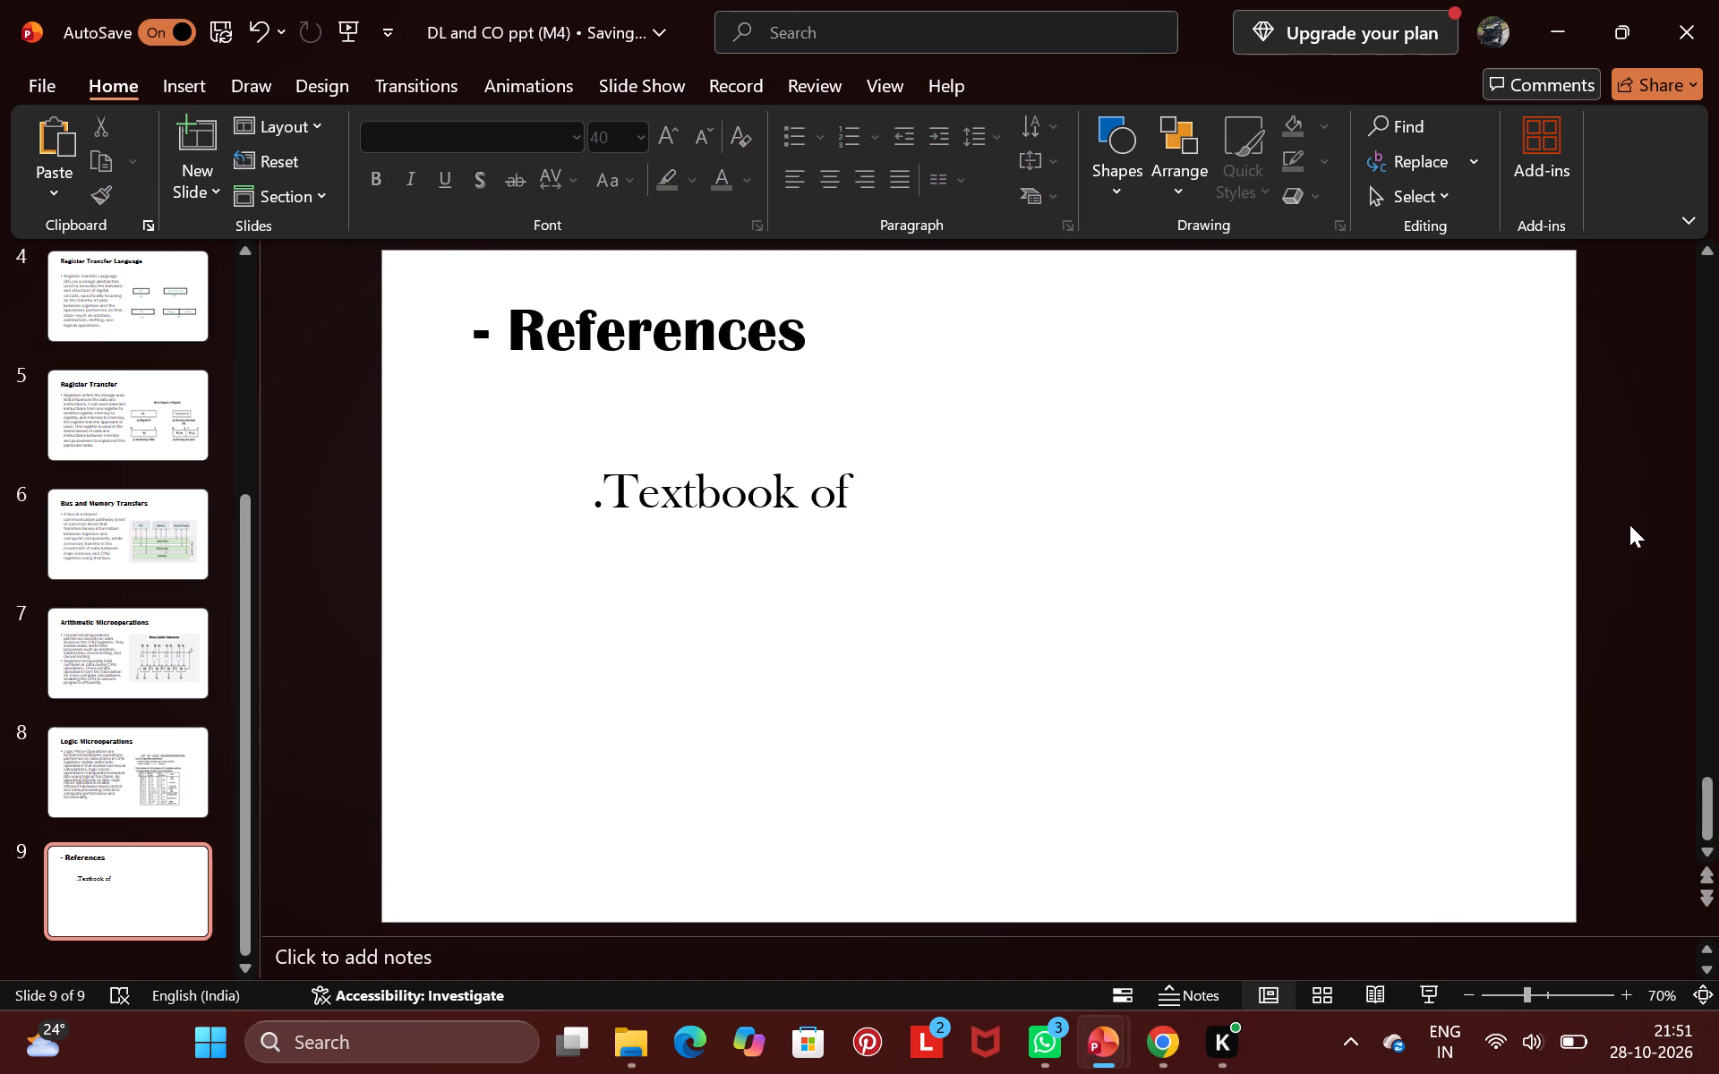
Switch to Chrome and copy "Computer System Architecture by M. Morris Mano" from the AI Overview.
left_click(1150, 1047)
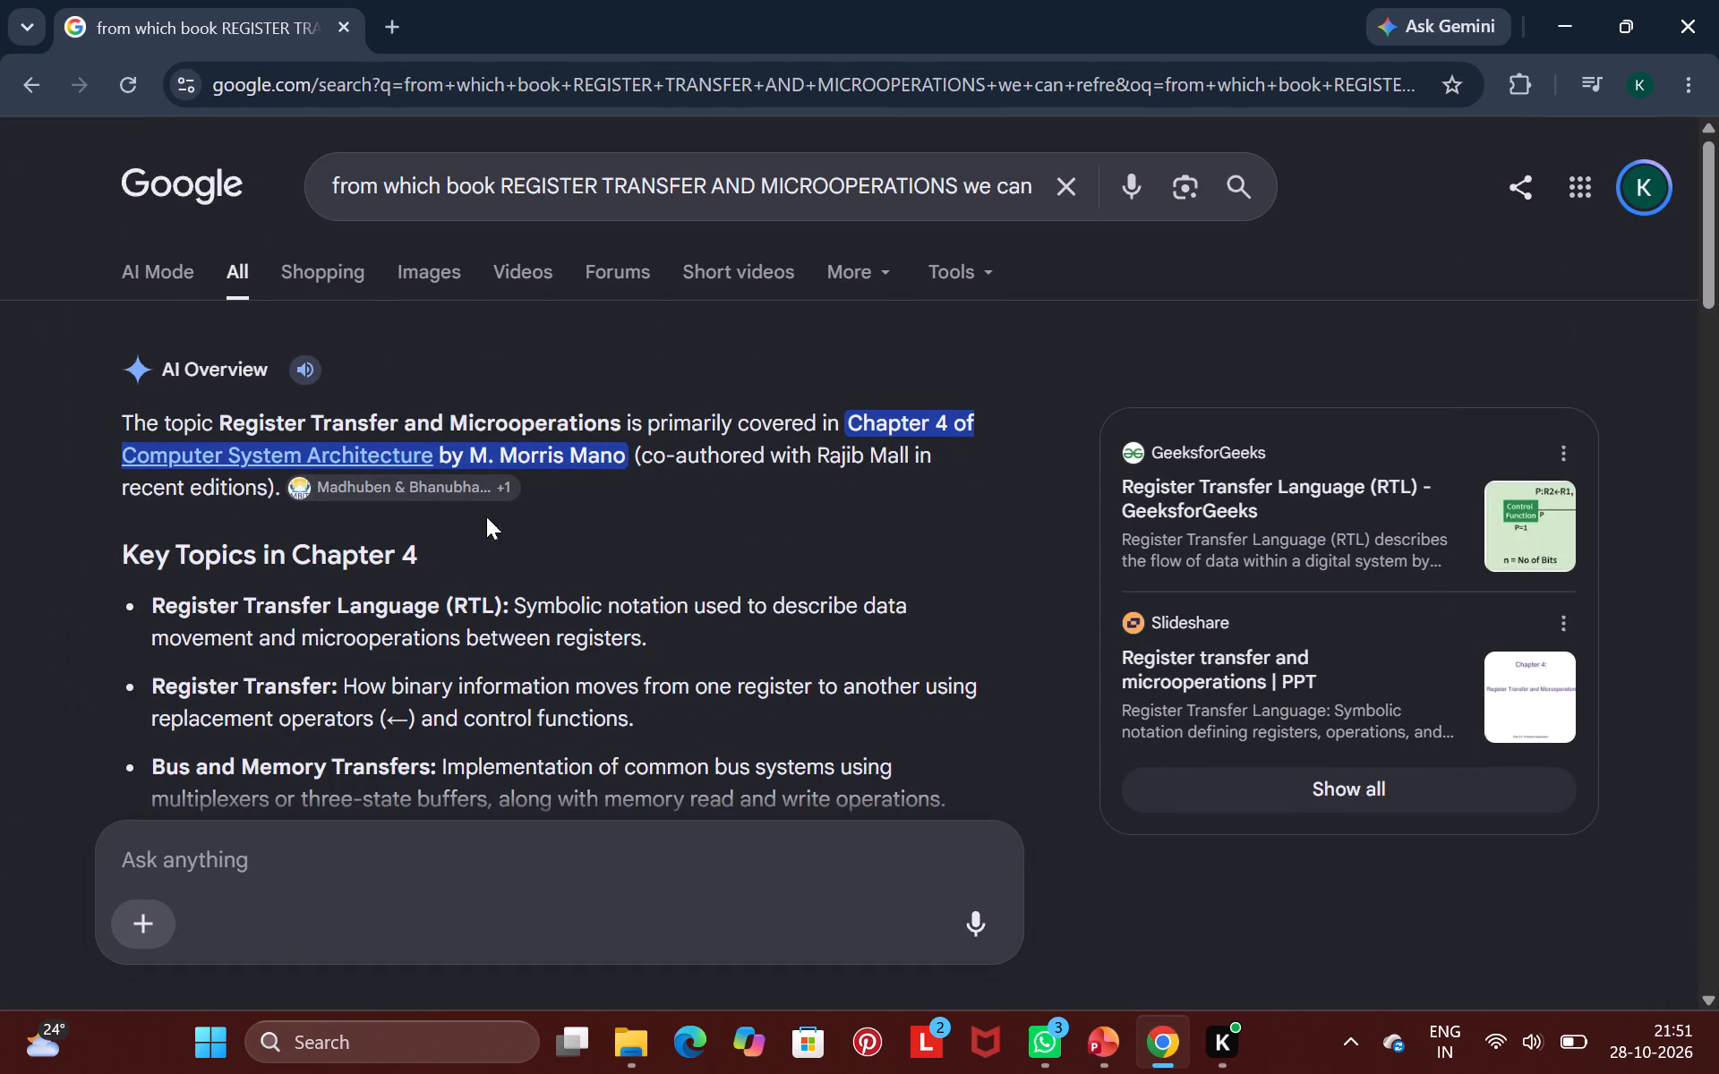
left_click_drag(117, 452, 143, 452)
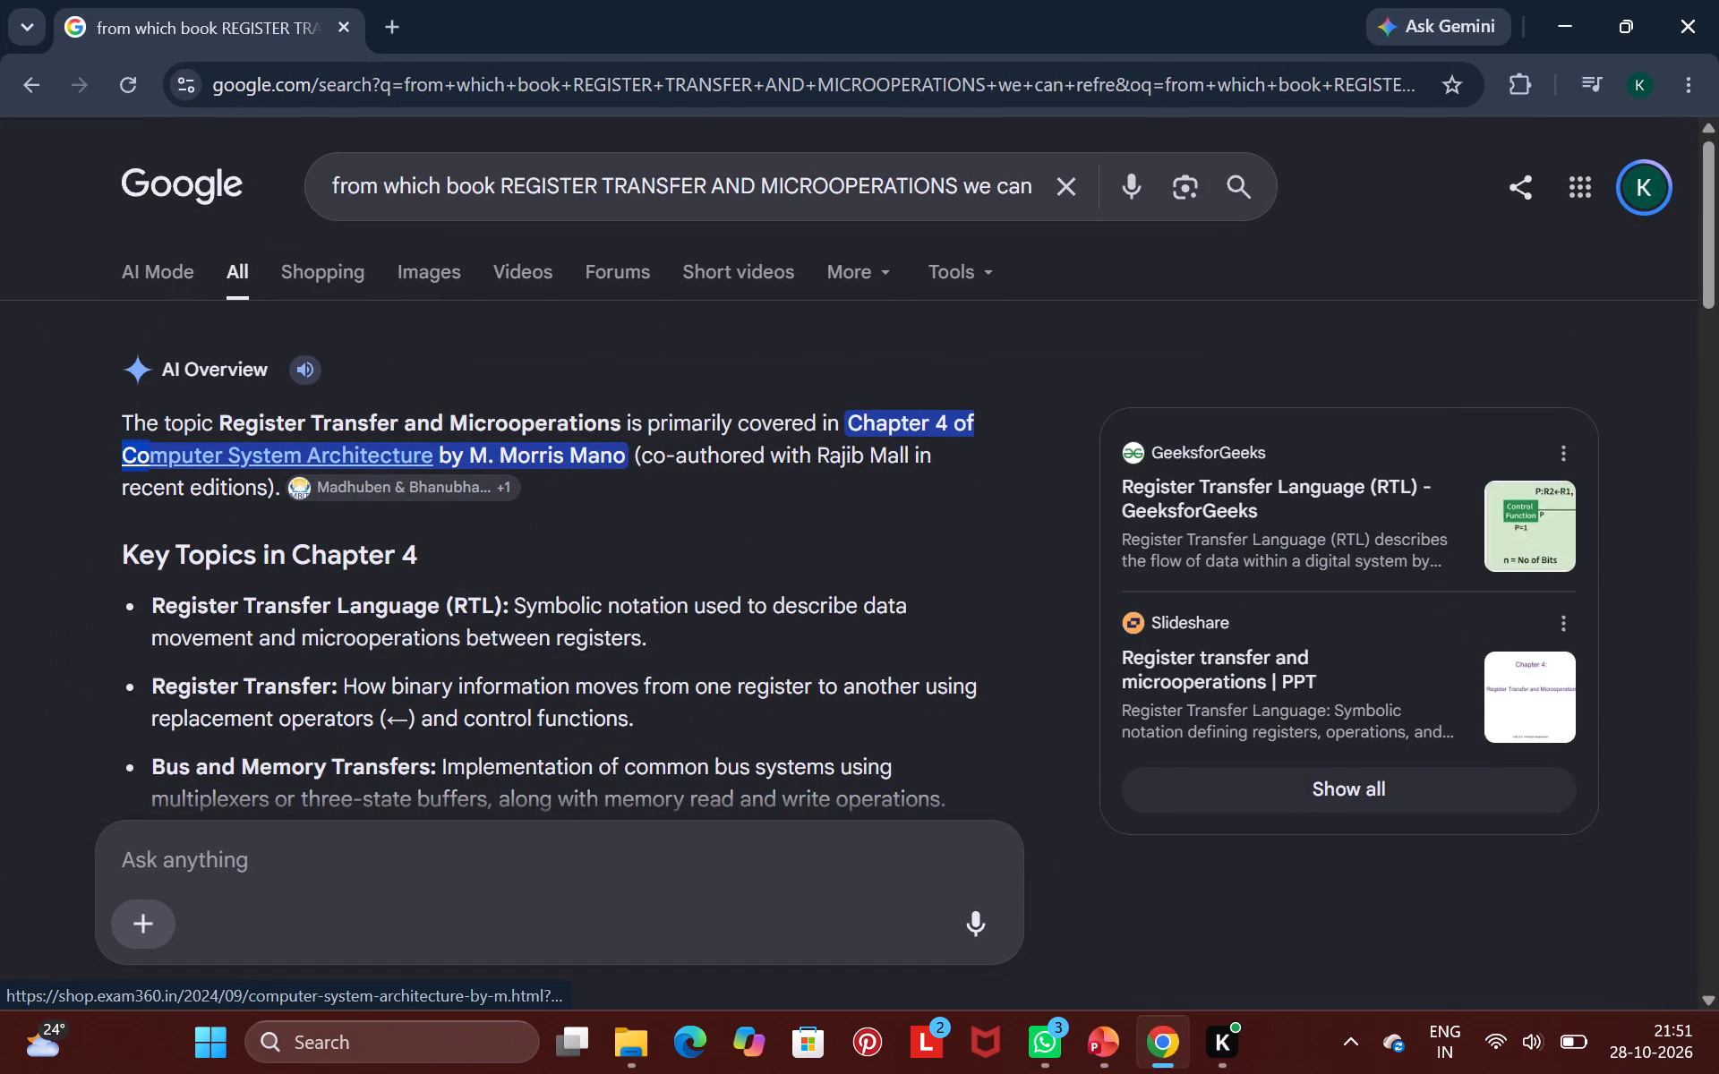
left_click_drag(143, 452, 629, 453)
key("ctrl+c")
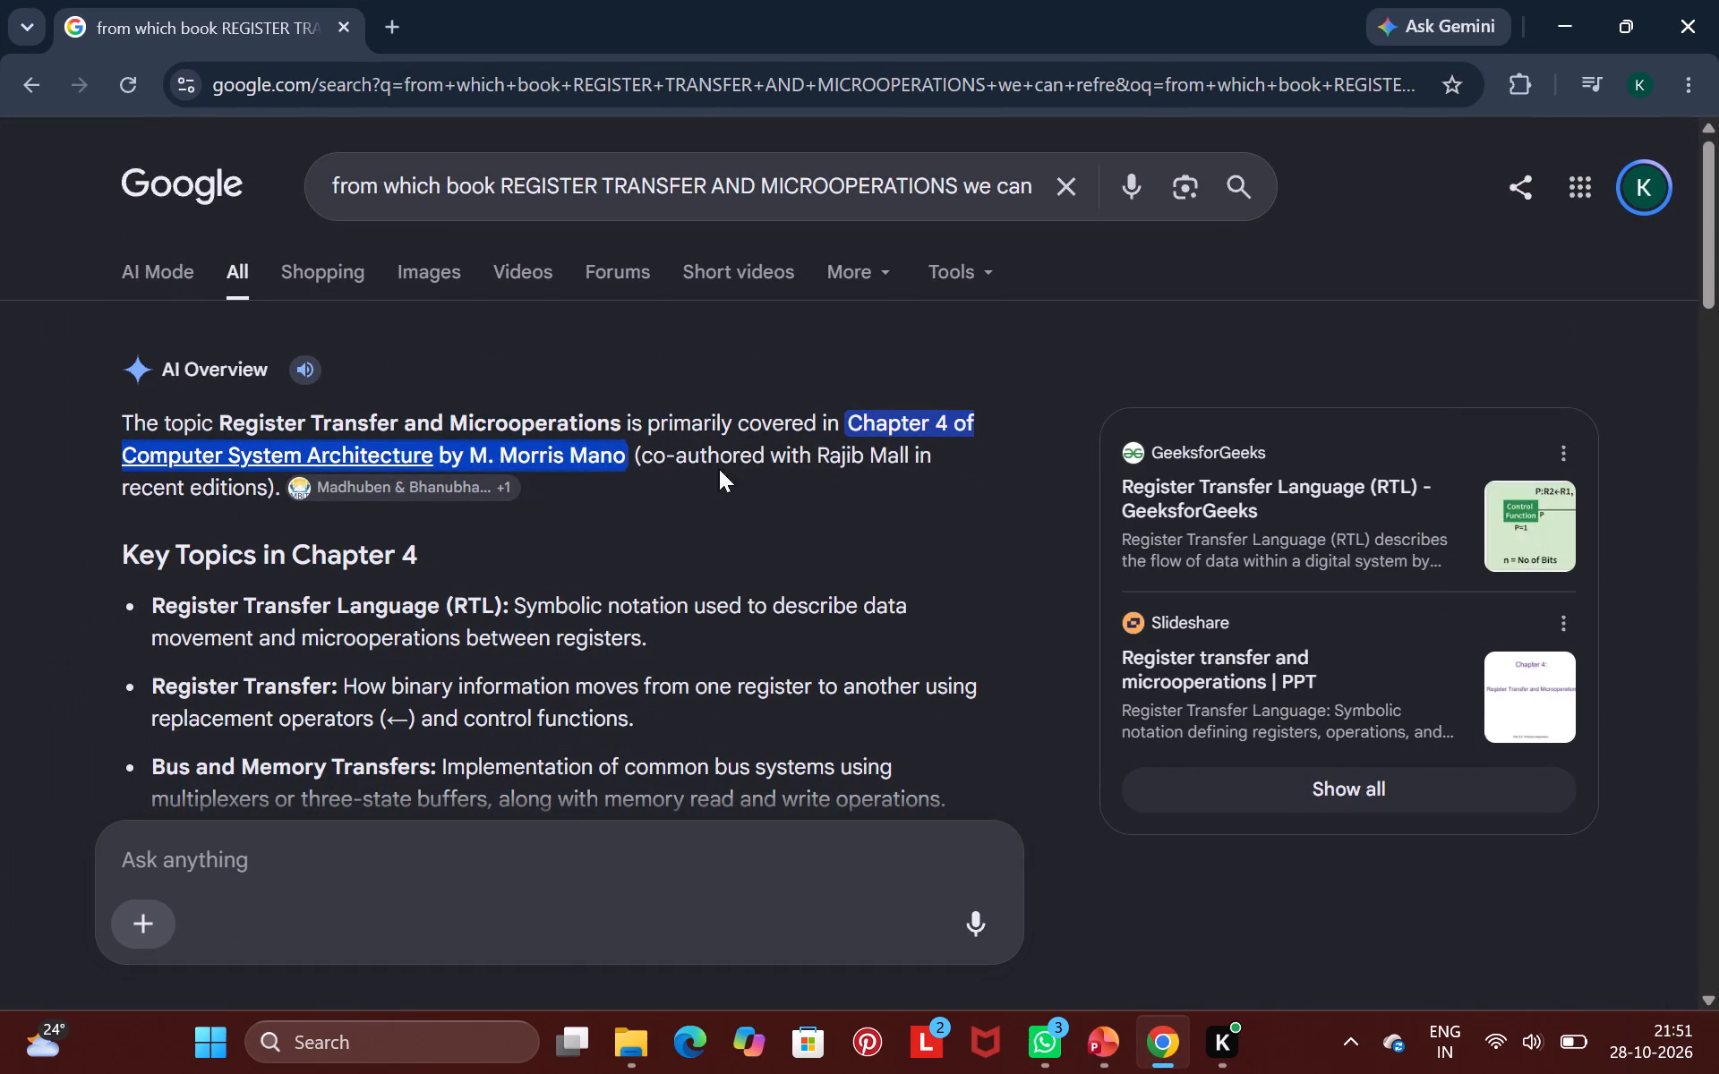
left_click(864, 603)
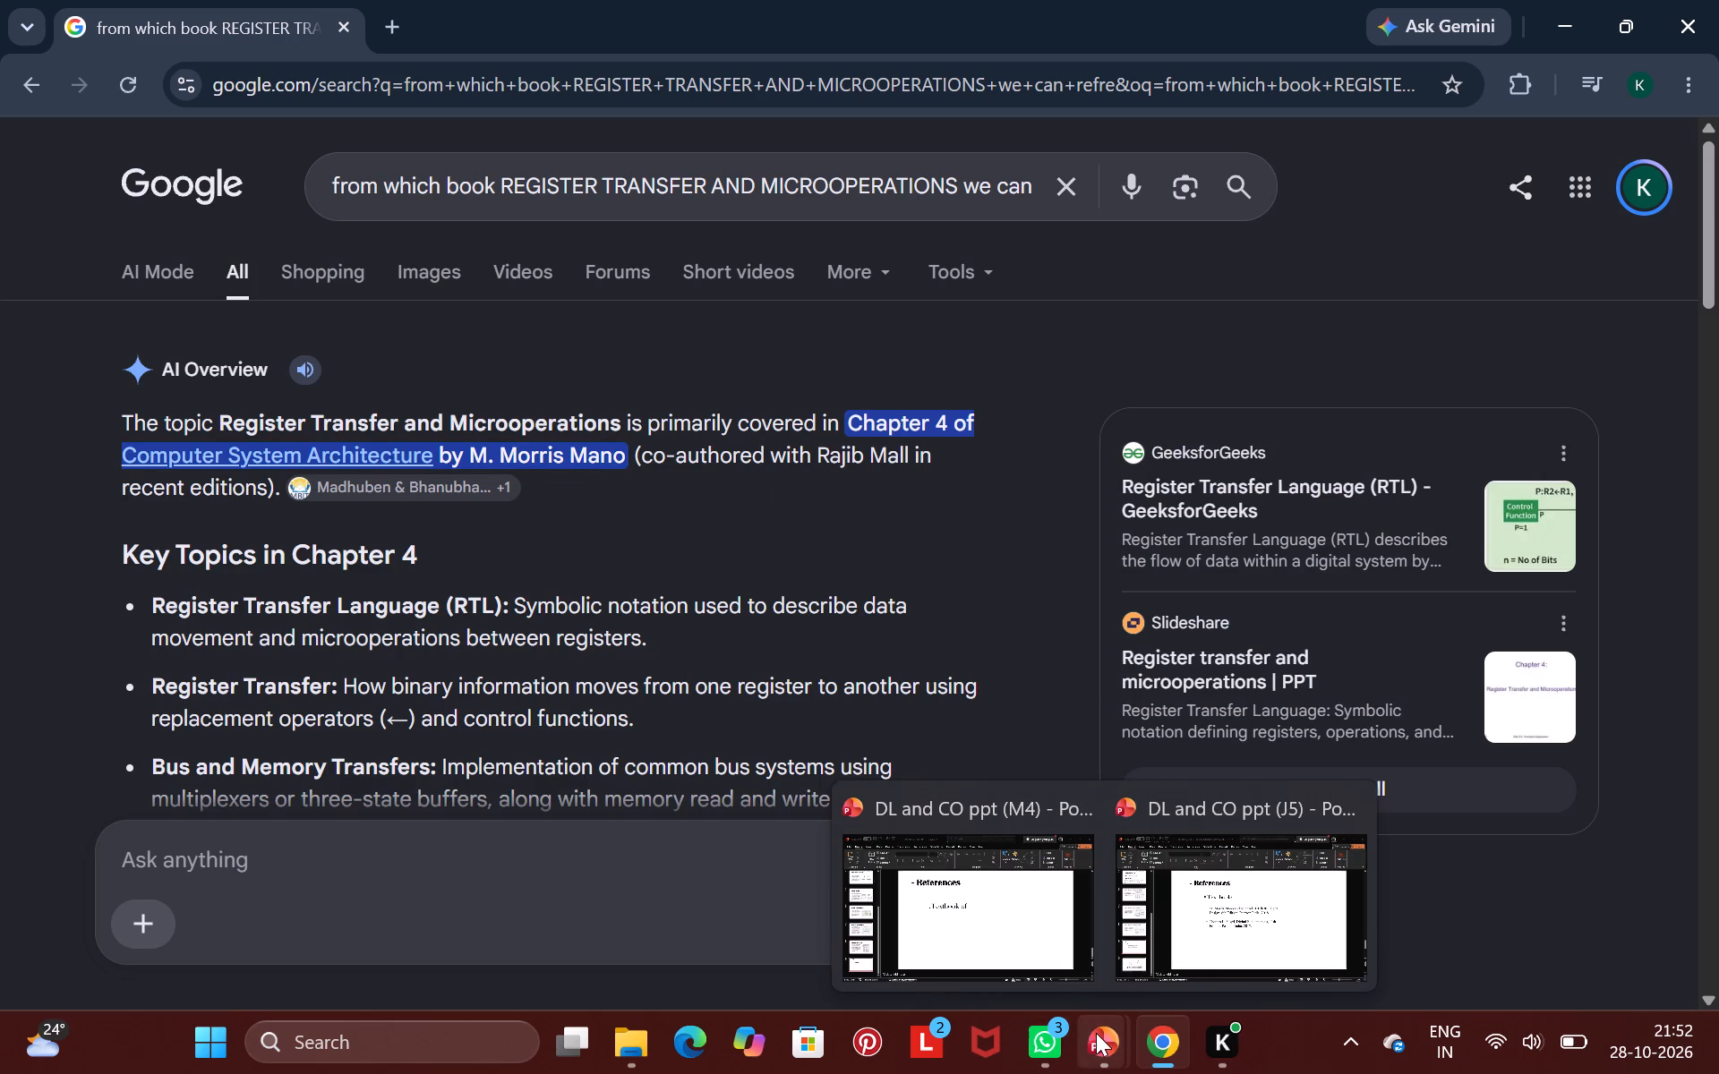
Return to the M4 presentation in PowerPoint and insert a wide text box below the ".Textbook of" line on slide 9.
left_click(1096, 1033)
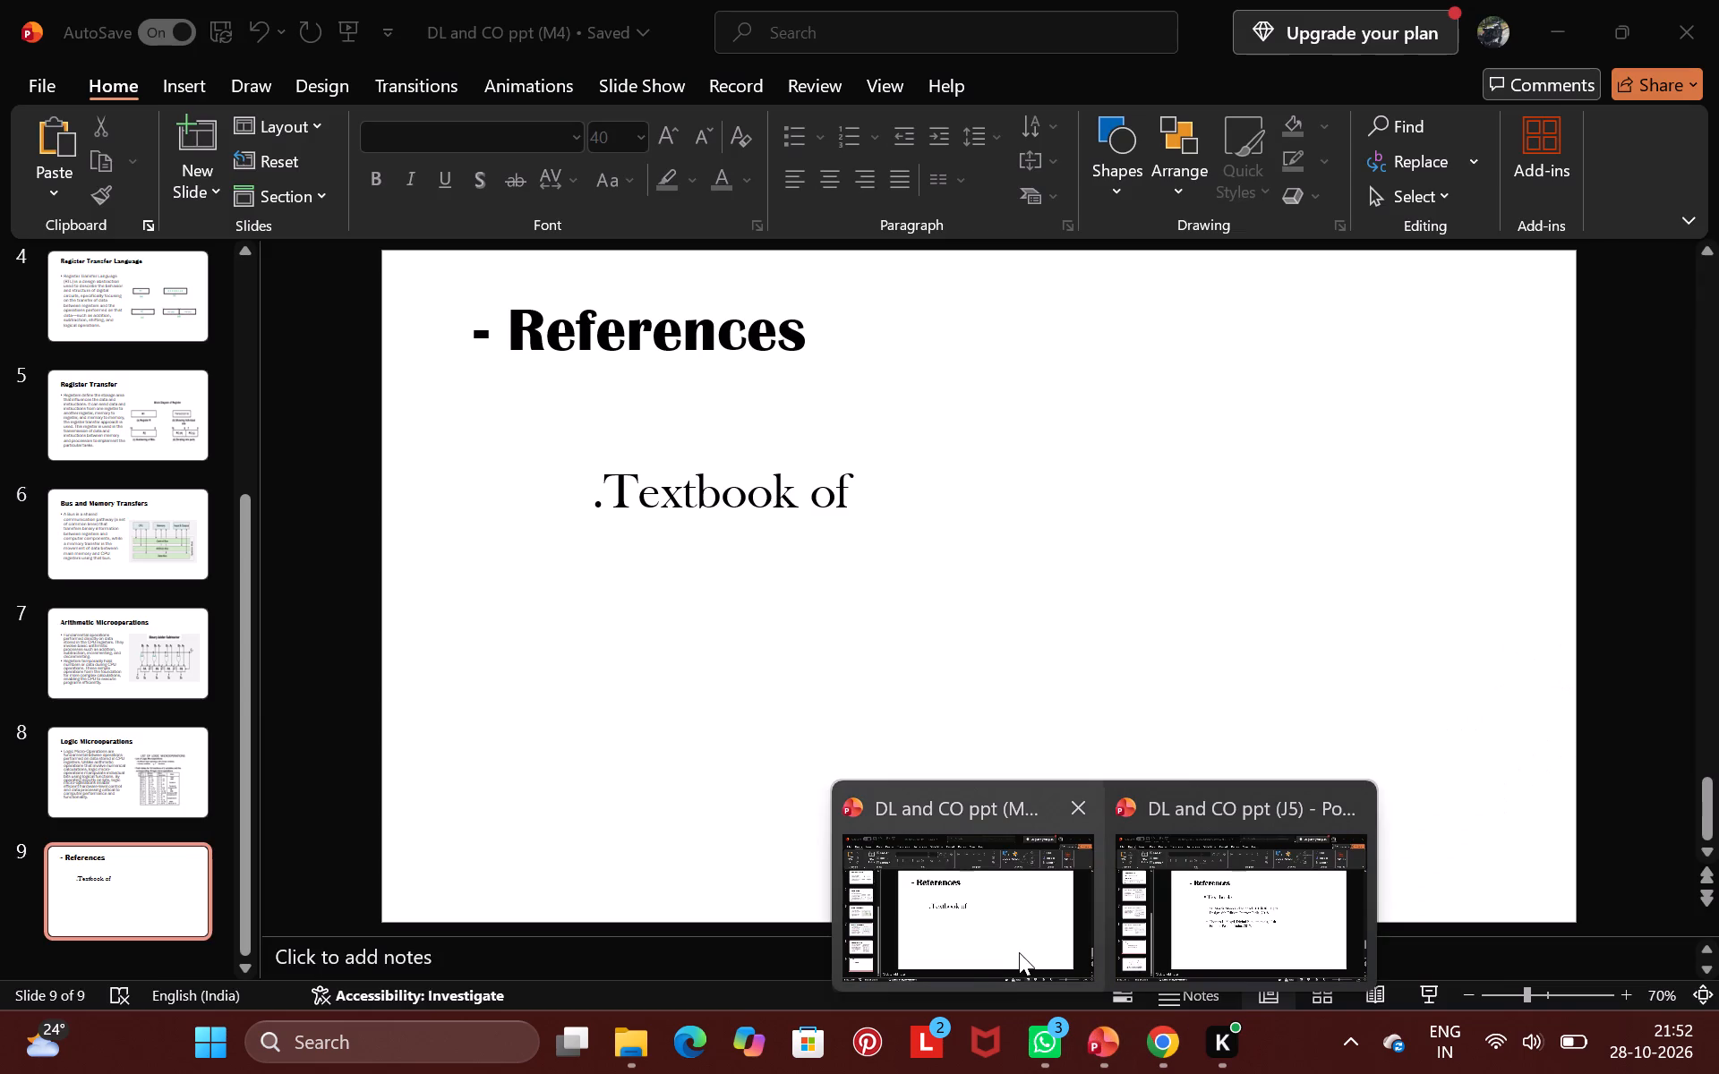
left_click(1004, 923)
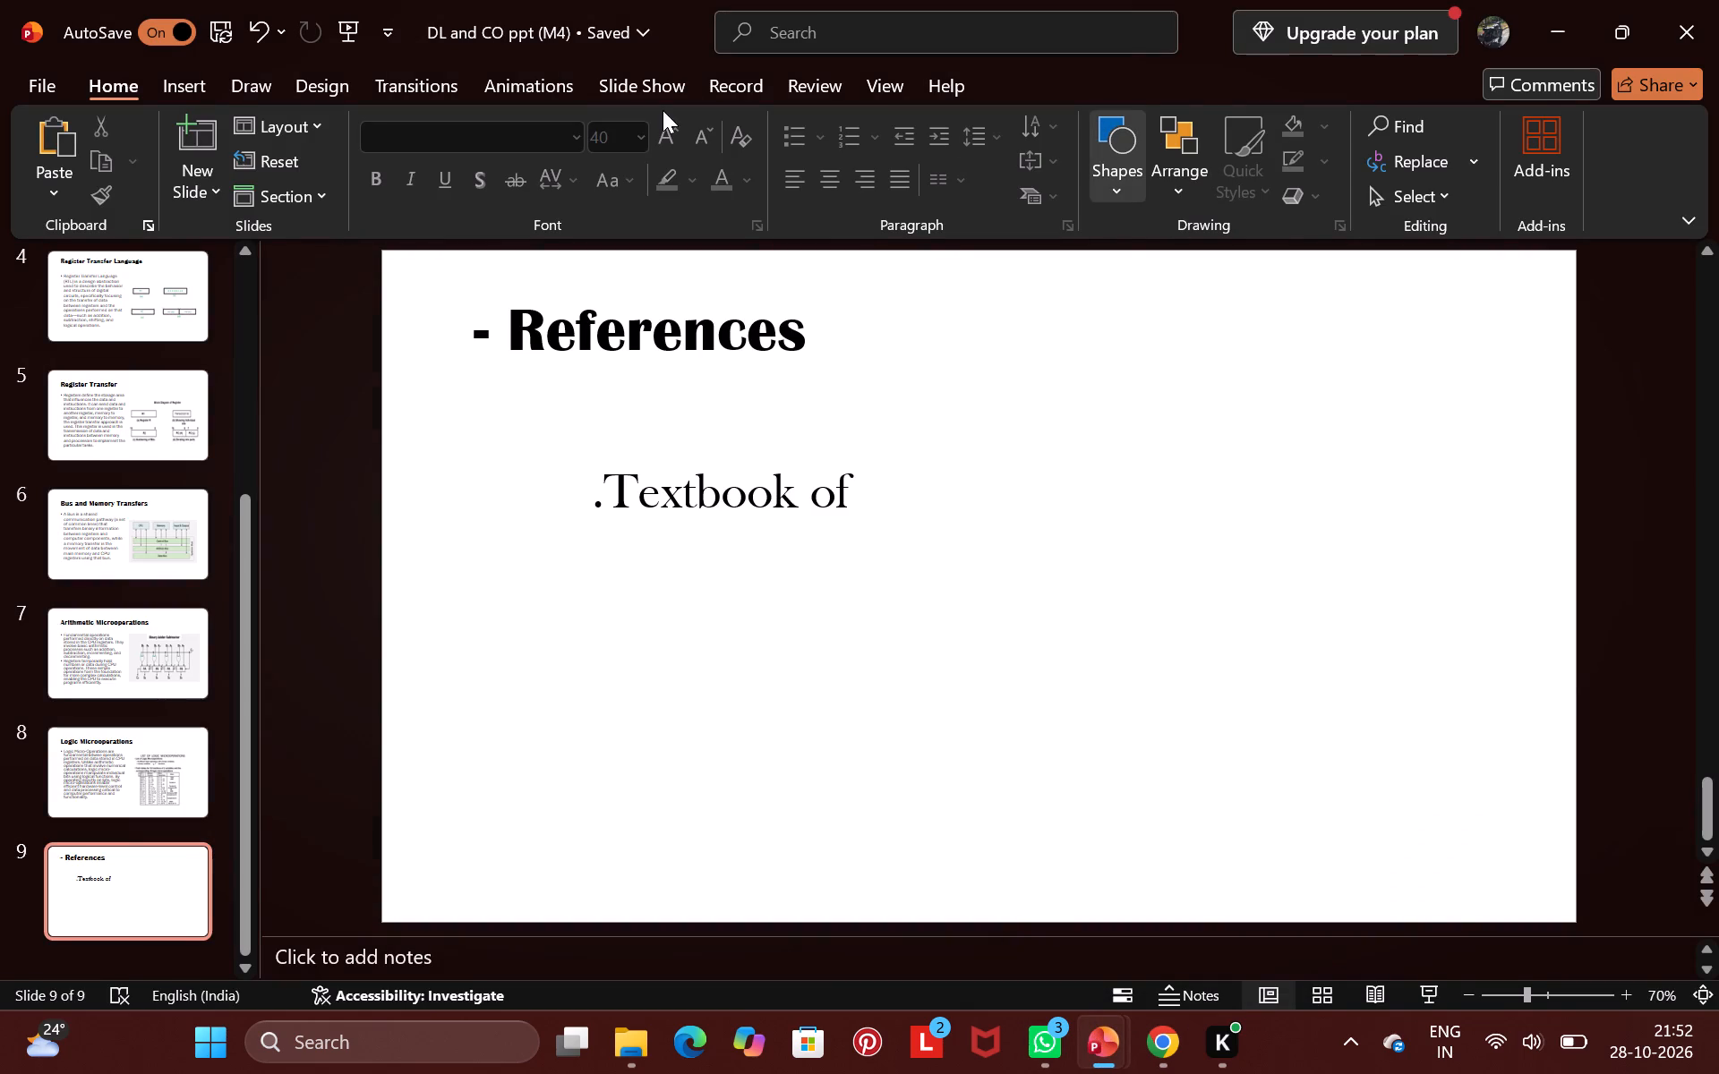
left_click(192, 88)
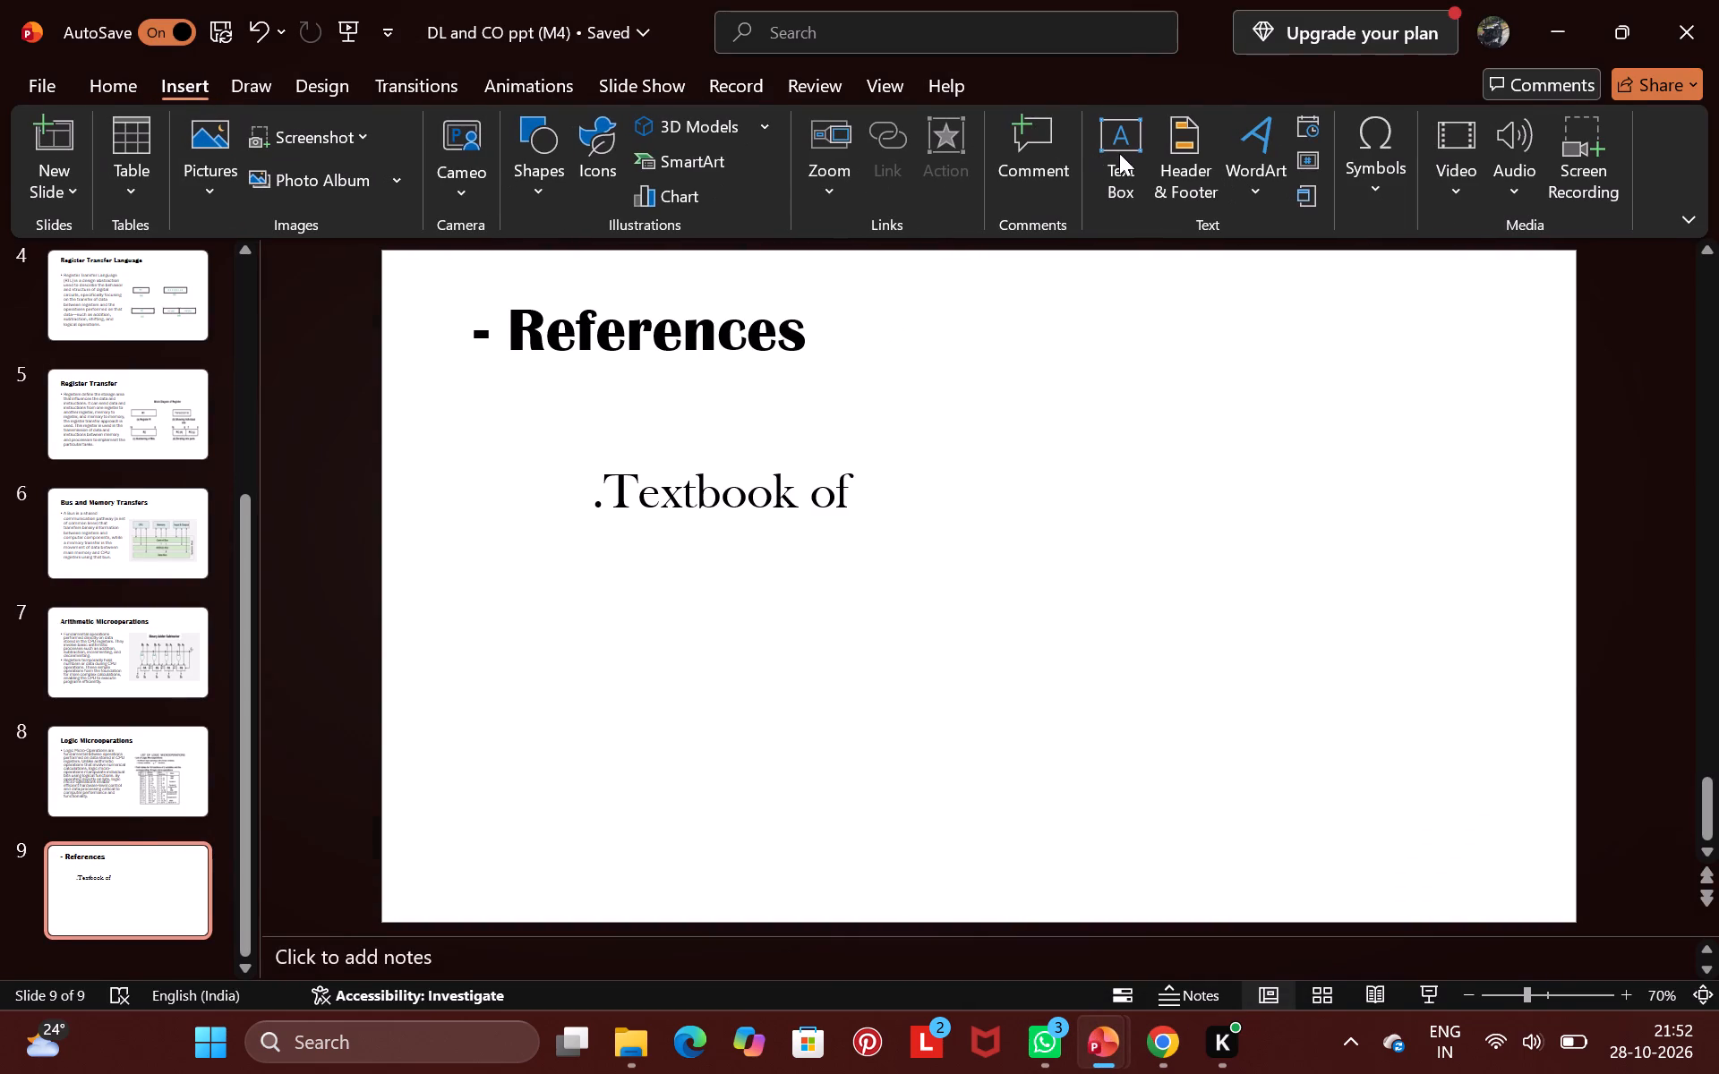
left_click(1119, 153)
left_click(611, 602)
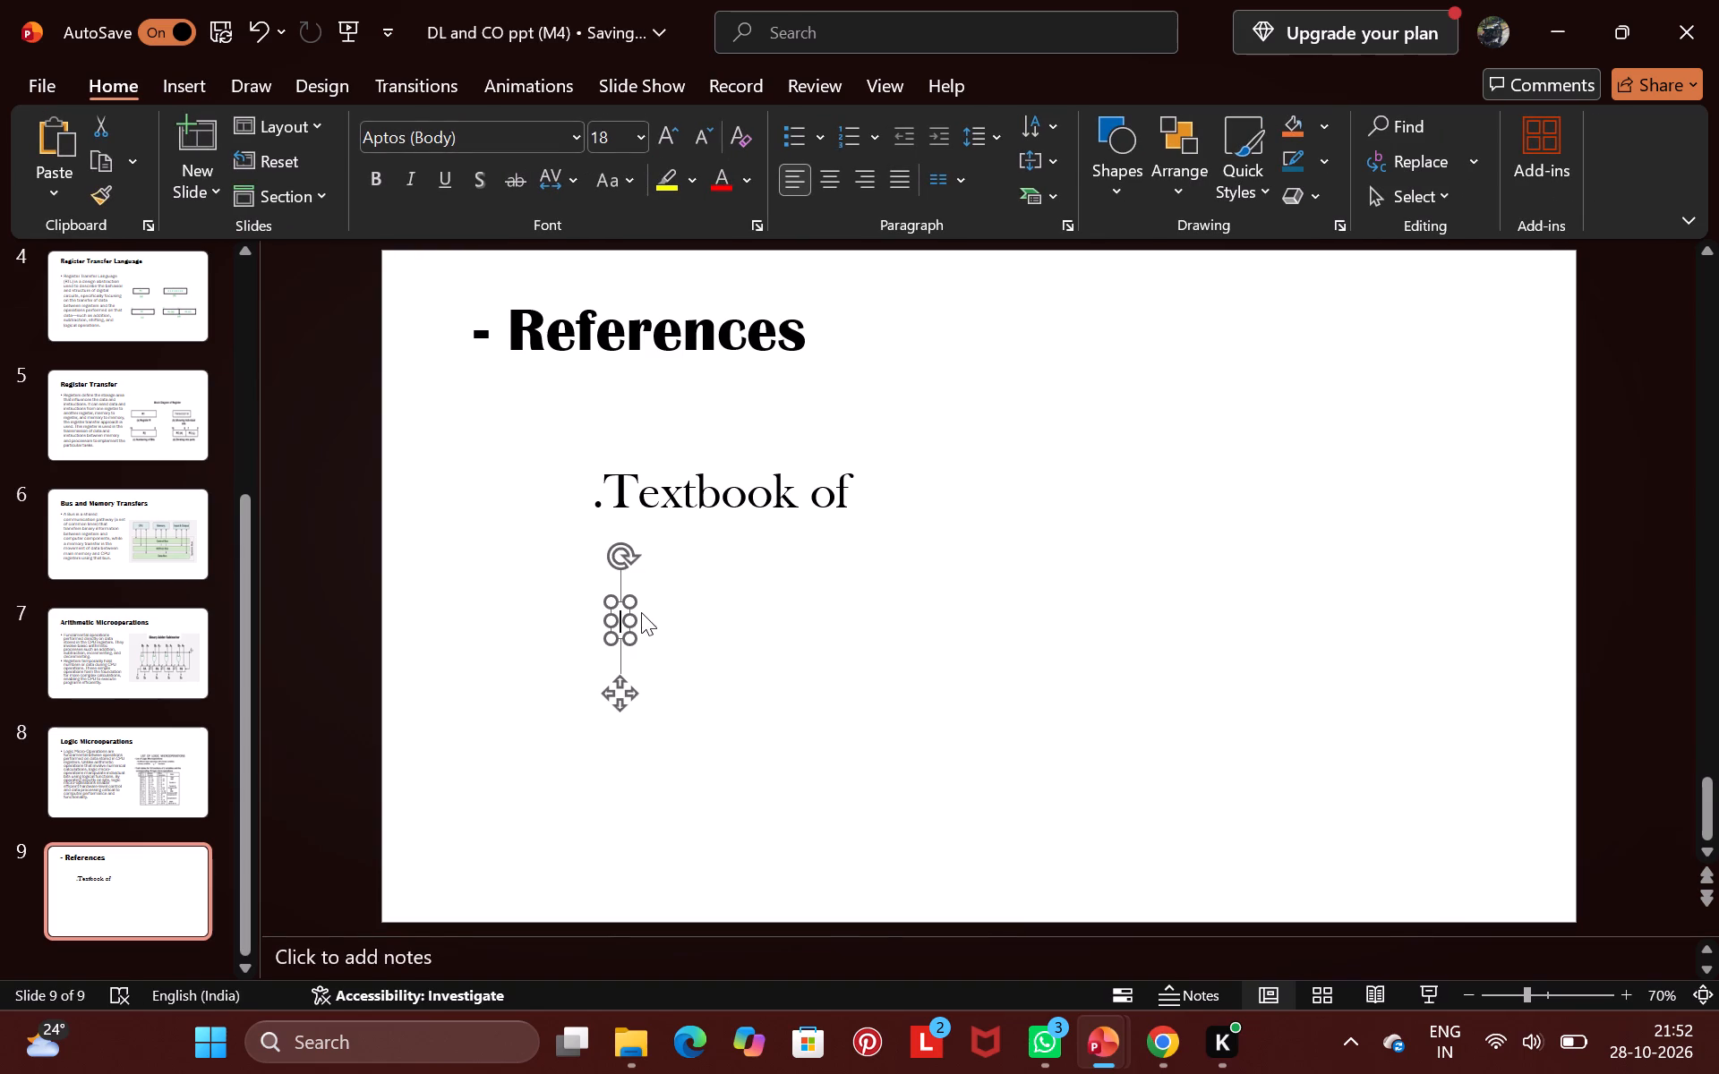
left_click_drag(630, 602, 1189, 561)
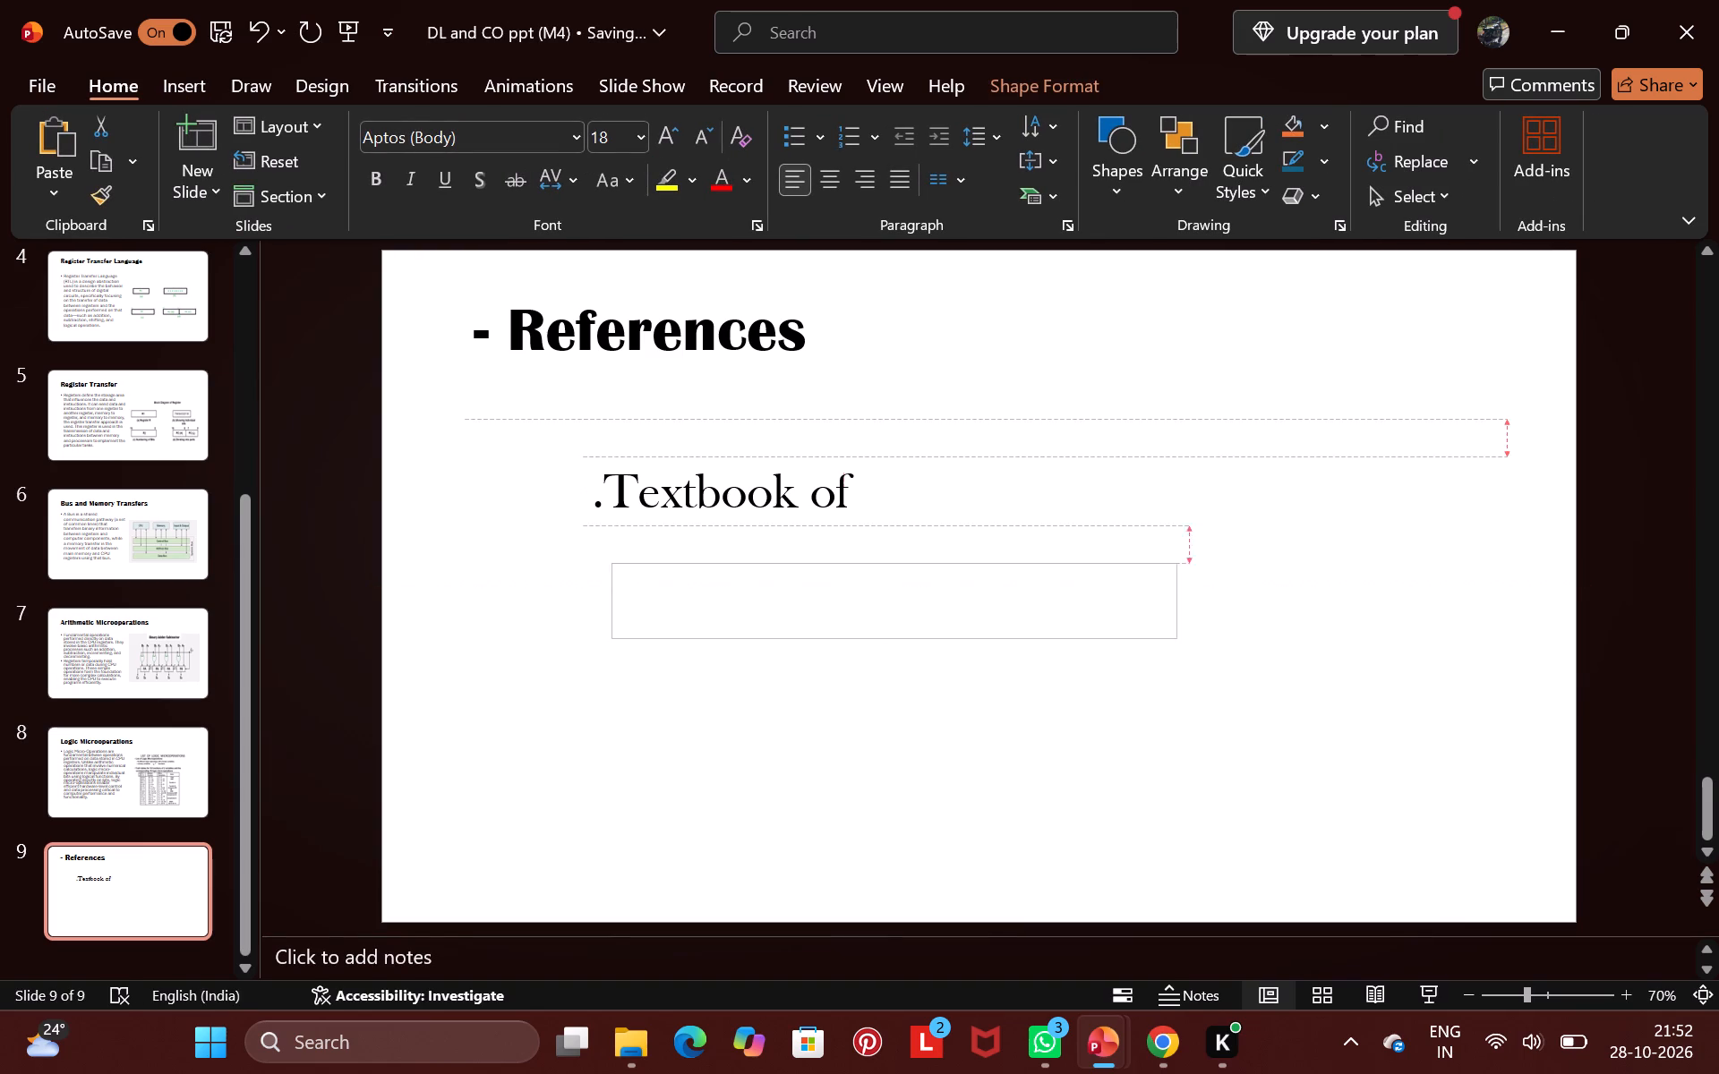
left_click_drag(1189, 561, 1293, 576)
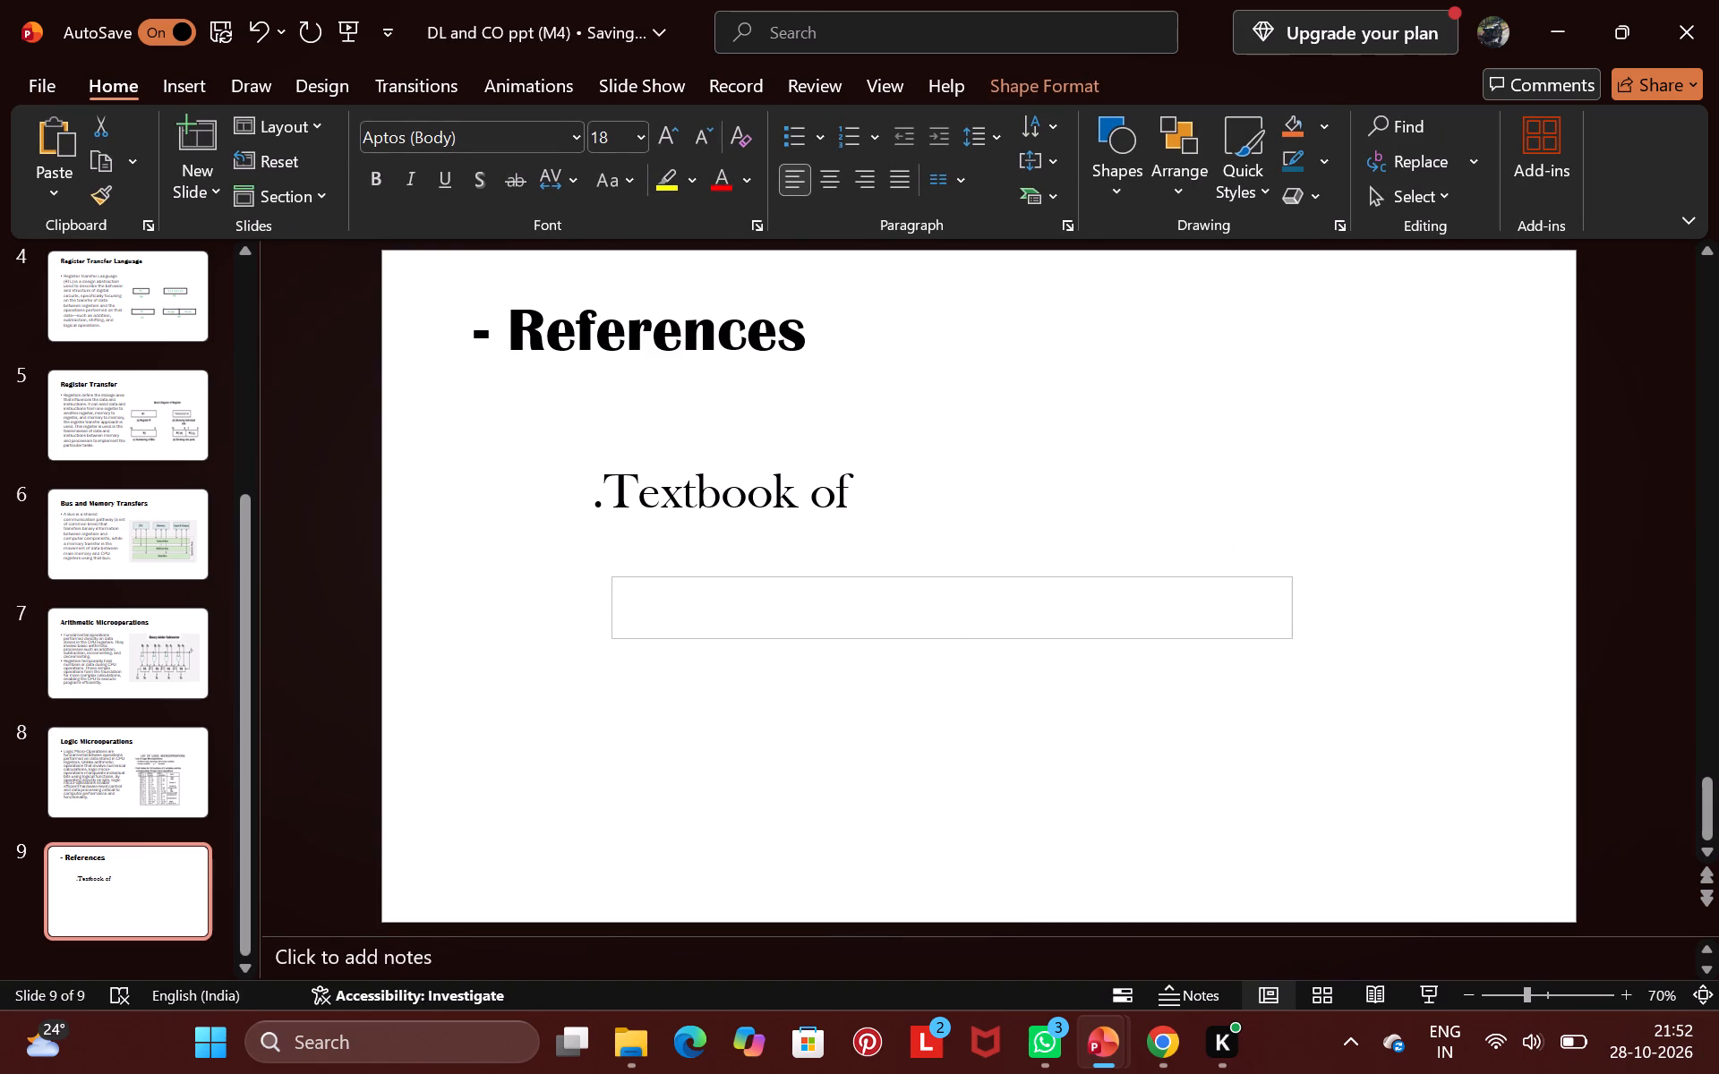
left_click_drag(1293, 576, 1309, 583)
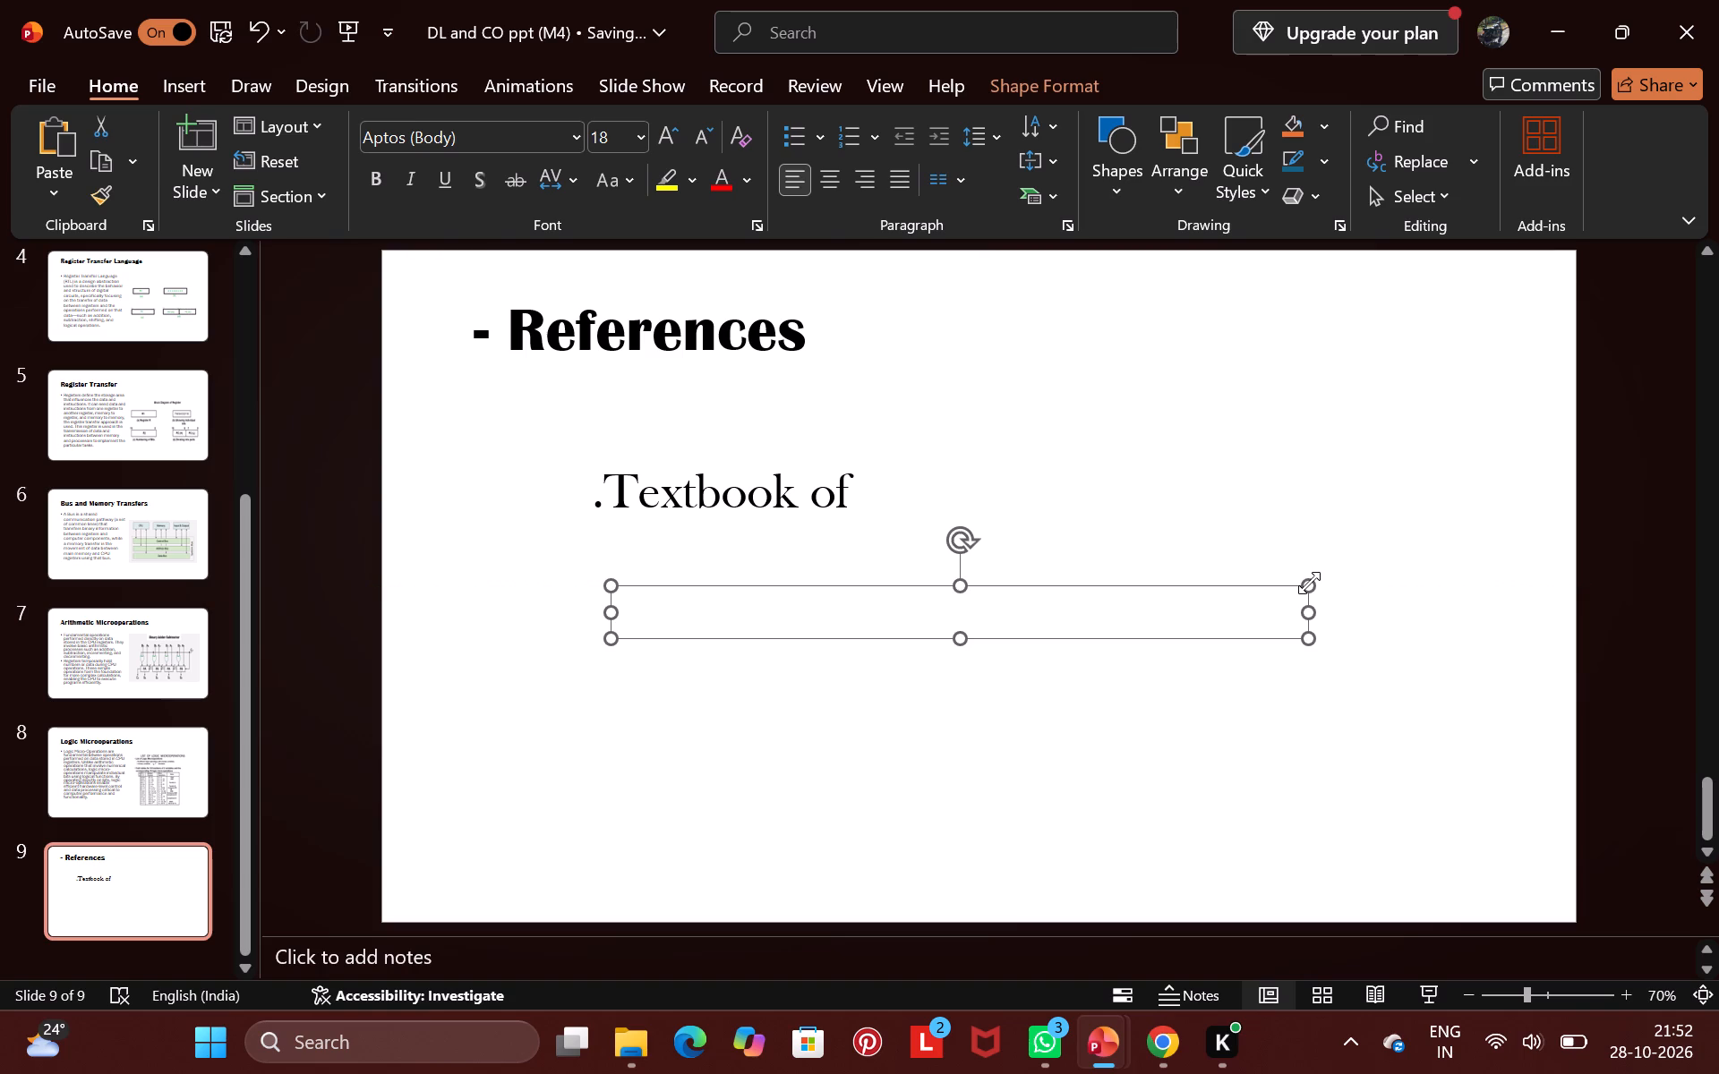
left_click(740, 615)
Paste the copied "Computer System Architecture by M. Morris Mano" into the new text box and set its font size to 24.
key("ctrl+v")
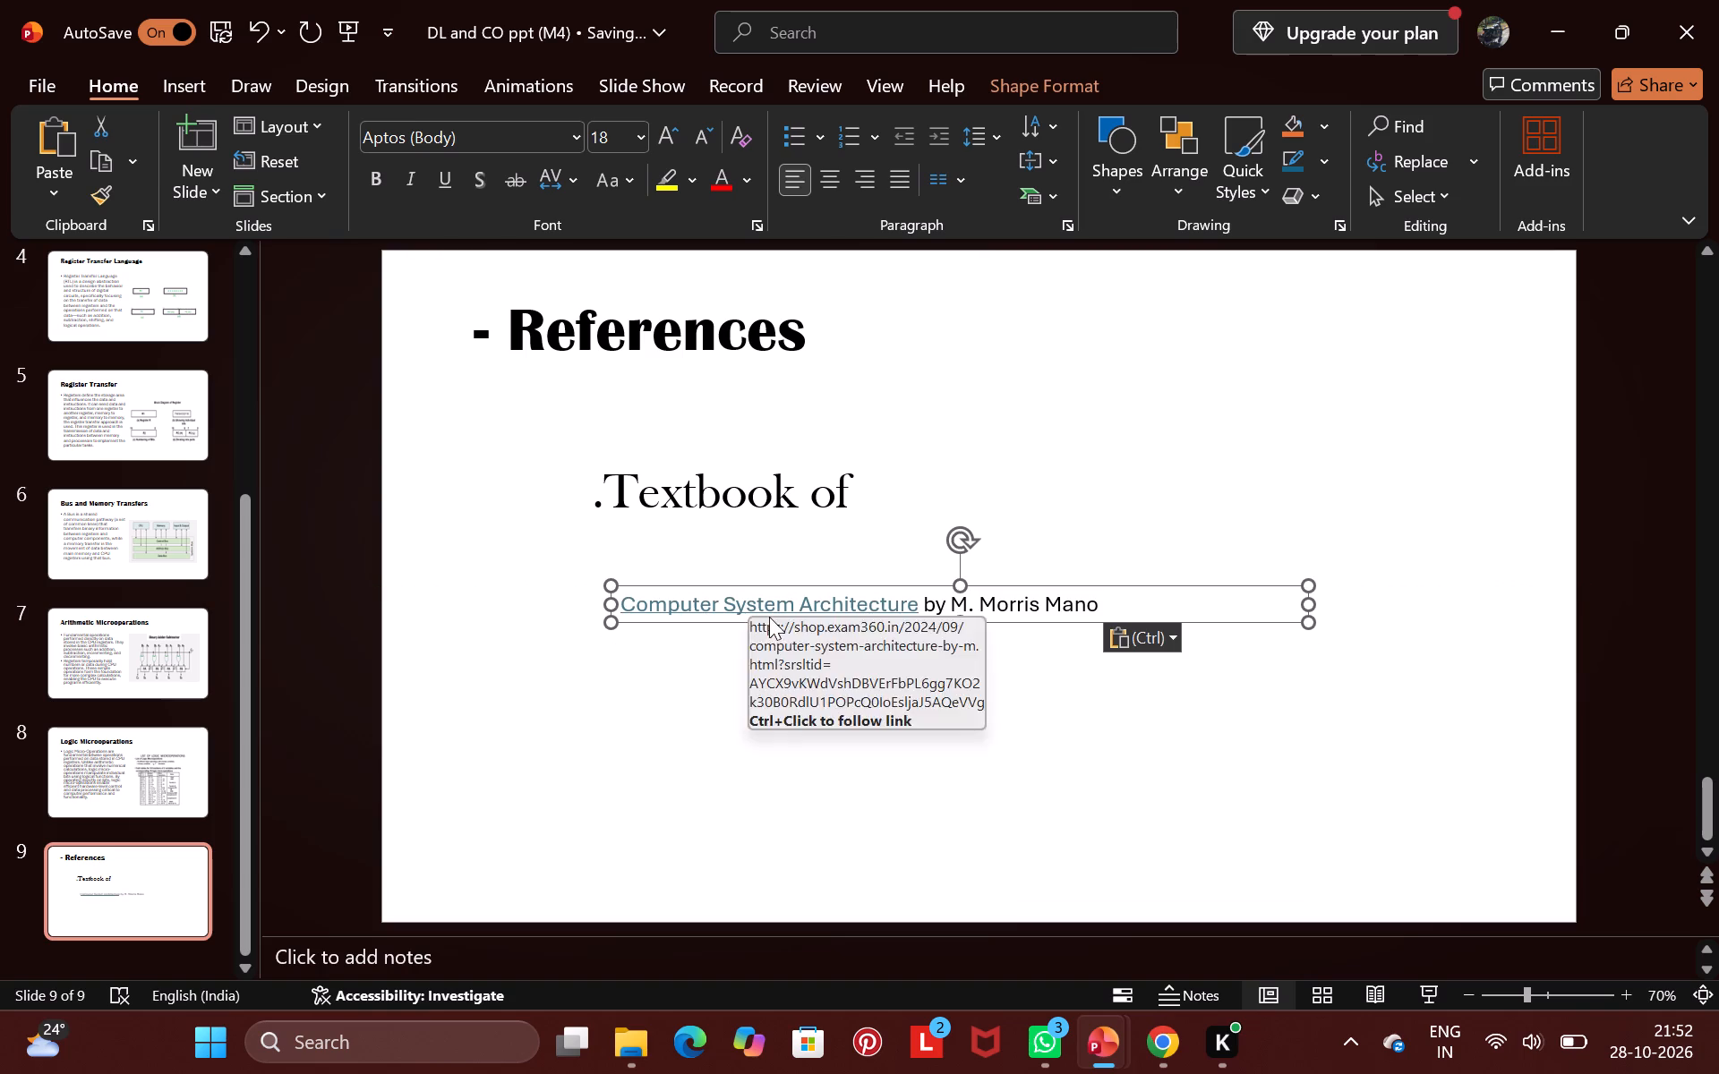
left_click(620, 601)
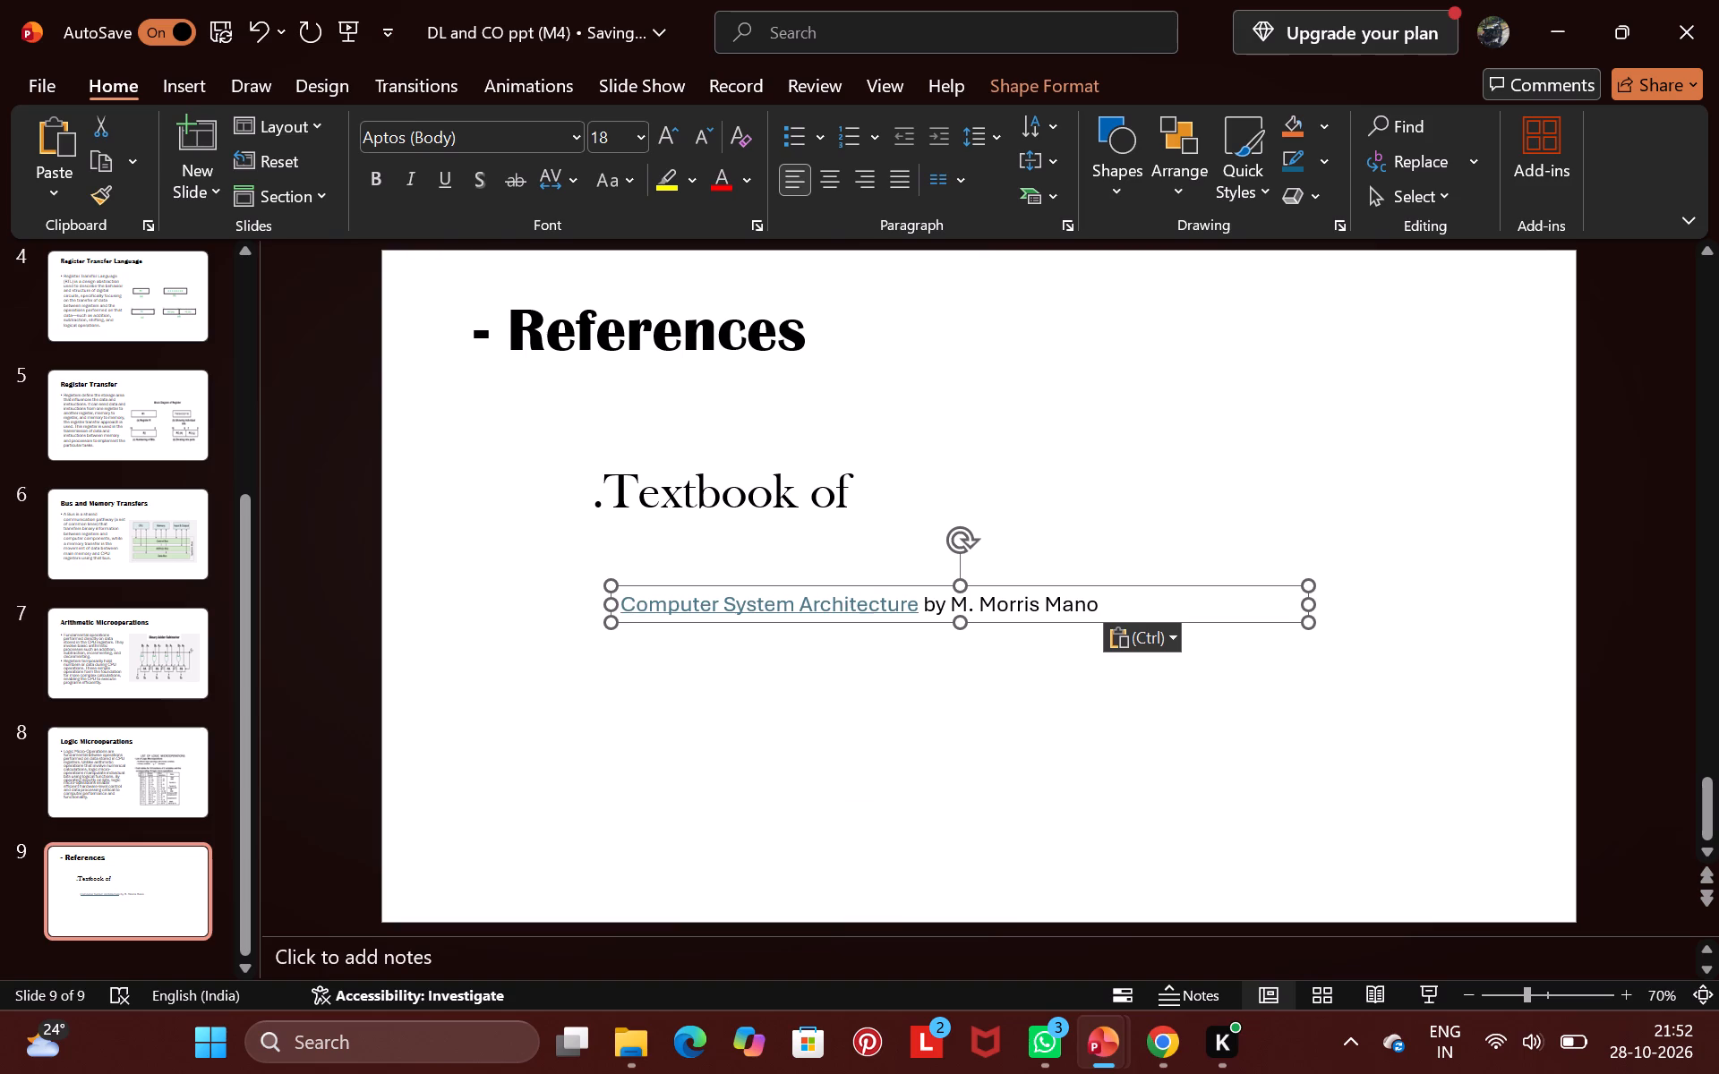
left_click_drag(623, 605, 1083, 601)
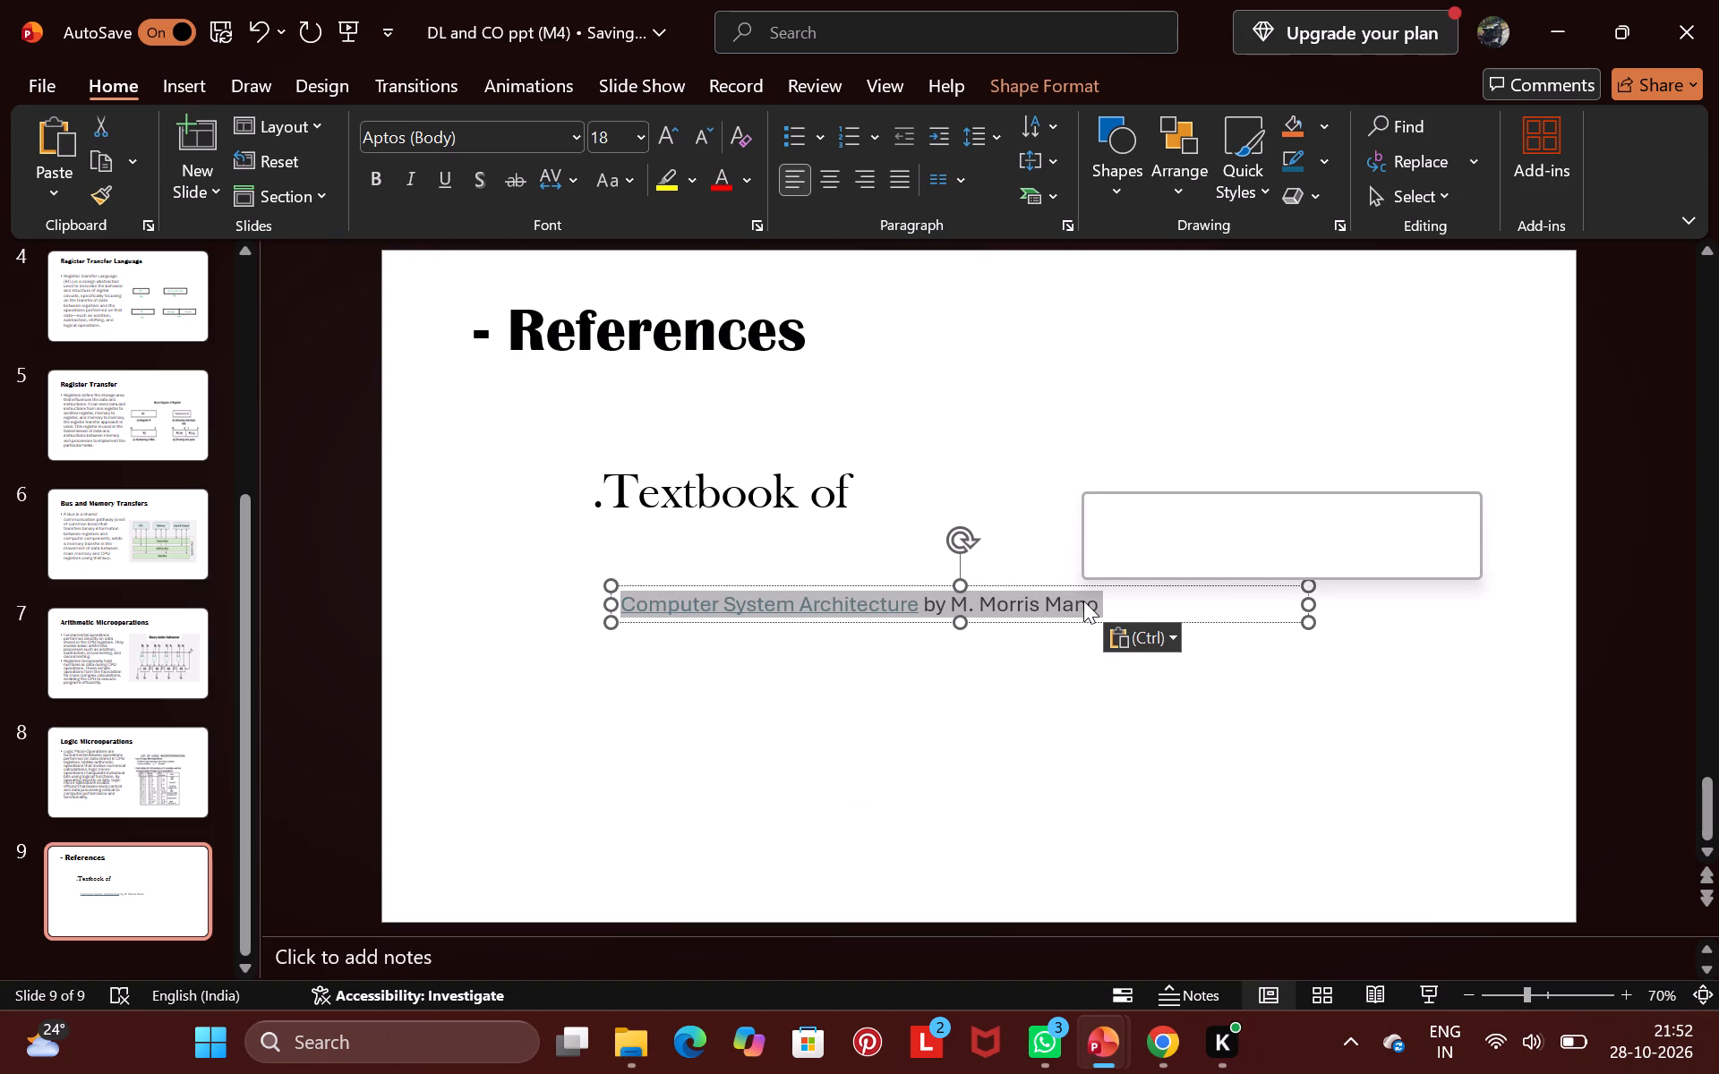
left_click(1268, 511)
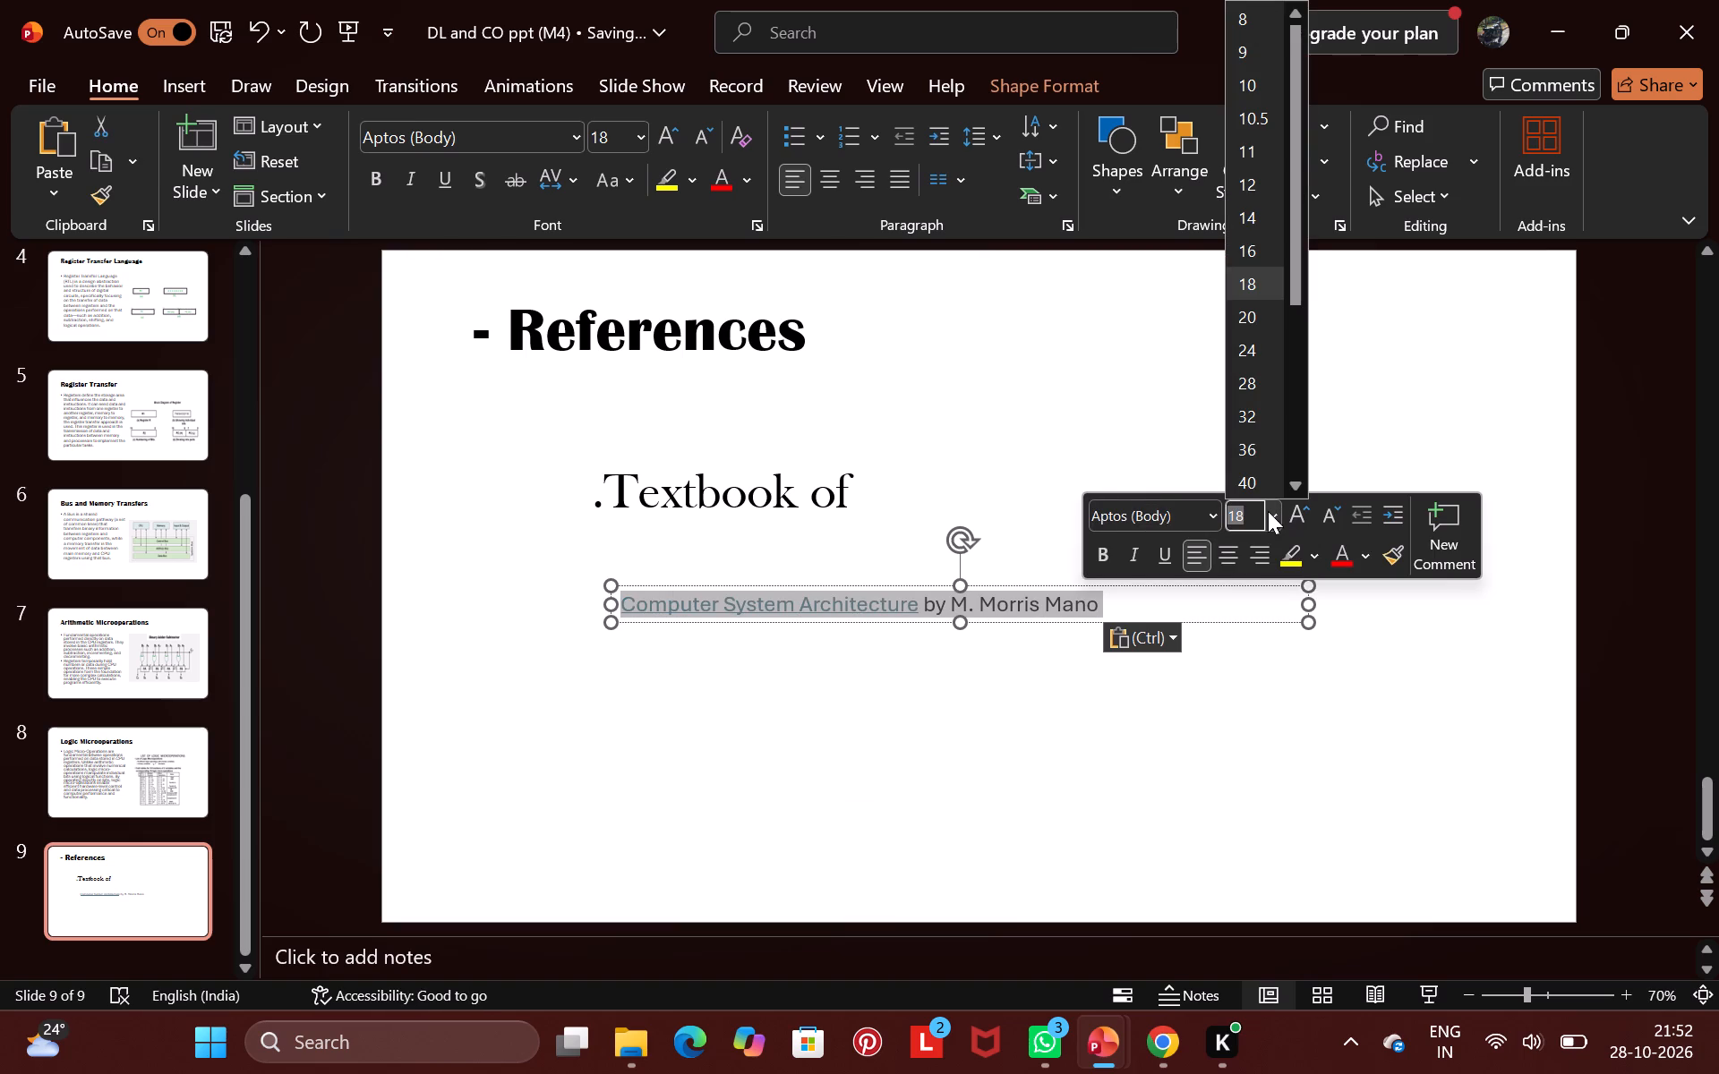
left_click(1257, 357)
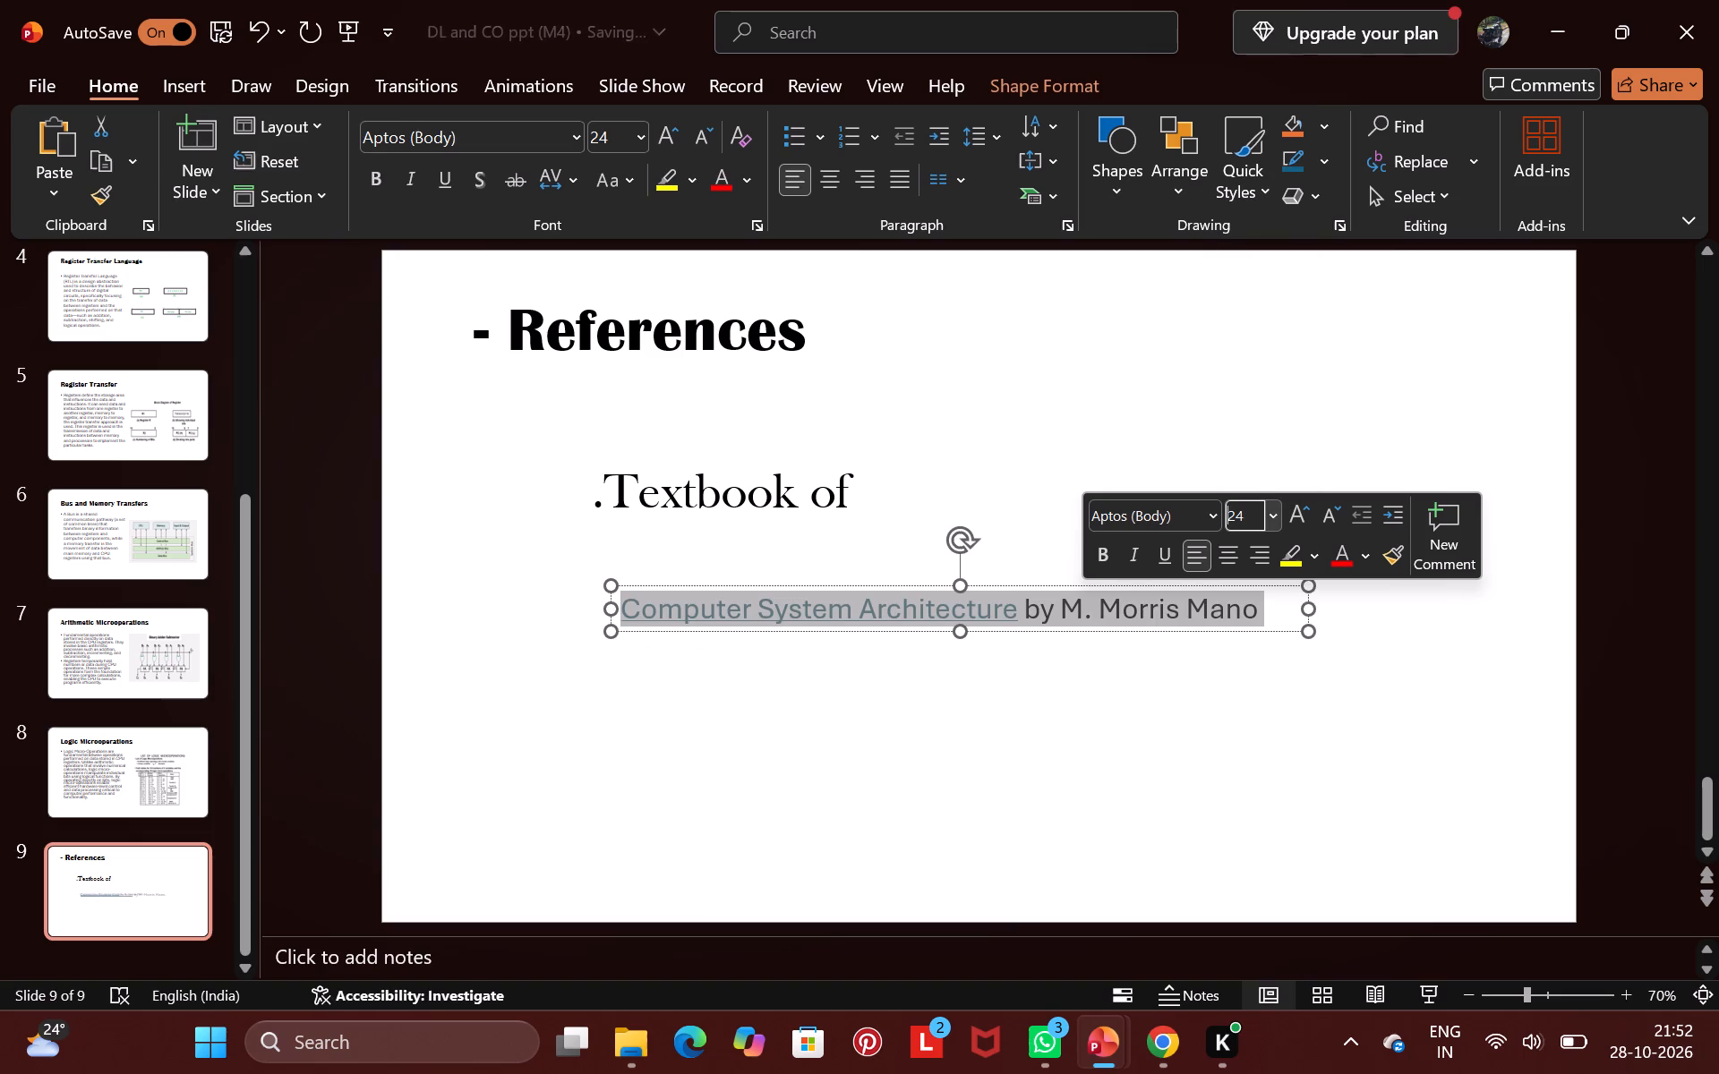
left_click(1636, 559)
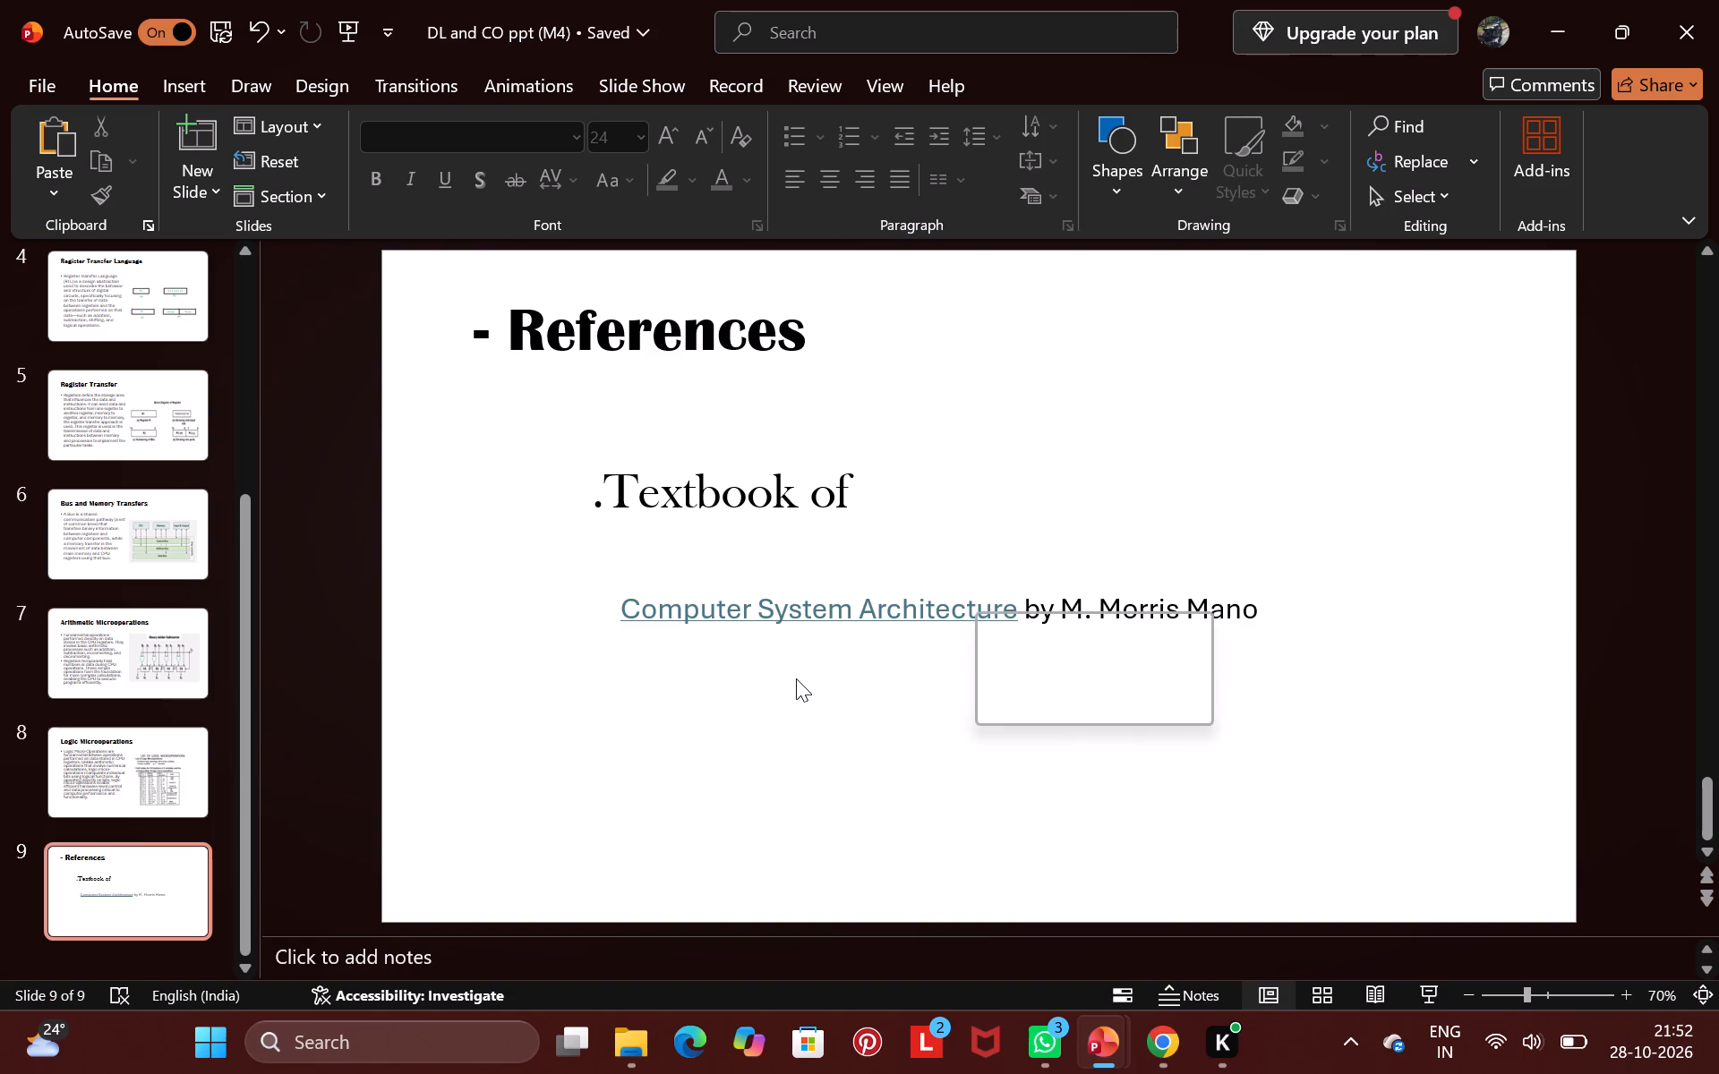
Add a slide 10 after the References slide and delete its title placeholder to leave it blank.
left_click(201, 142)
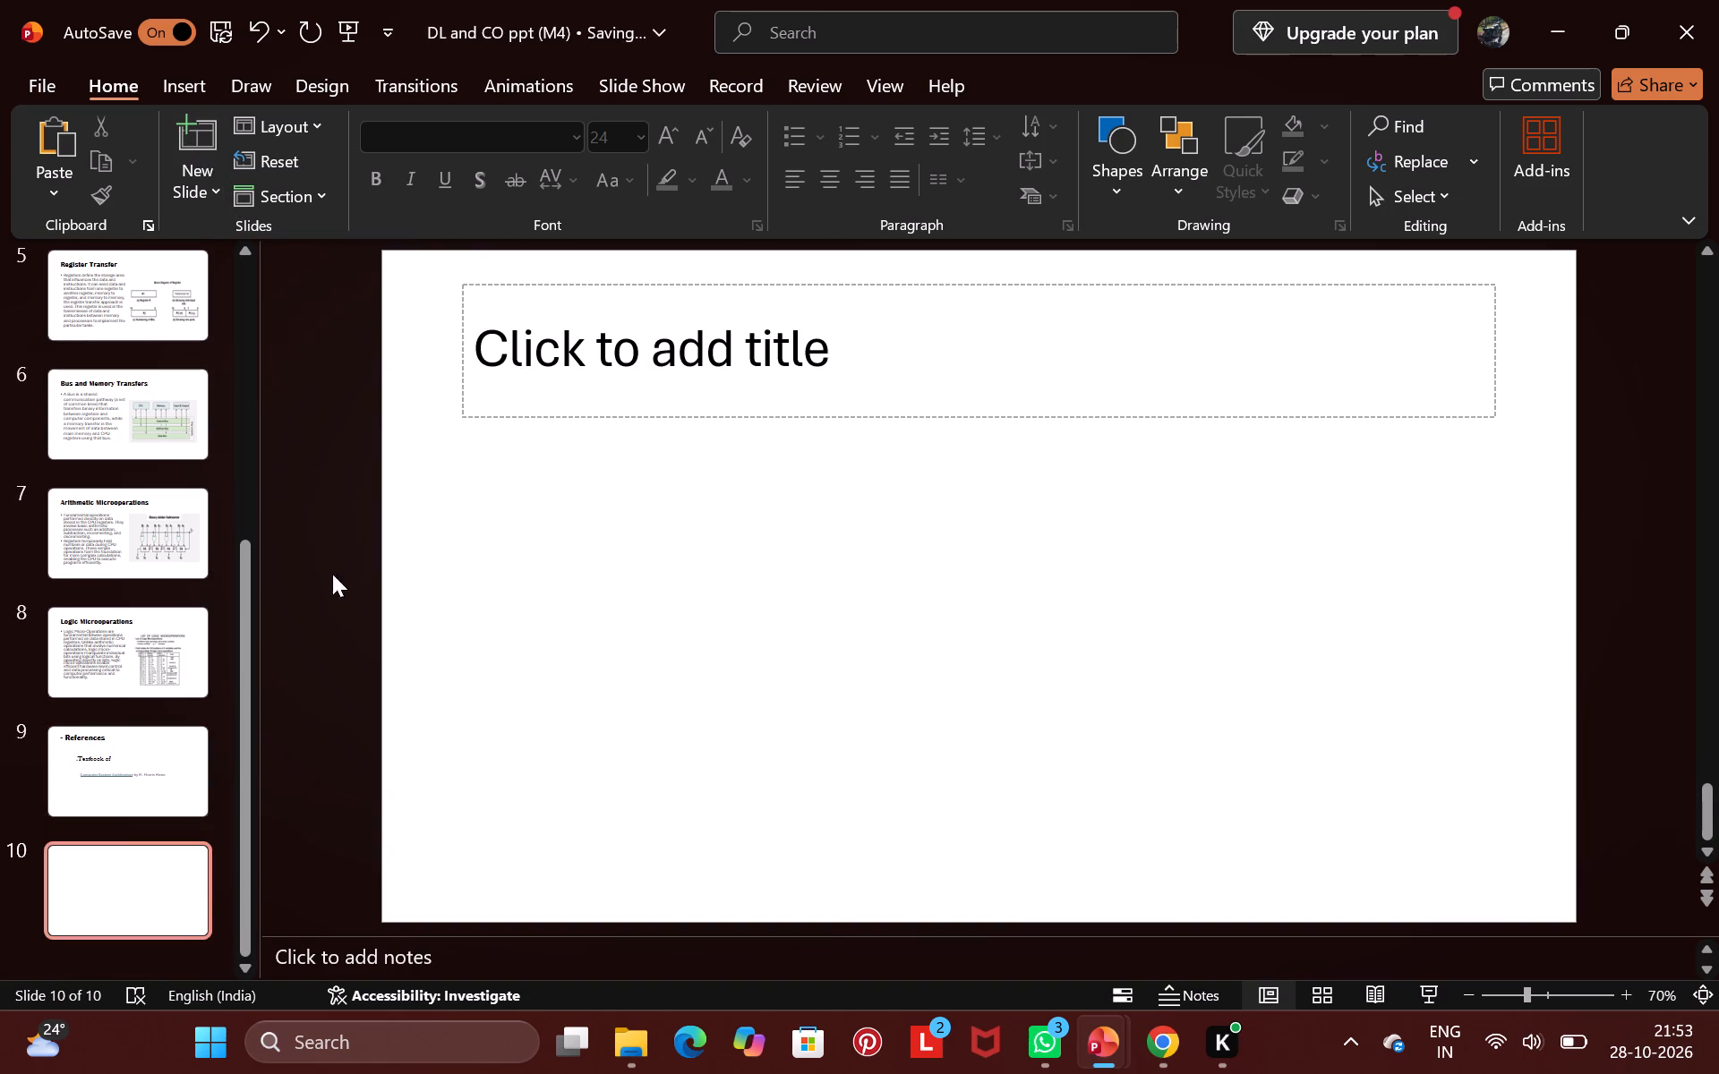
left_click(547, 383)
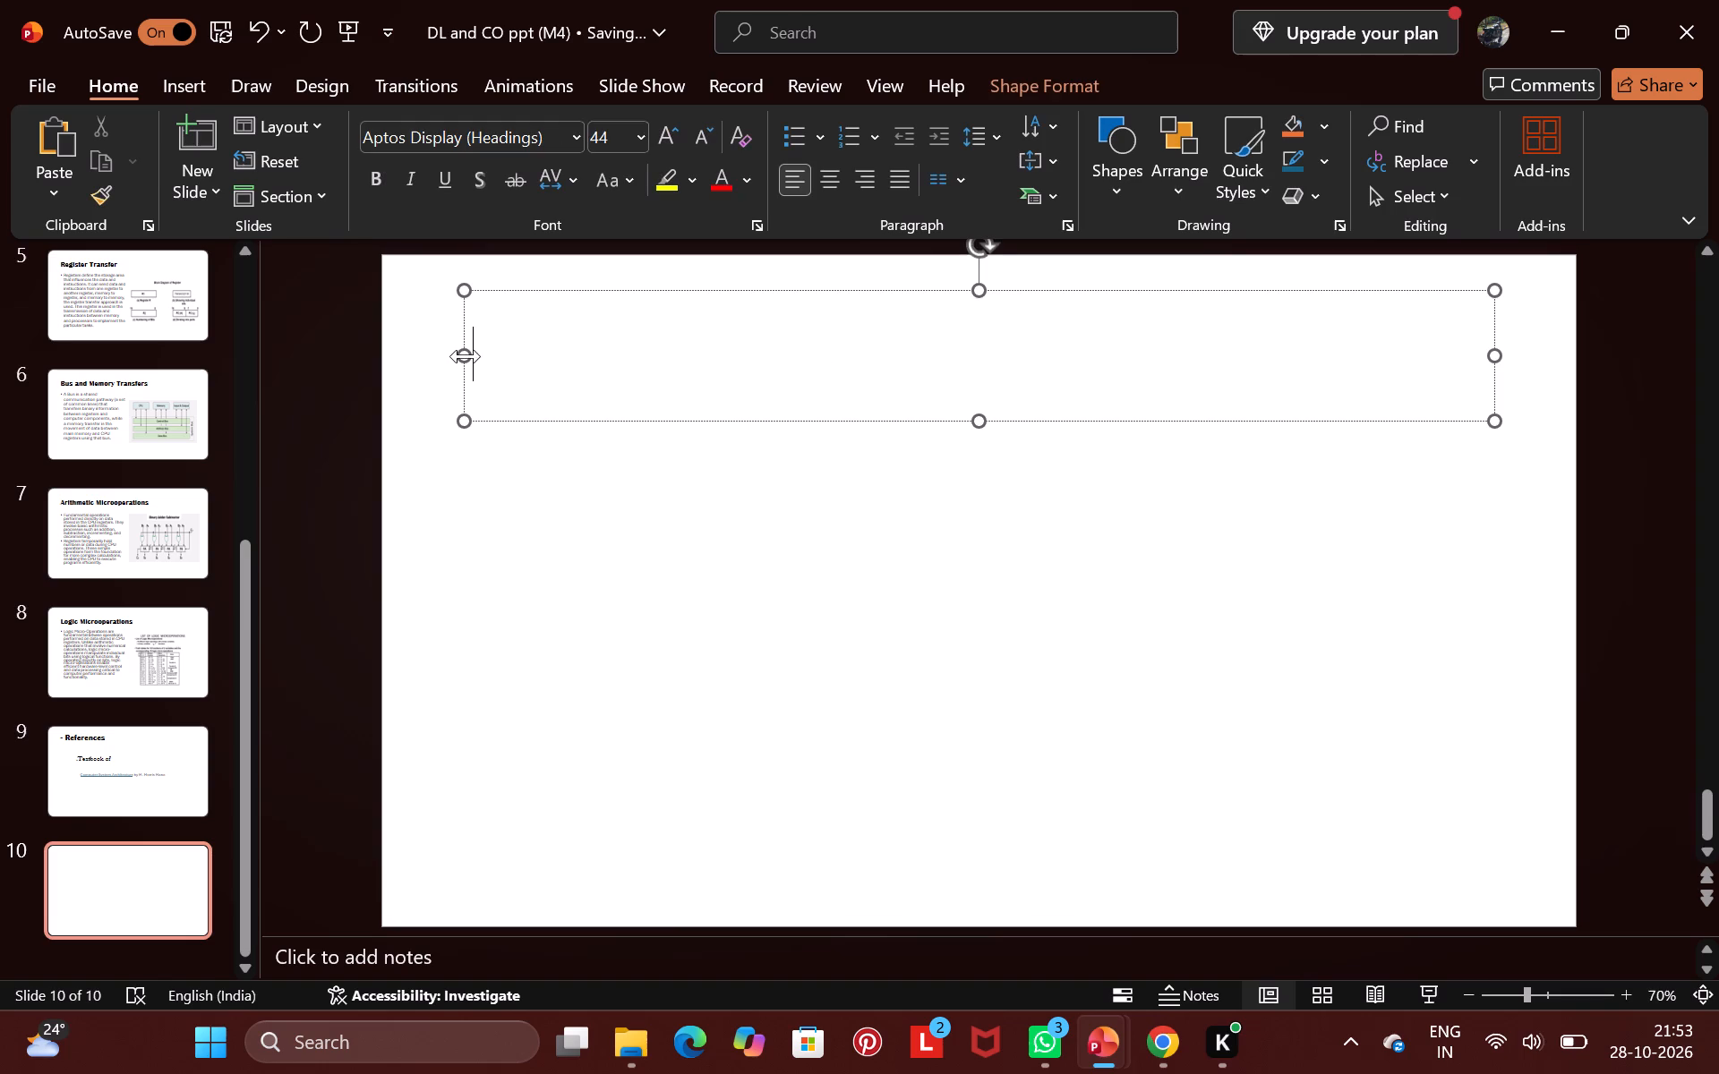
left_click(464, 352)
key("Delete")
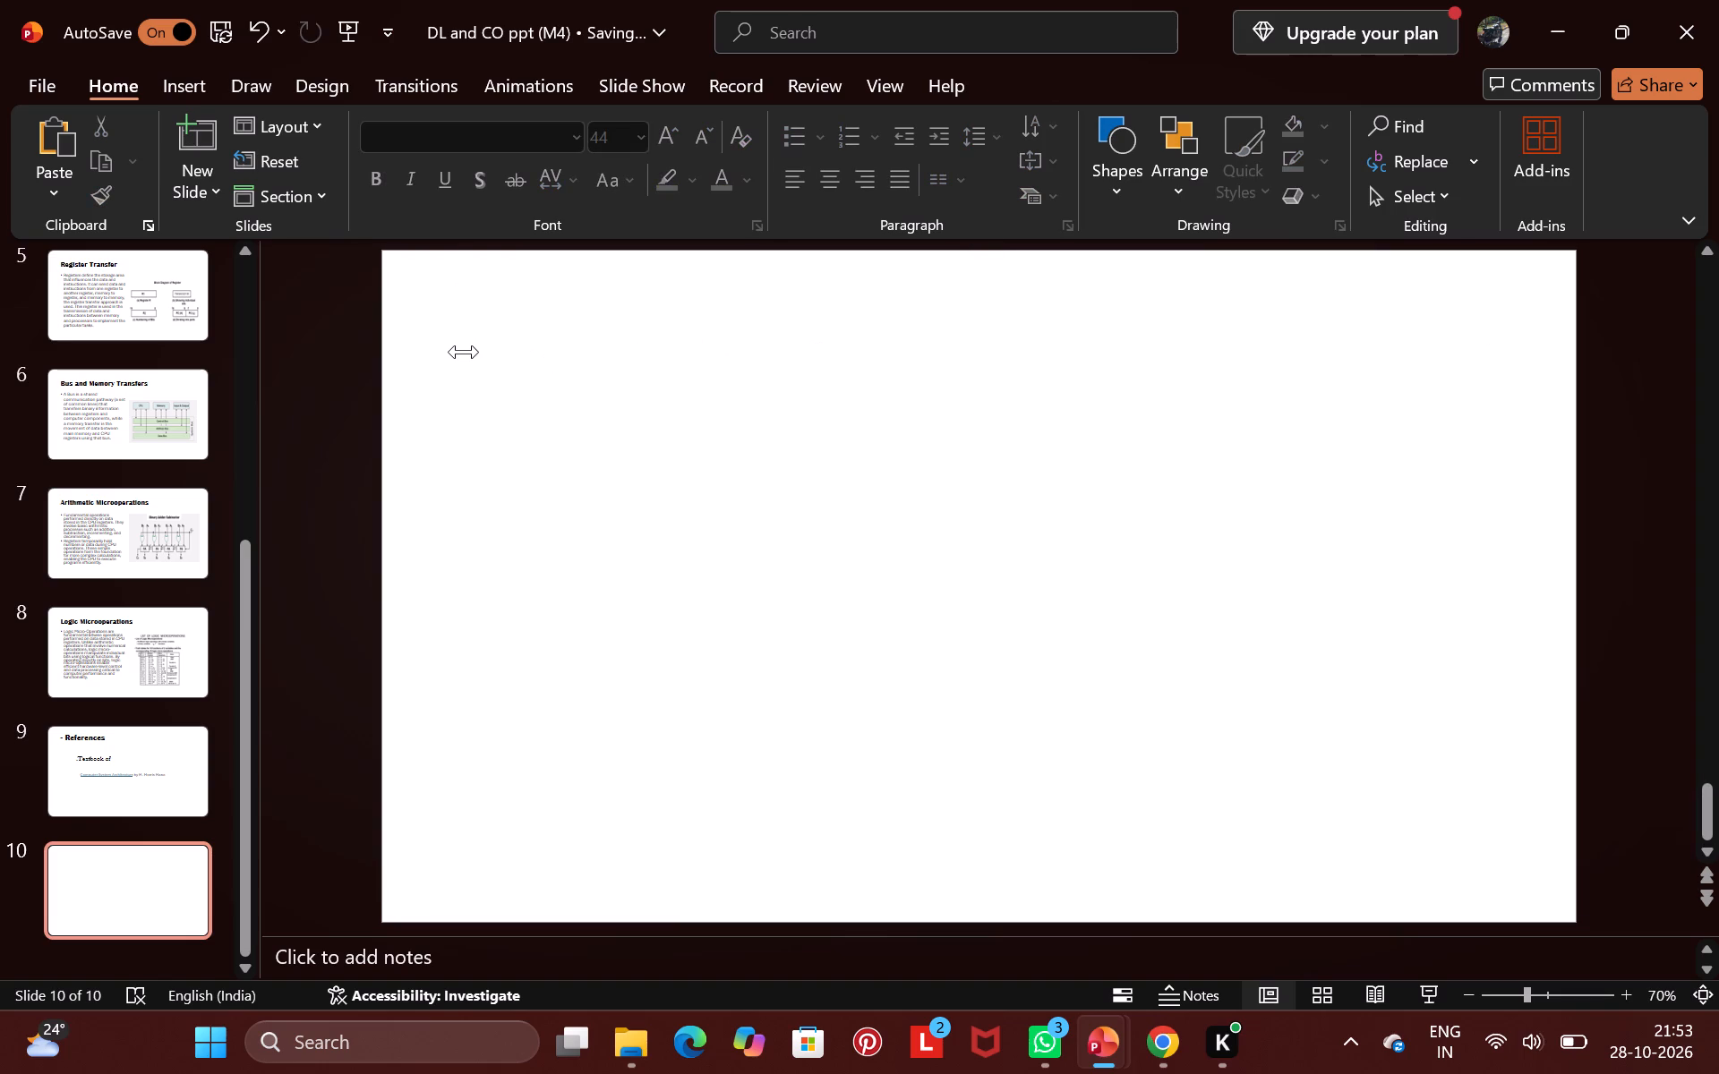
Switch to Chrome and search Google for "thank you ppt".
left_click(1159, 1039)
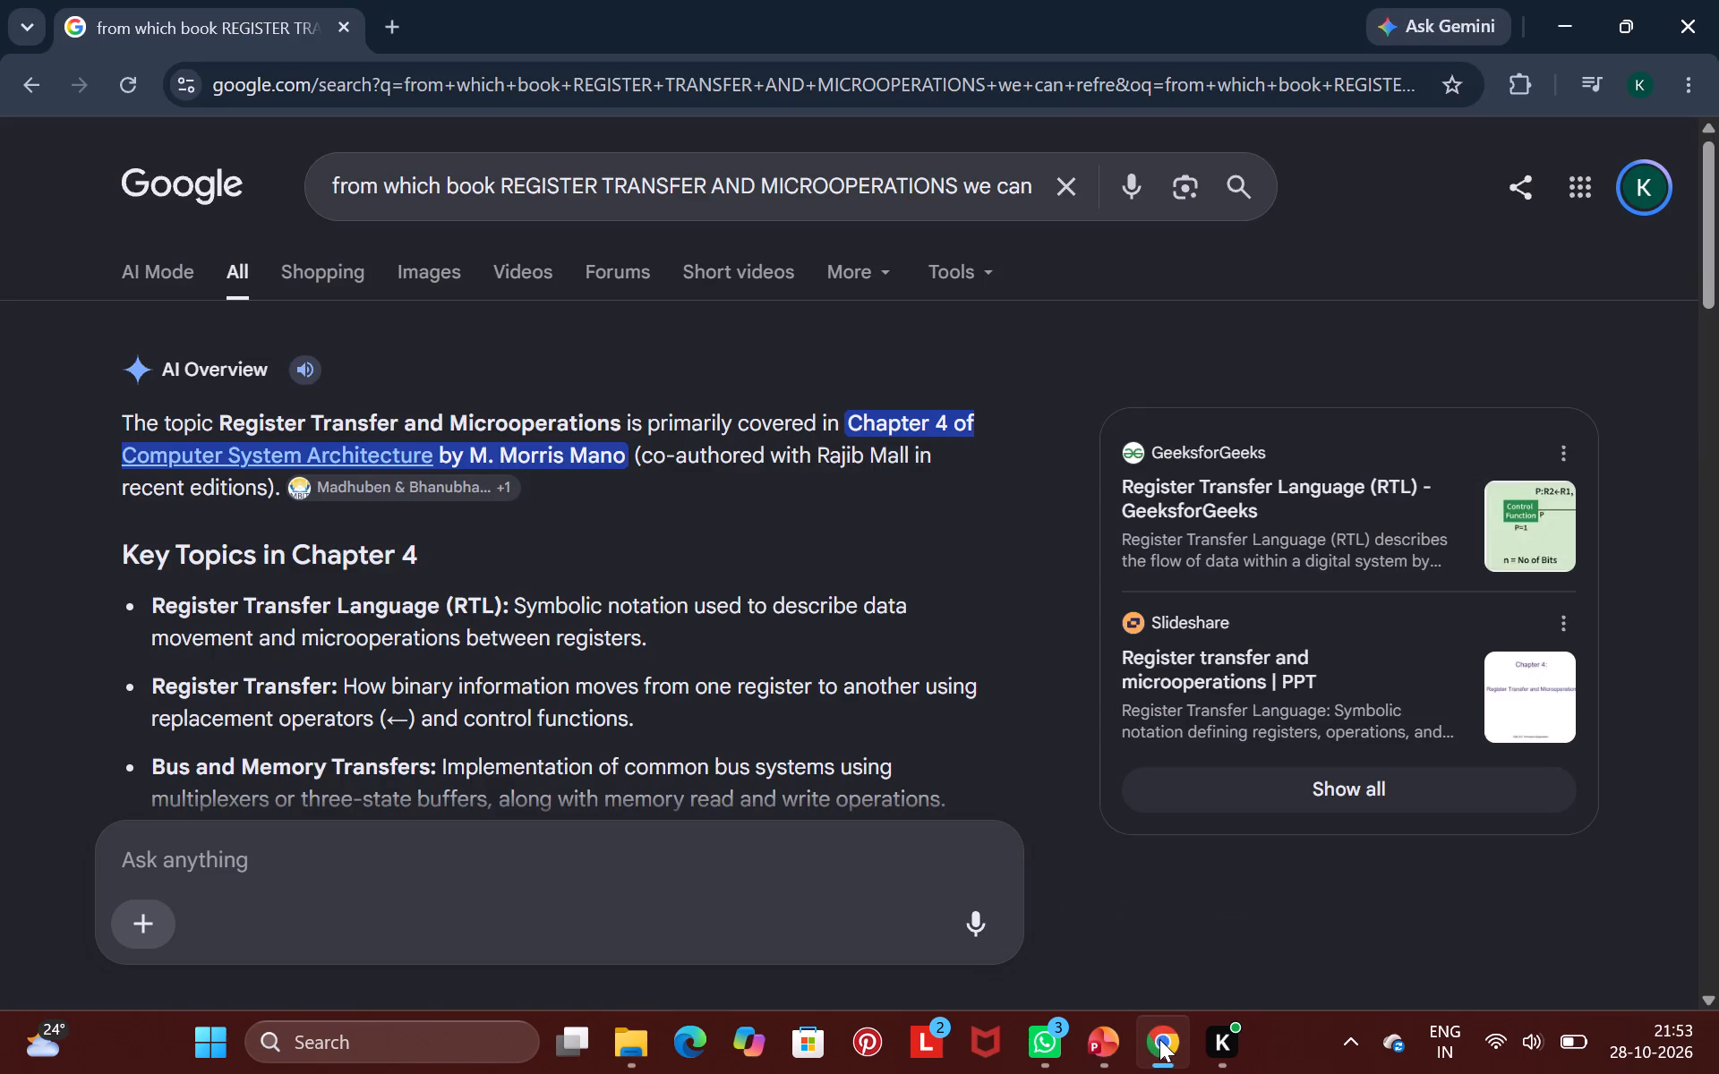
left_click(930, 189)
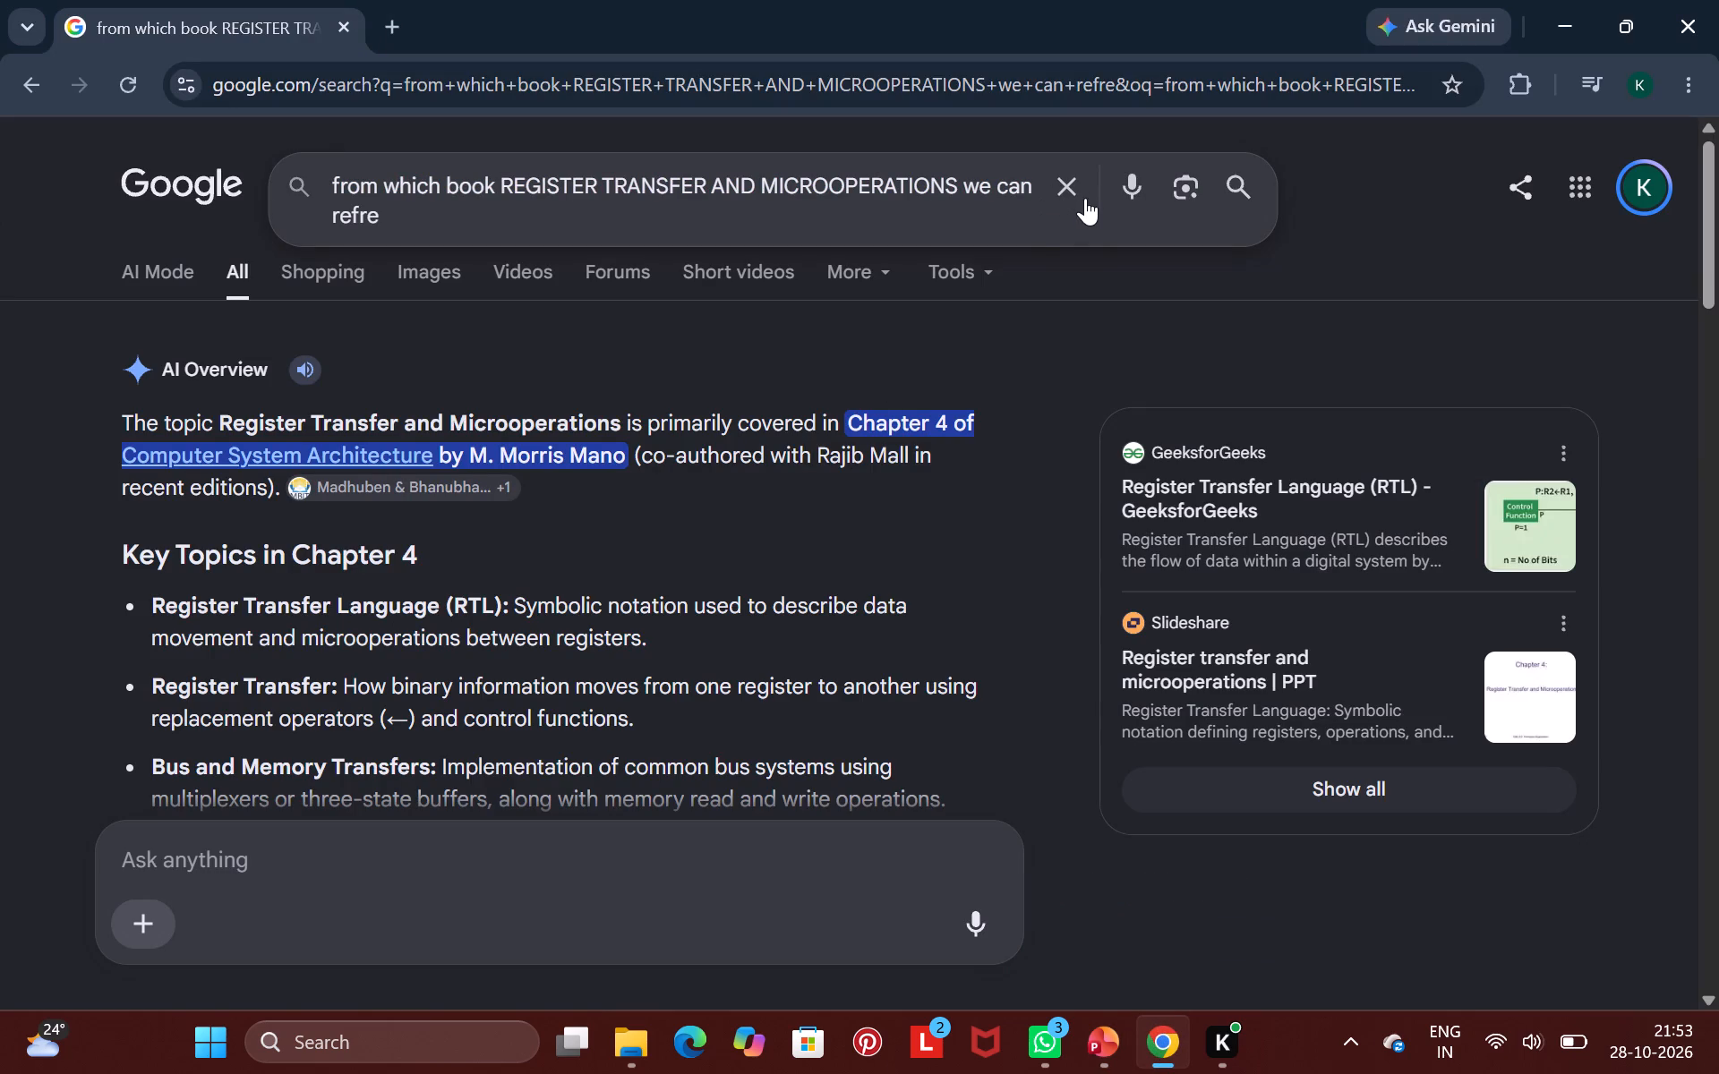
left_click(1073, 186)
left_click(926, 162)
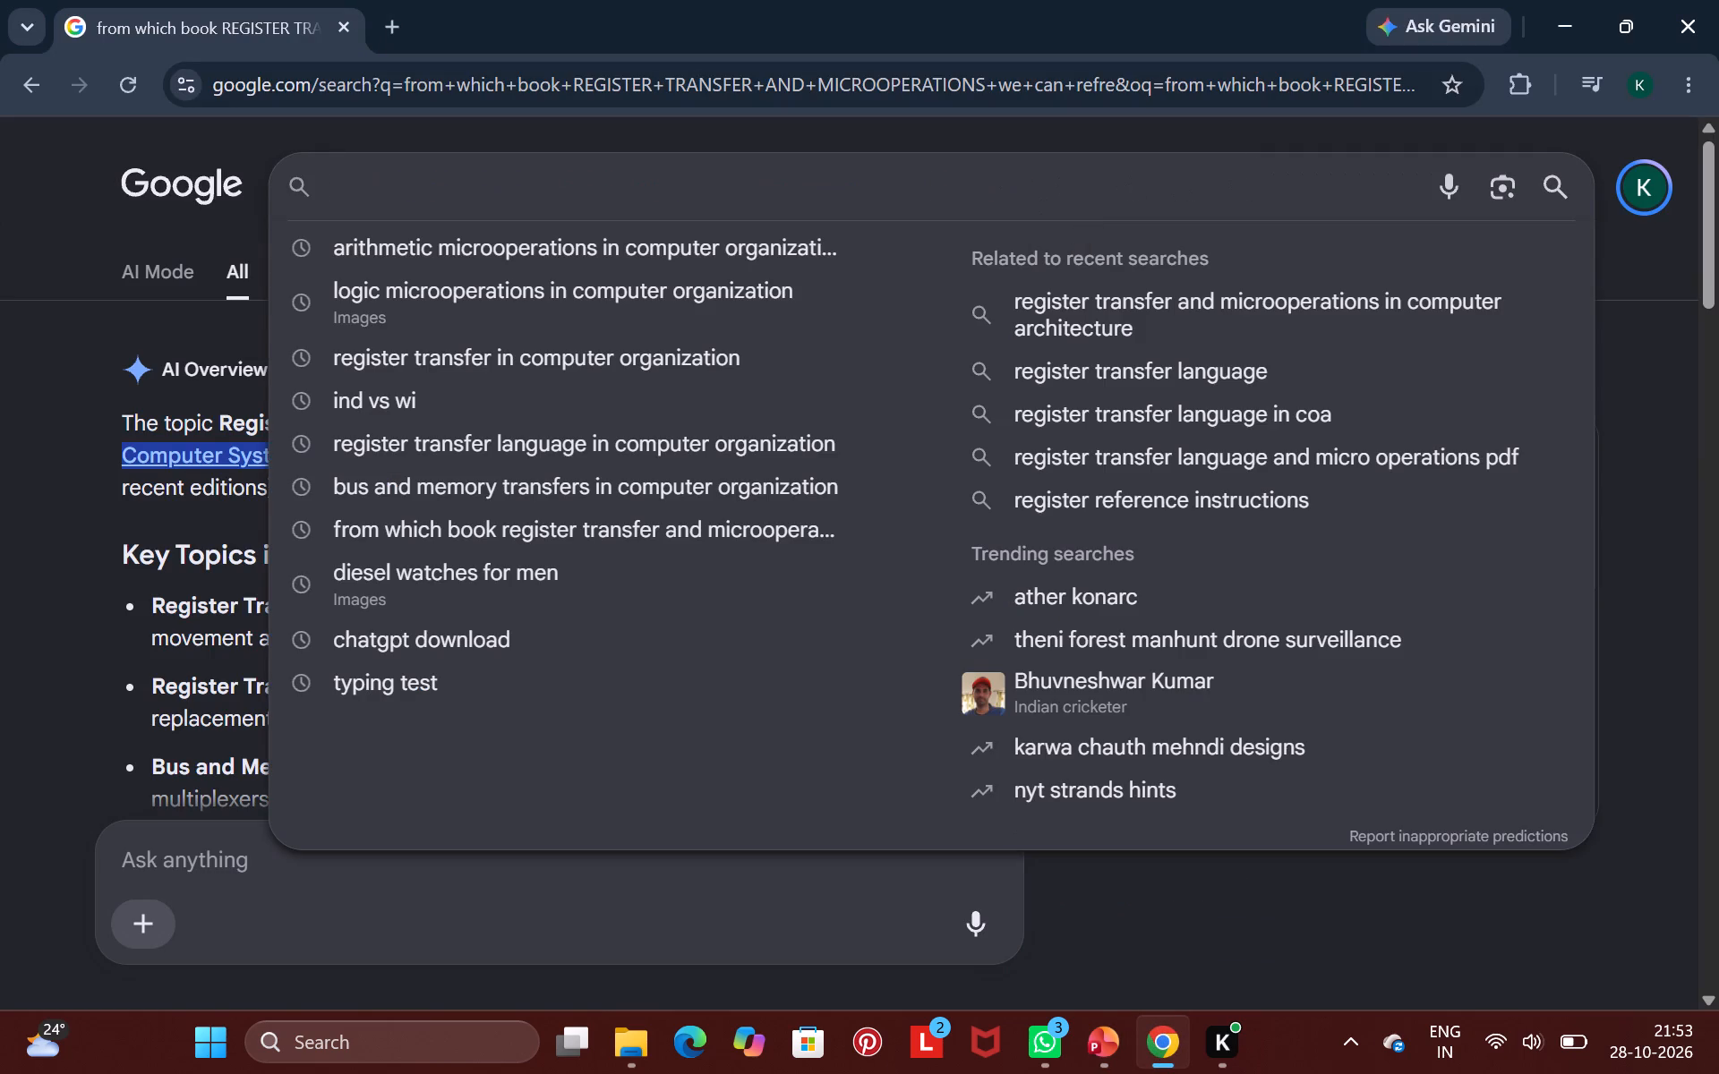
type("th")
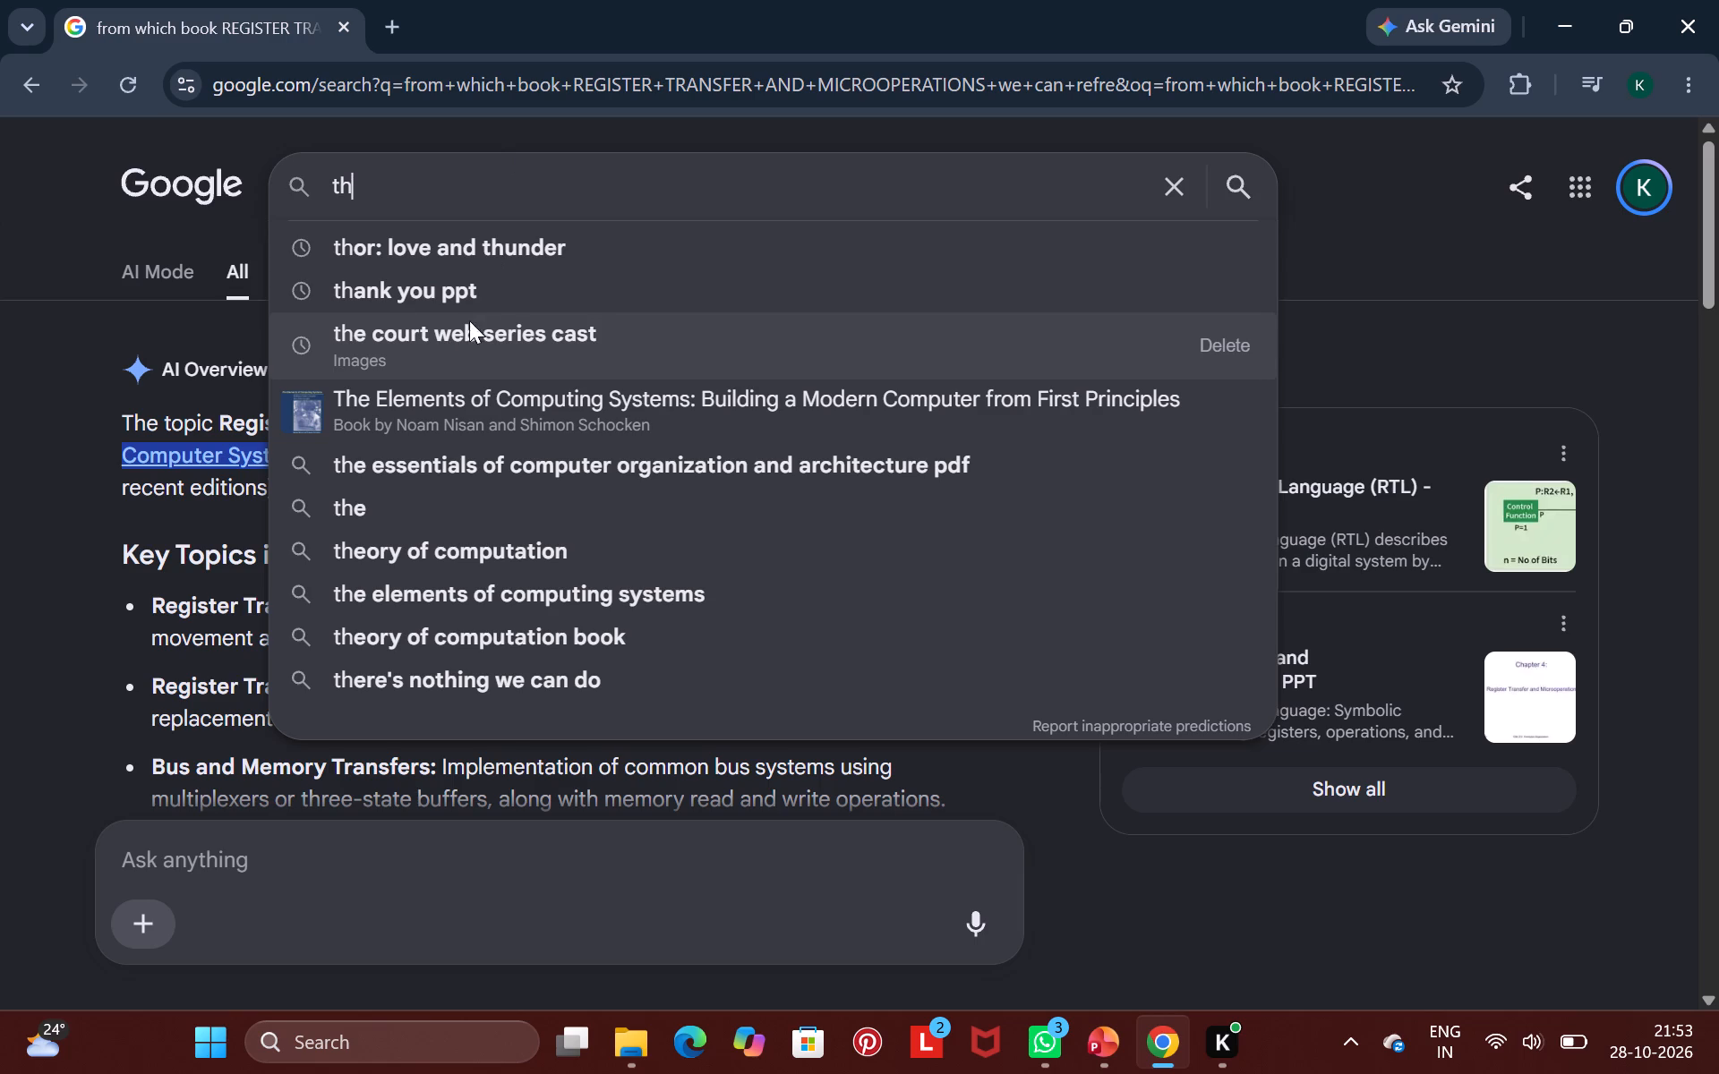
left_click(489, 294)
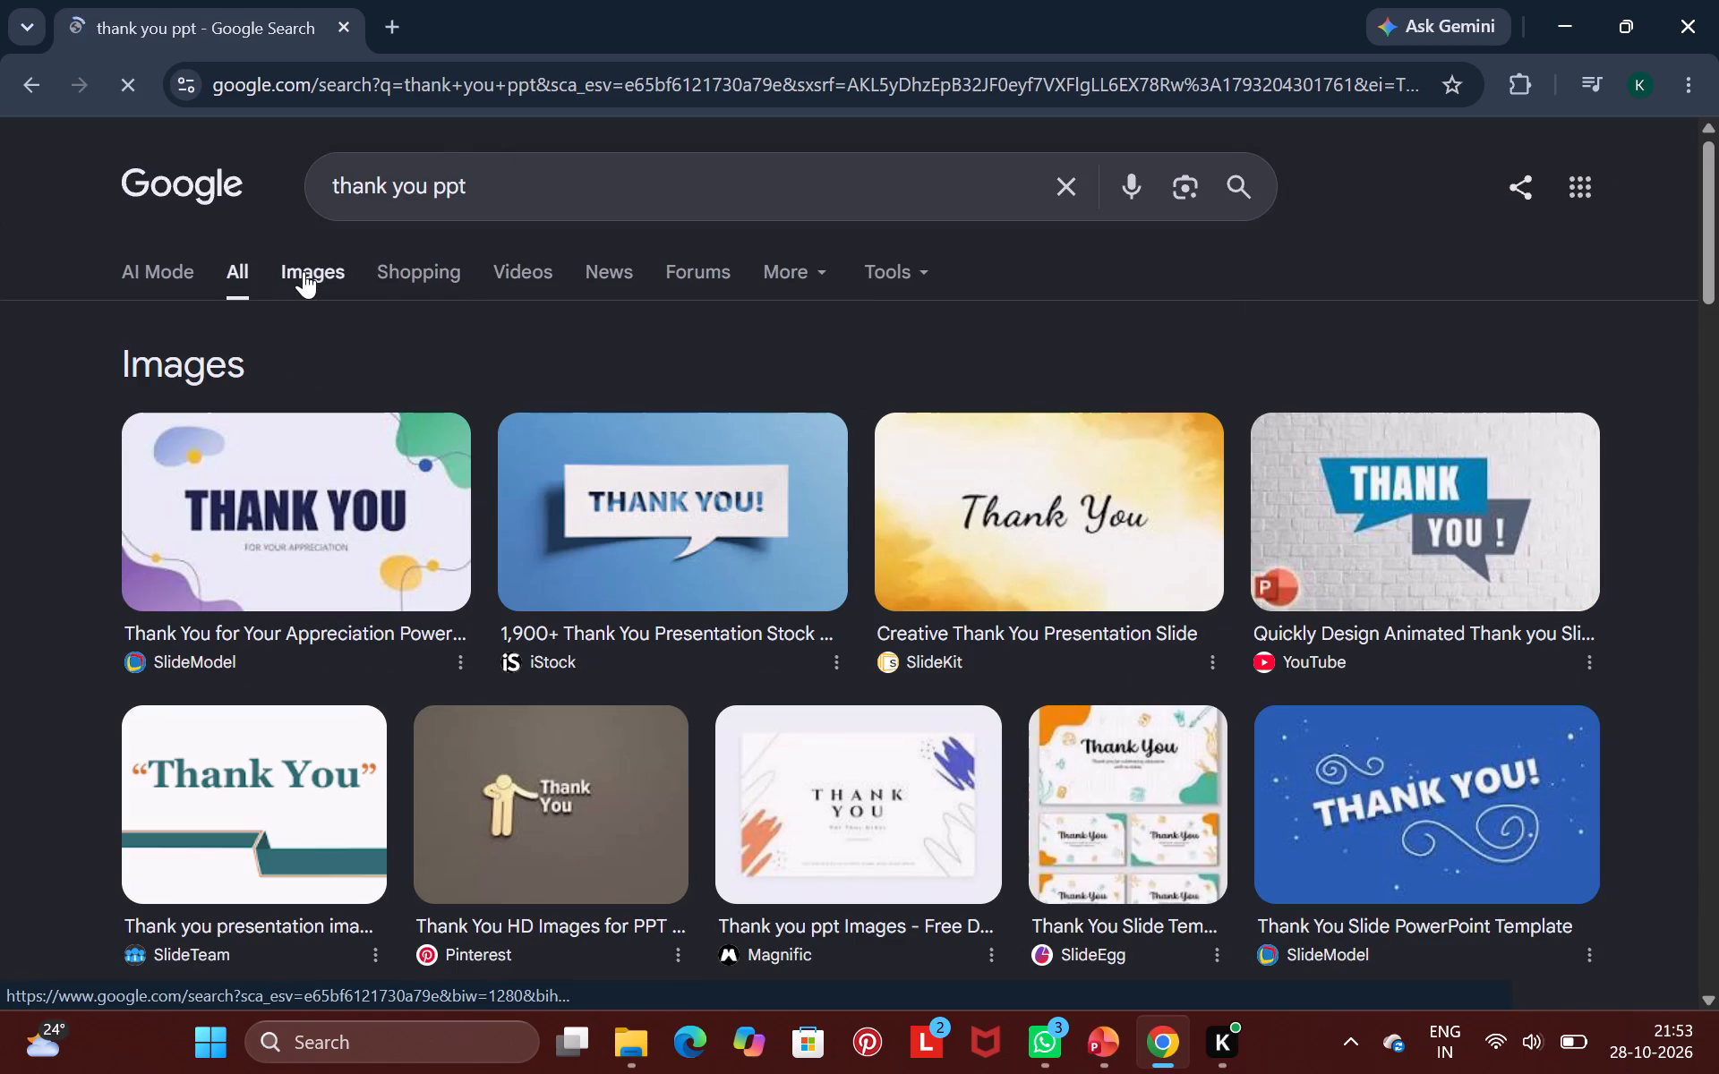
left_click(238, 272)
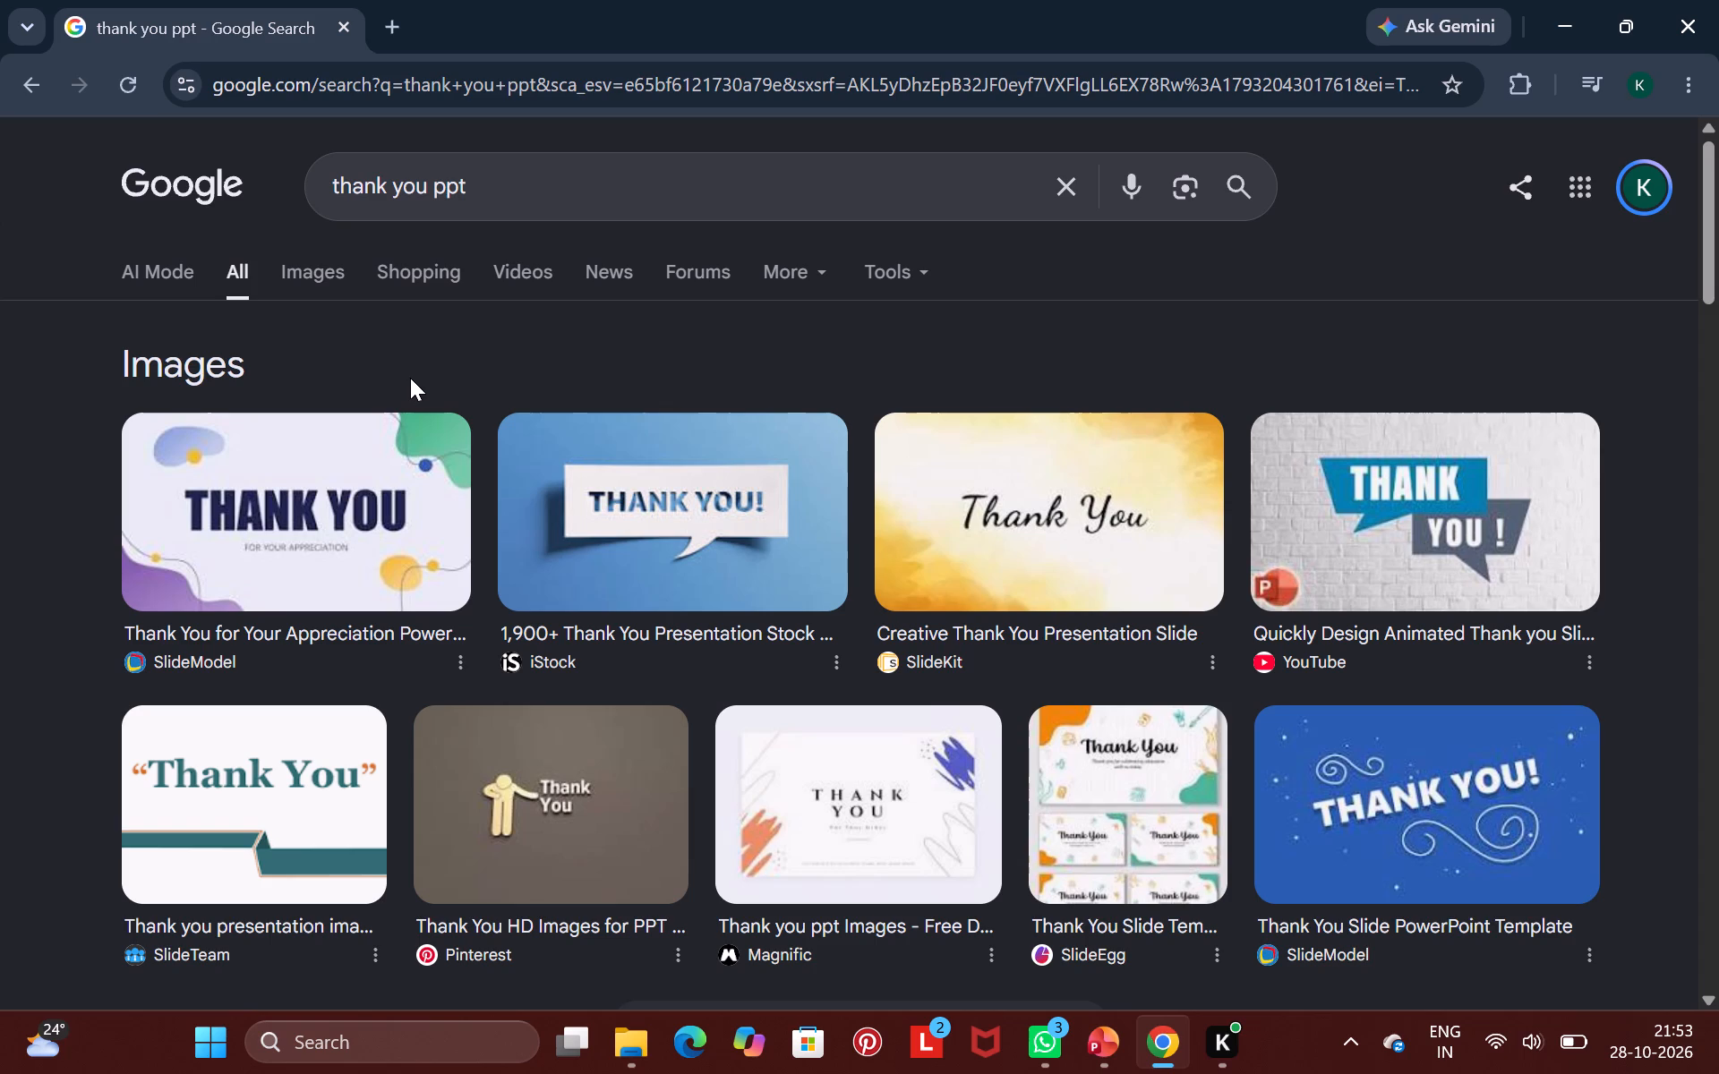
Open SlideModel's "Thank You Slides for PowerPoint and Google" page from the search results.
scroll(410, 378, "down", 1)
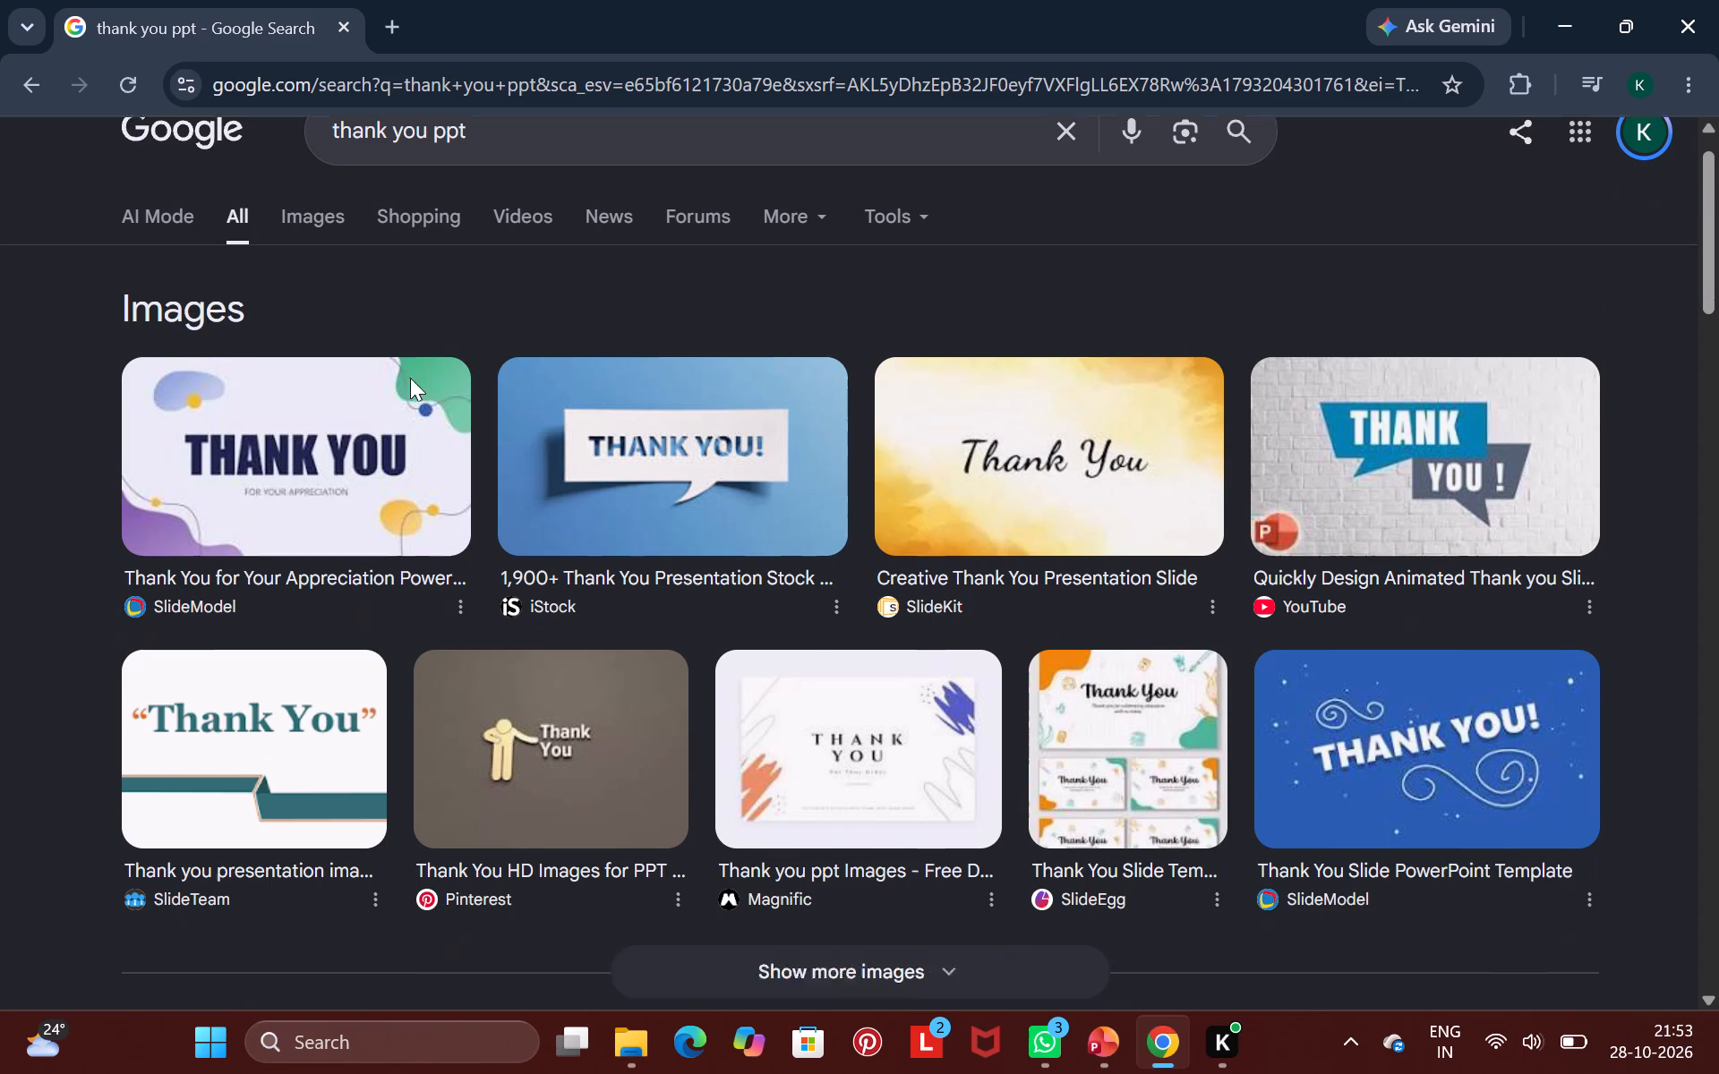
scroll(410, 378, "down", 2)
scroll(464, 572, "down", 4)
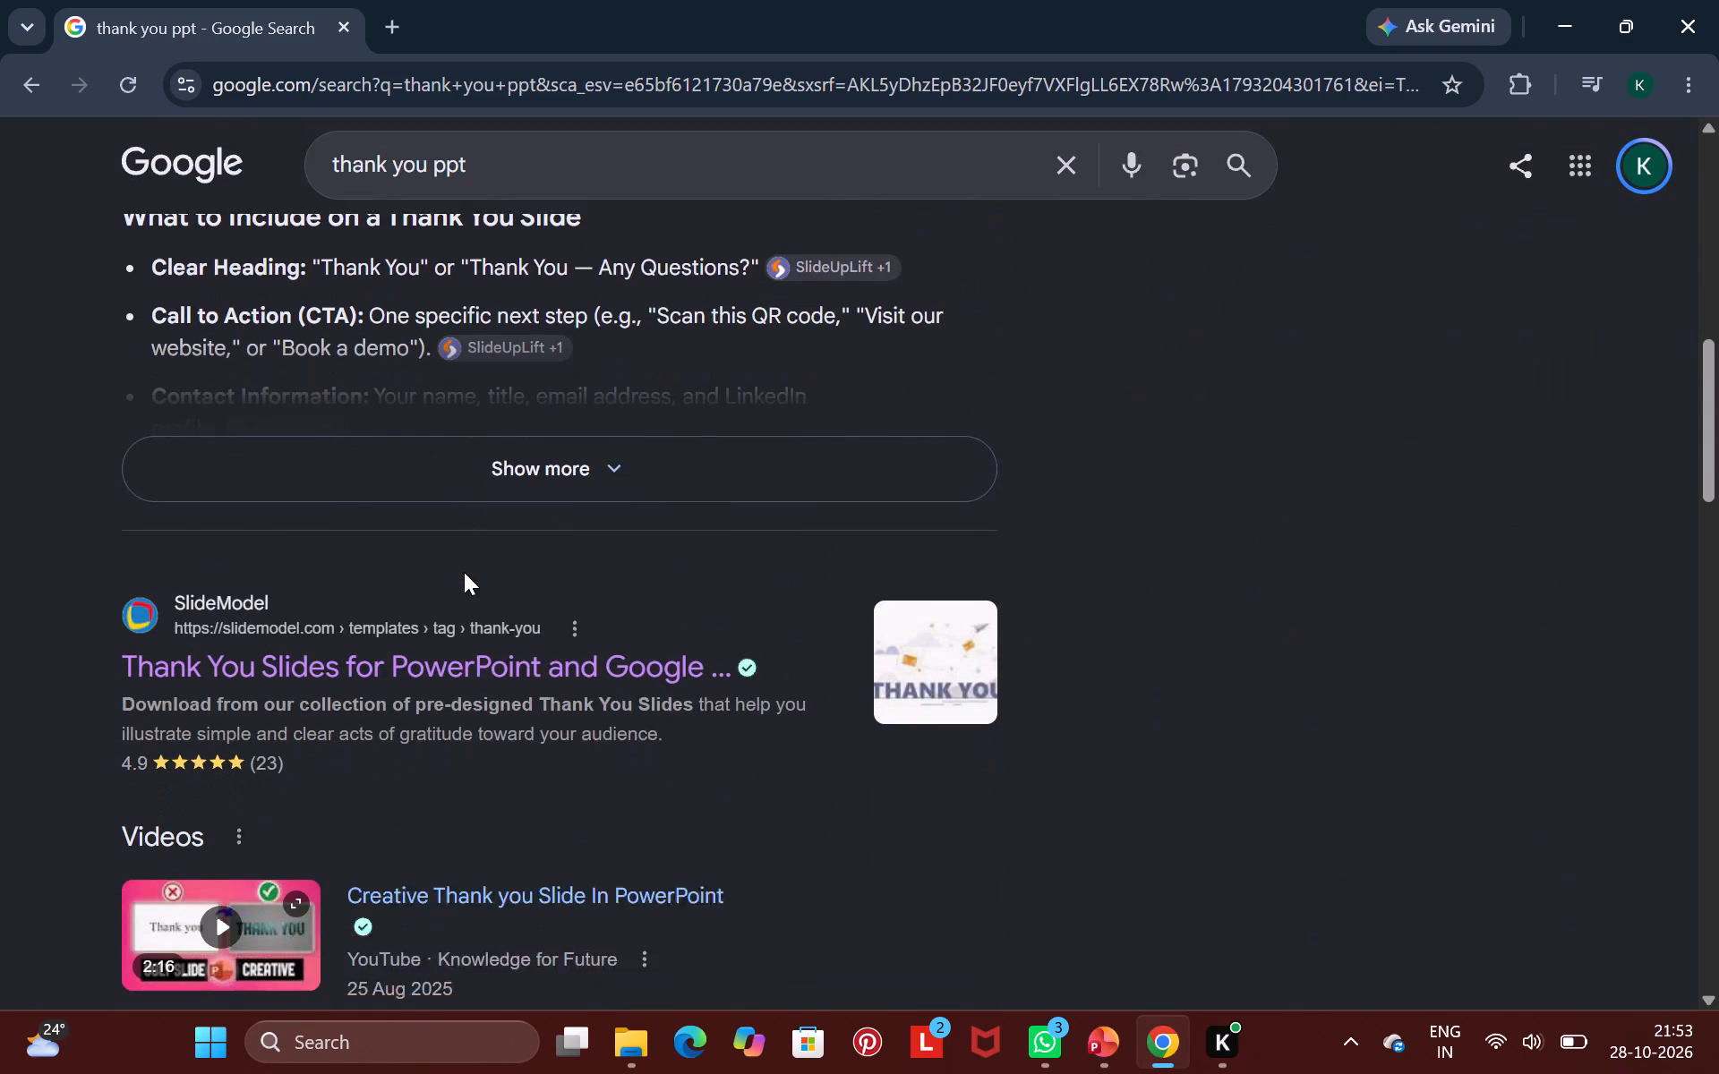
scroll(464, 572, "down", 1)
left_click(466, 587)
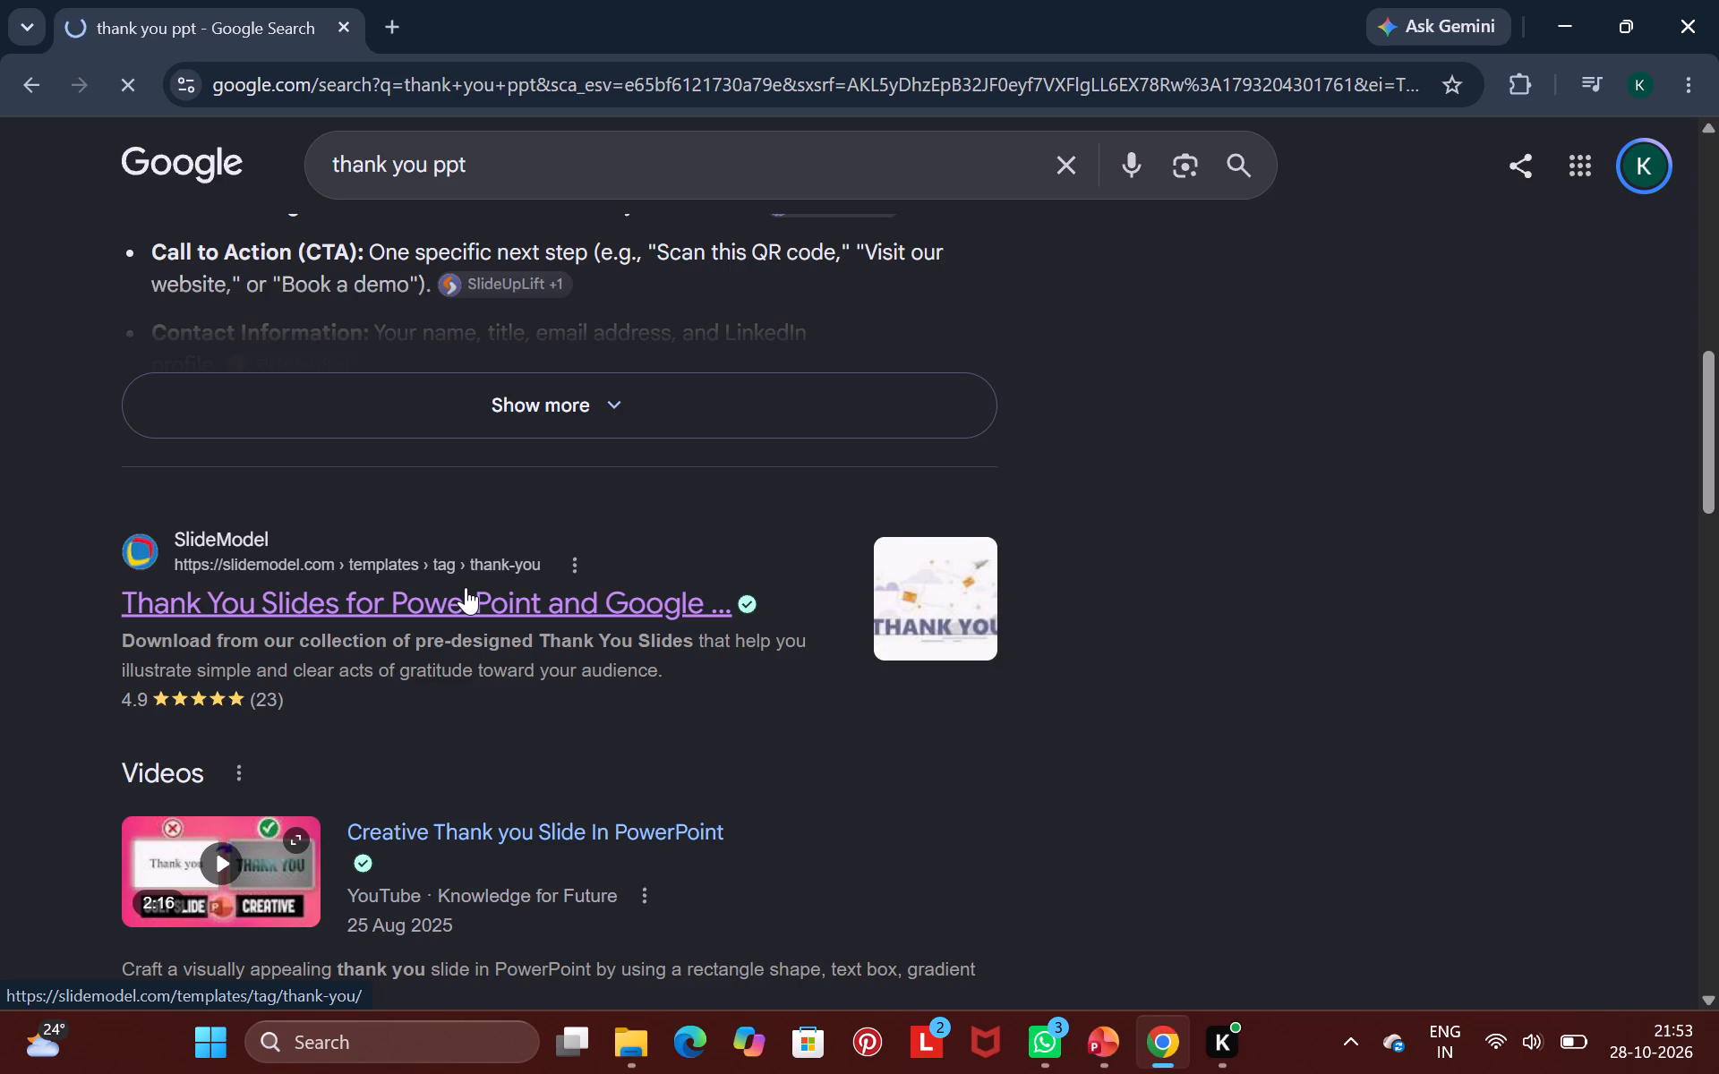
Browse both pages of SlideModel's thank-you templates for a suitable closing image, dismissing the sign-in prompt, and return to page 1.
scroll(466, 587, "down", 2)
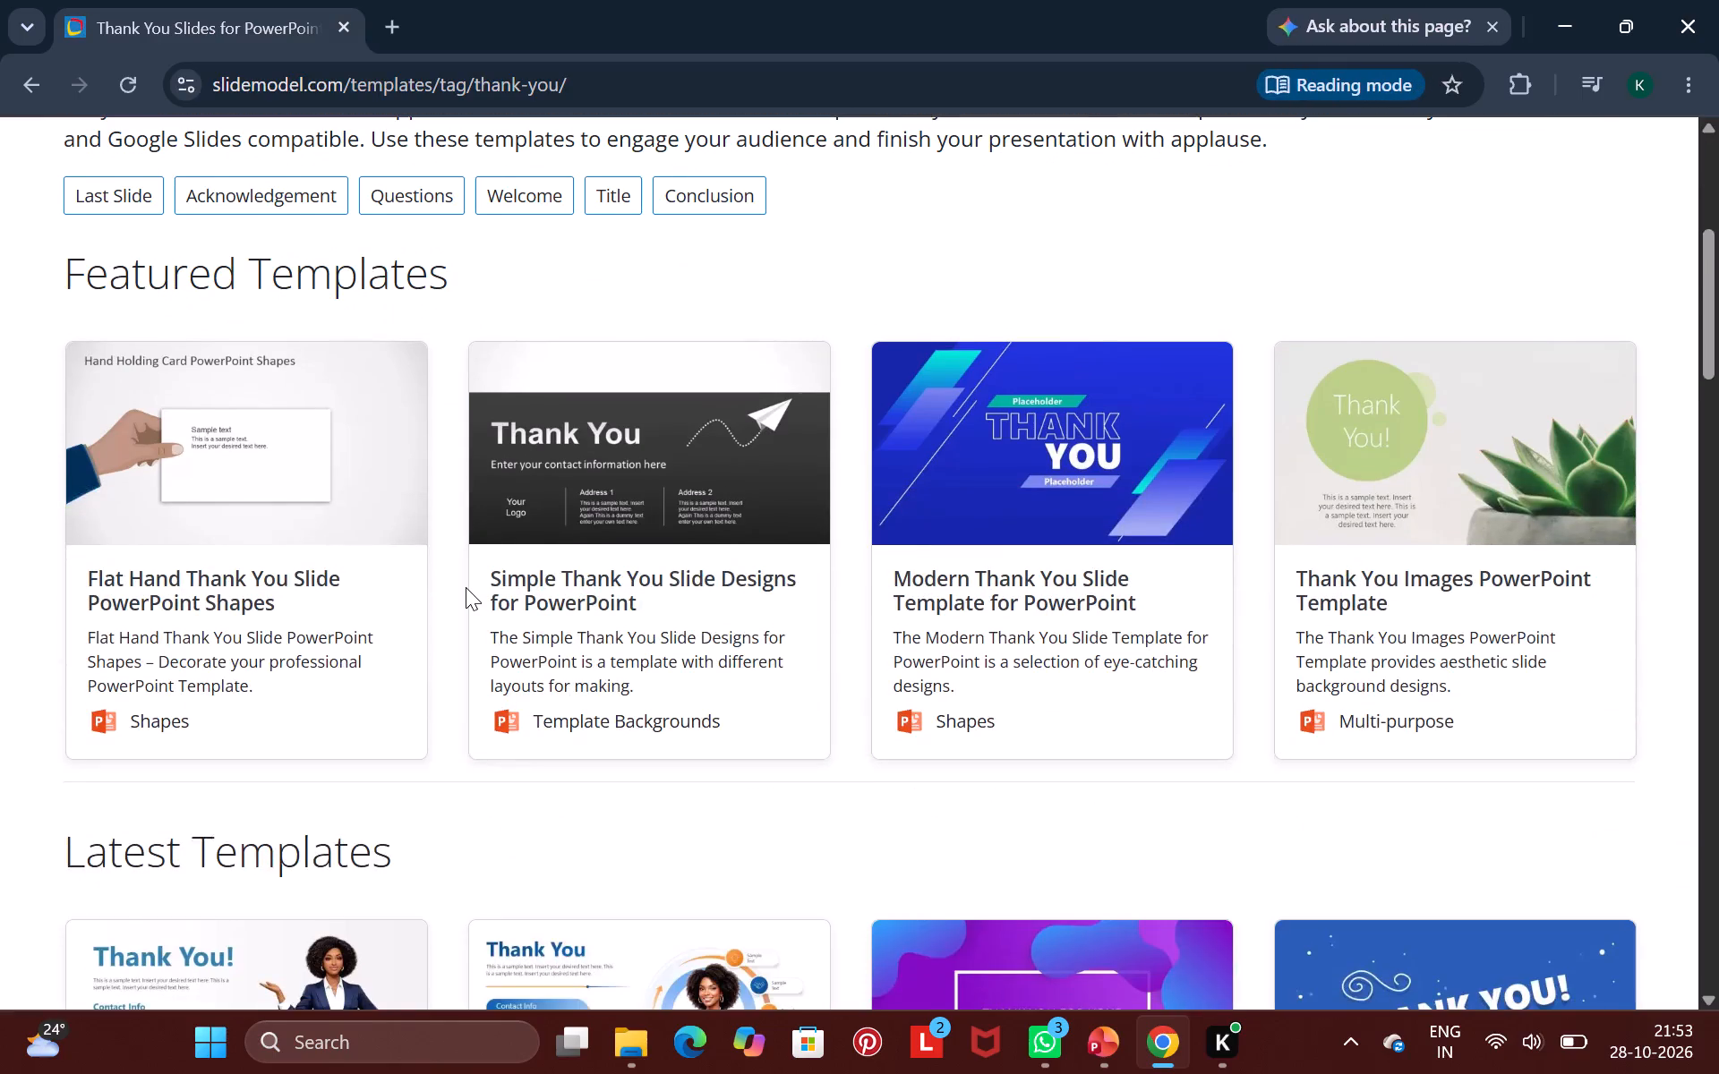
scroll(466, 587, "down", 5)
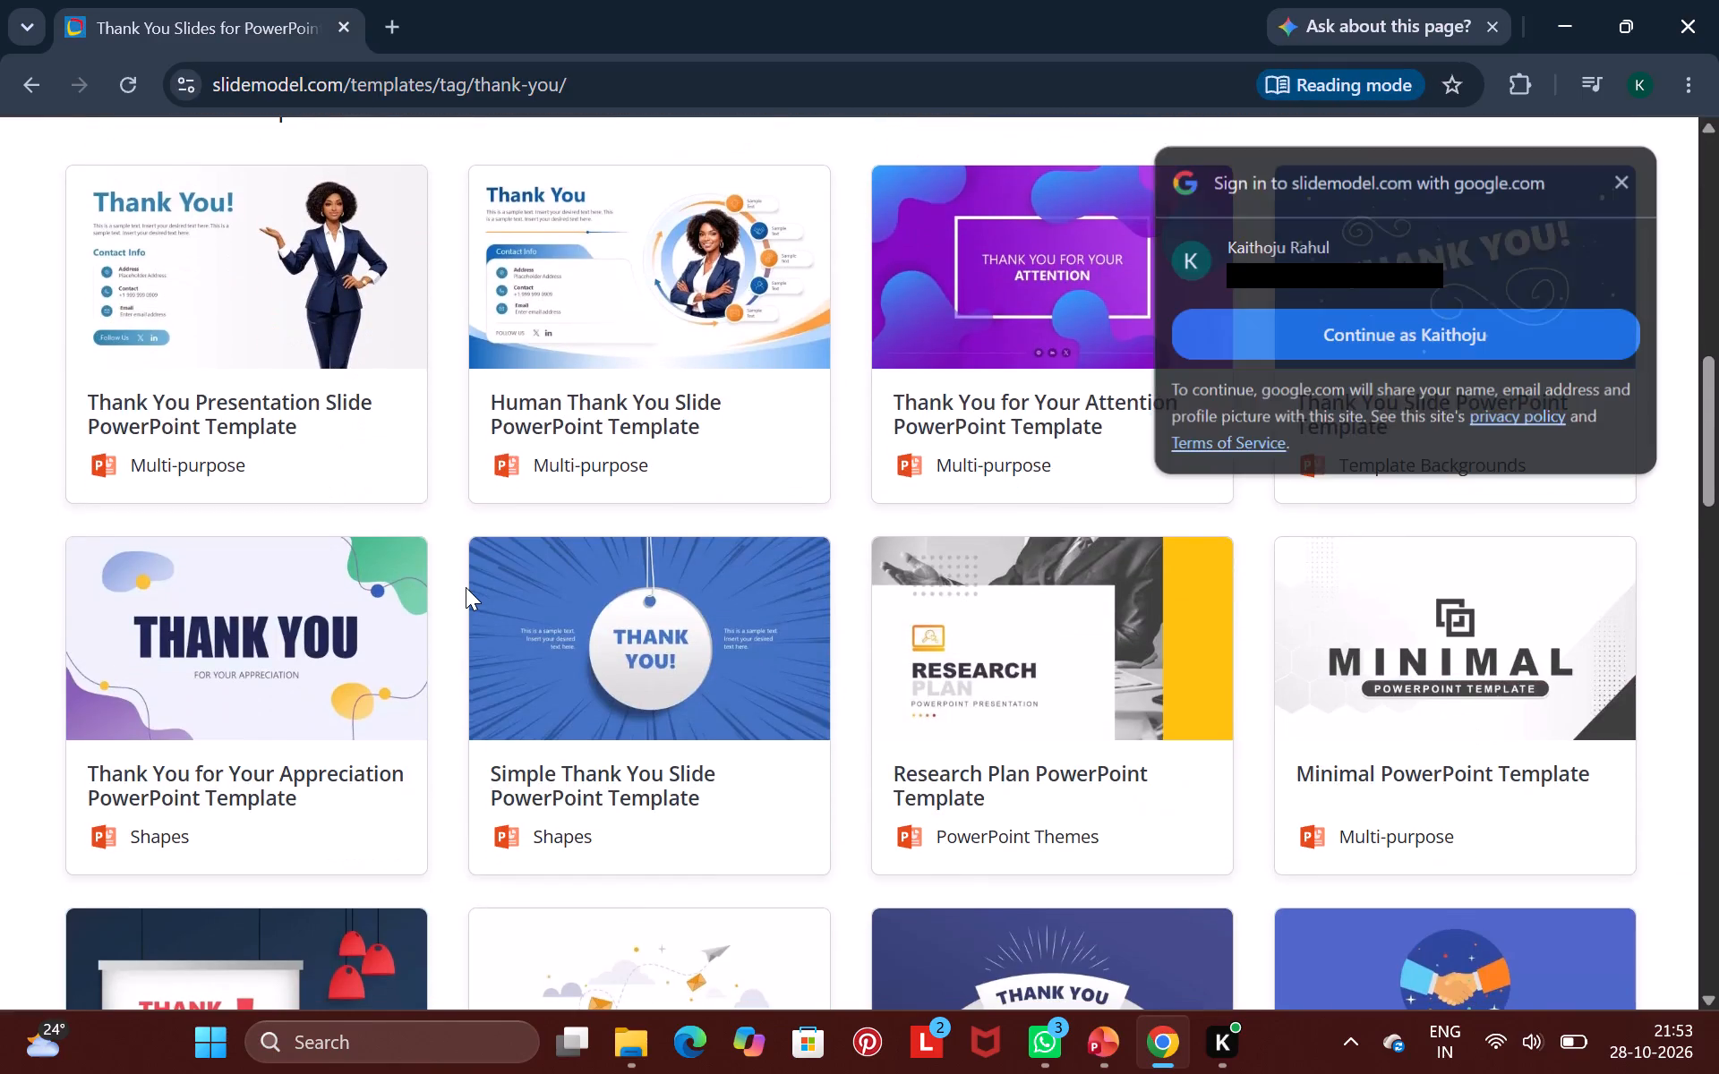
scroll(466, 587, "down", 3)
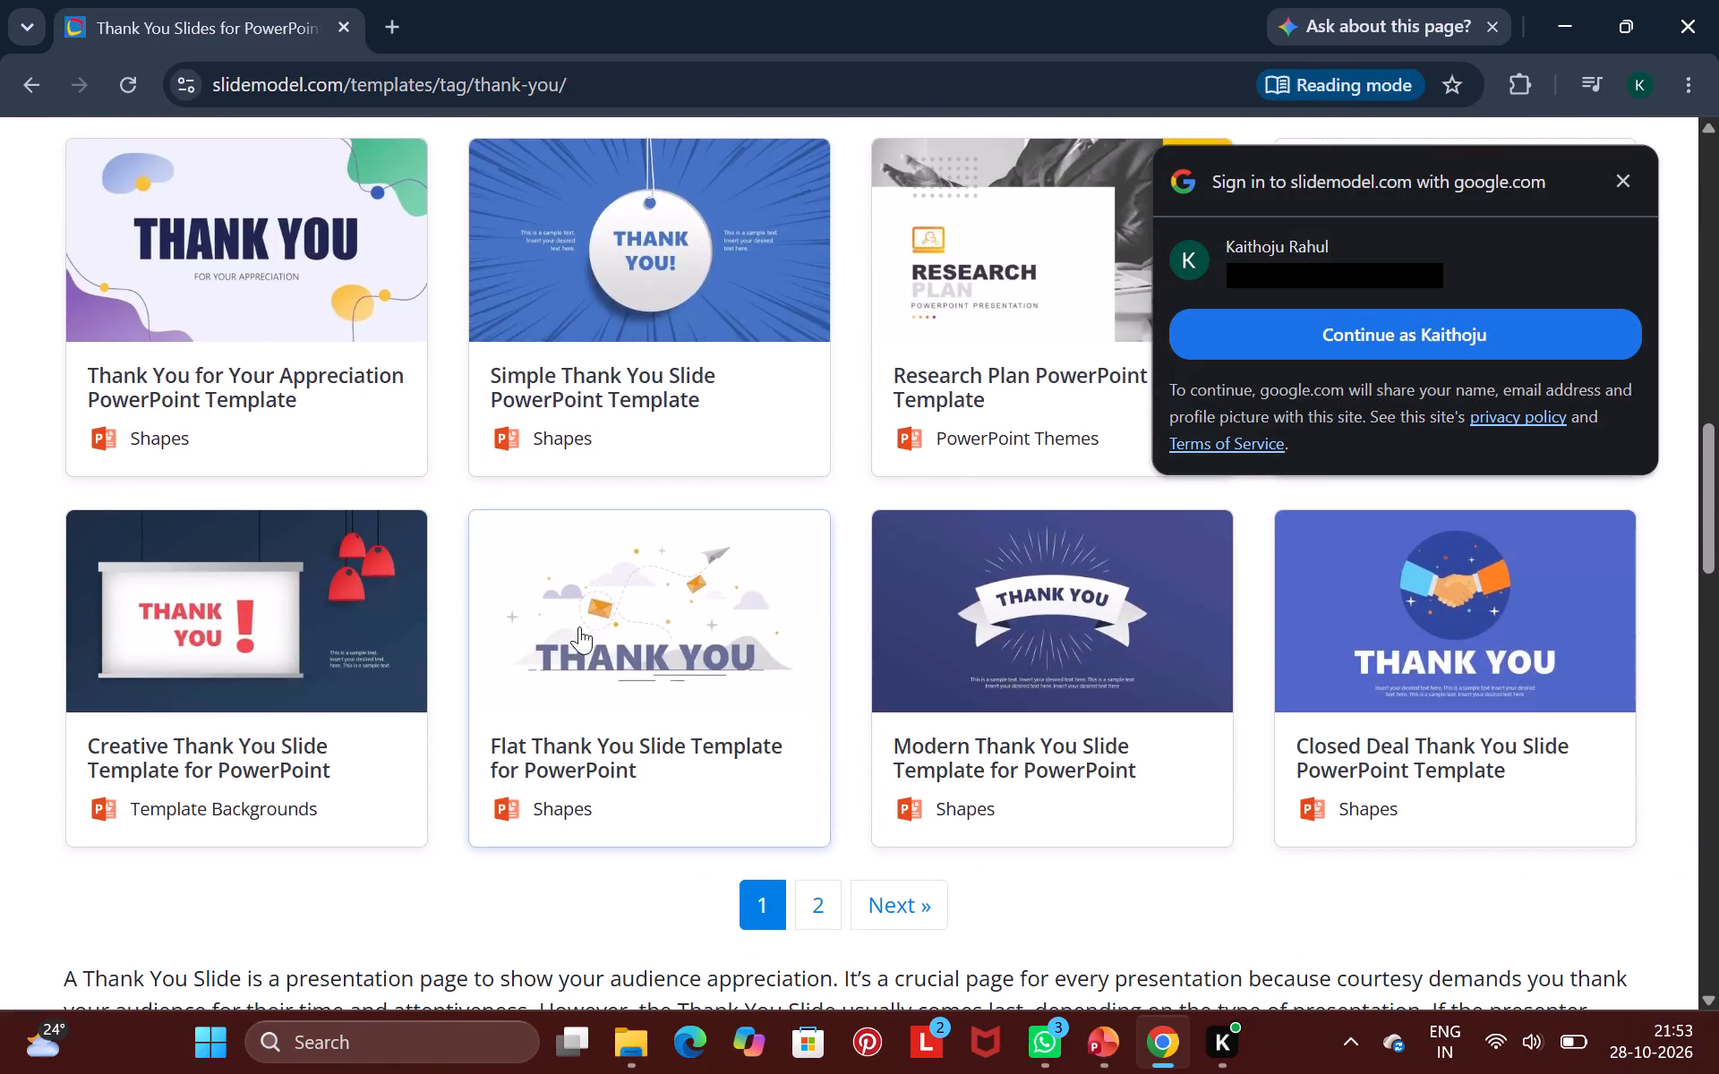
right_click(610, 618)
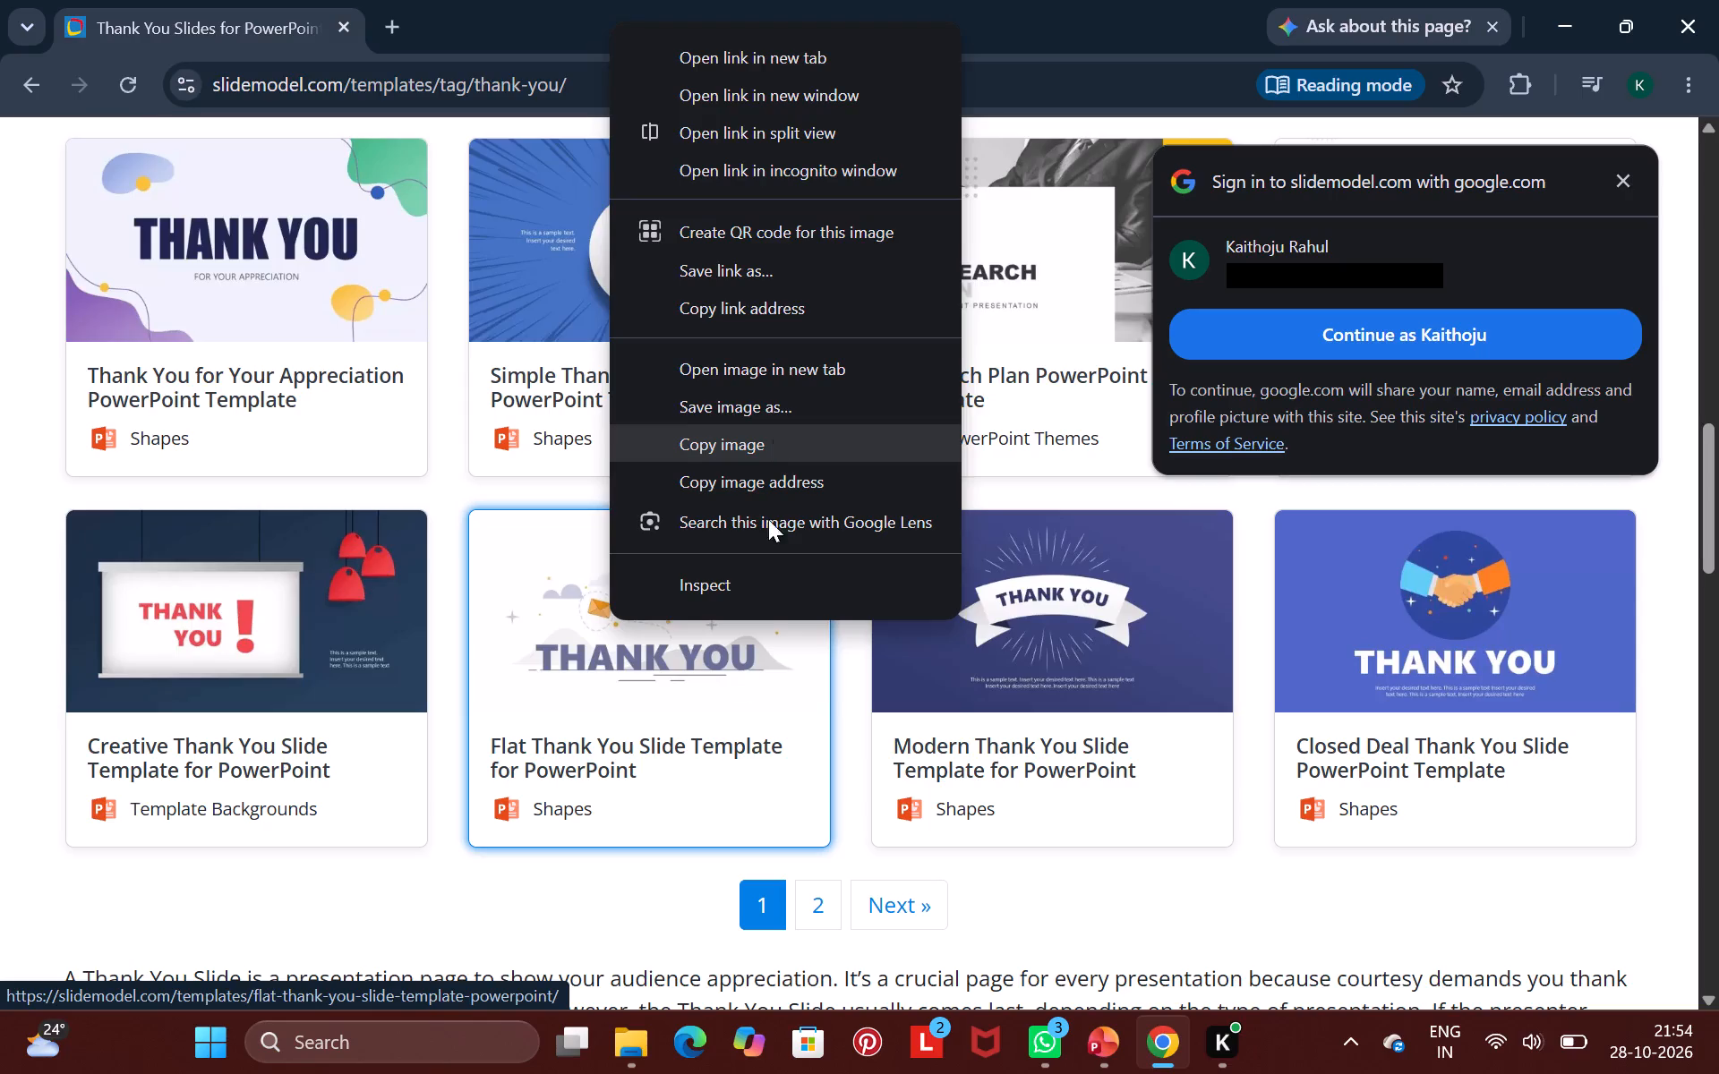
left_click(472, 925)
left_click(907, 901)
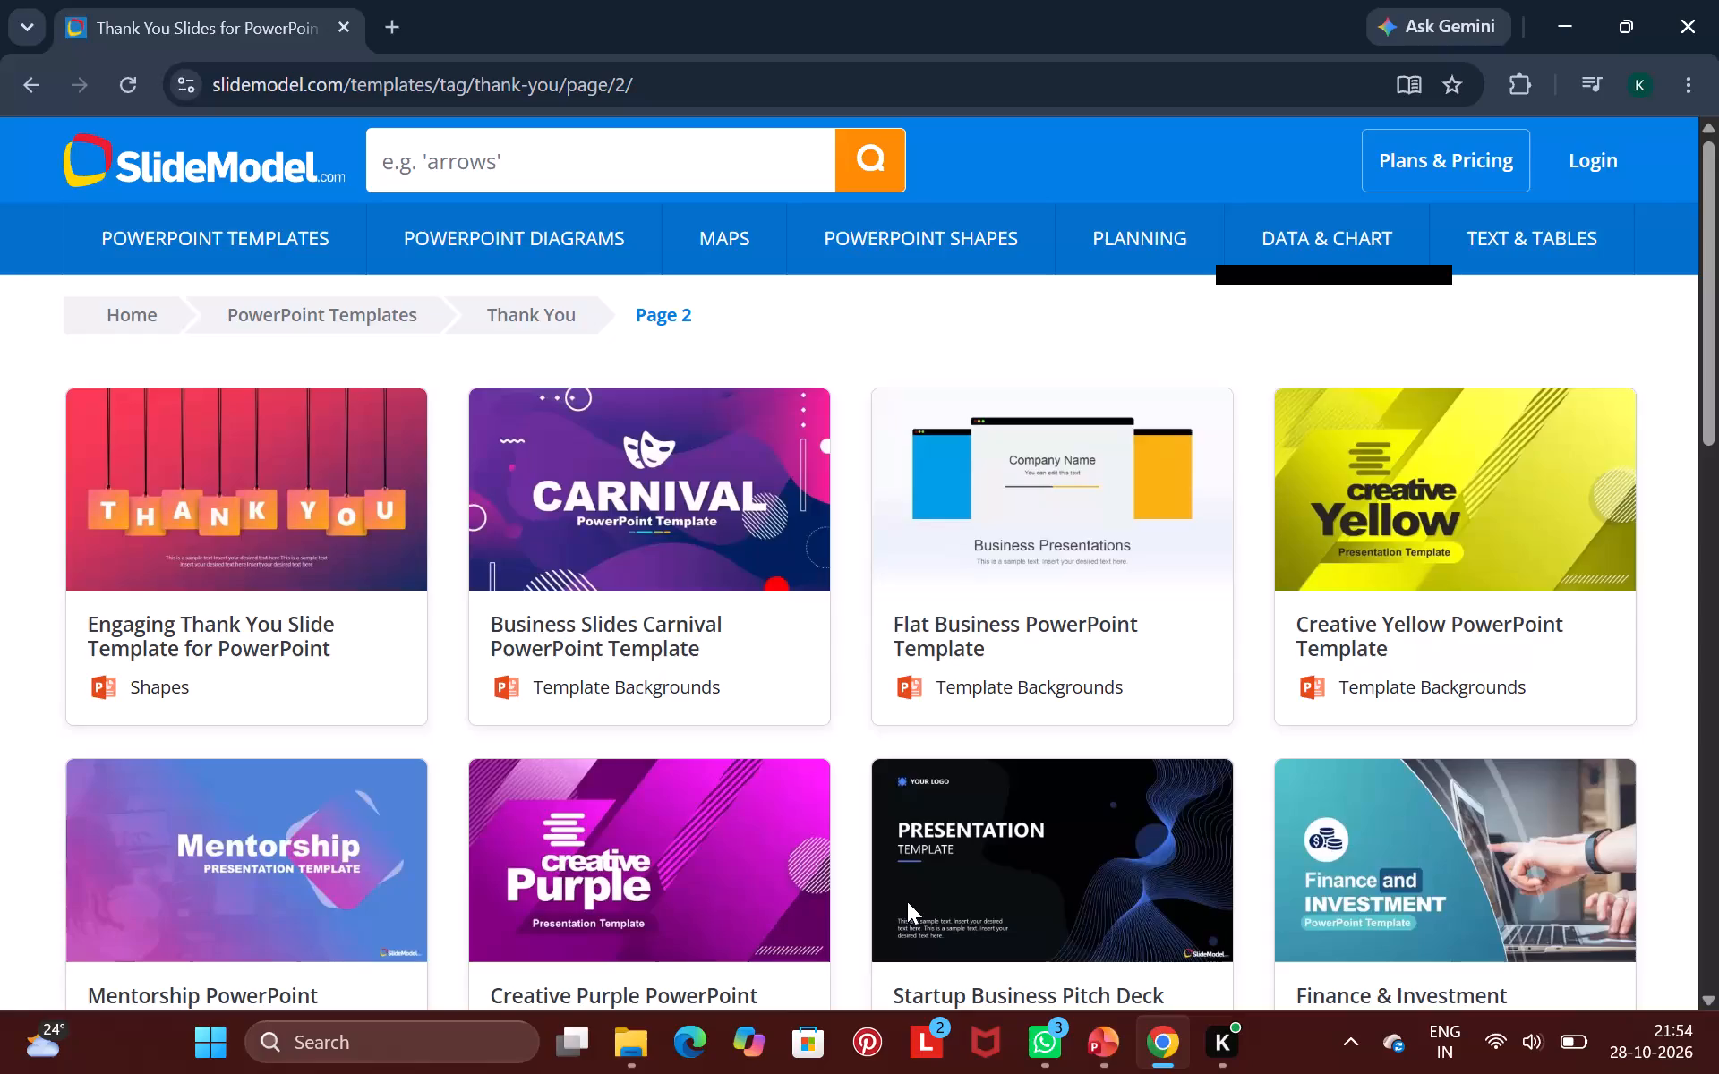
scroll(907, 901, "down", 4)
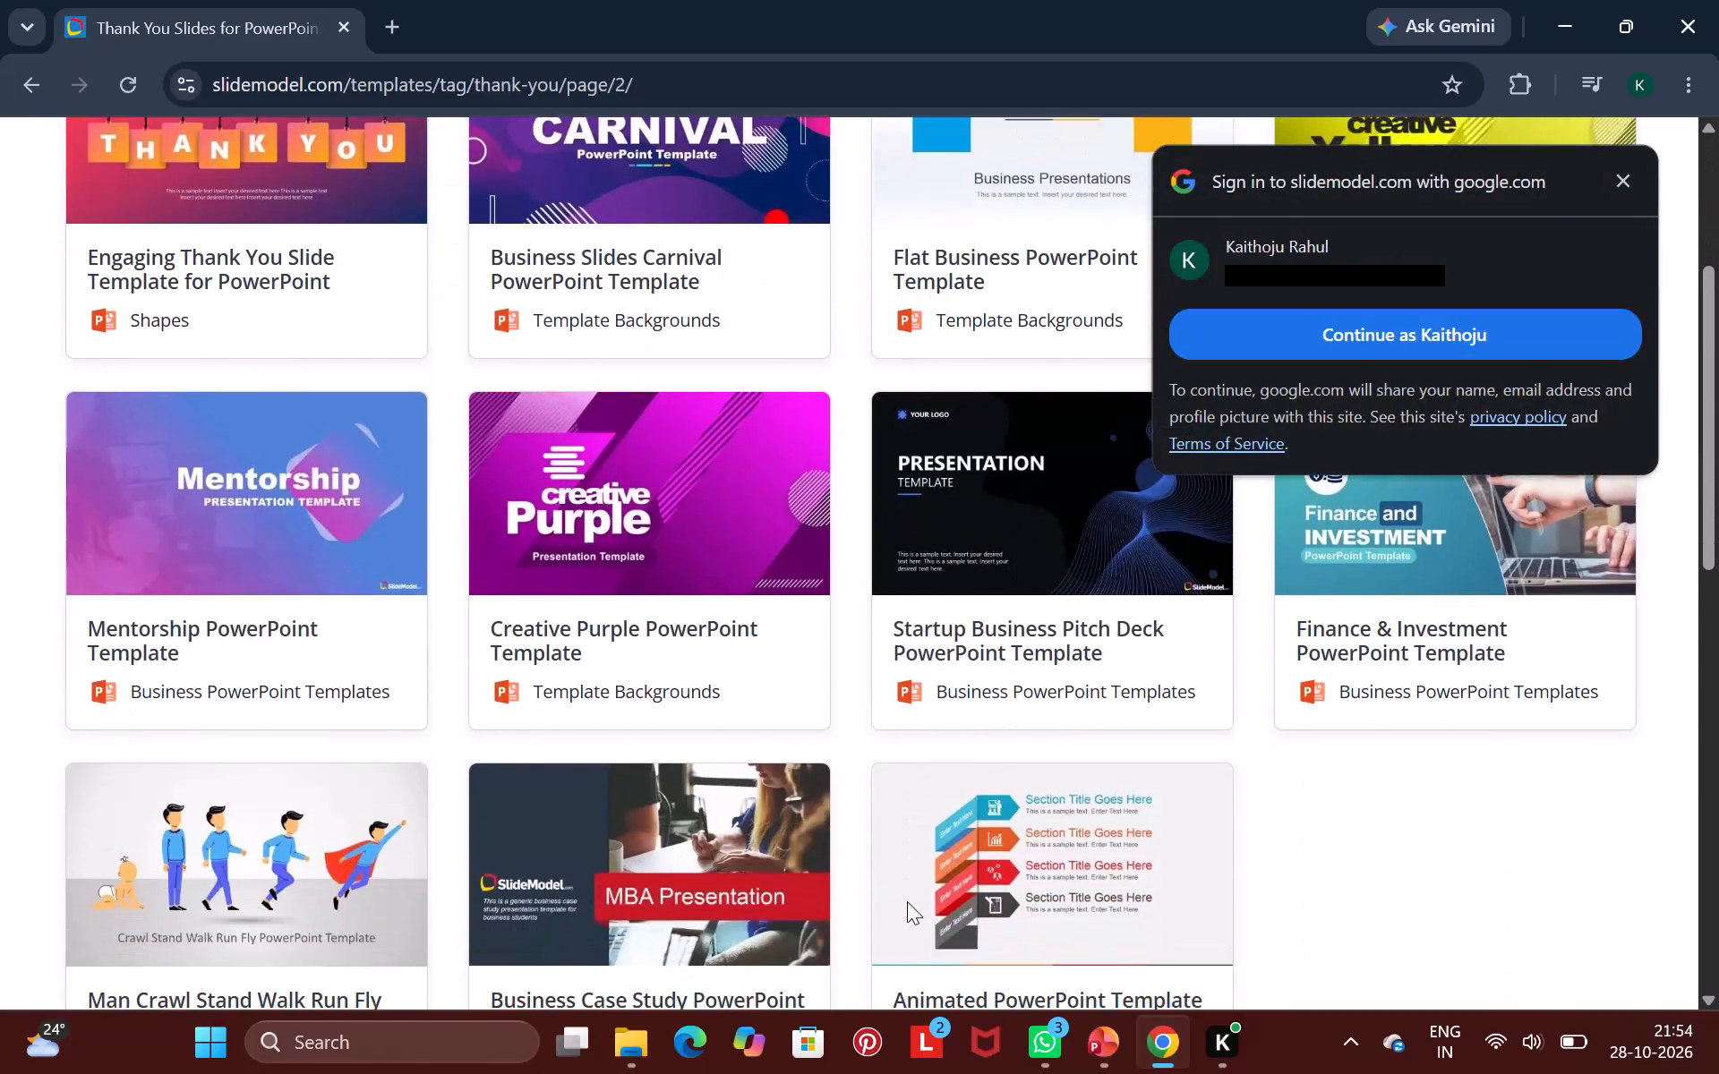
scroll(907, 901, "down", 3)
scroll(907, 901, "up", 5)
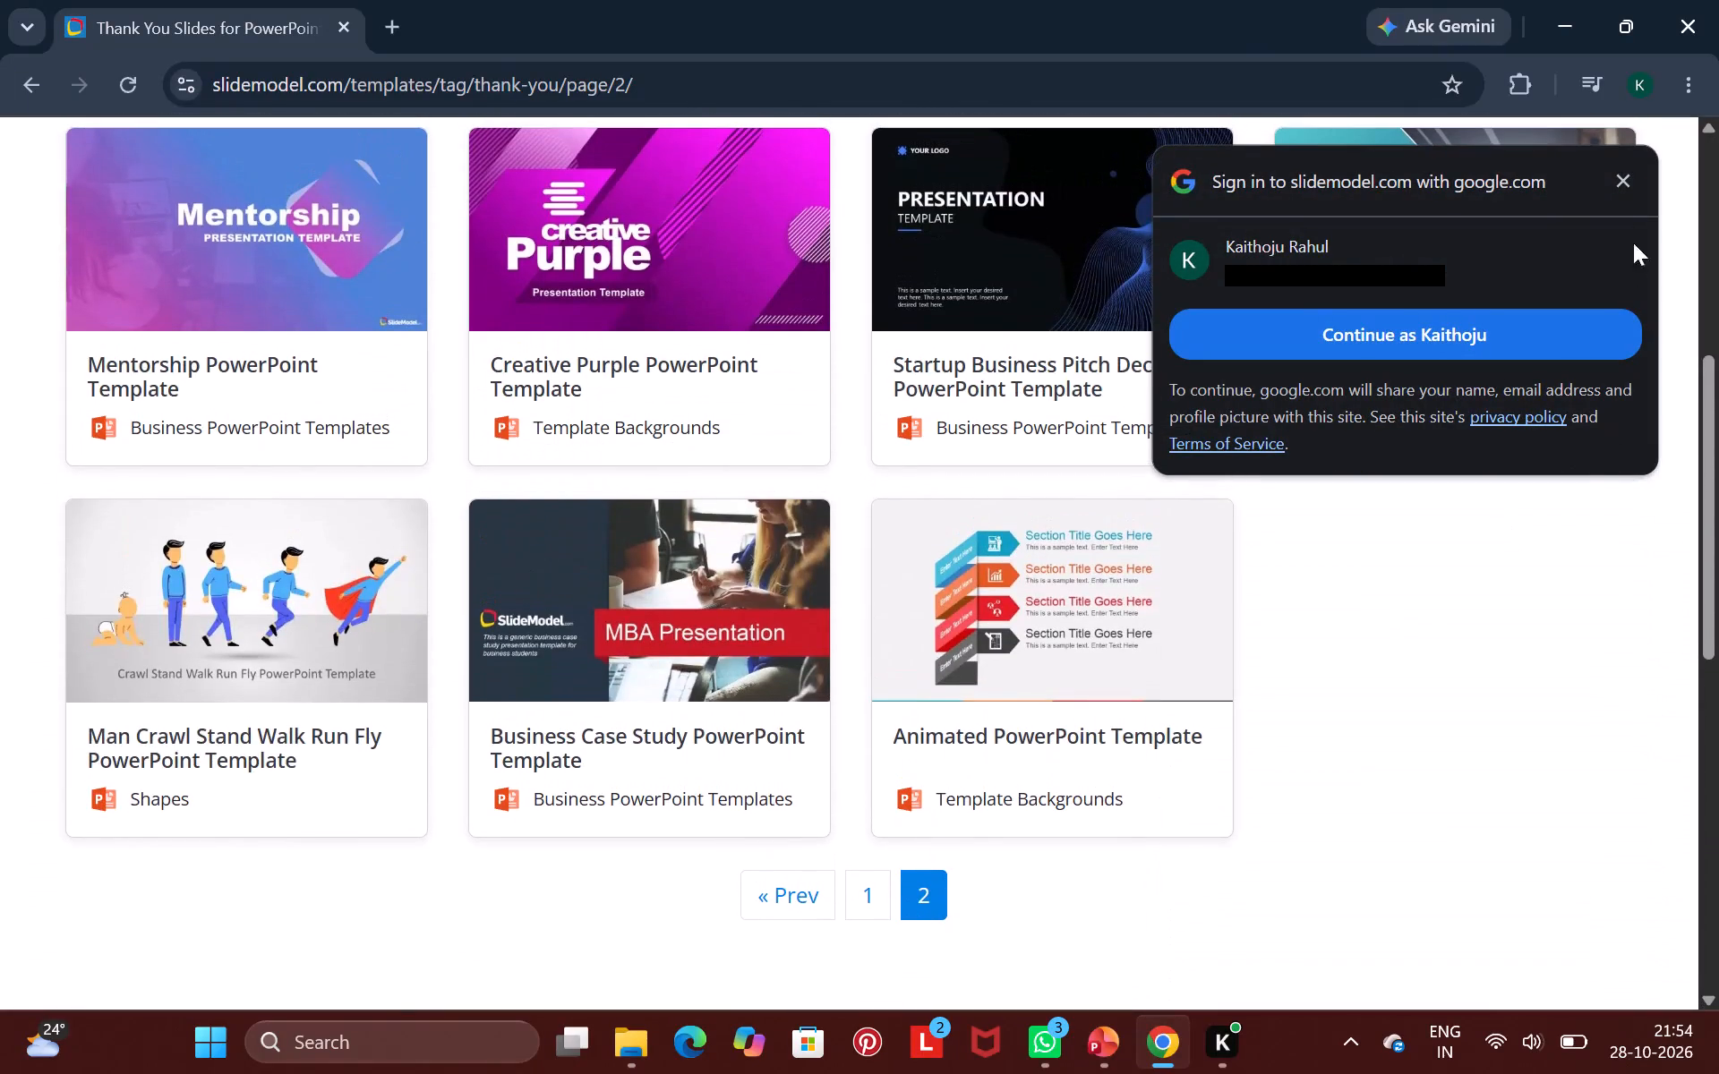
left_click(1610, 175)
left_click(885, 871)
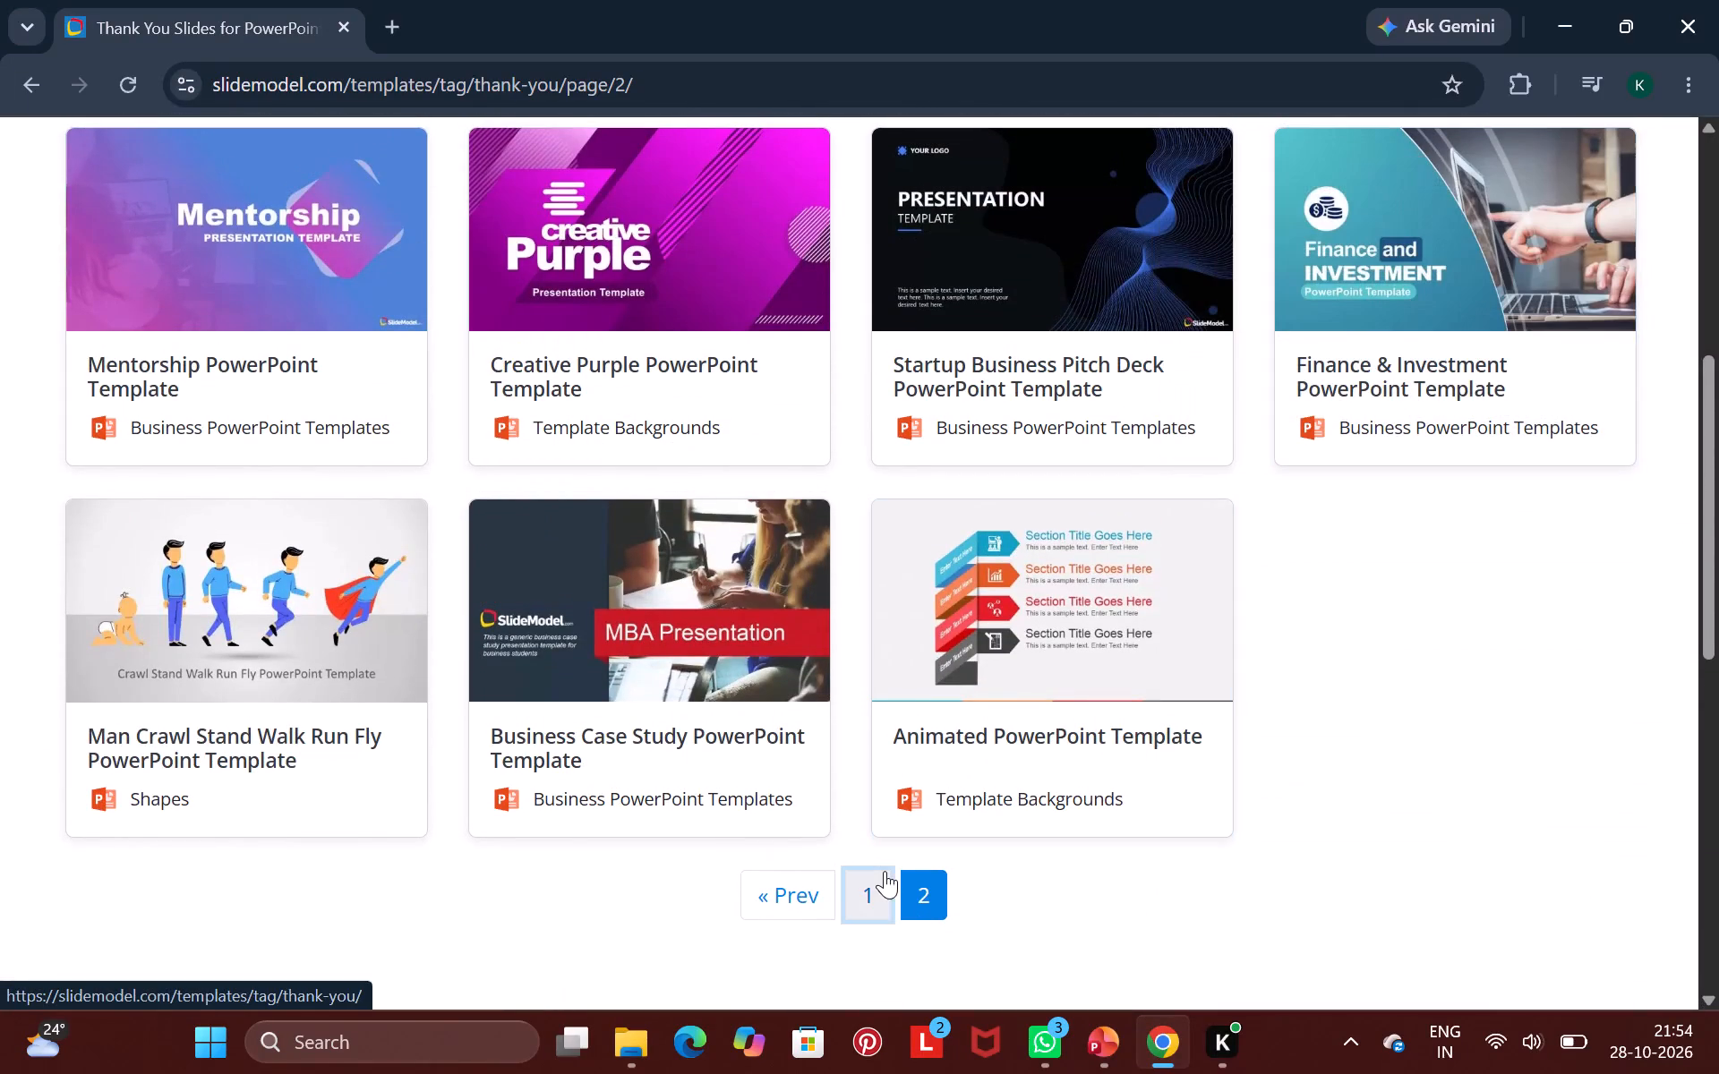
Copy the preview image of the "Flat Thank You Slide Template for PowerPoint".
scroll(885, 871, "down", 3)
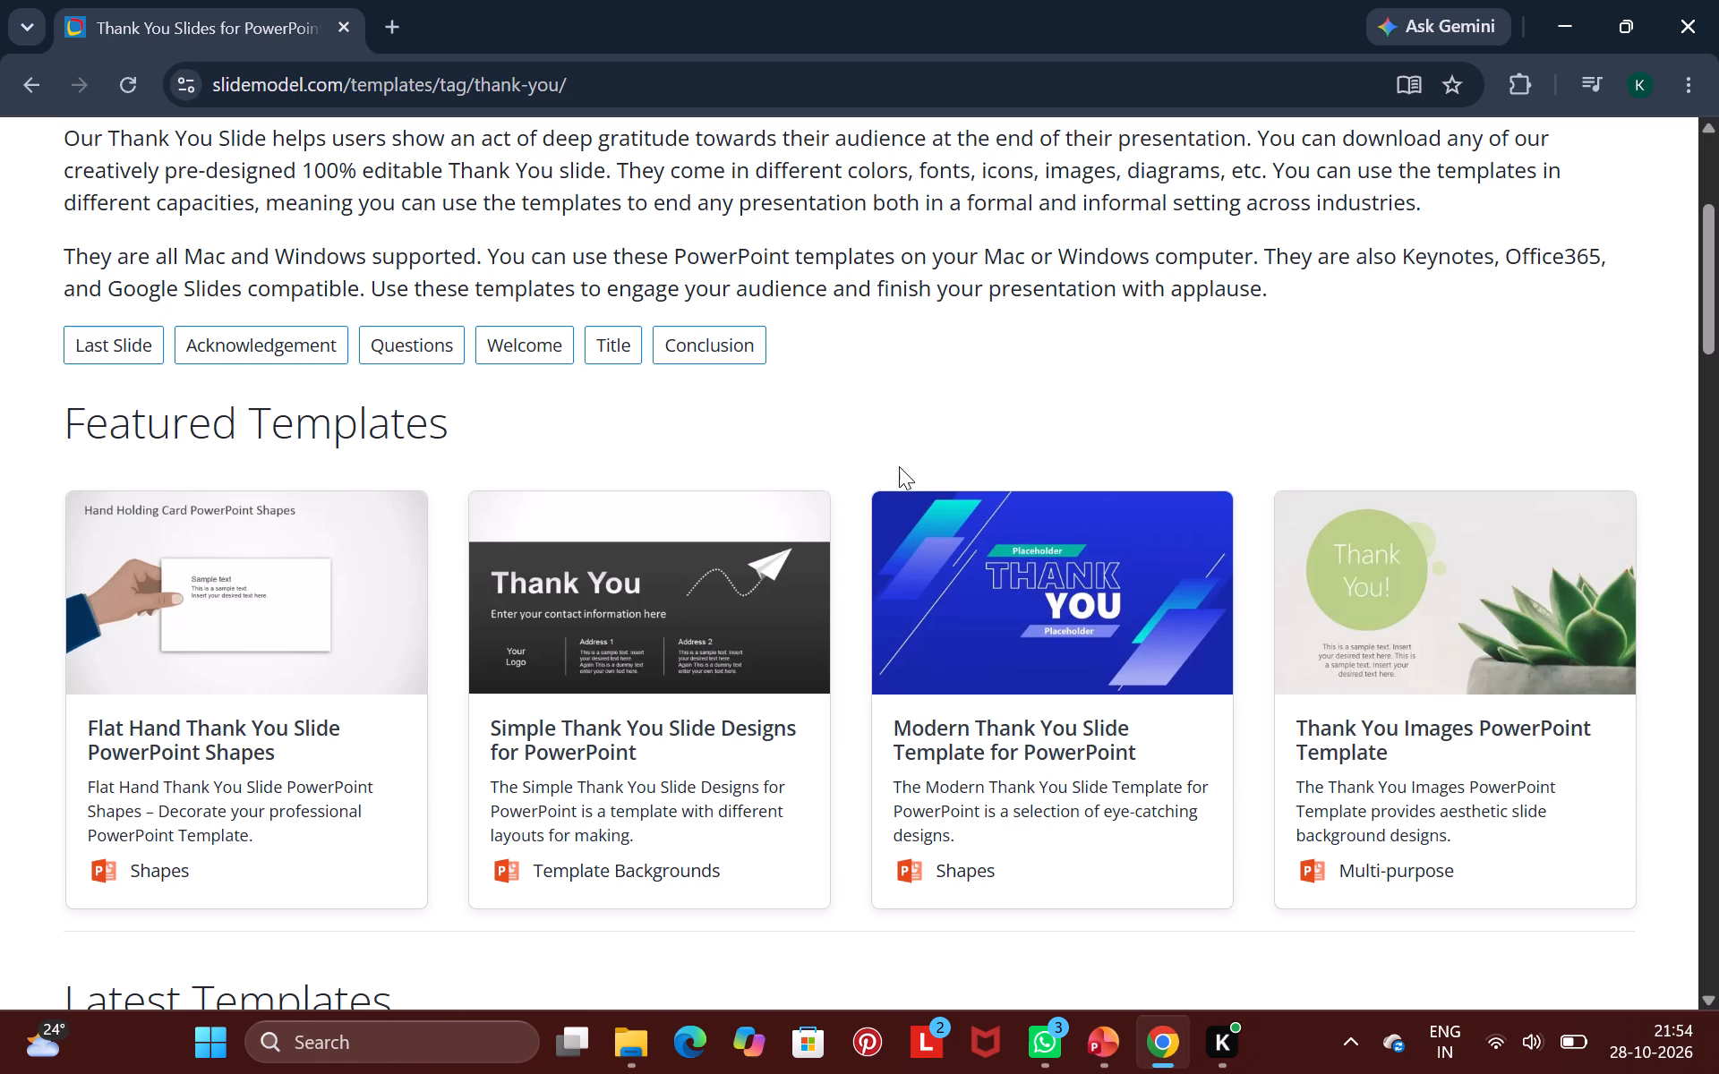
scroll(899, 466, "down", 5)
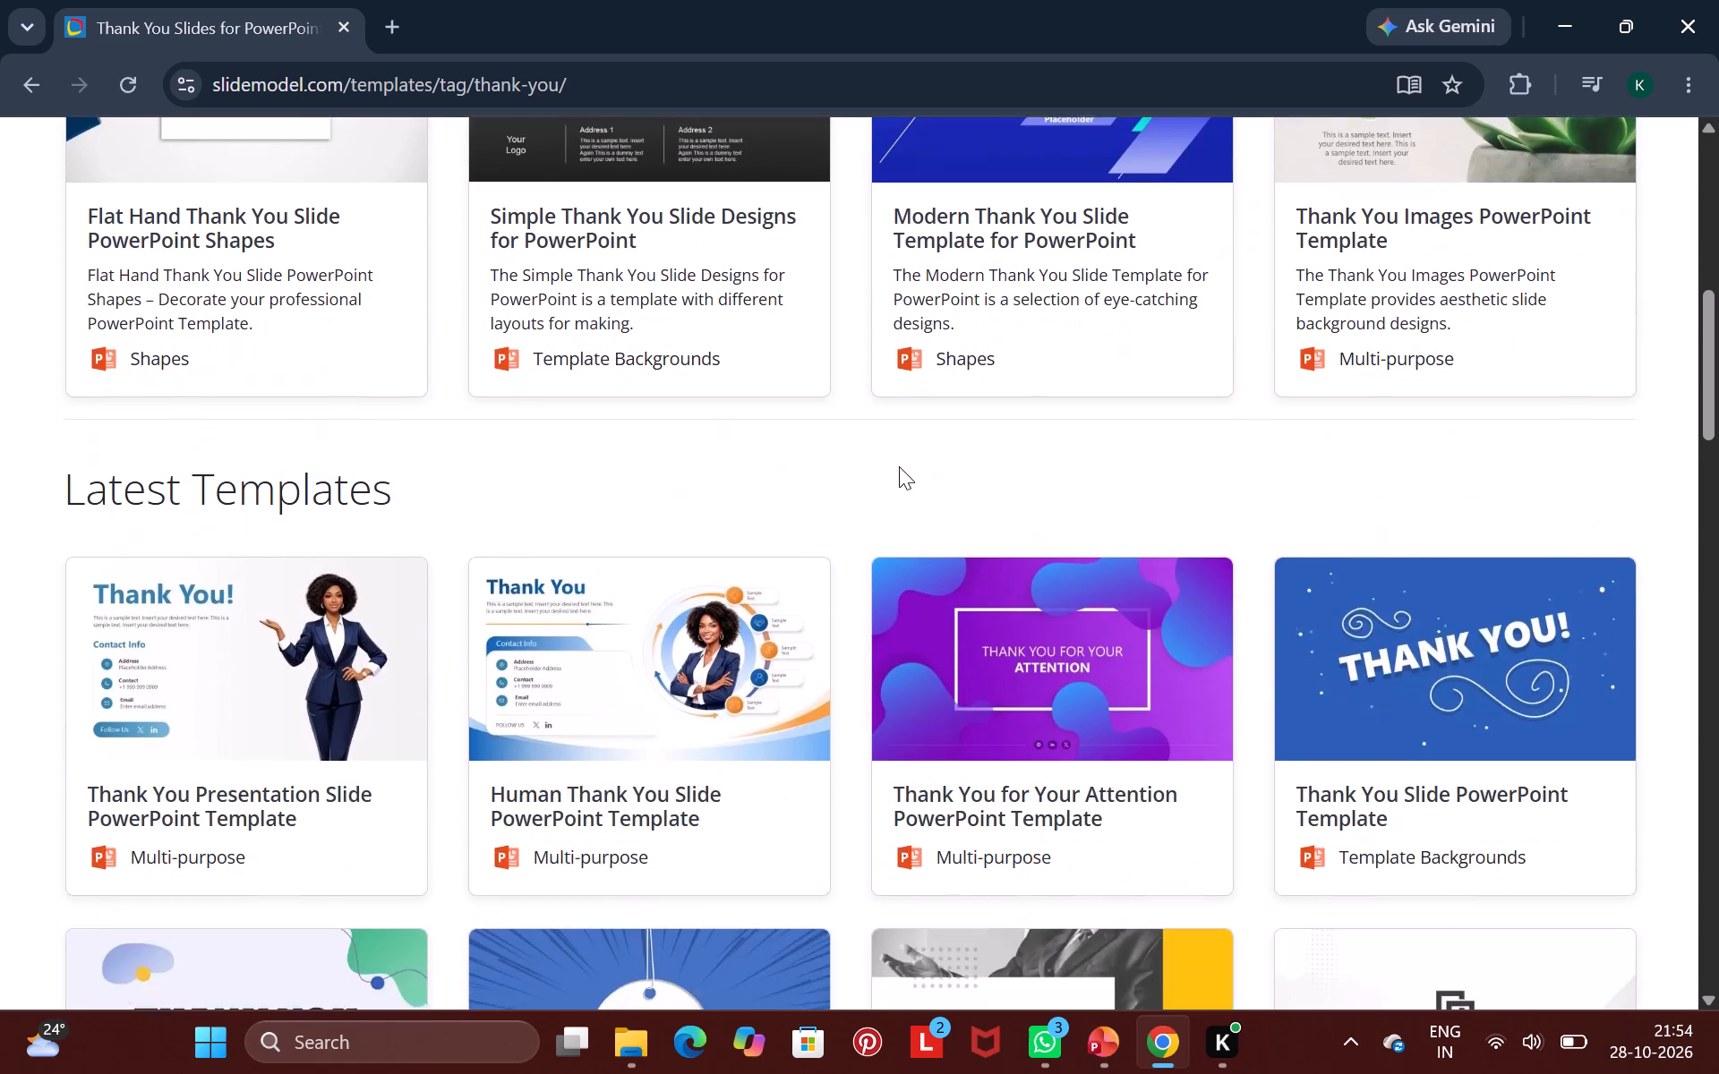
scroll(899, 466, "down", 3)
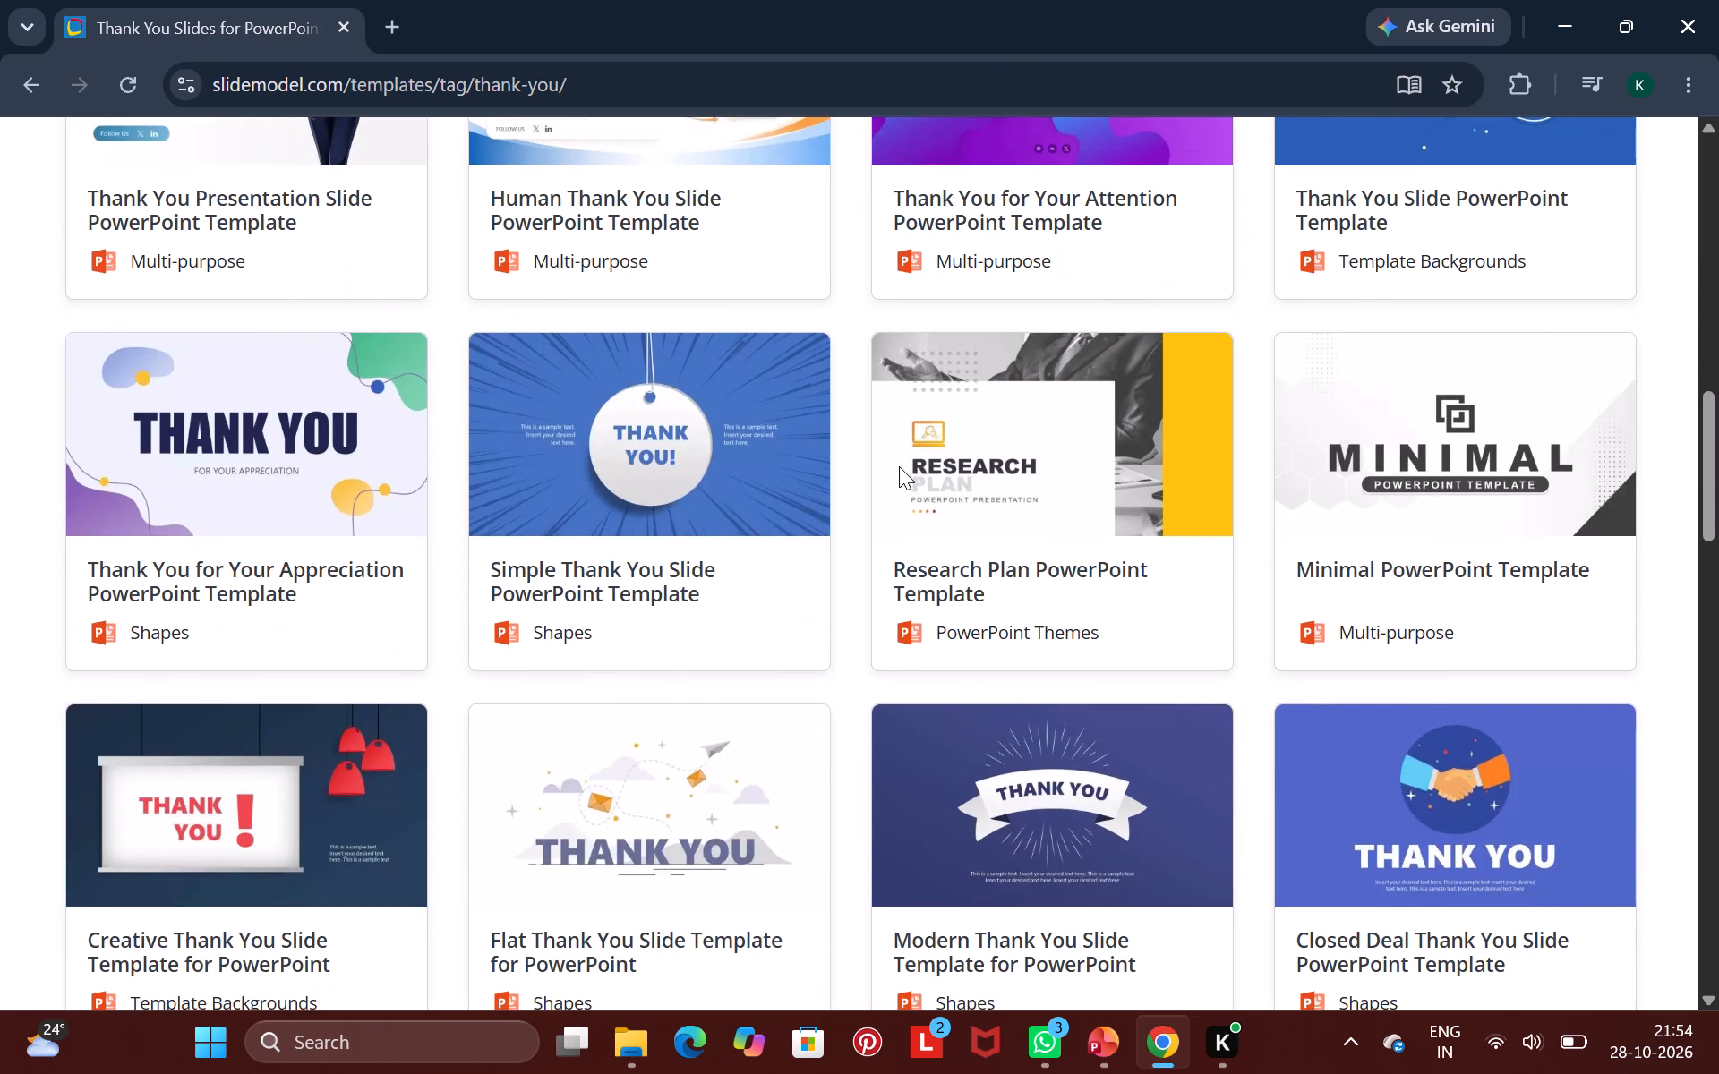
scroll(899, 466, "down", 1)
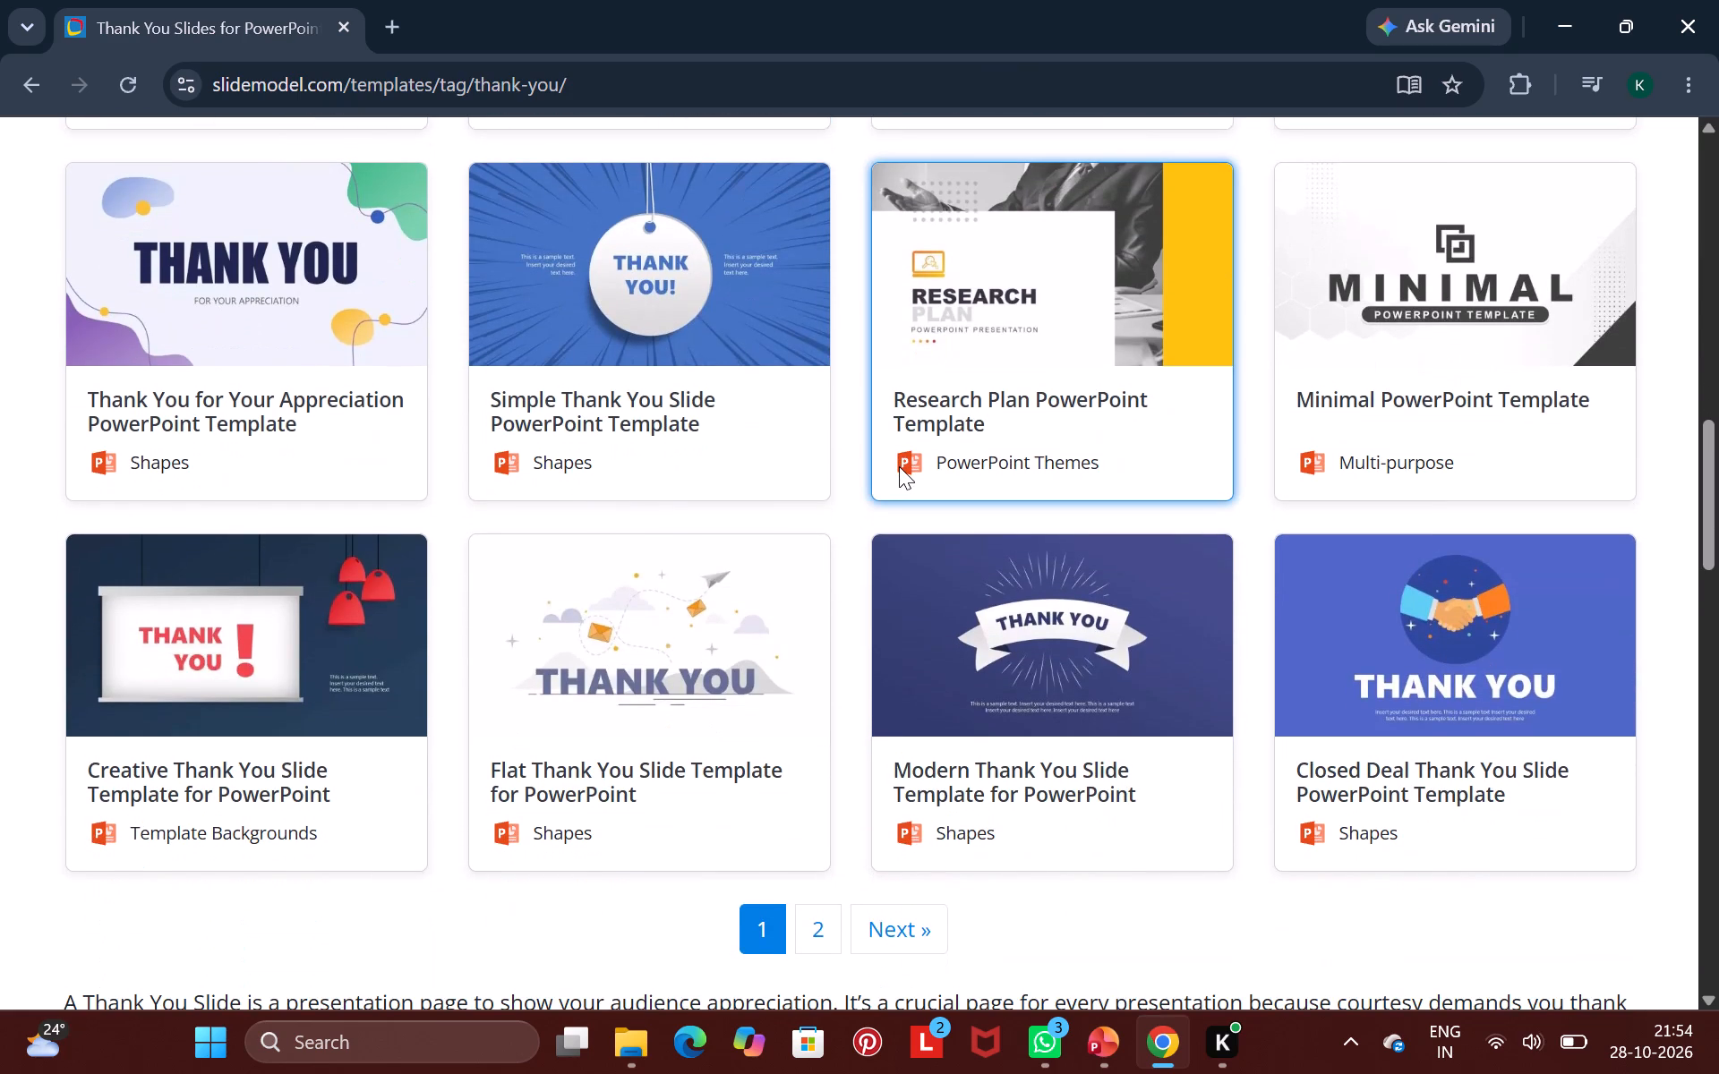
right_click(628, 636)
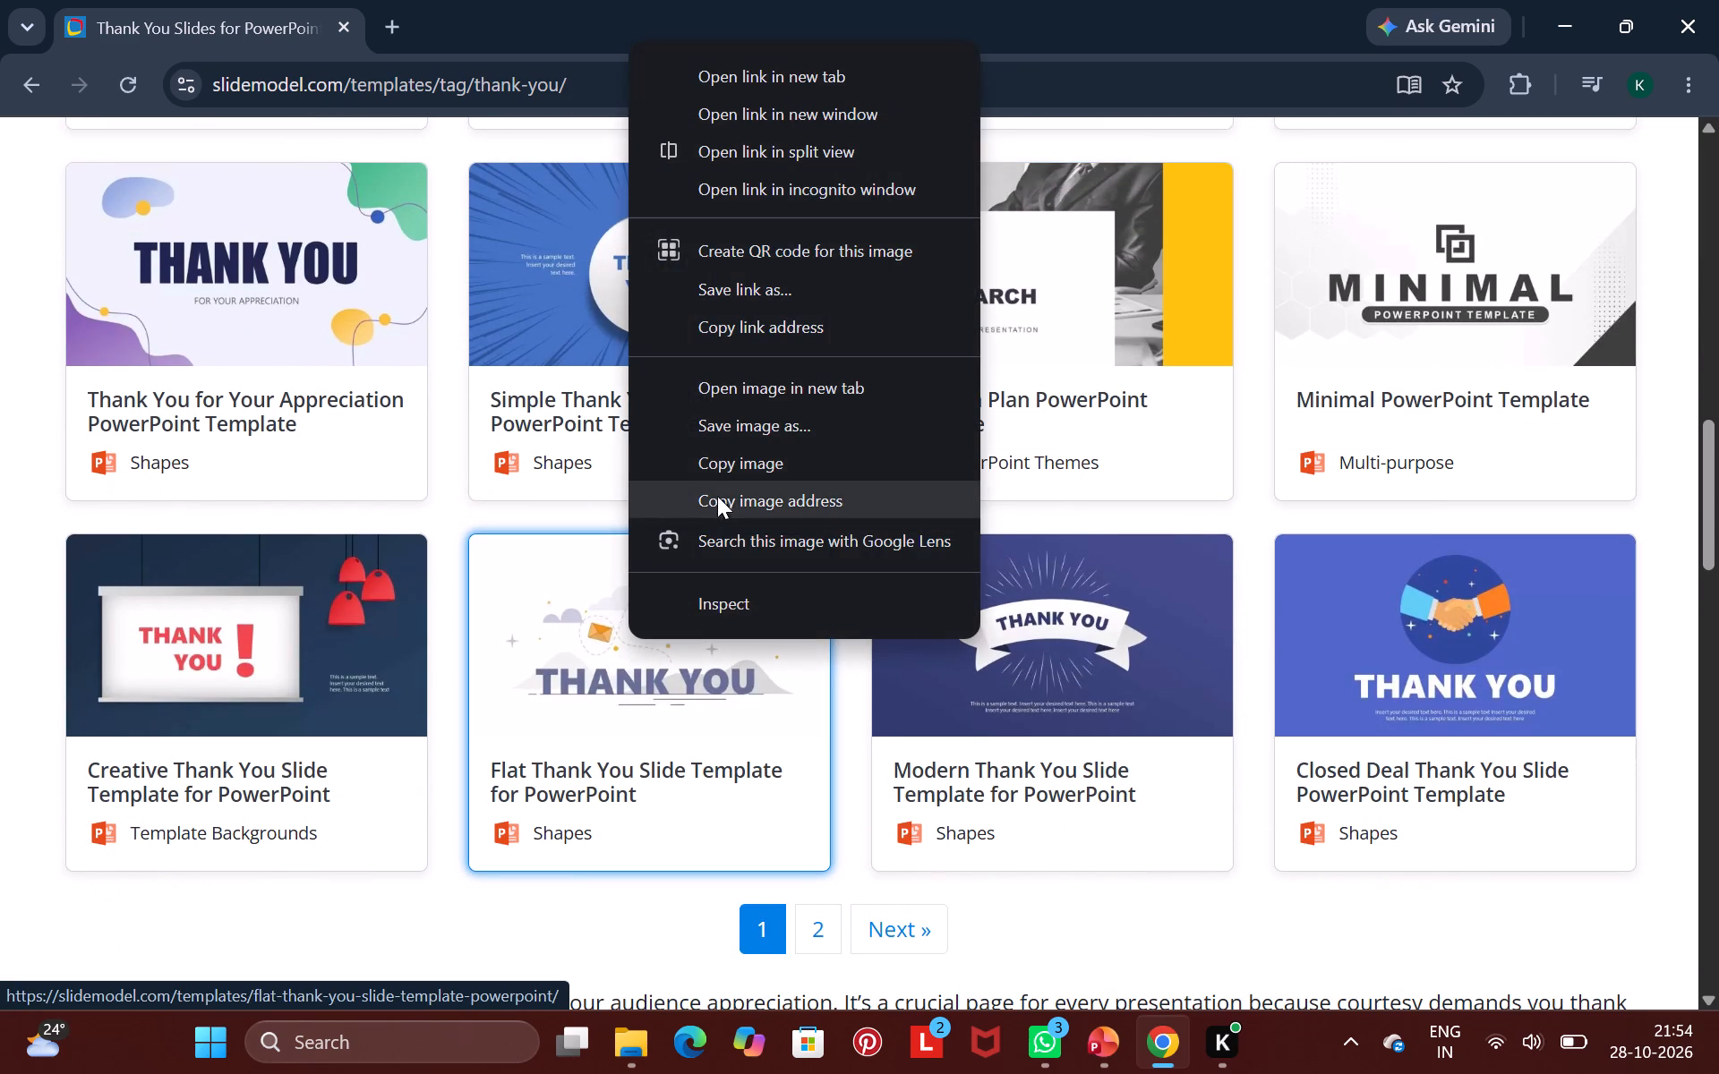
left_click(762, 476)
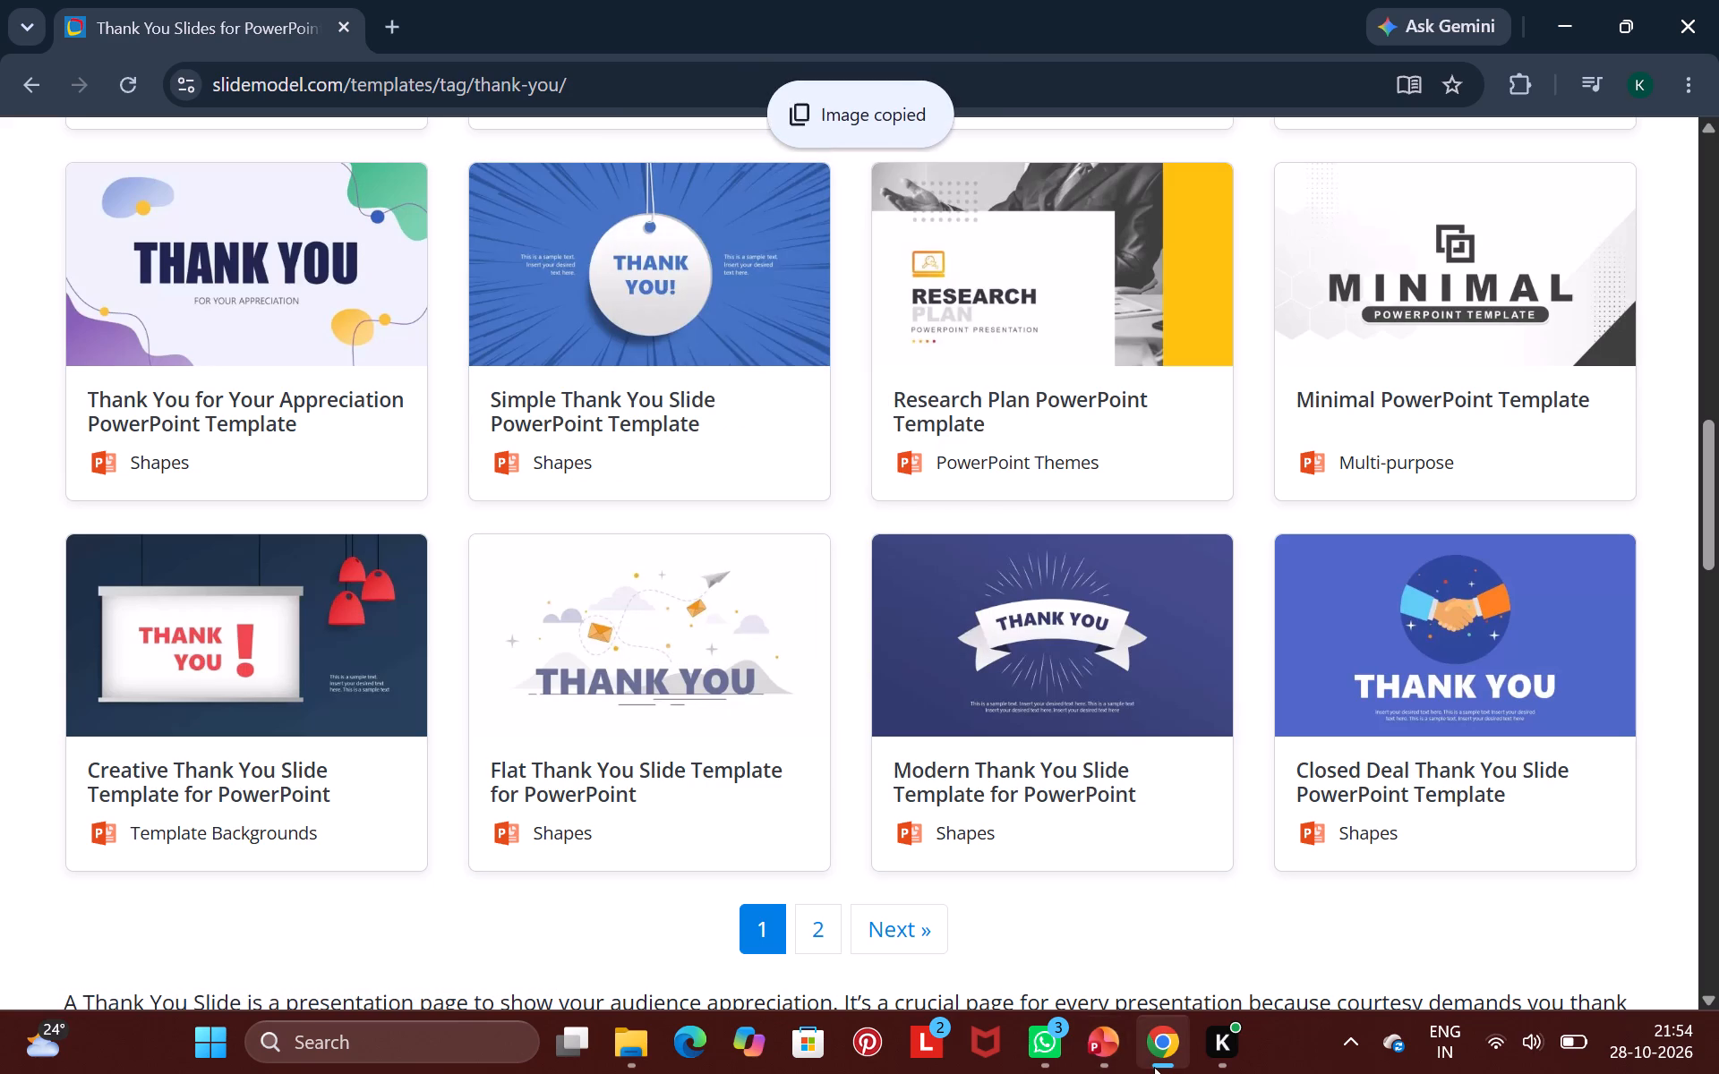
Close the J5 presentation and return to the blank slide 10 of the M4 presentation in PowerPoint.
left_click(1108, 1034)
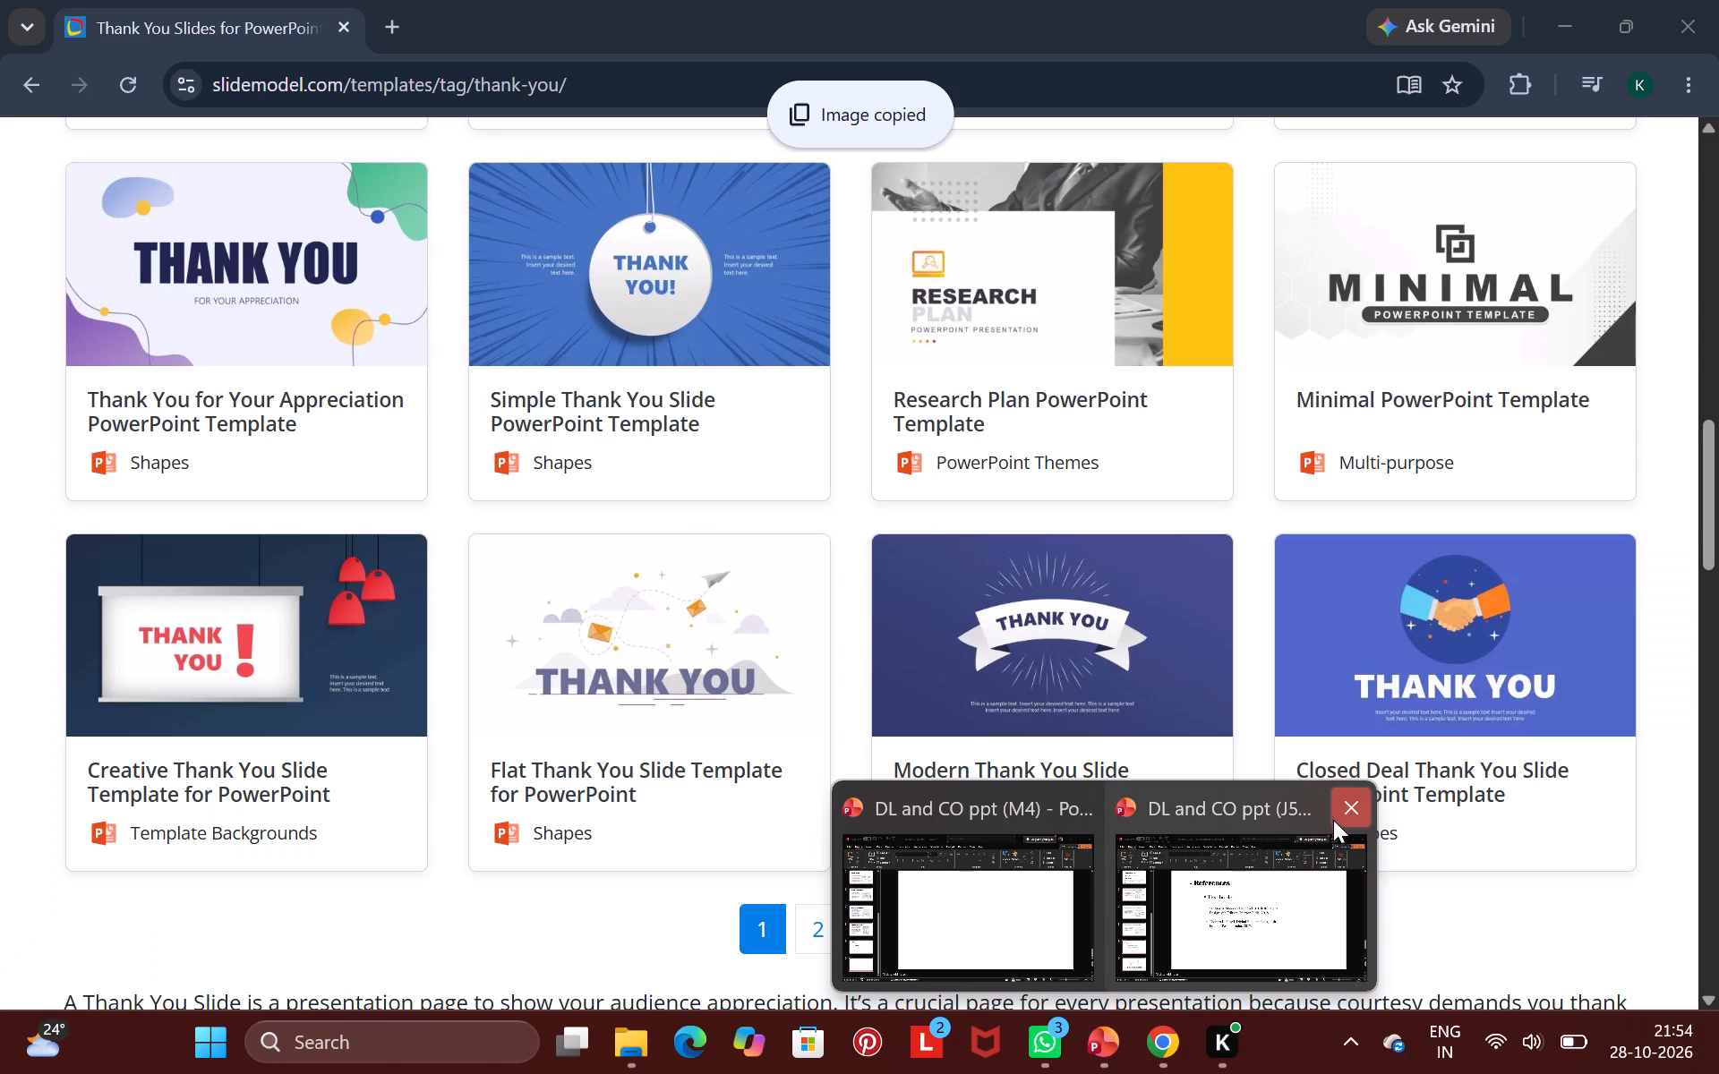
left_click(1338, 811)
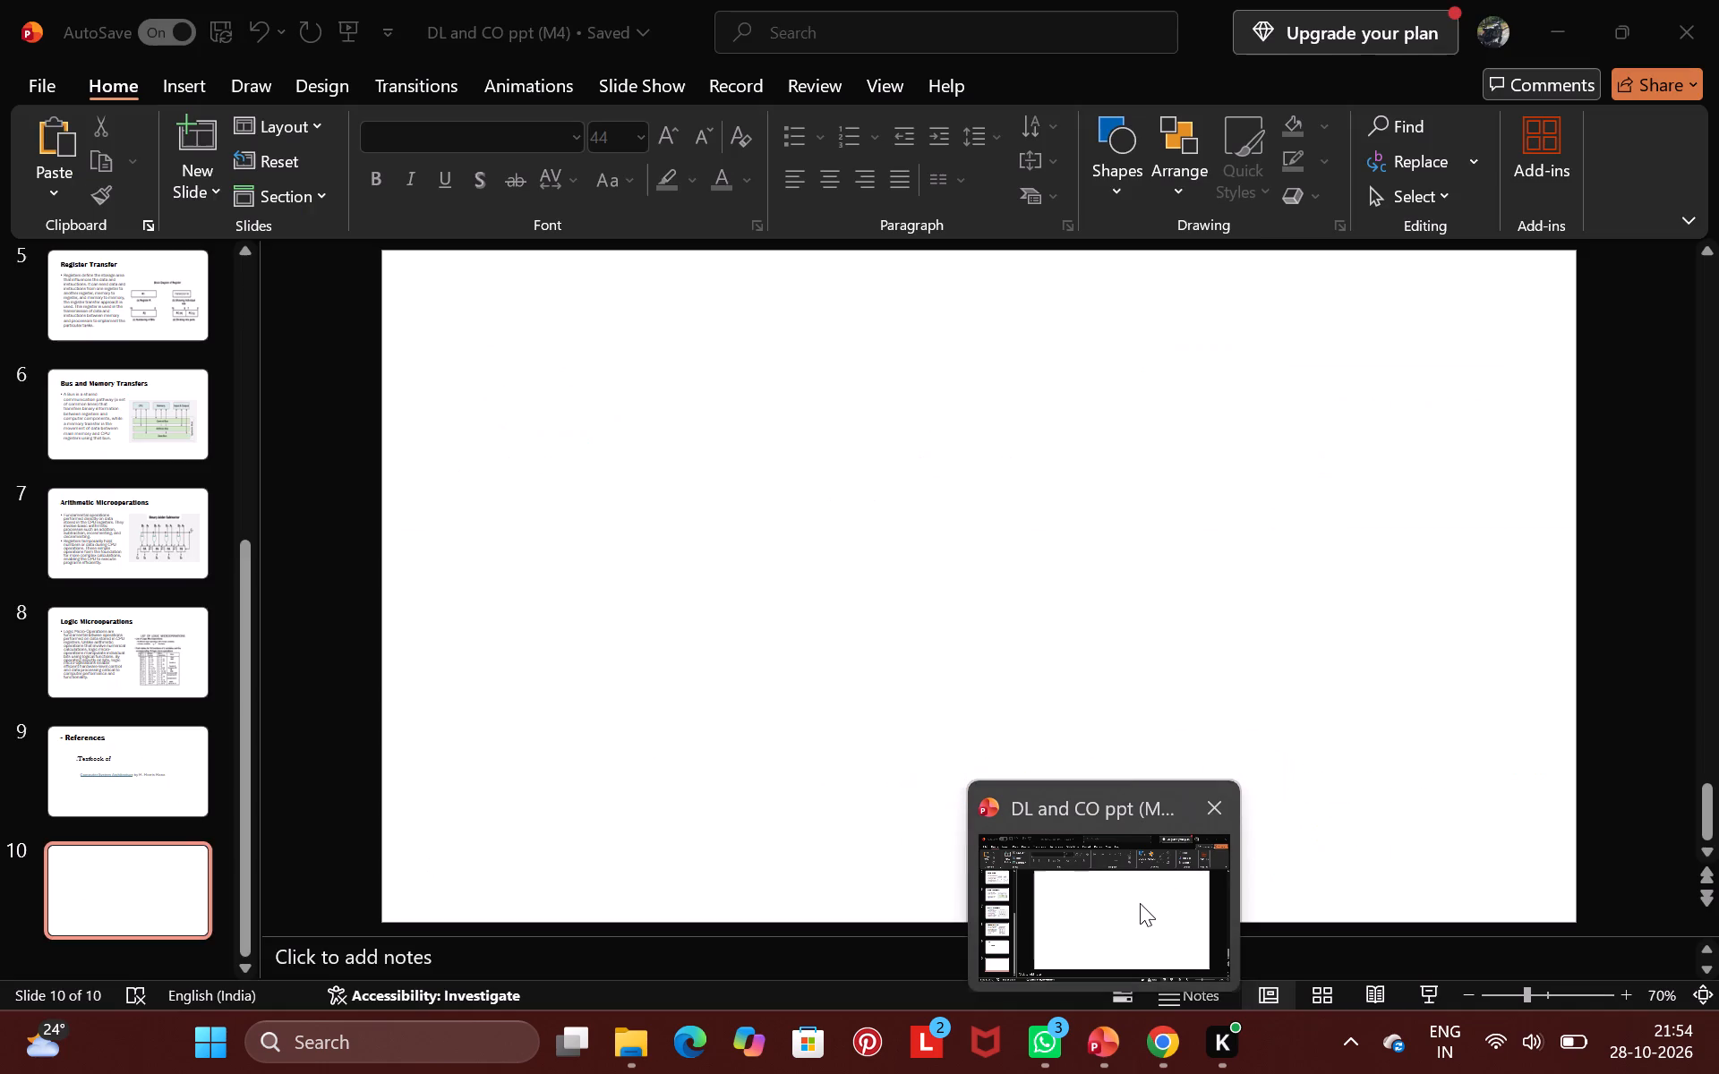
left_click(1140, 903)
left_click(842, 635)
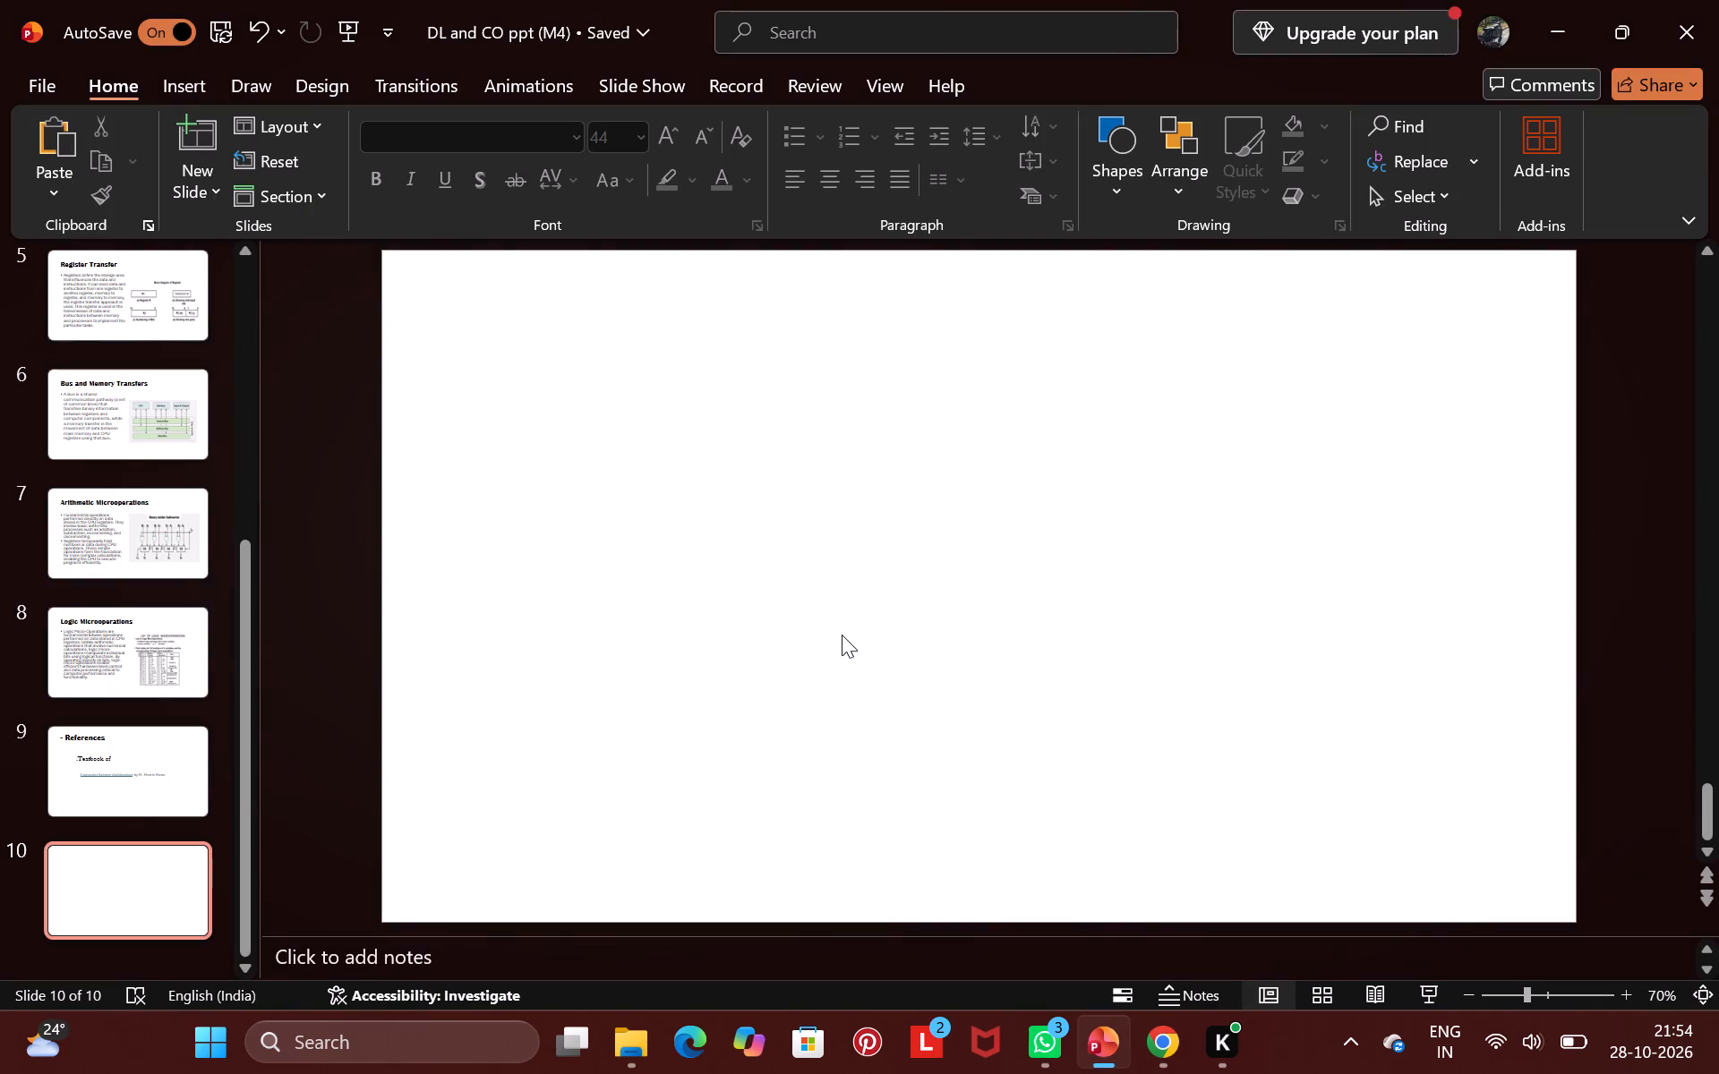
Paste the copied thank-you image onto slide 10 and stretch it to cover the whole slide, 19.05 cm high by 33.87 cm wide.
key("ctrl+v")
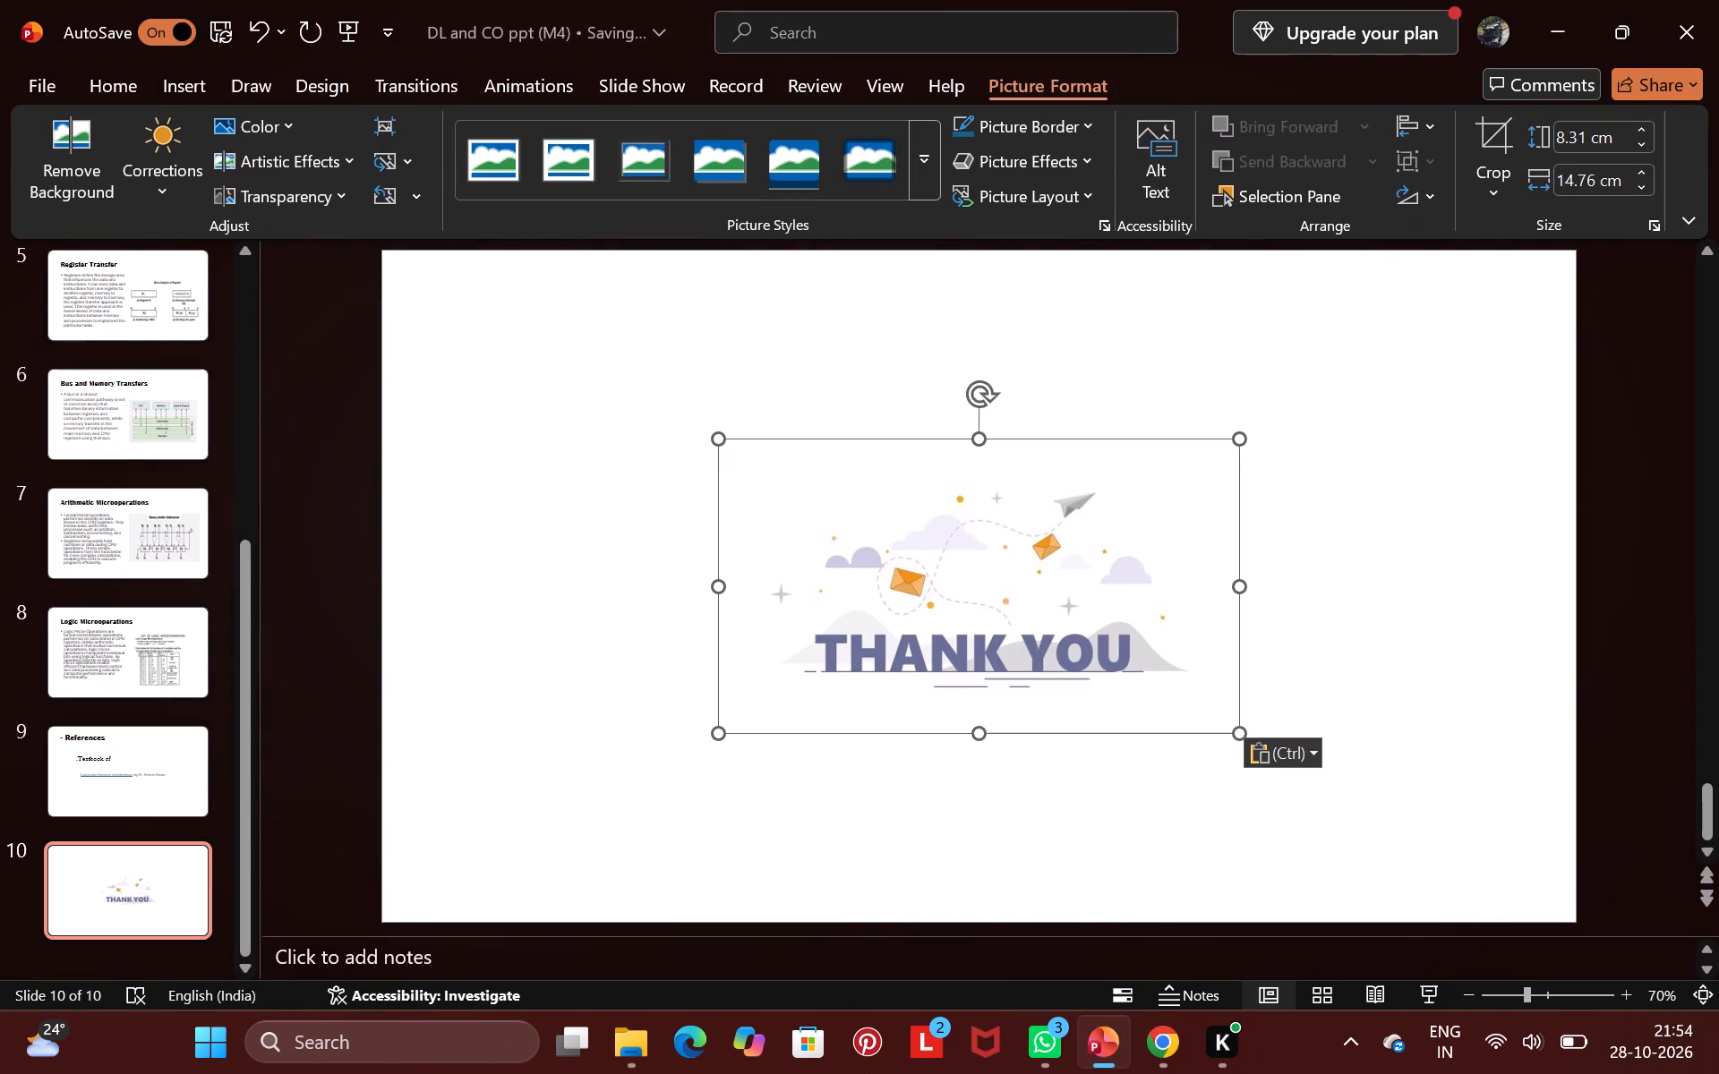
left_click_drag(717, 440, 569, 399)
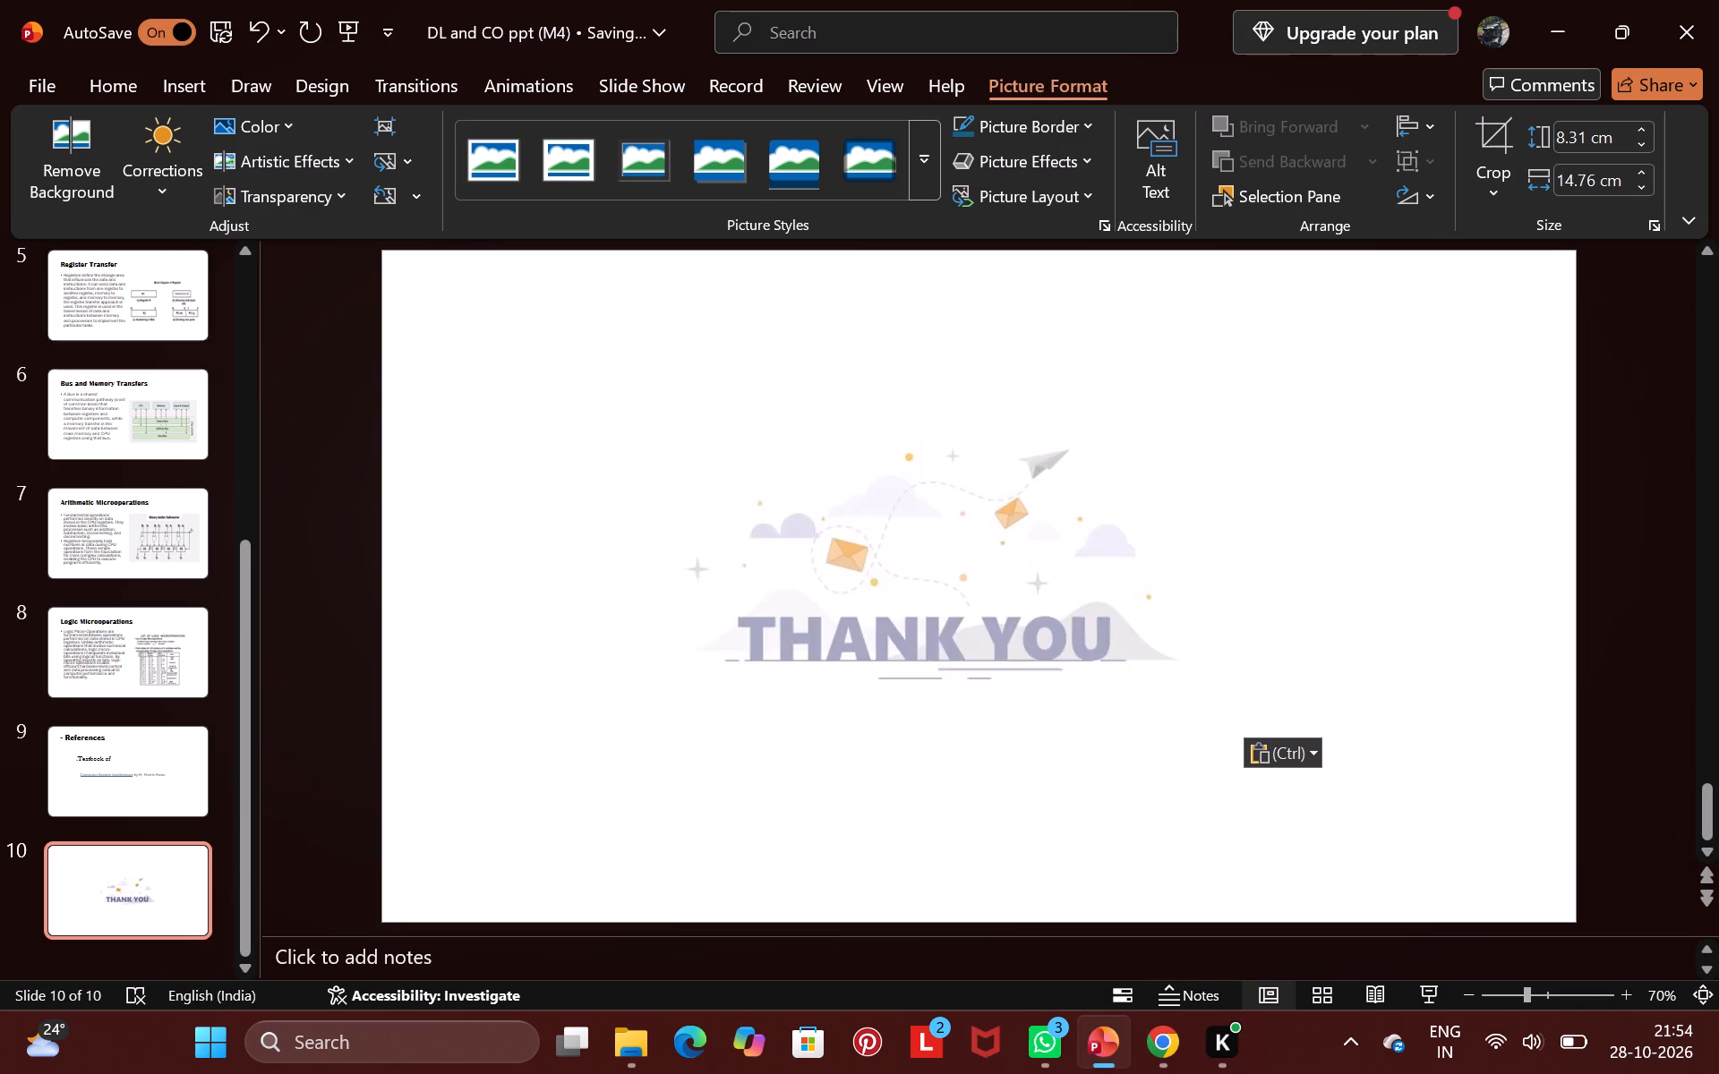
left_click_drag(569, 399, 382, 253)
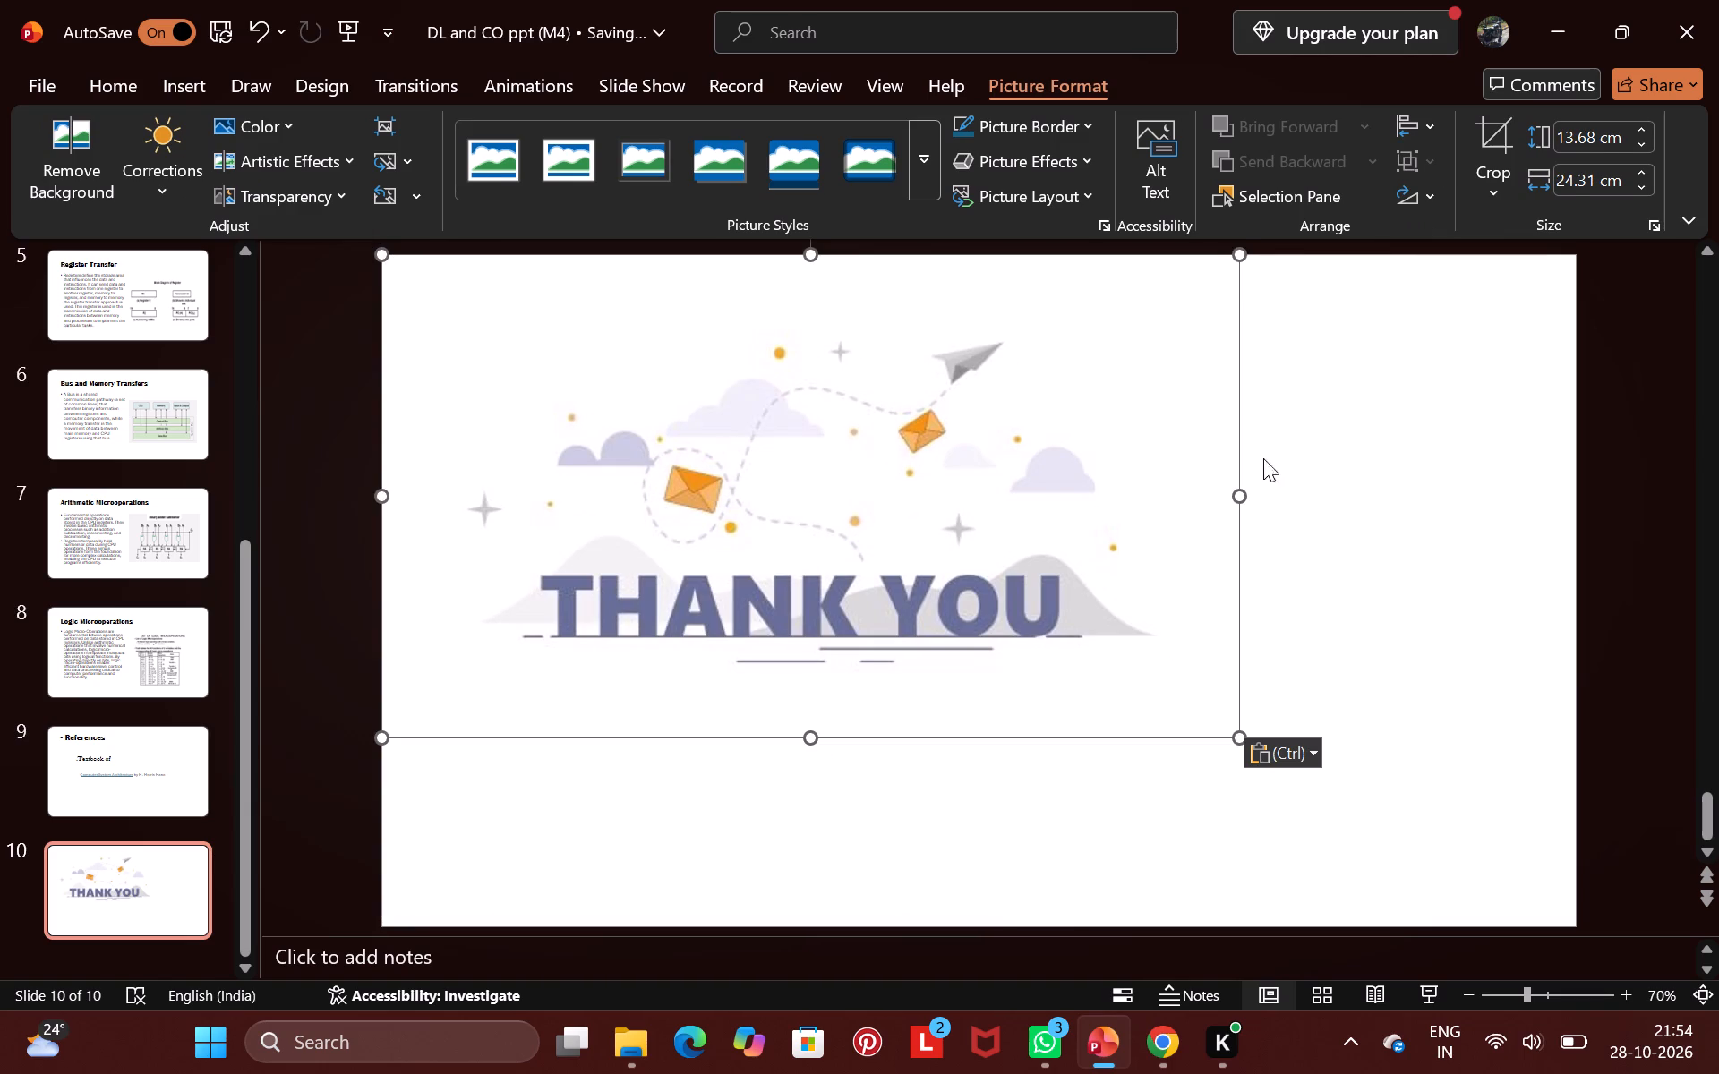
left_click_drag(1236, 499, 1520, 496)
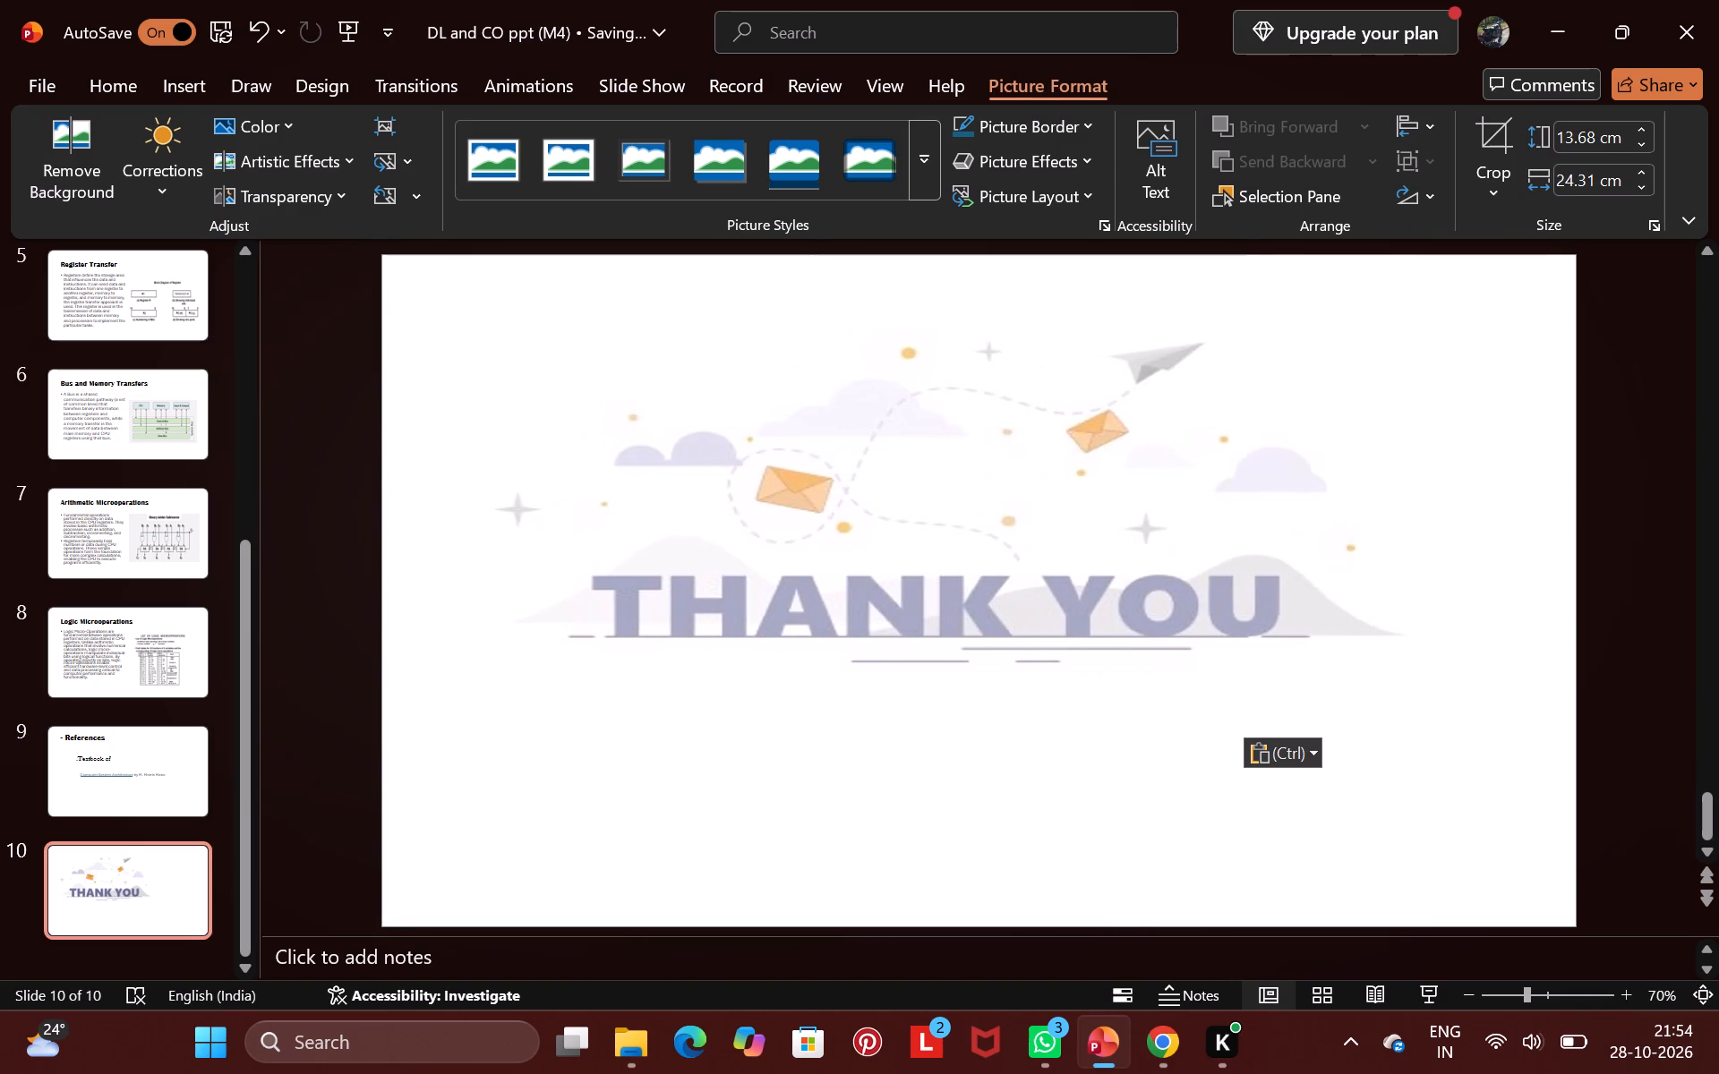
left_click_drag(1520, 496, 1578, 495)
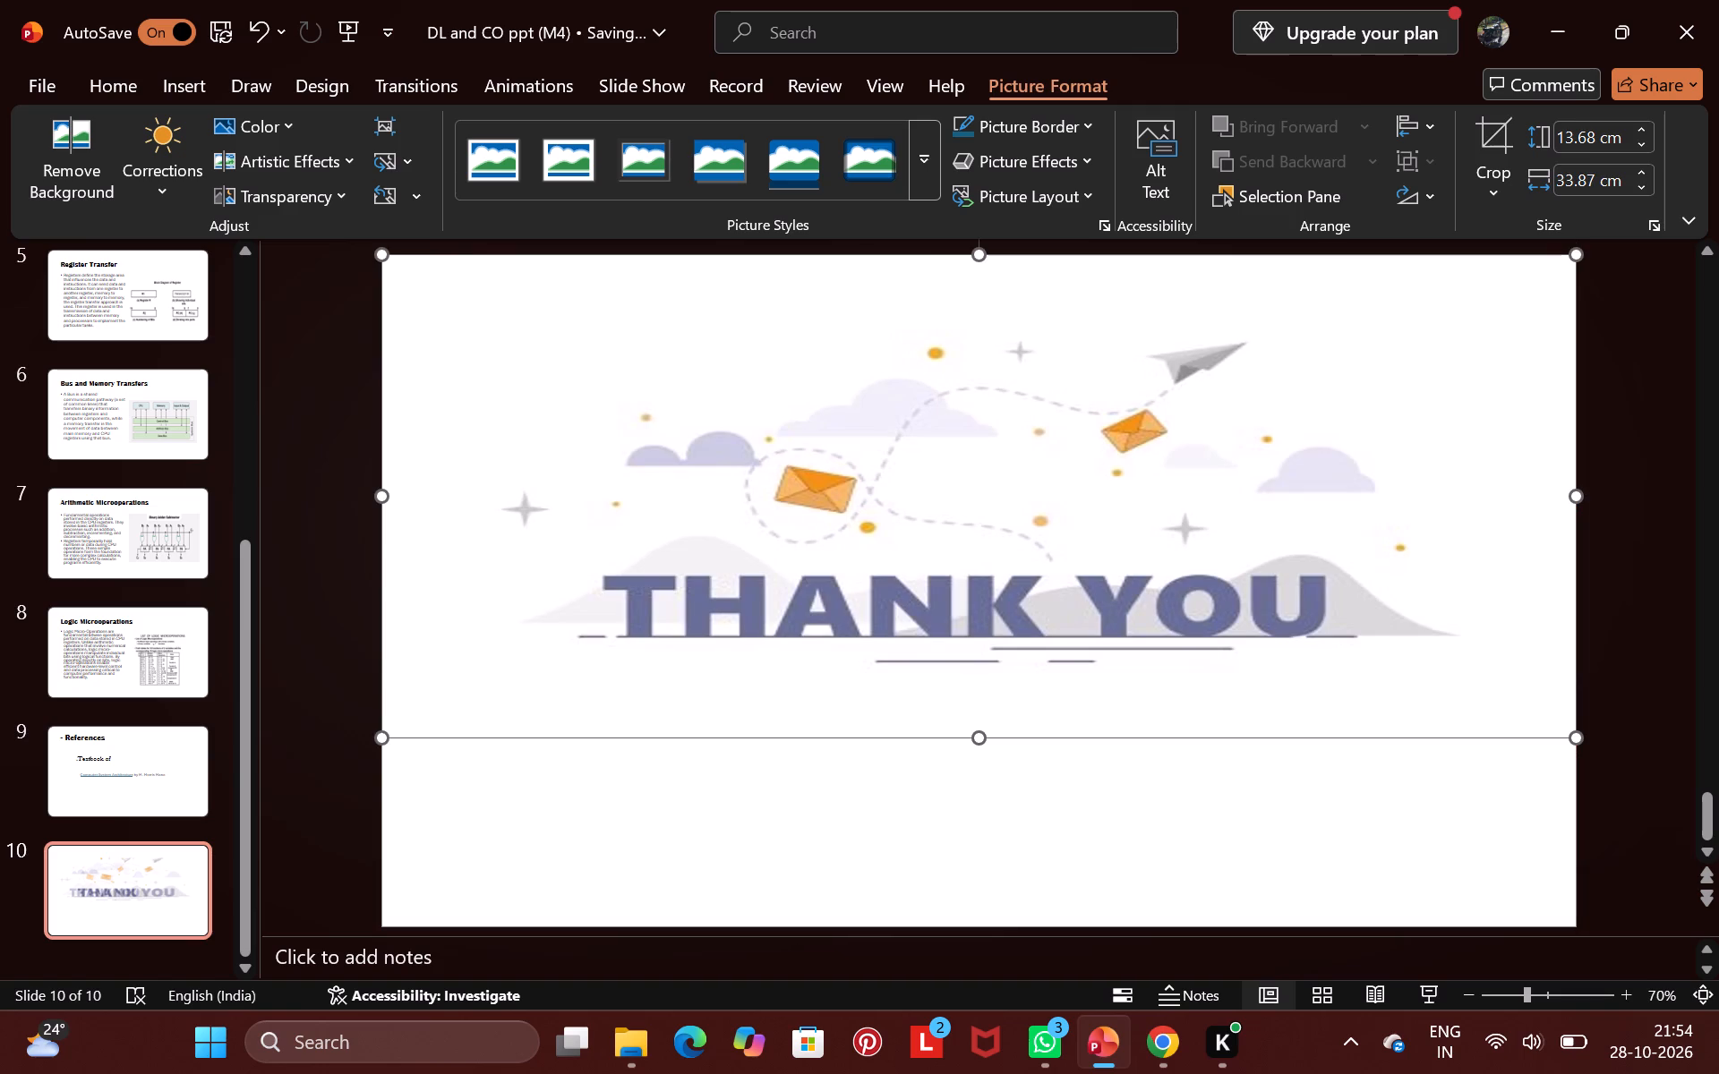
left_click_drag(974, 735, 998, 887)
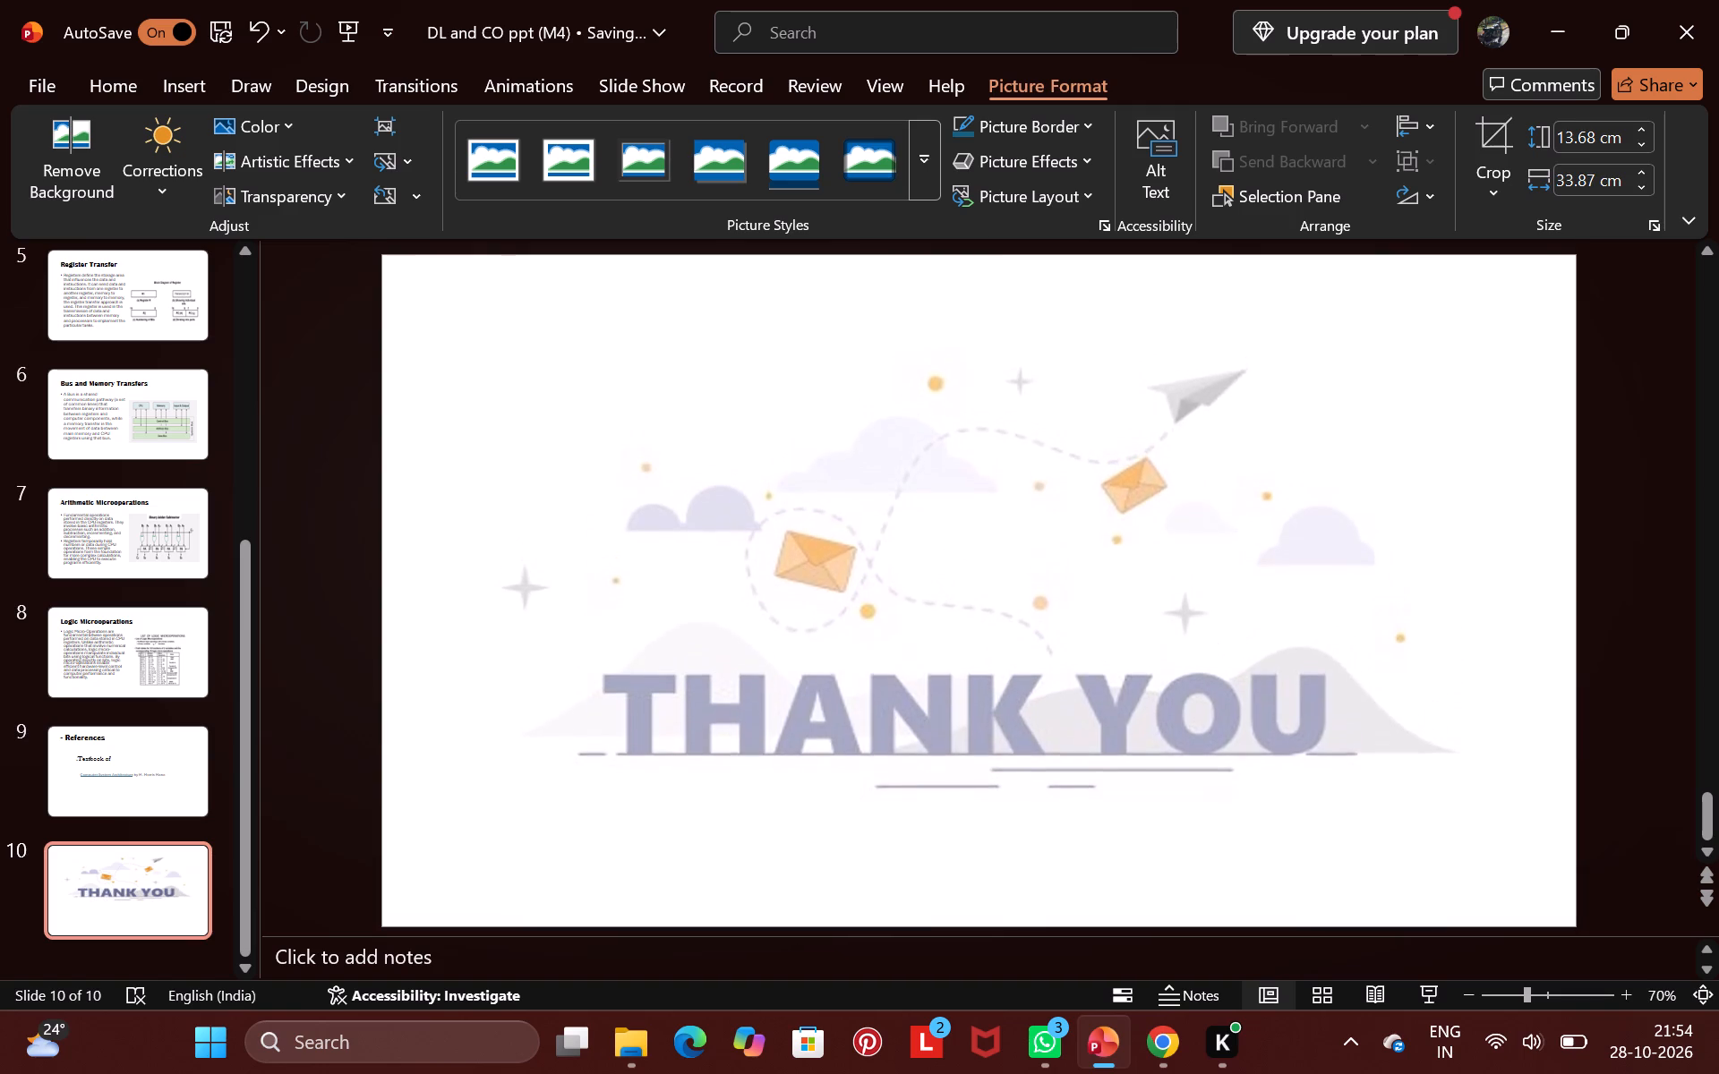
left_click_drag(998, 887, 1004, 922)
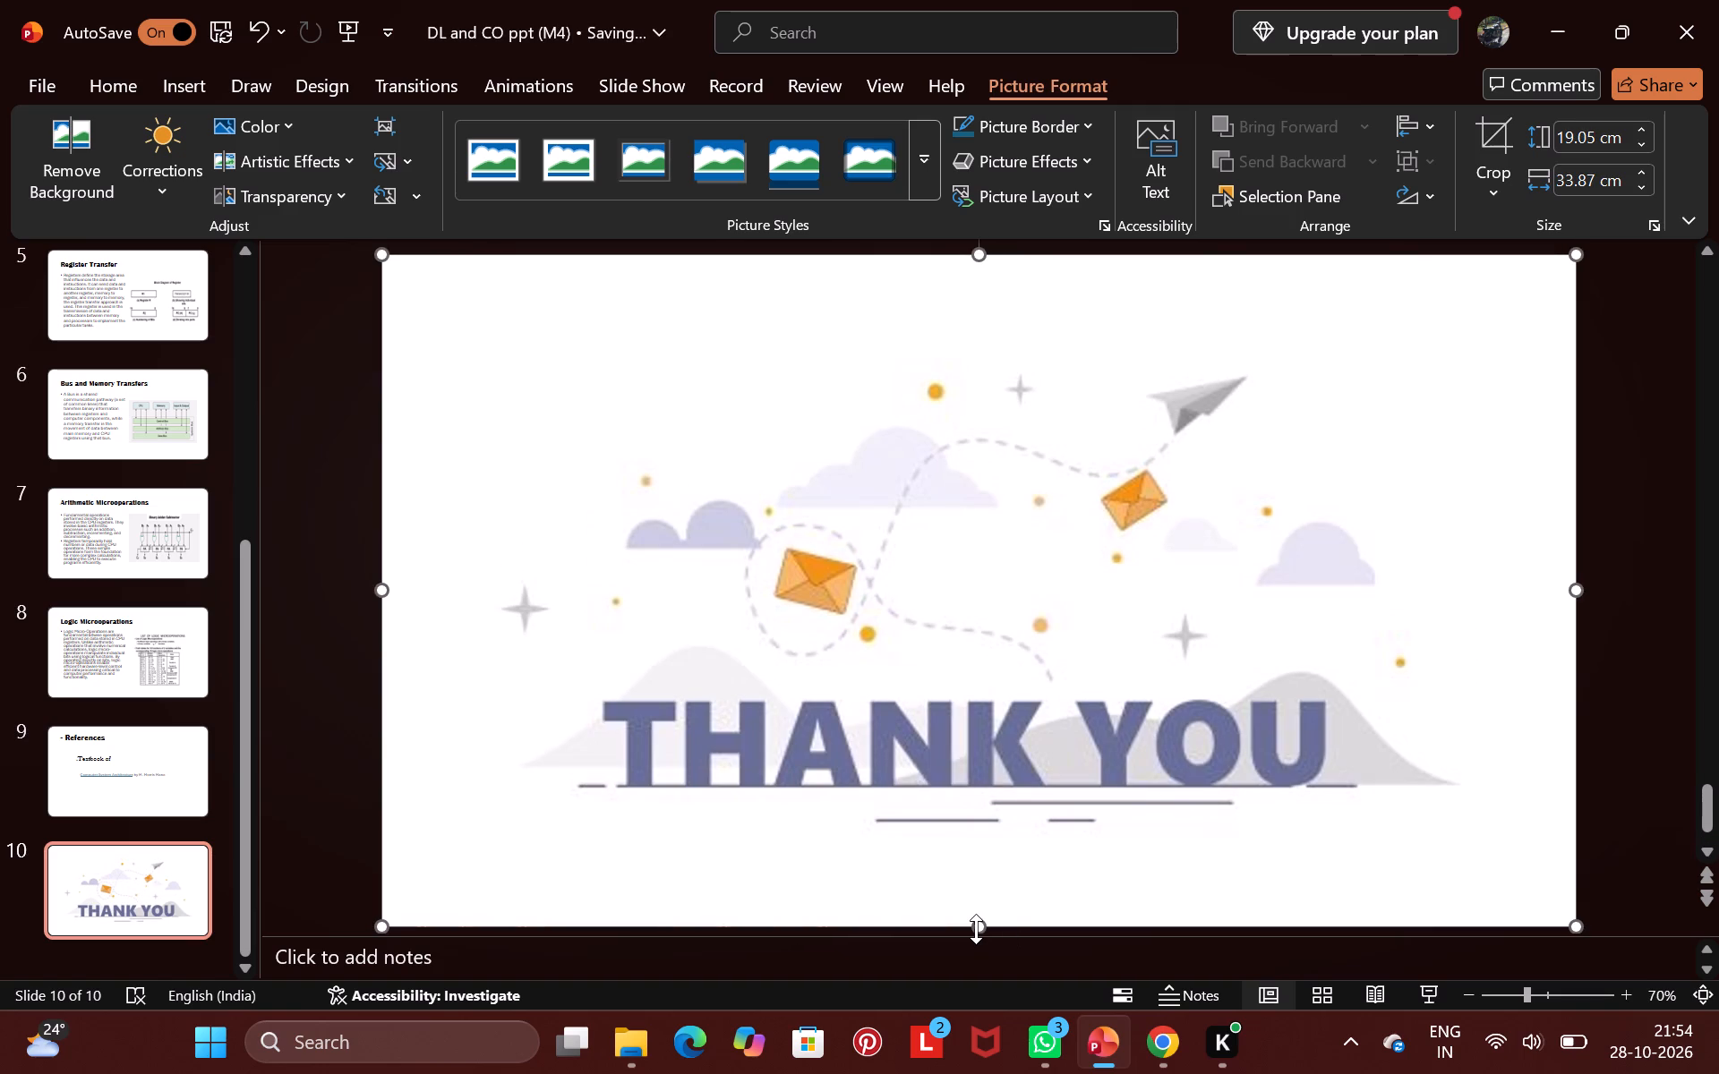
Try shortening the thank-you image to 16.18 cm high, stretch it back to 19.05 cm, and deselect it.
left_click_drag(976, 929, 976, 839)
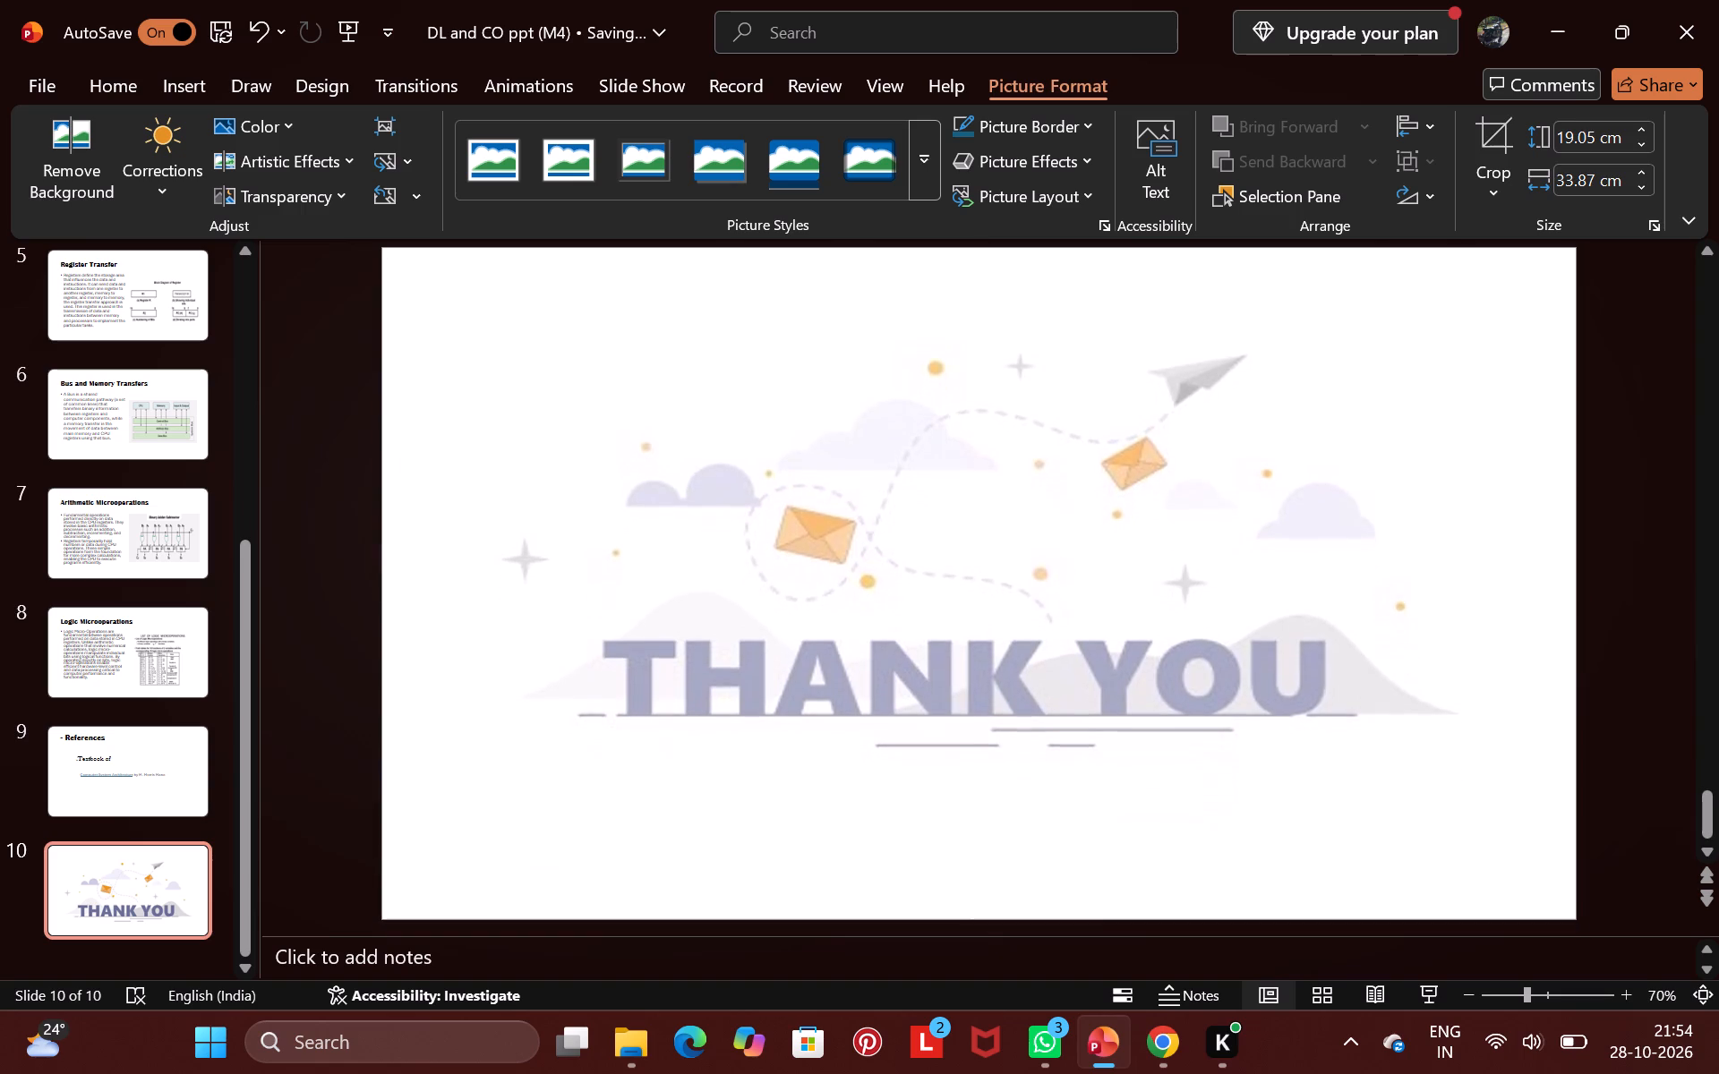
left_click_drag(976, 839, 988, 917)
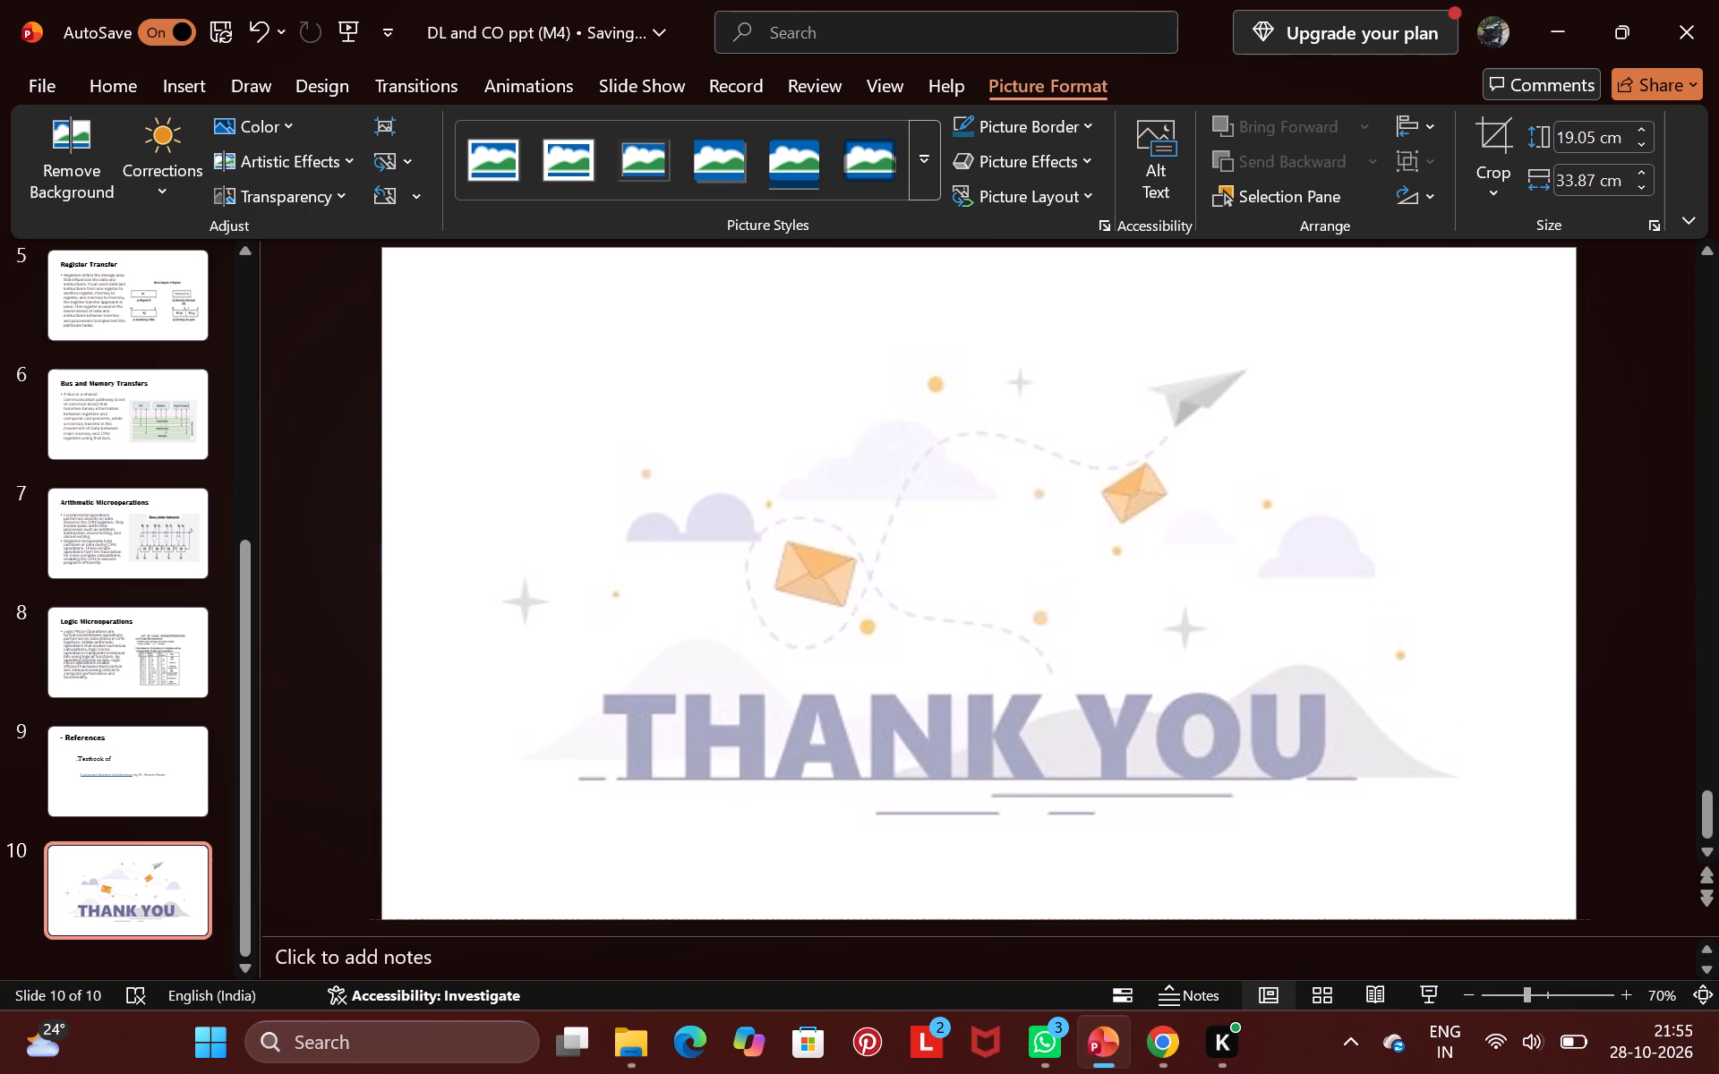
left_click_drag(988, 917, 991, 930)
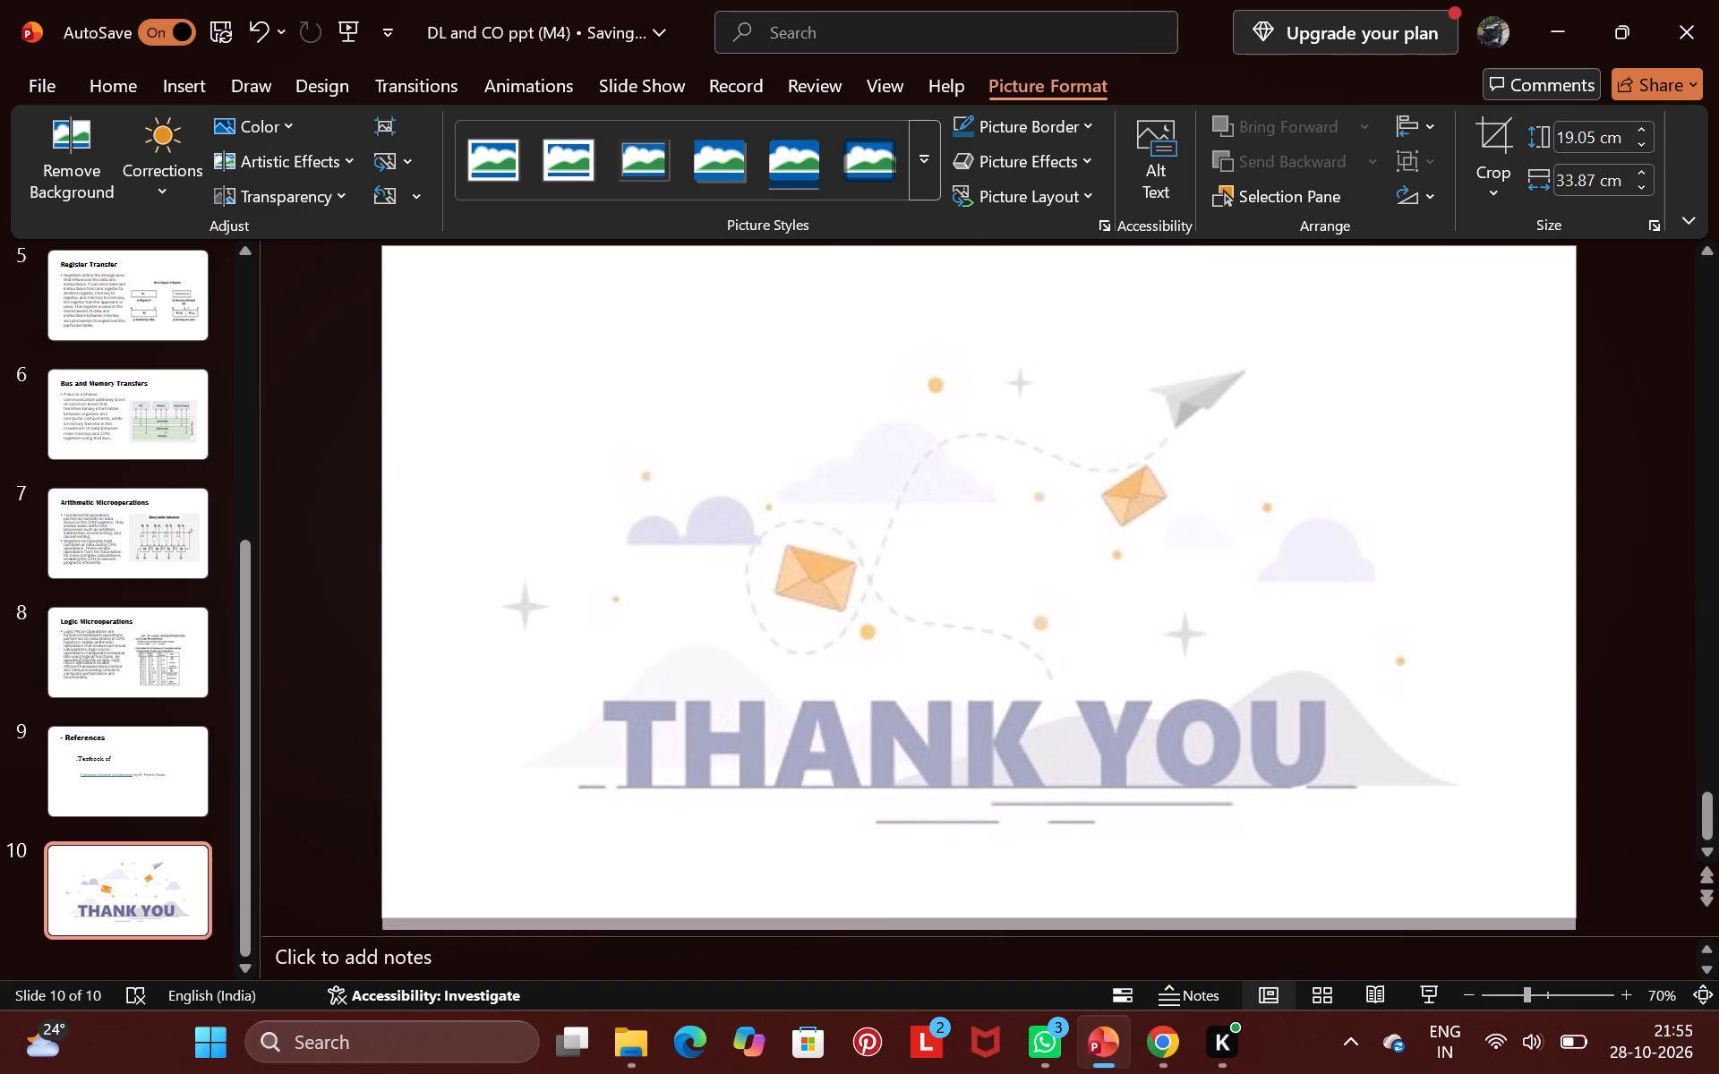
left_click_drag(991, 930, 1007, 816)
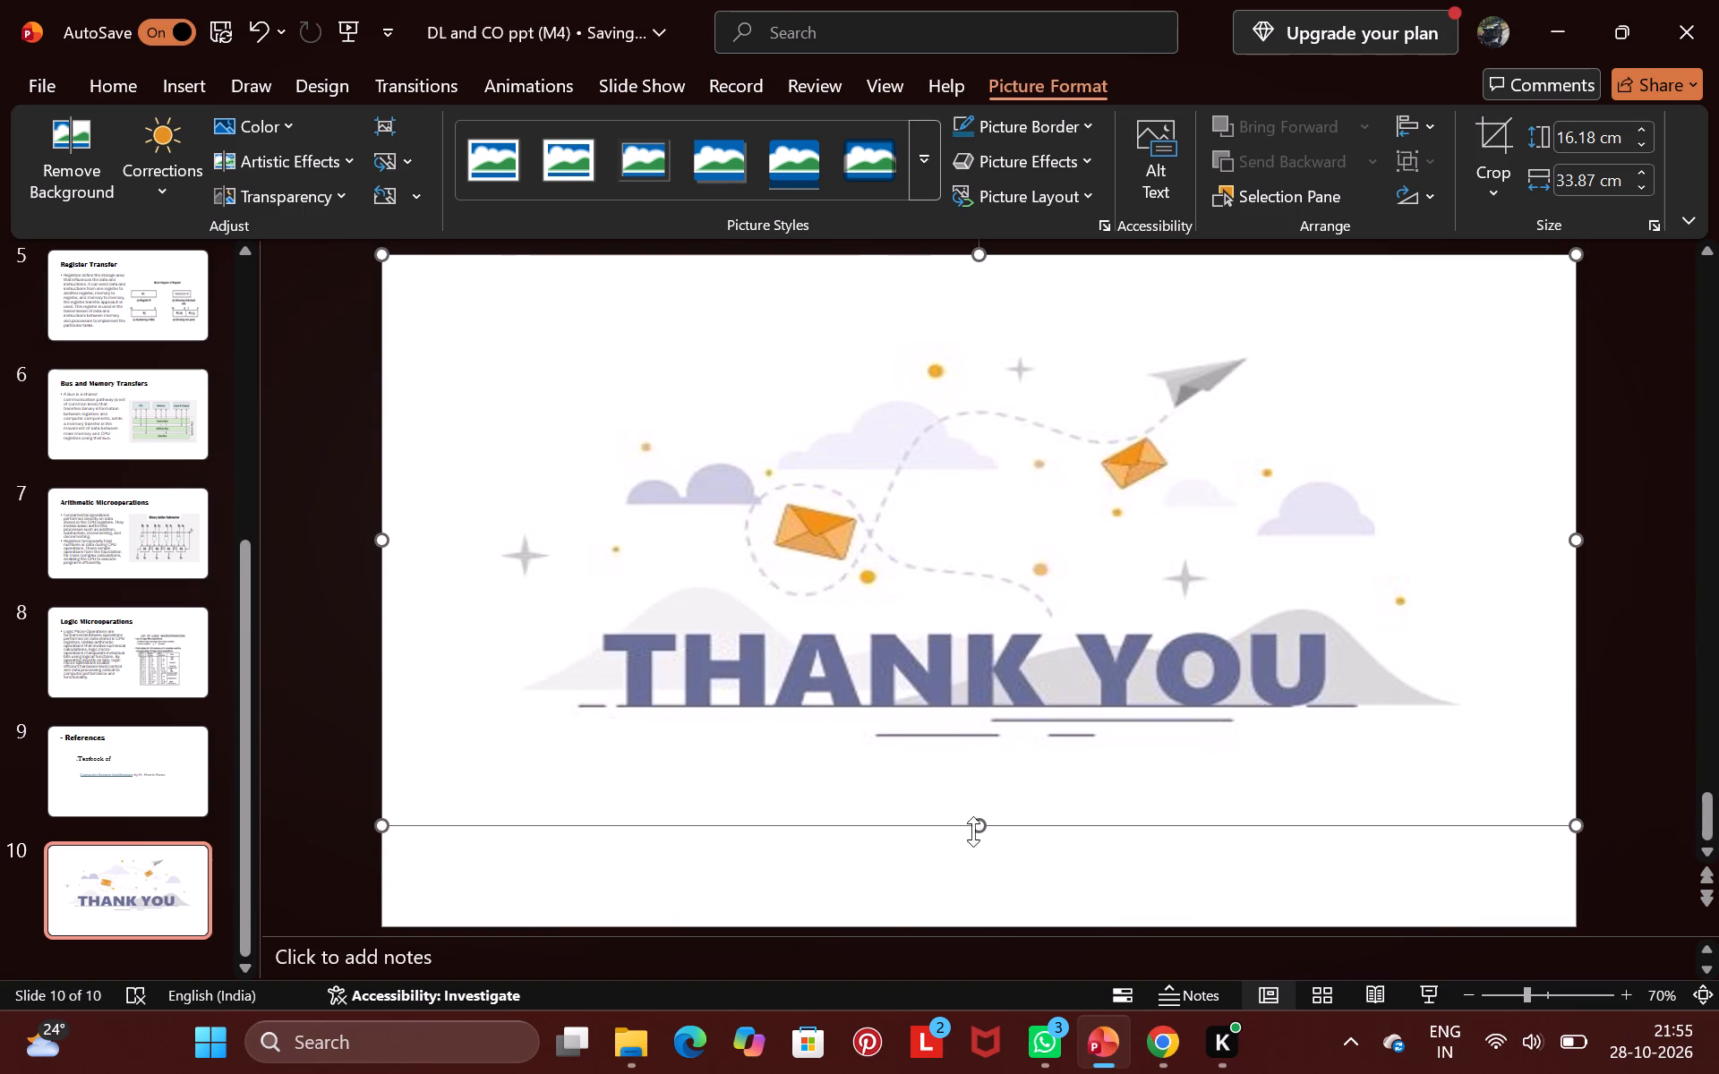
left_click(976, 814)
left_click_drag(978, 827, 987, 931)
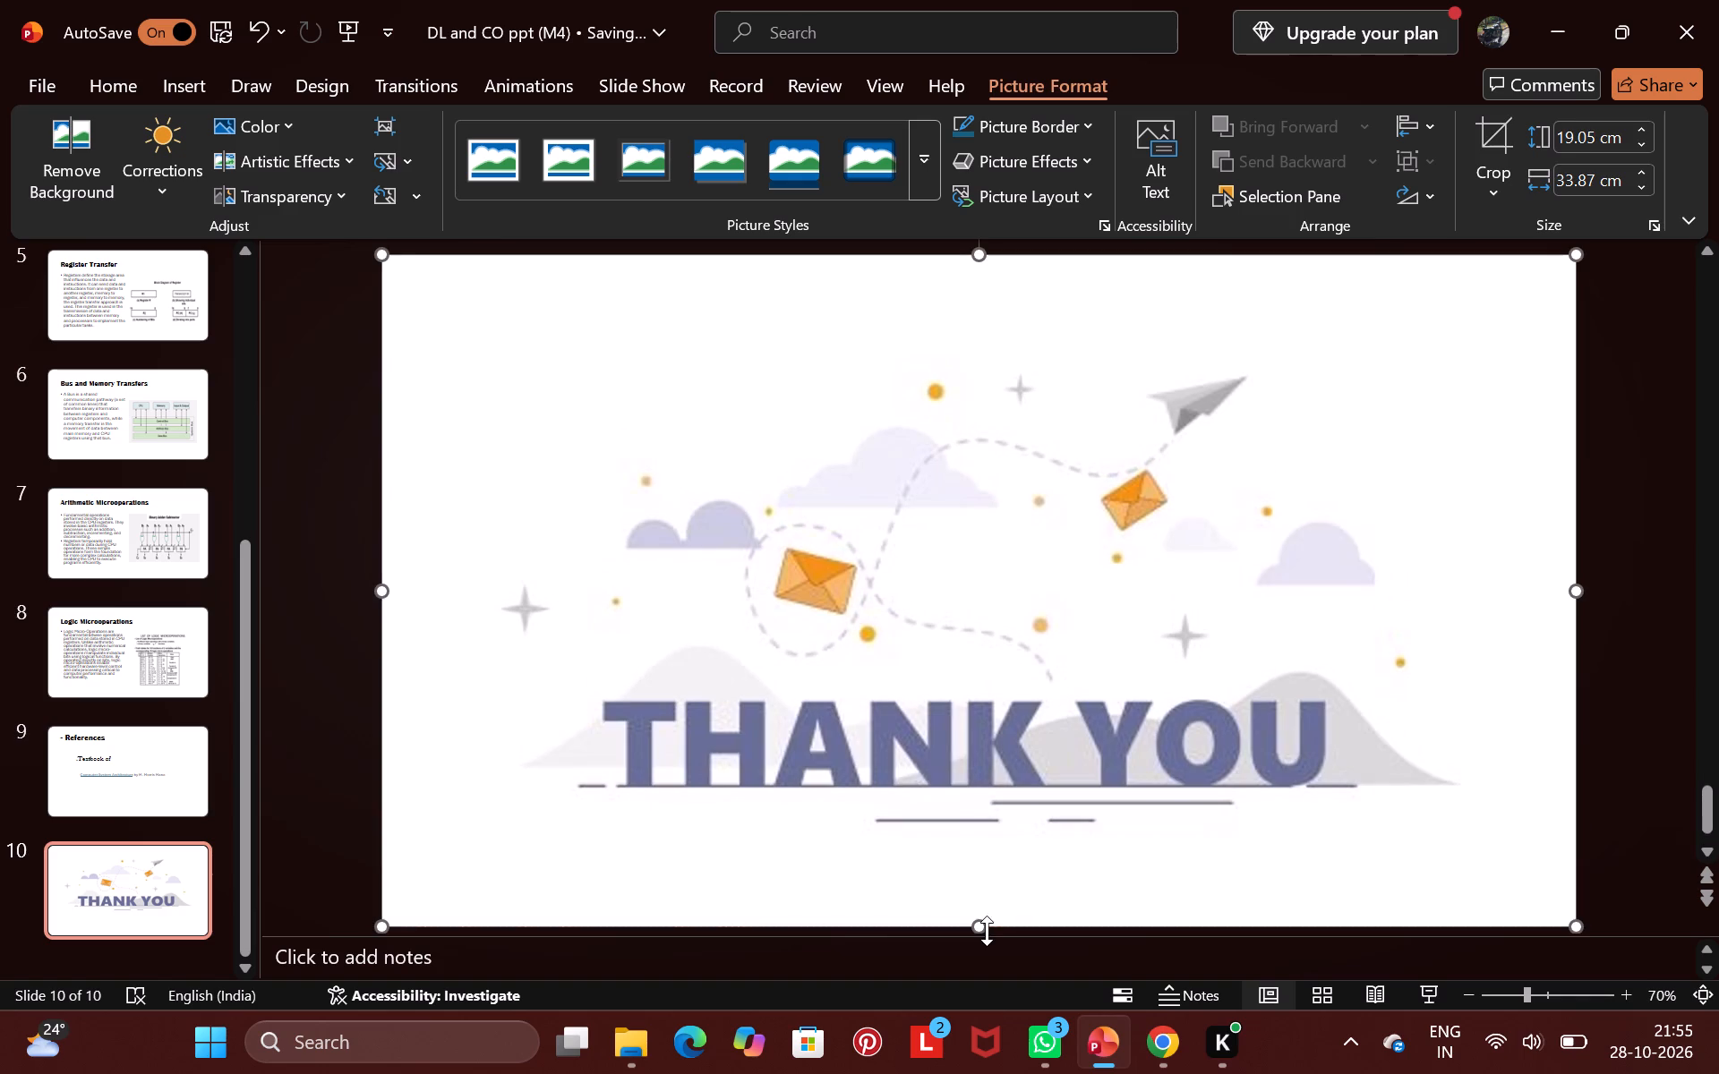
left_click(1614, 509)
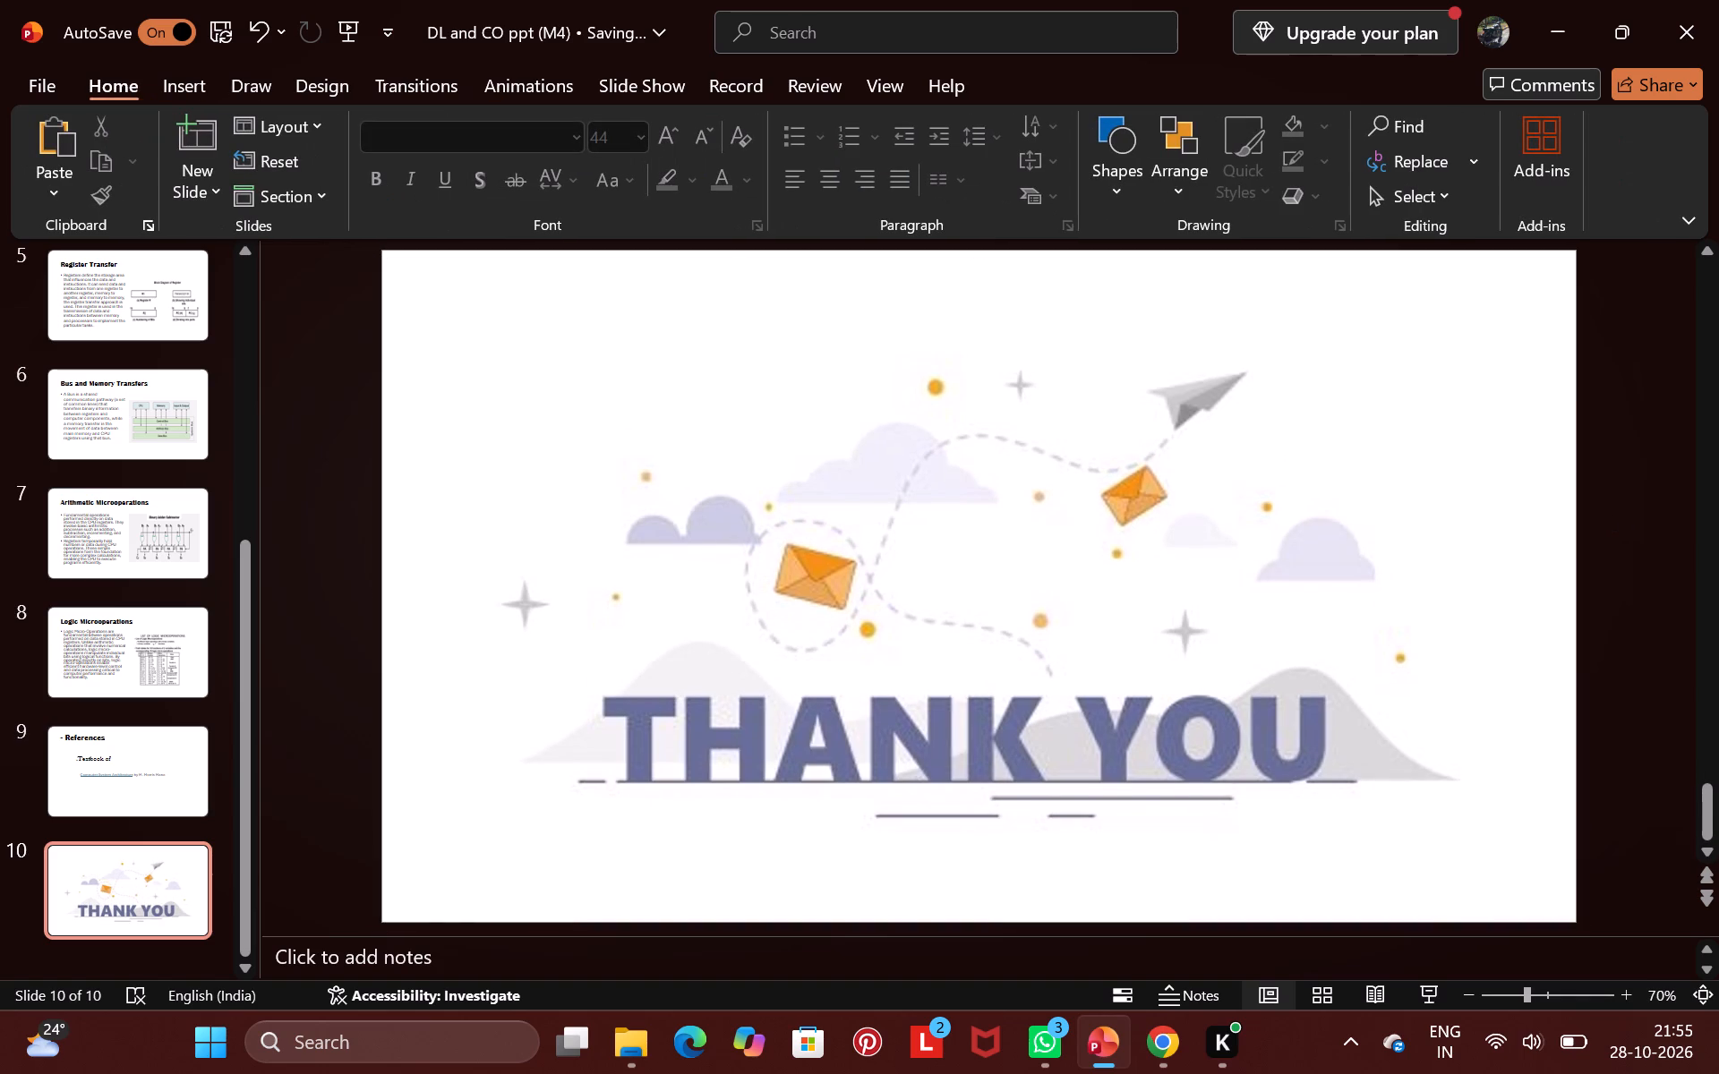
Run the slide show from slide 1 to the end to review all slides, and exit it.
scroll(122, 291, "up", 7)
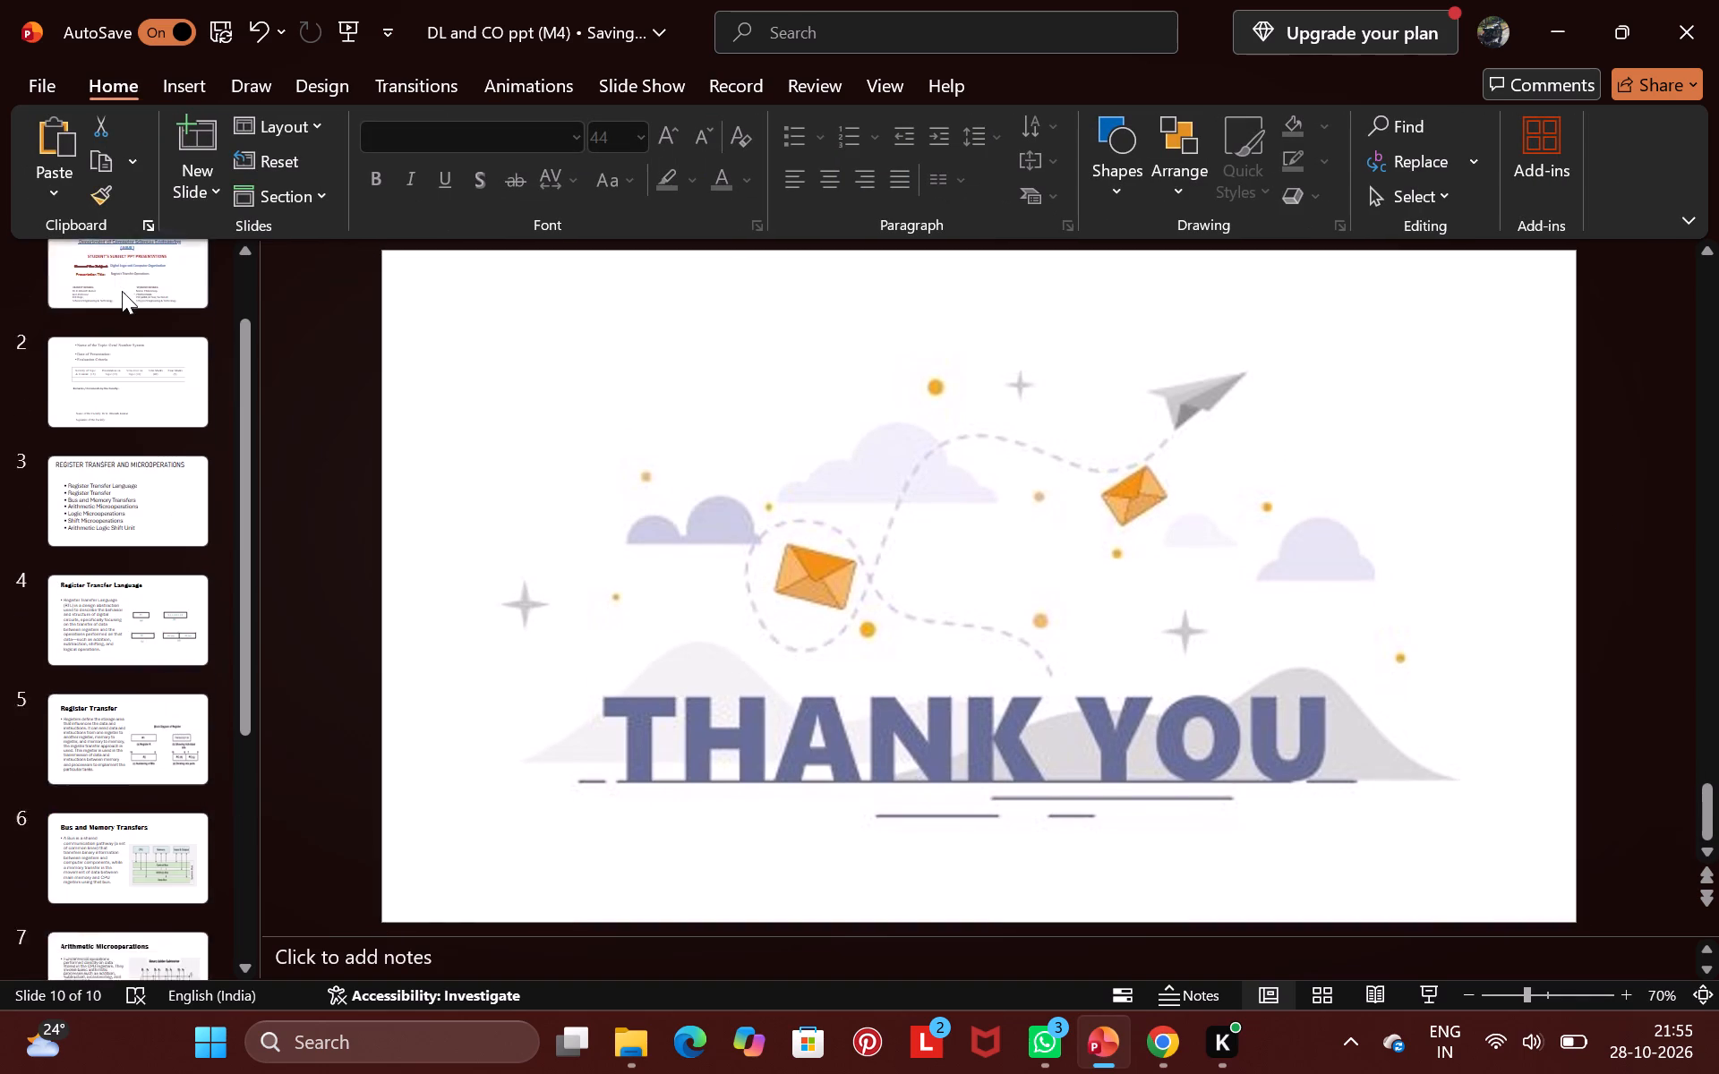
left_click(122, 291)
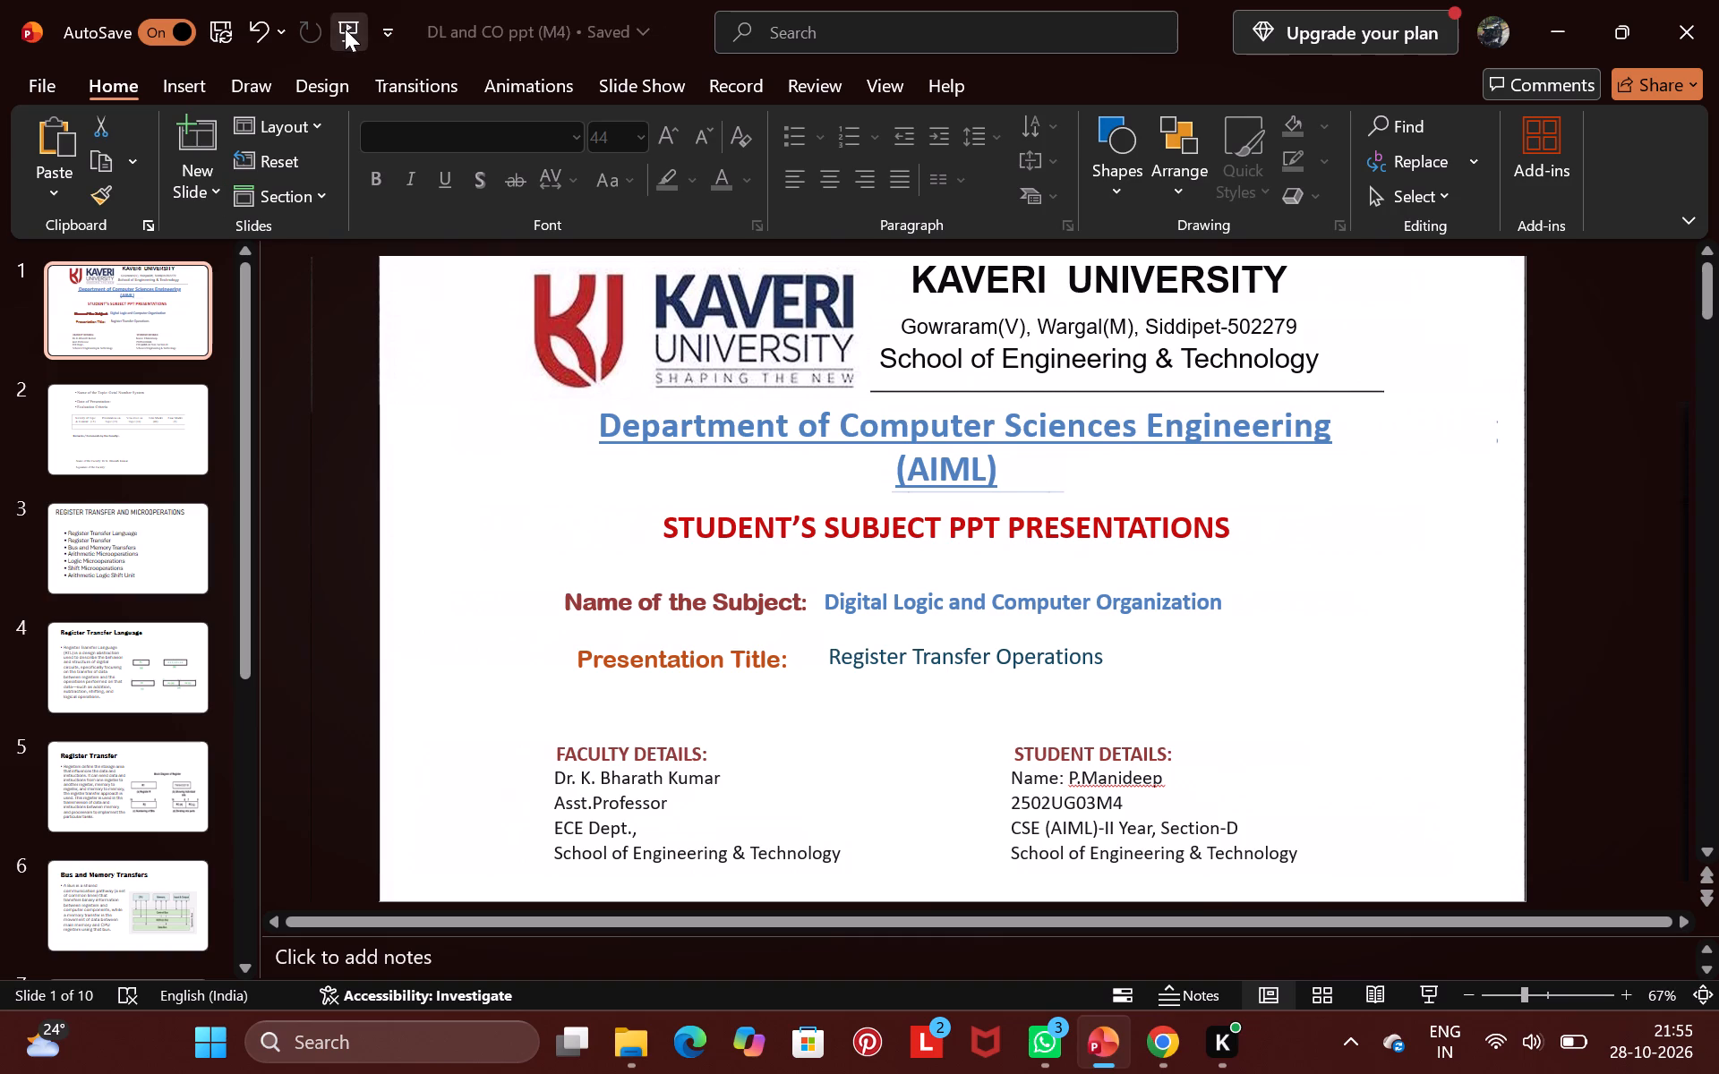
left_click(345, 29)
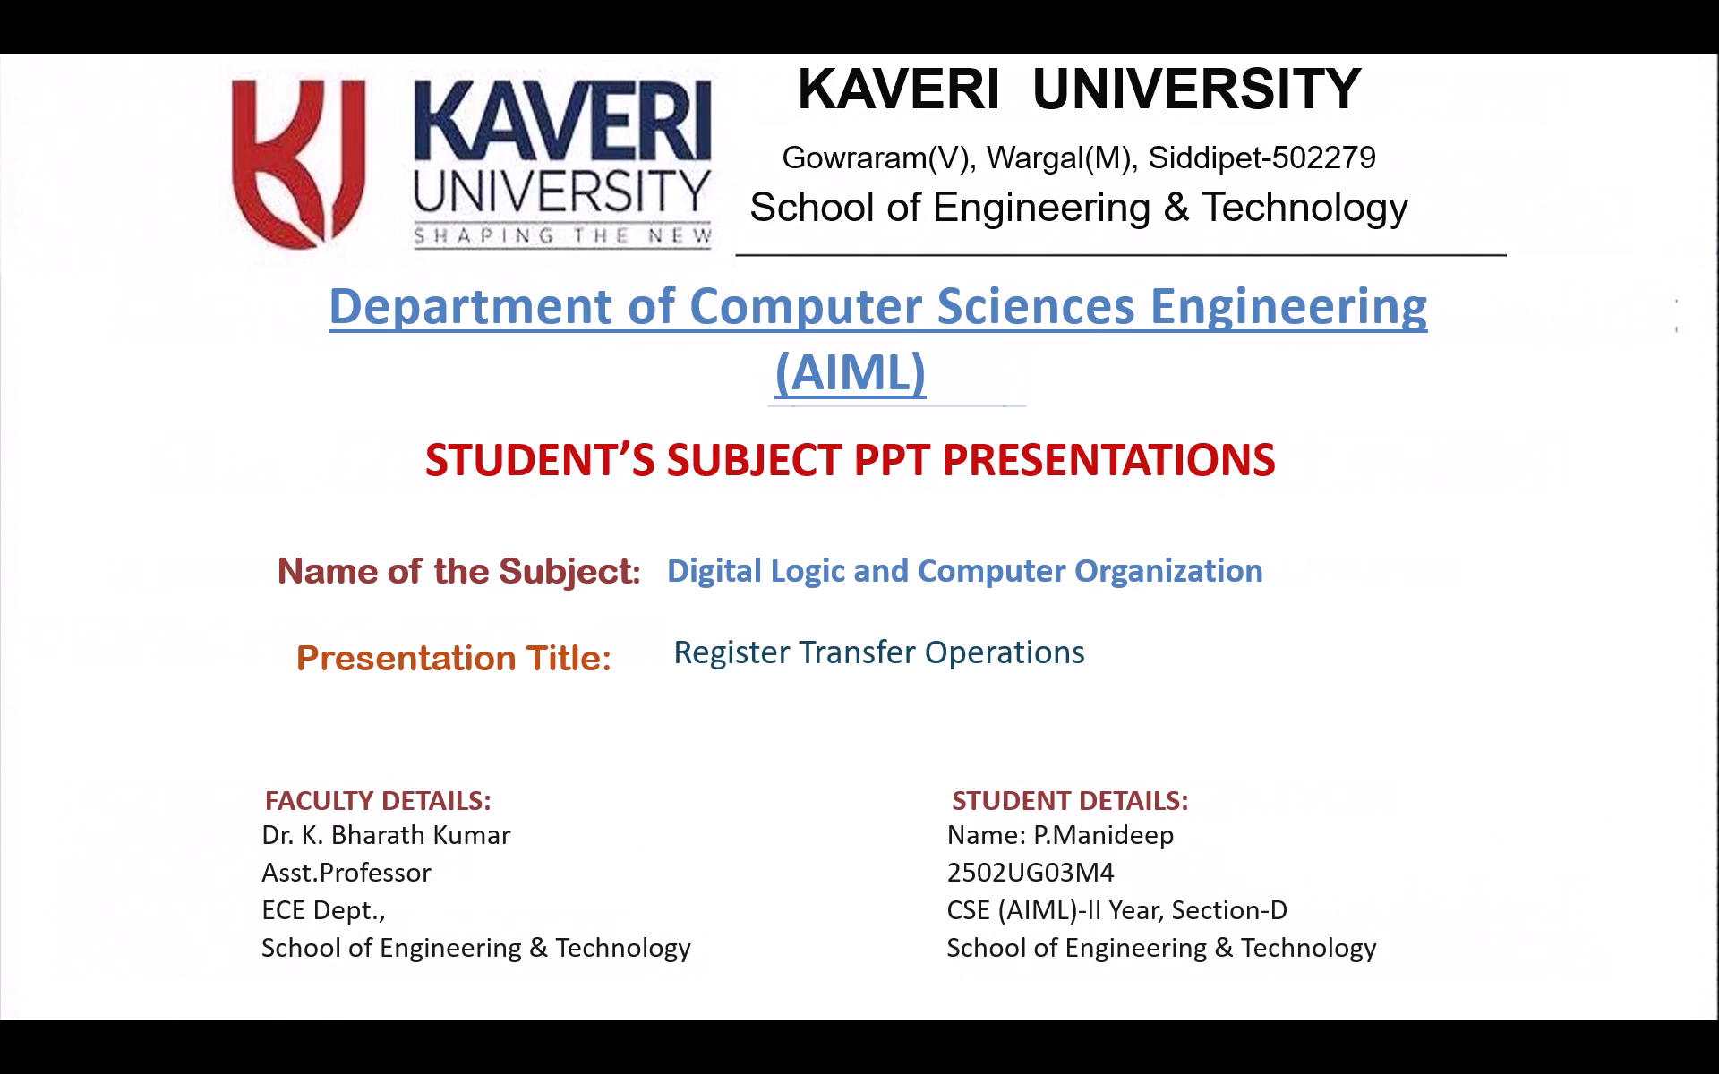
key("Right")
key("Right")
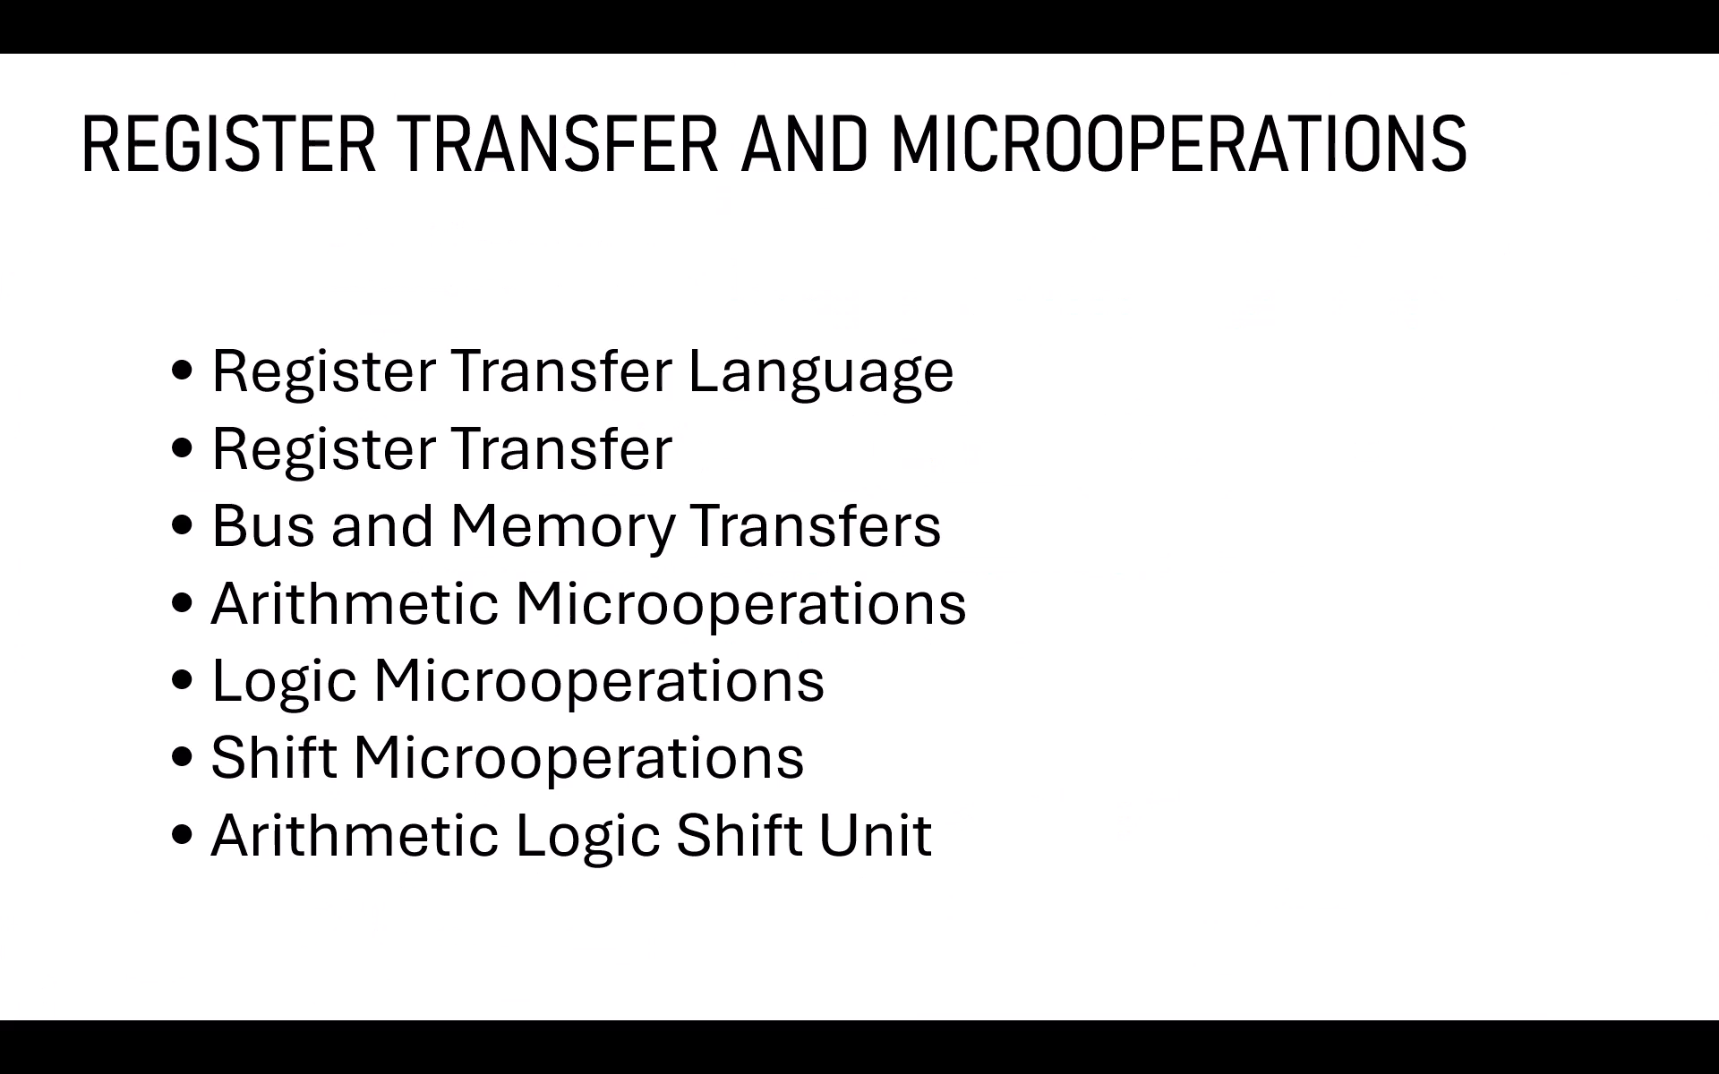
key("Right")
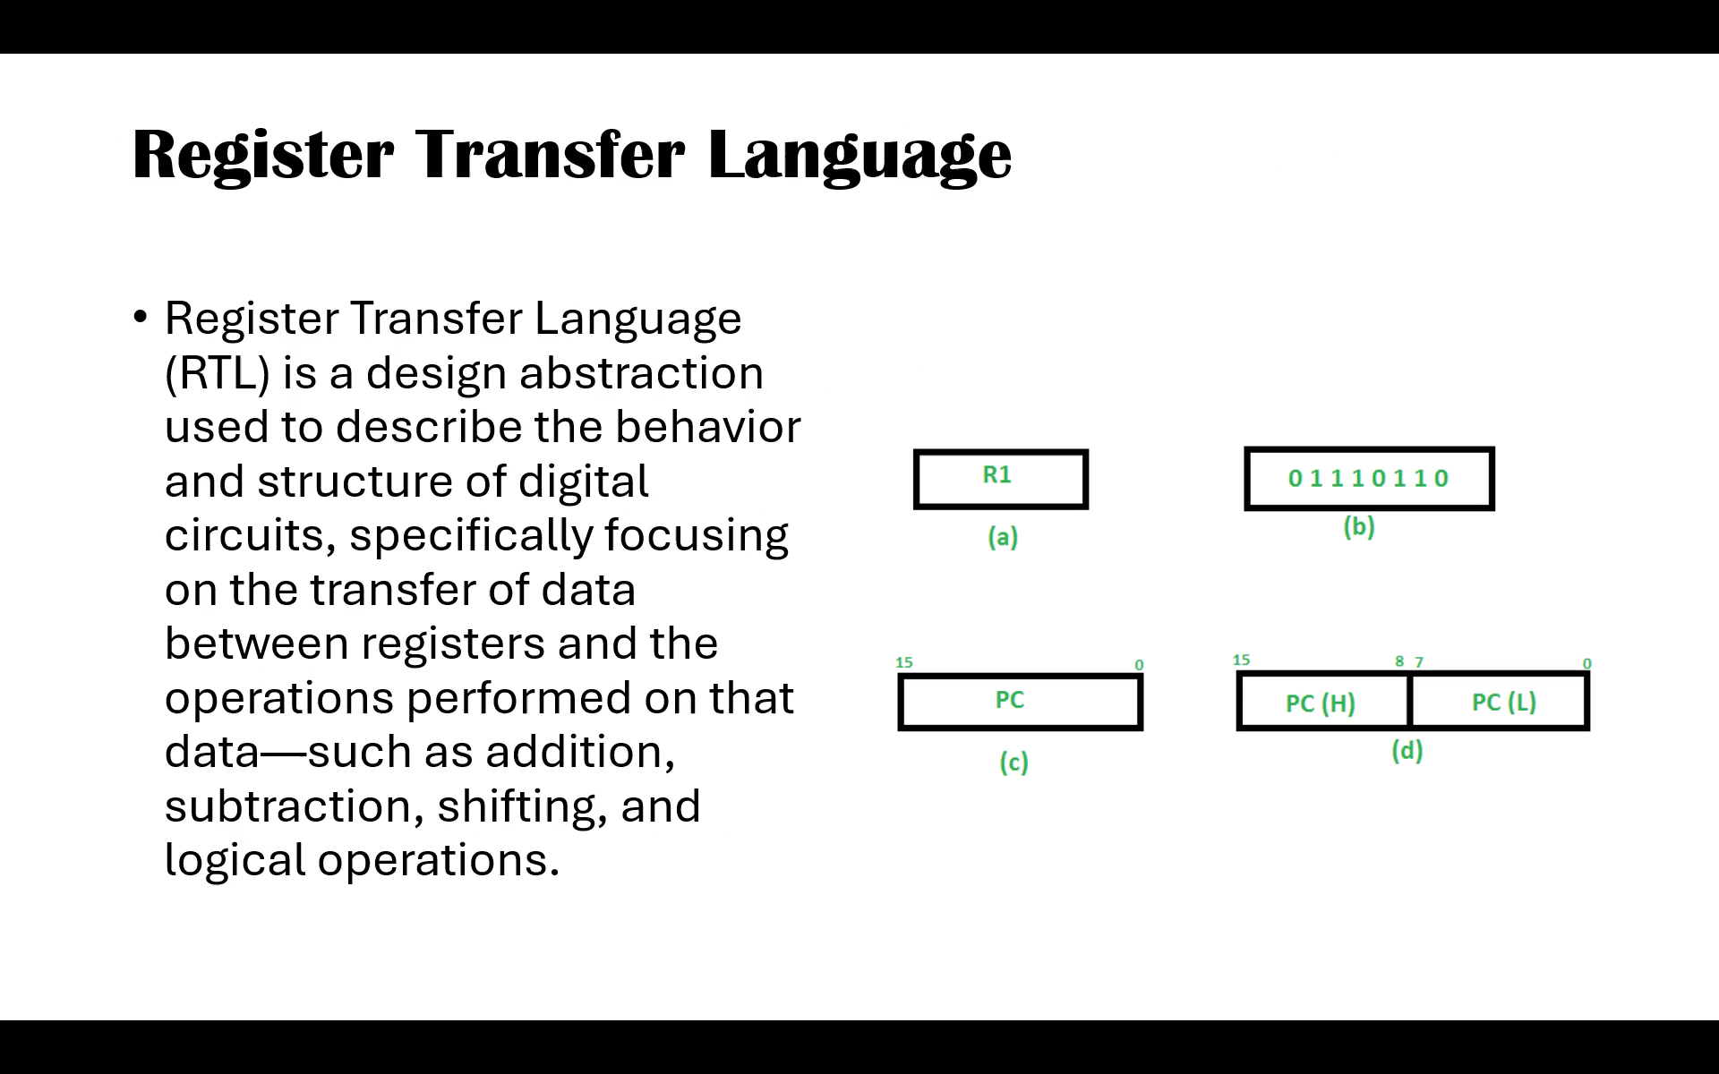
key("Right")
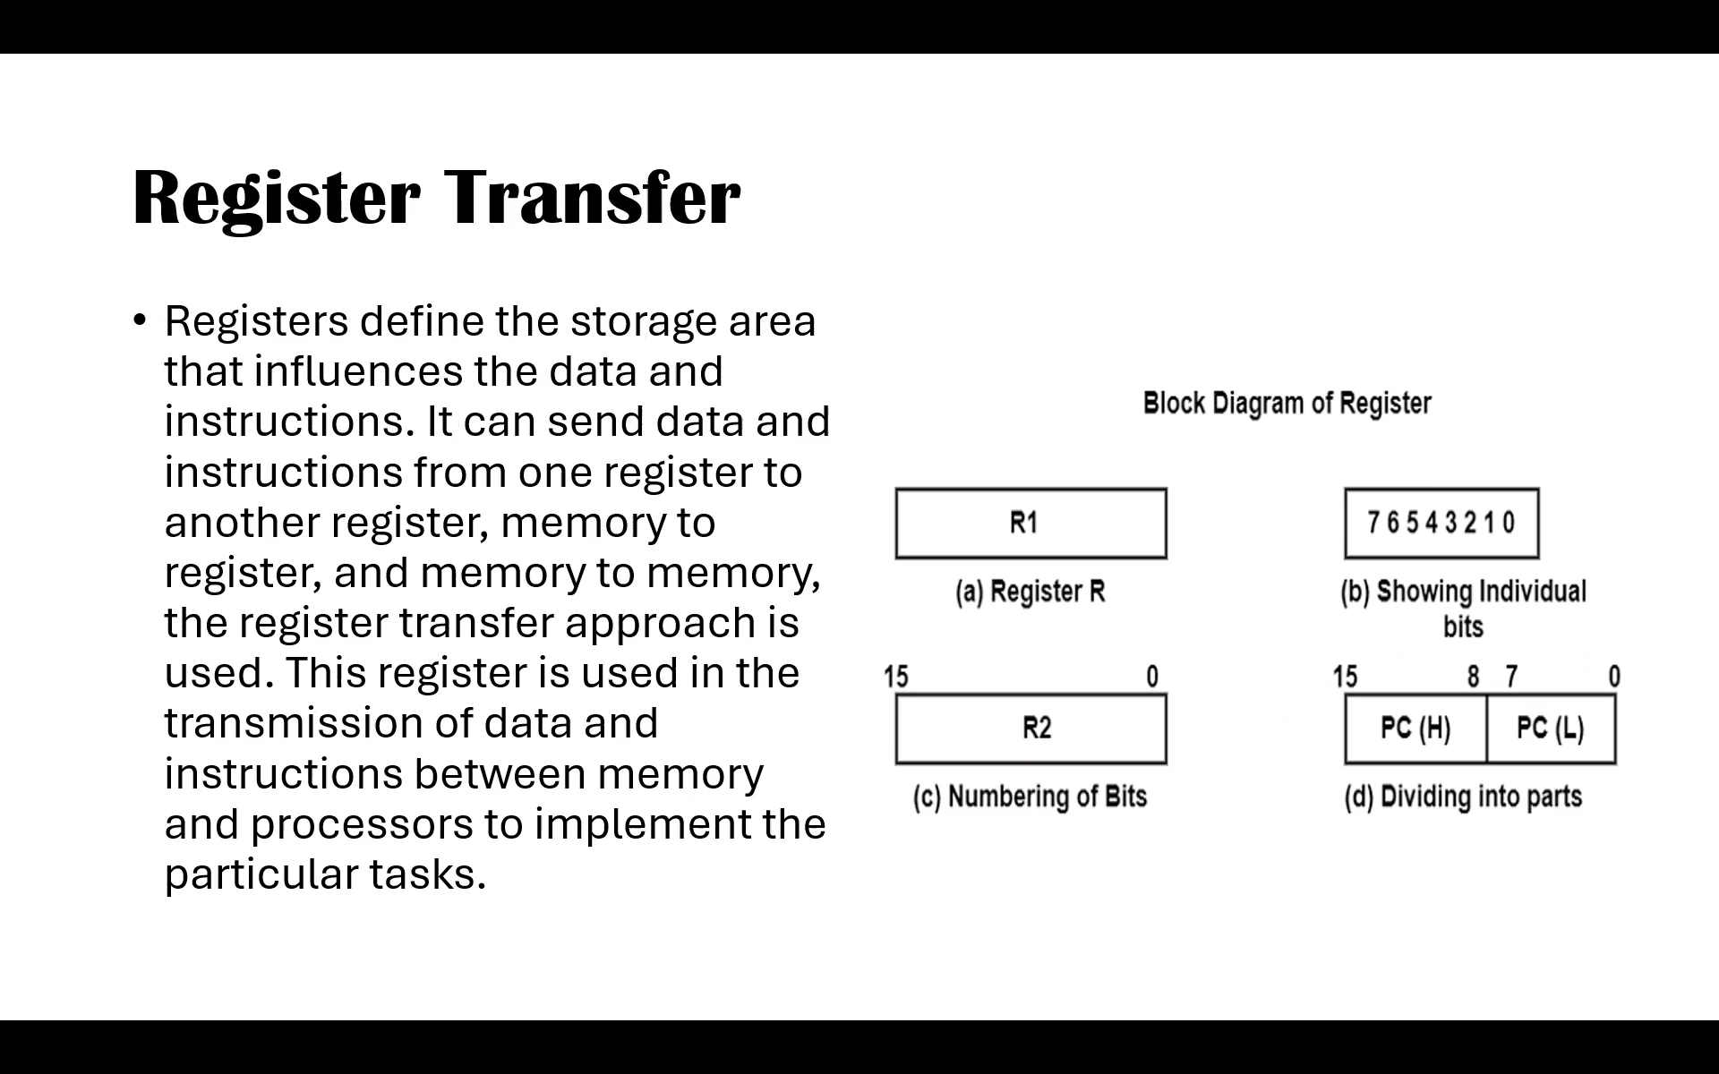
key("Right")
key("Right")
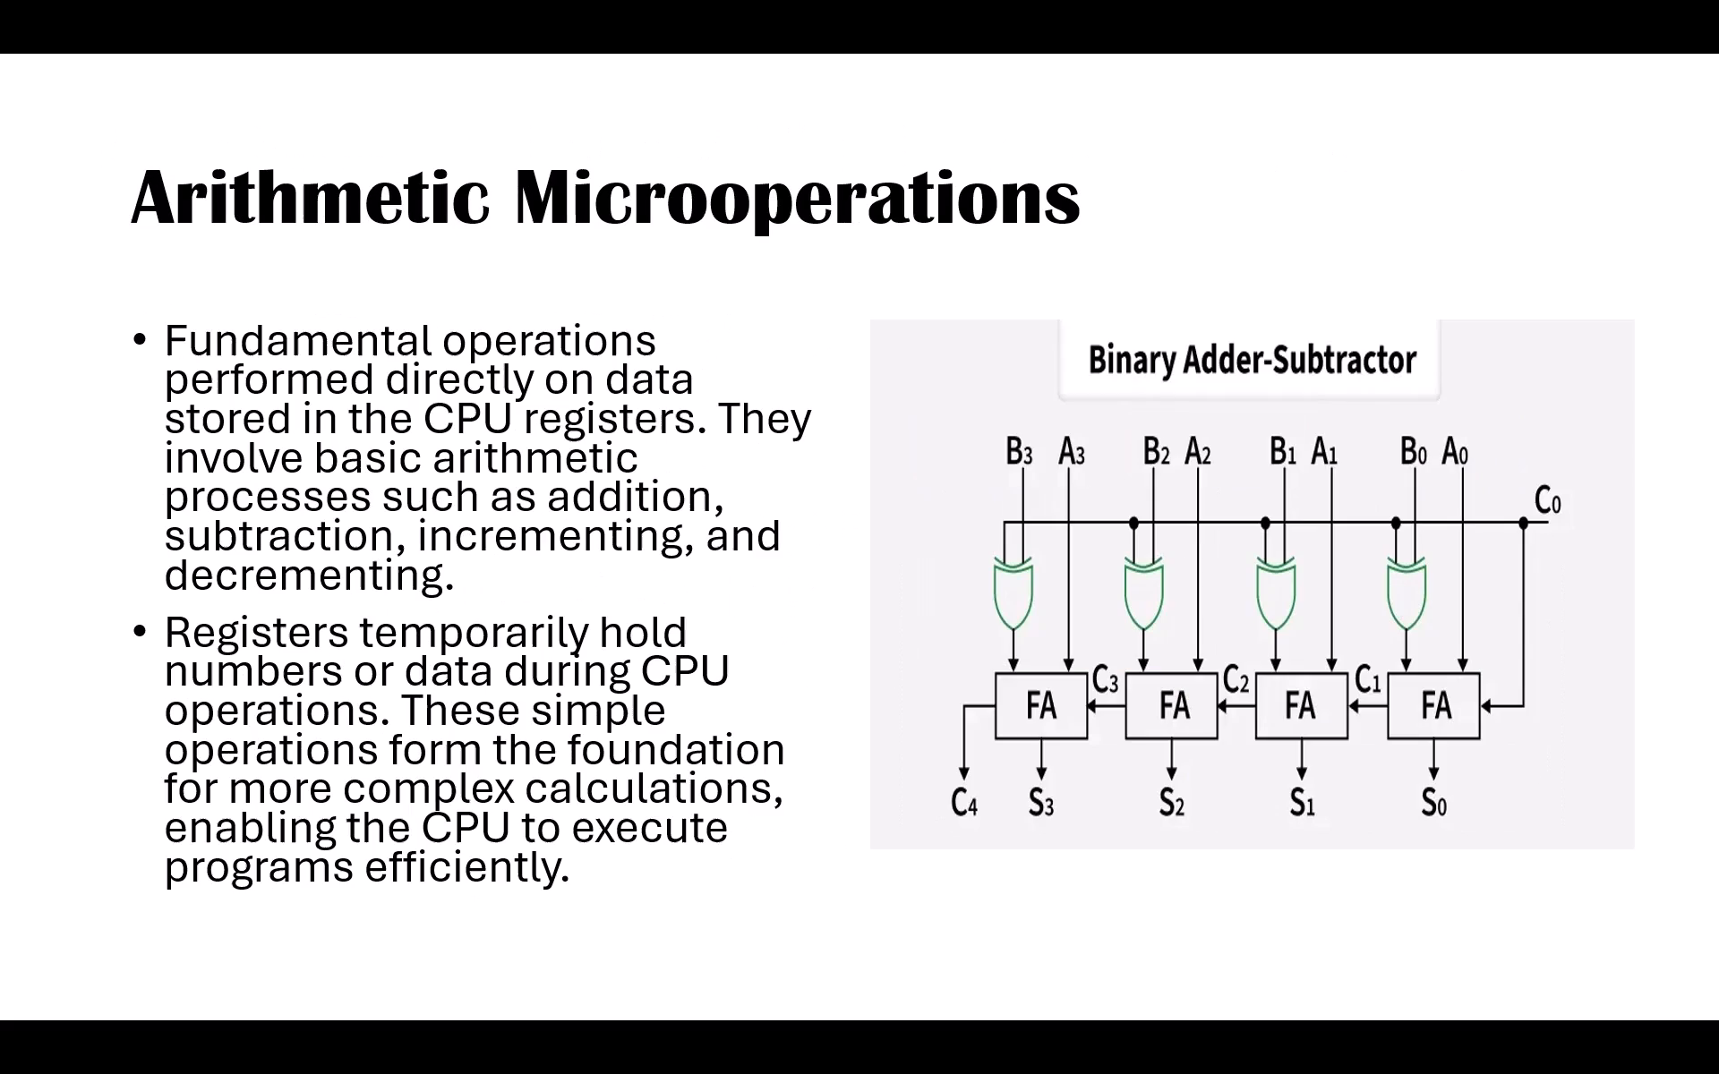
key("Right")
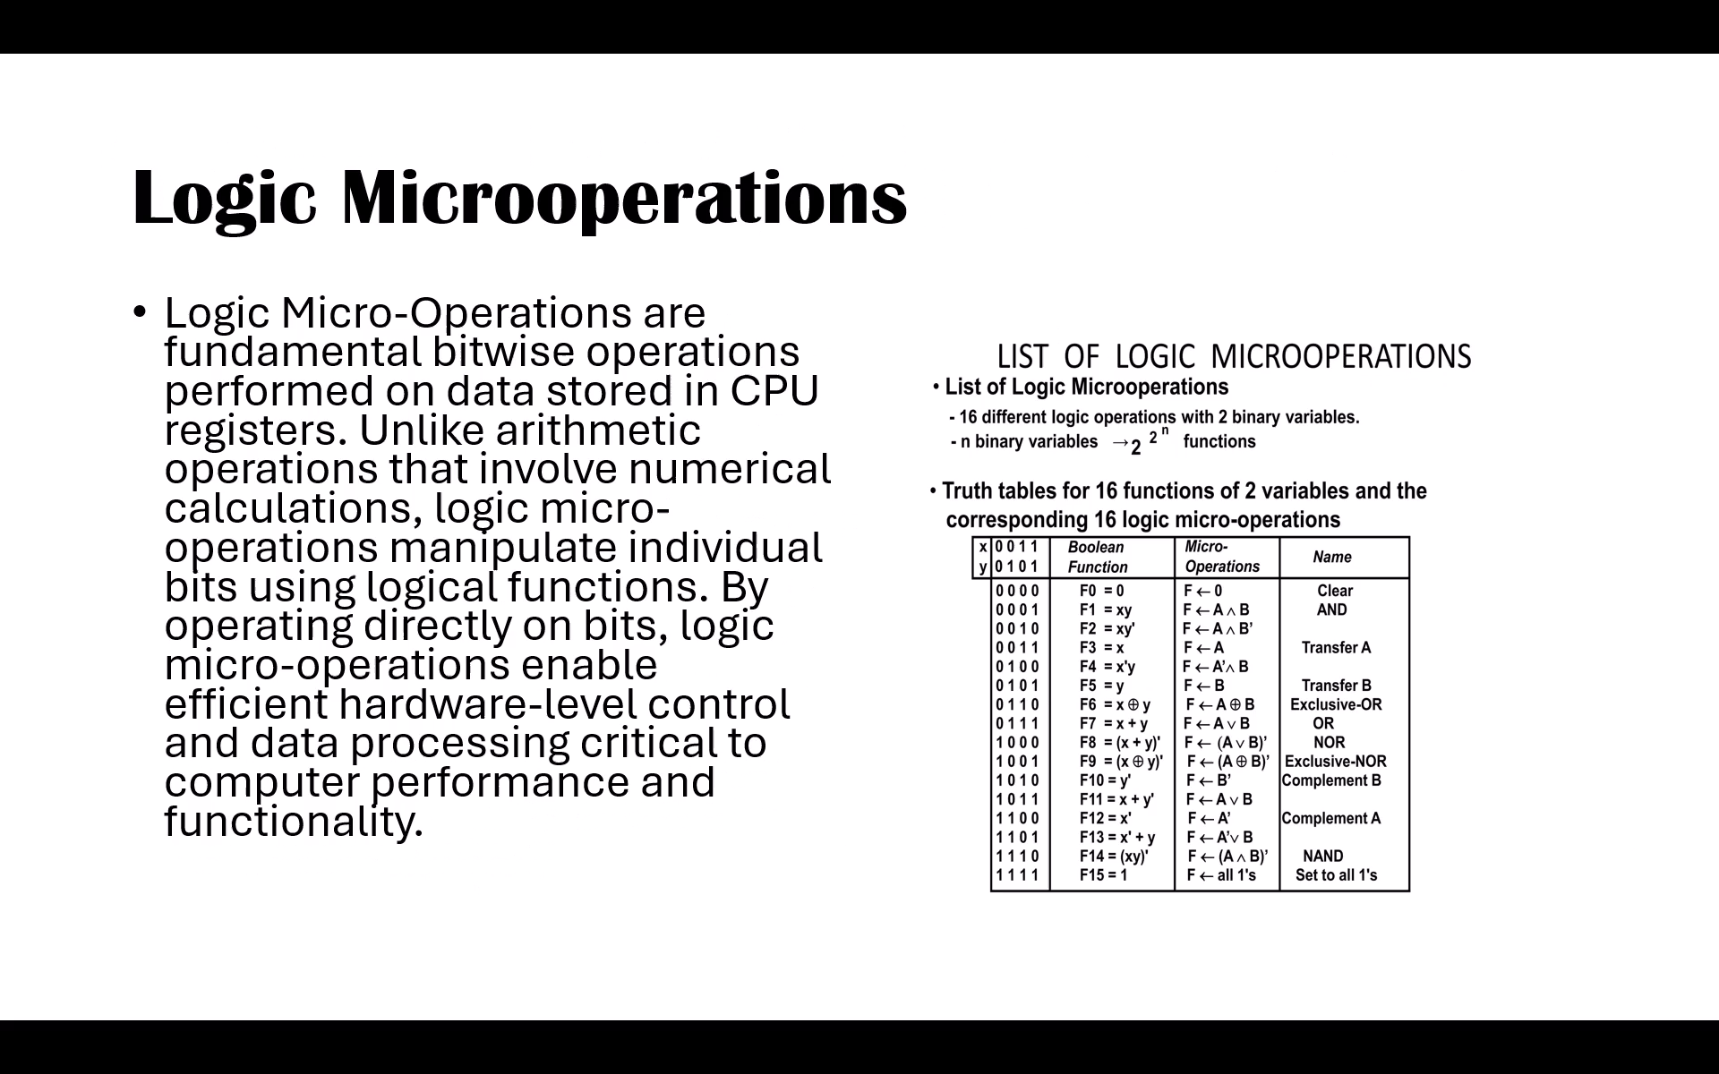
key("Right")
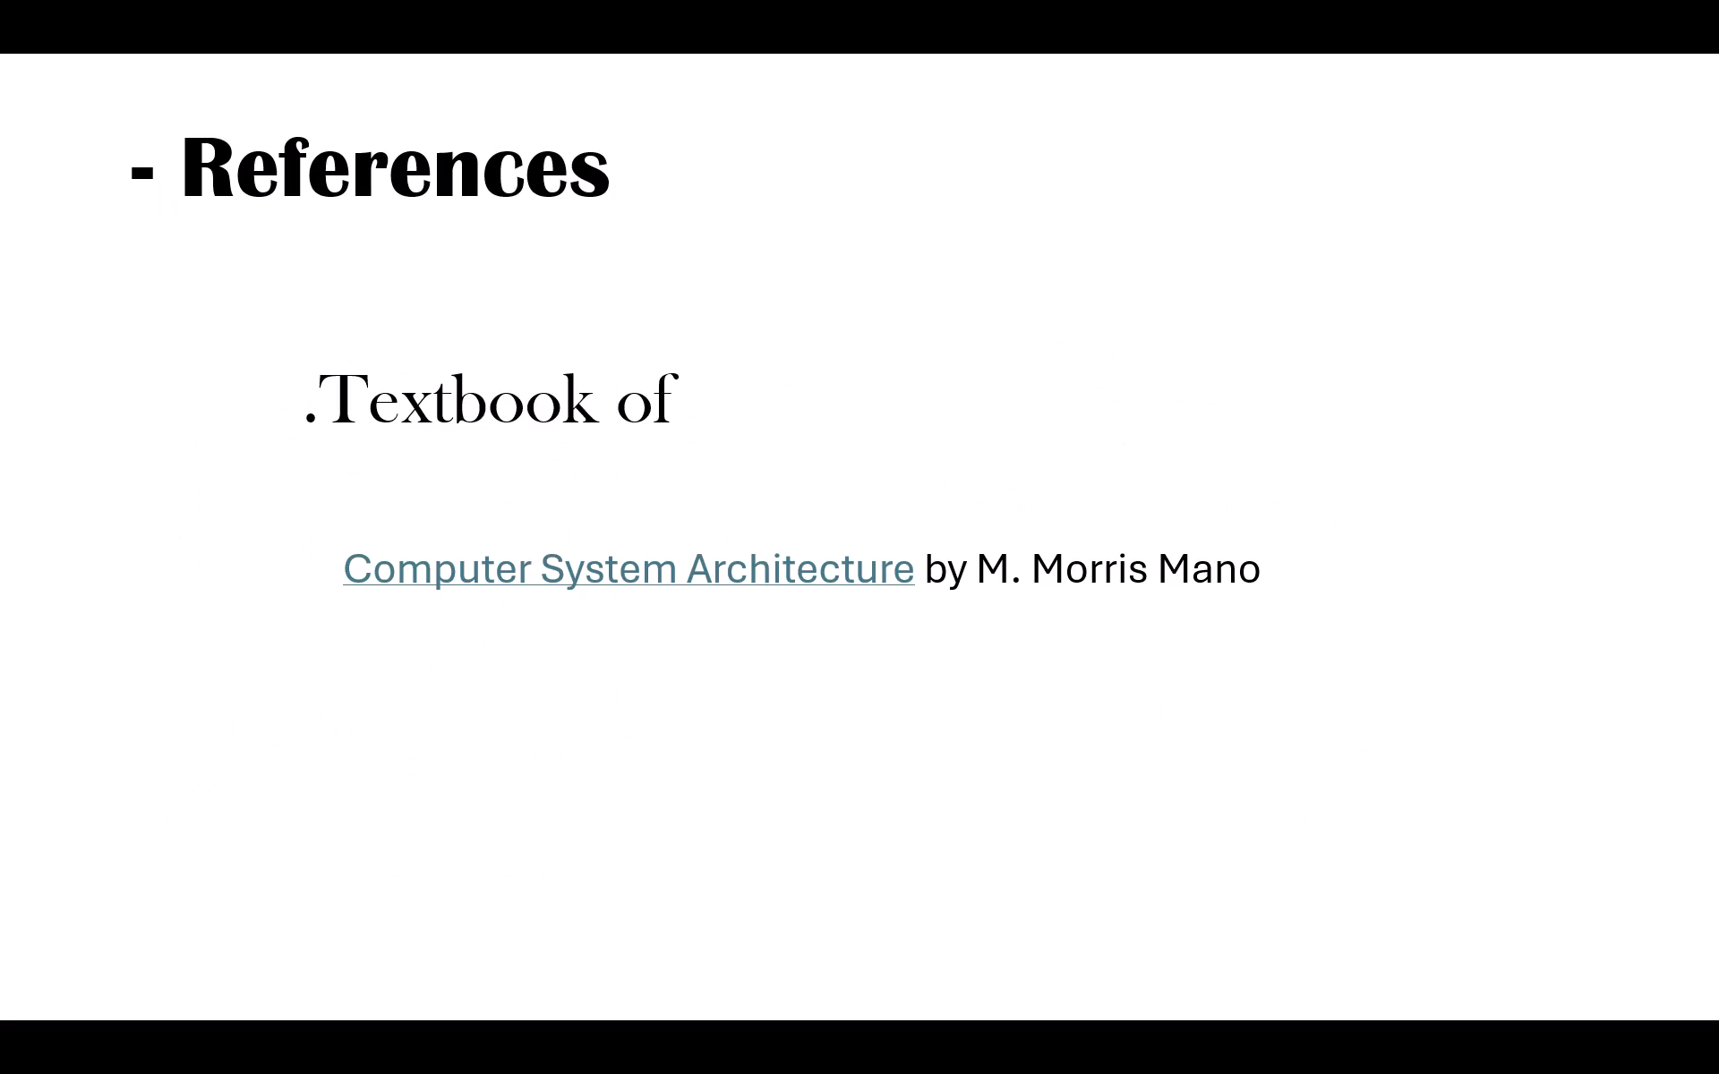
key("Right")
key("Right")
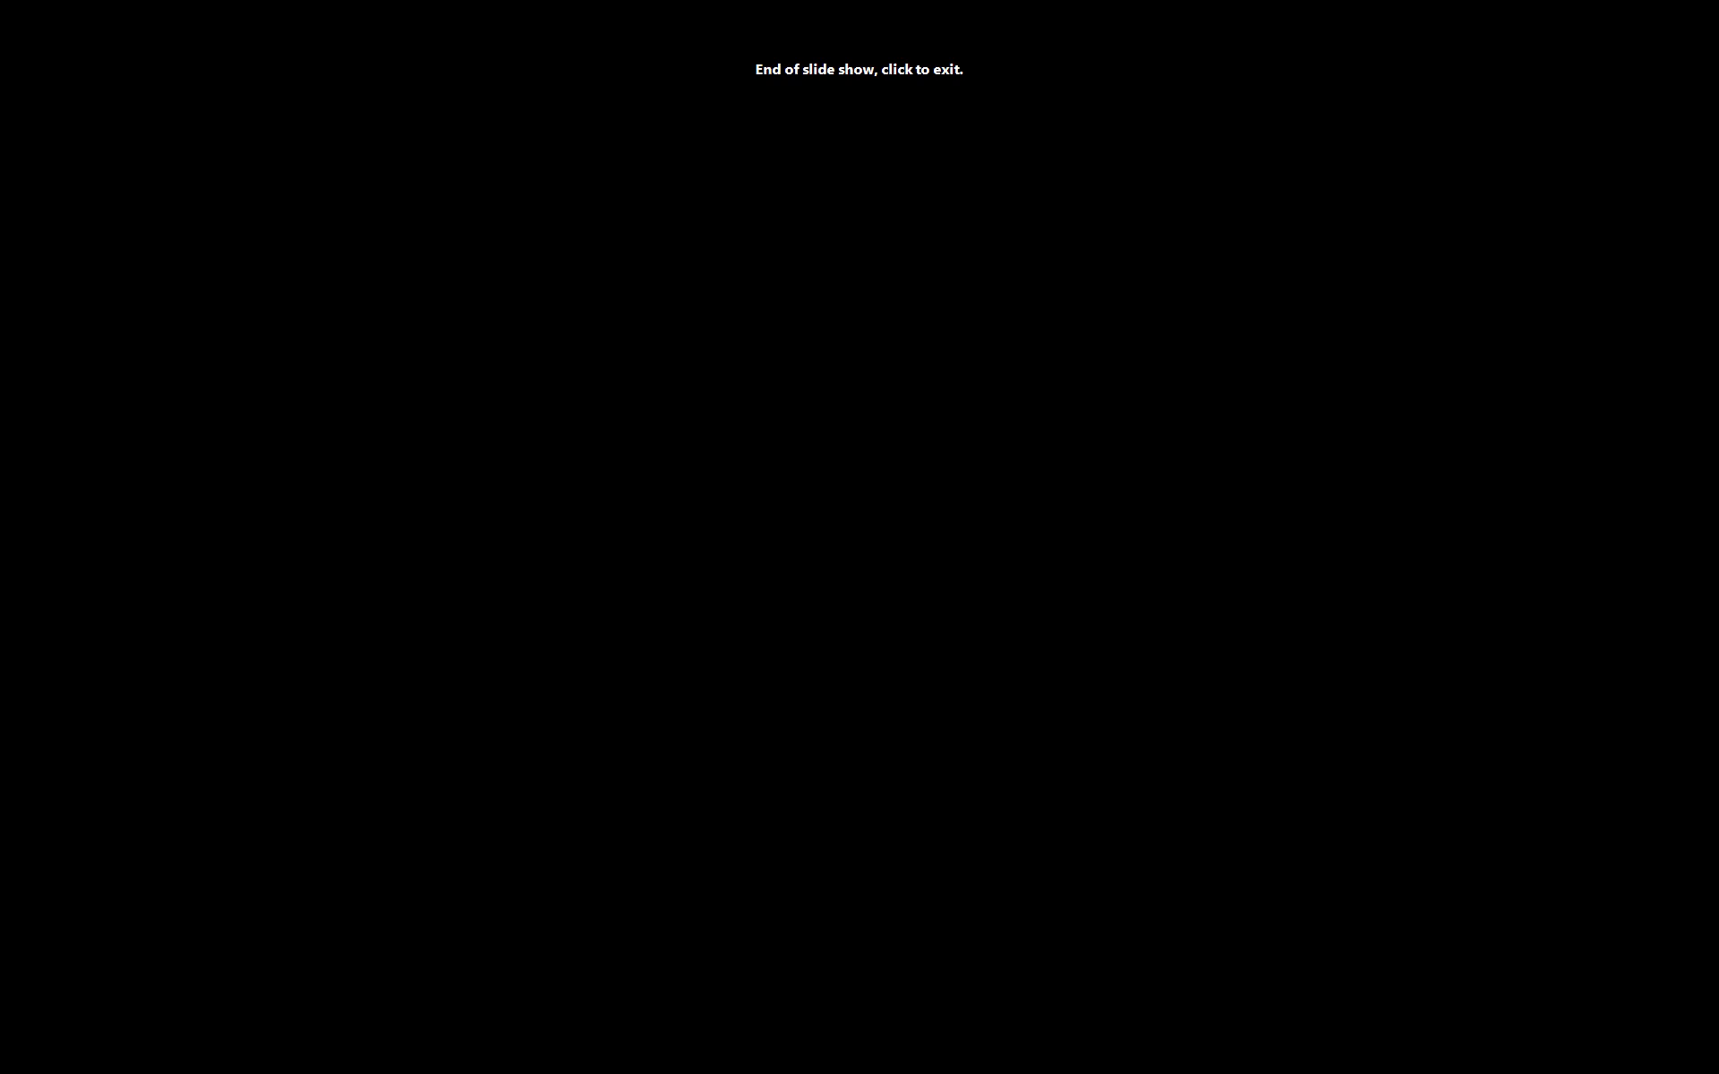
key("Escape")
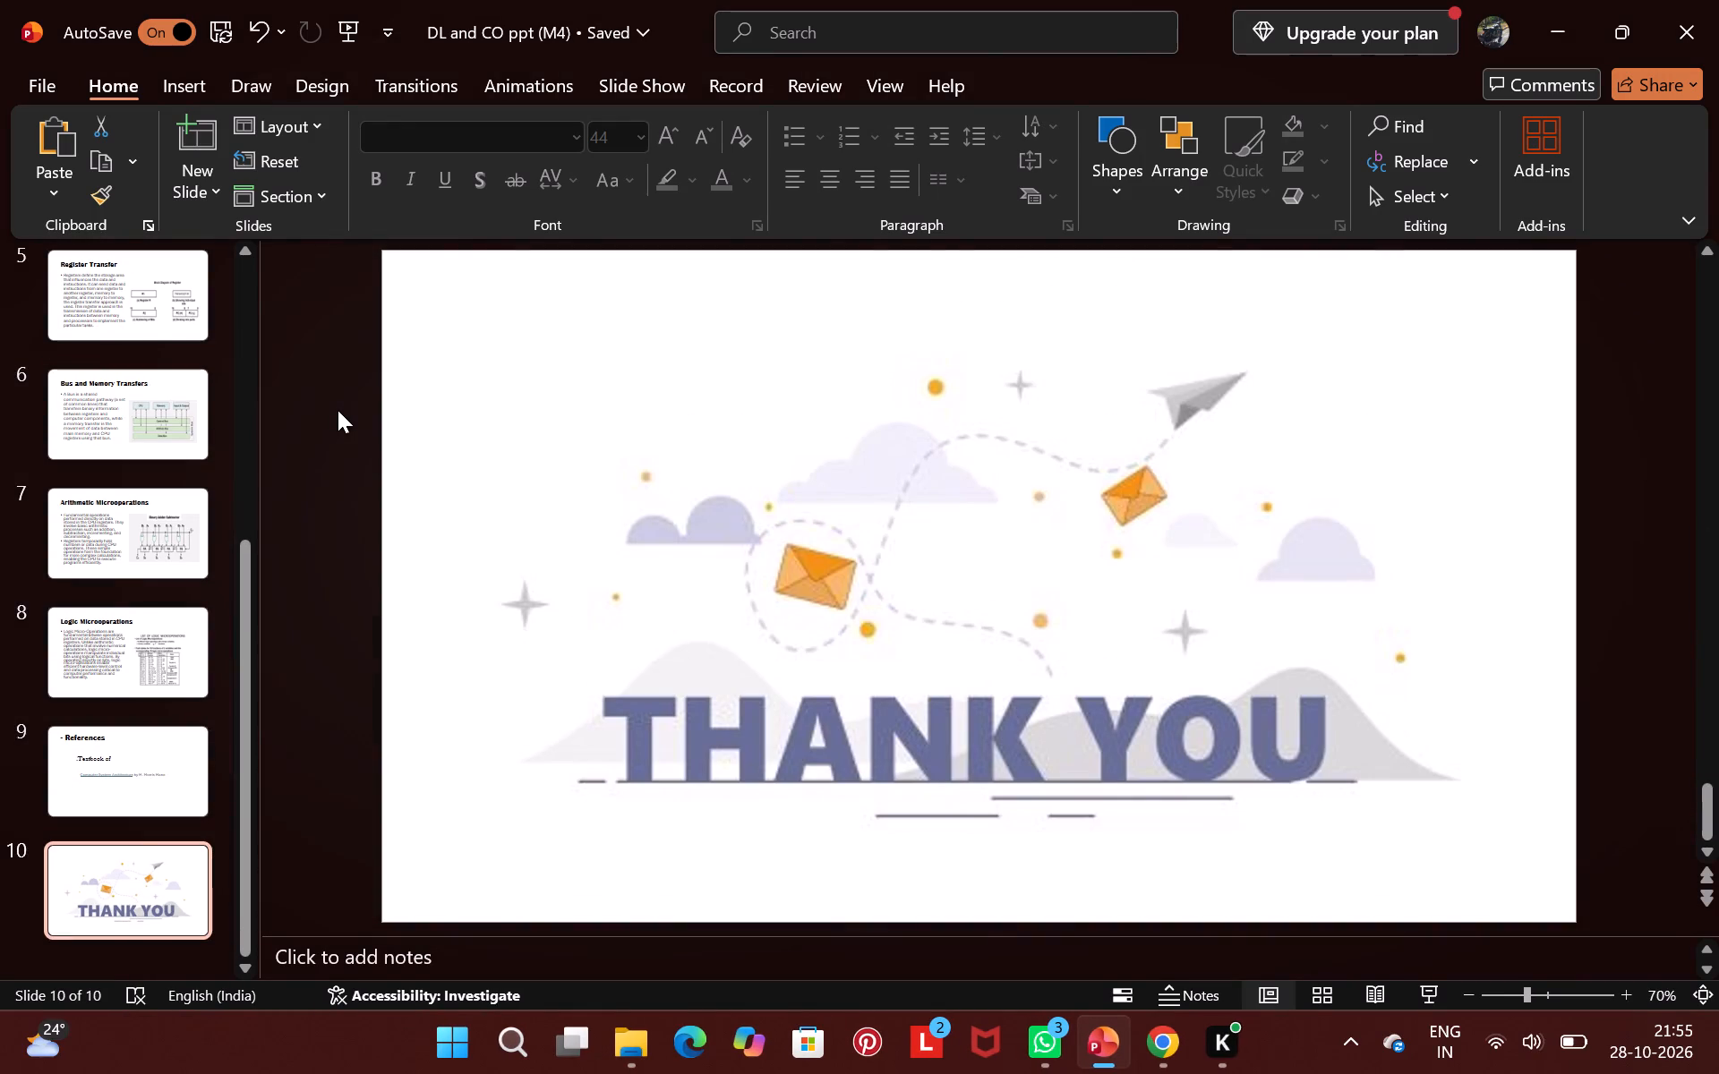
Return to title slide 1 and save the M4 presentation.
scroll(155, 340, "up", 7)
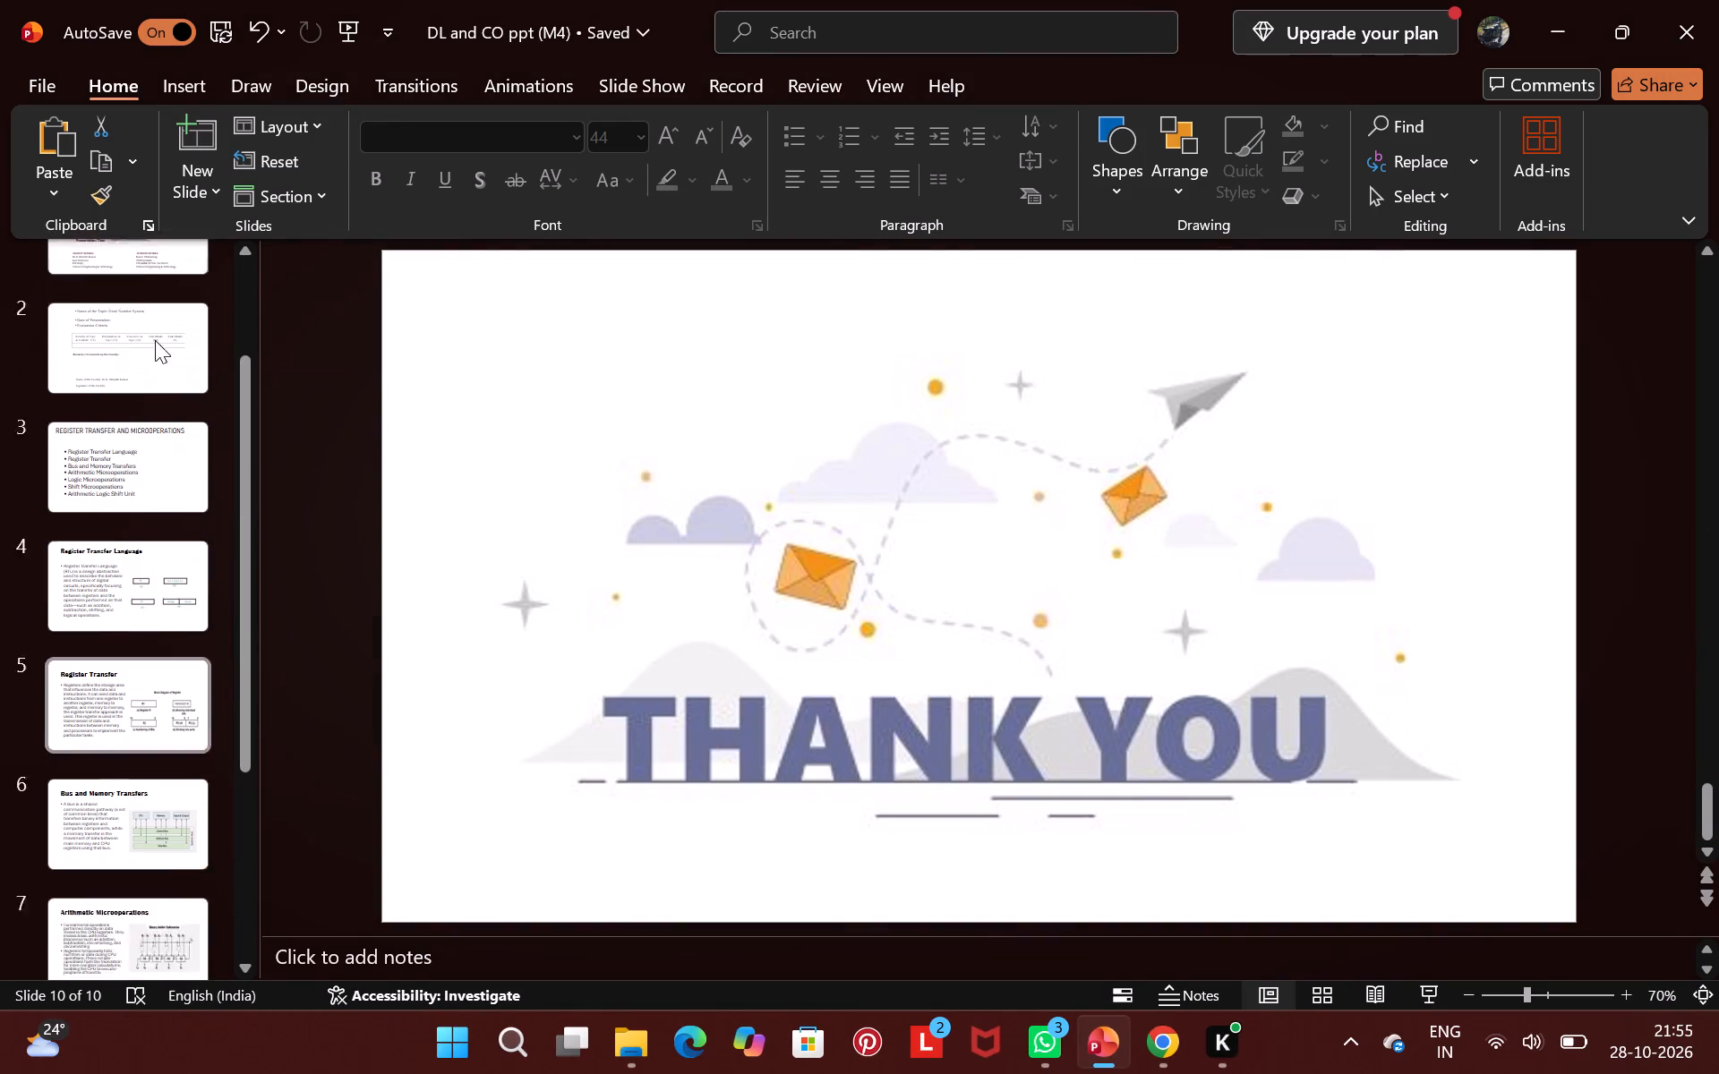
left_click(154, 339)
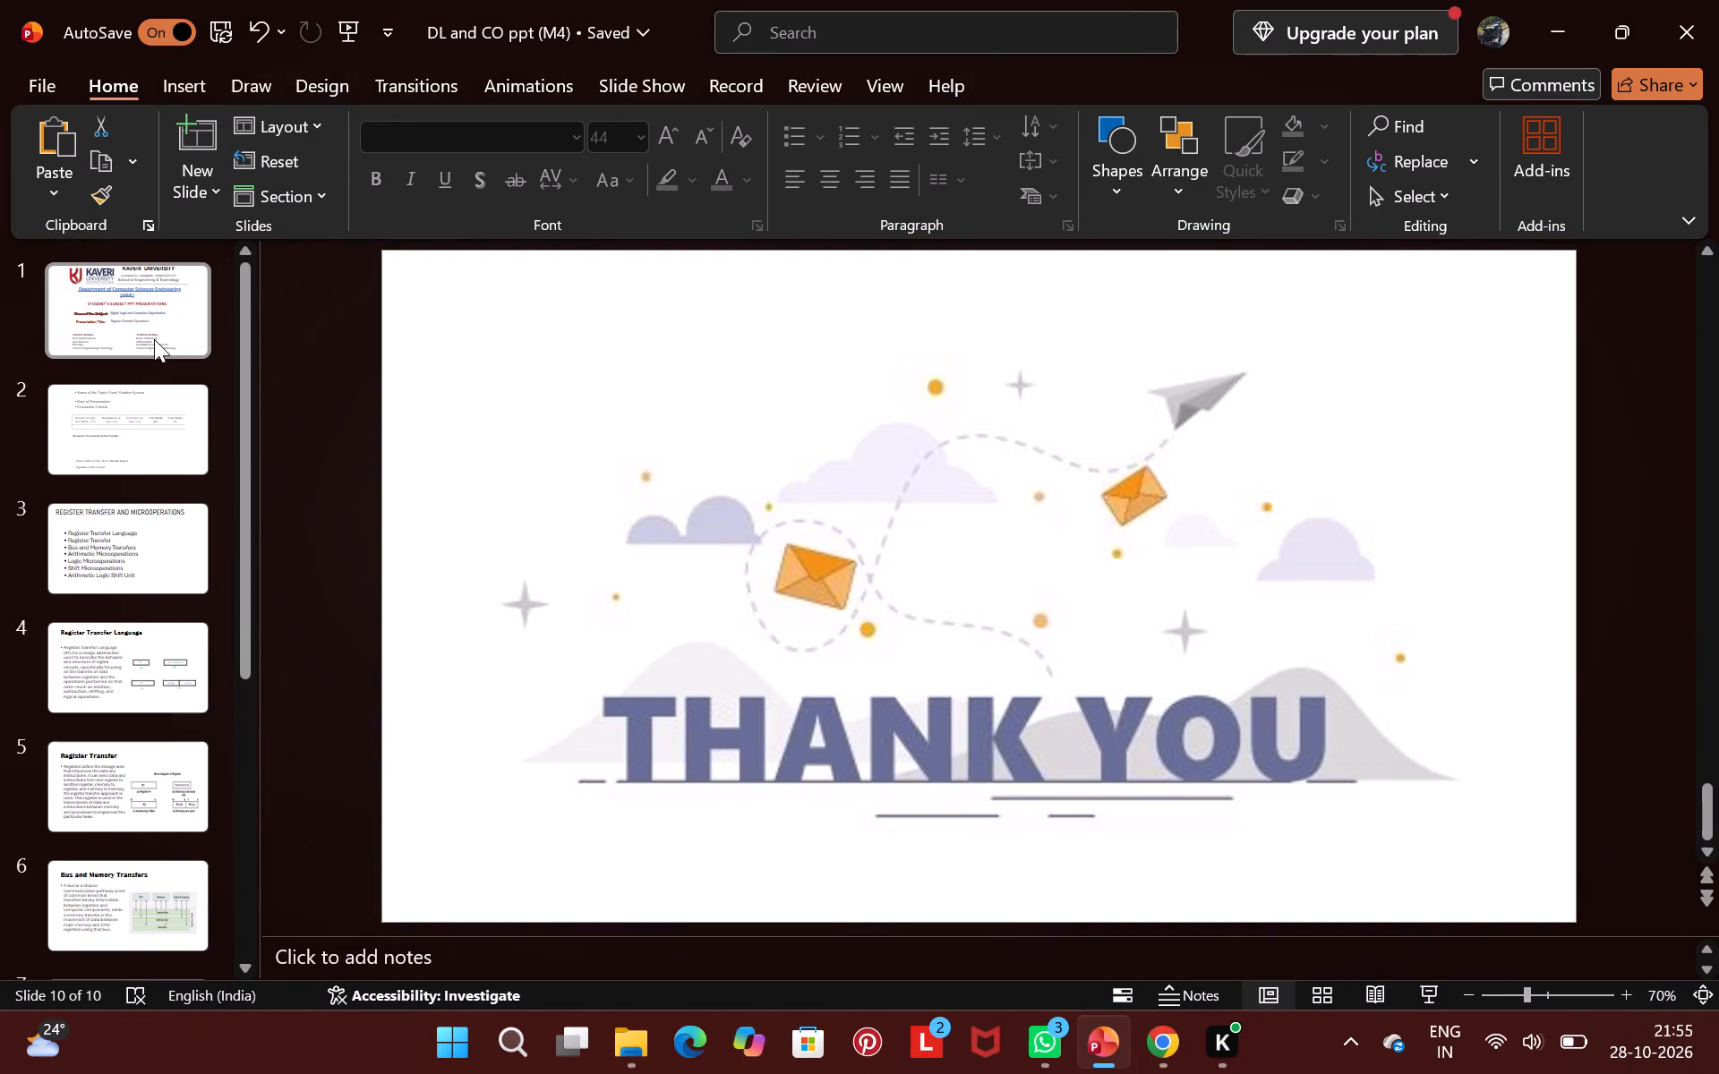
left_click(220, 39)
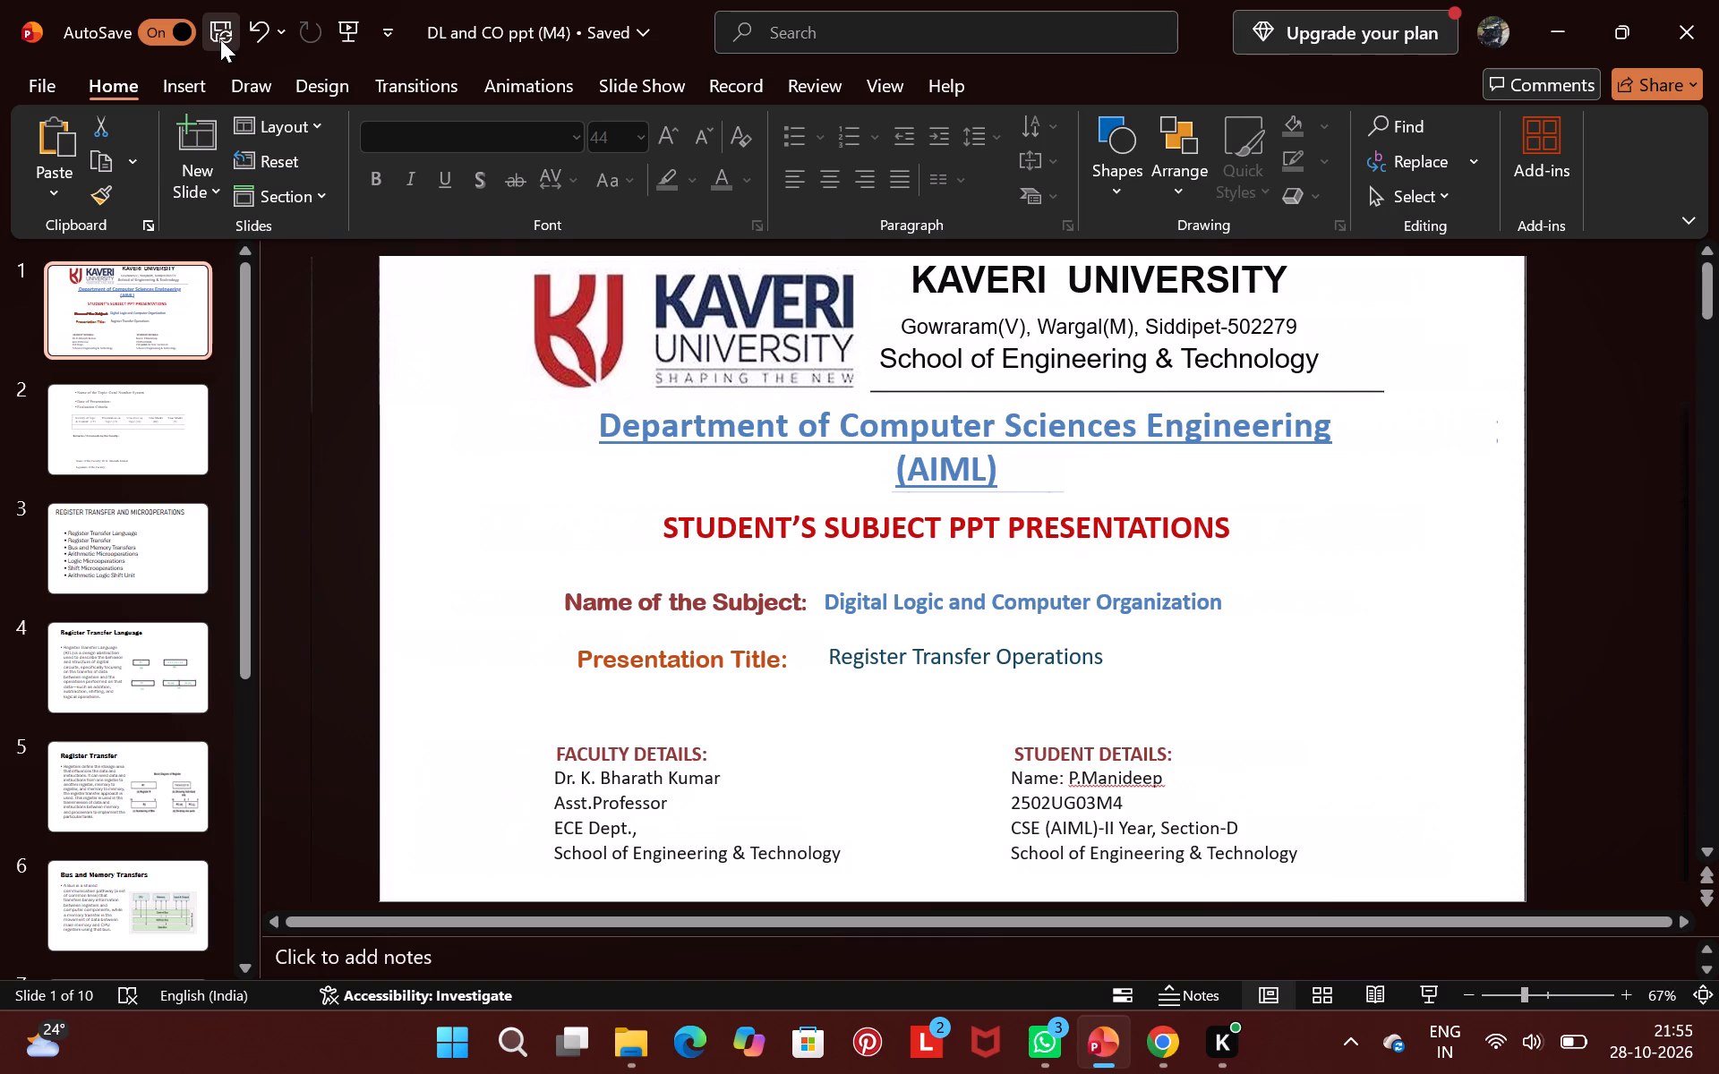
left_click(220, 39)
Minimize the presentation and close the Chrome window with the SlideModel page to get back to the Documents folder.
left_click(1548, 16)
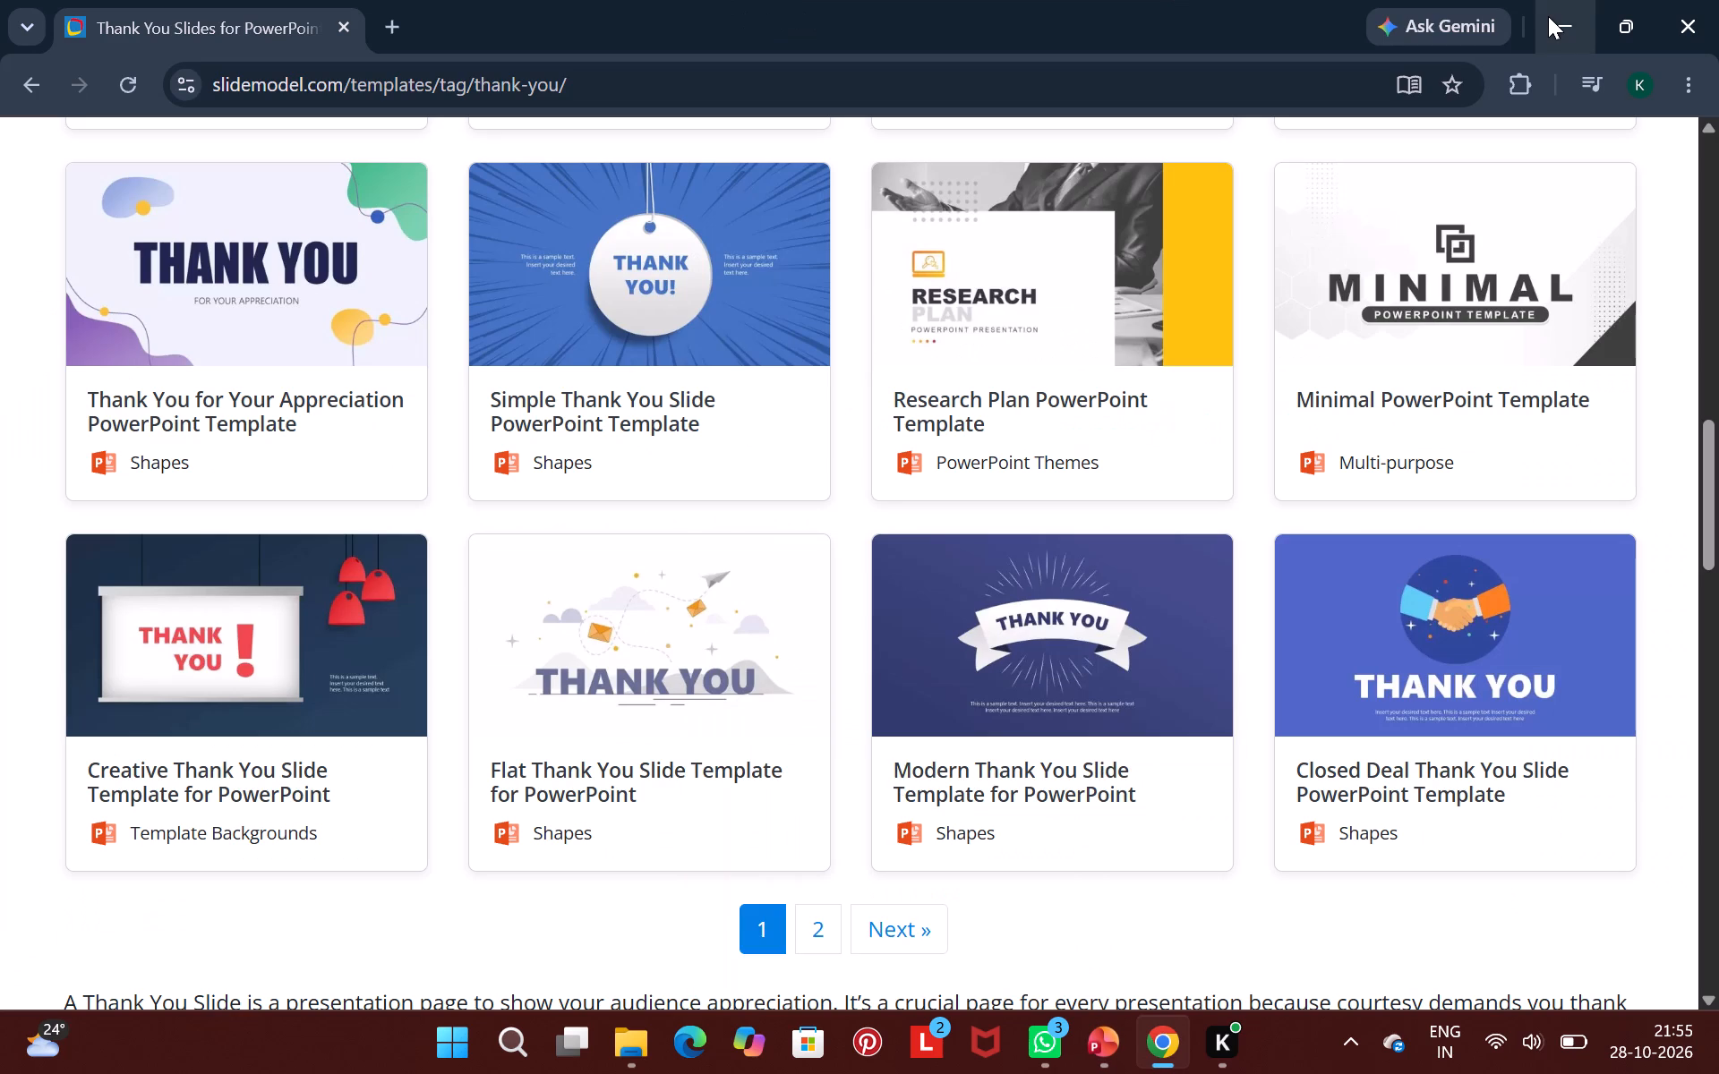
left_click(1659, 13)
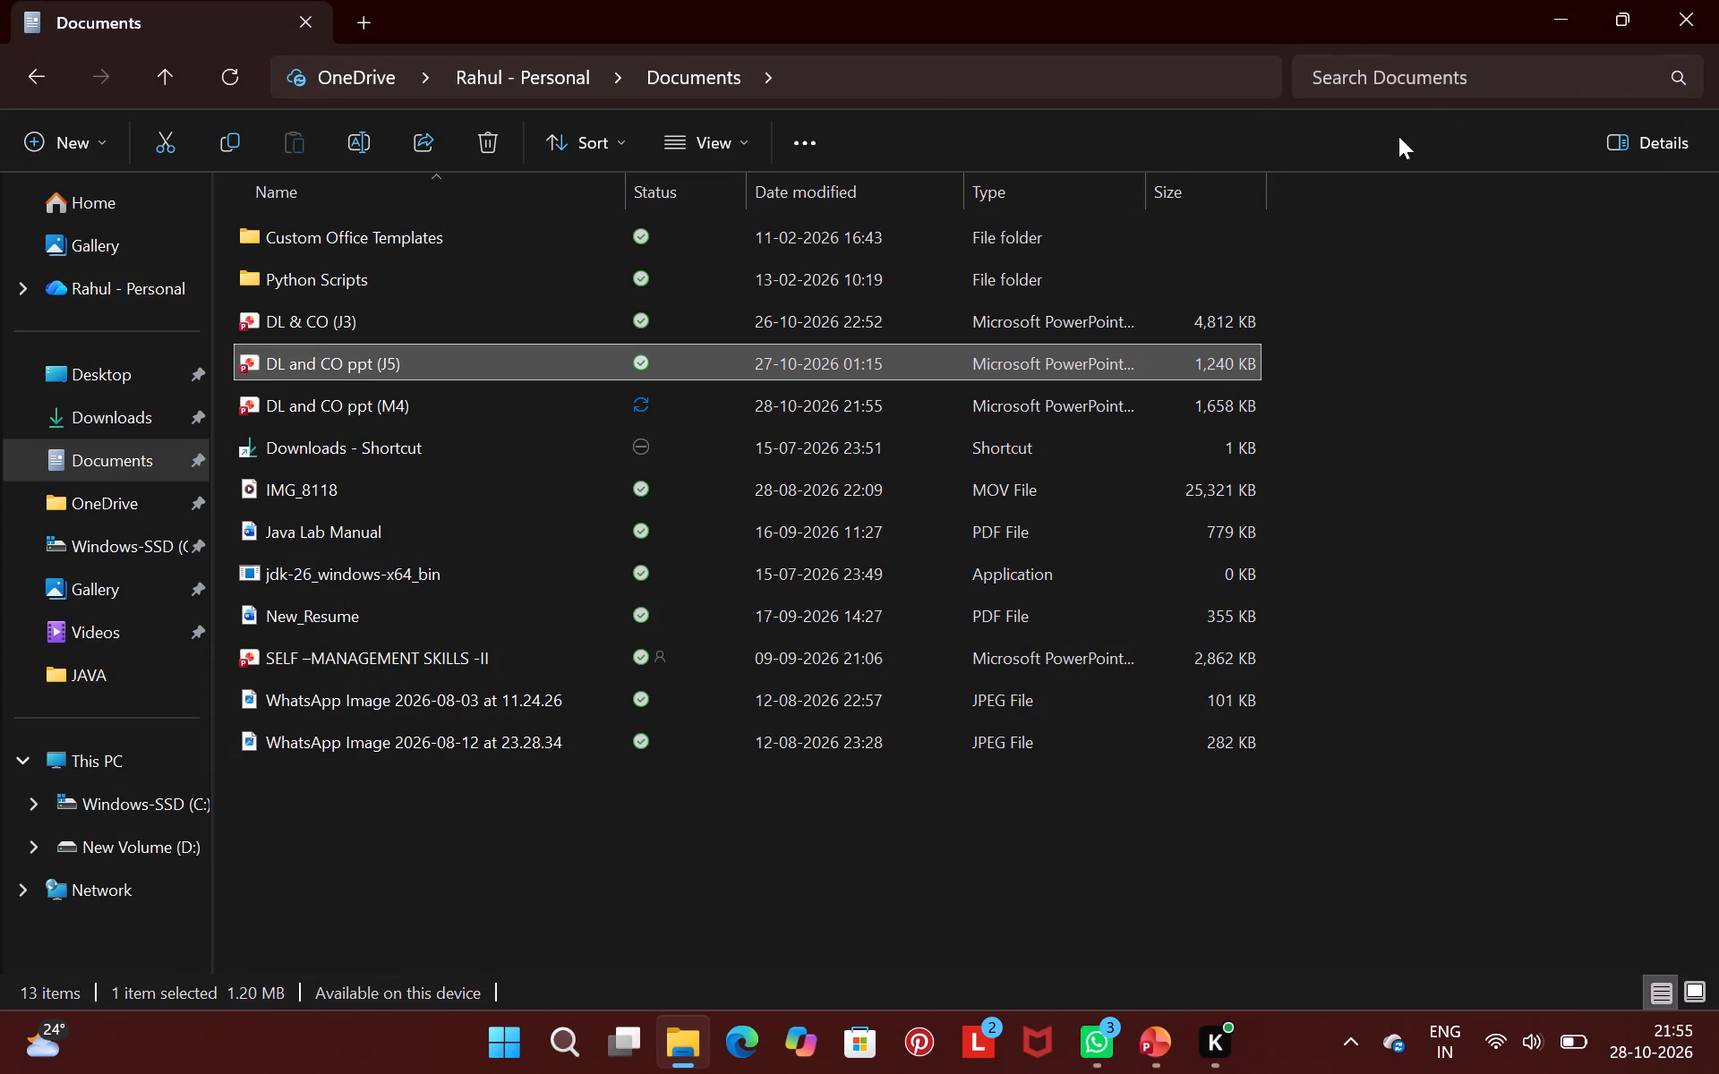